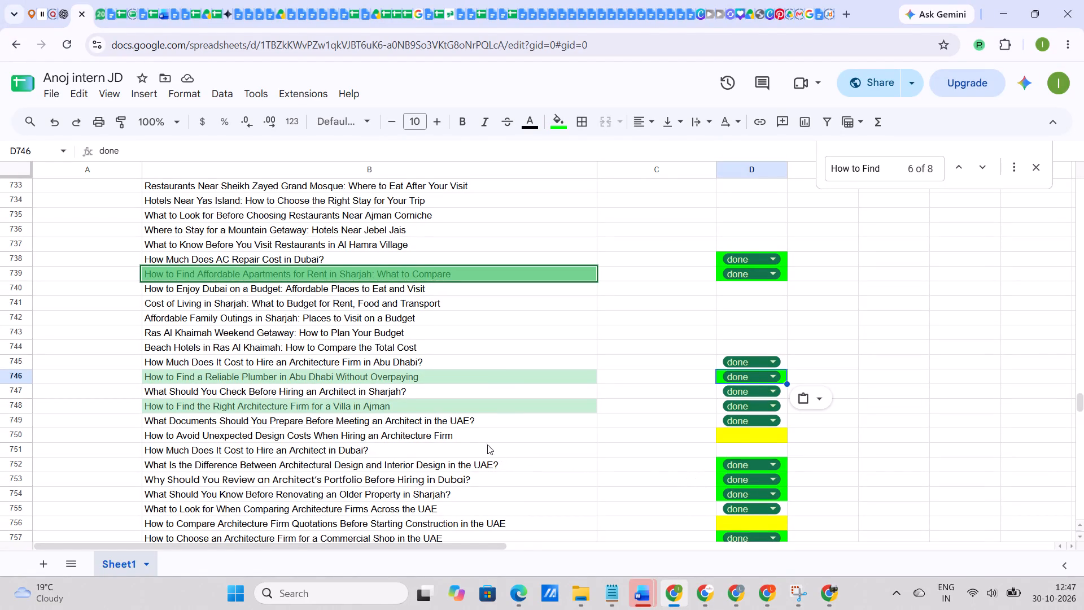
# Search the admin panel's Blogs list for the title in B750, "How to Avoid Unexpected Design Costs When Hiring an Architecture Firm", and clear the search.
pyautogui.doubleClick(469, 437)
pyautogui.hotkey('ctrl', 'c')
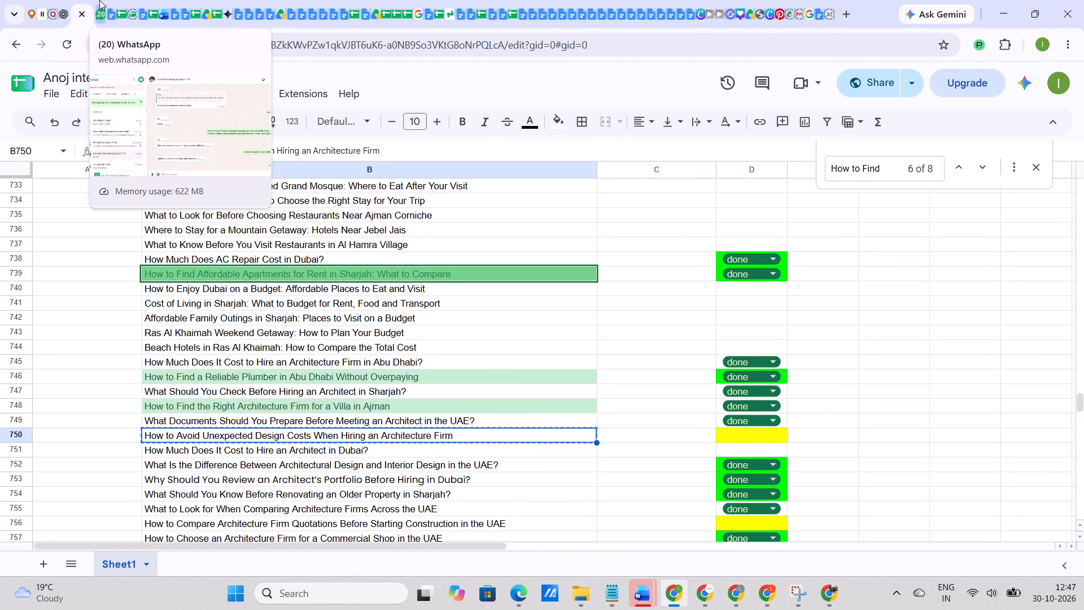
pyautogui.click(33, 0)
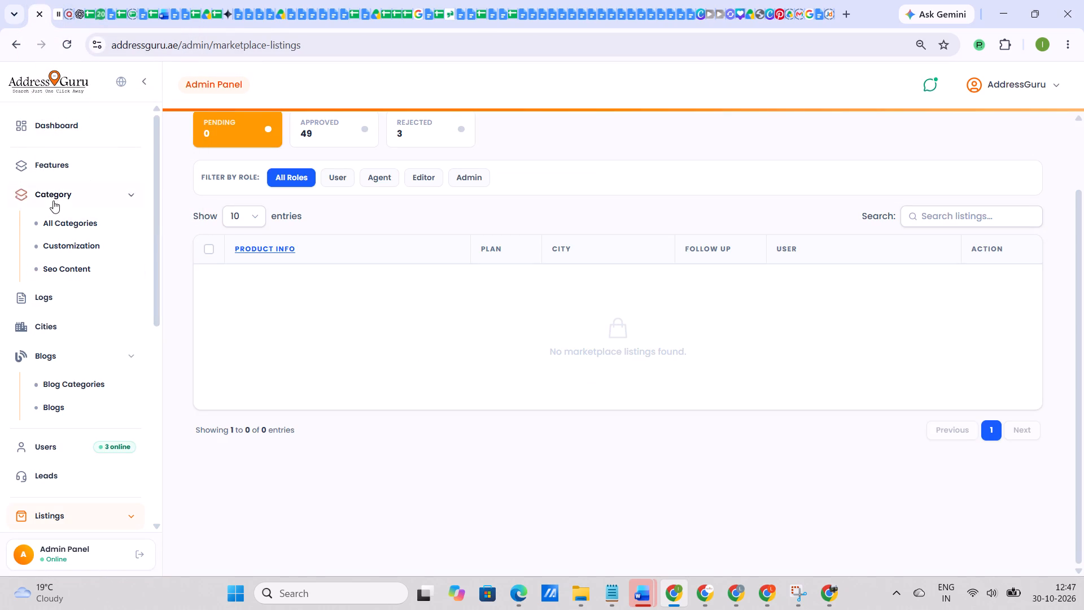
pyautogui.click(65, 407)
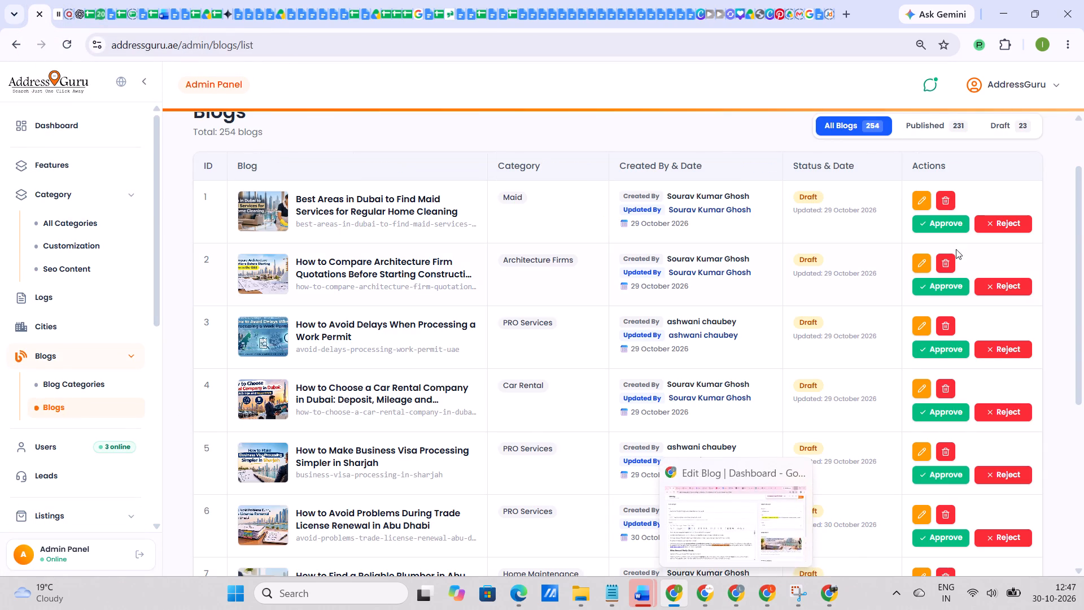
pyautogui.scroll(5, 965, 239)
pyautogui.click(887, 158)
pyautogui.hotkey('ctrl', 'v')
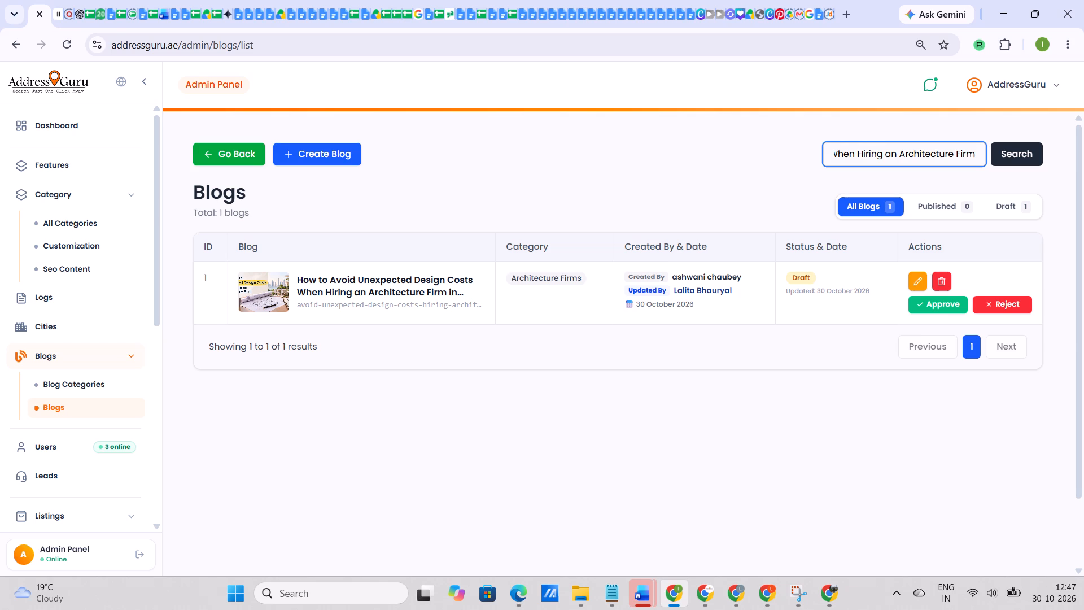
pyautogui.hotkey('ctrl', 'z')
# In the spreadsheet, mark the row 750 title as done by copying the green "done" cell from D752 into D750.
pyautogui.click(92, 0)
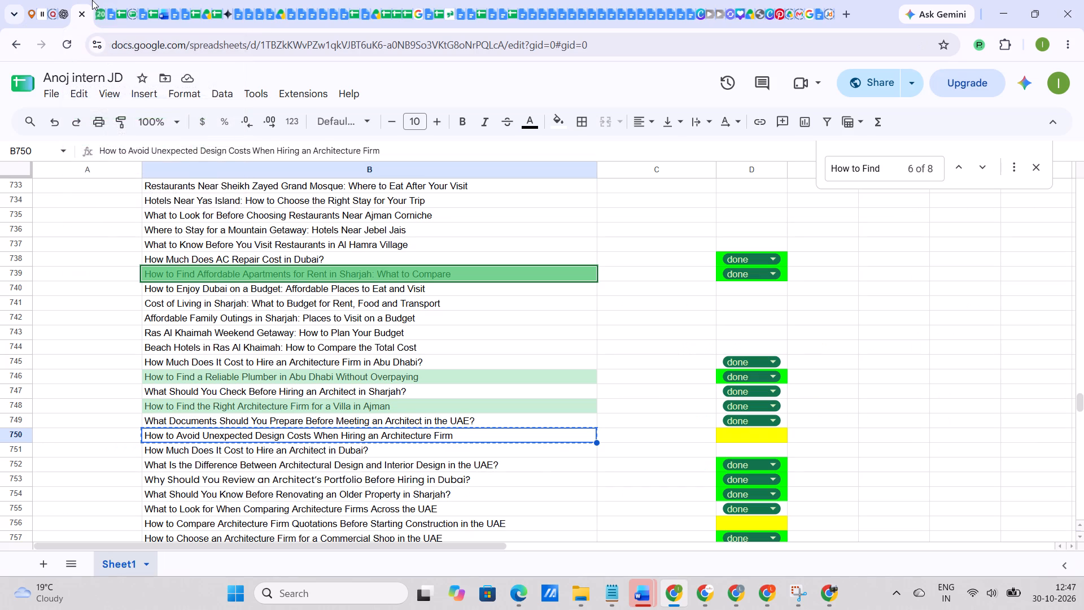
pyautogui.press('Right')
pyautogui.press('Right')
pyautogui.press('Down')
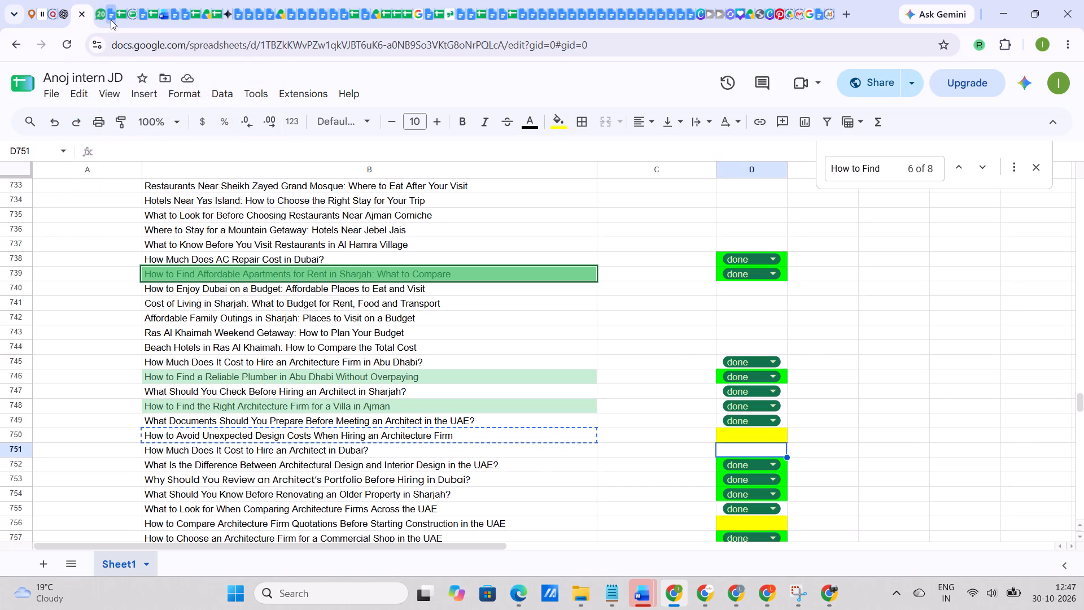
pyautogui.press('Down')
pyautogui.hotkey('ctrl', 'c')
pyautogui.press('Up')
pyautogui.press('Up')
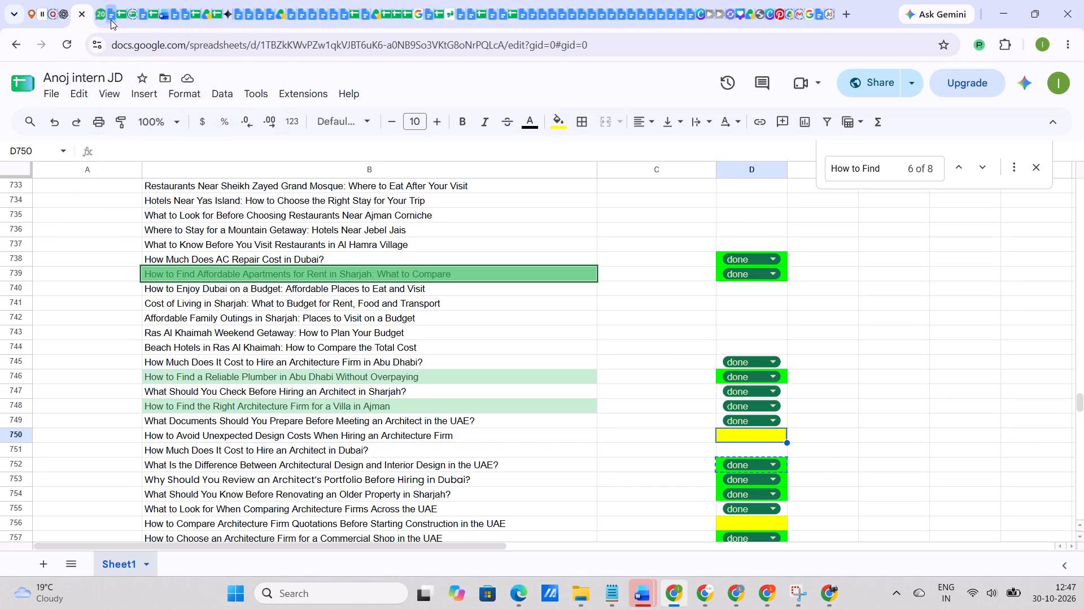
pyautogui.hotkey('ctrl', 'v')
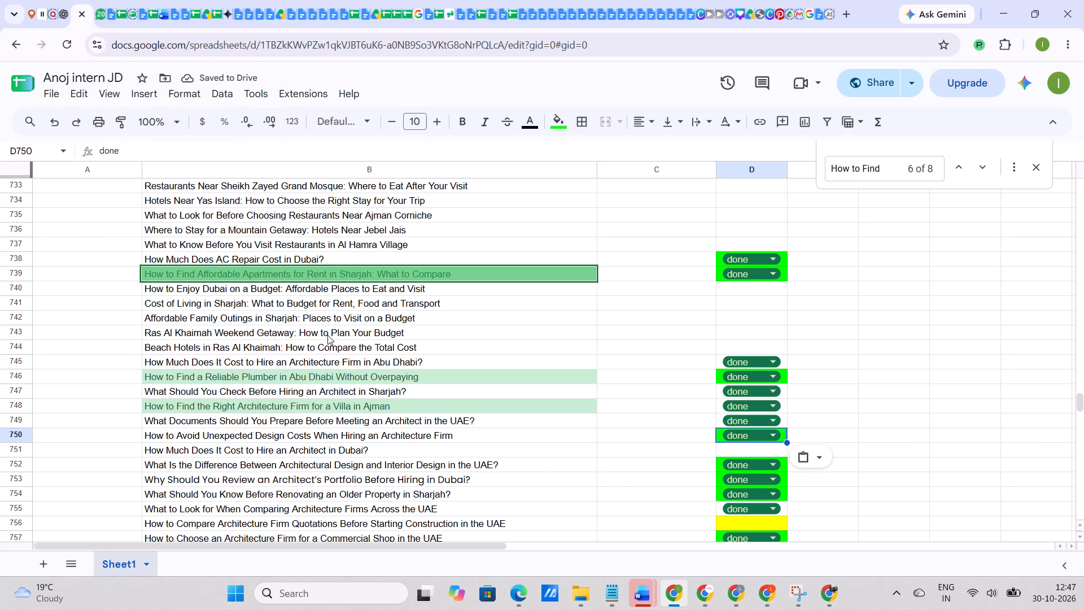
# Search the admin Blogs list for the title in B751, "How Much Does It Cost to Hire an Architect in Dubai?", and clear the search.
pyautogui.click(397, 452)
pyautogui.hotkey('ctrl', 'c')
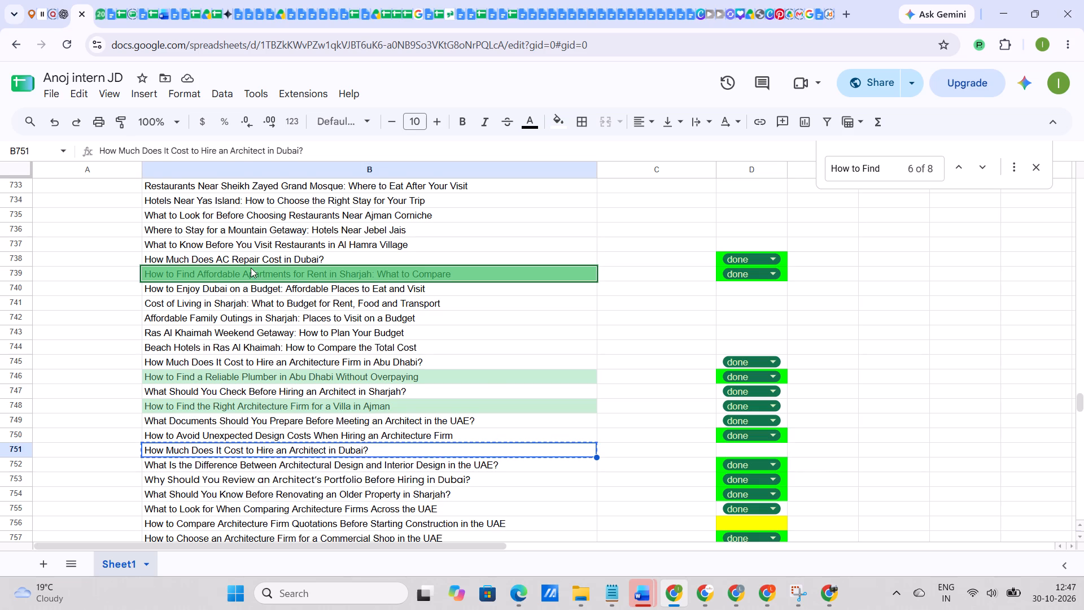
pyautogui.click(29, 0)
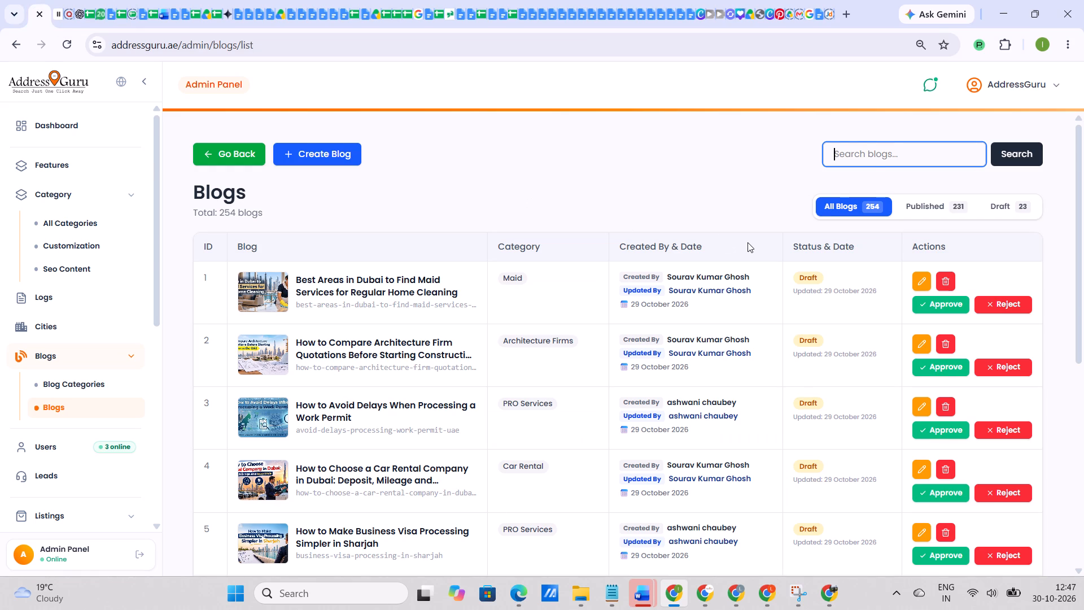
pyautogui.hotkey('ctrl', 'v')
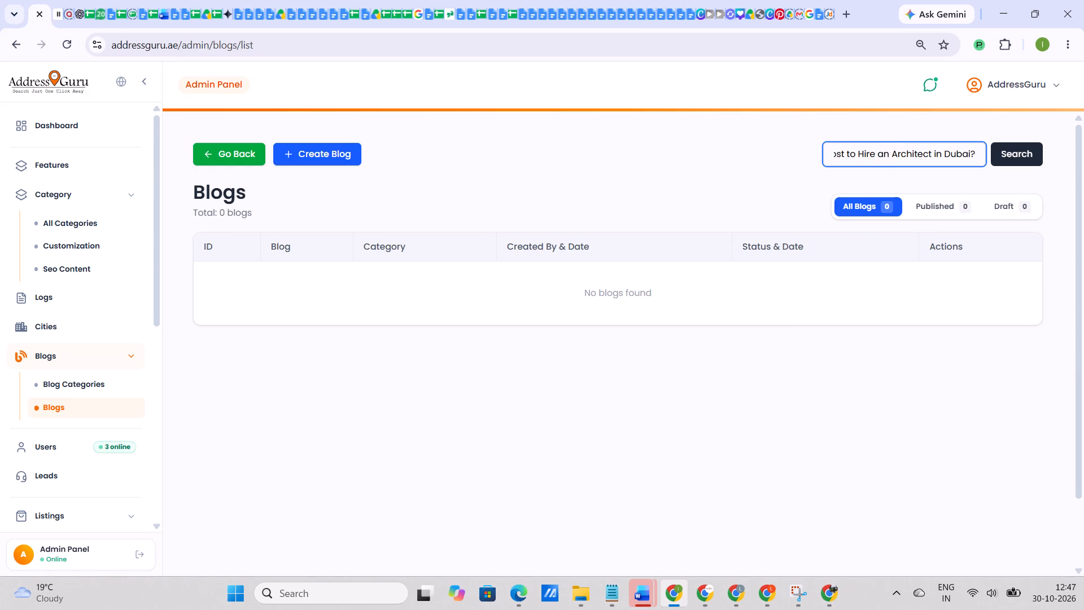
pyautogui.hotkey('ctrl', 'z')
# Delete spreadsheet row 751, which holds "How Much Does It Cost to Hire an Architect in Dubai?".
pyautogui.click(88, 0)
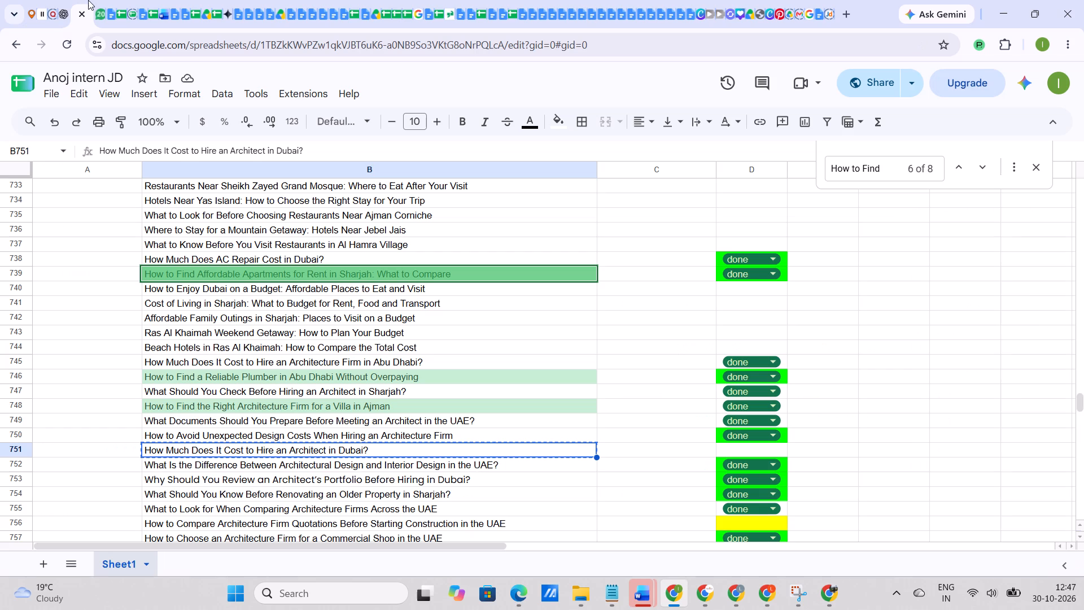
pyautogui.rightClick(642, 446)
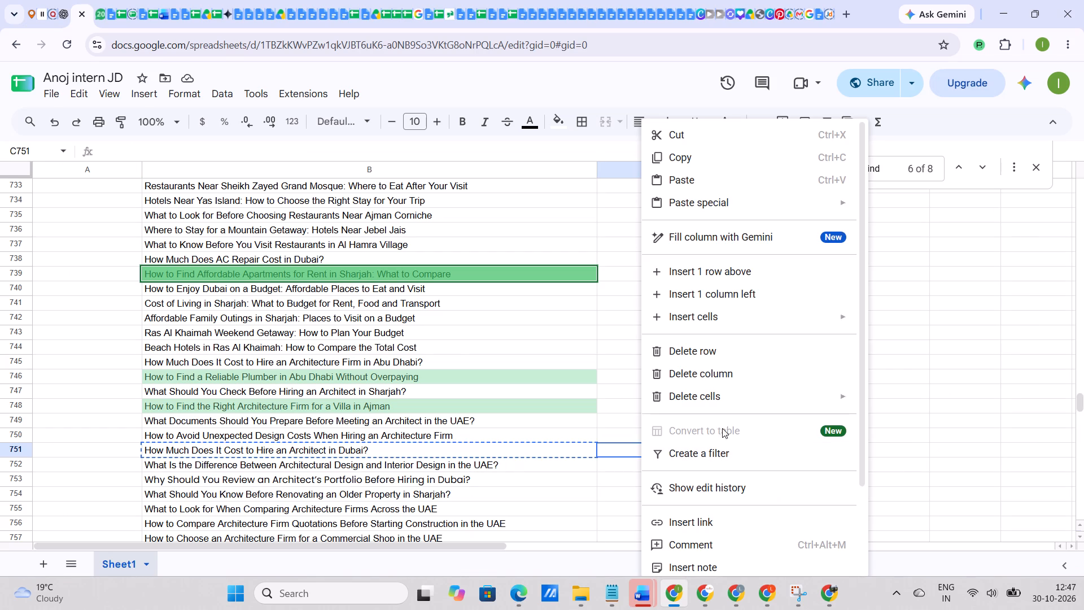
pyautogui.click(709, 358)
# Search the admin Blogs list for the title in B755, "How to Compare Architecture Firm Quotations Before Starting Construction in the UAE".
pyautogui.scroll(-1, 797, 430)
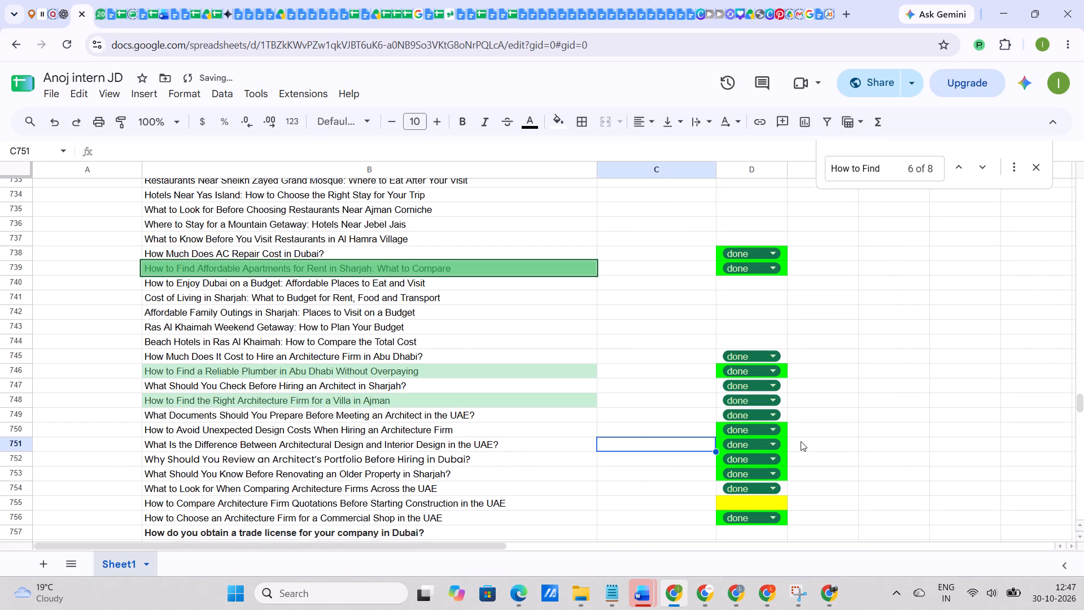
pyautogui.scroll(-1, 801, 441)
pyautogui.click(514, 448)
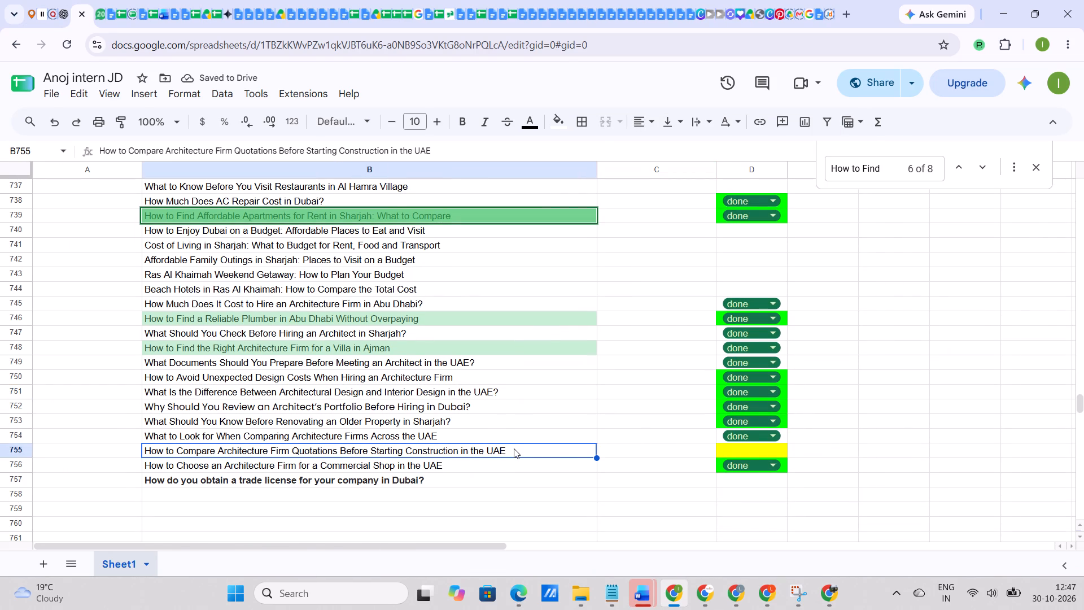
pyautogui.hotkey('ctrl', 'c')
pyautogui.click(31, 0)
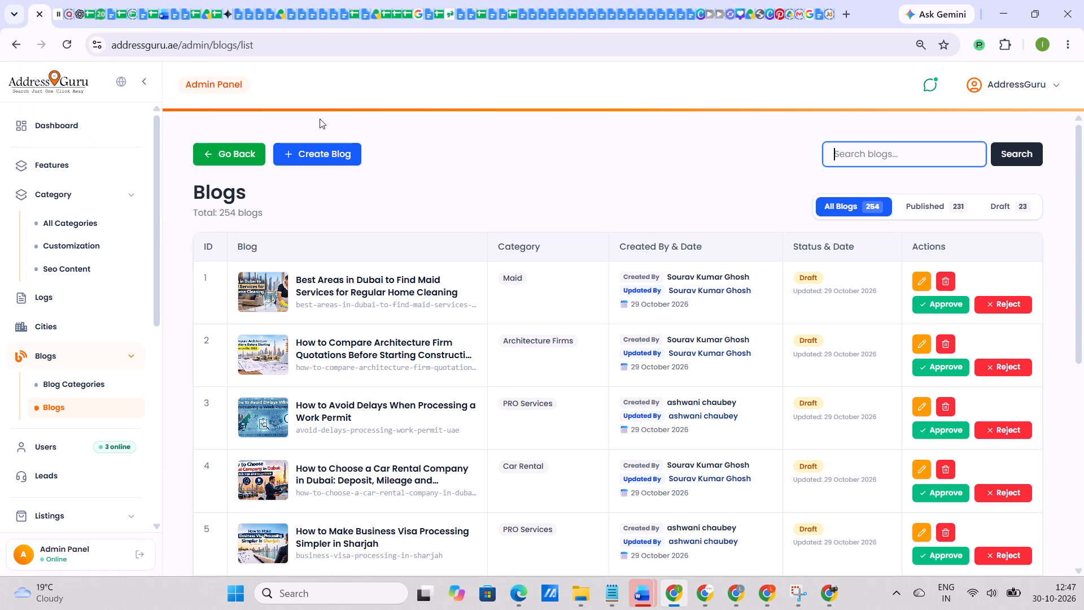
pyautogui.hotkey('ctrl', 'v')
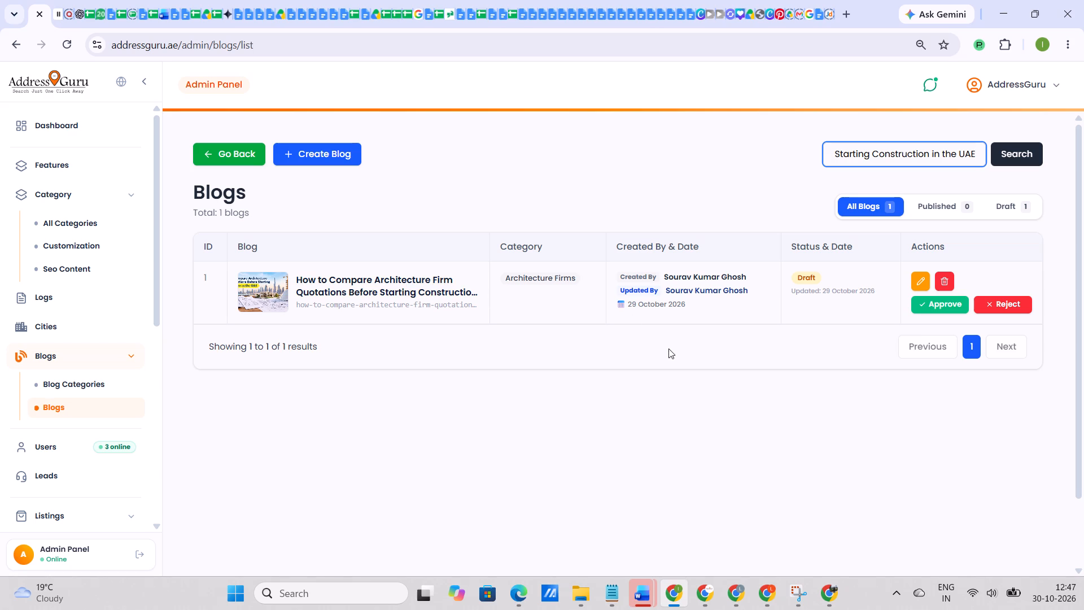
# Switch to the other browser window, look through the open trade license renewal blog, and return to the Blogs list.
pyautogui.click(746, 606)
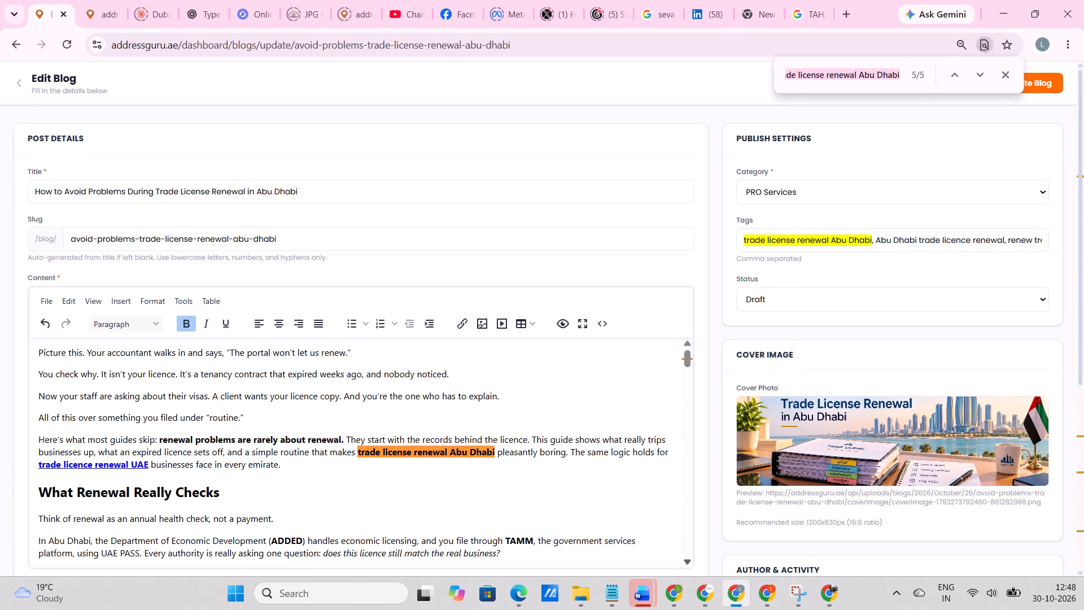
pyautogui.scroll(2, 566, 503)
pyautogui.scroll(-4, 566, 503)
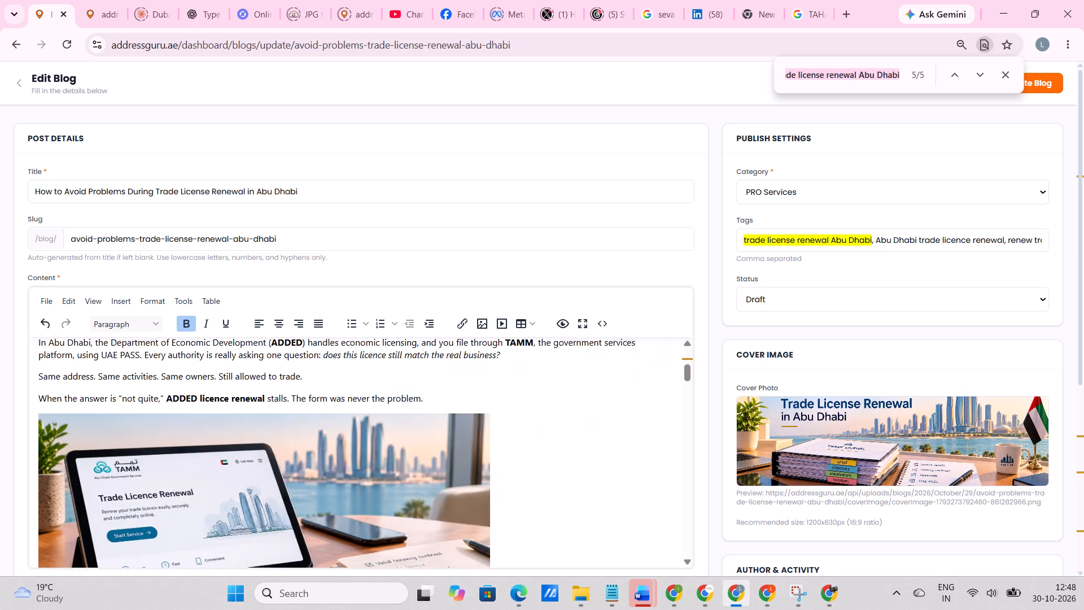
pyautogui.scroll(-13, 566, 503)
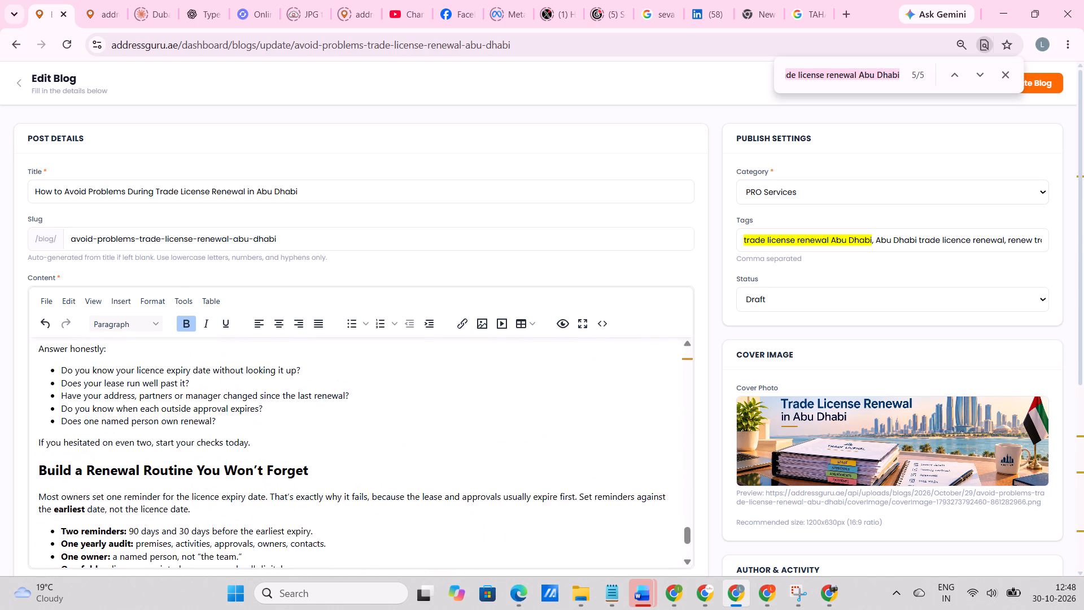
pyautogui.scroll(-4, 565, 502)
pyautogui.click(14, 83)
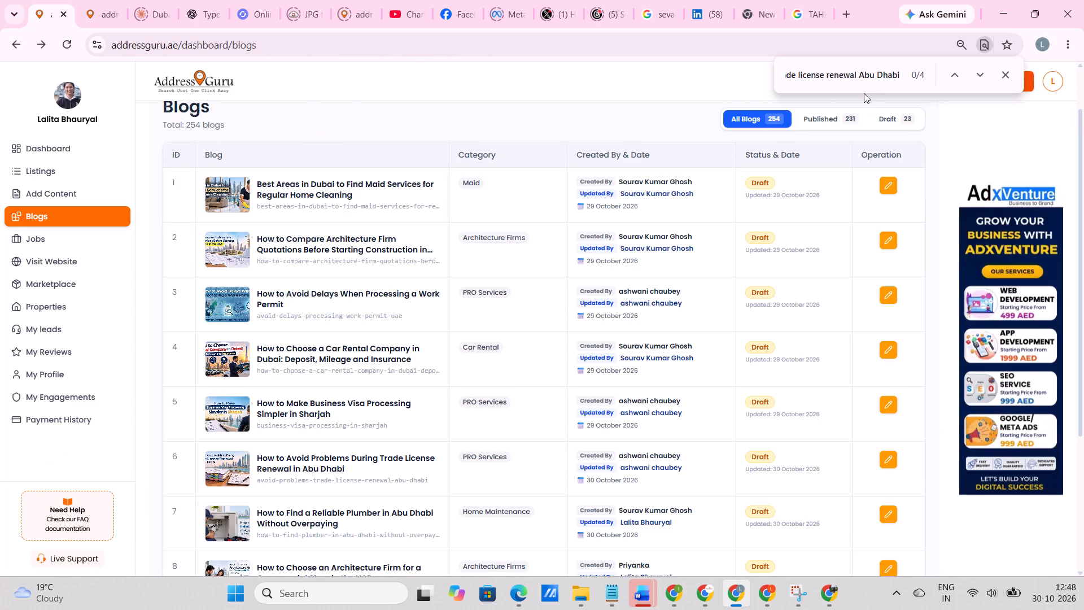
# Search the dashboard's Blogs list for "How to Compare Architecture Firm Quotations Before Starting Construction in the UAE" and open that blog for editing.
pyautogui.scroll(4, 864, 93)
pyautogui.click(1009, 72)
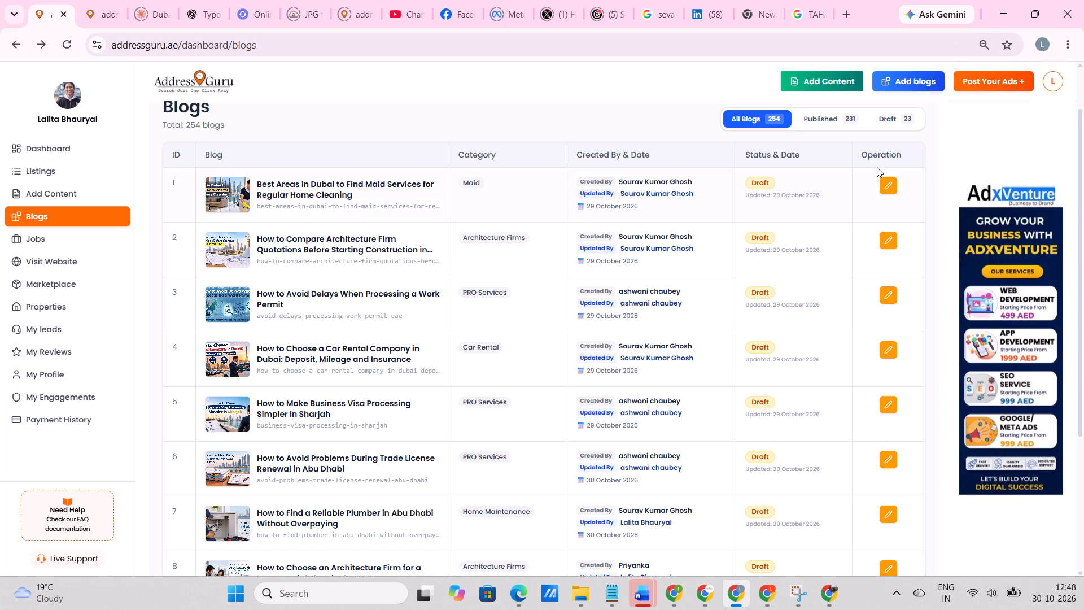
pyautogui.scroll(3, 877, 167)
pyautogui.click(815, 140)
pyautogui.hotkey('ctrl', 'v')
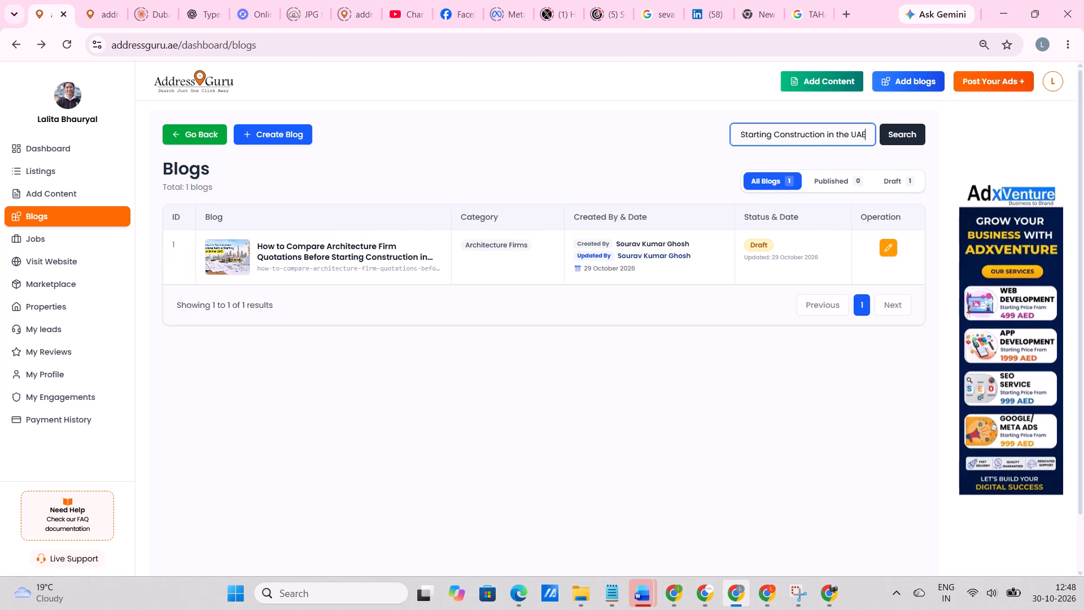
pyautogui.click(338, 250)
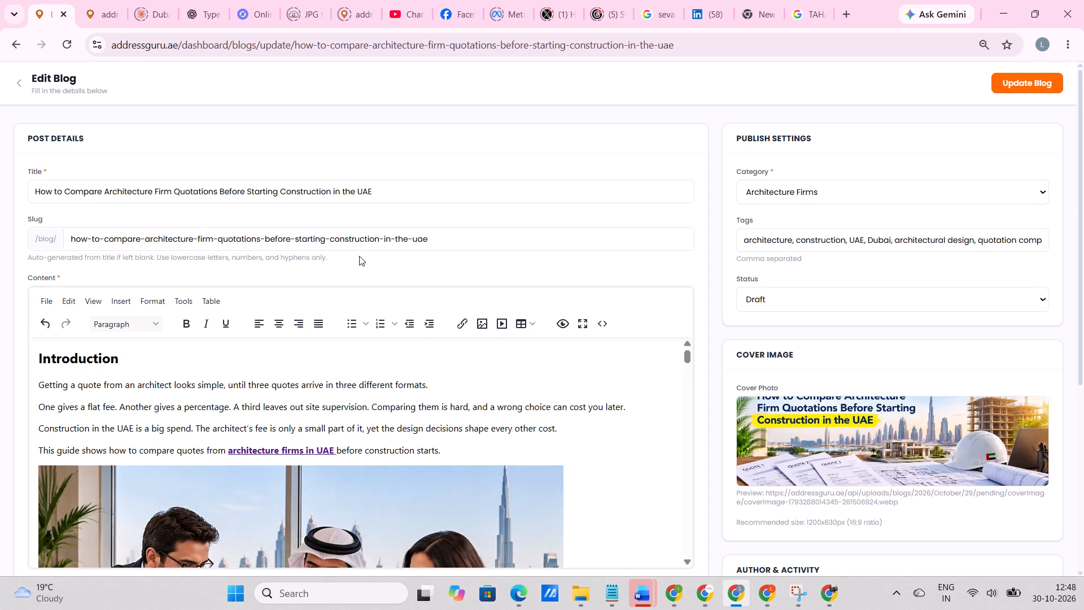
# Copy the phrase "architects in Dubai" from the blog's edit page and search the page for it.
pyautogui.scroll(-8, 359, 256)
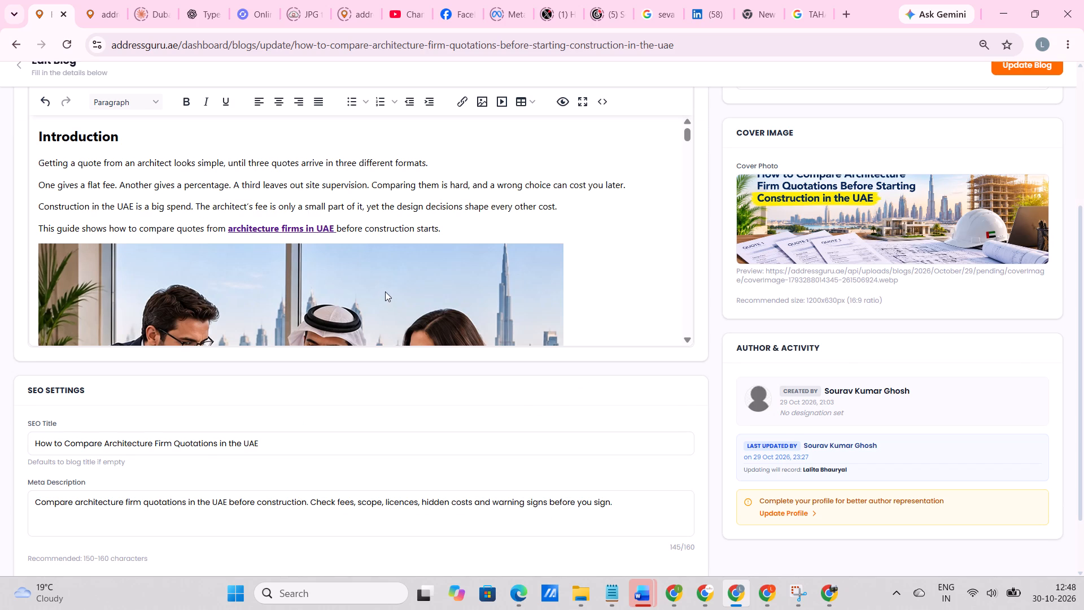
pyautogui.scroll(-2, 392, 299)
pyautogui.moveTo(402, 524); pyautogui.dragTo(492, 529)
pyautogui.click(492, 529)
pyautogui.moveTo(489, 529); pyautogui.dragTo(405, 539)
pyautogui.hotkey('ctrl', 'c')
pyautogui.hotkey('ctrl', 'f')
pyautogui.hotkey('ctrl', 'v')
# Examine the blog's content from the "architects in Dubai" occurrence back up to the introduction and first image.
pyautogui.scroll(2, 591, 463)
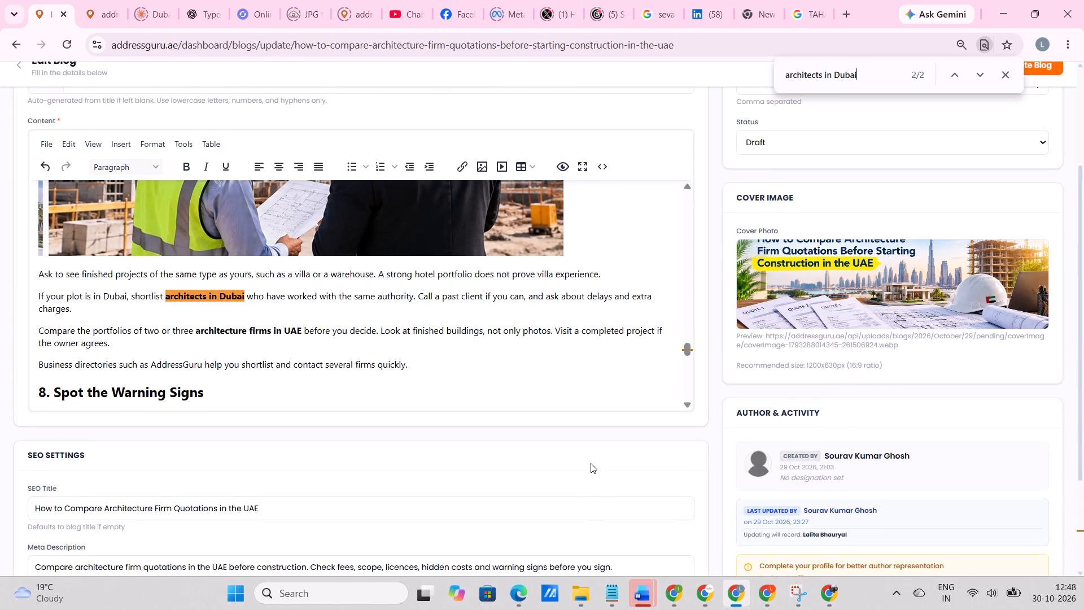
pyautogui.scroll(1, 591, 463)
pyautogui.scroll(10, 414, 363)
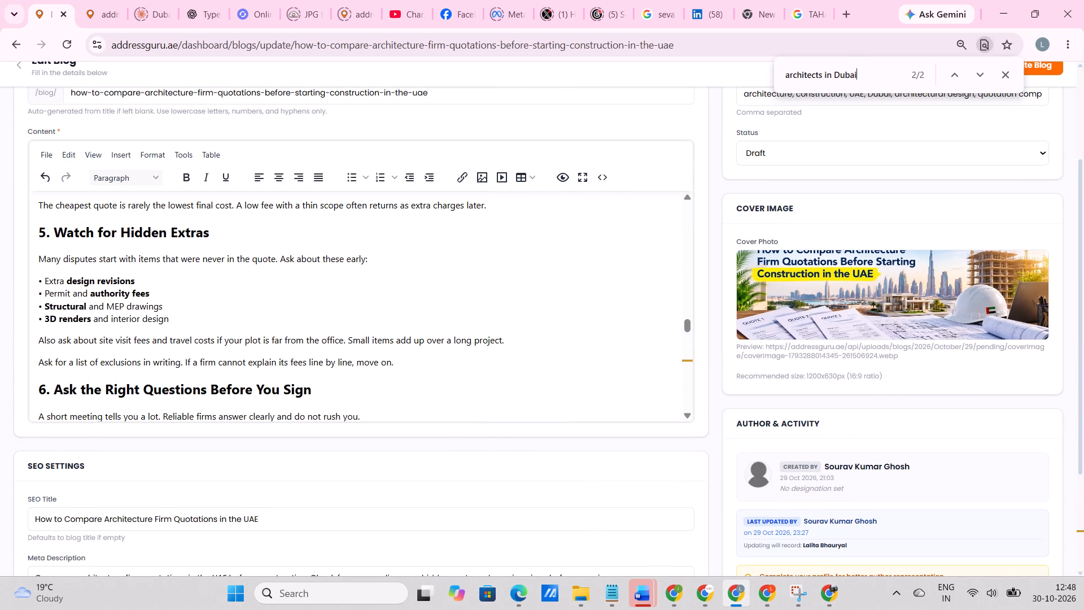
pyautogui.scroll(13, 414, 358)
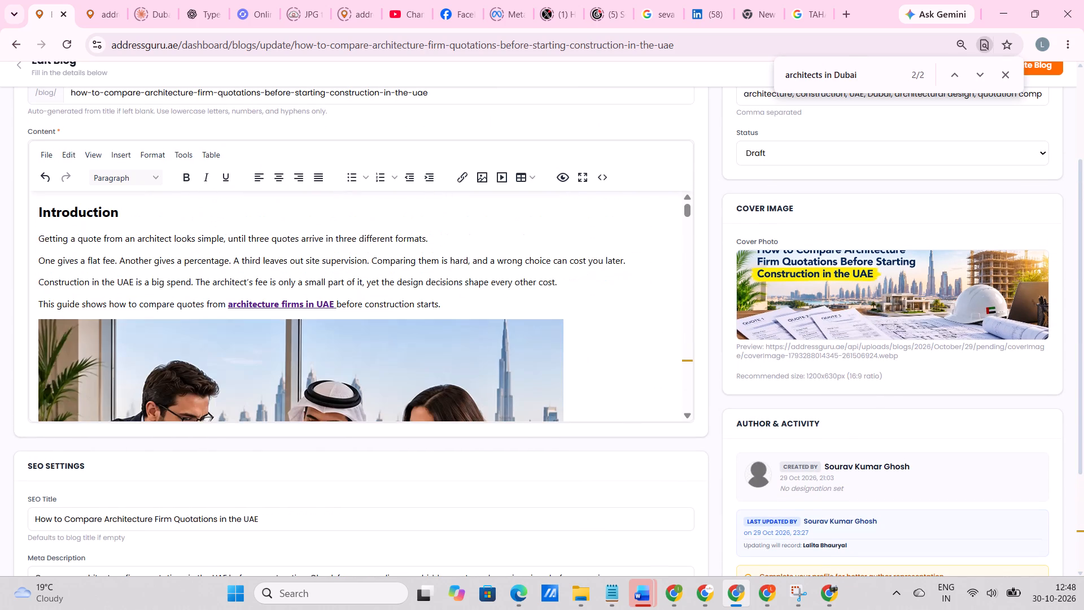
pyautogui.scroll(-1, 414, 358)
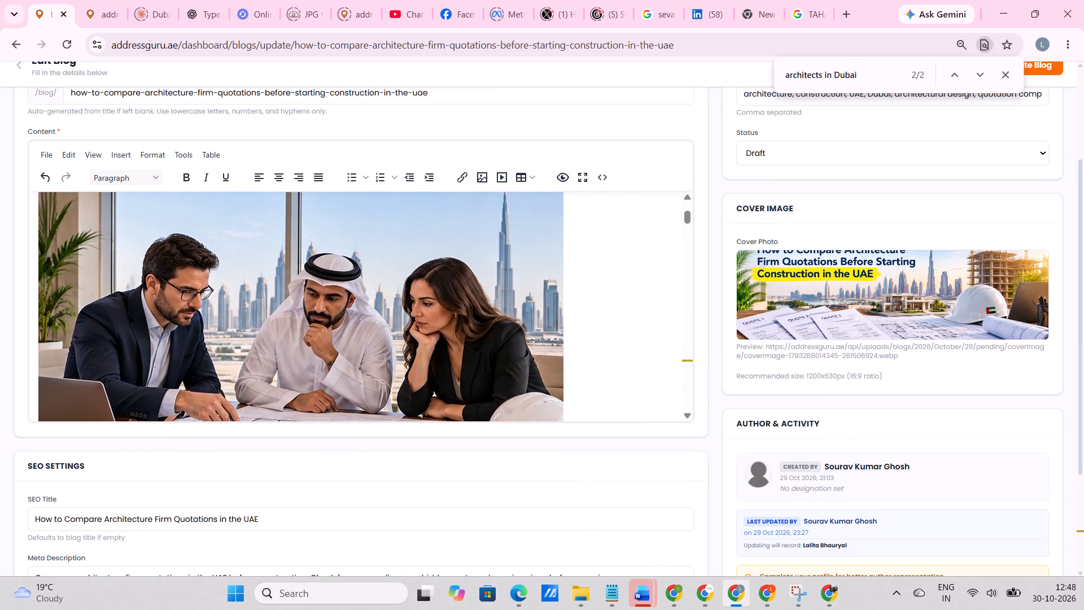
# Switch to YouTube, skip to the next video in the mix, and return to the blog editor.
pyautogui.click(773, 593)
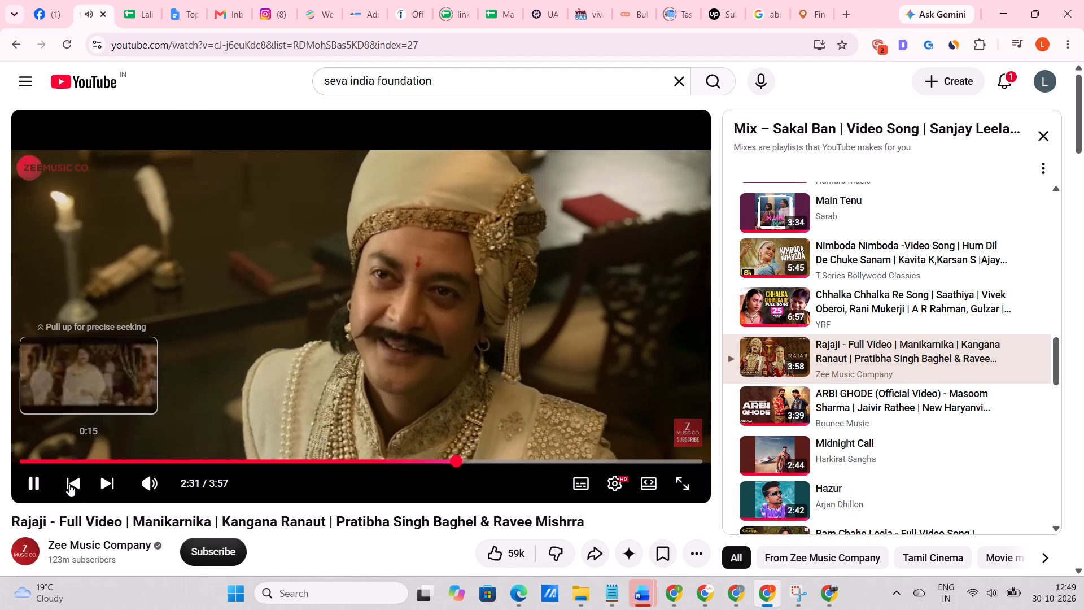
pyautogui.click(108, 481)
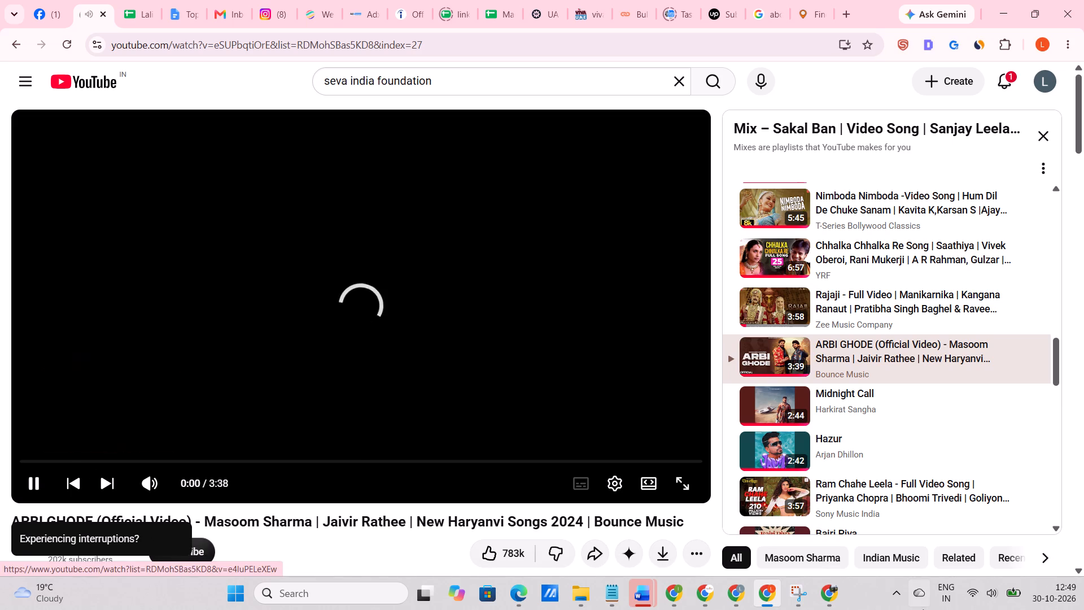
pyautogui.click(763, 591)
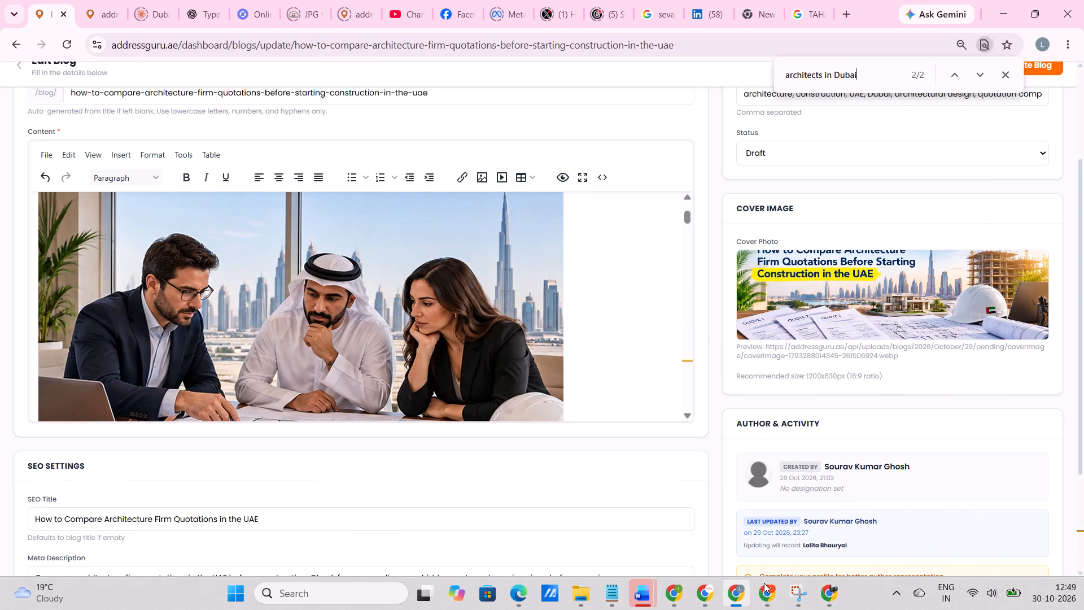
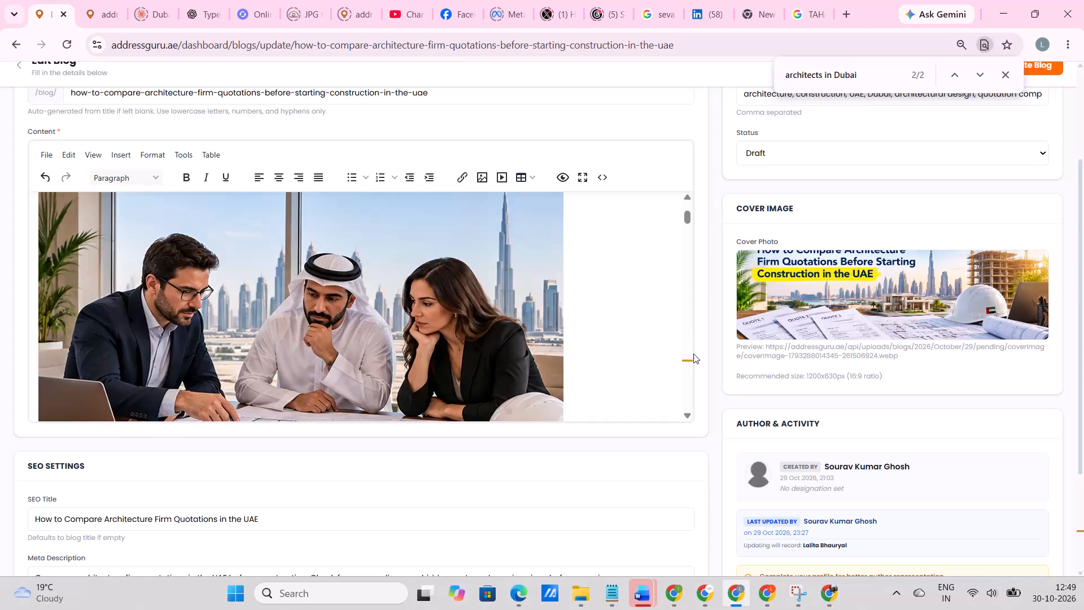
# Review the blog's SEO settings below the content, including the SEO title, meta description and SEO keywords.
pyautogui.scroll(-1, 621, 364)
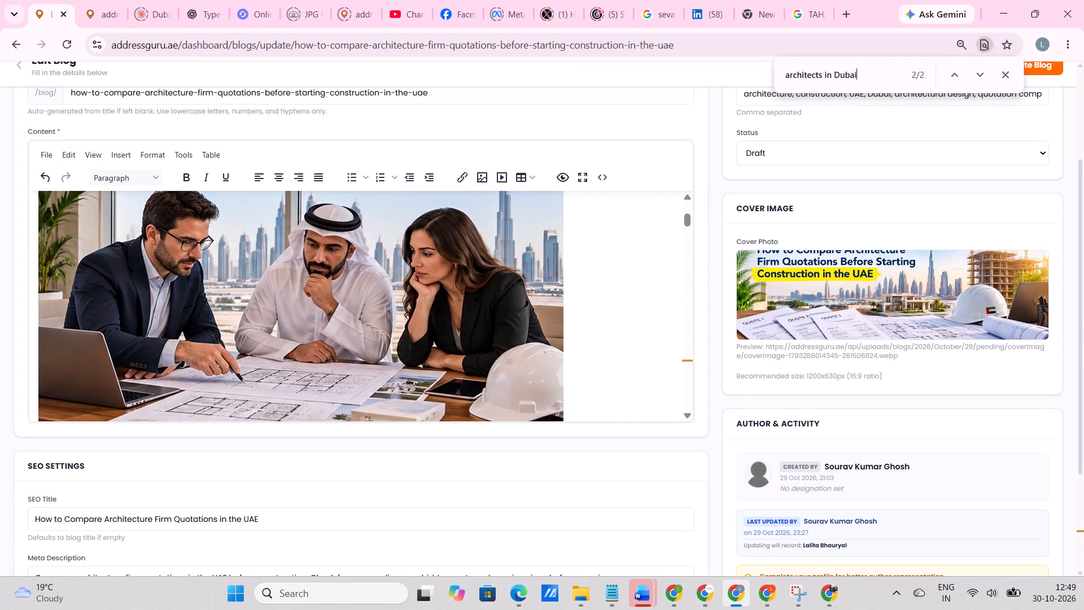
pyautogui.scroll(-1, 621, 364)
pyautogui.scroll(-2, 776, 387)
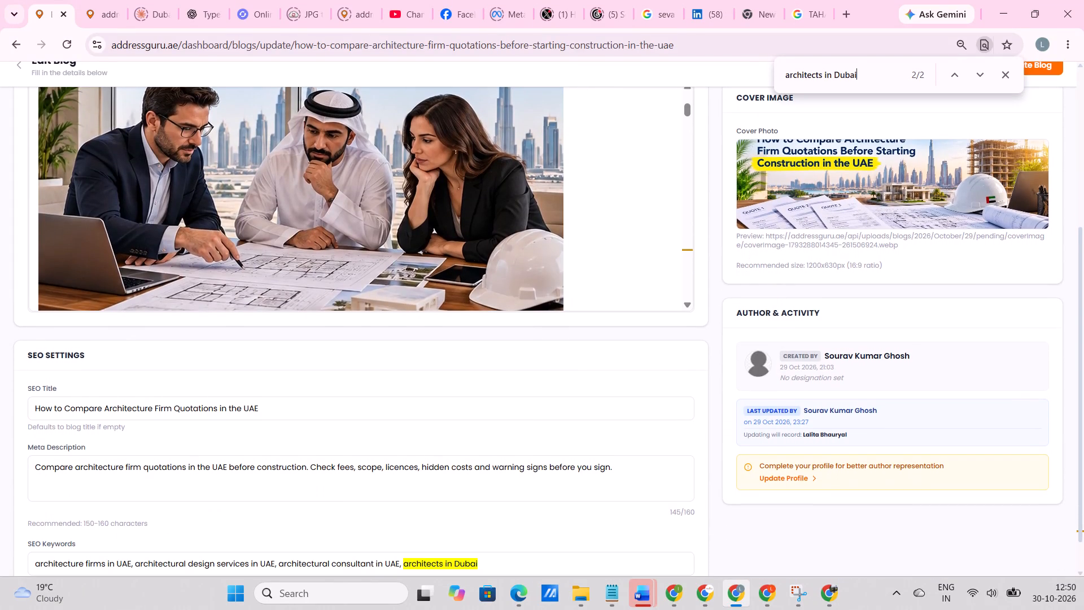
pyautogui.scroll(-1, 777, 377)
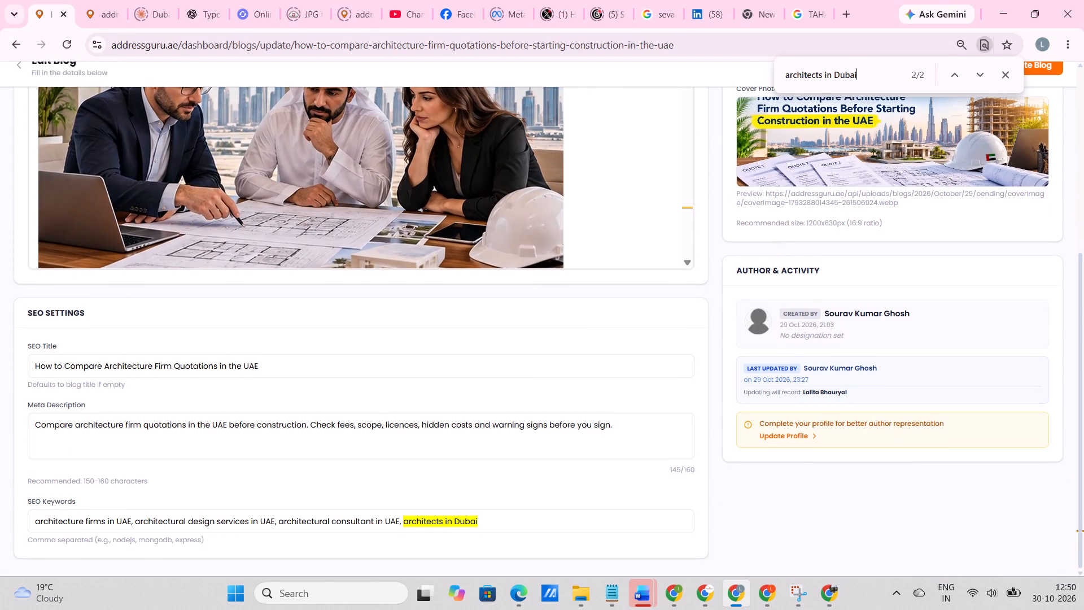
pyautogui.scroll(-1, 776, 371)
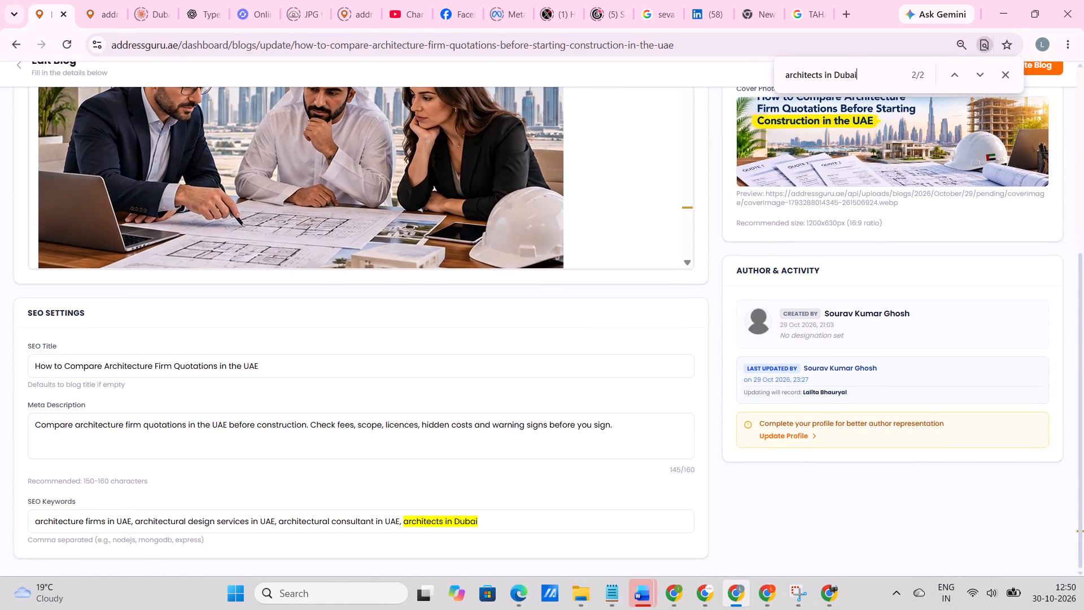
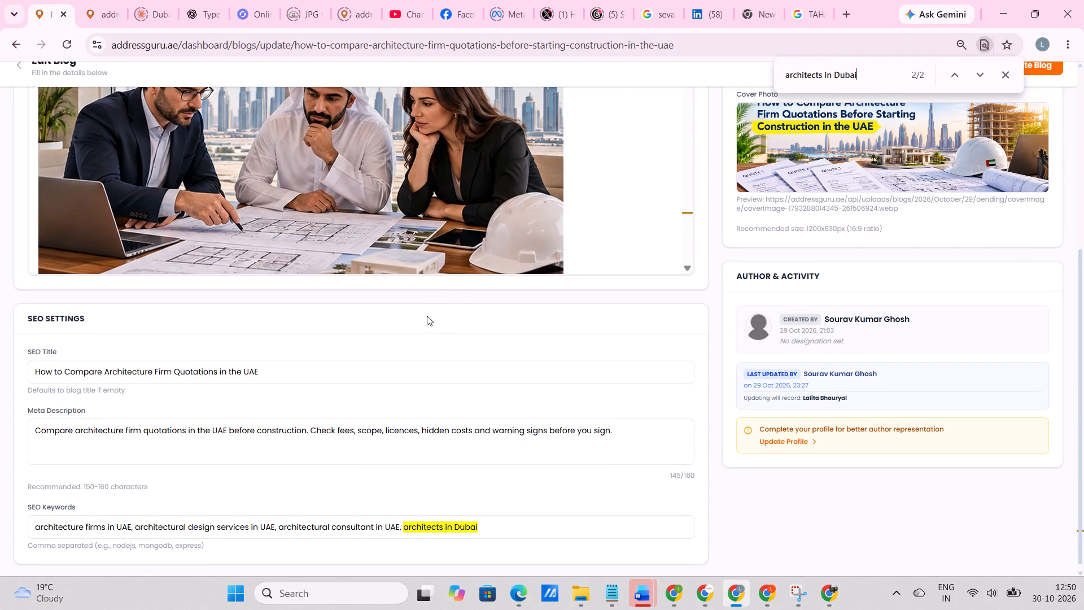
# Check the link settings of the "architecture firms in UAE" anchor text in the blog's introduction, leaving them unedited.
pyautogui.scroll(-1, 429, 320)
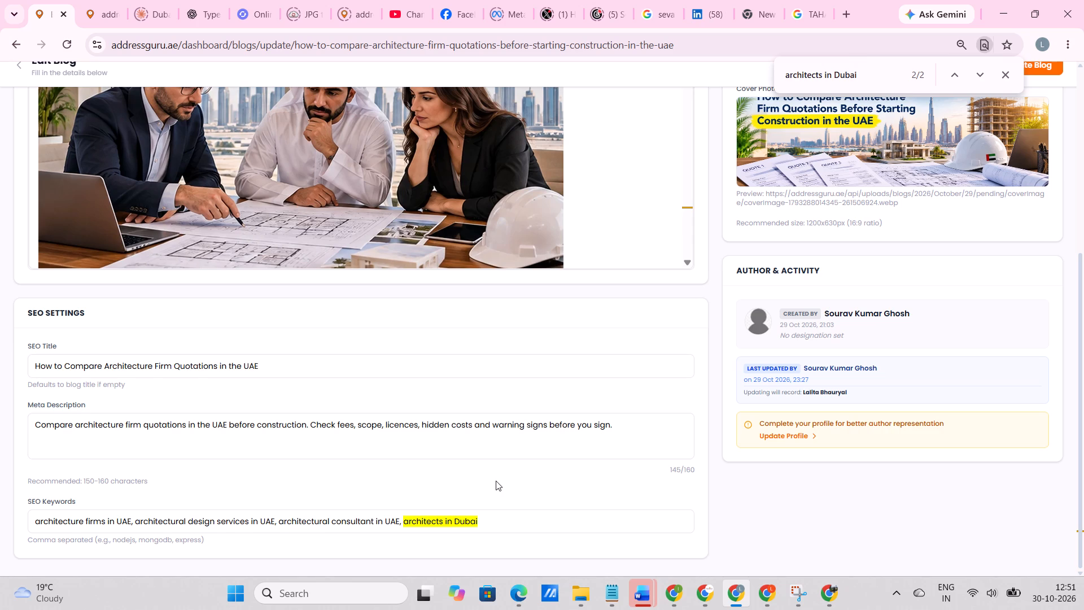
pyautogui.scroll(2, 495, 479)
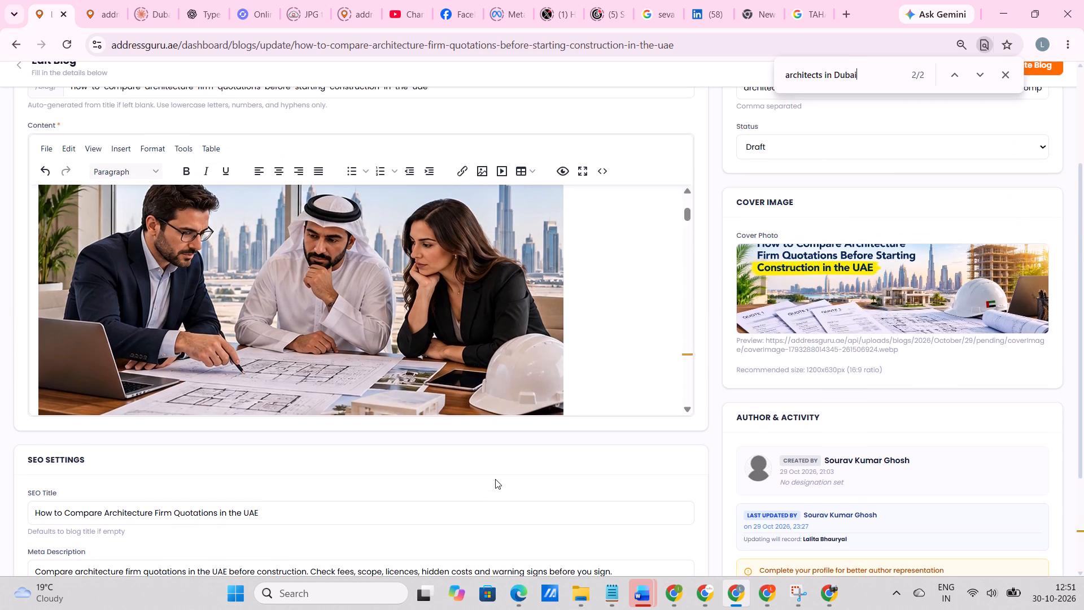
pyautogui.scroll(2, 495, 478)
pyautogui.scroll(4, 470, 408)
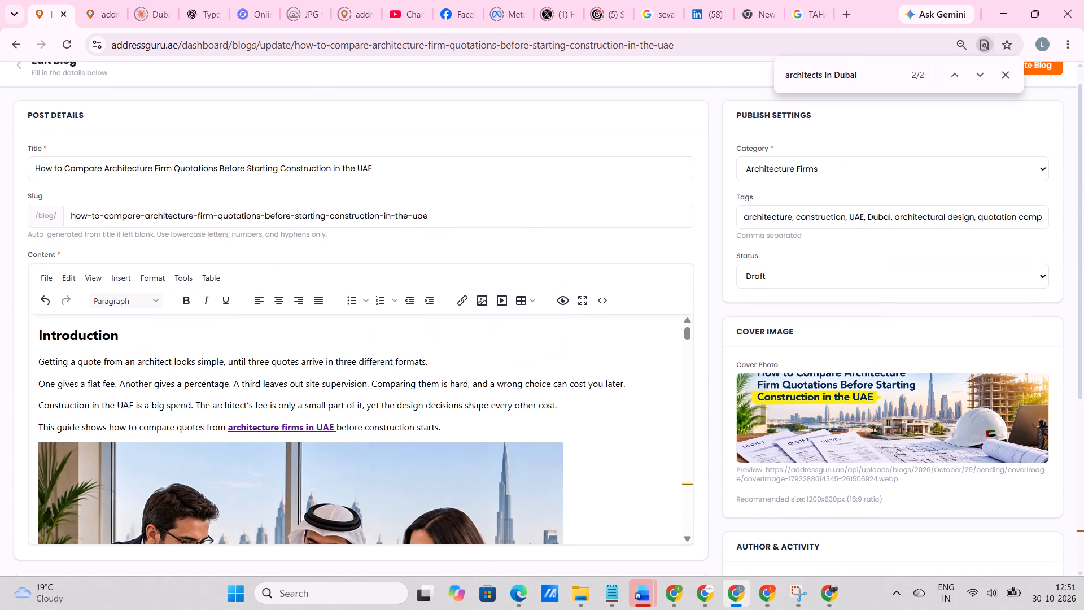
pyautogui.rightClick(319, 426)
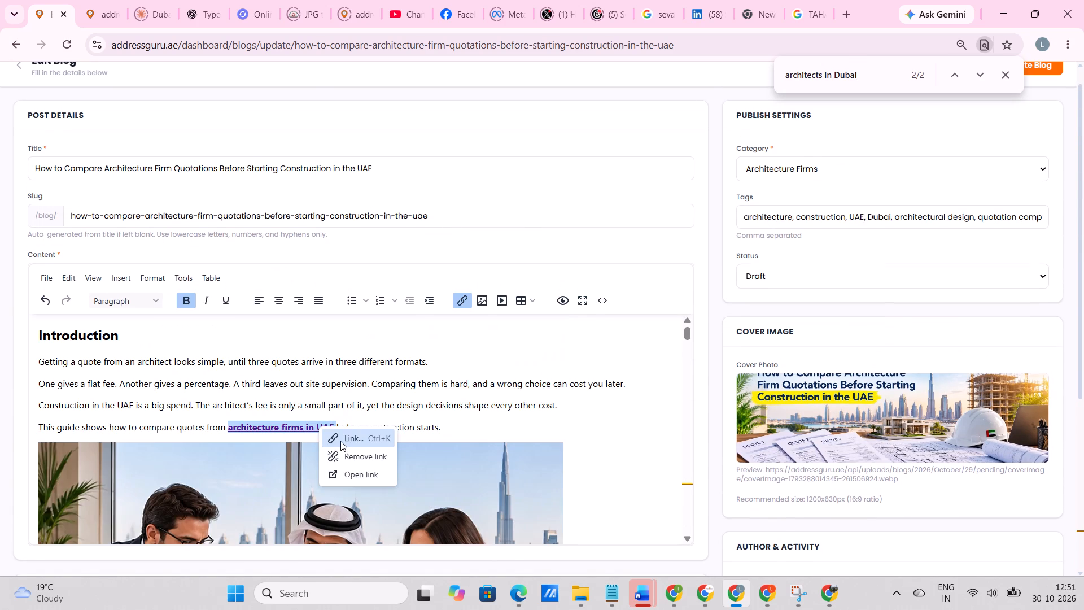
pyautogui.click(340, 442)
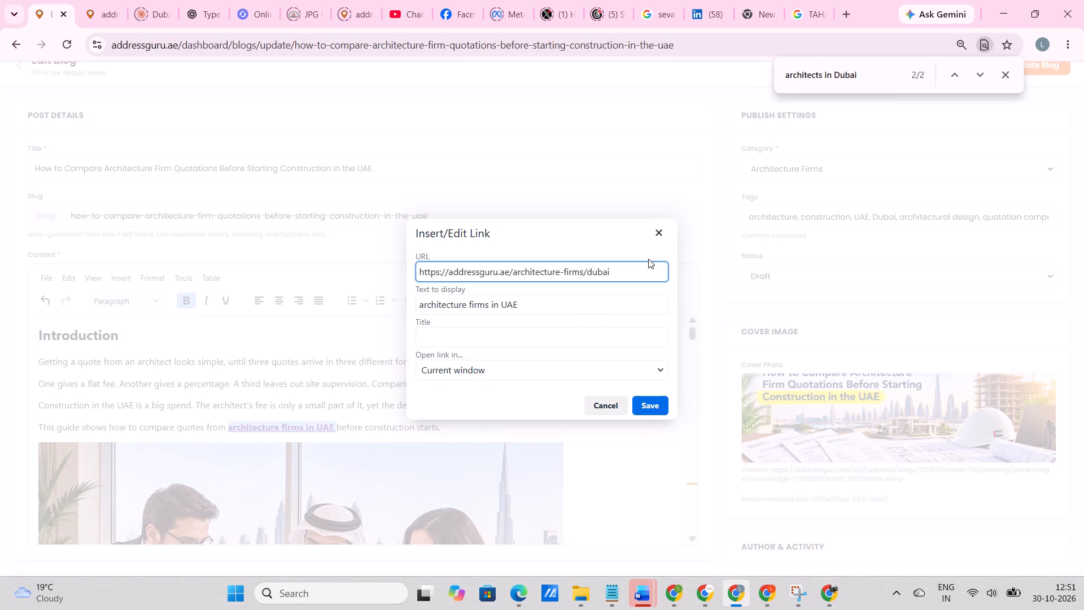
pyautogui.click(659, 237)
pyautogui.click(520, 346)
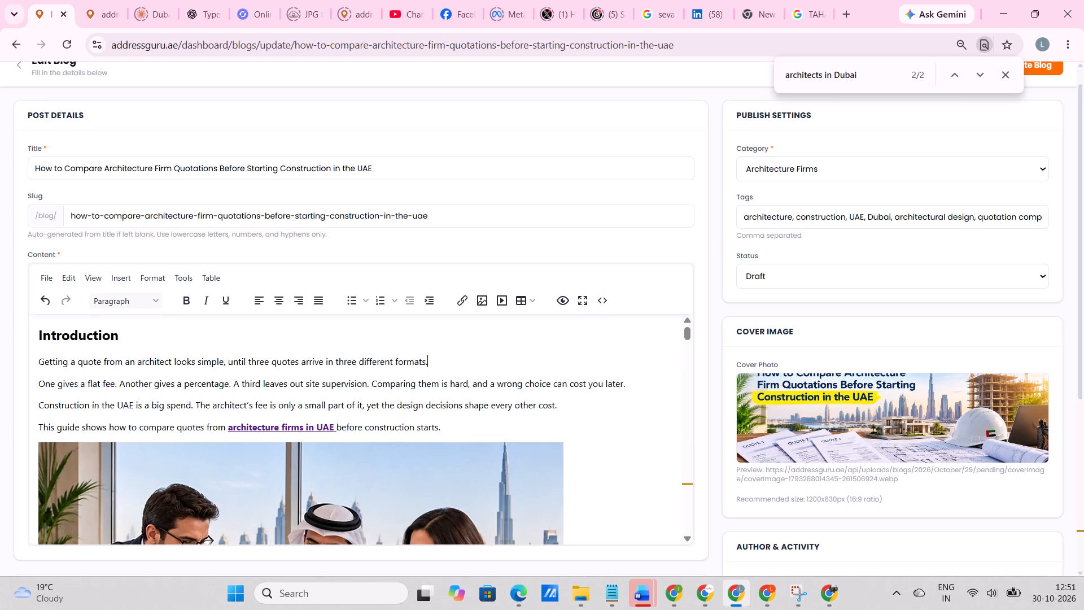
# Review the blog content from the introduction through the architect pricing section, its design stage table and the image that follows.
pyautogui.scroll(-5, 510, 348)
pyautogui.scroll(2, 510, 348)
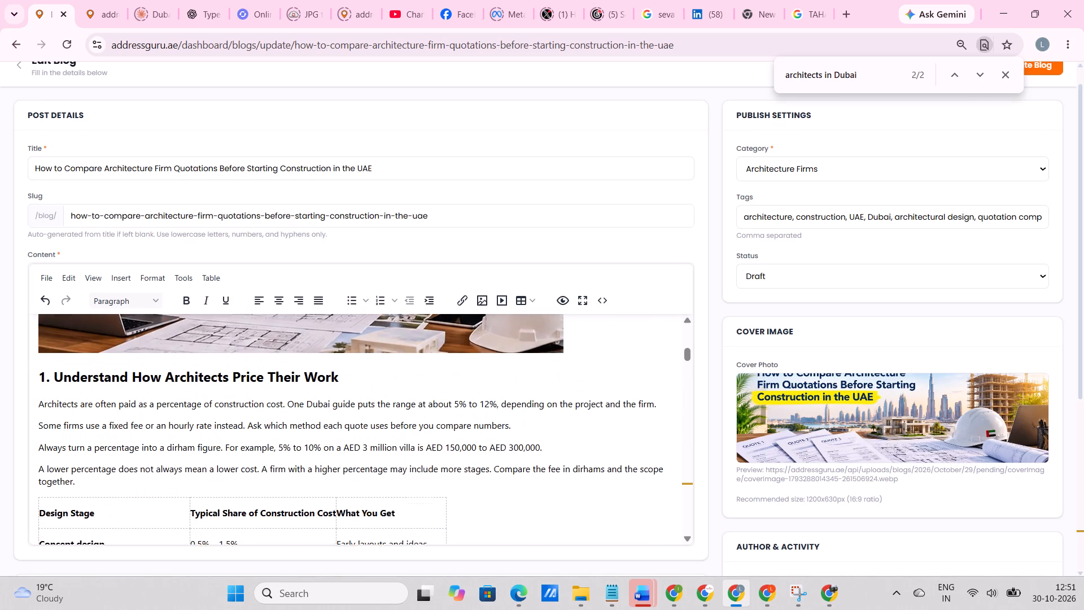
pyautogui.scroll(-4, 510, 348)
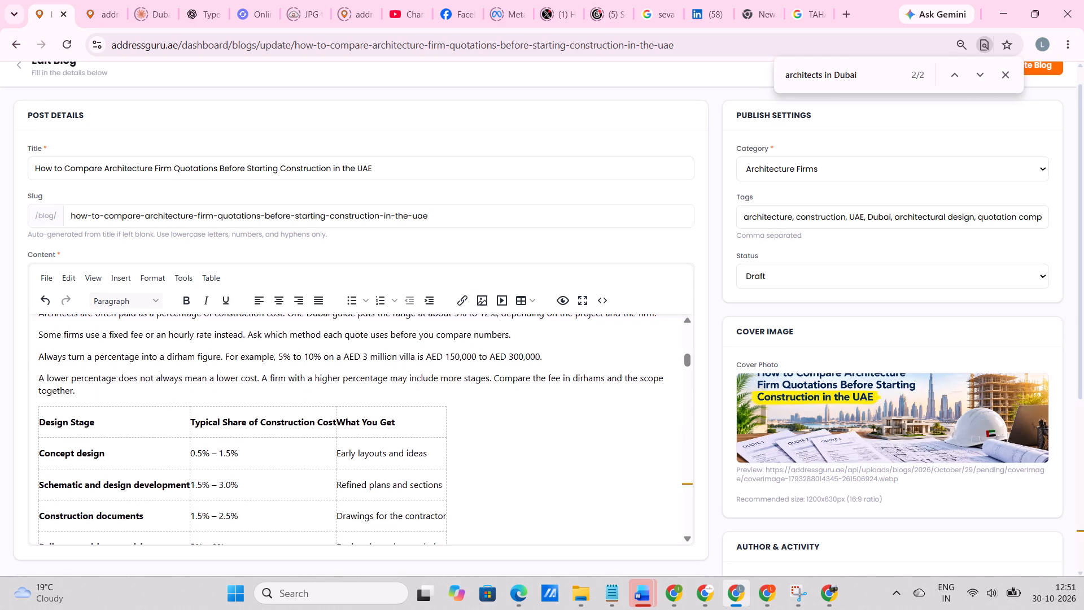
pyautogui.scroll(-2, 510, 348)
pyautogui.scroll(1, 510, 348)
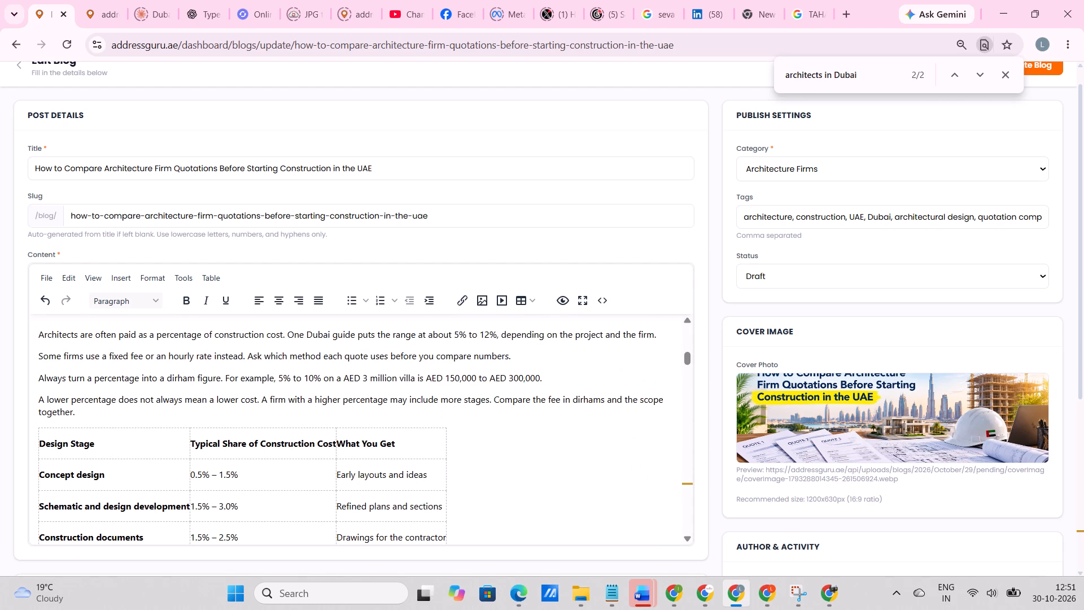
pyautogui.scroll(-3, 510, 348)
pyautogui.scroll(1, 474, 404)
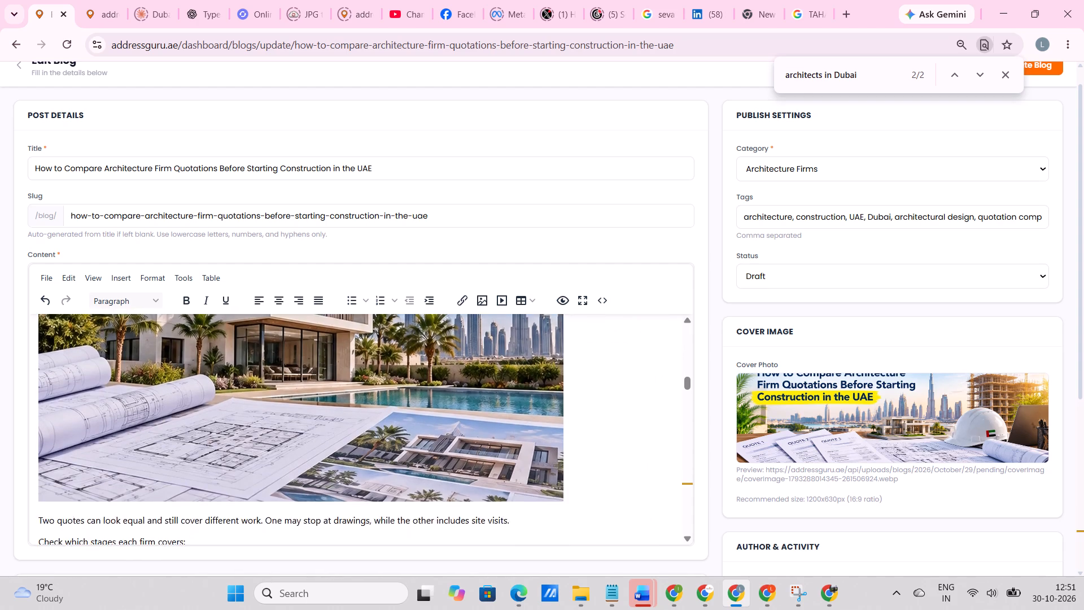
pyautogui.scroll(2, 474, 404)
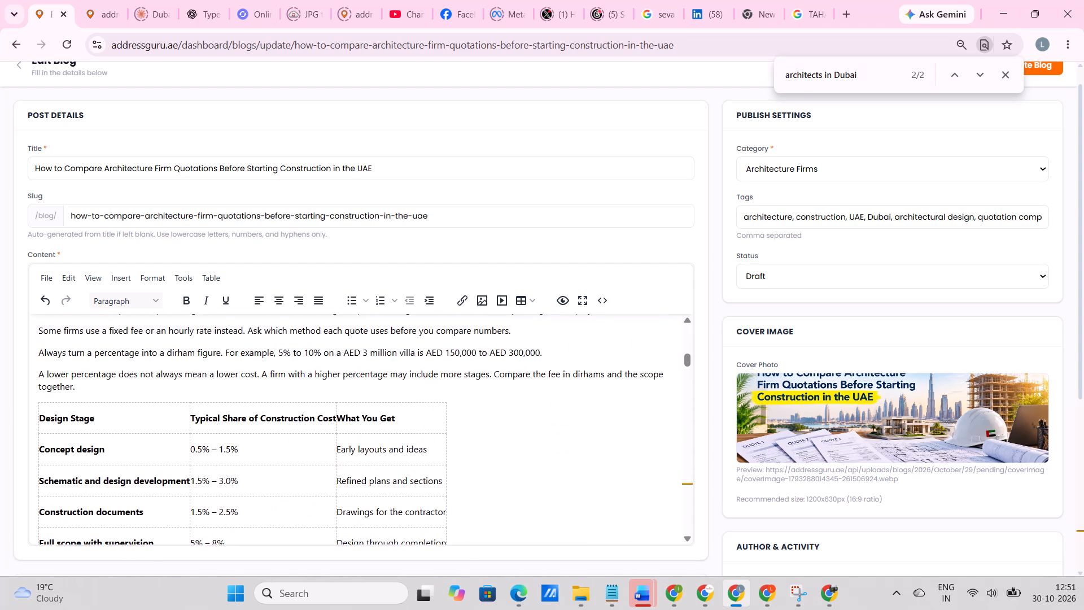
pyautogui.scroll(3, 474, 404)
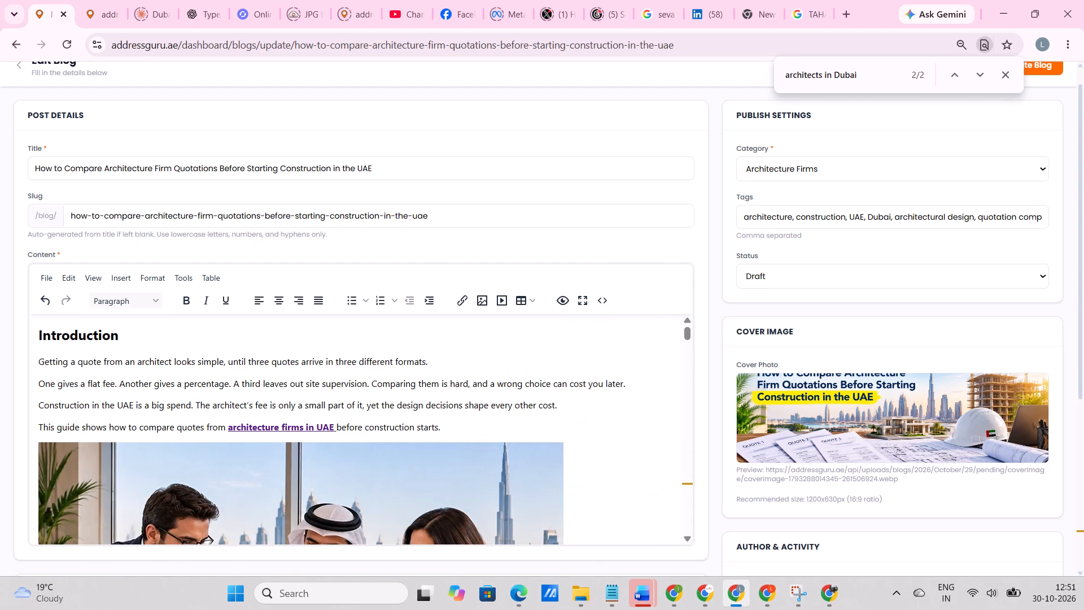
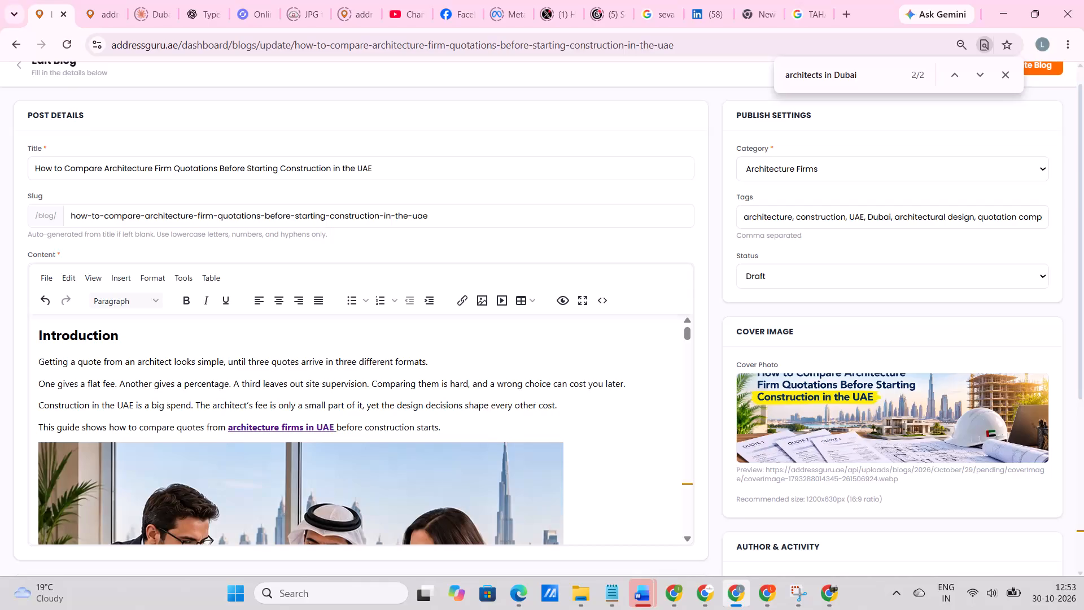
# Merge the introduction's first three paragraphs, through the one starting "Construction in the UAE", into a single paragraph.
pyautogui.click(36, 385)
pyautogui.press('BackSpace')
pyautogui.press('space')
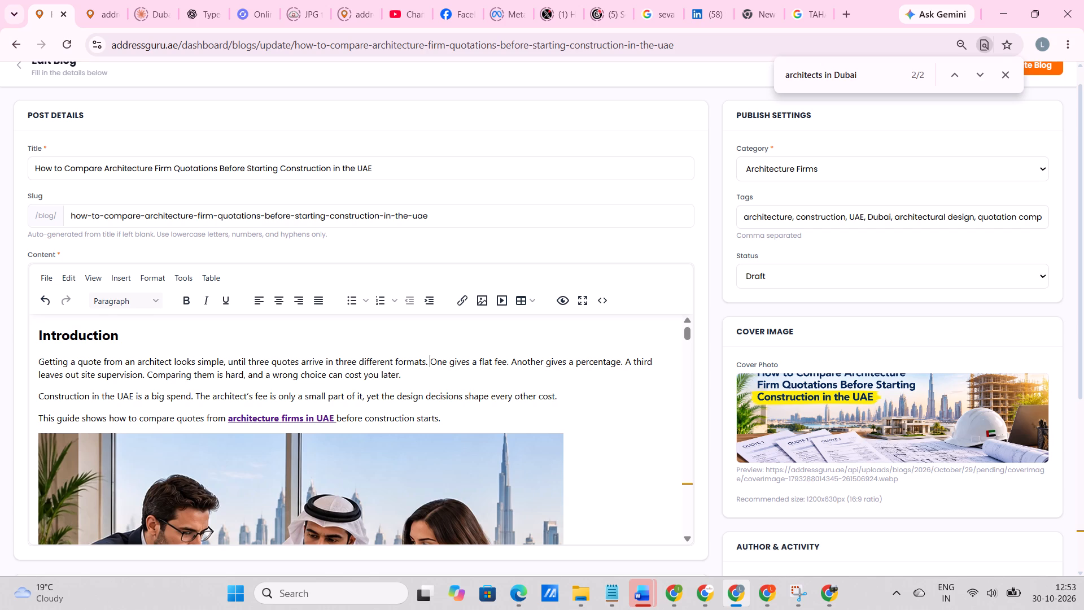
pyautogui.click(40, 414)
pyautogui.click(42, 396)
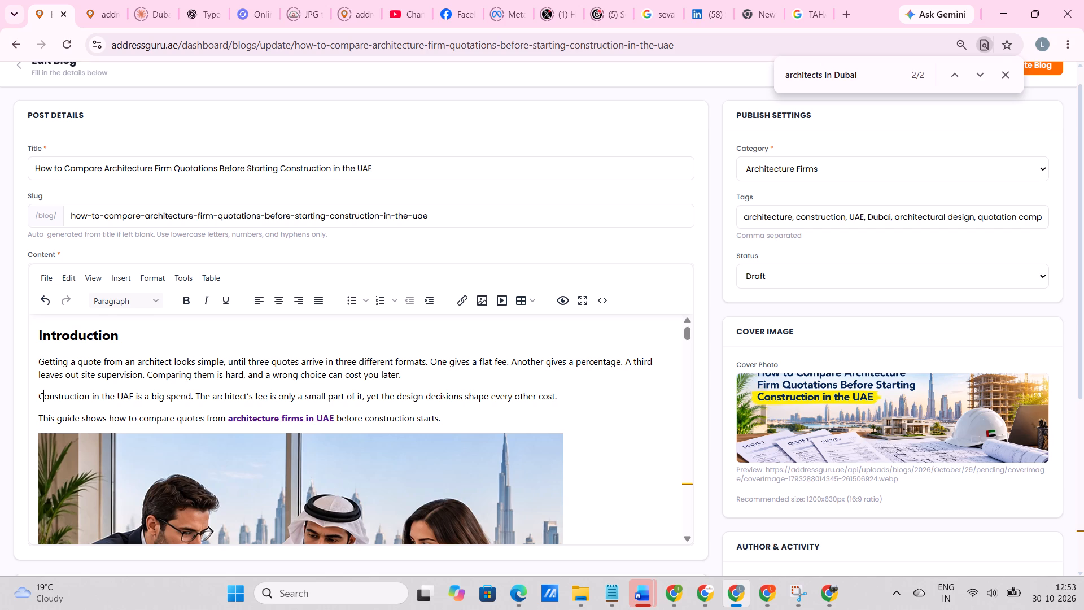
pyautogui.click(38, 393)
pyautogui.press('BackSpace')
pyautogui.press('space')
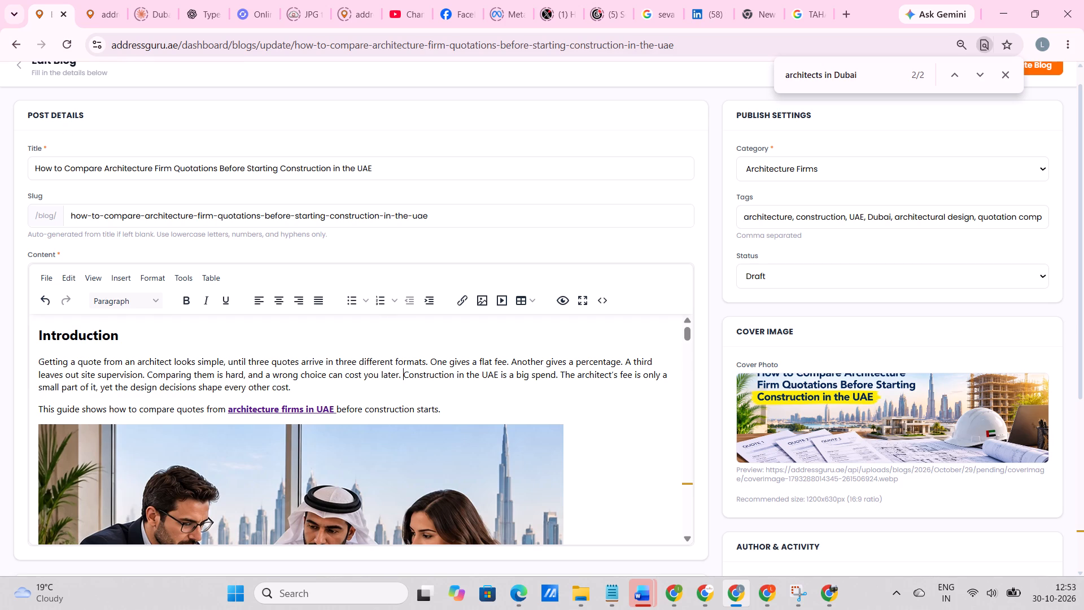
# Bold the phrase "Construction in the UAE is a big spend" in the introduction.
pyautogui.moveTo(403, 374); pyautogui.dragTo(557, 371)
pyautogui.hotkey('ctrl', 'b')
pyautogui.click(537, 373)
# Copy the URL of the introduction's "architecture firms in UAE" link, and remove the link from that text.
pyautogui.scroll(-1, 509, 384)
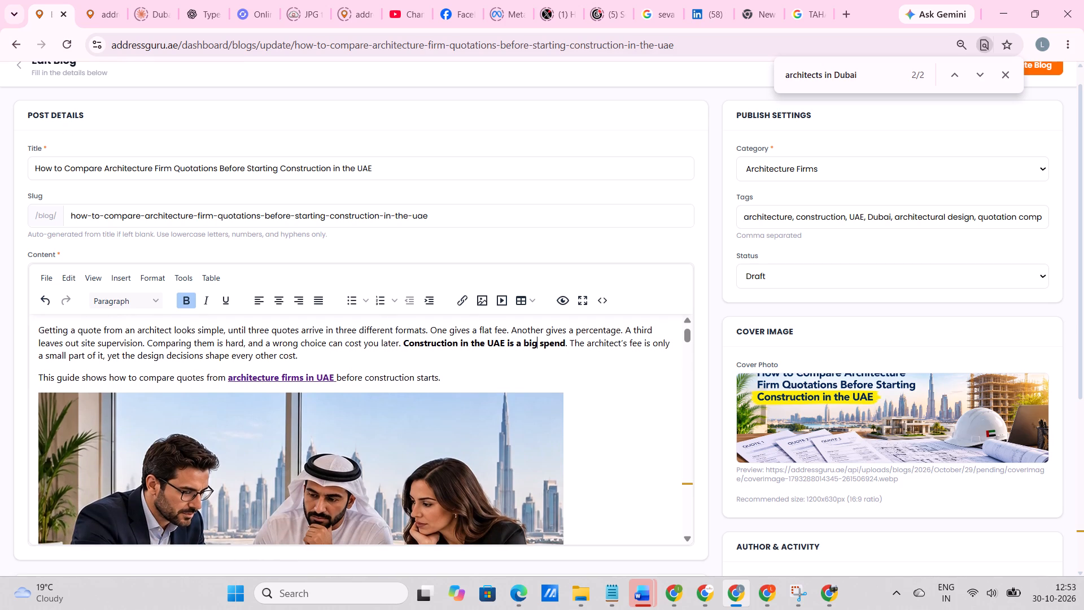
pyautogui.scroll(-1, 330, 393)
pyautogui.rightClick(305, 374)
pyautogui.click(355, 380)
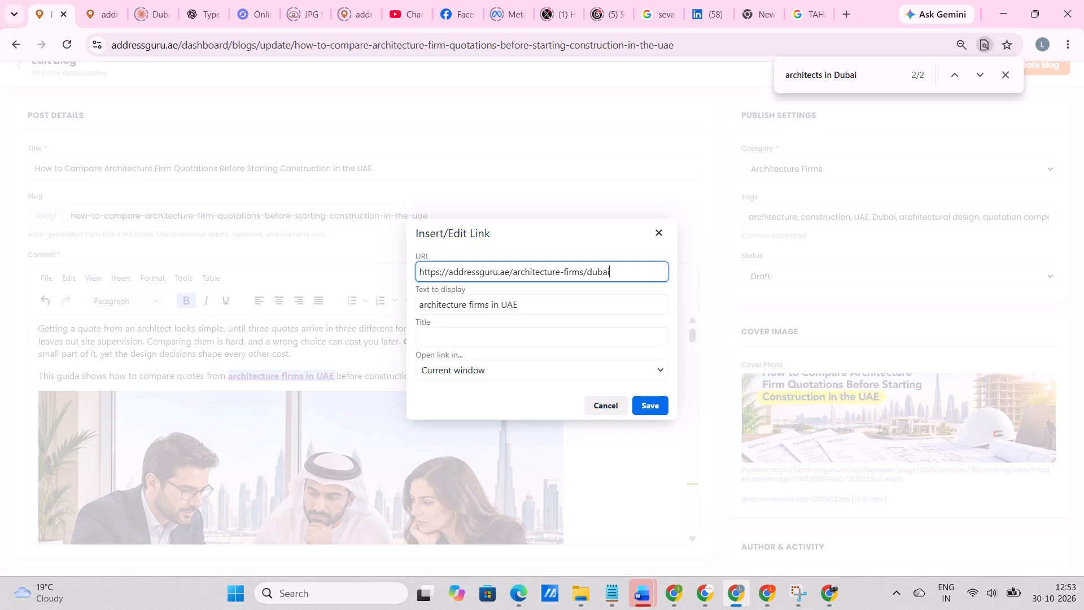
pyautogui.hotkey('ctrl', 'a')
pyautogui.hotkey('ctrl', 'c')
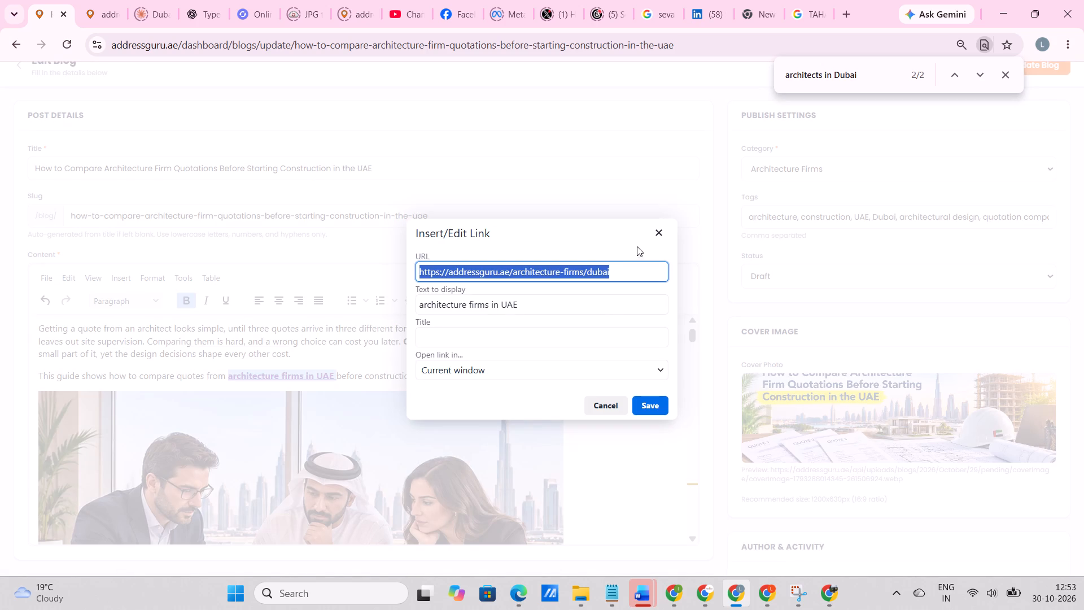
pyautogui.click(659, 233)
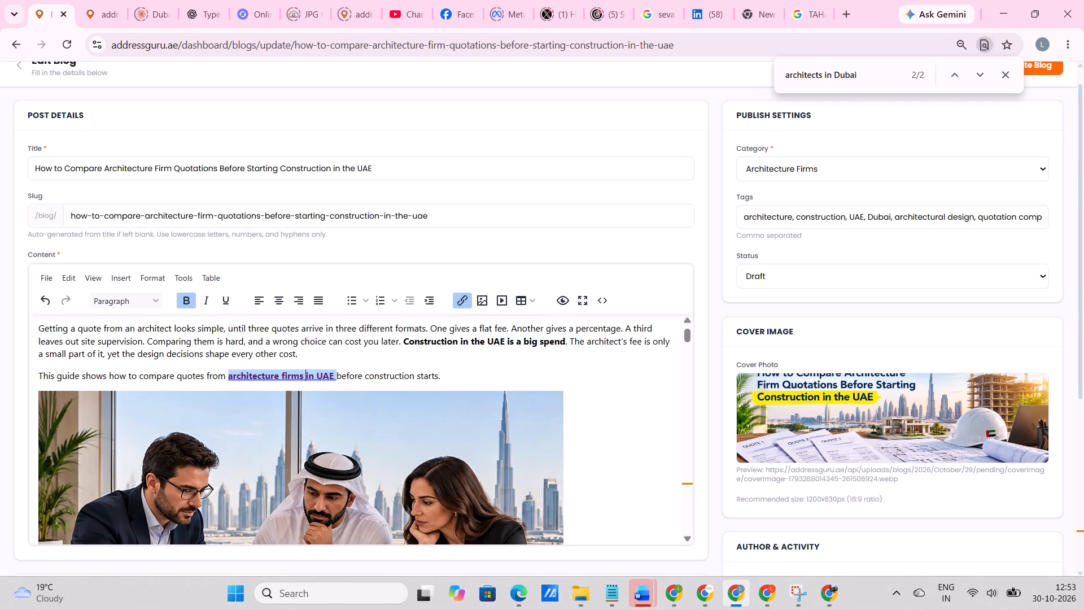
pyautogui.rightClick(308, 377)
pyautogui.click(344, 400)
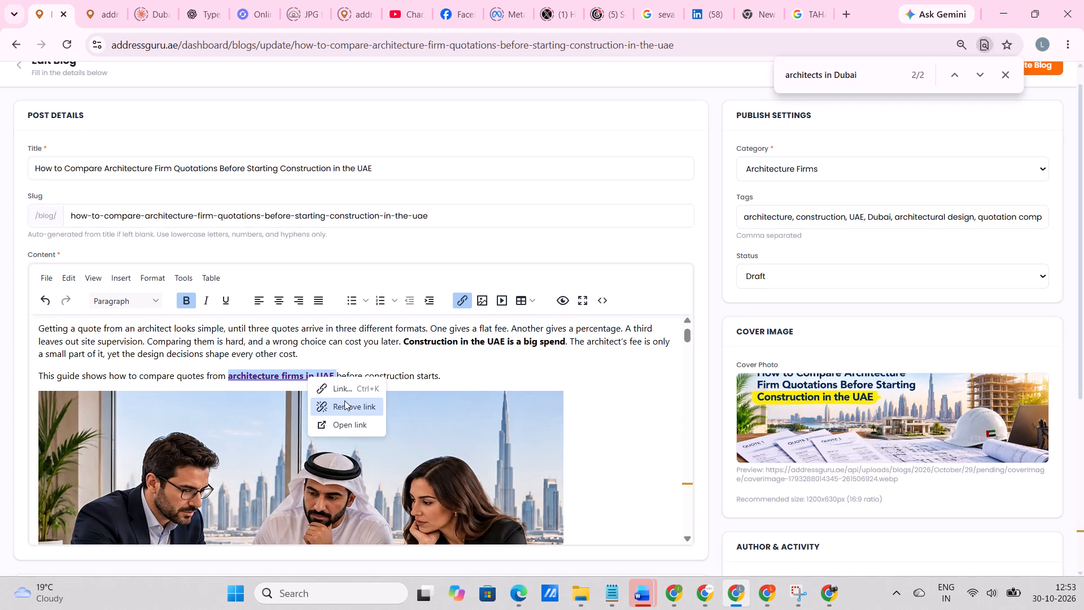
pyautogui.click(377, 376)
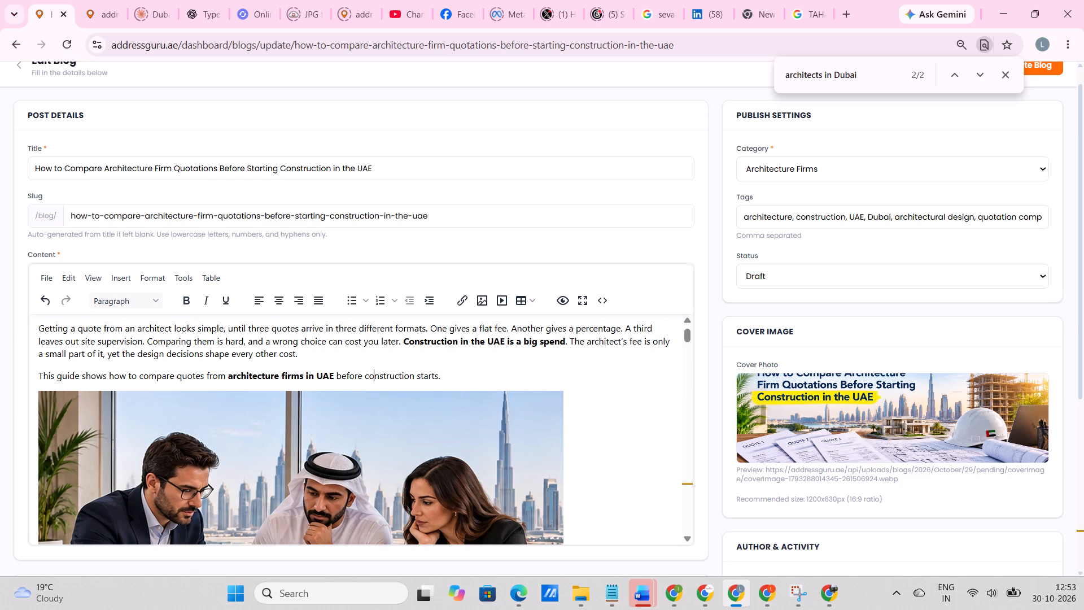
# Bold the phrase "how to compare quotes" in the introduction's last sentence.
pyautogui.moveTo(107, 374); pyautogui.dragTo(197, 374)
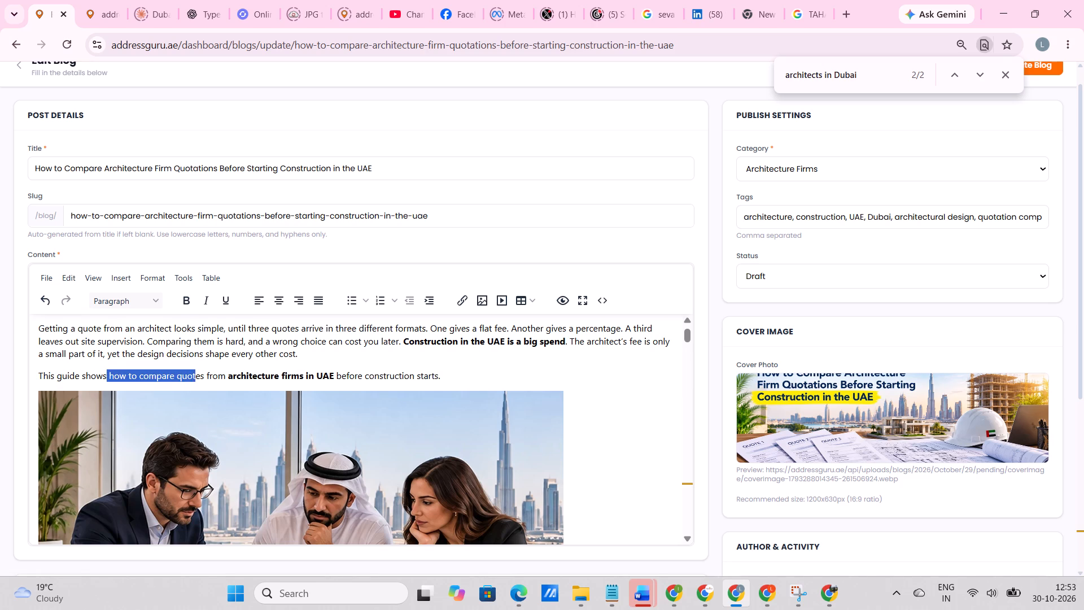
pyautogui.moveTo(197, 374); pyautogui.dragTo(204, 374)
pyautogui.hotkey('ctrl', 'b')
pyautogui.click(272, 373)
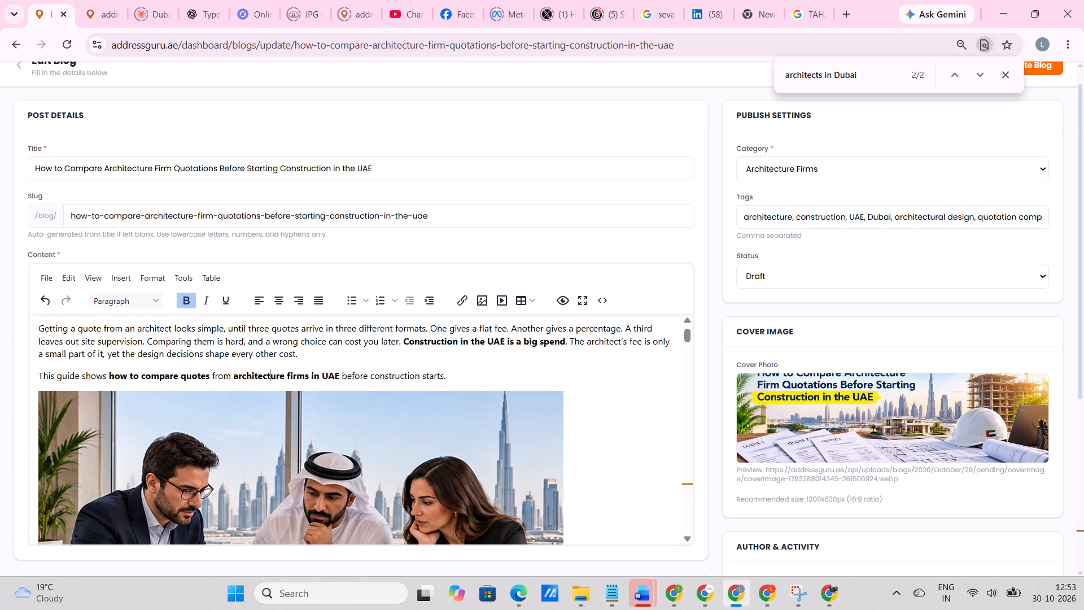
# Delete the raw AddressGuru URL after the italic note below the design stage table, ending the note with a period.
pyautogui.scroll(-5, 398, 374)
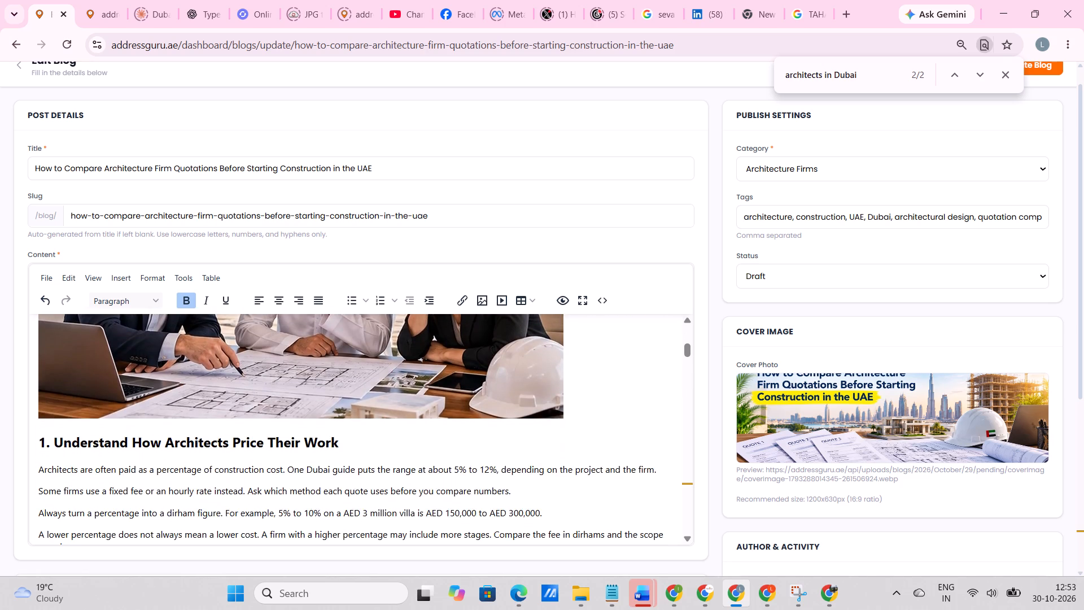
pyautogui.scroll(-2, 426, 385)
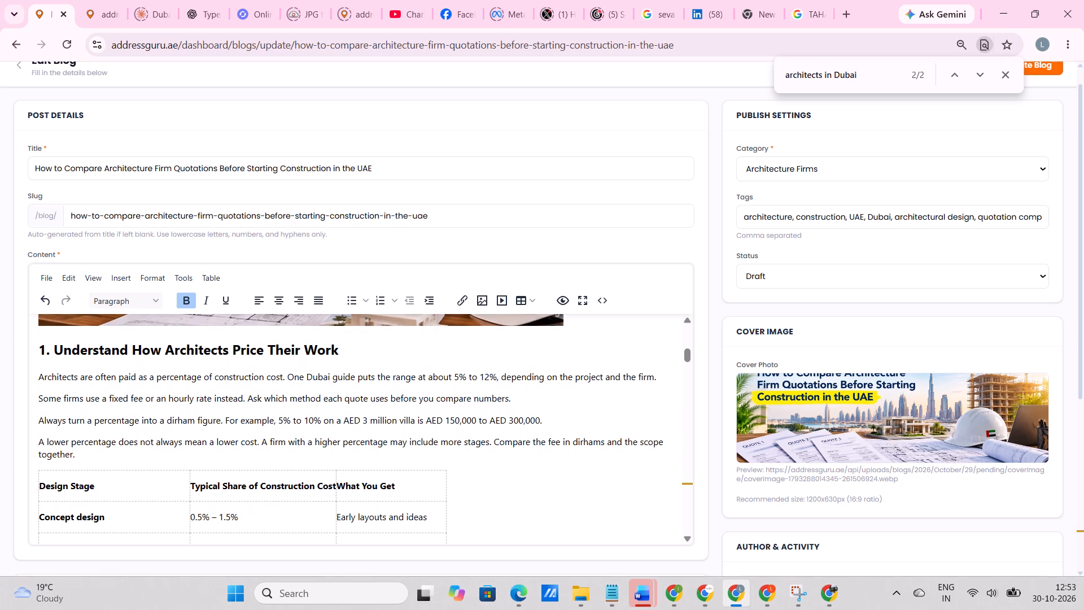
pyautogui.scroll(-1, 426, 385)
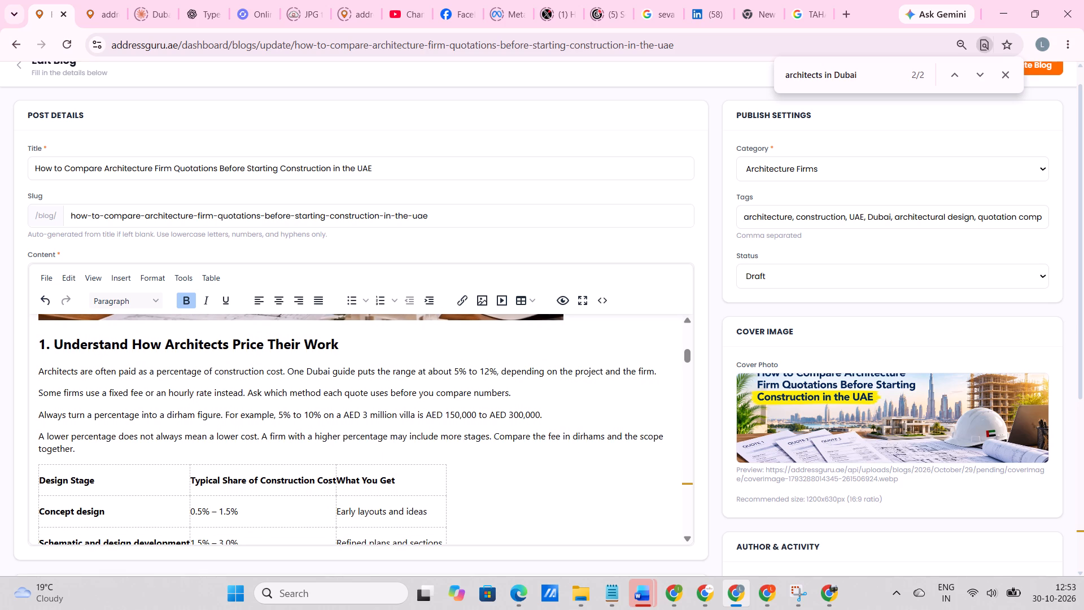
pyautogui.scroll(-4, 426, 400)
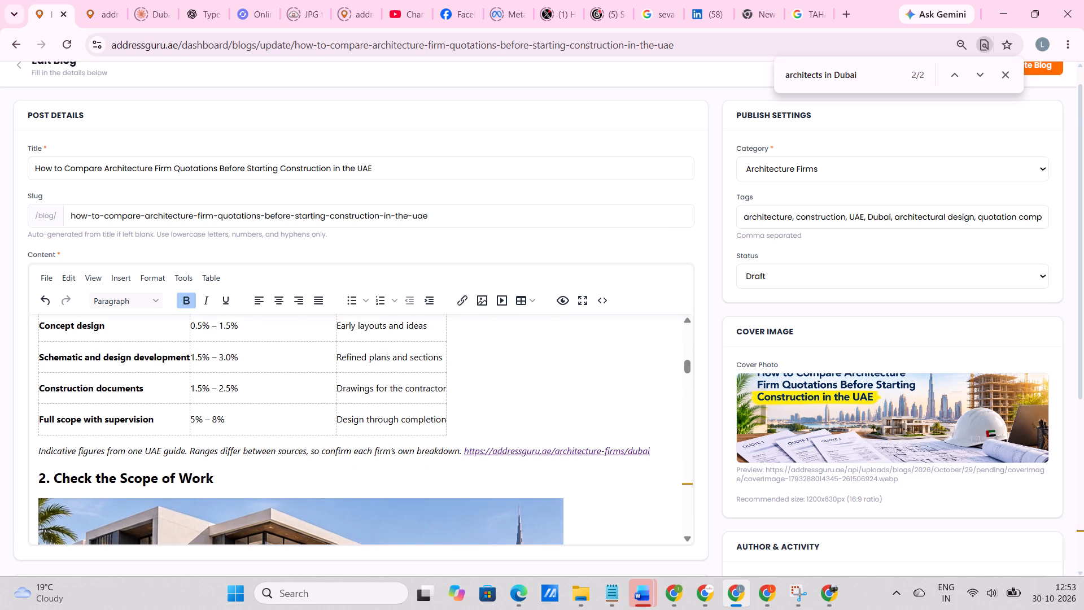
pyautogui.moveTo(460, 451); pyautogui.dragTo(664, 451)
pyautogui.press('BackSpace')
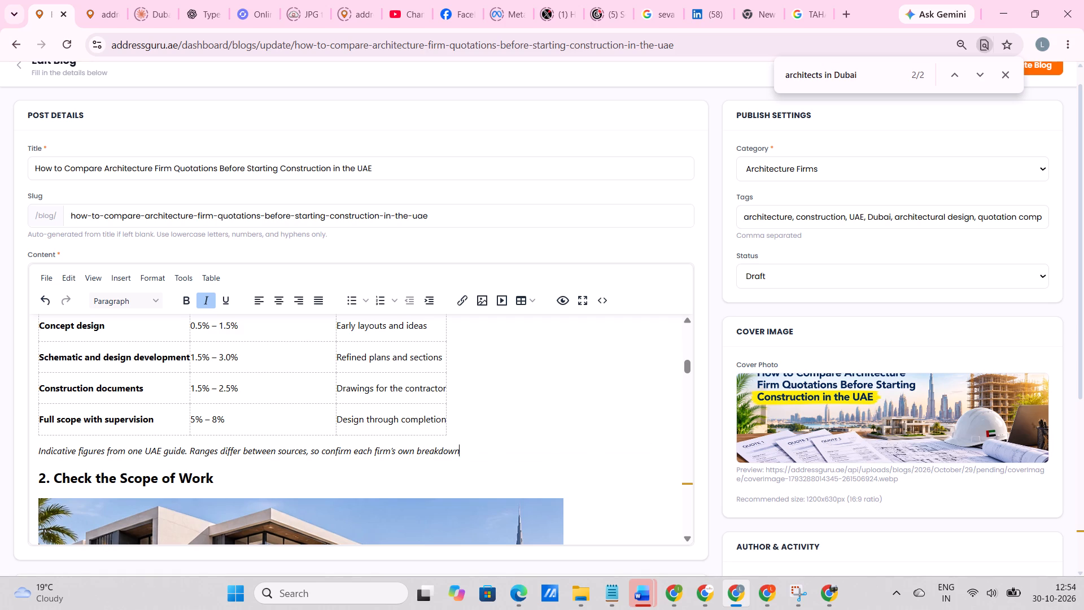
pyautogui.press('.')
pyautogui.scroll(-2, 425, 364)
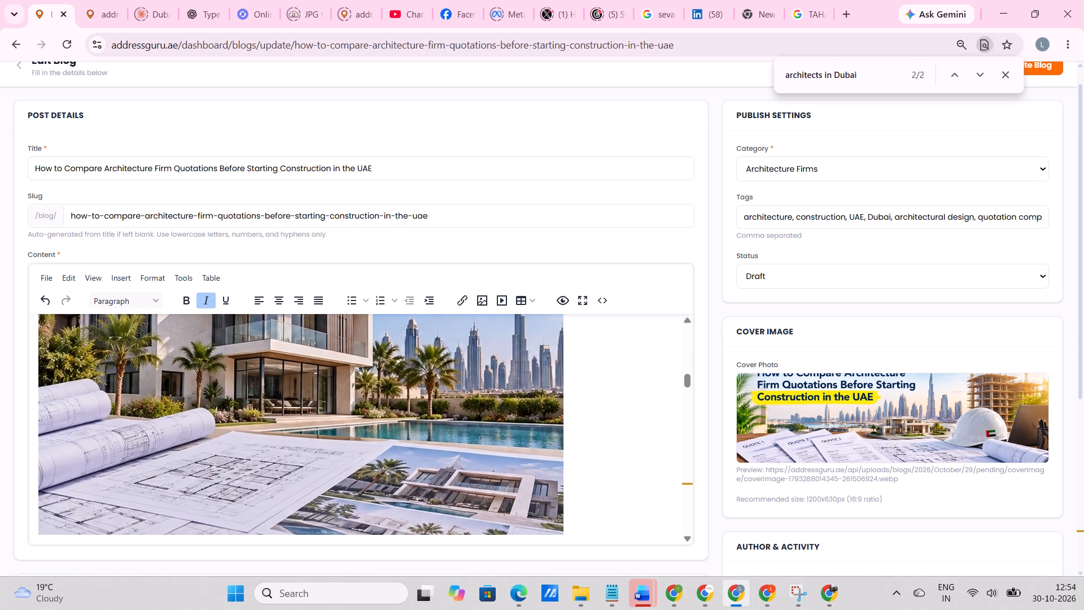
pyautogui.scroll(-4, 443, 372)
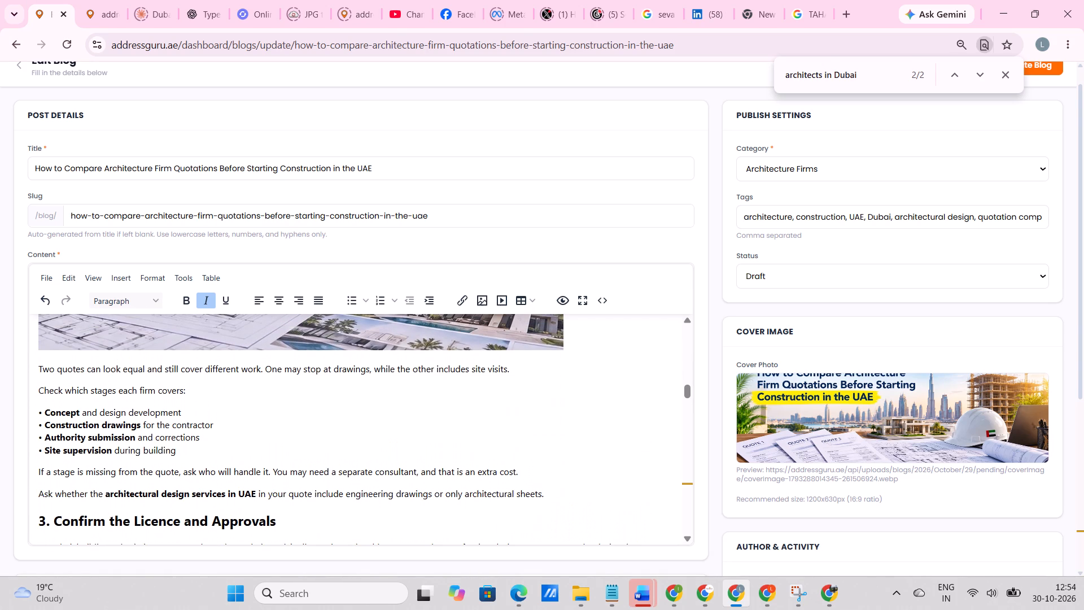
pyautogui.scroll(-1, 445, 377)
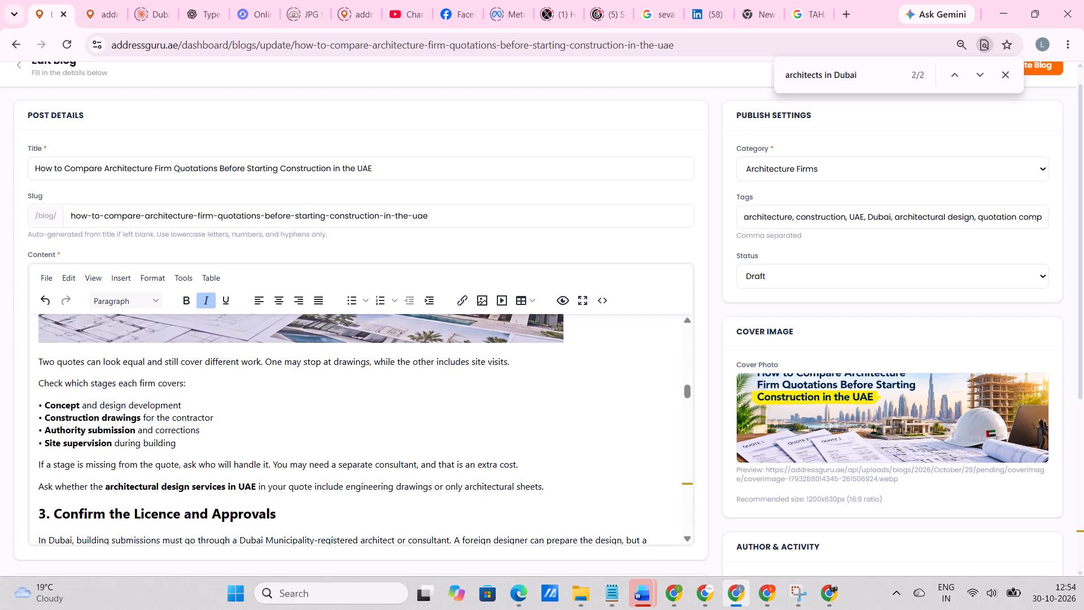
pyautogui.moveTo(106, 482); pyautogui.dragTo(176, 481)
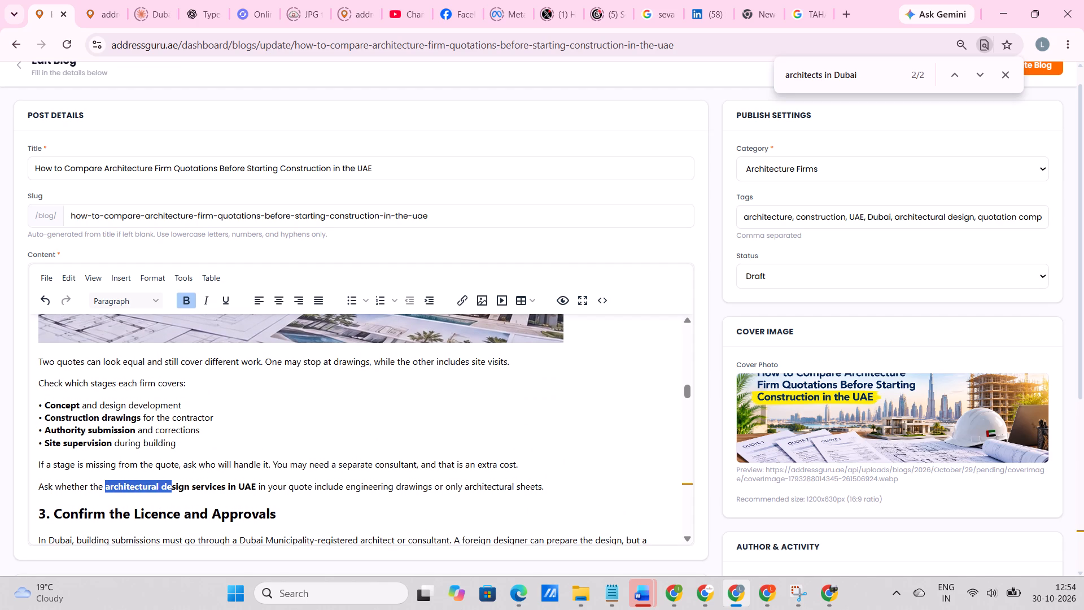
pyautogui.moveTo(176, 481); pyautogui.dragTo(253, 478)
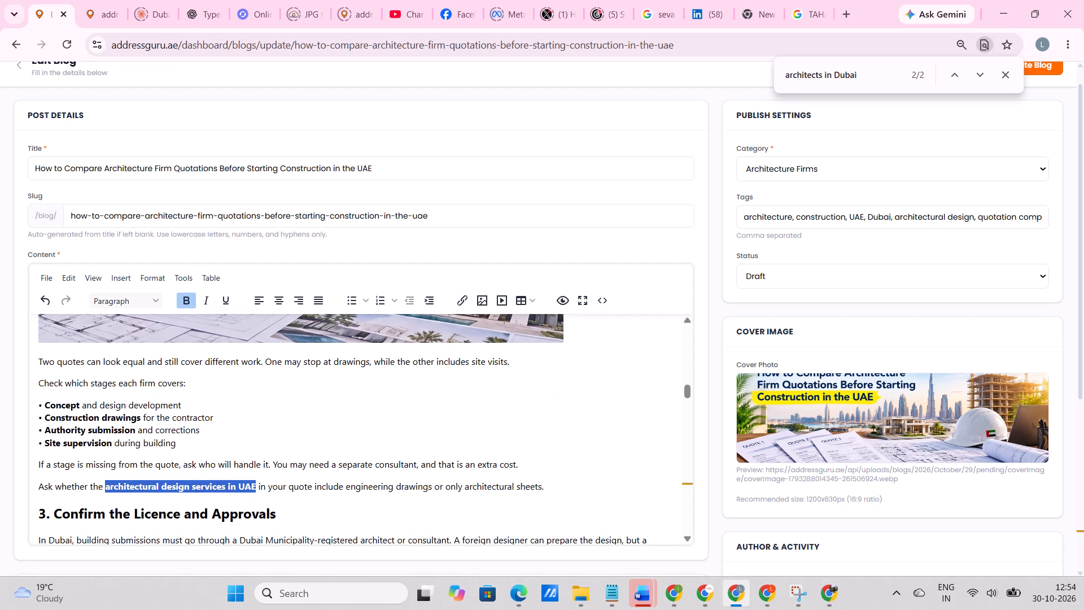
pyautogui.click(458, 304)
pyautogui.hotkey('ctrl', 'v')
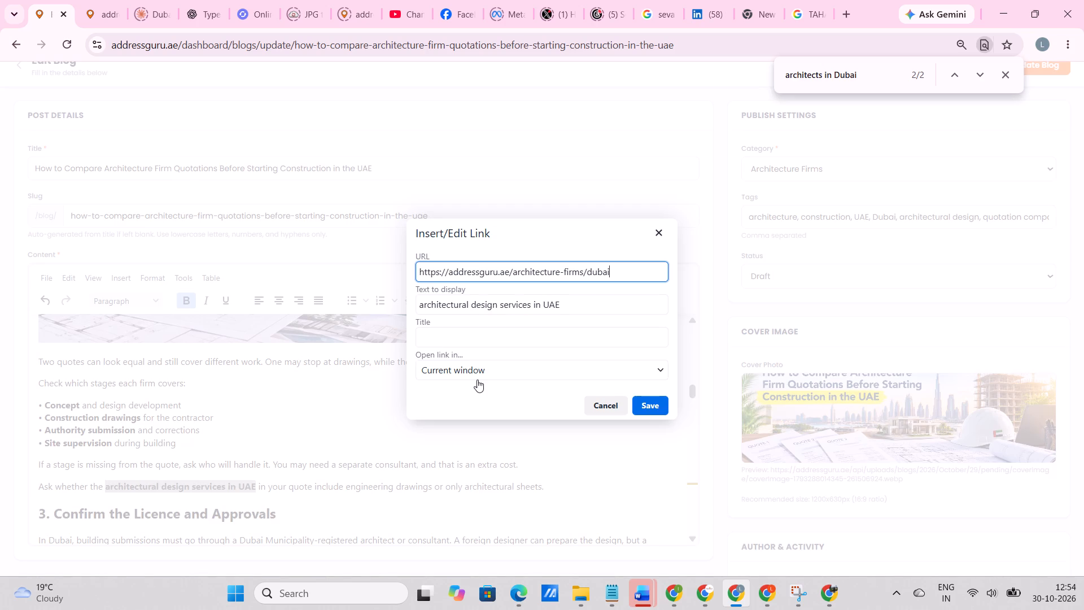
pyautogui.click(477, 380)
pyautogui.click(480, 411)
pyautogui.click(651, 400)
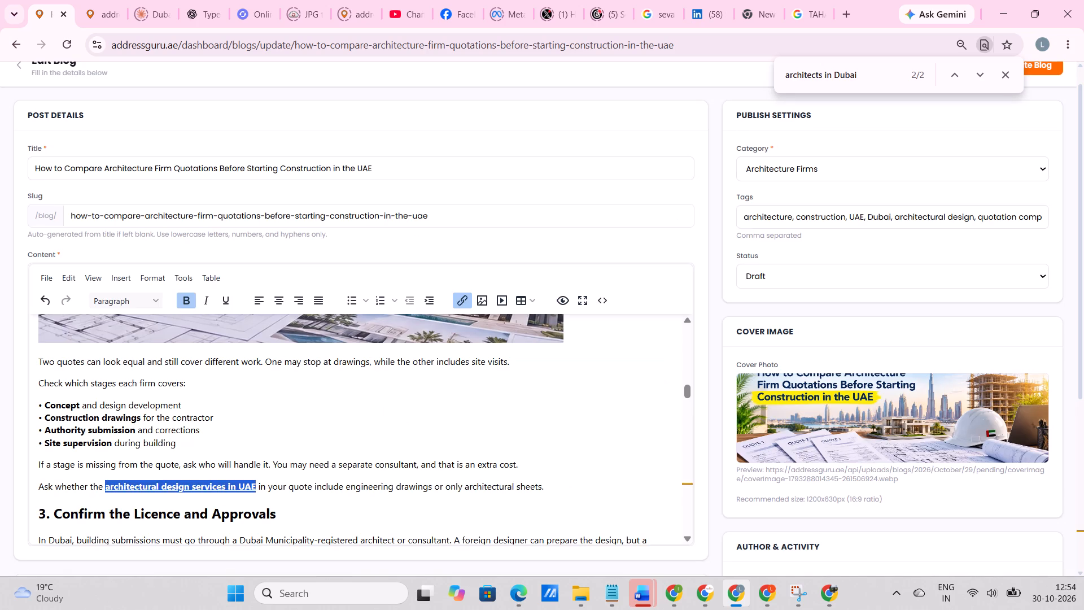
pyautogui.click(474, 400)
# Bold "paid as a percentage of construction cost." in the first paragraph of the architect pricing section.
pyautogui.scroll(9, 472, 401)
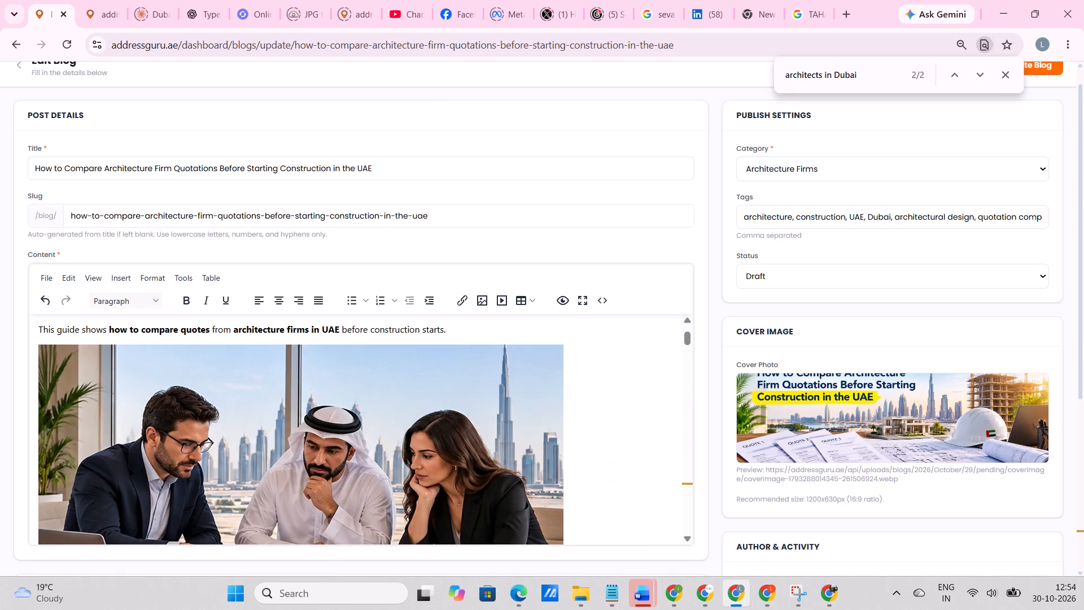
pyautogui.scroll(-5, 456, 407)
pyautogui.scroll(-1, 526, 452)
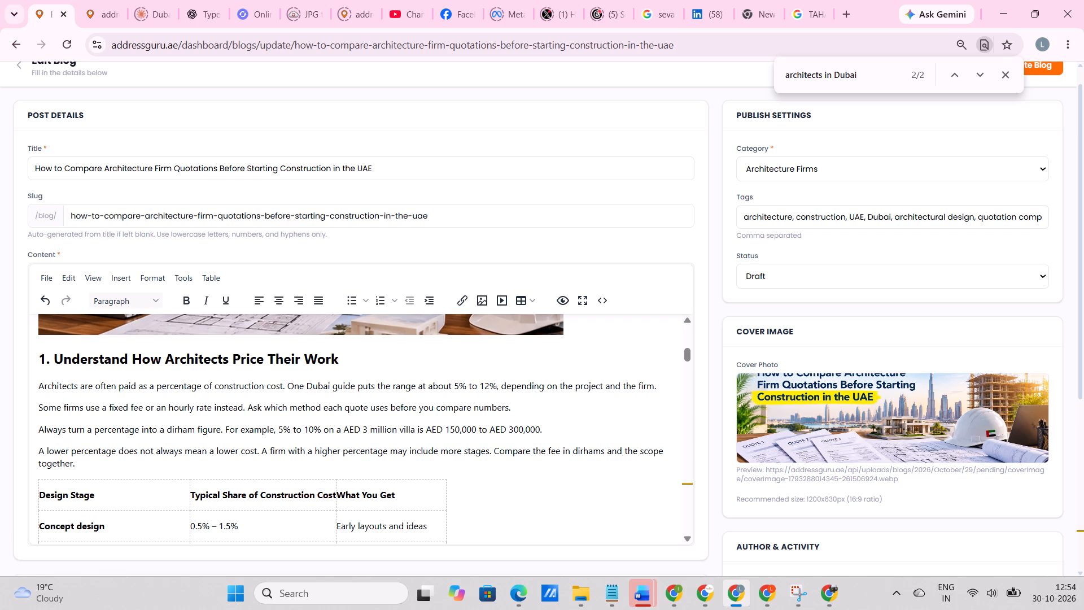
pyautogui.moveTo(115, 389); pyautogui.dragTo(183, 387)
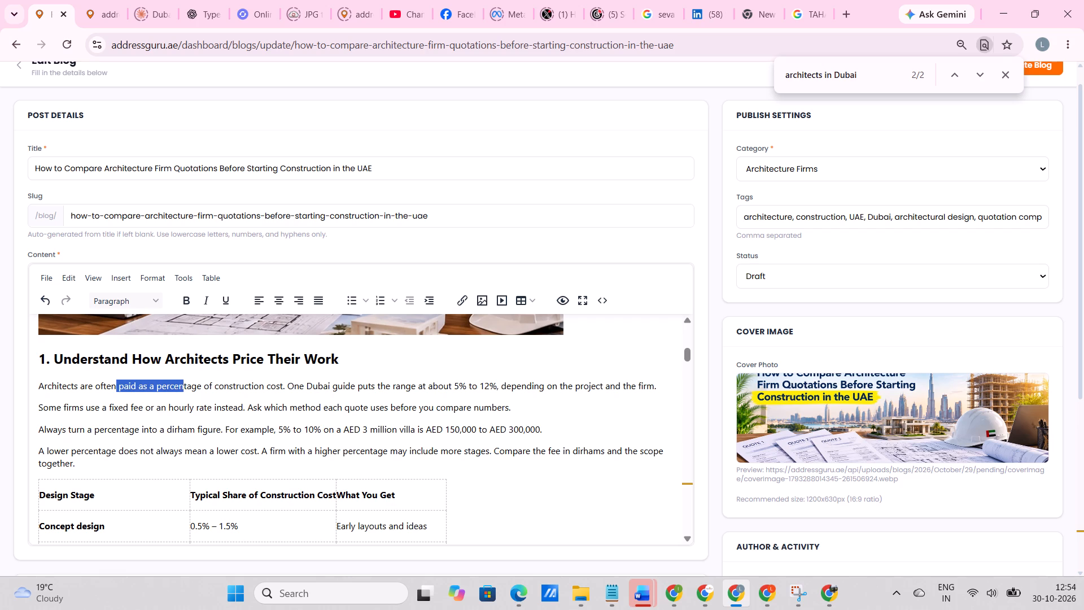
pyautogui.moveTo(183, 387); pyautogui.dragTo(285, 387)
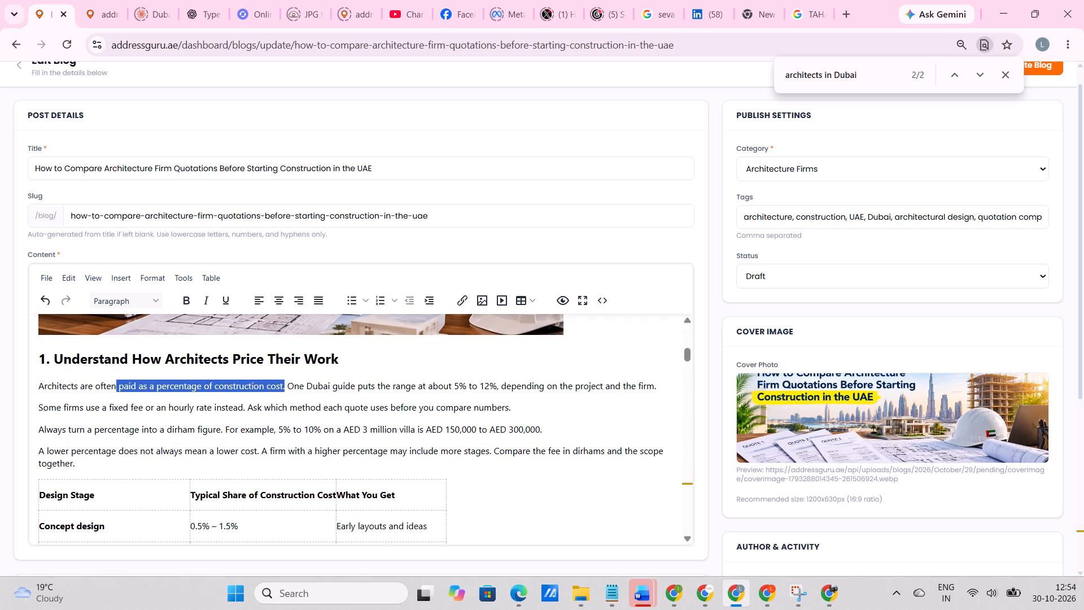
pyautogui.moveTo(285, 387); pyautogui.dragTo(286, 387)
pyautogui.hotkey('ctrl', 'b')
# Merge the pricing section's paragraphs starting "Some firms use" and "Always turn a percentage" into its first paragraph.
pyautogui.click(42, 407)
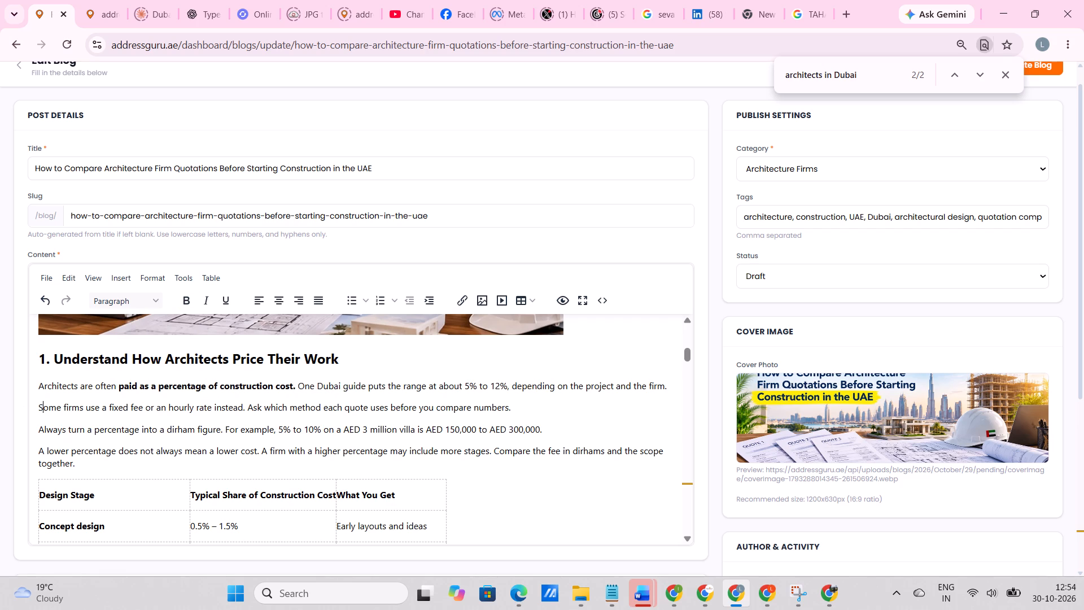
pyautogui.press('Left')
pyautogui.press('BackSpace')
pyautogui.press('space')
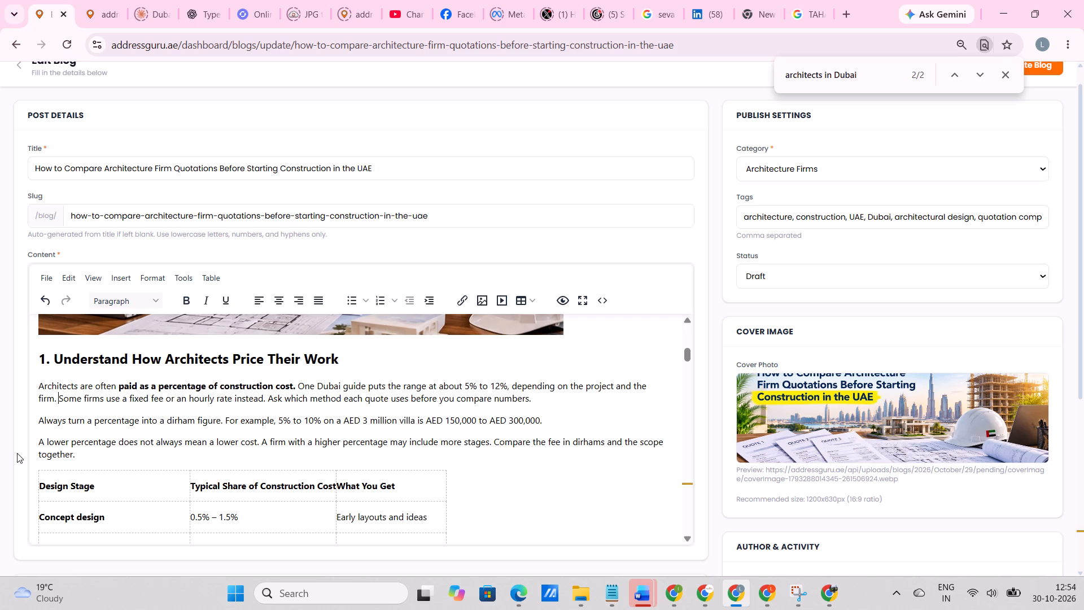
pyautogui.click(43, 439)
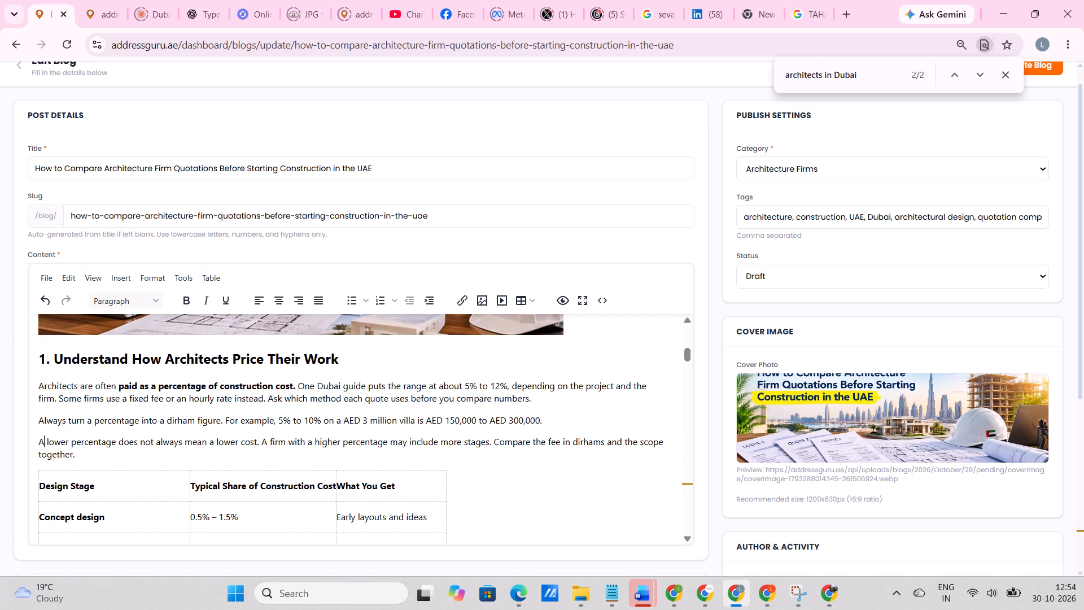
pyautogui.click(37, 425)
pyautogui.press('BackSpace')
pyautogui.press('space')
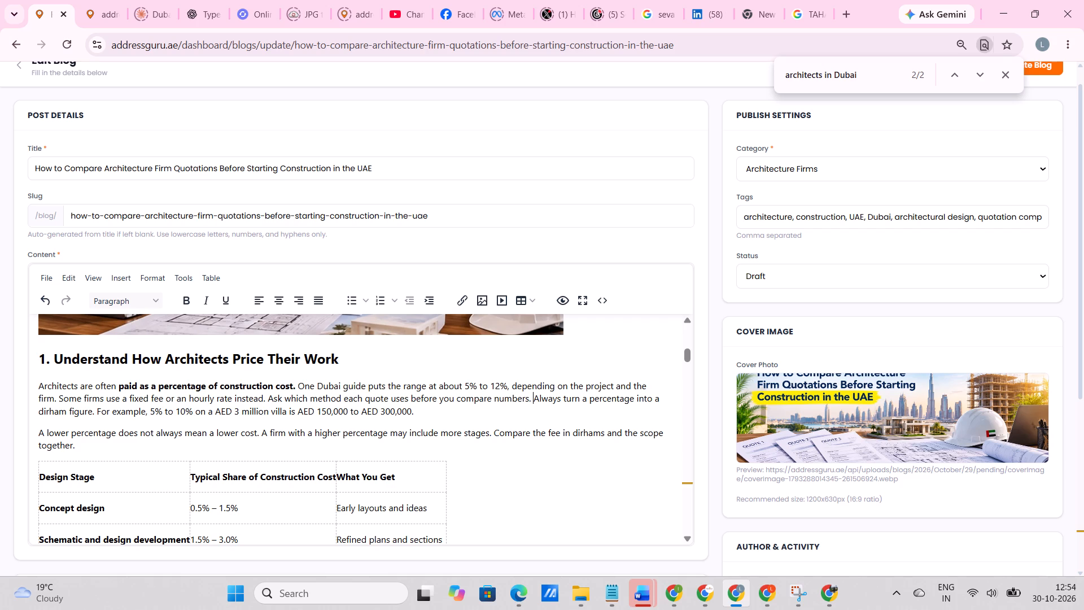
# Bold the words "turn a percentage into a dirham" in the architect pricing section's first paragraph.
pyautogui.moveTo(563, 396); pyautogui.dragTo(70, 410)
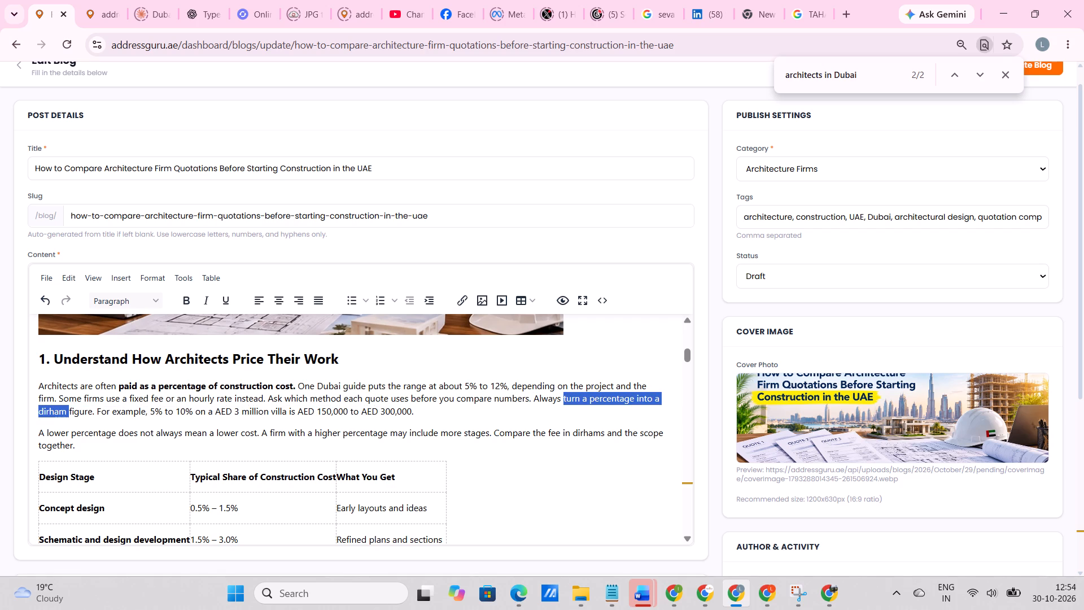
pyautogui.moveTo(70, 410); pyautogui.dragTo(68, 410)
pyautogui.hotkey('ctrl', 'b')
pyautogui.click(165, 413)
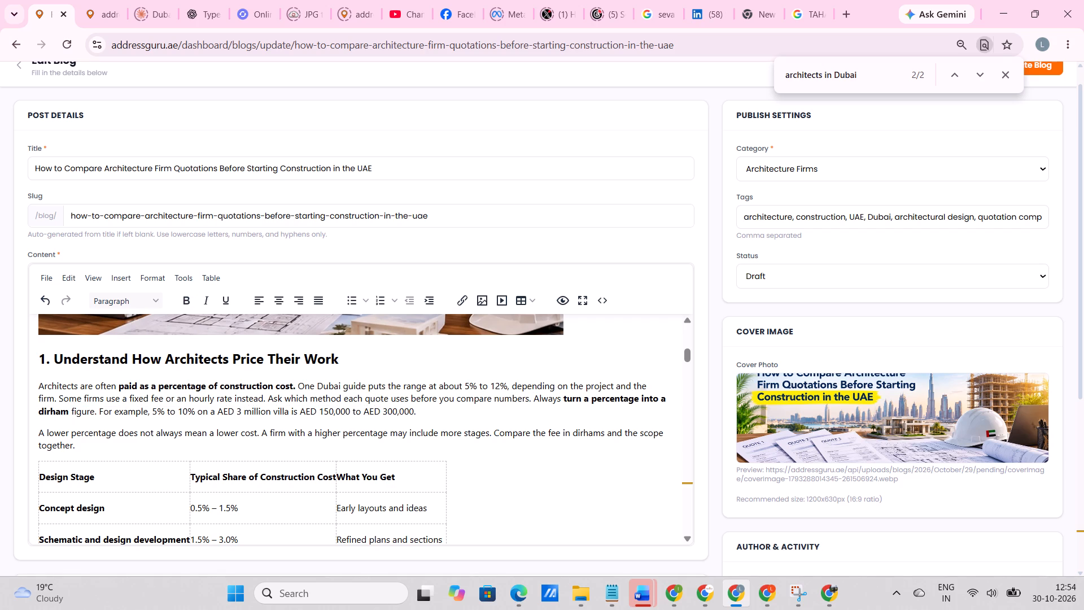
# Move the heading "1. Understand How Architects Price Their Work" and its first paragraph above the meeting image, directly below the introduction.
pyautogui.scroll(-1, 251, 426)
pyautogui.scroll(-1, 165, 426)
pyautogui.moveTo(98, 416); pyautogui.dragTo(91, 415)
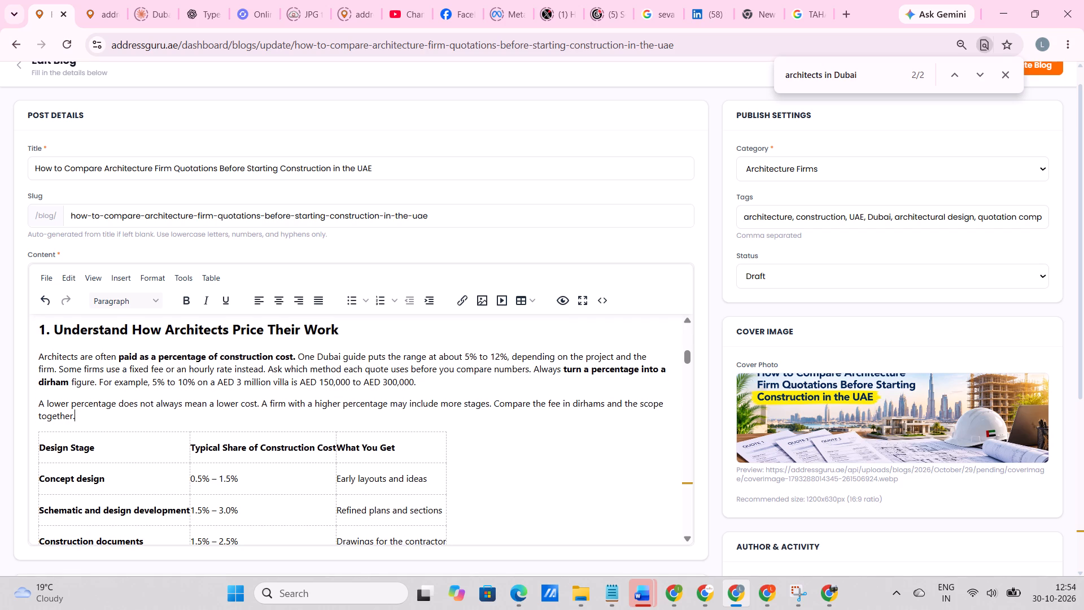
pyautogui.moveTo(91, 415); pyautogui.dragTo(3, 338)
pyautogui.scroll(1, 426, 448)
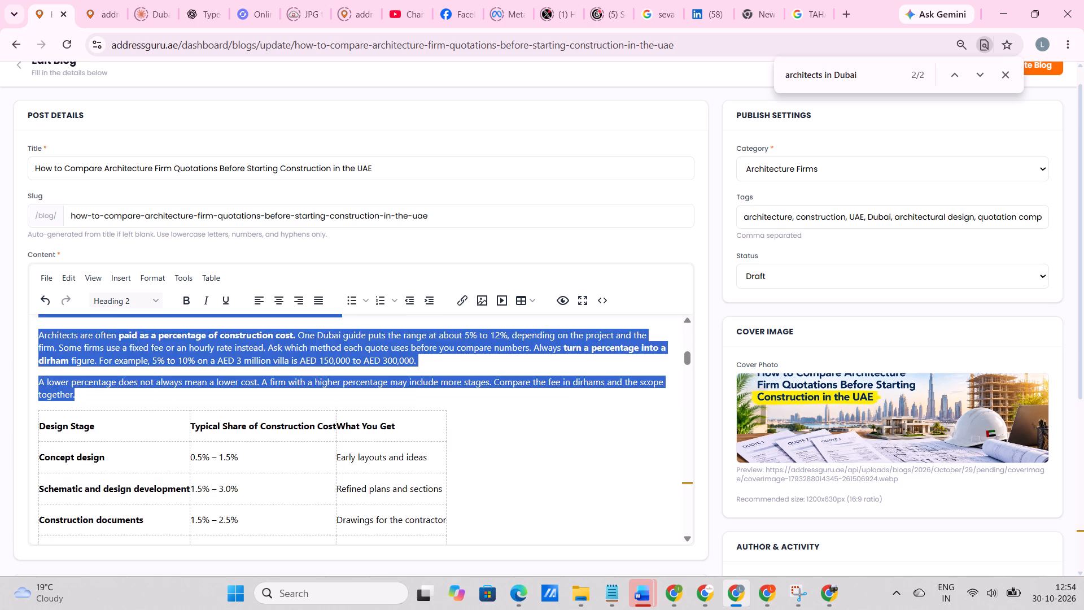
pyautogui.scroll(1, 448, 455)
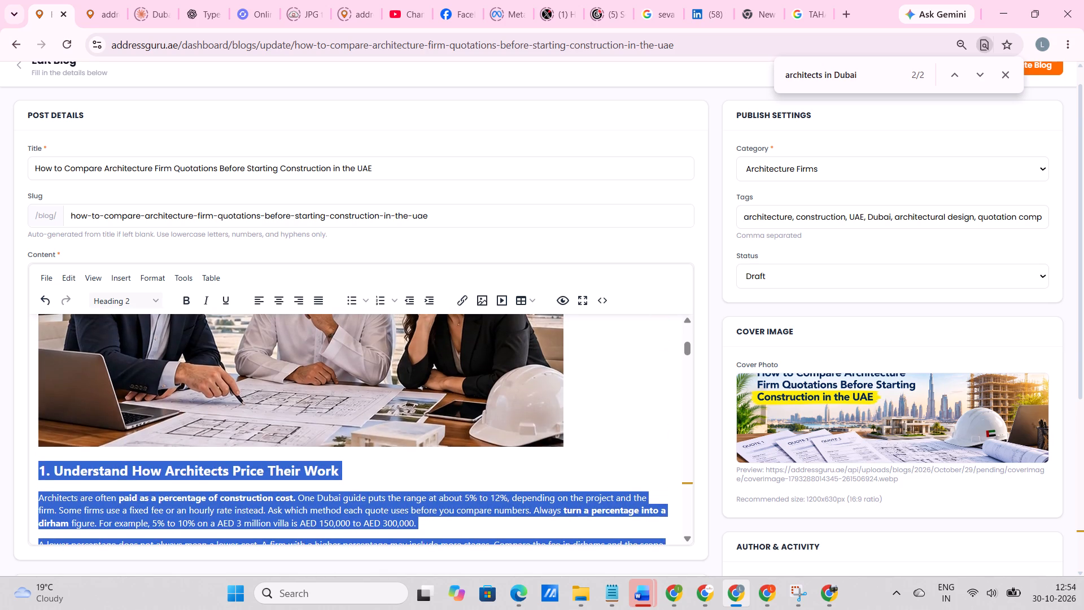
pyautogui.click(452, 486)
pyautogui.moveTo(440, 522); pyautogui.dragTo(33, 455)
pyautogui.hotkey('ctrl', 'c')
pyautogui.press('BackSpace')
pyautogui.press('BackSpace')
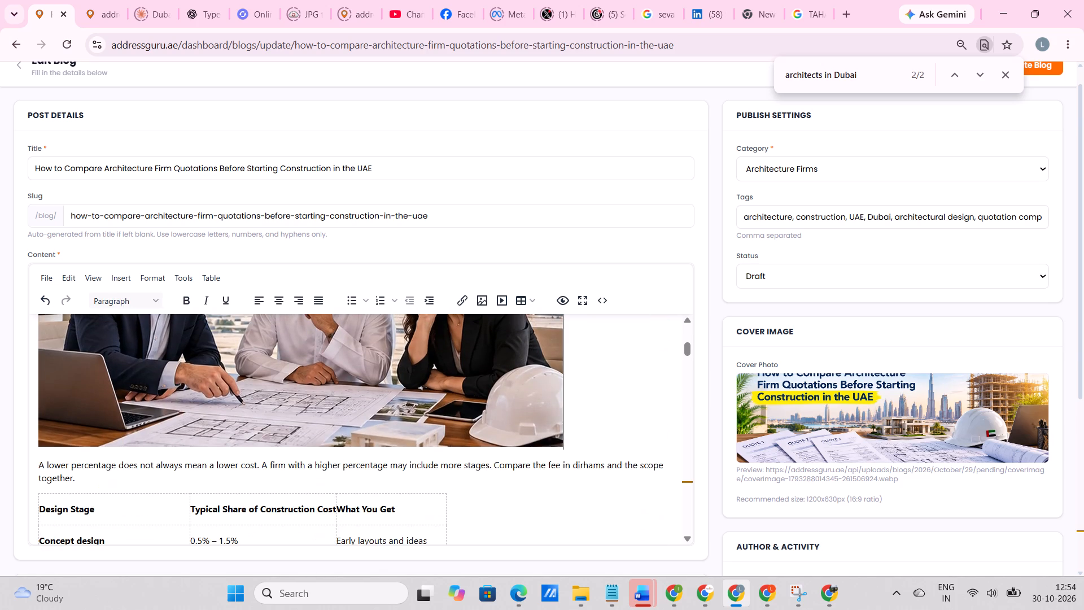
pyautogui.scroll(6, 461, 458)
pyautogui.click(452, 412)
pyautogui.press('Return')
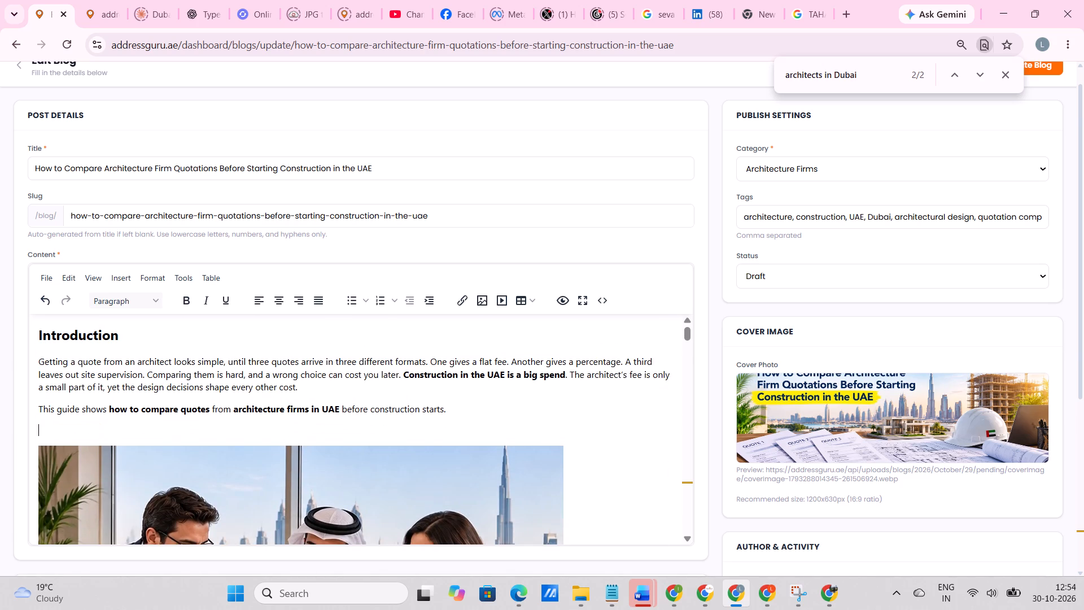
pyautogui.hotkey('ctrl', 'v')
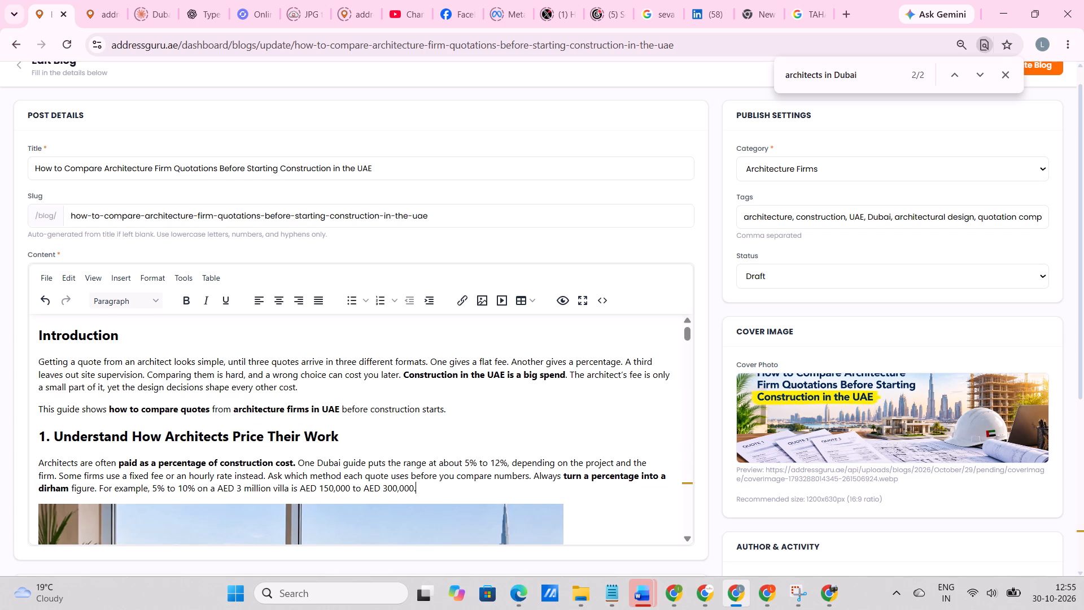
# Widen the design stage cost table in the pricing section slightly to leave space between its columns.
pyautogui.scroll(-6, 430, 410)
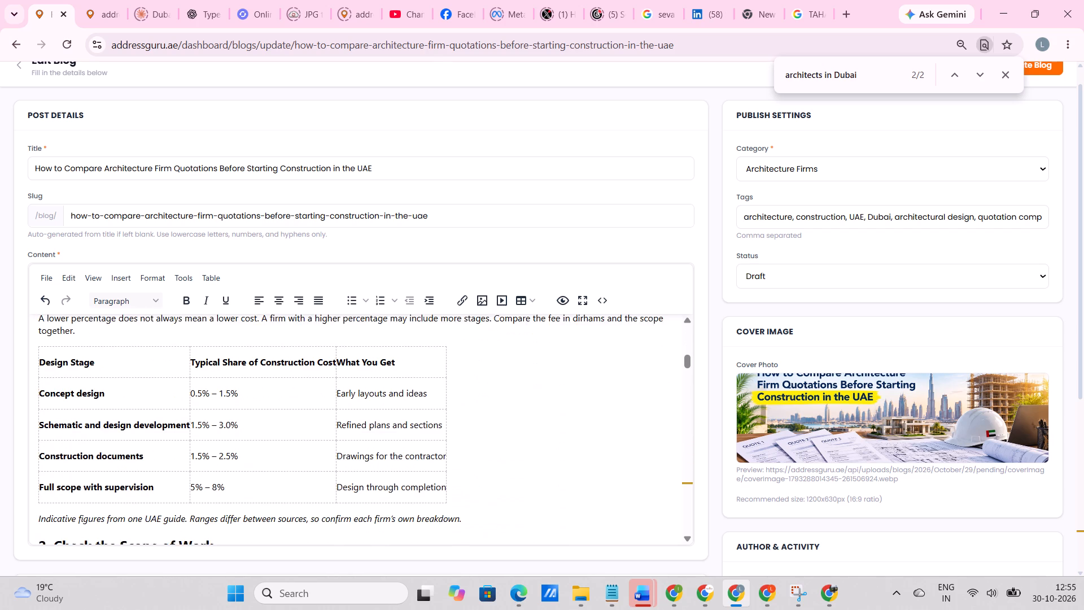
pyautogui.scroll(-2, 430, 410)
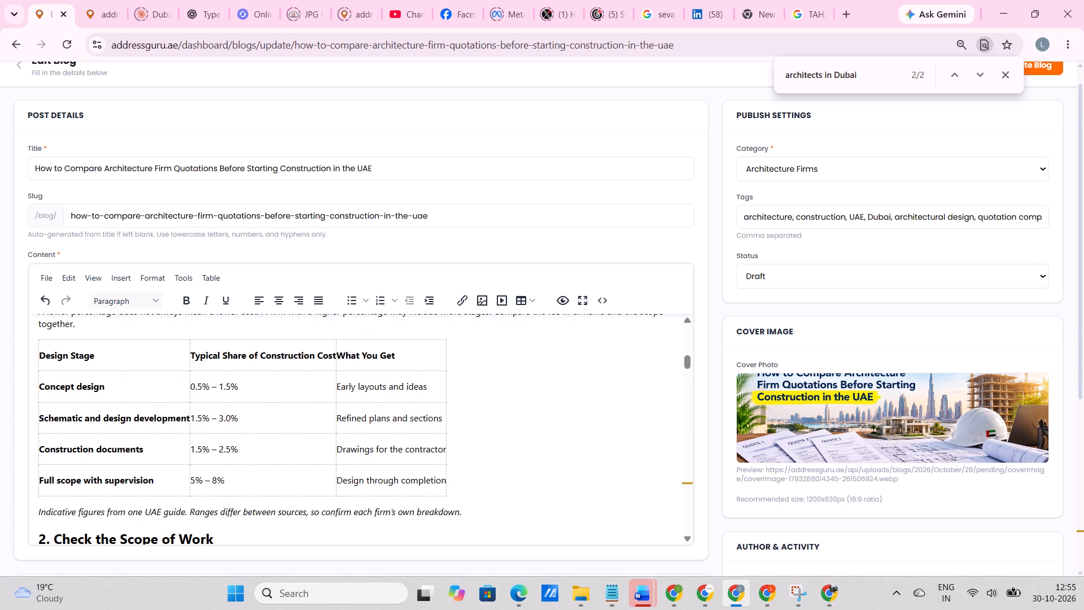
pyautogui.scroll(-1, 427, 412)
pyautogui.scroll(2, 425, 413)
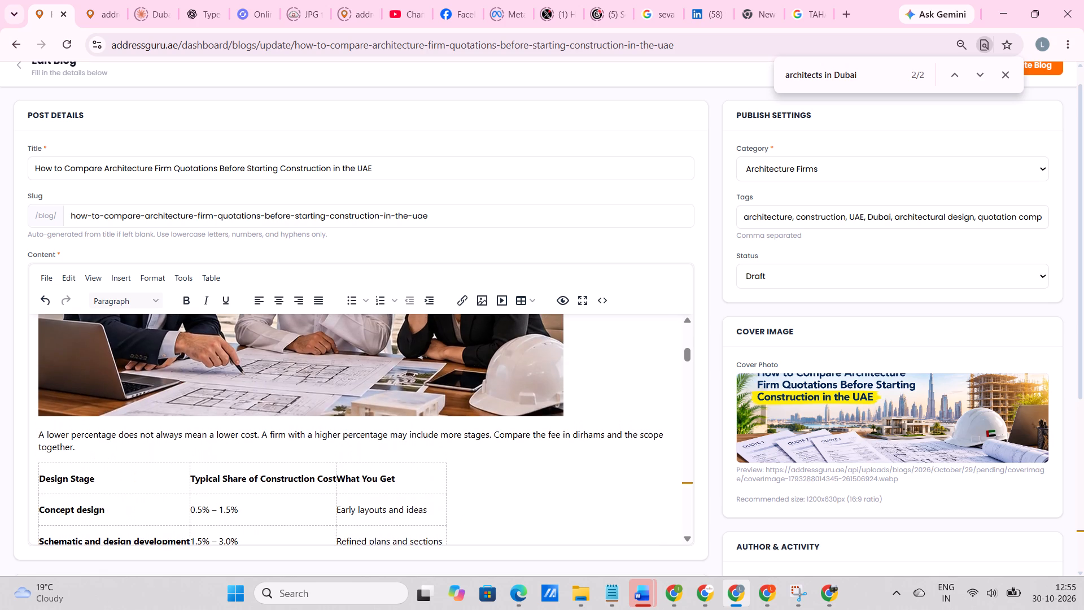
pyautogui.scroll(-1, 425, 413)
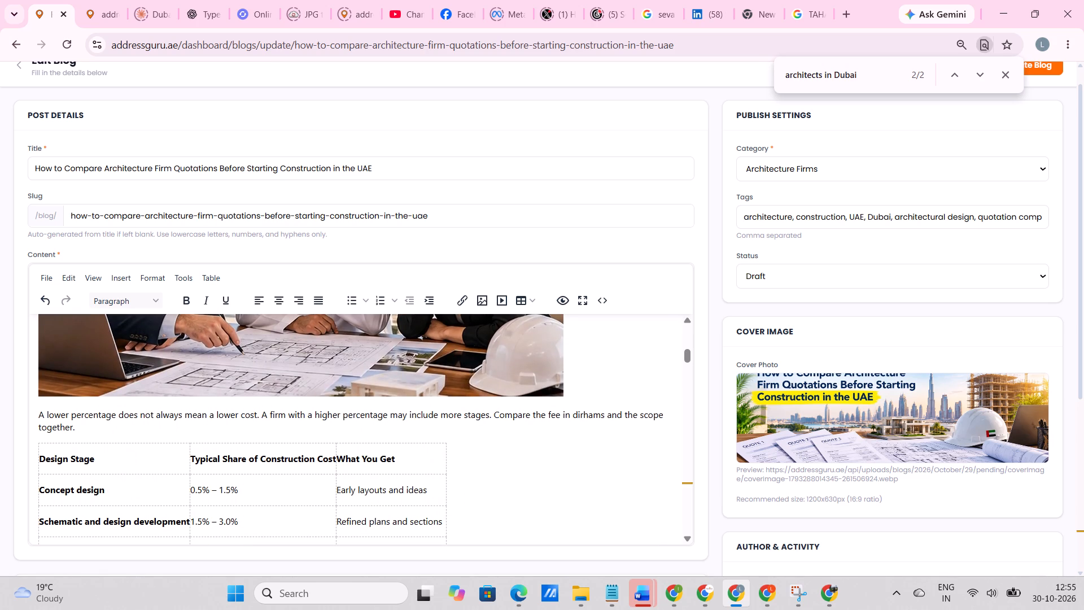
pyautogui.moveTo(448, 456); pyautogui.dragTo(510, 461)
# Move the scope of work text, from "Two quotes can look equal" through "that is an extra cost.", above the villa image, directly under the section heading.
pyautogui.scroll(1, 495, 458)
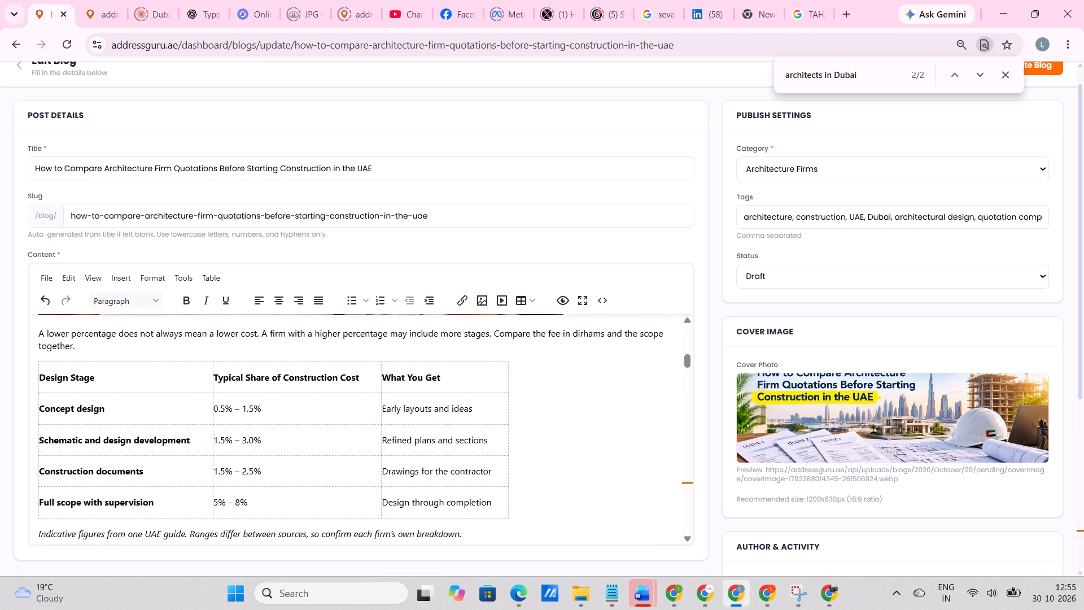
pyautogui.scroll(4, 491, 457)
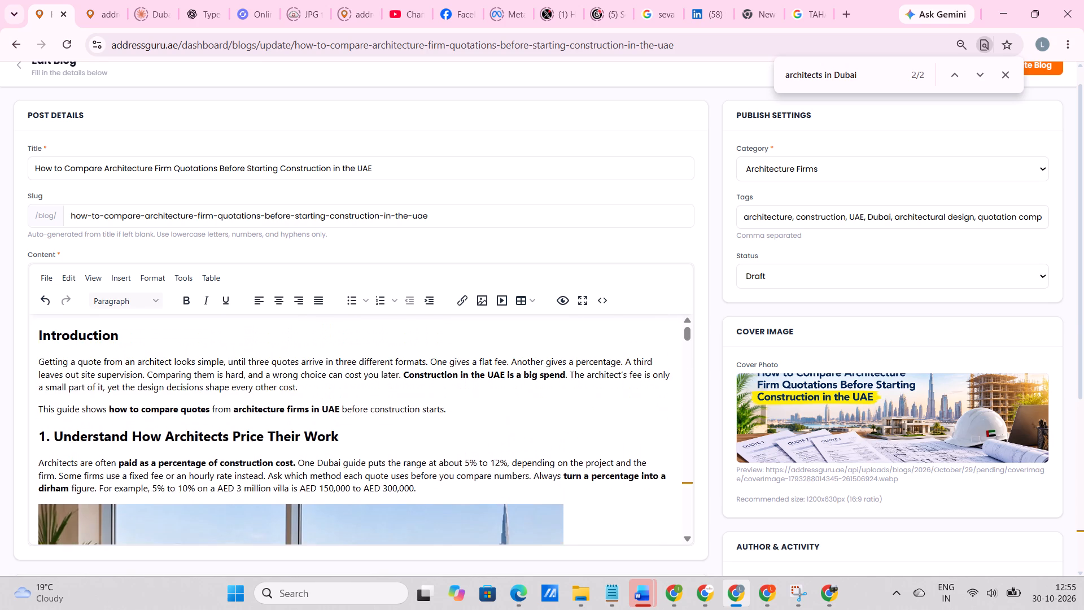
pyautogui.scroll(-8, 487, 448)
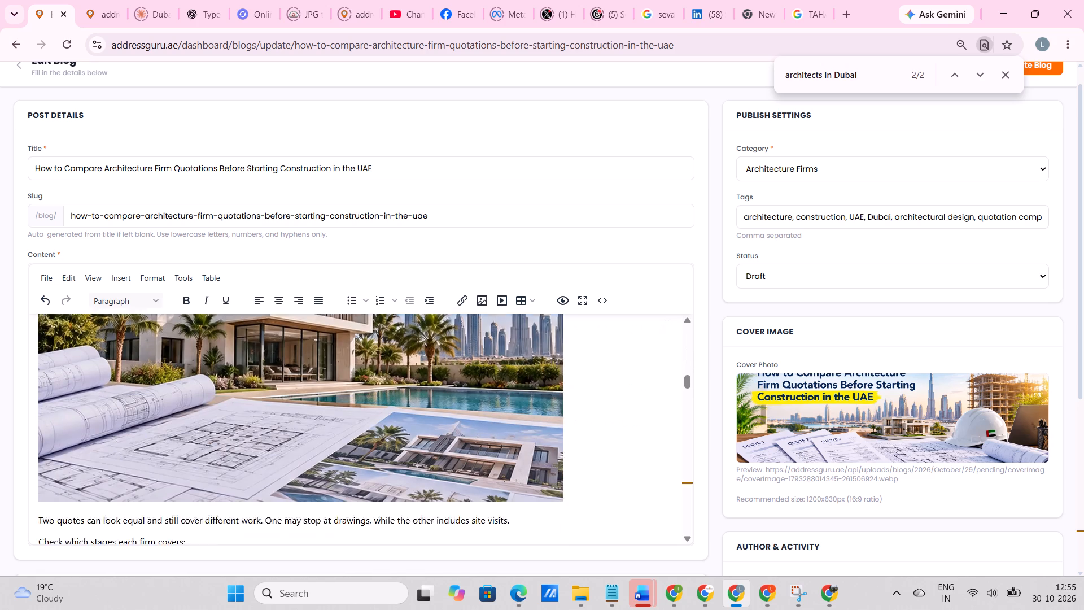
pyautogui.scroll(-4, 487, 448)
pyautogui.hscroll(-1, 456, 445)
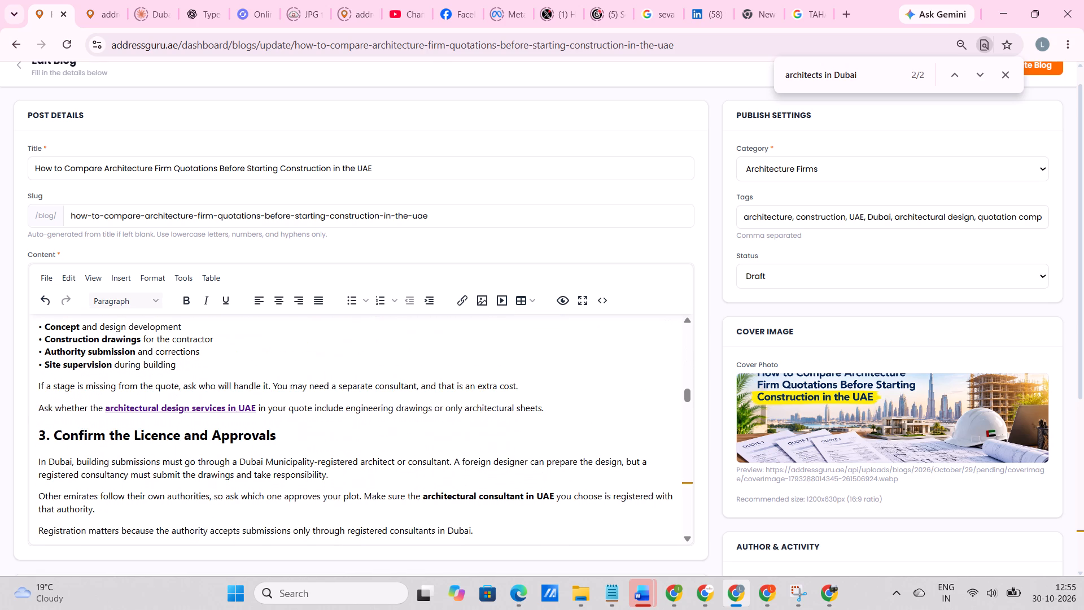
pyautogui.hscroll(-1, 456, 445)
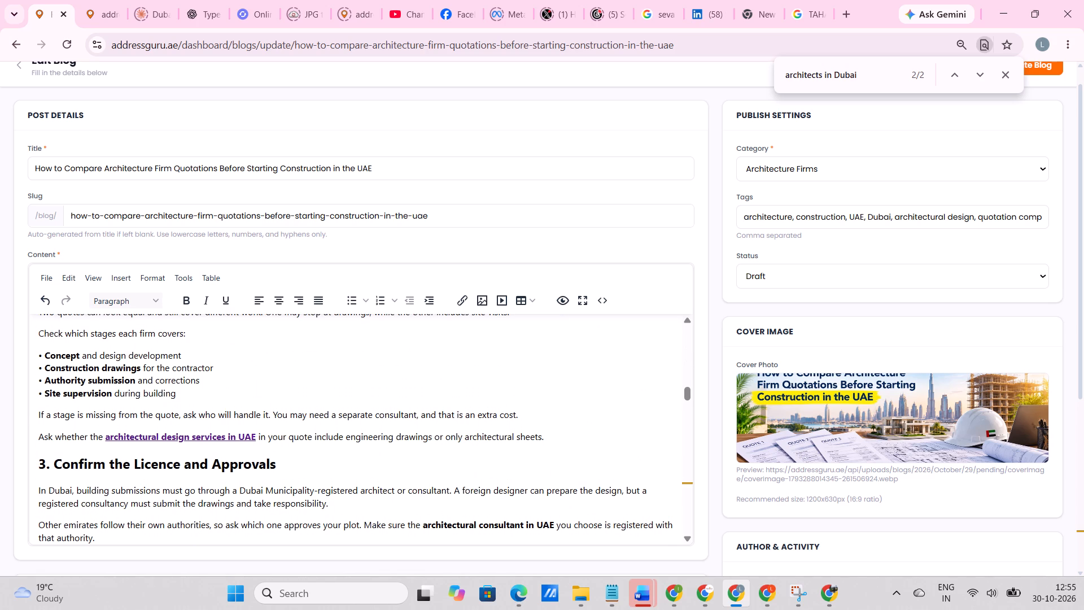
pyautogui.moveTo(534, 415); pyautogui.dragTo(29, 361)
pyautogui.scroll(1, 217, 411)
pyautogui.hotkey('ctrl', 'c')
pyautogui.press('BackSpace')
pyautogui.press('BackSpace')
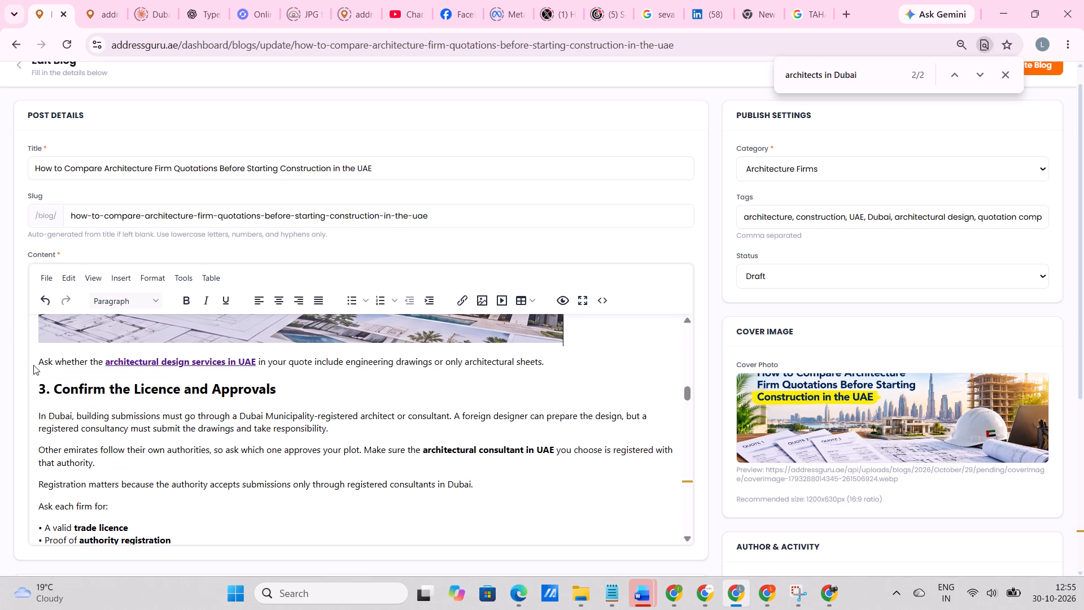
pyautogui.scroll(6, 316, 399)
pyautogui.click(237, 335)
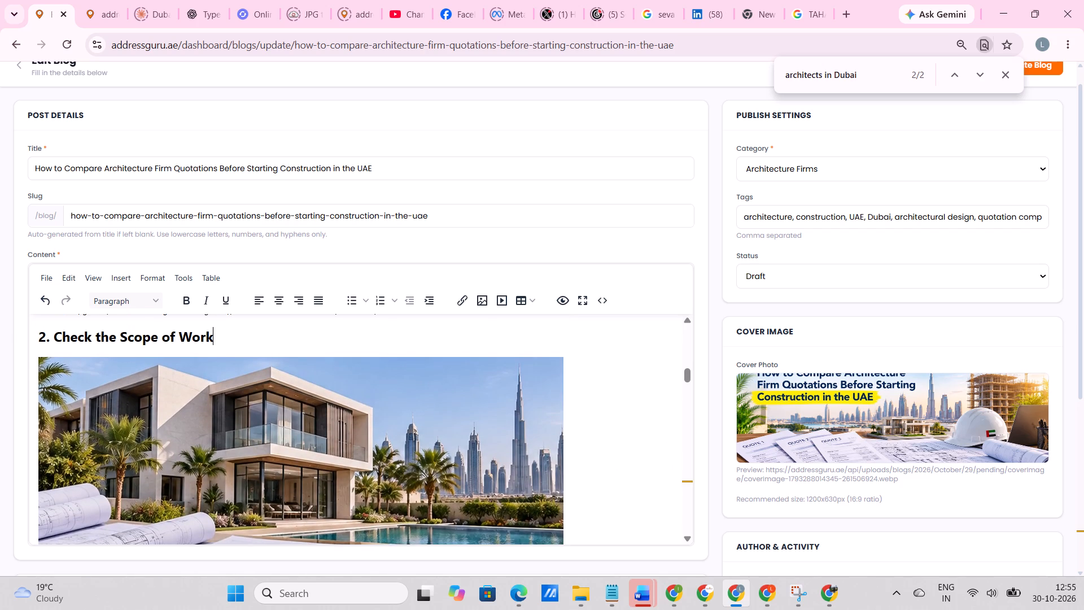
pyautogui.press('Return')
pyautogui.hotkey('ctrl', 'v')
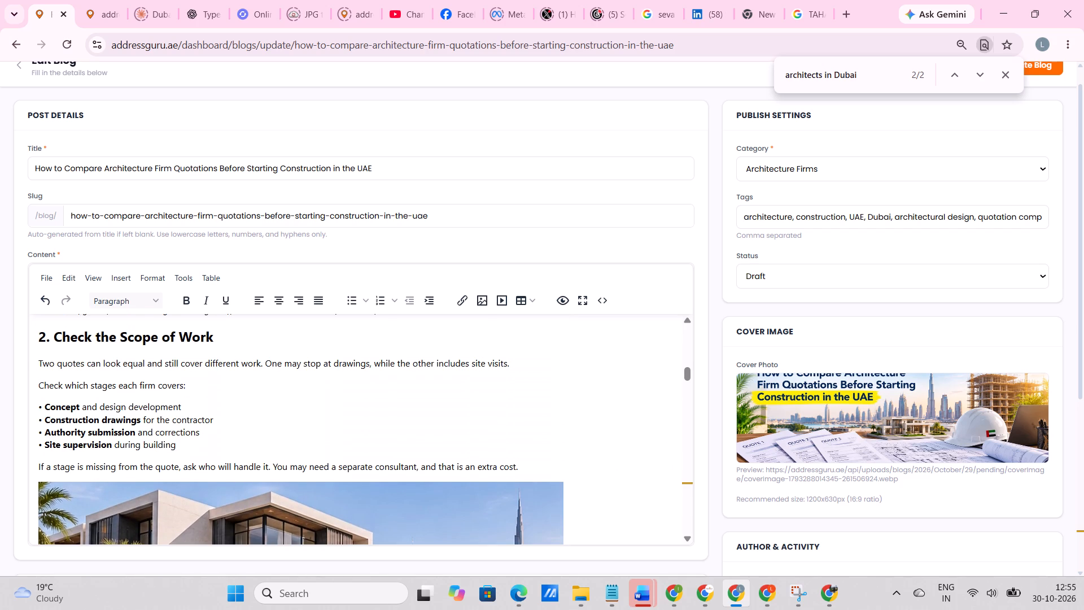
# Format the line "Check which stages each firm covers:" as Heading 3.
pyautogui.click(117, 381)
pyautogui.click(143, 304)
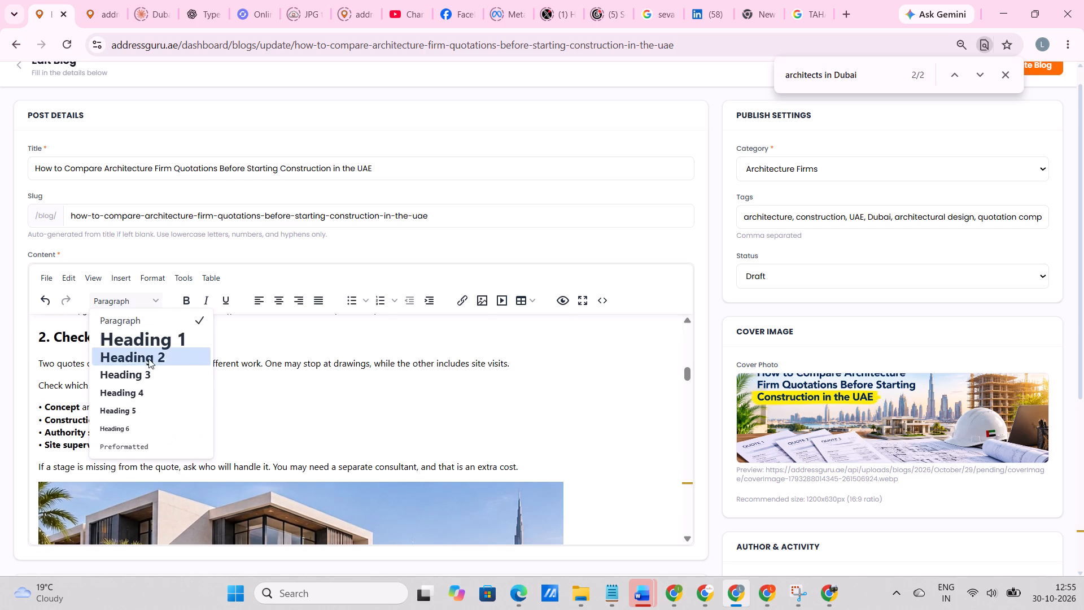
pyautogui.click(145, 371)
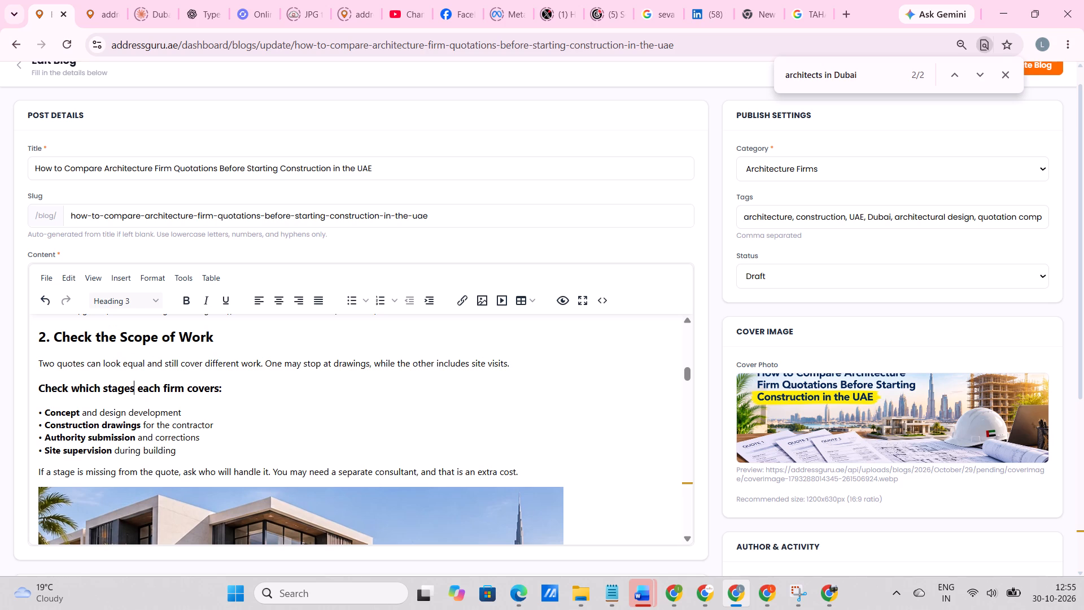
# Bold the entire first bullet, "Concept and design development", in the scope of work list.
pyautogui.scroll(-1, 159, 393)
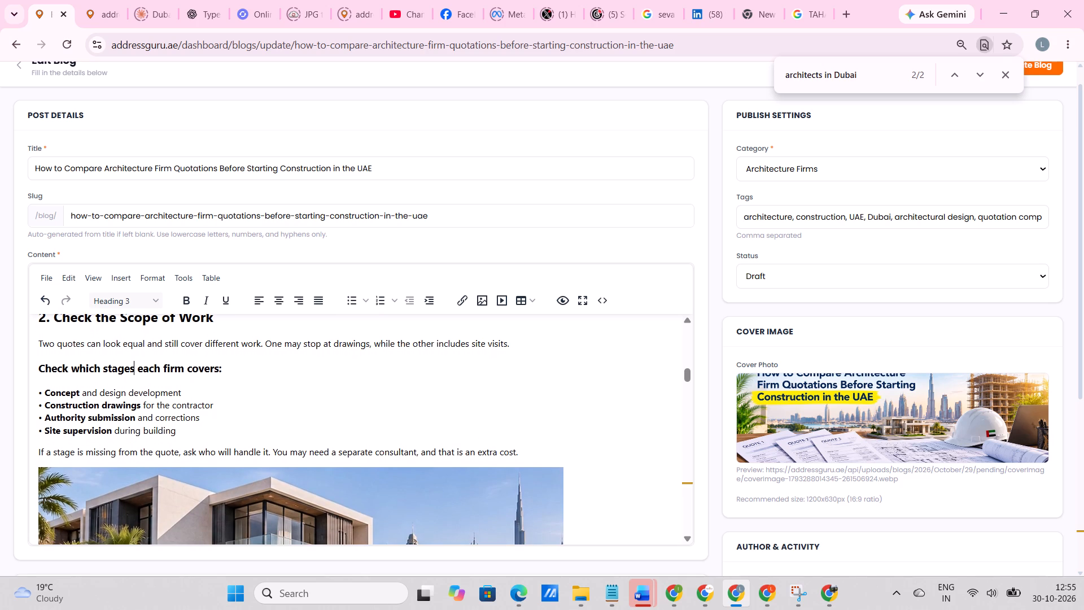
pyautogui.tripleClick(134, 389)
pyautogui.click(134, 389)
pyautogui.hotkey('ctrl', 'b')
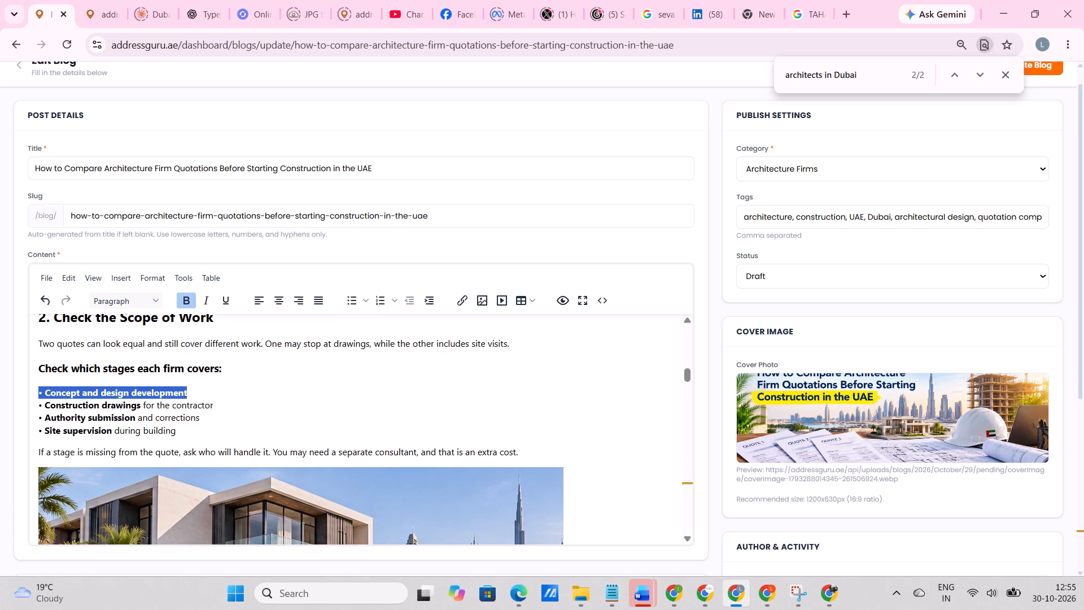
pyautogui.click(134, 389)
# Review the layout and formatting of the pricing table, scope of work section and licence section.
pyautogui.scroll(-3, 291, 390)
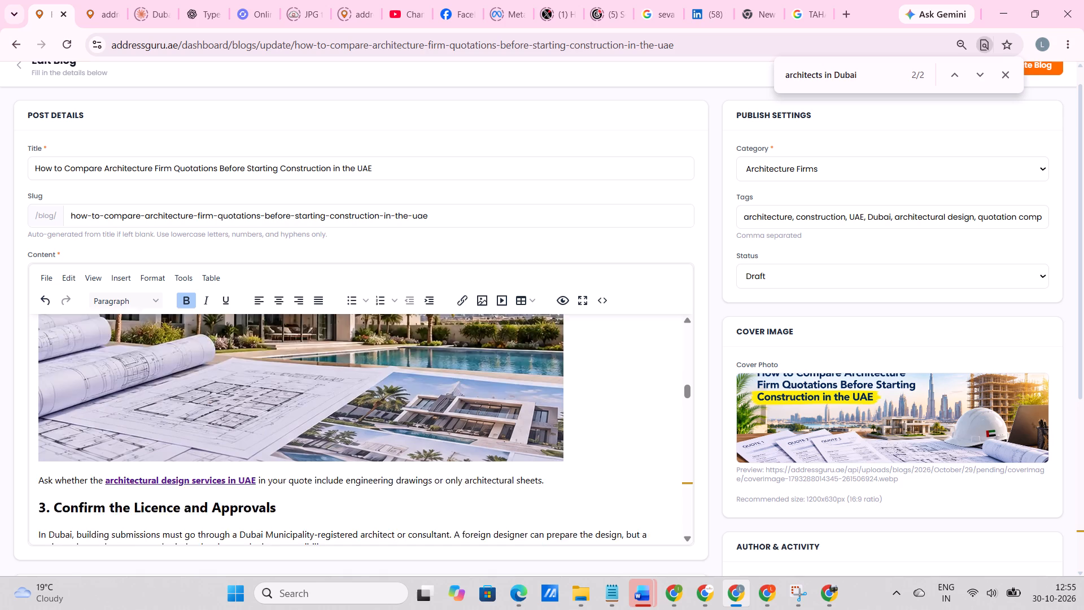
pyautogui.scroll(-3, 291, 390)
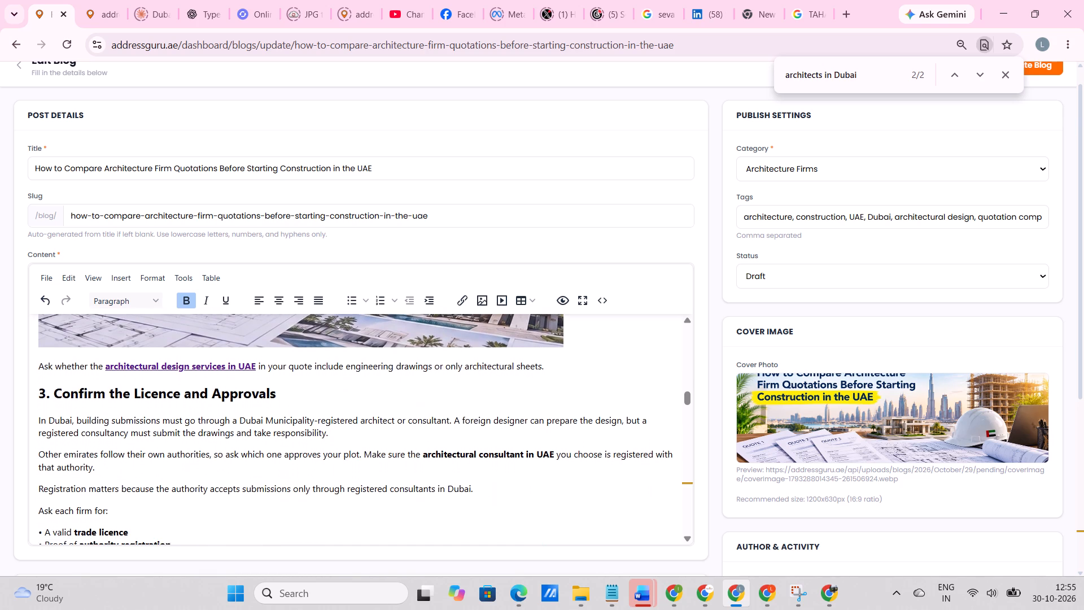
pyautogui.scroll(-1, 218, 378)
pyautogui.click(203, 378)
pyautogui.scroll(5, 203, 379)
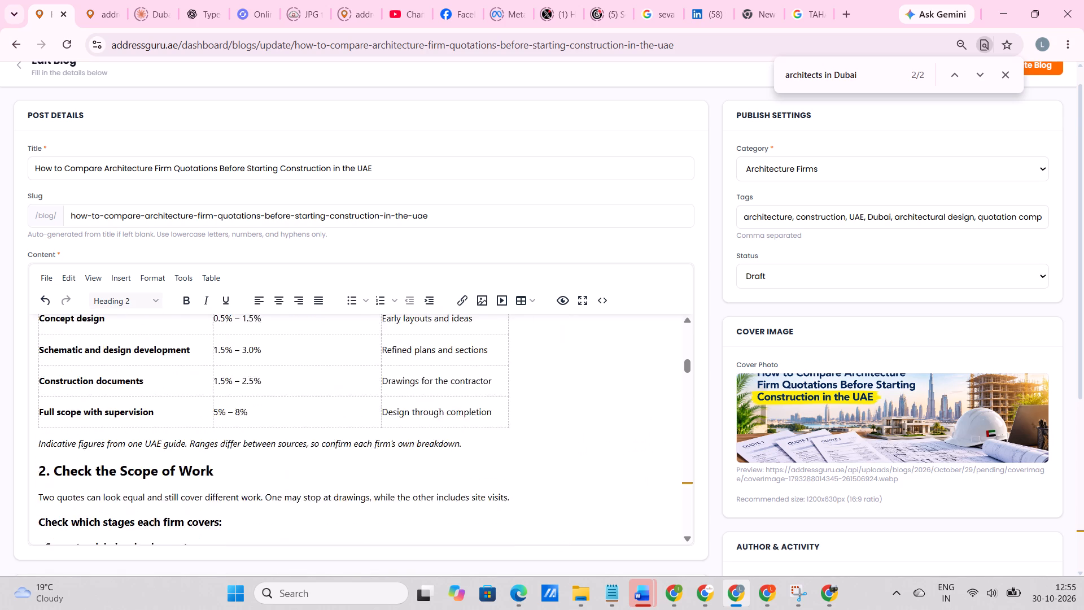
pyautogui.scroll(2, 203, 381)
pyautogui.scroll(-5, 203, 381)
pyautogui.scroll(1, 203, 381)
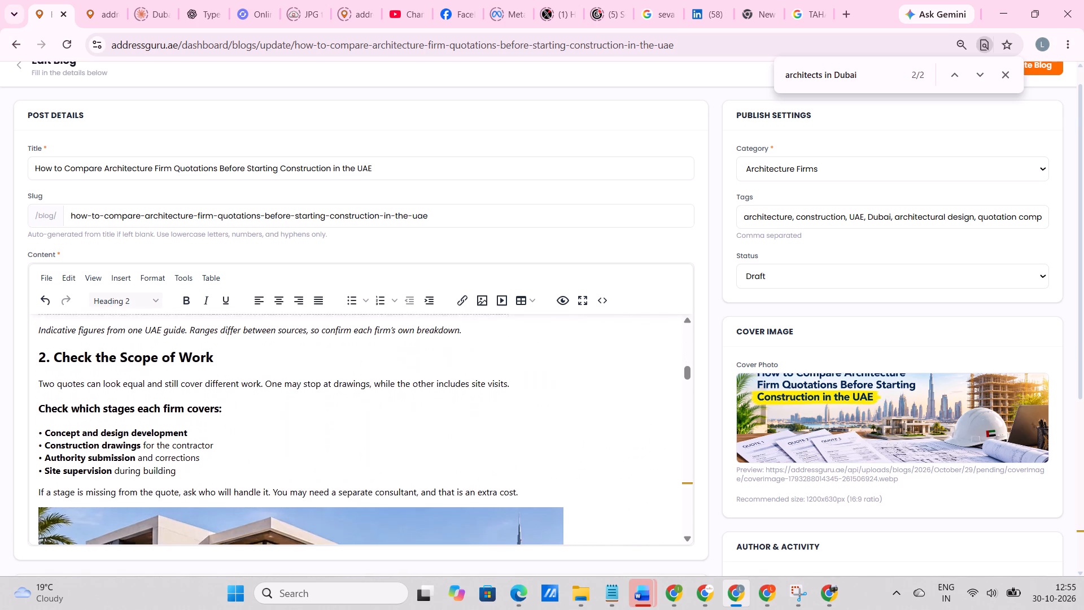
pyautogui.scroll(6, 203, 381)
pyautogui.scroll(-3, 203, 381)
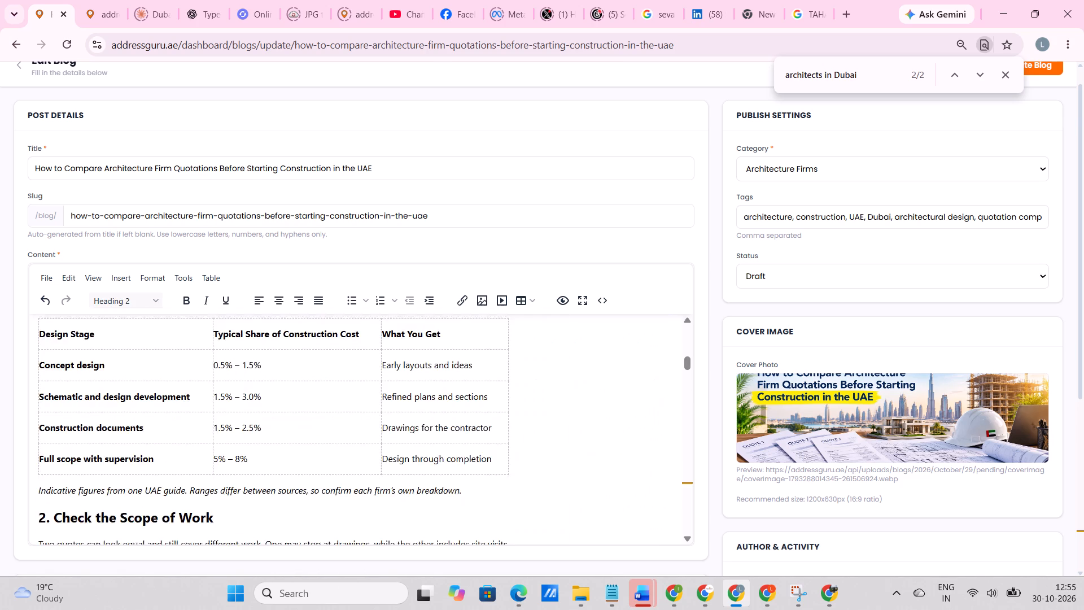
# Bold "Dubai Municipality-registered" in the first paragraph of the section "3. Confirm the Licence and Approvals".
pyautogui.scroll(-7, 203, 381)
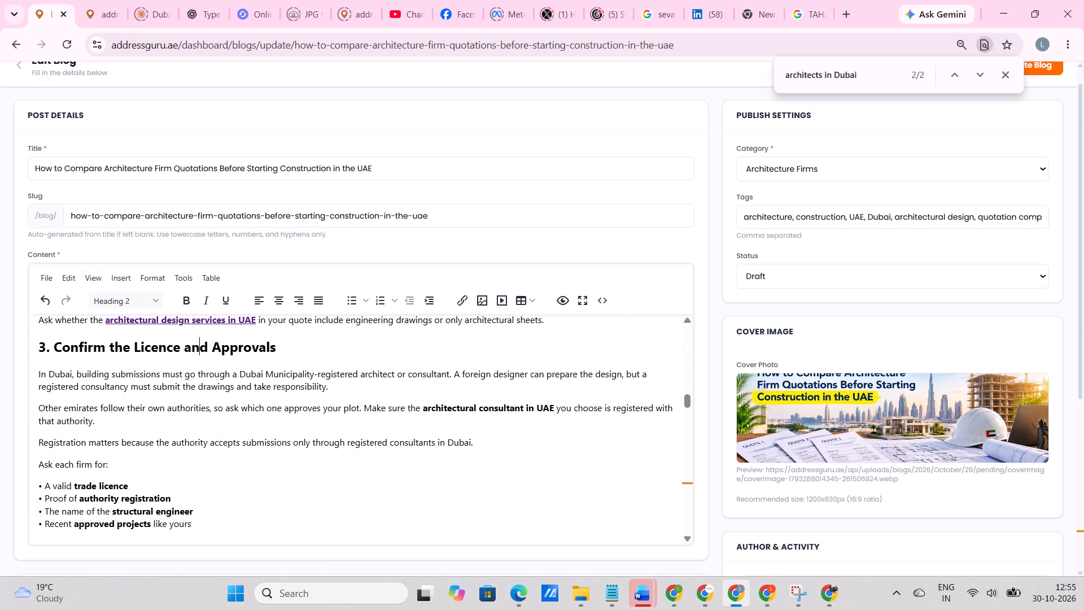
pyautogui.scroll(-1, 201, 381)
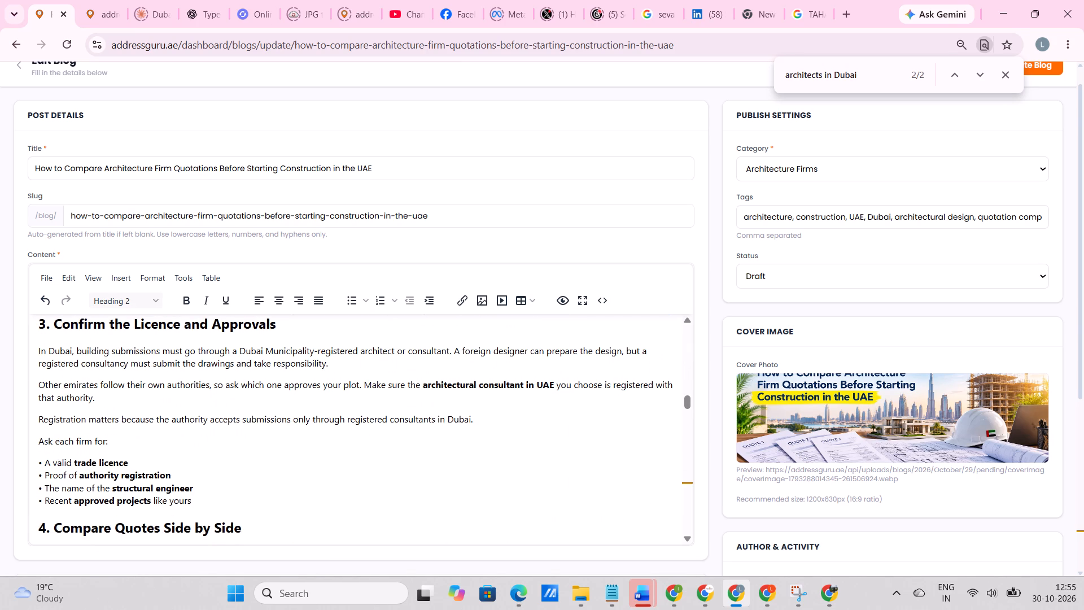
pyautogui.moveTo(238, 350); pyautogui.dragTo(310, 349)
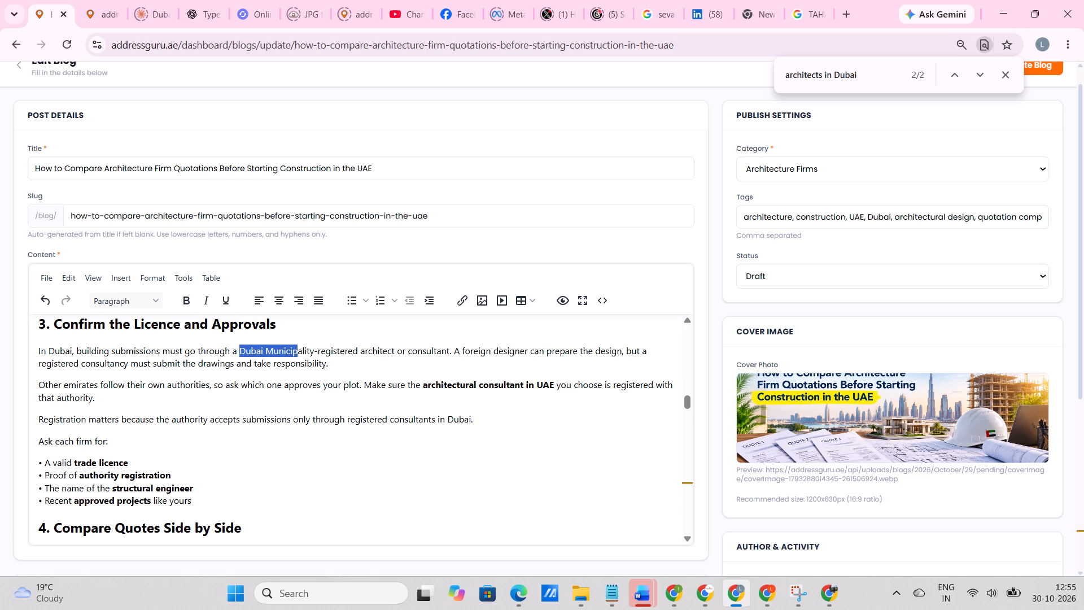
pyautogui.moveTo(310, 349); pyautogui.dragTo(364, 343)
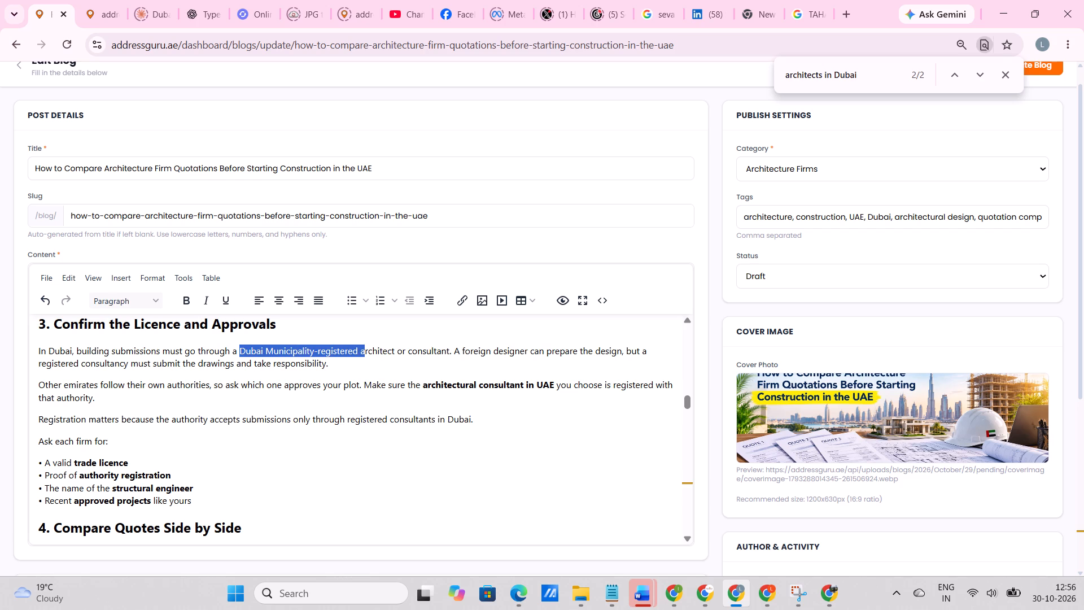
pyautogui.moveTo(364, 343); pyautogui.dragTo(360, 342)
pyautogui.hotkey('ctrl', 'b')
pyautogui.click(381, 364)
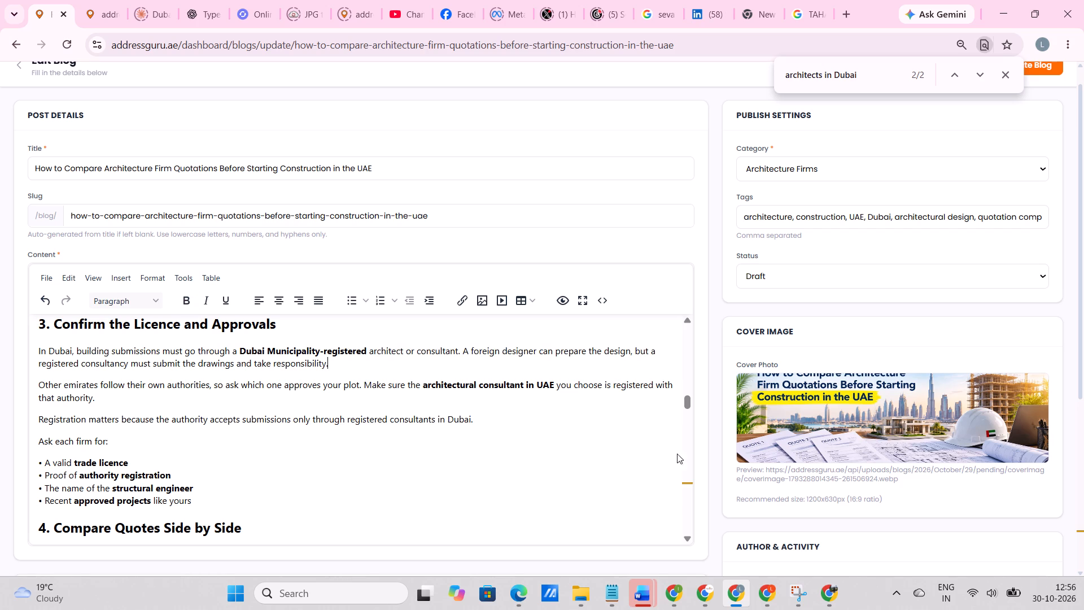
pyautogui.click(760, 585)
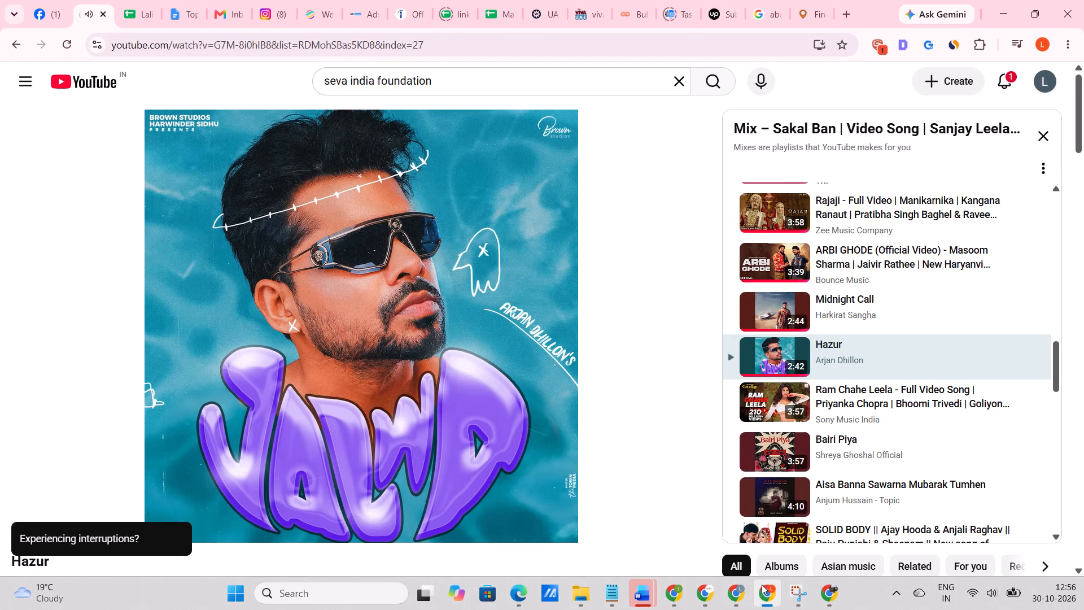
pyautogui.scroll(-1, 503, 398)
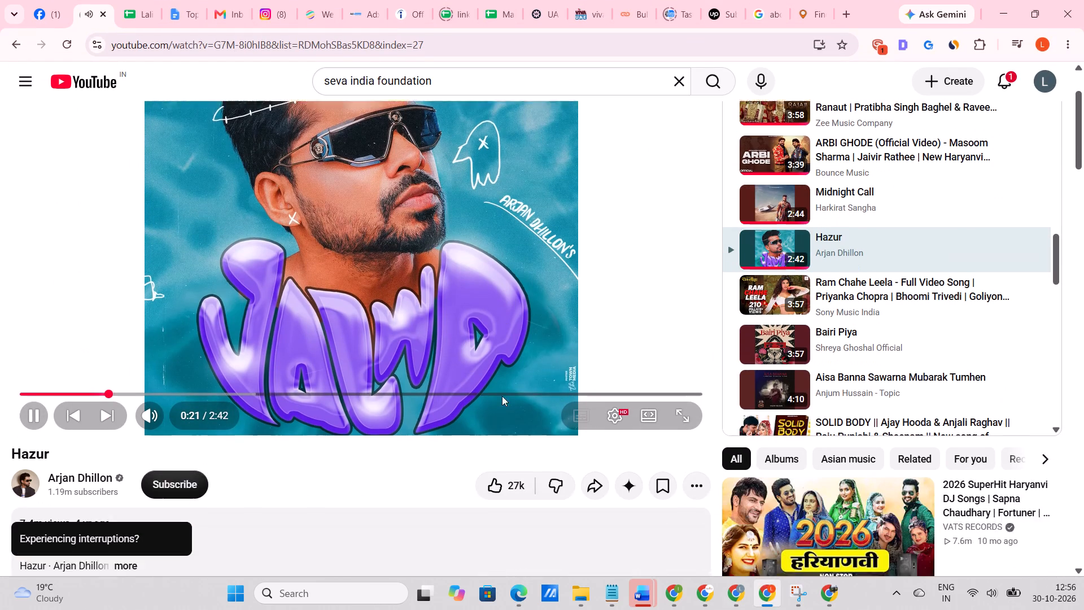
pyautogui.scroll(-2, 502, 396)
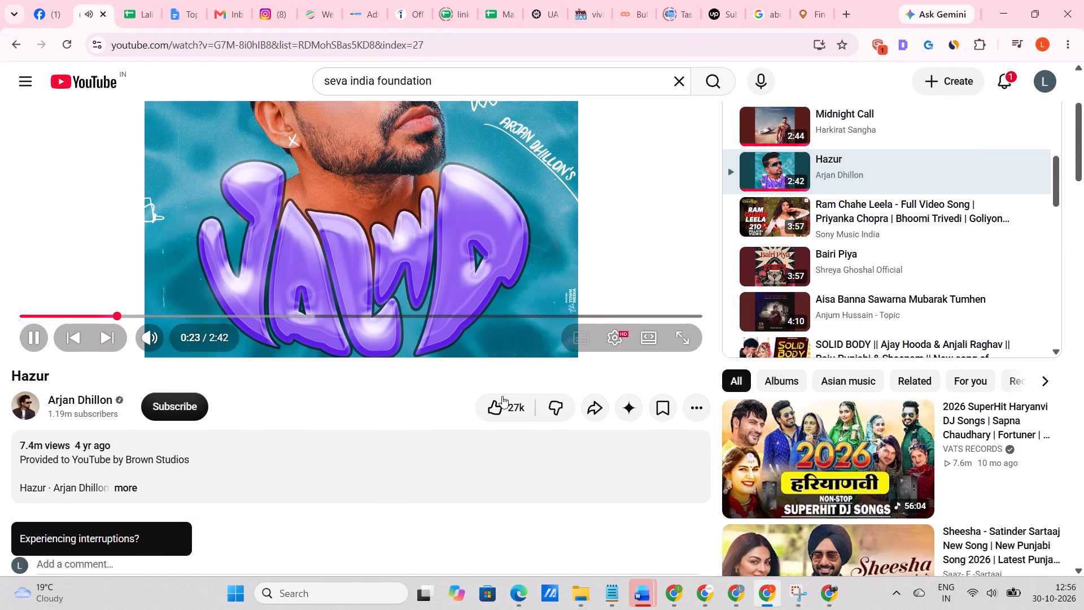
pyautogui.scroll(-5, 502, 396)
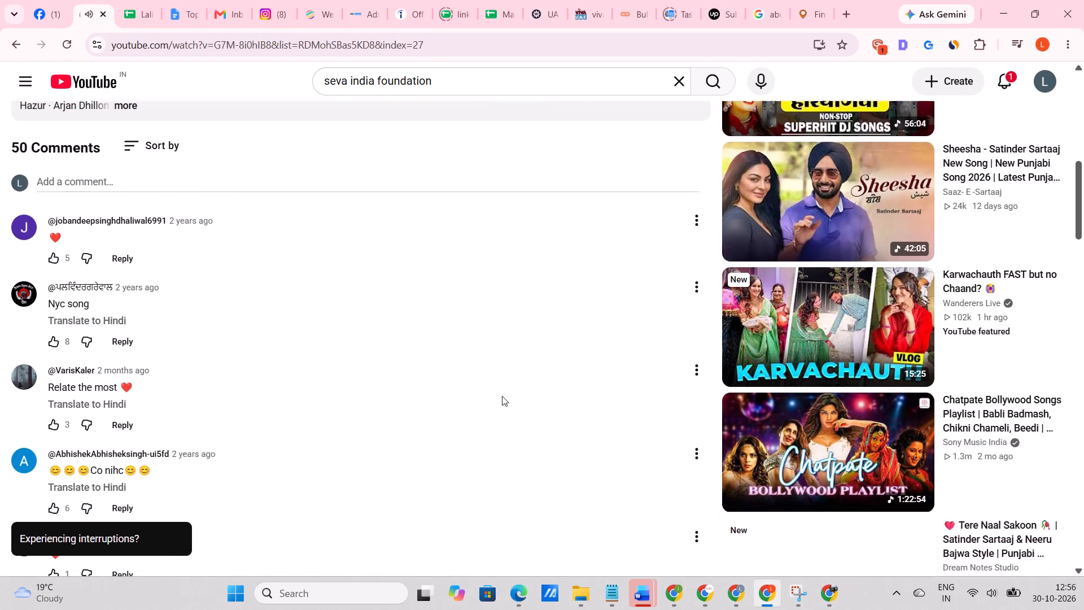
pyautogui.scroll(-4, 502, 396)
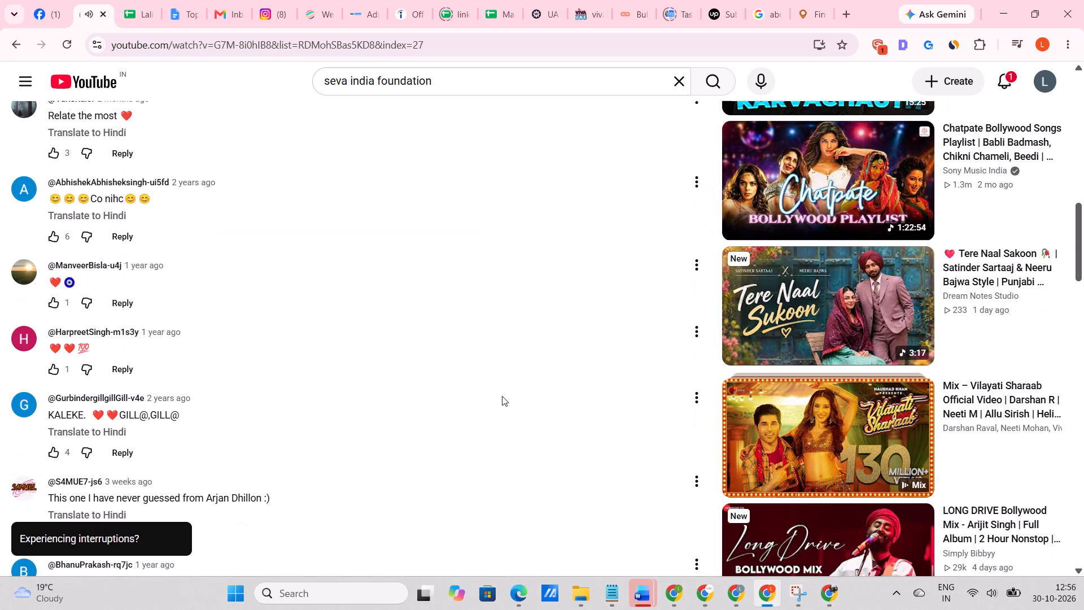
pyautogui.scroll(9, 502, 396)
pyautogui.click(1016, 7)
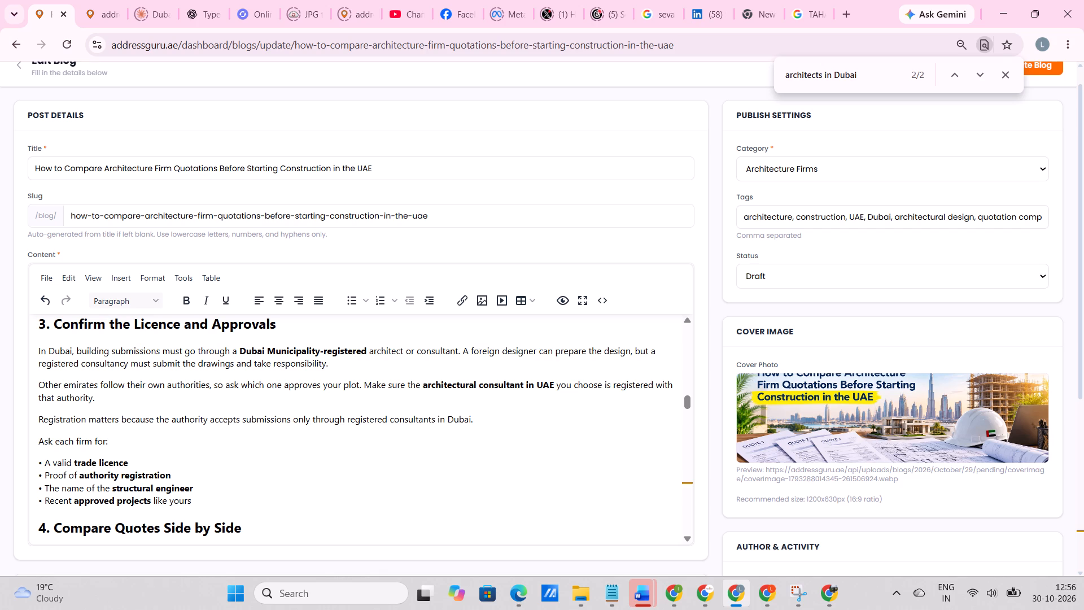
# Merge the paragraph starting "Other emirates follow their own authorities" into the first paragraph of section 3.
pyautogui.click(41, 380)
pyautogui.press('BackSpace')
pyautogui.press('space')
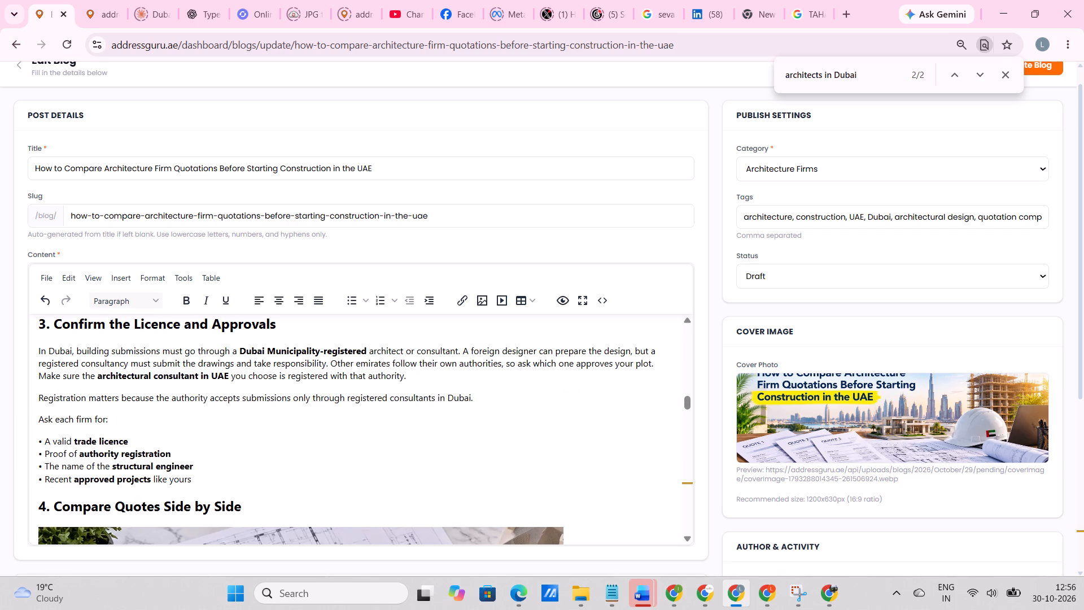
# Bold "Other emirates follow their own authorities" in the first paragraph of section 3.
pyautogui.moveTo(329, 361); pyautogui.dragTo(493, 363)
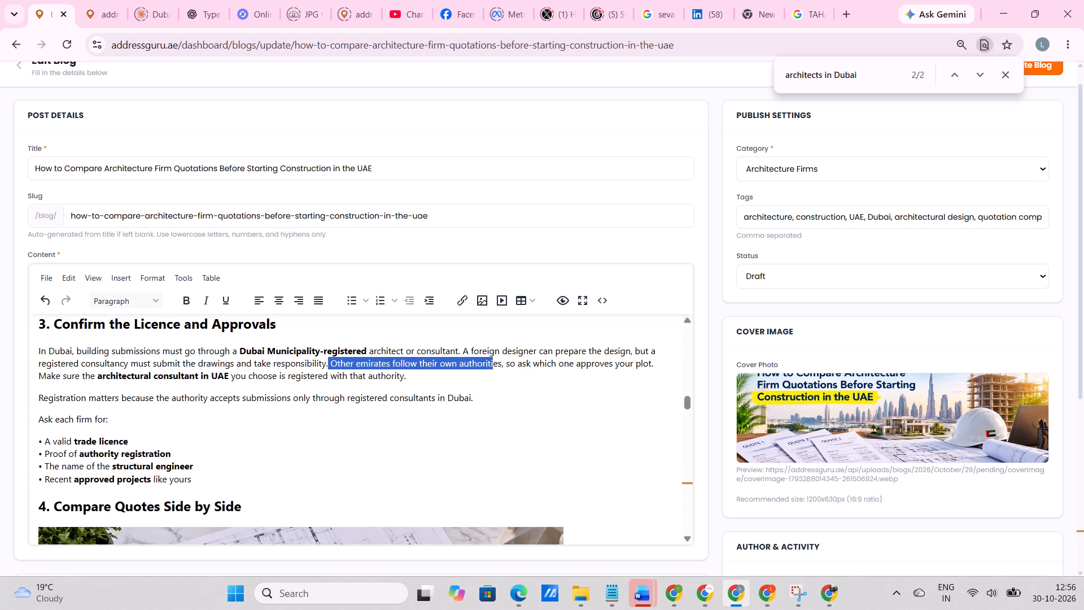
pyautogui.moveTo(493, 363); pyautogui.dragTo(501, 363)
pyautogui.hotkey('ctrl', 'b')
pyautogui.click(497, 373)
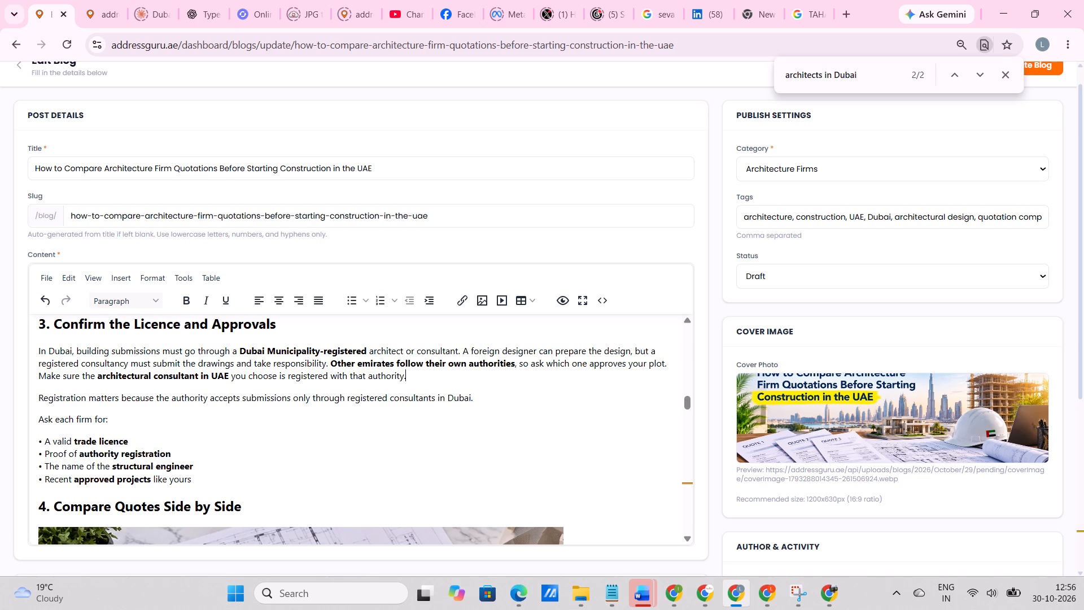
# Start a new paragraph at "Make sure the architectural consultant" and join the "Registration matters" sentence onto its end.
pyautogui.click(40, 375)
pyautogui.press('BackSpace')
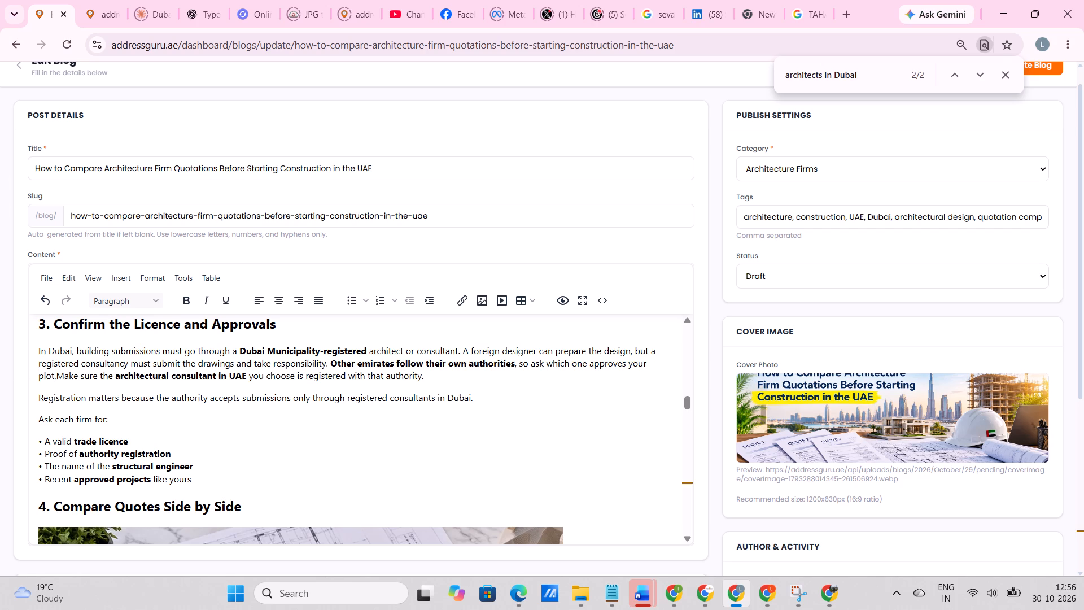
pyautogui.press('Return')
pyautogui.press('Down')
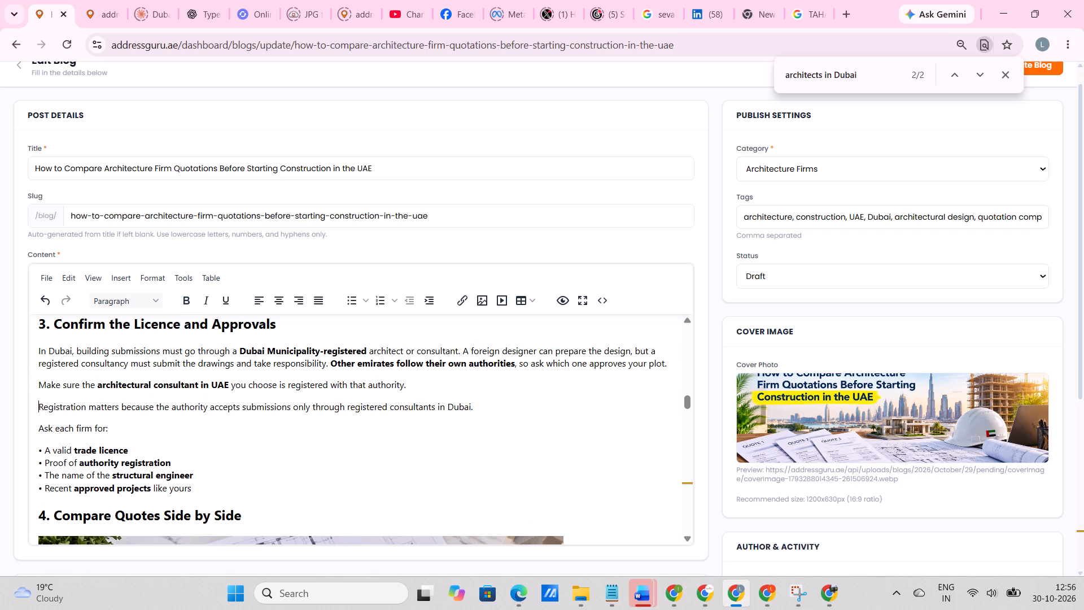
pyautogui.press('\\')
pyautogui.press('BackSpace')
pyautogui.press('BackSpace')
pyautogui.press('space')
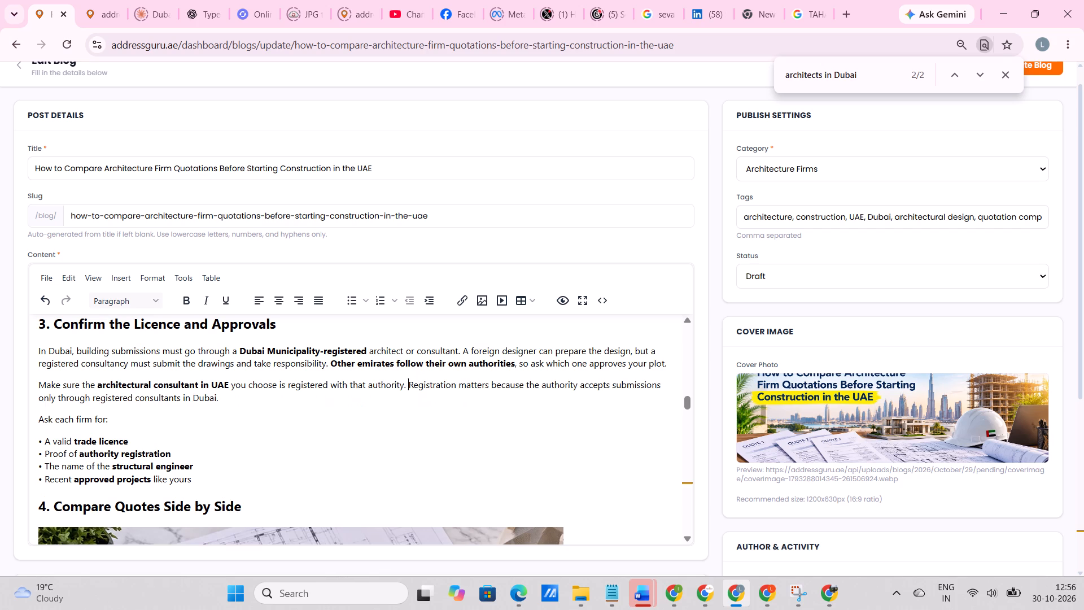
# Bold "registered with that authority." in the second paragraph of section 3.
pyautogui.moveTo(90, 386); pyautogui.dragTo(136, 383)
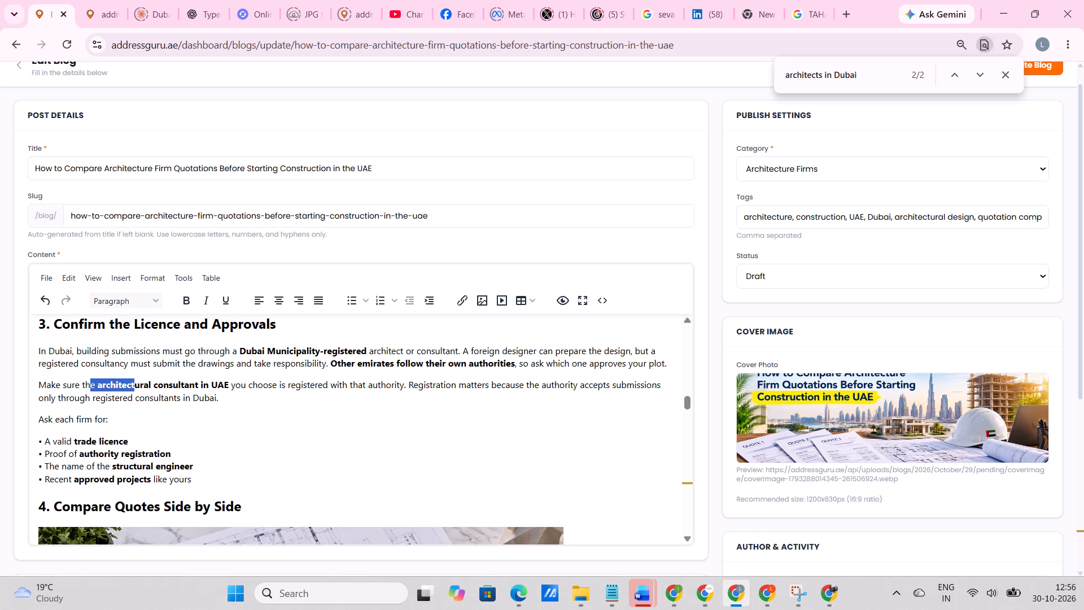
pyautogui.moveTo(136, 383); pyautogui.dragTo(138, 384)
pyautogui.click(209, 384)
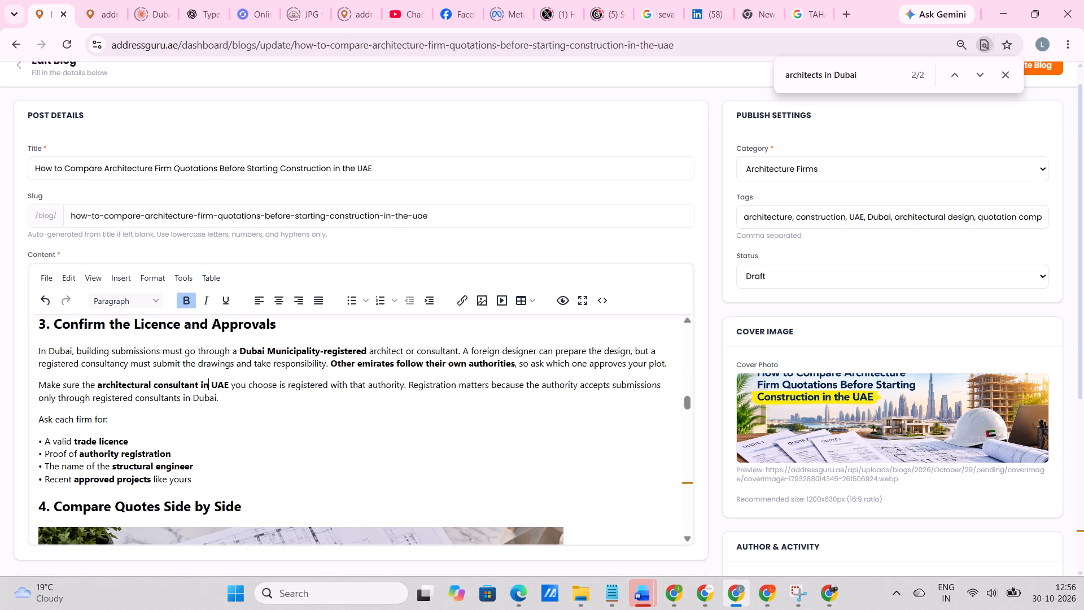
pyautogui.moveTo(287, 385); pyautogui.dragTo(409, 382)
pyautogui.hotkey('ctrl', 'b')
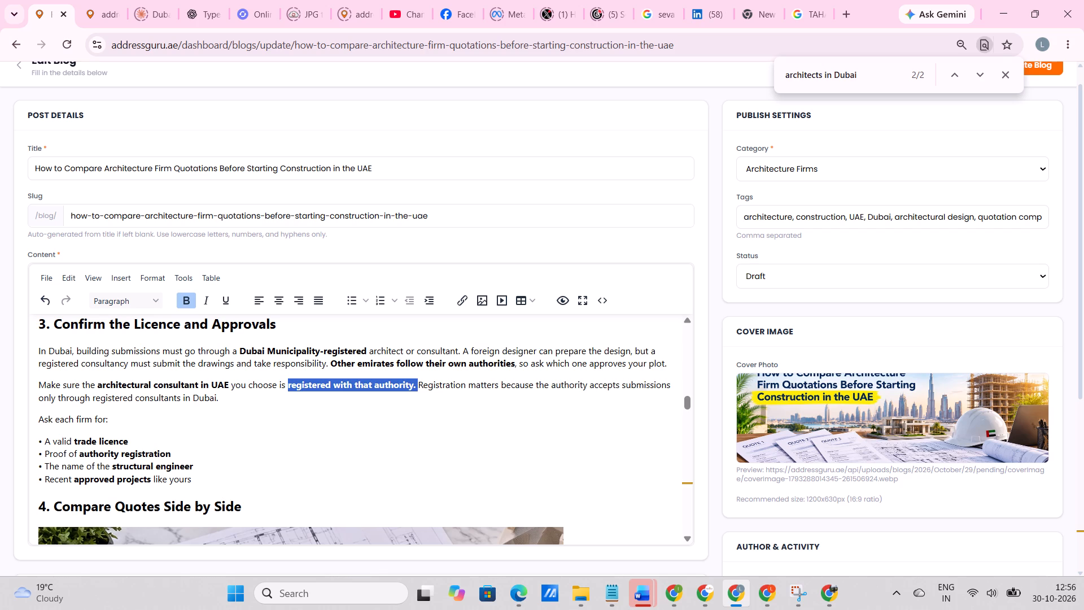
# Remove the bold from "architectural consultant in UAE" in the second paragraph of section 3.
pyautogui.moveTo(231, 382); pyautogui.dragTo(95, 384)
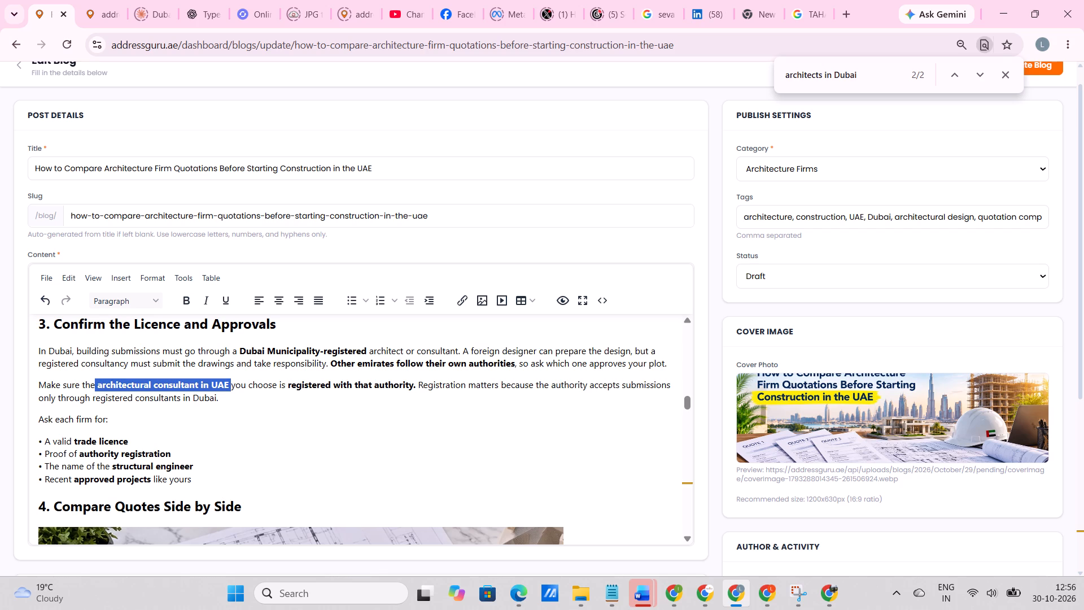
pyautogui.moveTo(95, 384); pyautogui.dragTo(95, 384)
pyautogui.hotkey('ctrl', 'b')
pyautogui.hotkey('ctrl', 'b')
pyautogui.click(95, 384)
# Format the line "Ask each firm for:" as Heading 3.
pyautogui.scroll(-1, 429, 387)
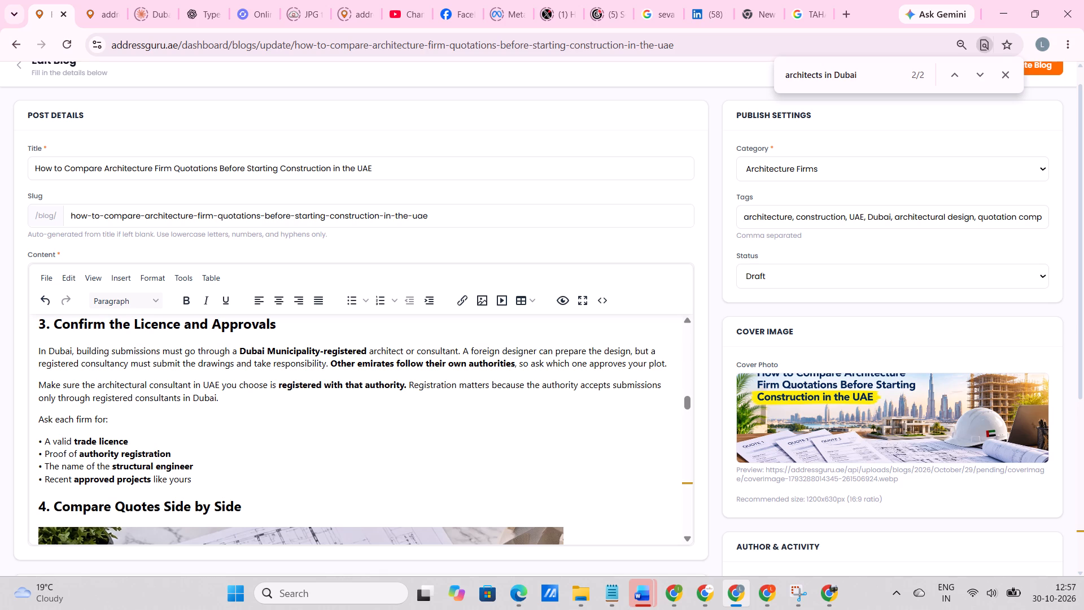
pyautogui.scroll(-1, 429, 387)
pyautogui.click(104, 360)
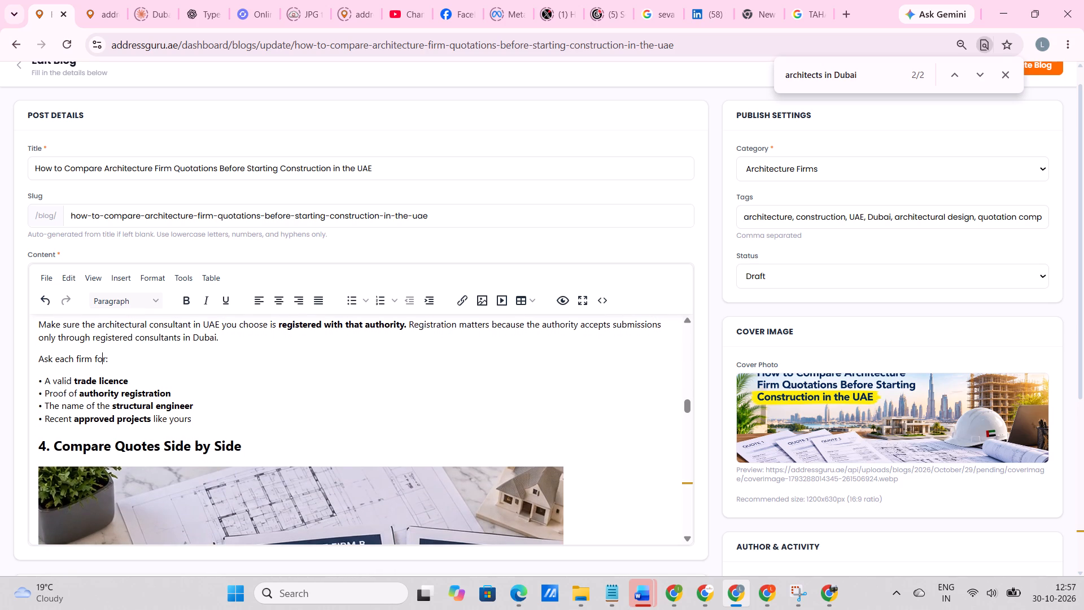
pyautogui.click(123, 299)
pyautogui.click(154, 378)
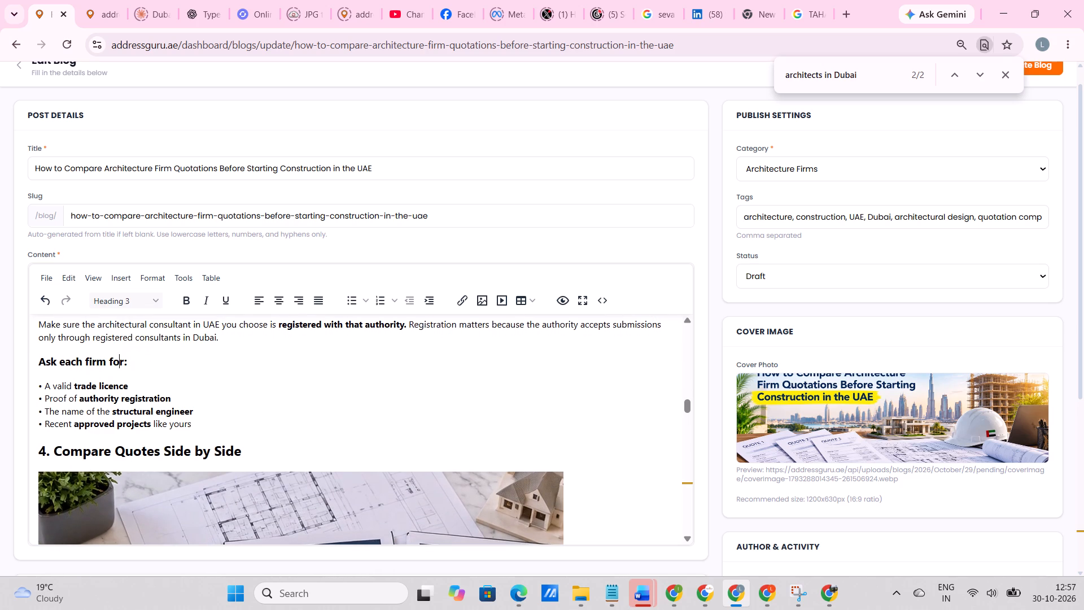
# Remove all bold formatting from the four bullets under "Ask each firm for:".
pyautogui.scroll(-1, 181, 390)
pyautogui.moveTo(193, 387); pyautogui.dragTo(105, 376)
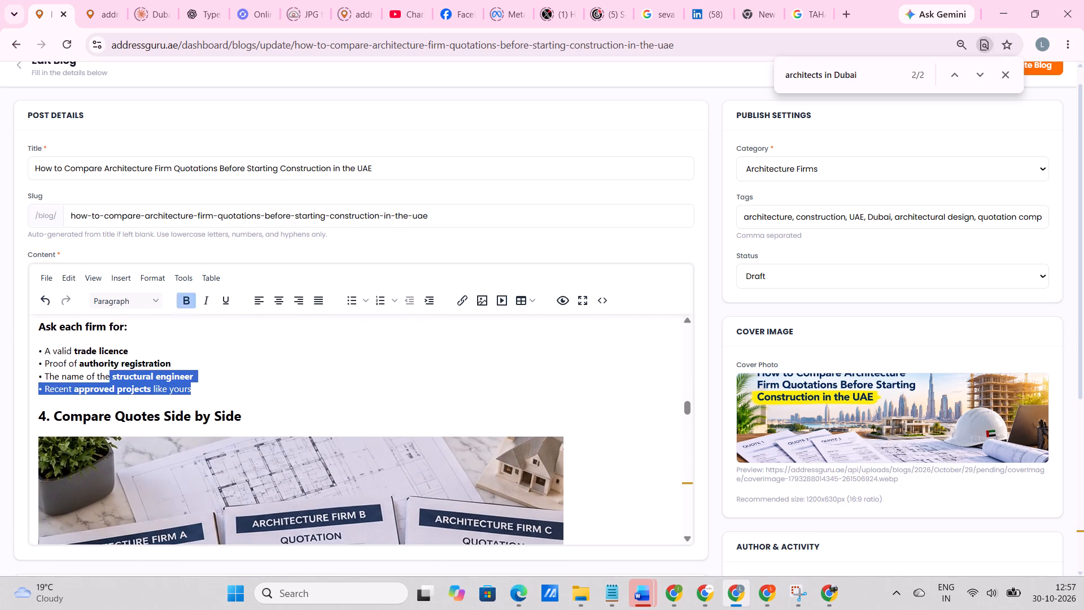
pyautogui.moveTo(105, 376); pyautogui.dragTo(69, 347)
pyautogui.hotkey('ctrl', 'b')
pyautogui.hotkey('ctrl', 'b')
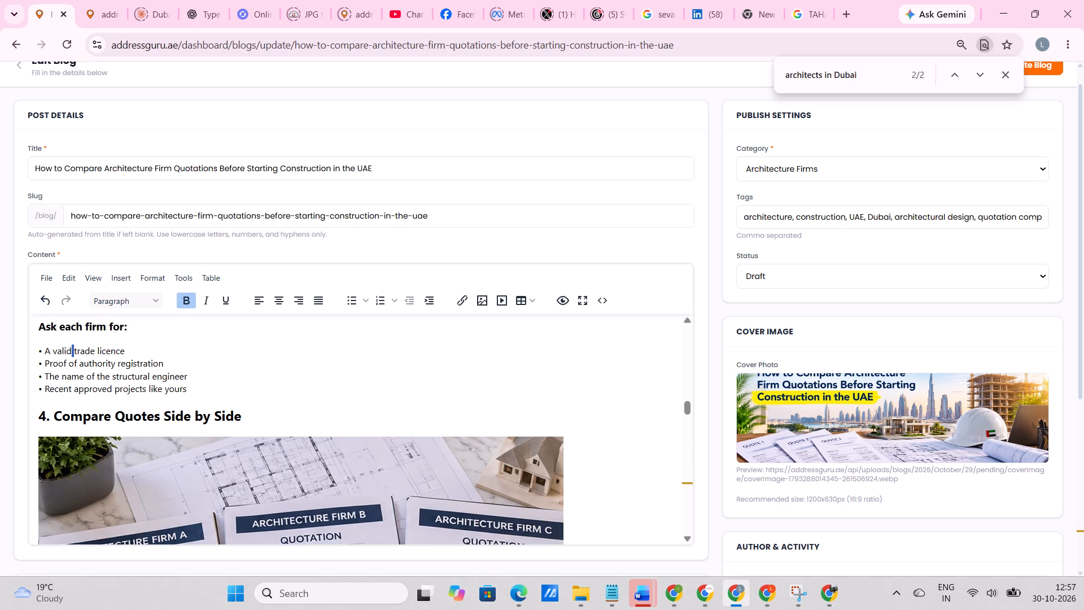
pyautogui.scroll(3, 261, 355)
pyautogui.click(268, 367)
# Review the layout and formatting from section 3 through the quote comparison table to section 6.
pyautogui.scroll(-3, 268, 367)
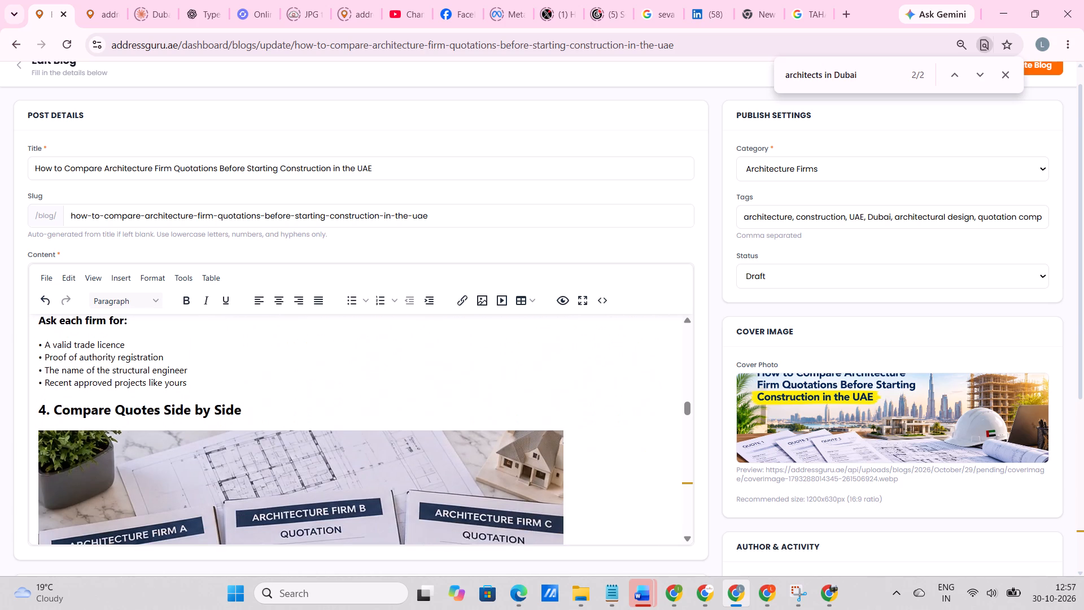
pyautogui.scroll(-6, 270, 368)
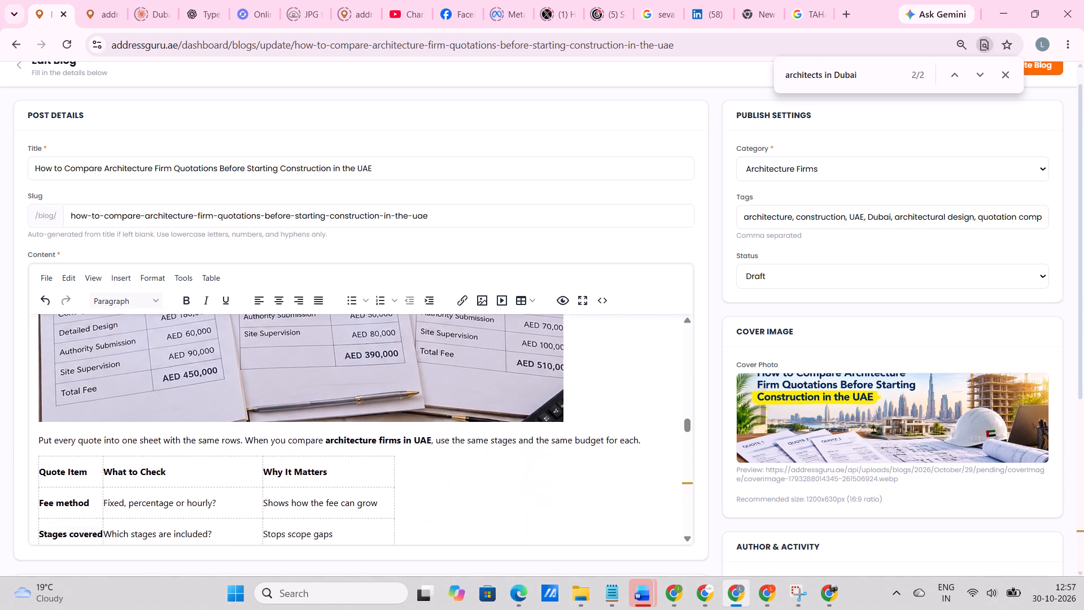
pyautogui.scroll(-3, 270, 368)
pyautogui.hscroll(-1, 270, 368)
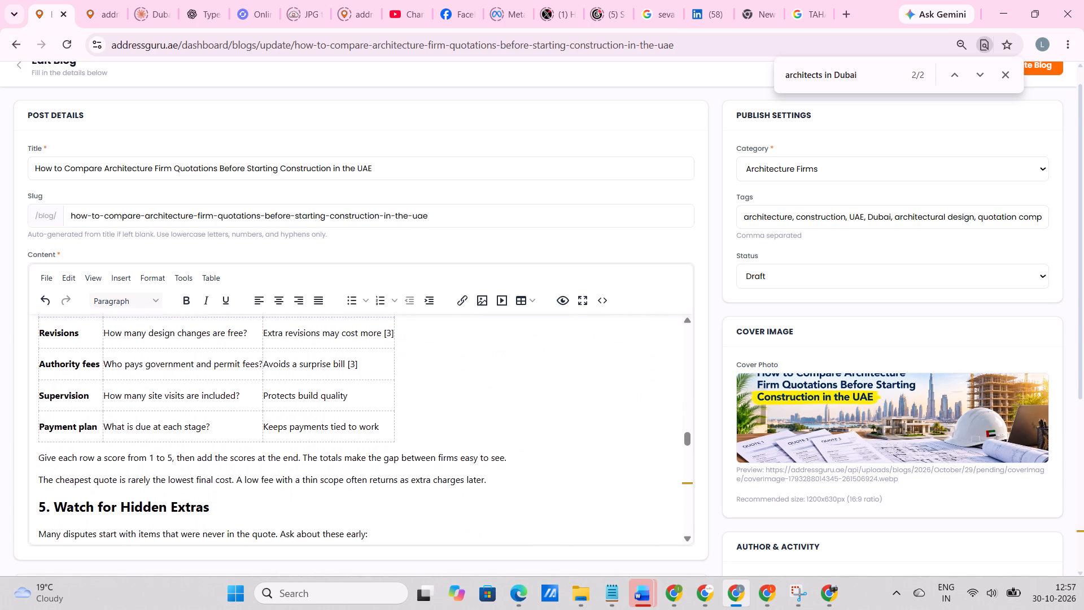
pyautogui.hscroll(-1, 270, 368)
pyautogui.click(299, 475)
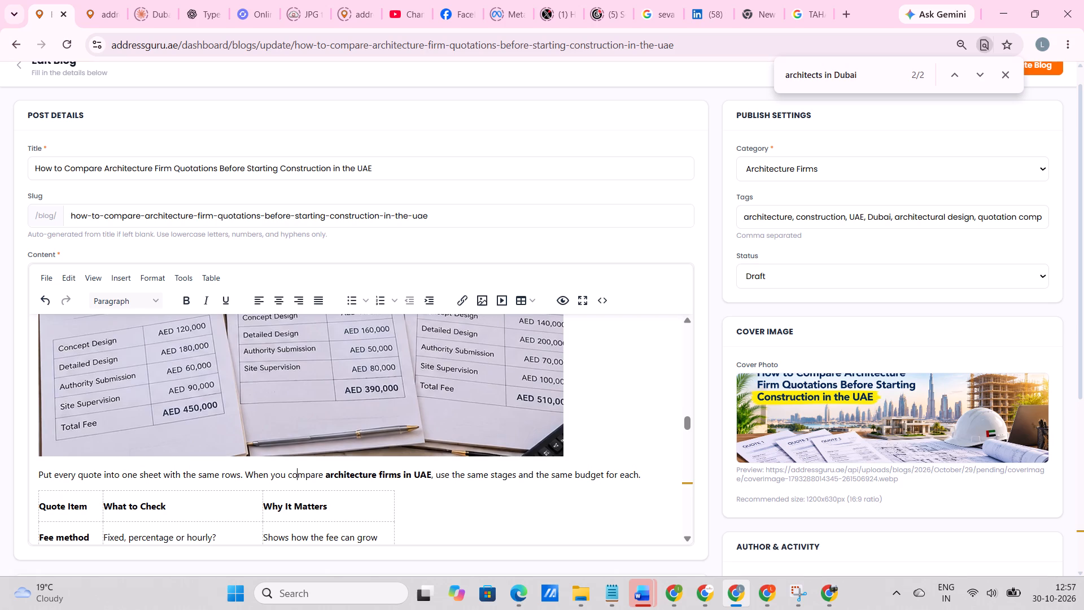
pyautogui.scroll(4, 296, 473)
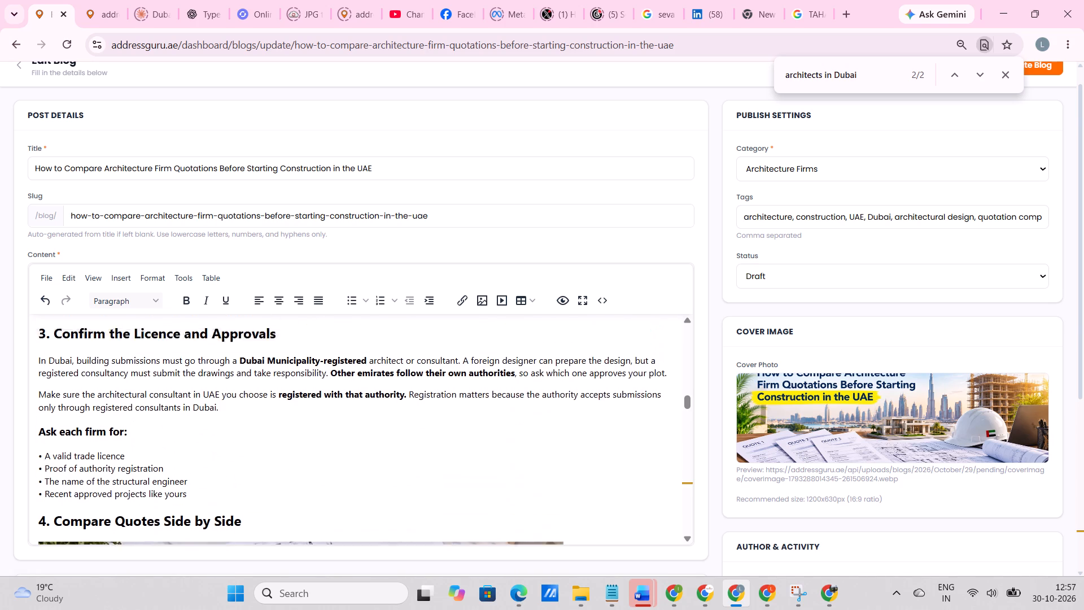
pyautogui.scroll(2, 294, 468)
pyautogui.scroll(-7, 294, 468)
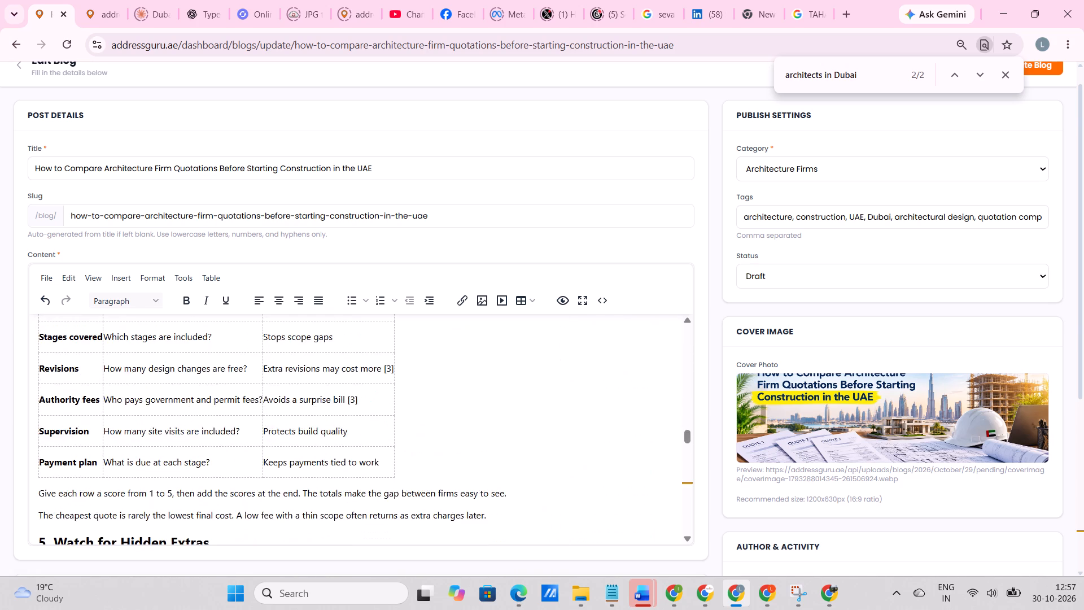
pyautogui.scroll(-5, 292, 465)
pyautogui.hscroll(-1, 292, 465)
pyautogui.scroll(2, 291, 464)
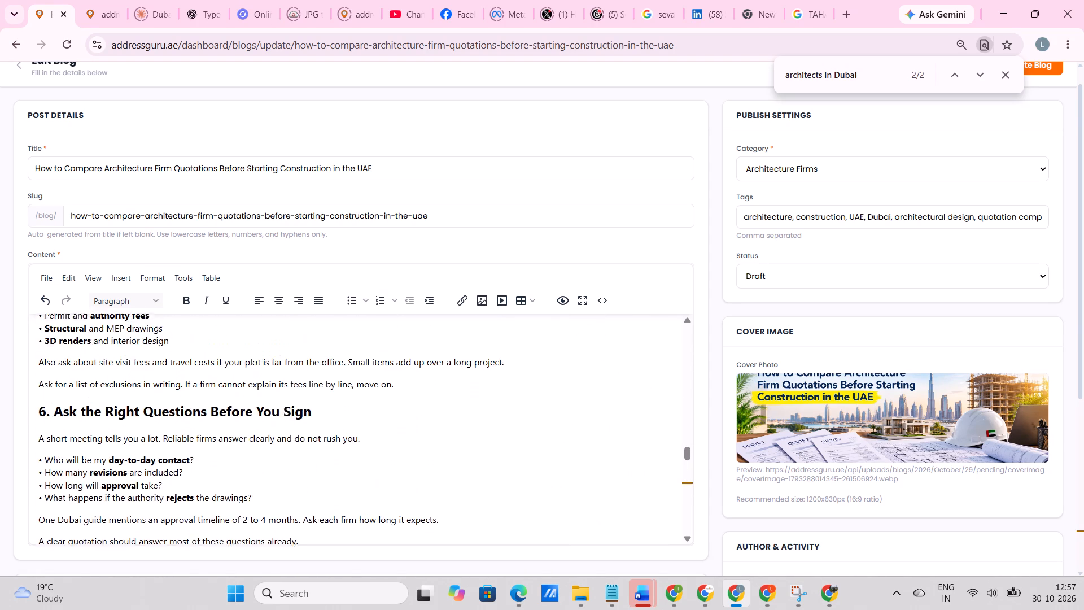
pyautogui.scroll(3, 291, 464)
# Move the paragraph "Put every quote into one sheet with the same rows..." directly under the heading "4. Compare Quotes Side by Side", above the image.
pyautogui.doubleClick(292, 436)
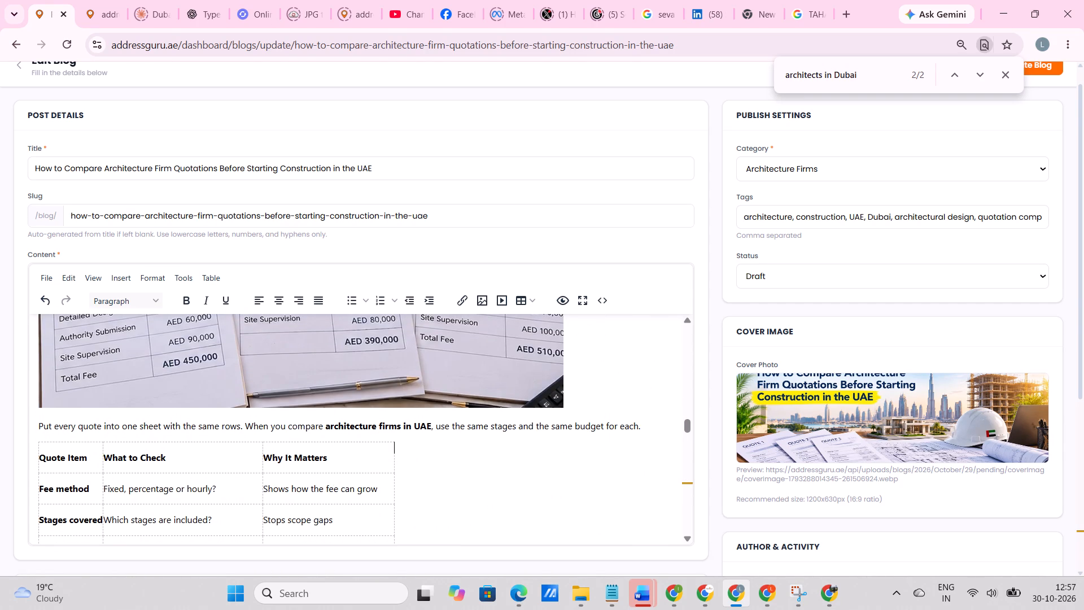
pyautogui.tripleClick(292, 432)
pyautogui.click(292, 429)
pyautogui.hotkey('ctrl', 'c')
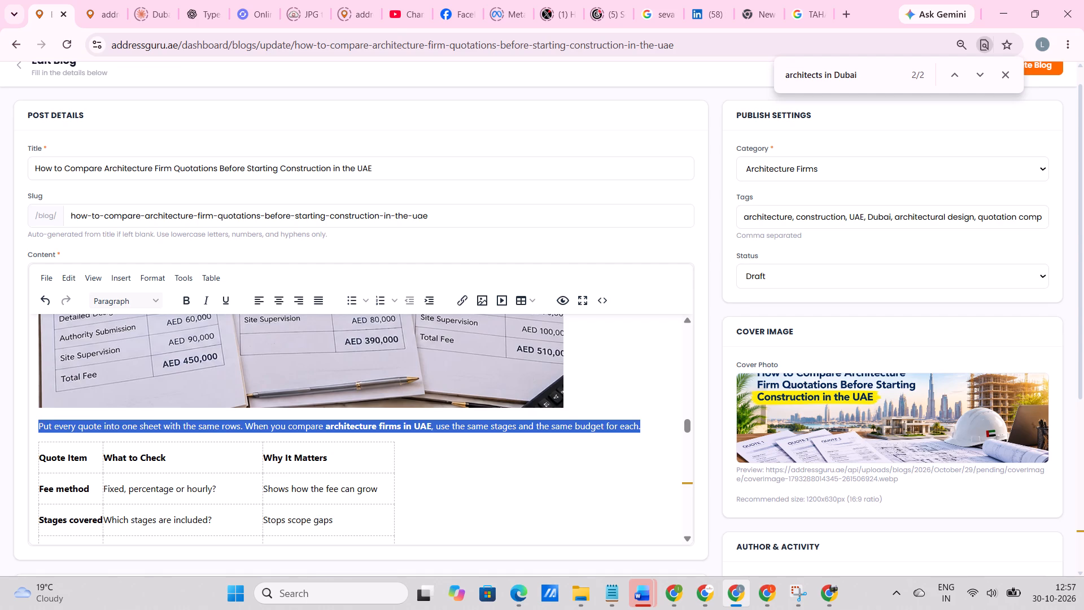
pyautogui.press('BackSpace')
pyautogui.press('BackSpace')
pyautogui.scroll(4, 357, 423)
pyautogui.click(276, 464)
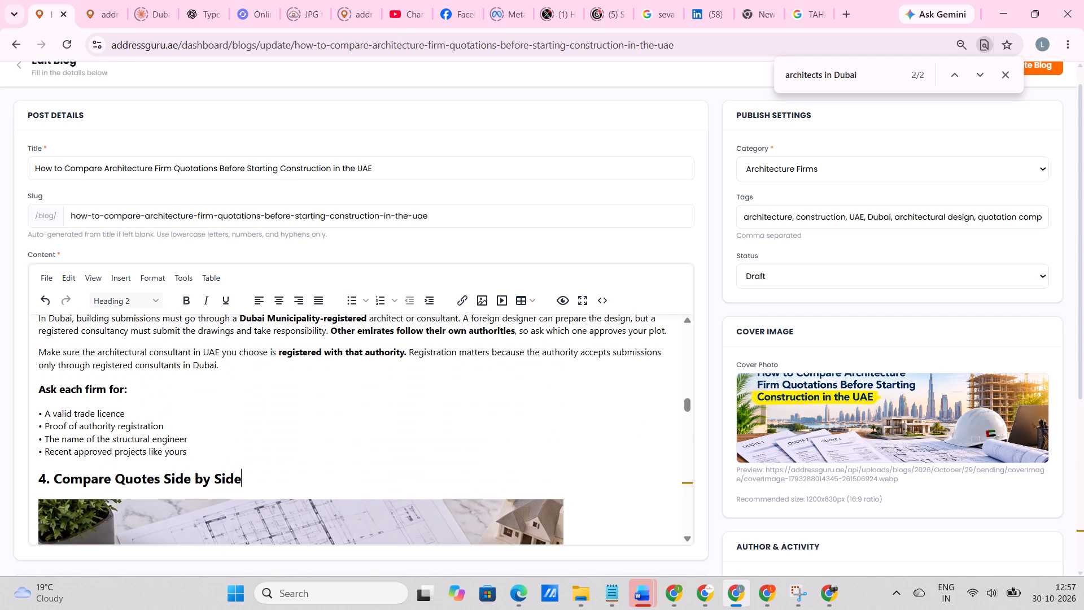
pyautogui.press('Return')
pyautogui.hotkey('ctrl', 'v')
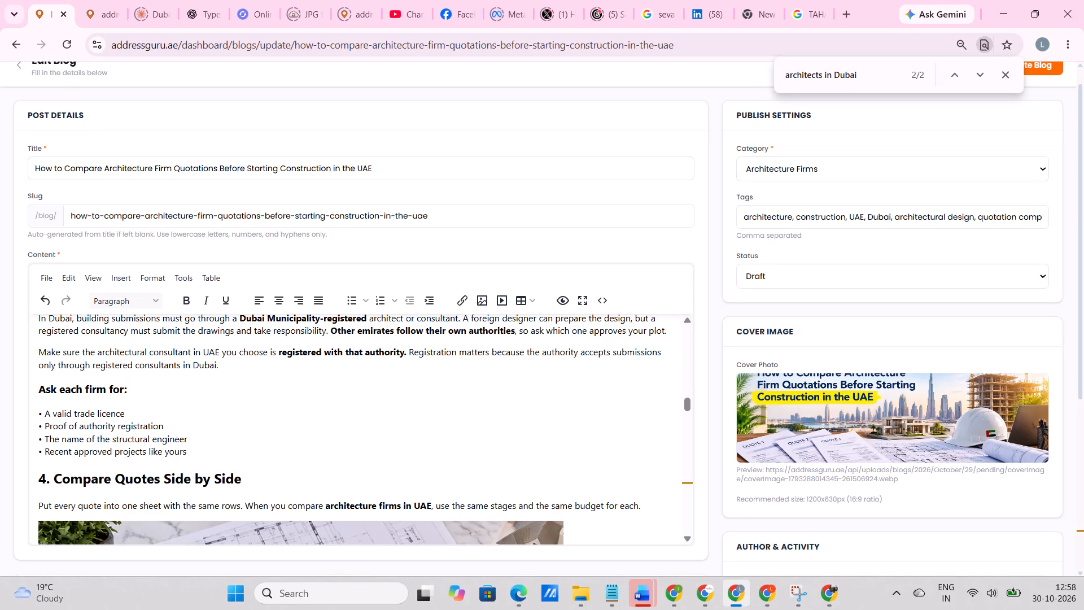
# Remove the bold from "architecture firms in UAE" in the introductory paragraph of section 4.
pyautogui.scroll(1, 258, 446)
pyautogui.scroll(-1, 318, 434)
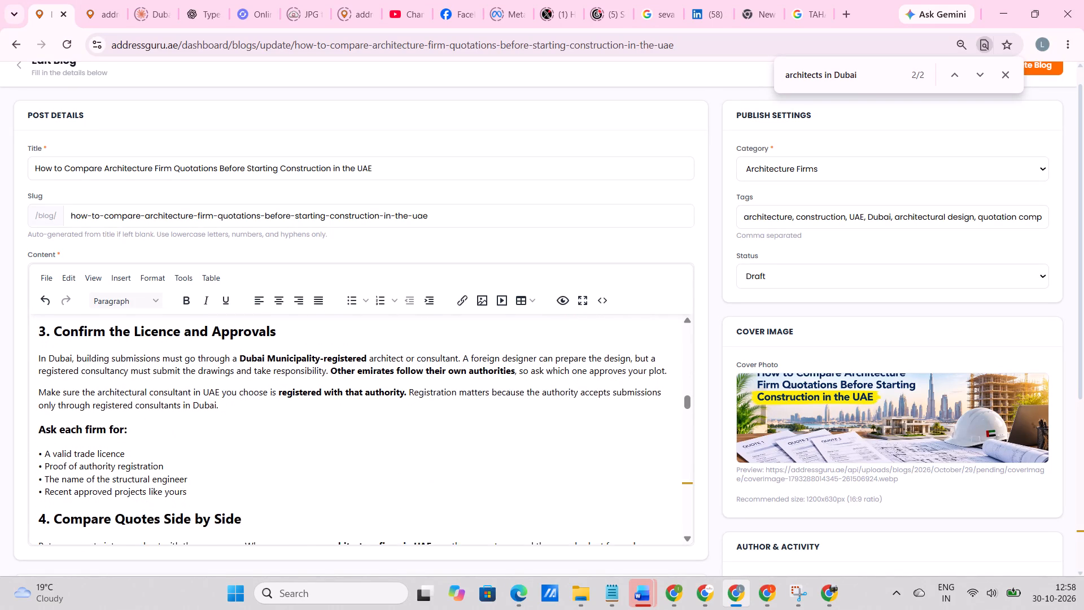
pyautogui.scroll(-3, 318, 434)
pyautogui.scroll(-1, 163, 436)
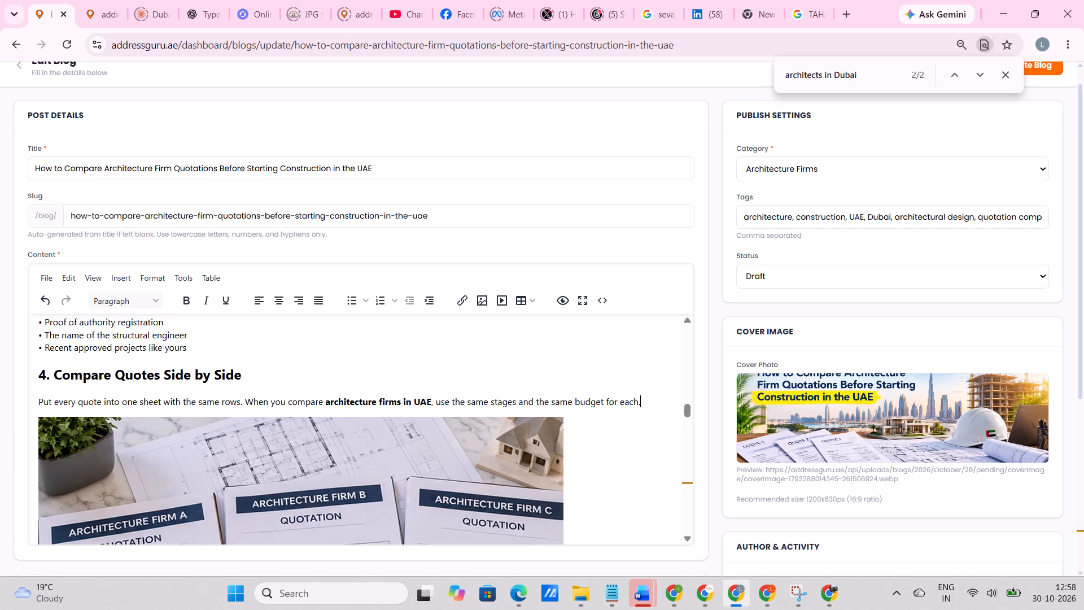
pyautogui.moveTo(285, 403); pyautogui.dragTo(306, 408)
pyautogui.click(308, 408)
pyautogui.moveTo(325, 401); pyautogui.dragTo(435, 401)
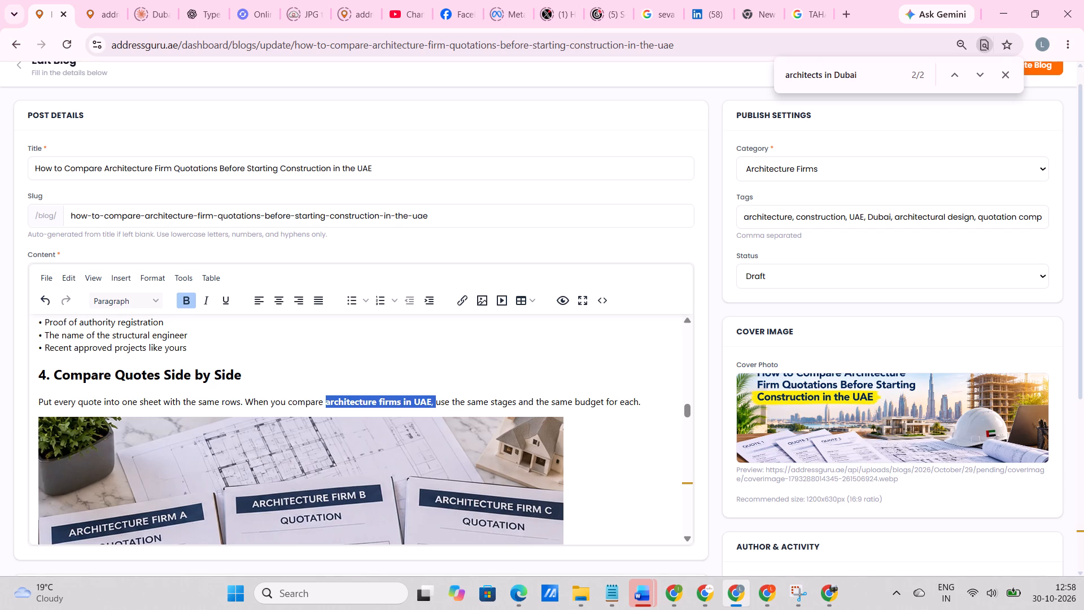
pyautogui.moveTo(435, 401); pyautogui.dragTo(439, 401)
pyautogui.hotkey('ctrl', 'b')
pyautogui.click(439, 401)
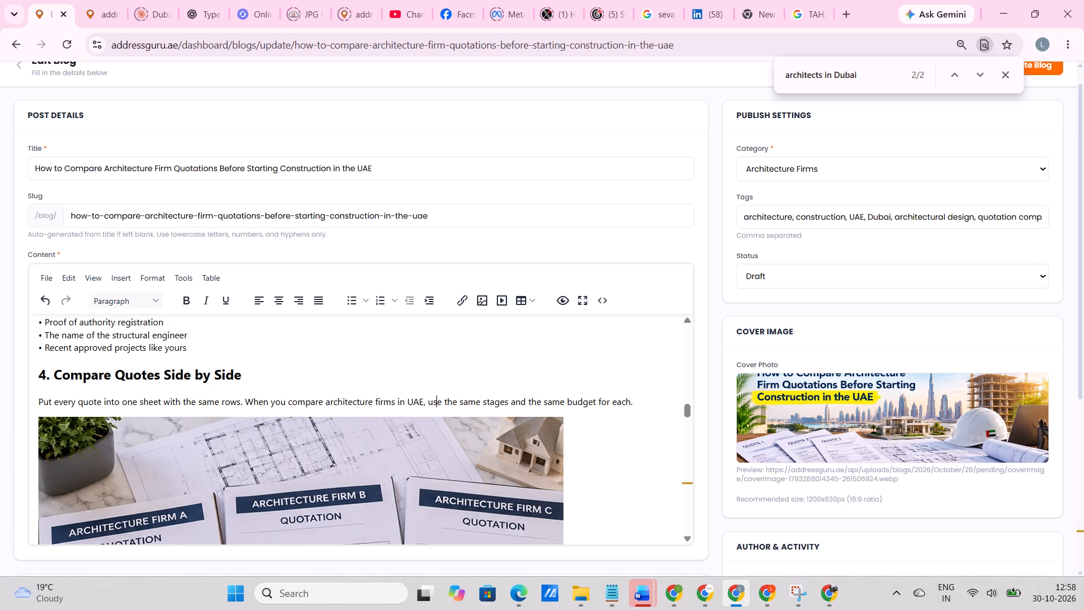
# Bold the phrase "compare architecture firms" in the introductory paragraph of section 4.
pyautogui.moveTo(286, 402); pyautogui.dragTo(390, 405)
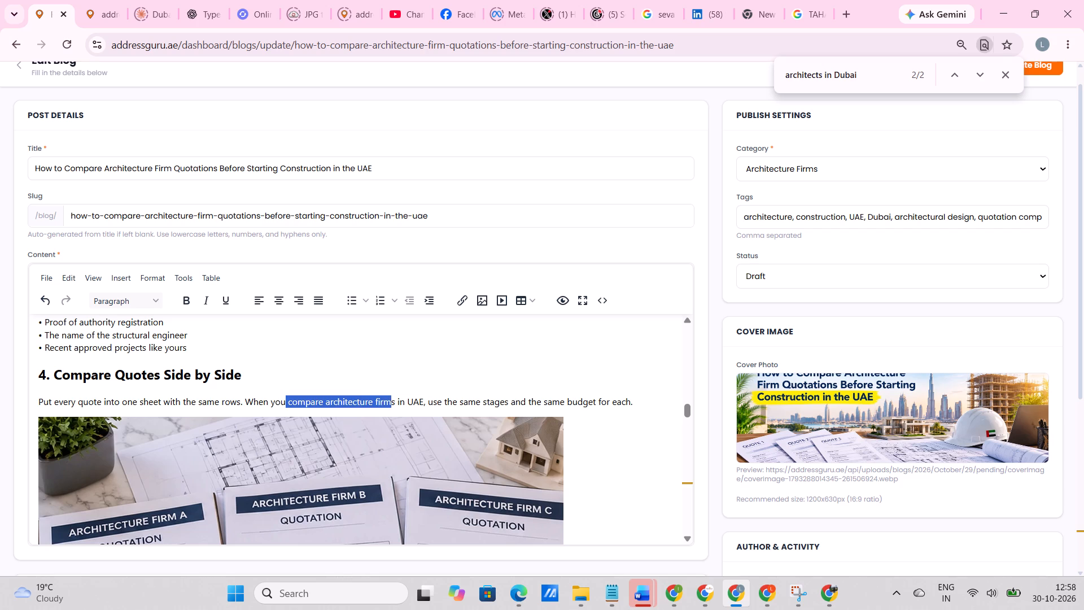
pyautogui.moveTo(390, 405); pyautogui.dragTo(395, 405)
pyautogui.hotkey('ctrl', 'b')
pyautogui.click(398, 406)
# Widen the quote comparison table in section 4 slightly by moving the outer border of the "Why It Matters" column outward.
pyautogui.scroll(-1, 408, 408)
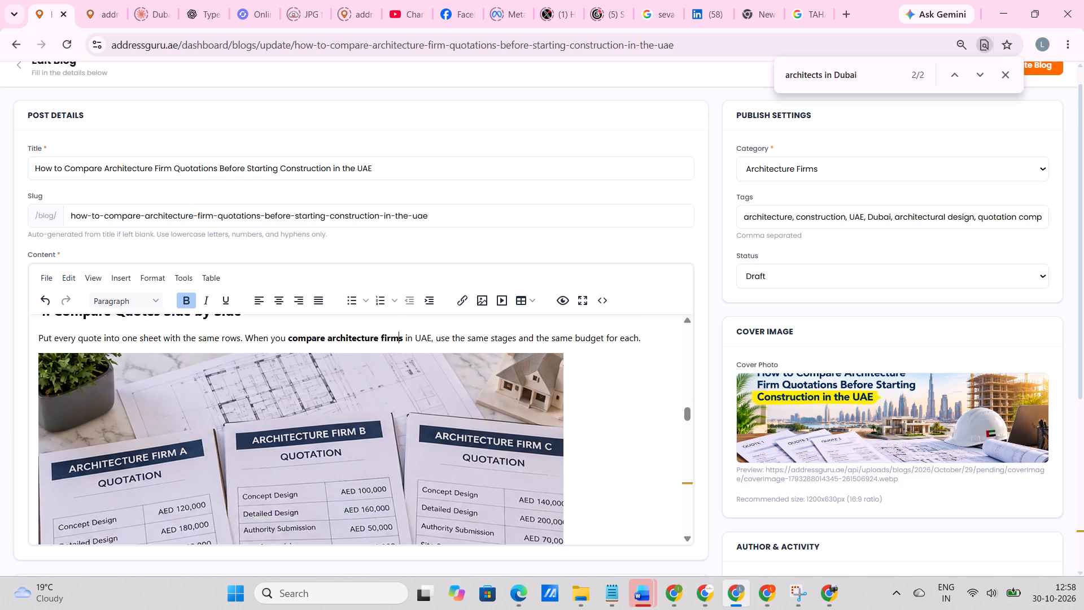
pyautogui.scroll(-8, 408, 408)
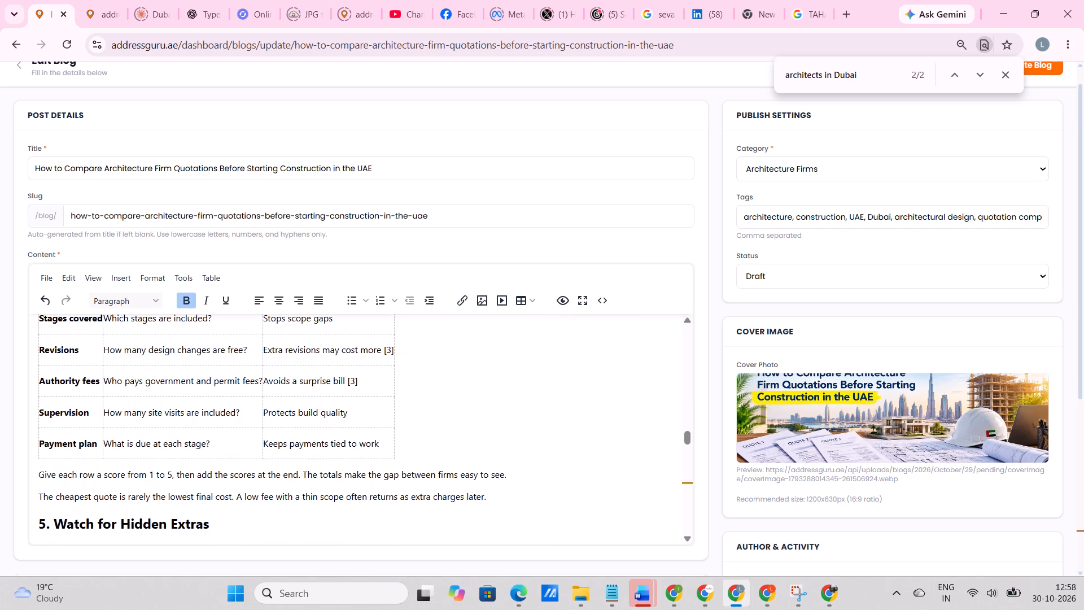
pyautogui.moveTo(393, 402); pyautogui.dragTo(447, 401)
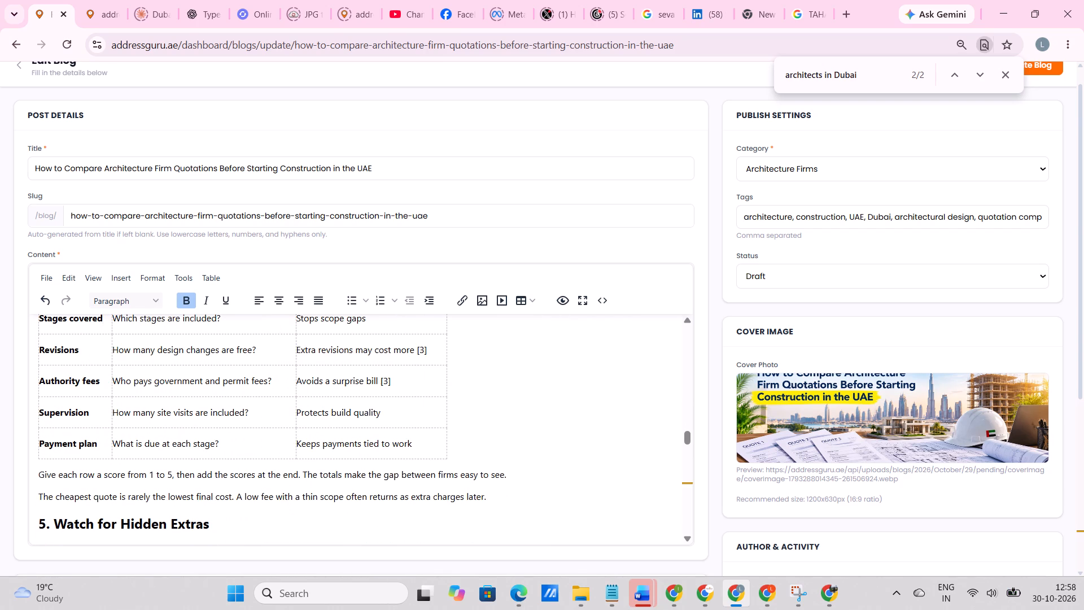
# Delete the "[3]" citation markers from the "Why It Matters" cells of the Authority fees and Revisions rows.
pyautogui.click(403, 387)
pyautogui.press('BackSpace')
pyautogui.press('BackSpace')
pyautogui.press('BackSpace')
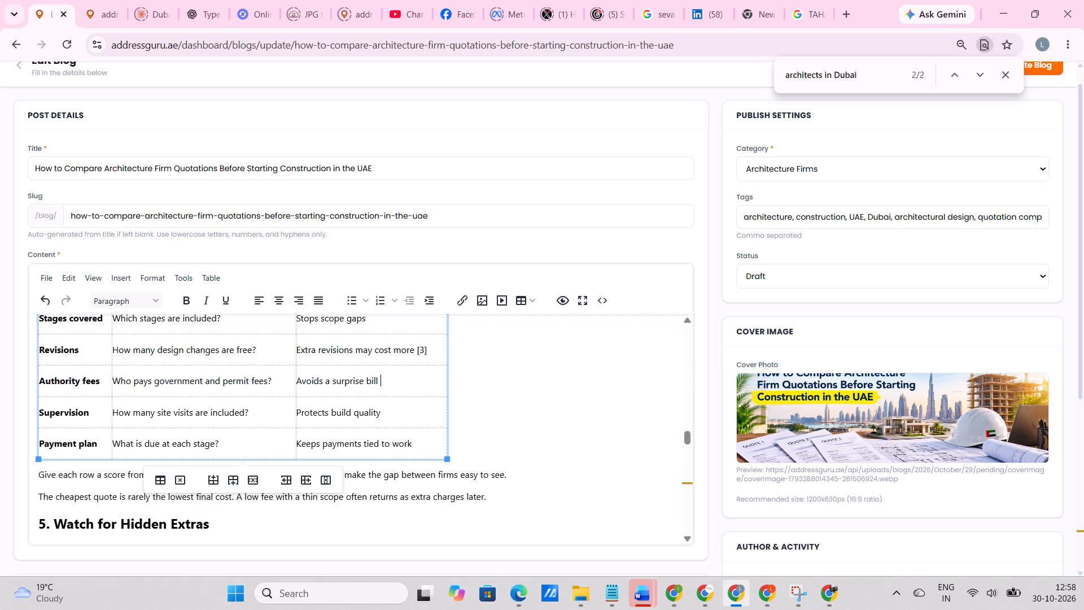
pyautogui.press('BackSpace')
pyautogui.click(436, 352)
pyautogui.press('BackSpace')
pyautogui.press('BackSpace')
pyautogui.press('BackSpace')
pyautogui.press('BackSpace')
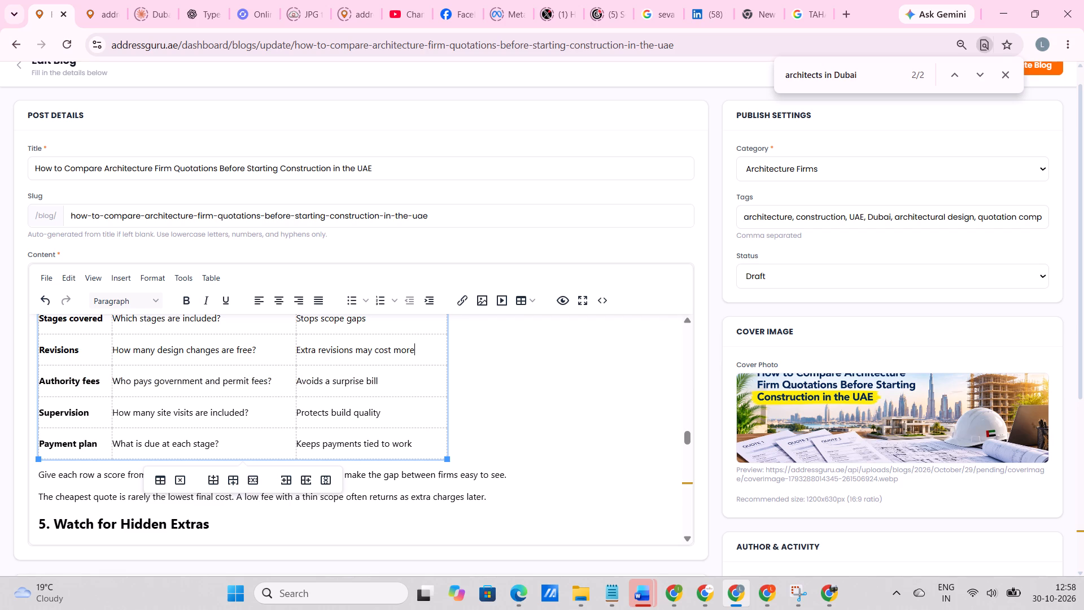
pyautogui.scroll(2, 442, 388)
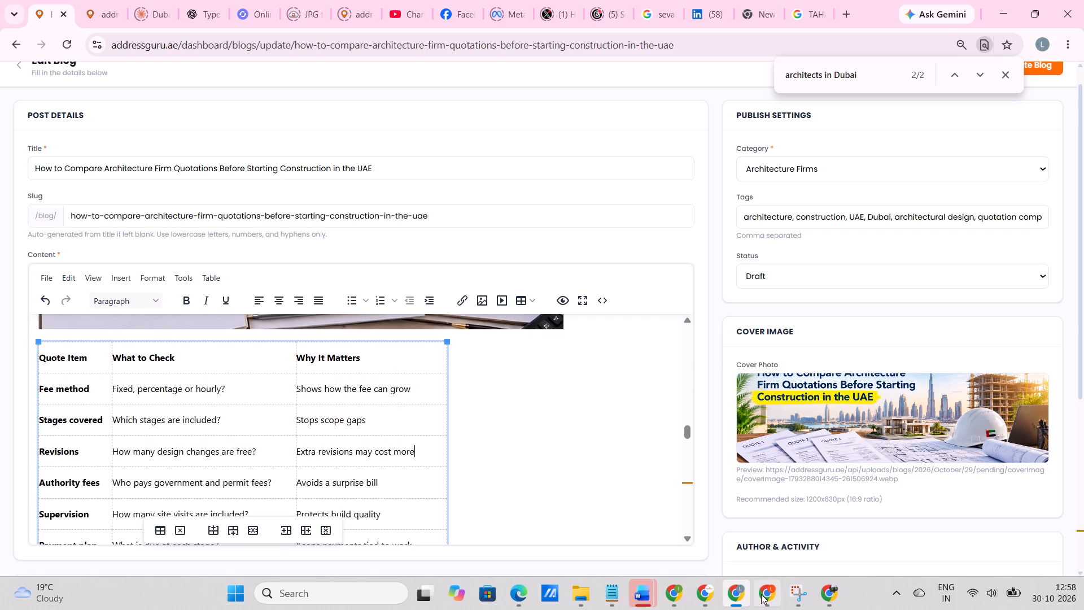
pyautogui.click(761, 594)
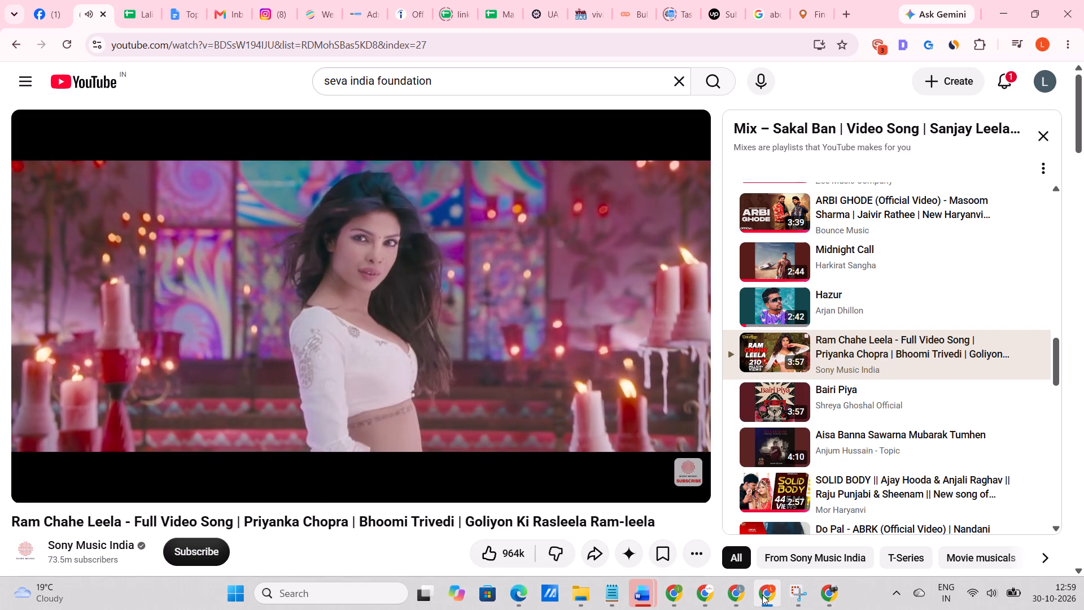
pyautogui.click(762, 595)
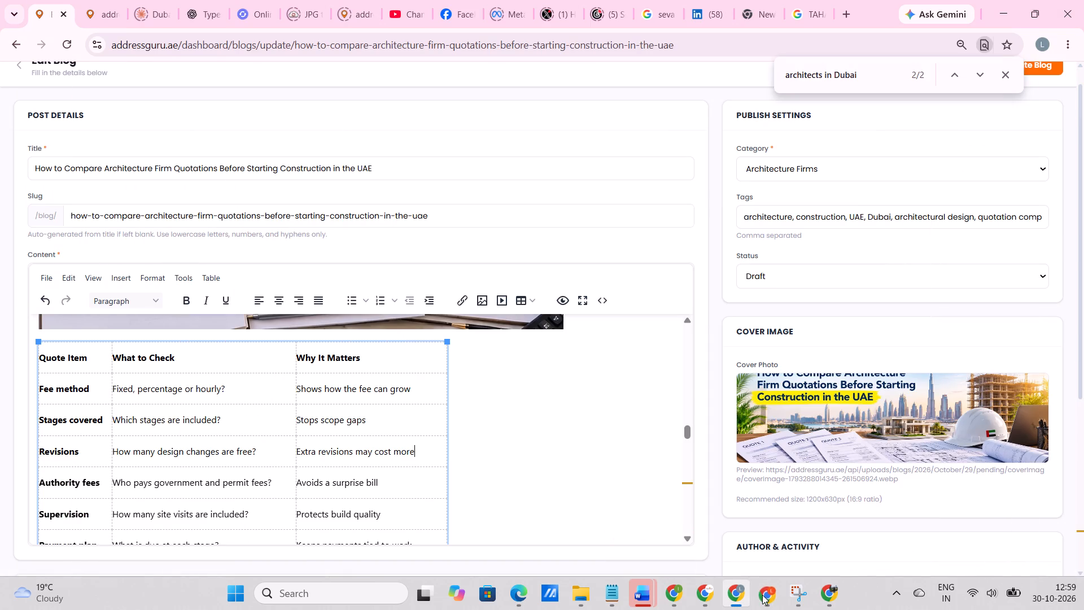
# Merge the paragraph "The cheapest quote is rarely the lowest final cost..." into the preceding "Give each row a score..." paragraph, separated by a space.
pyautogui.scroll(-2, 272, 495)
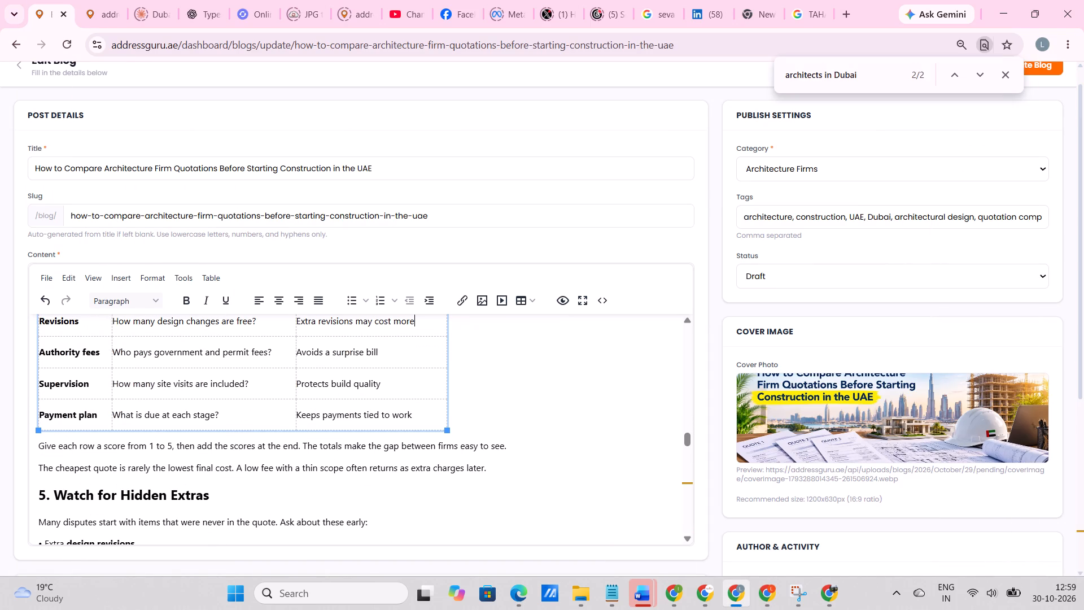
pyautogui.click(38, 471)
pyautogui.press('BackSpace')
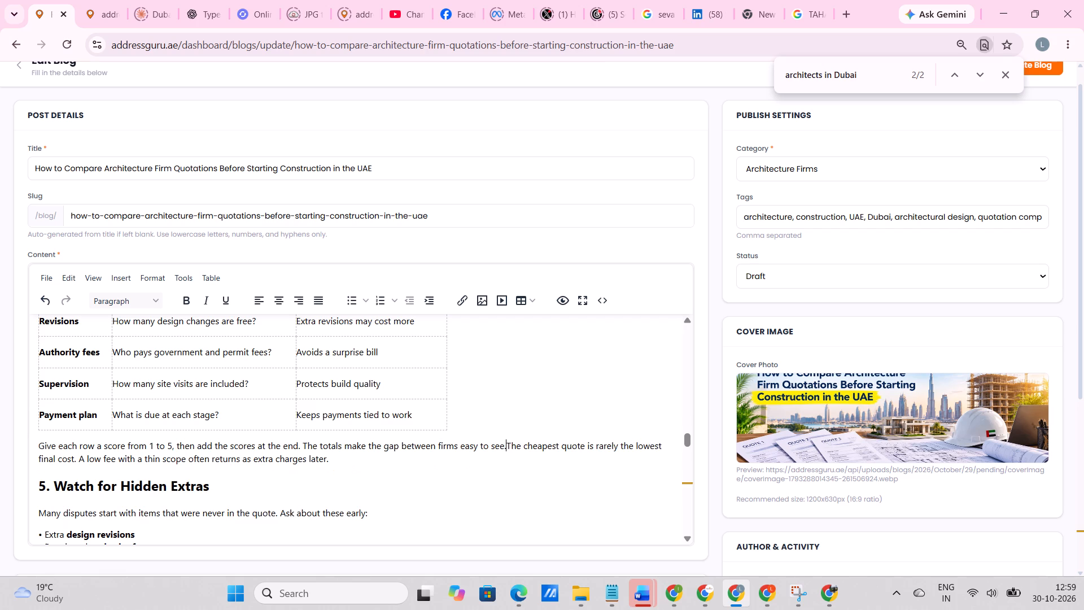
pyautogui.press('space')
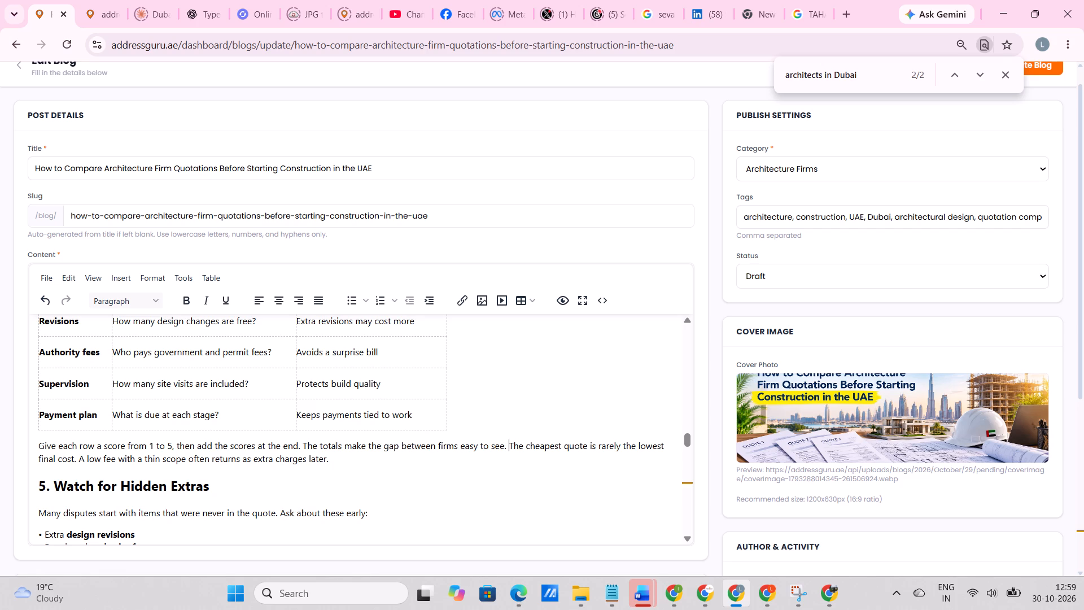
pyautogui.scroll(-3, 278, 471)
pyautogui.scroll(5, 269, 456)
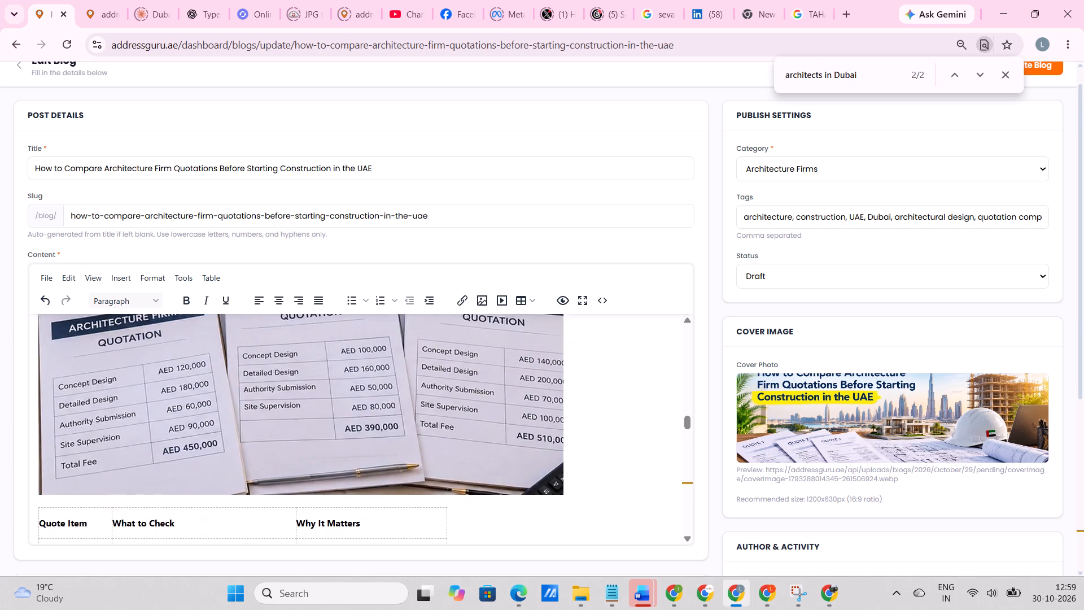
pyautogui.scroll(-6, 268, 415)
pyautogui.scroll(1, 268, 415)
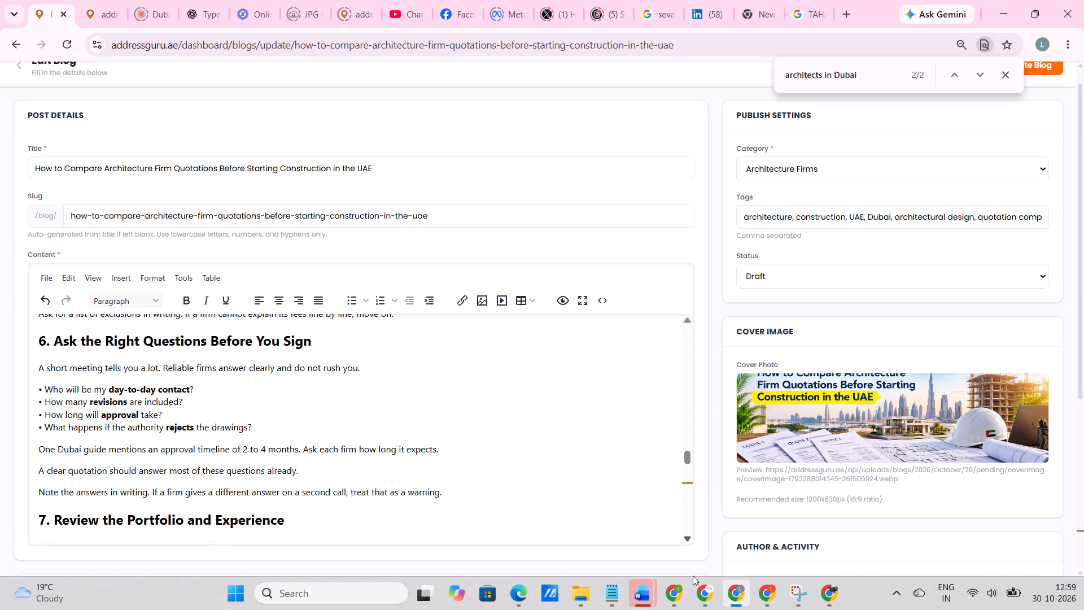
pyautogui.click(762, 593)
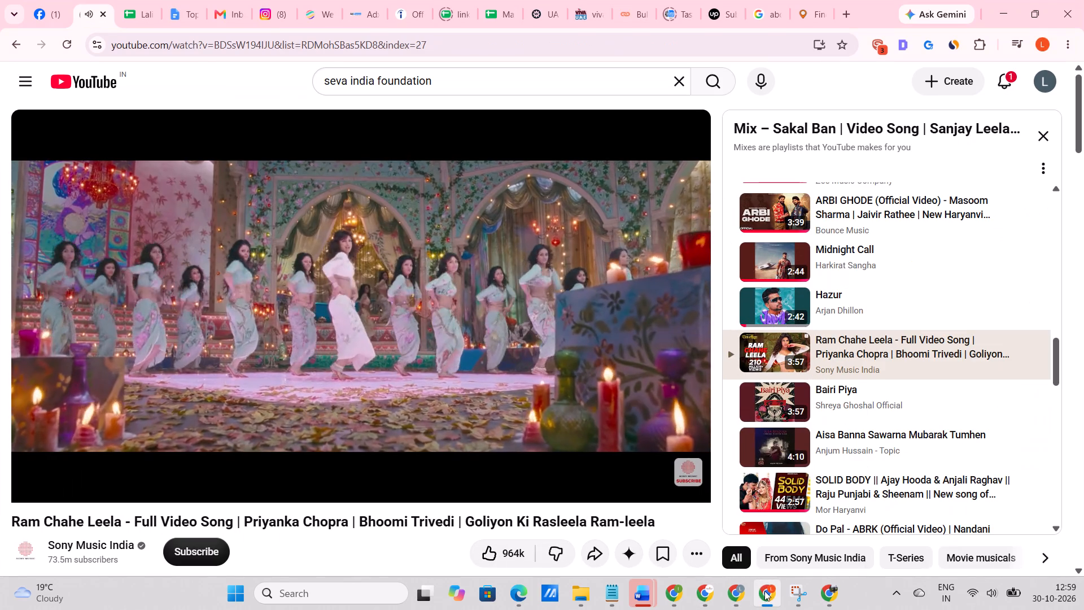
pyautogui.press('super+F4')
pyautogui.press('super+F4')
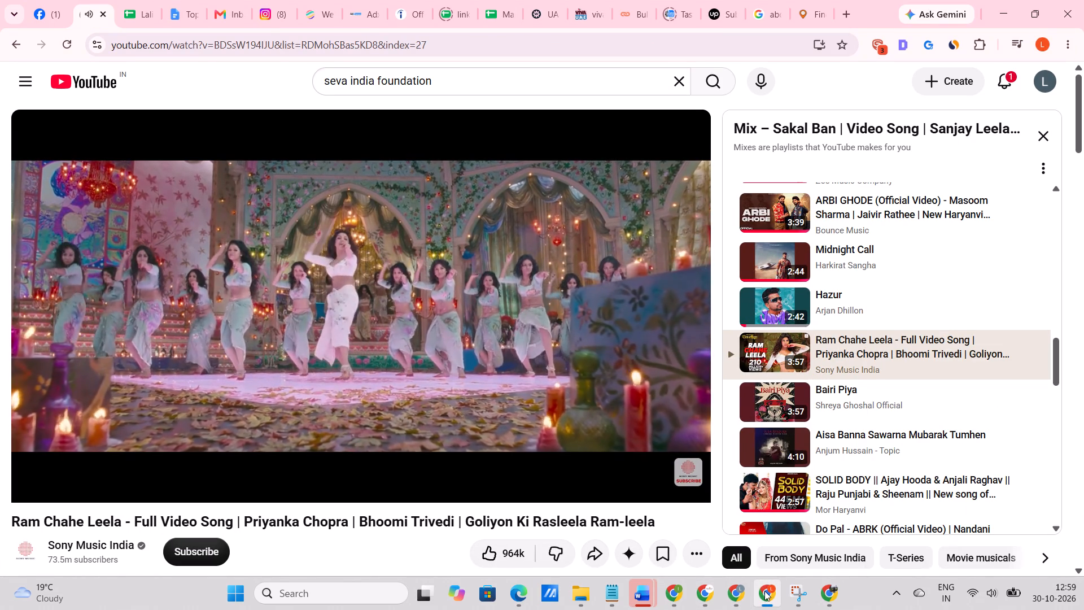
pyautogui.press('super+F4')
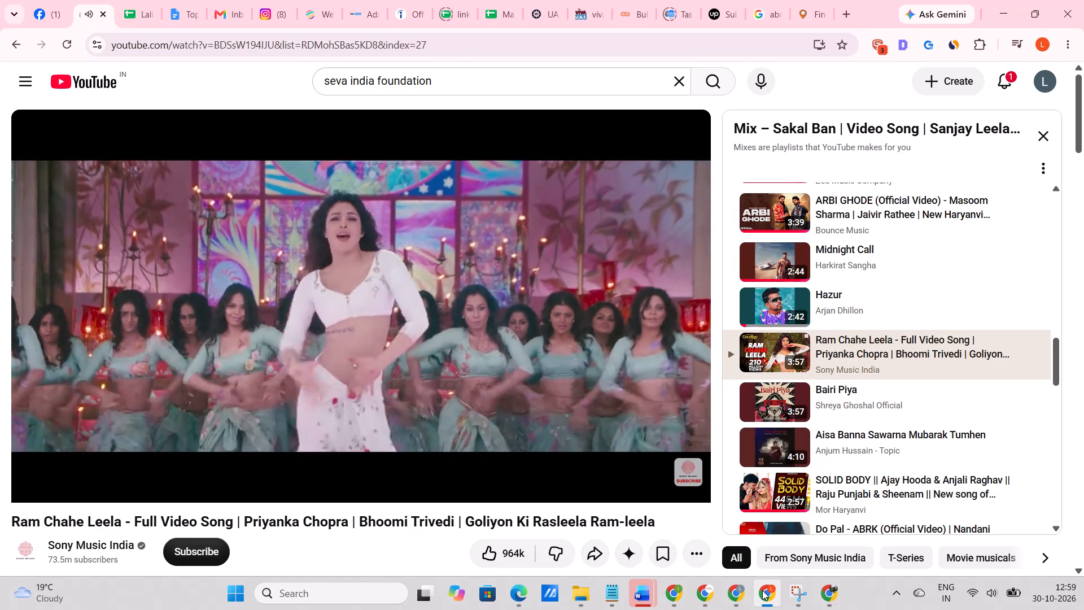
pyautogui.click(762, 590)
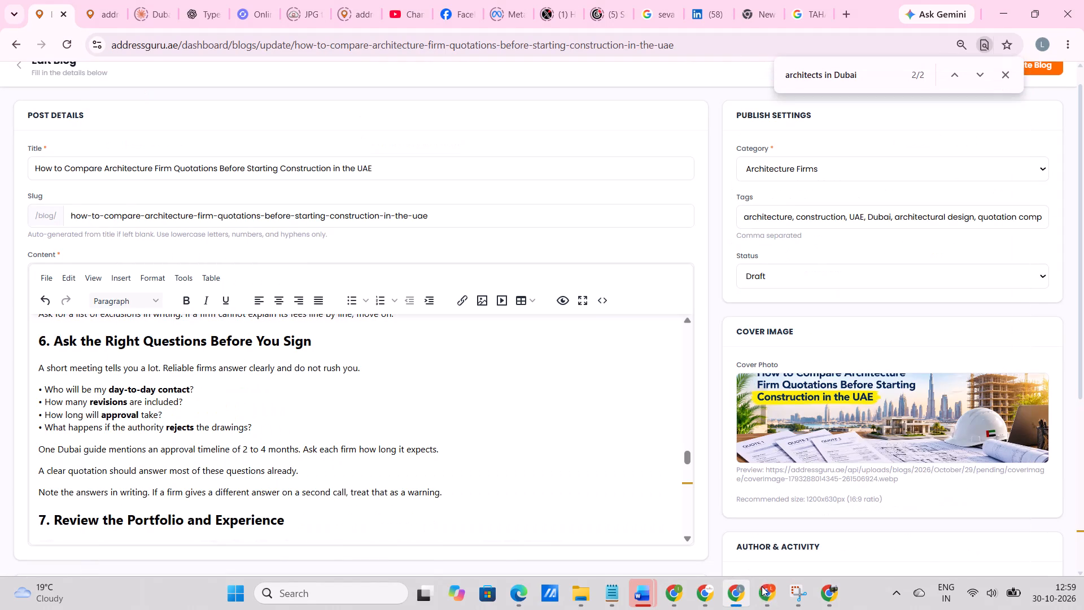
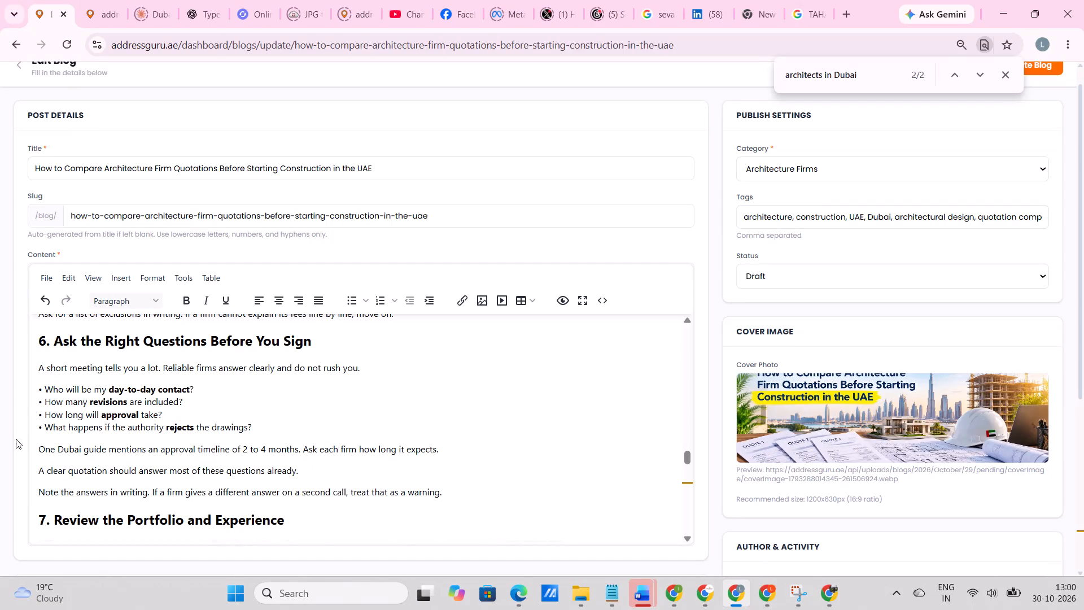
# Merge the section 6 paragraph "A clear quotation should answer..." into the preceding "One Dubai guide..." paragraph, separated by a space.
pyautogui.scroll(-1, 126, 383)
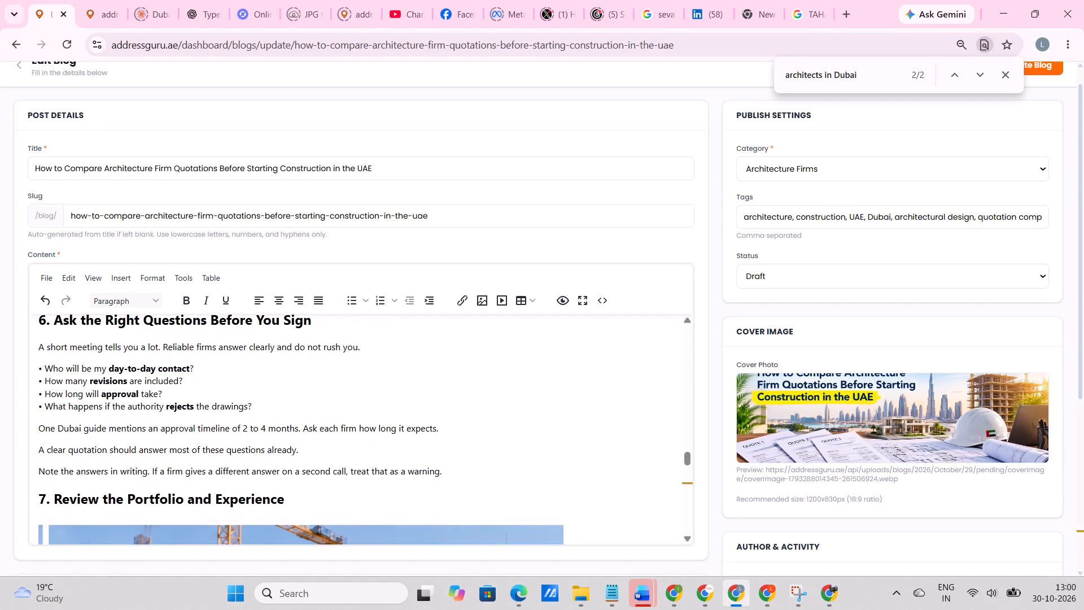
pyautogui.scroll(-1, 122, 385)
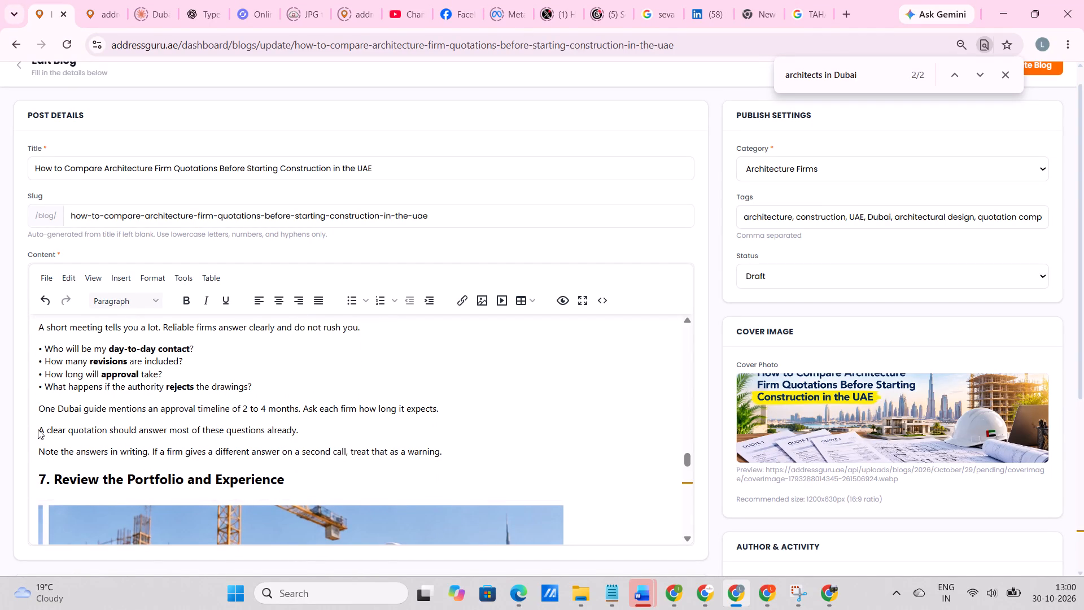
pyautogui.click(38, 429)
pyautogui.press('Insert')
pyautogui.press('BackSpace')
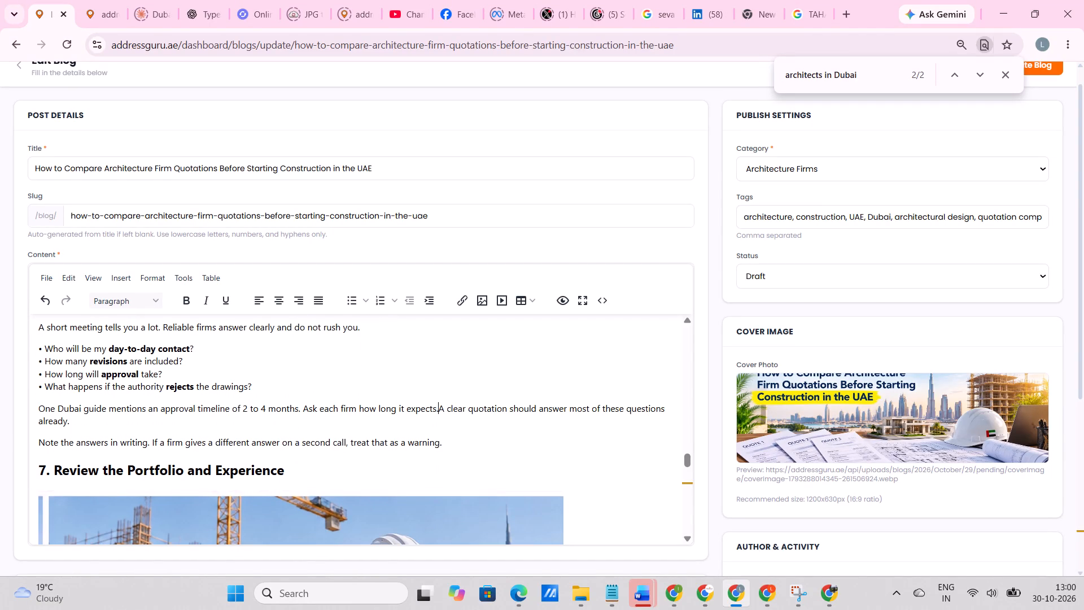
pyautogui.press('space')
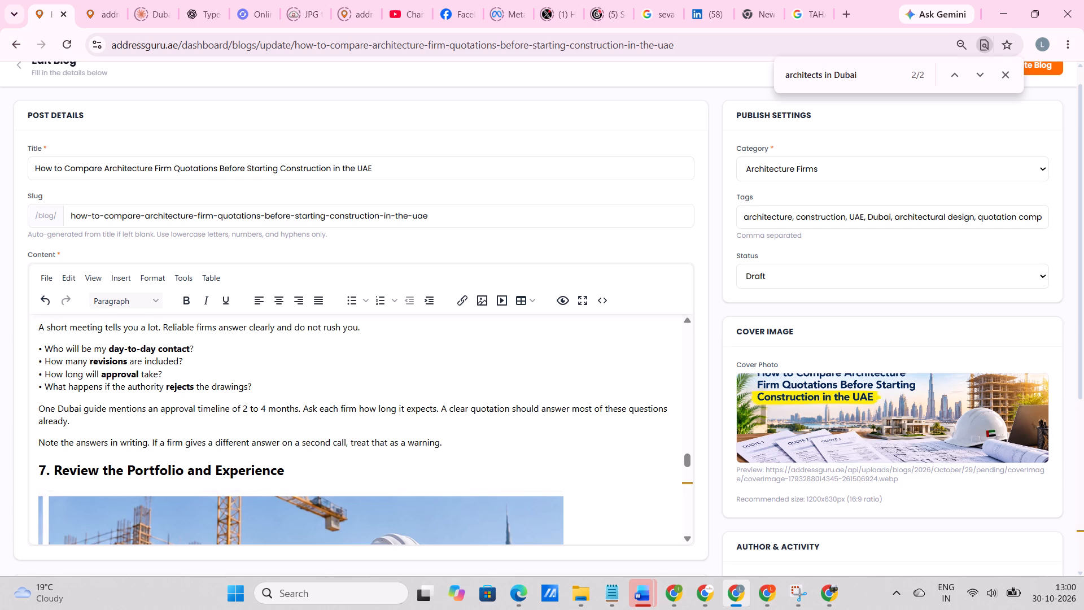
# Bold the phrase "Ask each firm how long it expects" in the closing text of section 6.
pyautogui.moveTo(325, 412); pyautogui.dragTo(343, 412)
pyautogui.moveTo(343, 412); pyautogui.dragTo(435, 411)
pyautogui.click(435, 411)
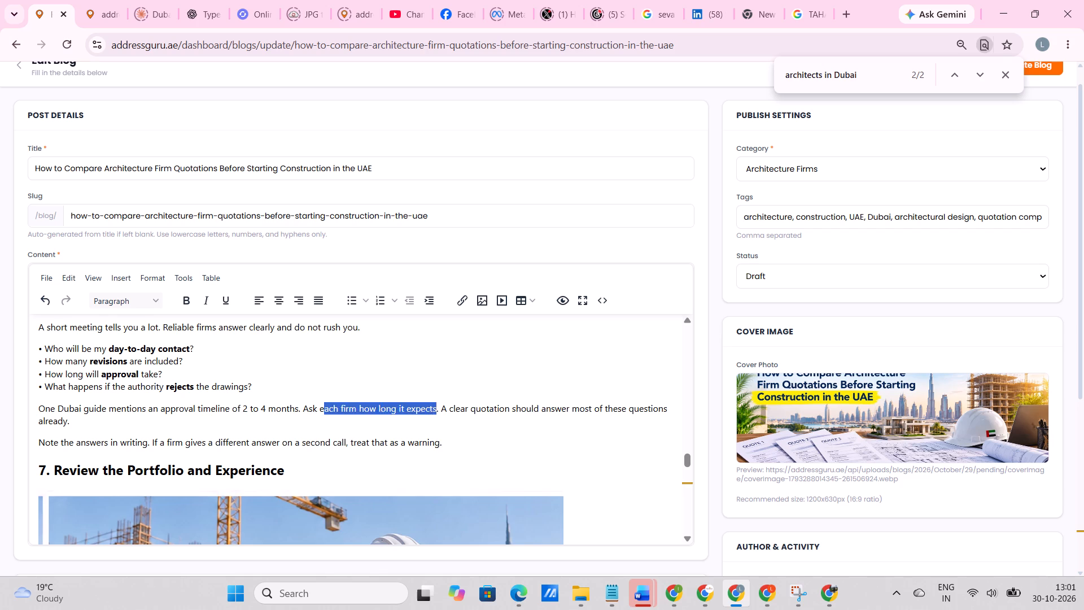
pyautogui.moveTo(435, 411); pyautogui.dragTo(298, 409)
pyautogui.moveTo(298, 409); pyautogui.dragTo(304, 410)
pyautogui.hotkey('ctrl', 'b')
pyautogui.click(318, 411)
pyautogui.click(312, 424)
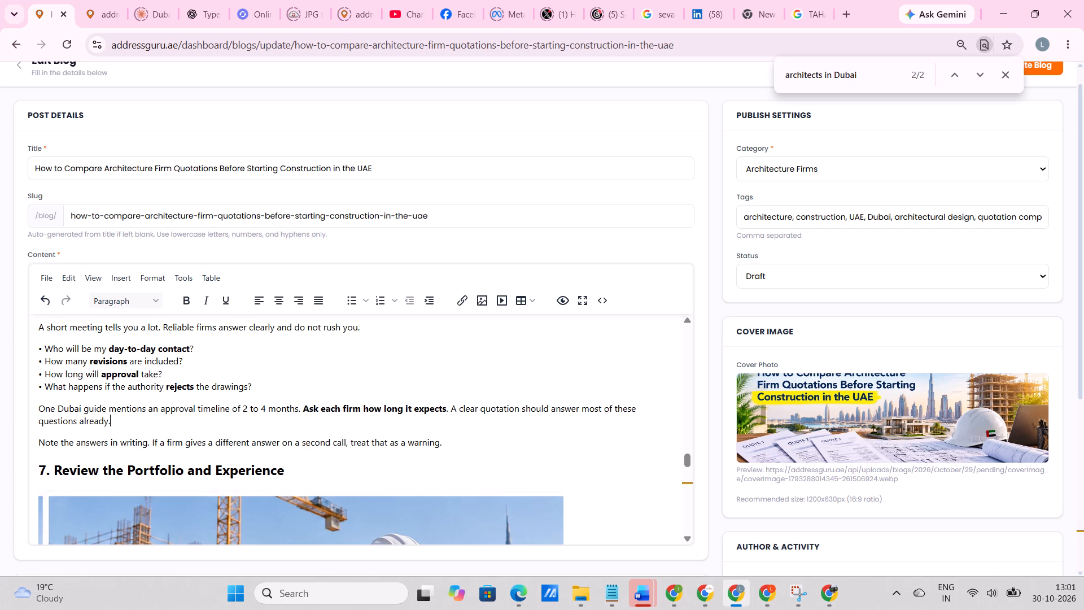
# Bold the phrase "see finished projects" in the paragraph below the section 7 image.
pyautogui.scroll(2, 227, 412)
pyautogui.scroll(-3, 227, 412)
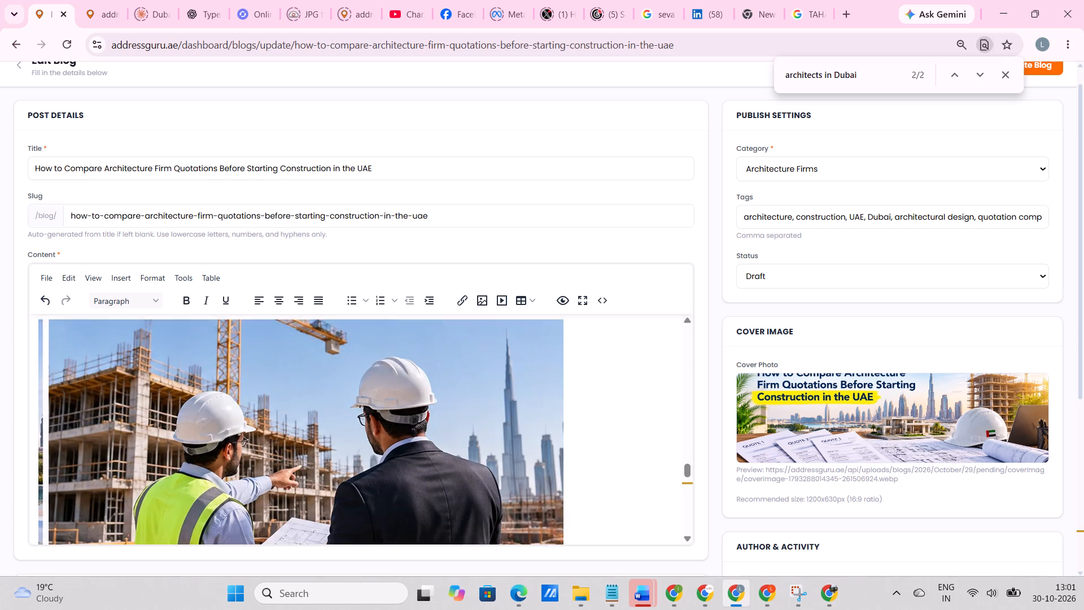
pyautogui.scroll(-1, 227, 412)
pyautogui.scroll(1, 227, 412)
pyautogui.scroll(-3, 226, 413)
pyautogui.scroll(2, 226, 413)
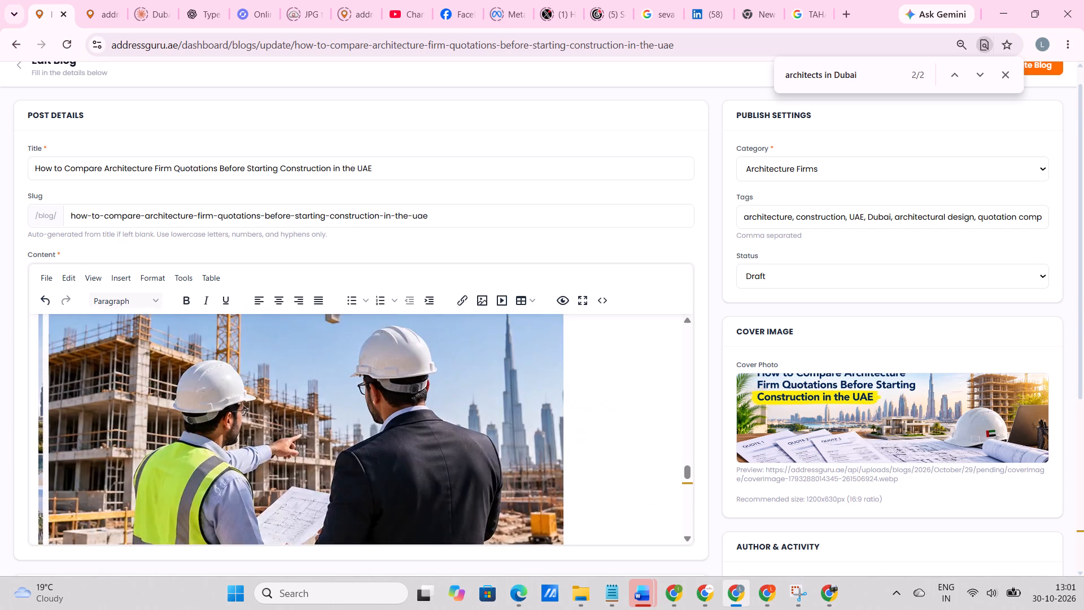
pyautogui.scroll(6, 226, 413)
pyautogui.scroll(-4, 226, 413)
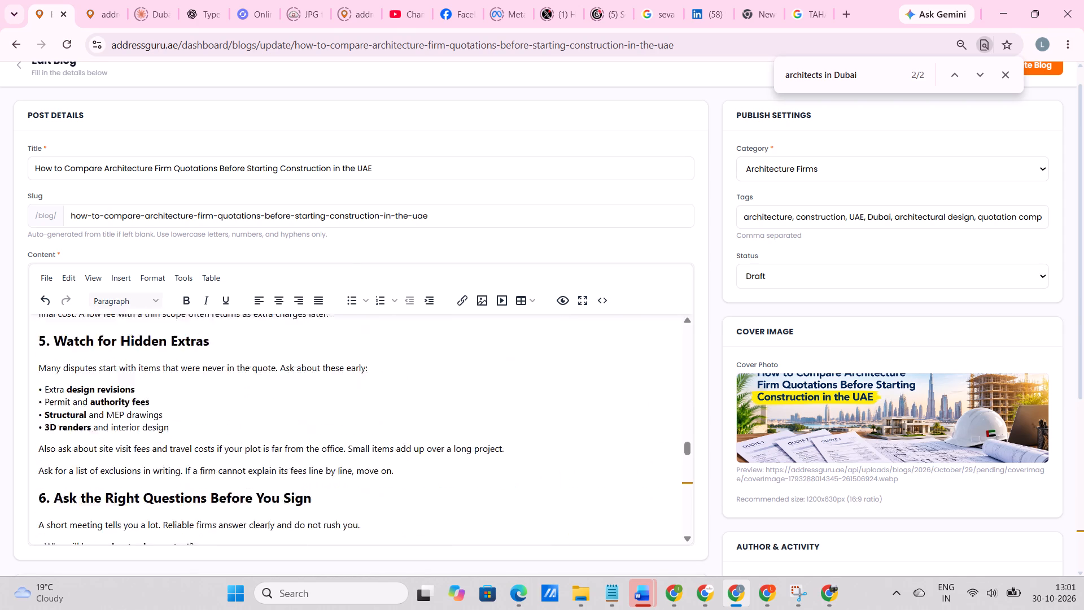
pyautogui.scroll(-6, 226, 413)
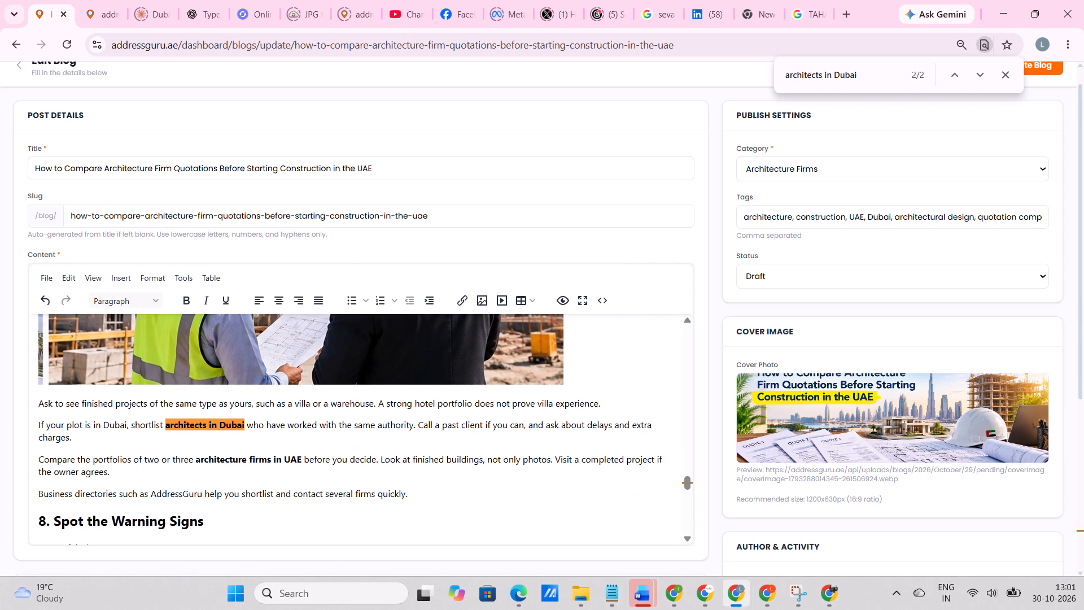
pyautogui.moveTo(64, 404); pyautogui.dragTo(163, 408)
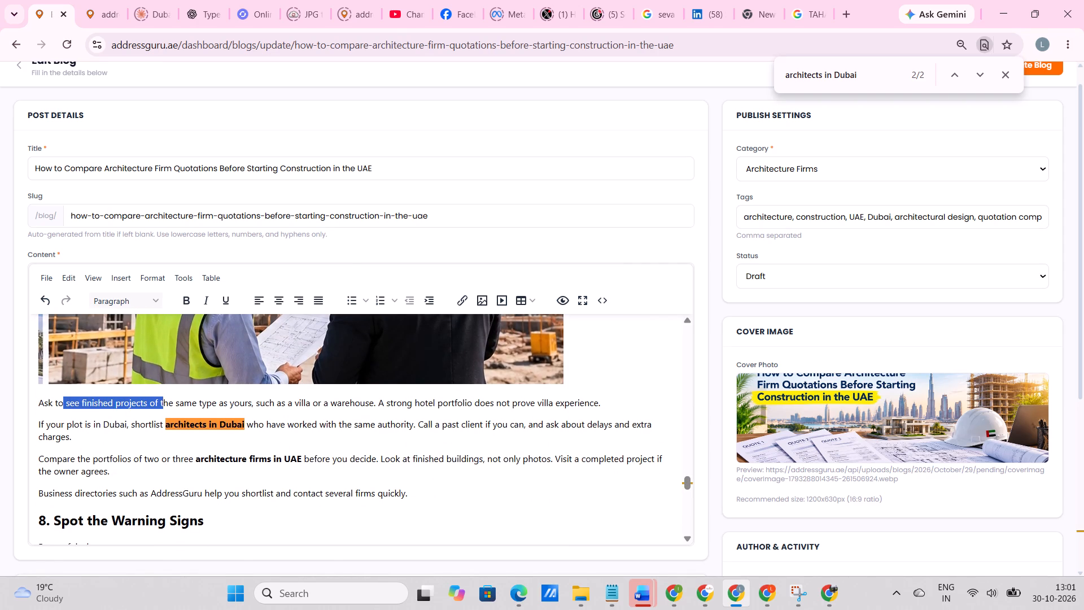
pyautogui.moveTo(163, 408); pyautogui.dragTo(154, 406)
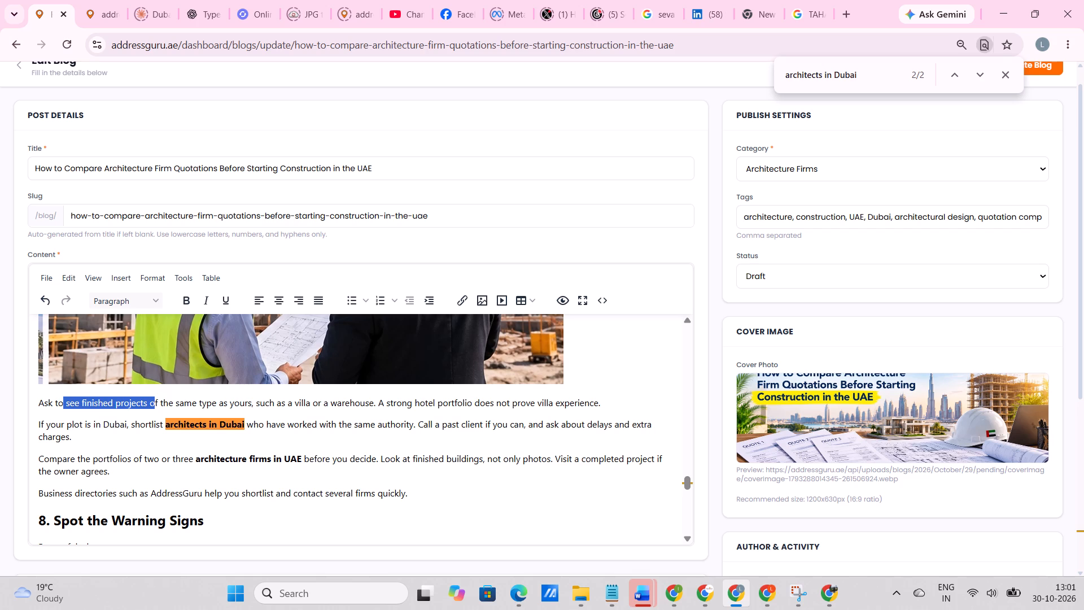
pyautogui.moveTo(154, 406); pyautogui.dragTo(150, 407)
pyautogui.hotkey('ctrl', 'b')
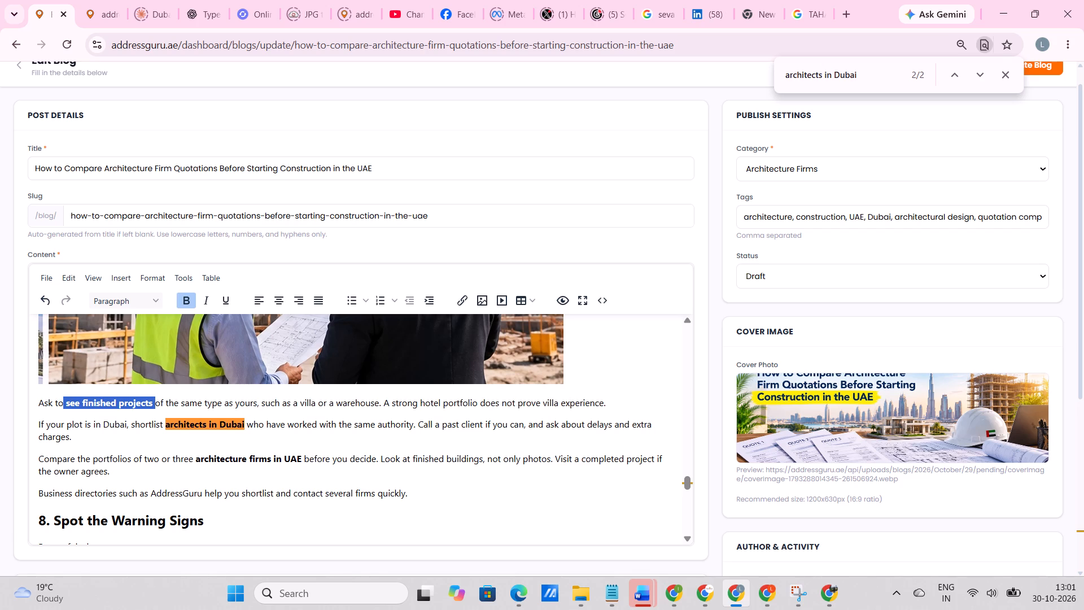
# Merge the paragraph "If your plot is in Dubai..." into the preceding "Ask to see finished projects..." paragraph, separated by a space.
pyautogui.click(94, 433)
pyautogui.click(37, 425)
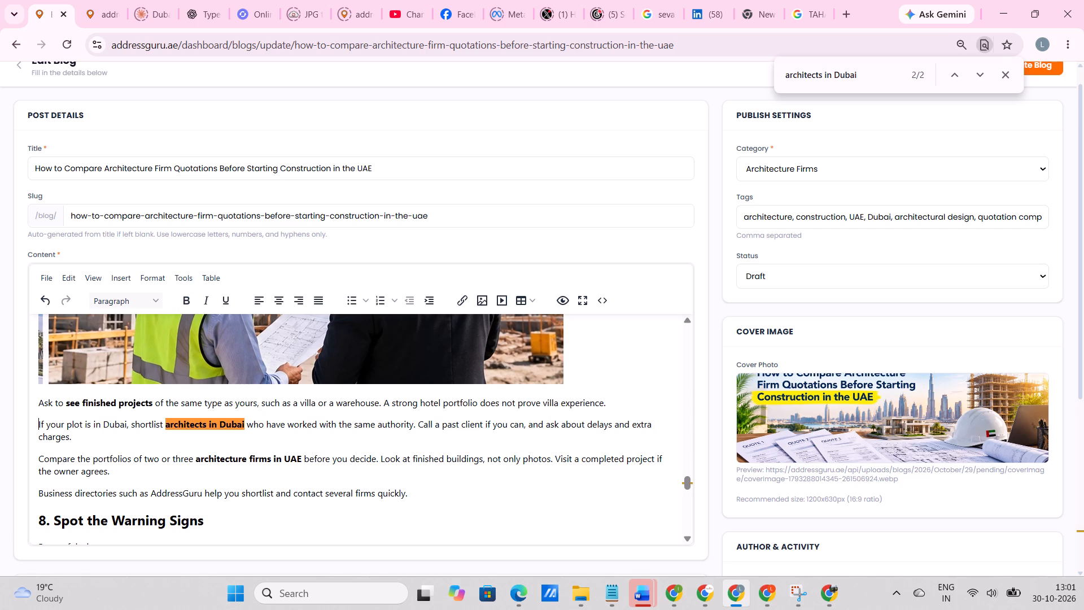
pyautogui.press('BackSpace')
pyautogui.press('space')
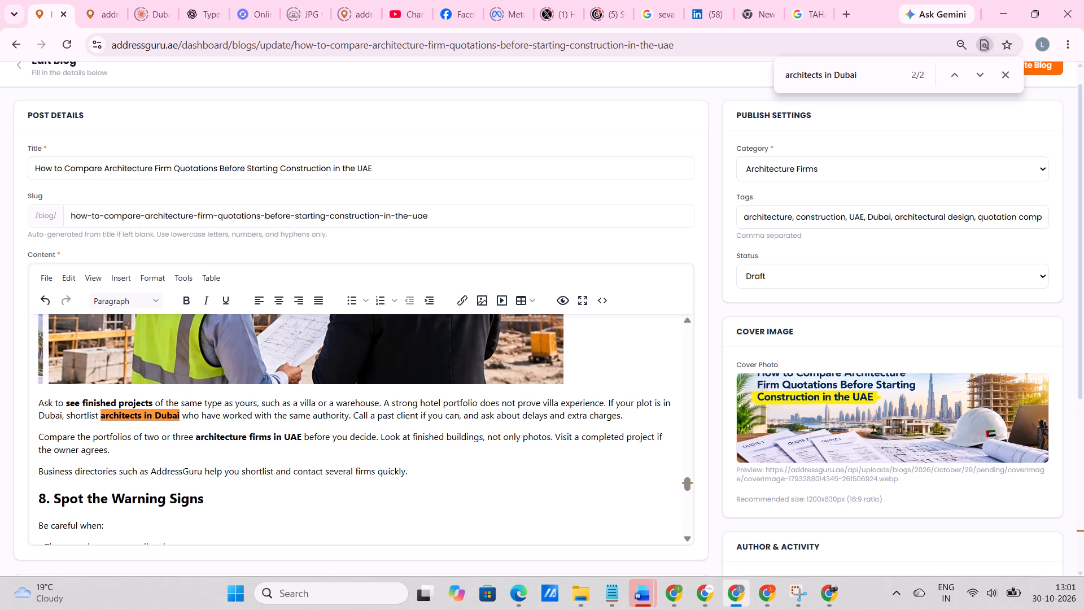
# Remove the bold formatting from "architects in Dubai" in the first section 7 paragraph.
pyautogui.moveTo(95, 415); pyautogui.dragTo(197, 421)
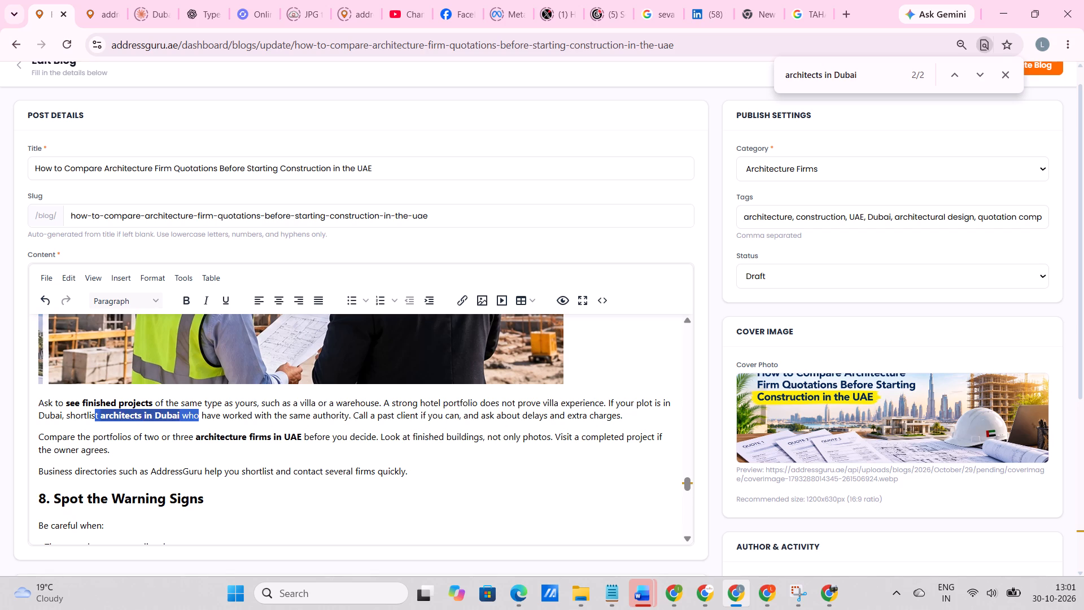
pyautogui.moveTo(197, 421); pyautogui.dragTo(200, 421)
pyautogui.hotkey('ctrl', 'b')
pyautogui.hotkey('ctrl', 'b')
pyautogui.click(200, 421)
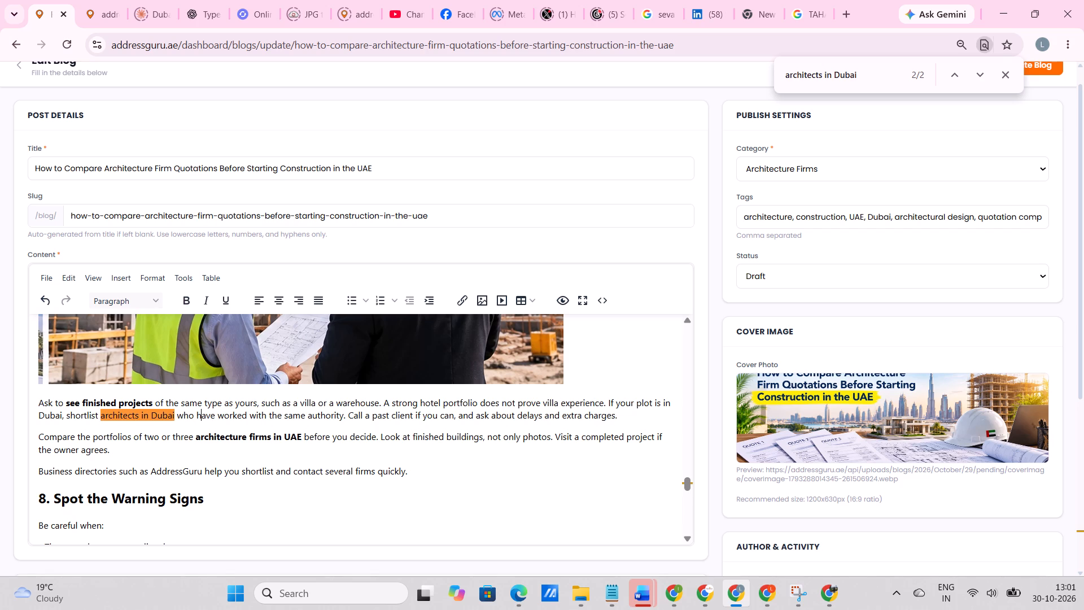
# Bold the phrase "who have worked with the same authority" in the first section 7 paragraph.
pyautogui.moveTo(343, 417); pyautogui.dragTo(215, 426)
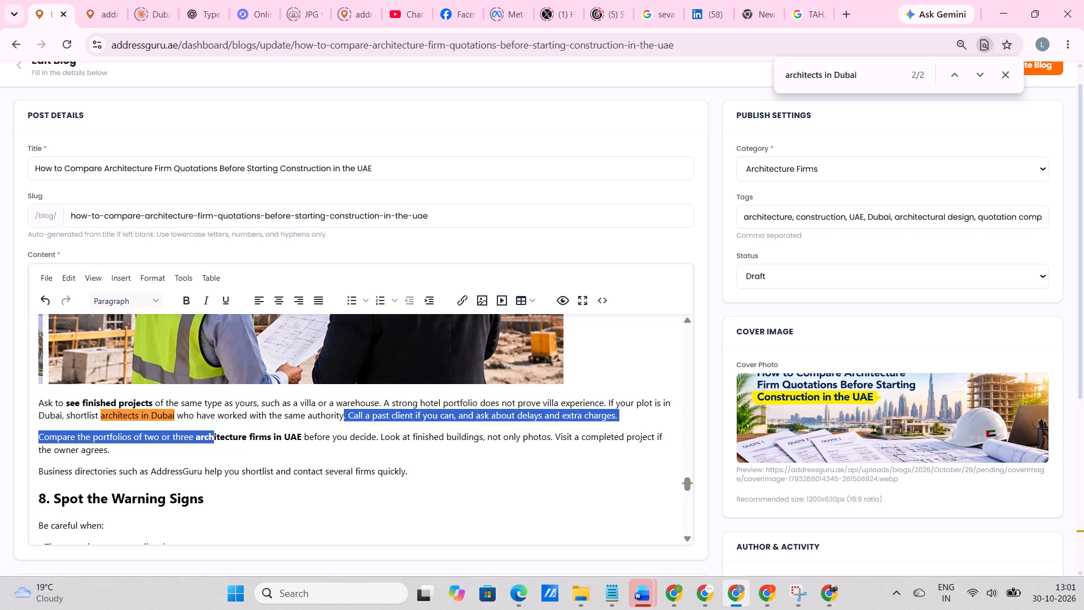
pyautogui.moveTo(215, 426); pyautogui.dragTo(180, 417)
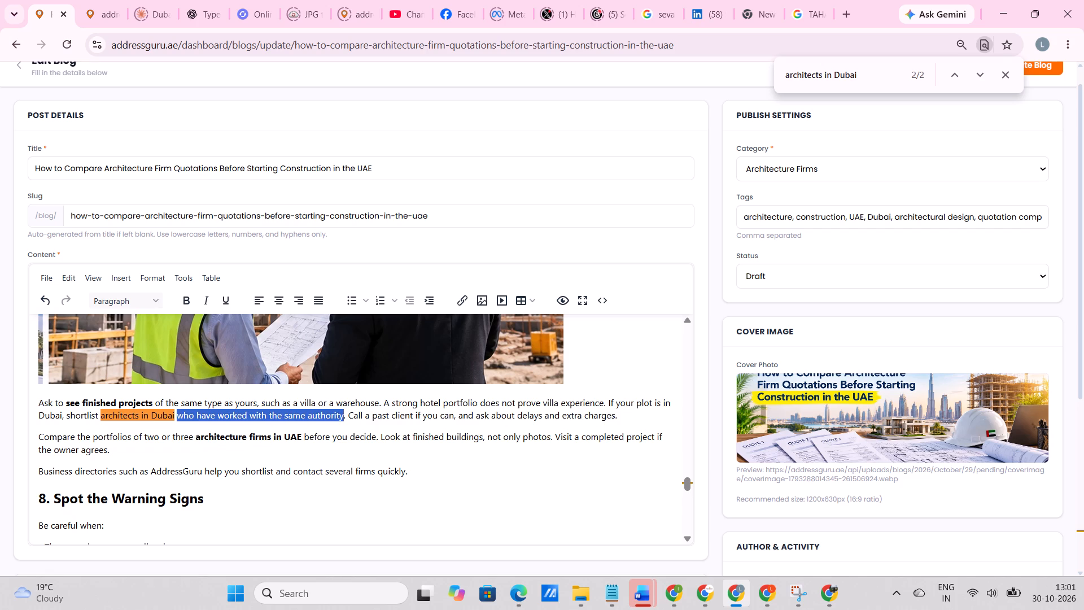
pyautogui.moveTo(180, 417); pyautogui.dragTo(180, 418)
pyautogui.hotkey('ctrl', 'b')
pyautogui.click(308, 422)
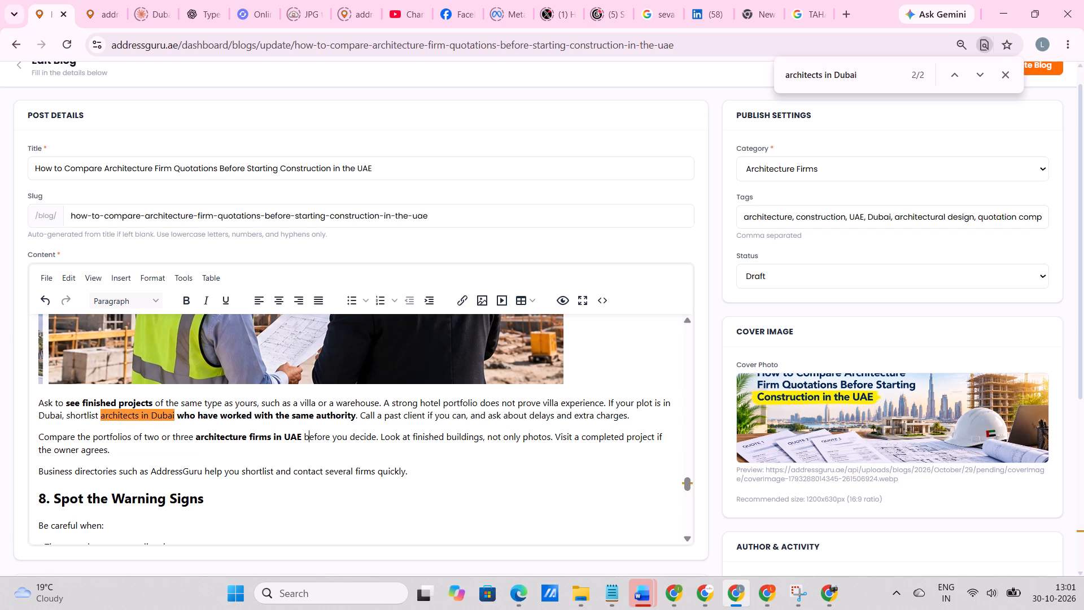
# Remove the bold formatting from "architecture firms in UAE" in the second section 7 paragraph.
pyautogui.moveTo(195, 428); pyautogui.dragTo(327, 427)
pyautogui.hotkey('ctrl', 'b')
pyautogui.click(328, 427)
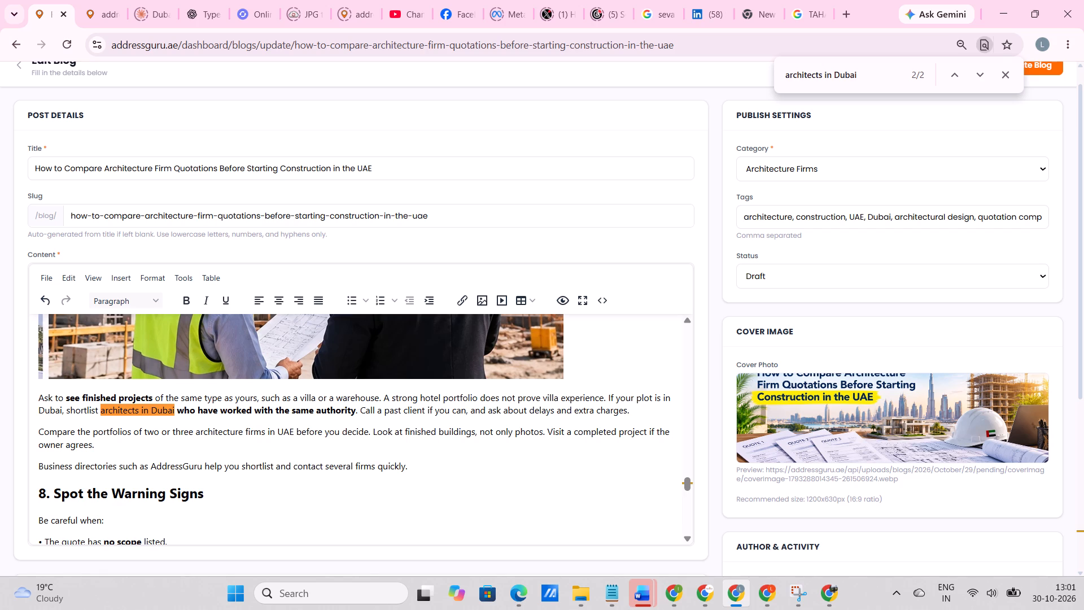
# Bold the opening phrase "Compare the portfolios" in the second section 7 paragraph.
pyautogui.moveTo(38, 430); pyautogui.dragTo(152, 440)
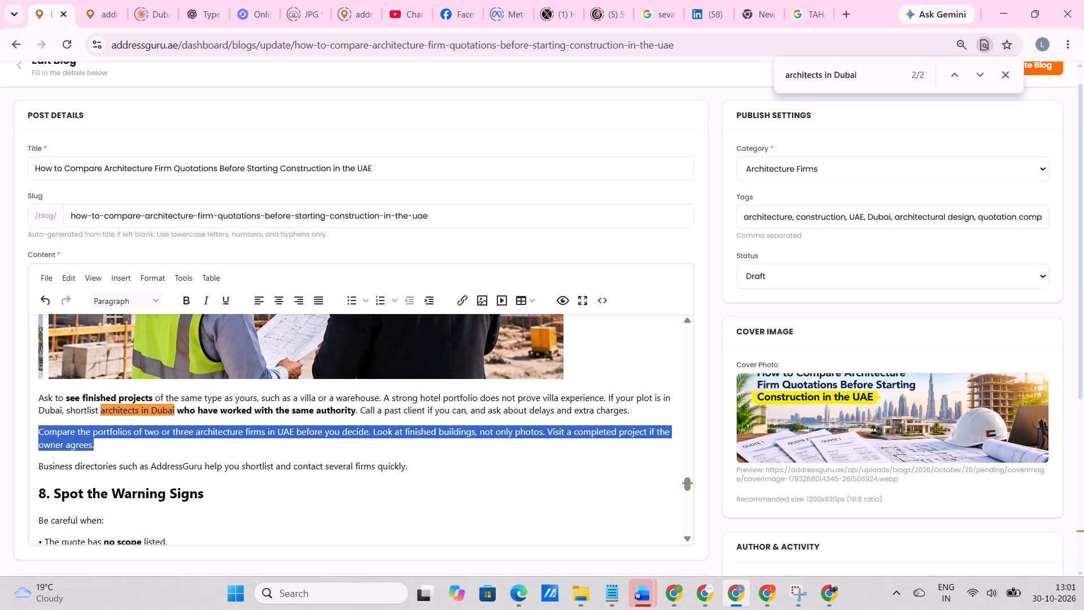
pyautogui.moveTo(152, 440); pyautogui.dragTo(131, 430)
pyautogui.hotkey('ctrl', 'b')
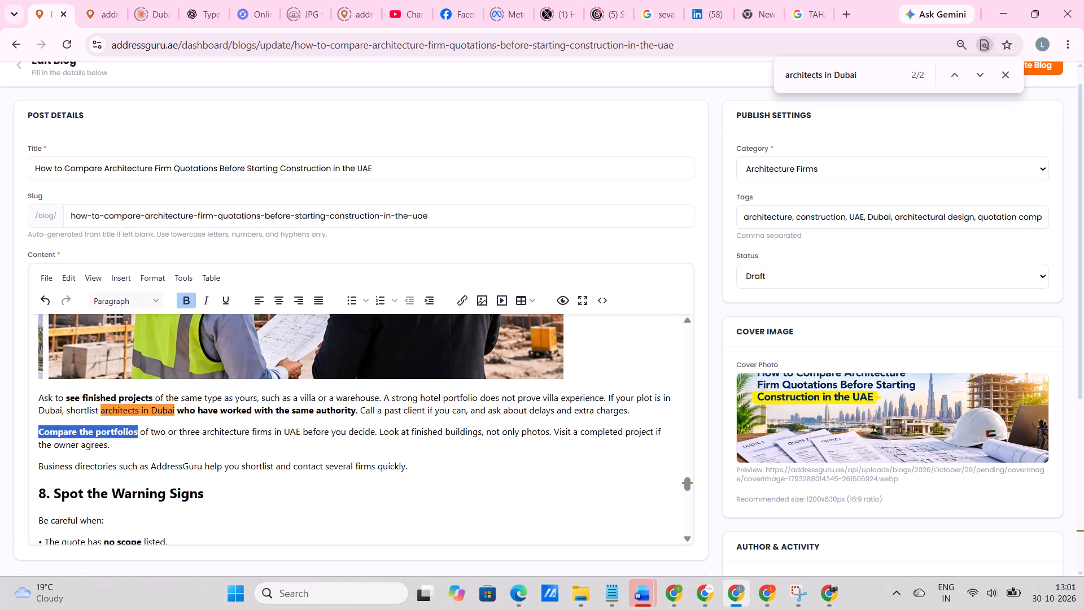
# Merge the paragraph "Business directories such as AddressGuru..." into the preceding "Compare the portfolios..." paragraph, separated by a space.
pyautogui.click(42, 464)
pyautogui.press('Left')
pyautogui.press('BackSpace')
pyautogui.press('space')
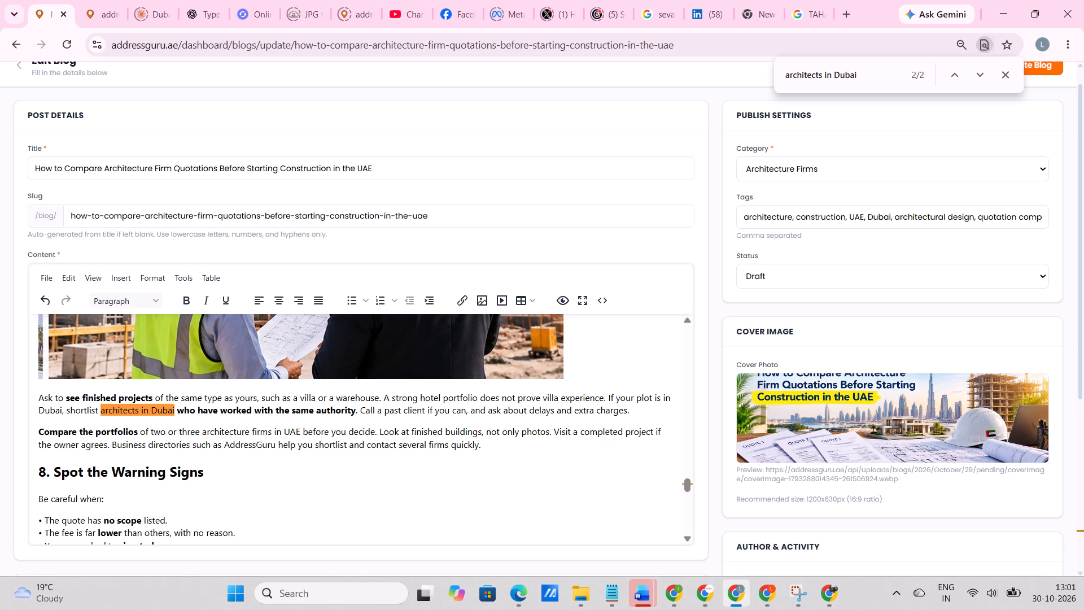
# Add "UAE" after "AddressGuru" in the last sentence of section 7.
pyautogui.click(276, 440)
pyautogui.press('space')
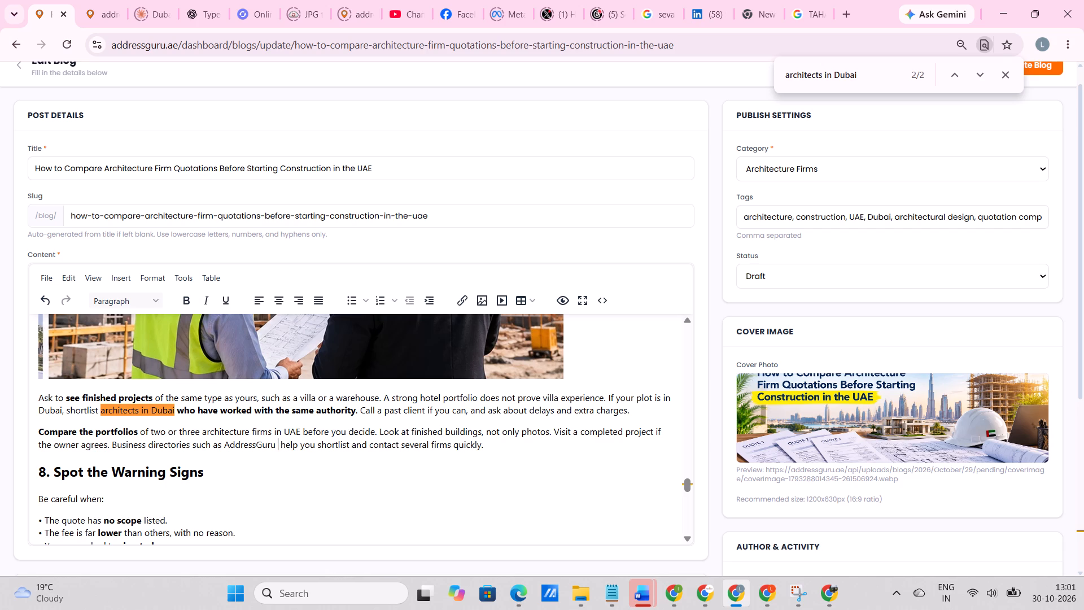
pyautogui.write('UAE')
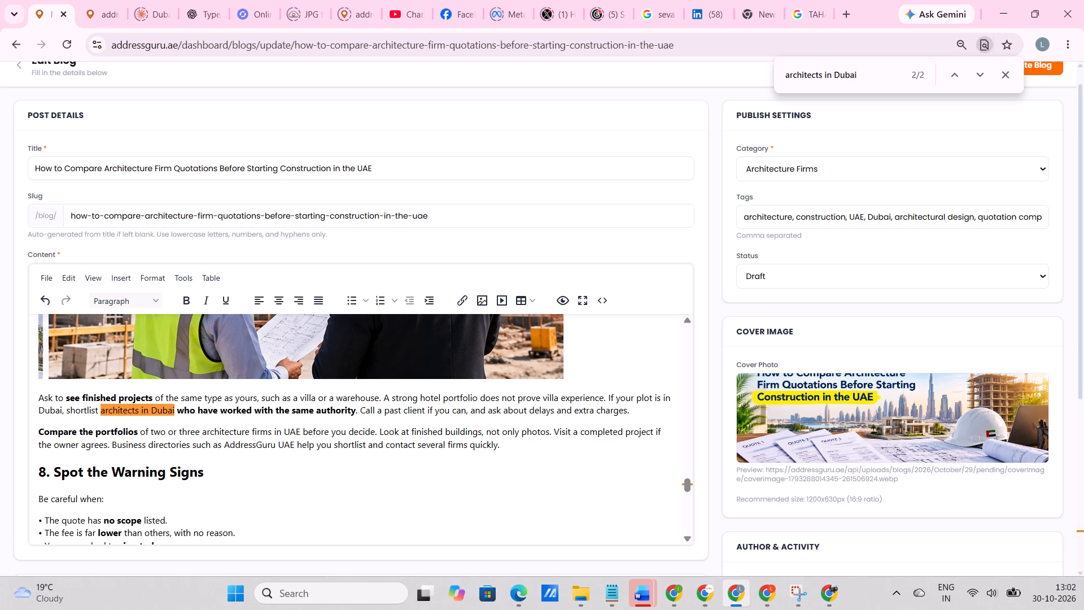
pyautogui.moveTo(224, 443); pyautogui.dragTo(295, 442)
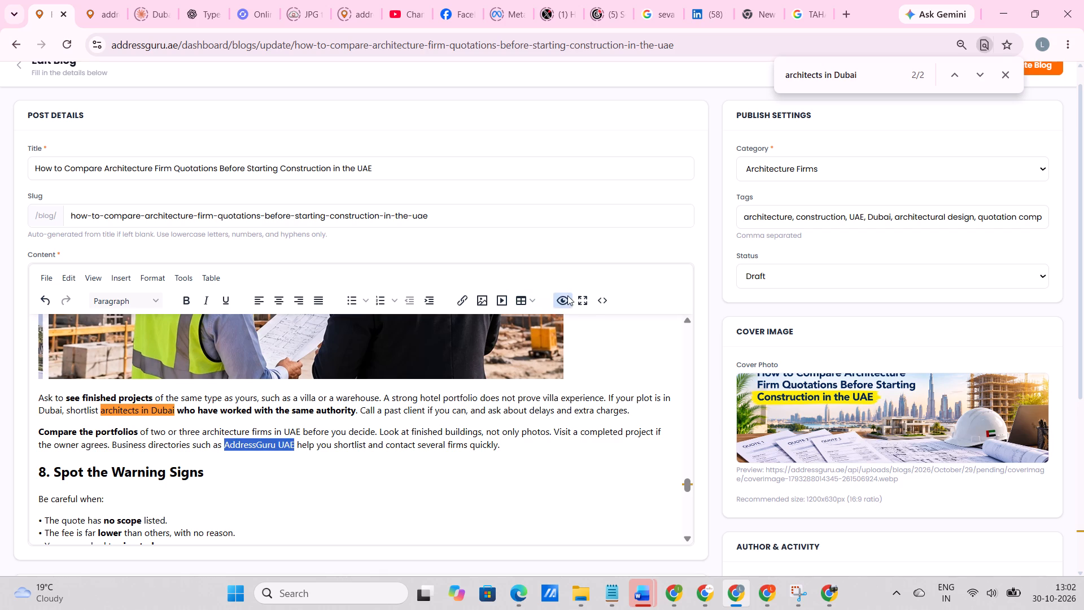
pyautogui.click(469, 296)
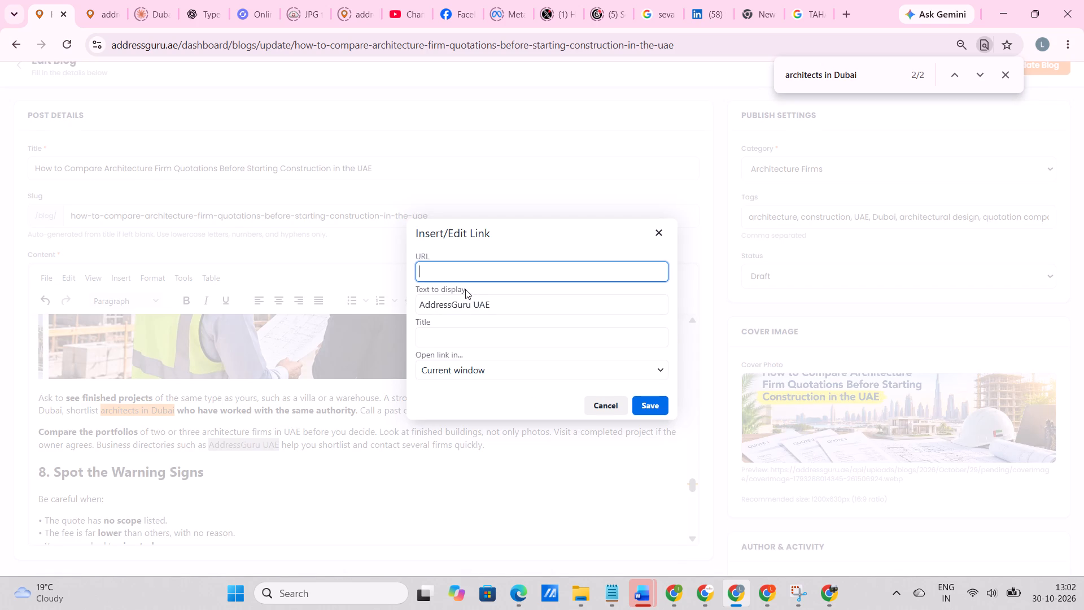
pyautogui.press('a')
pyautogui.click(481, 332)
pyautogui.click(660, 407)
pyautogui.click(446, 435)
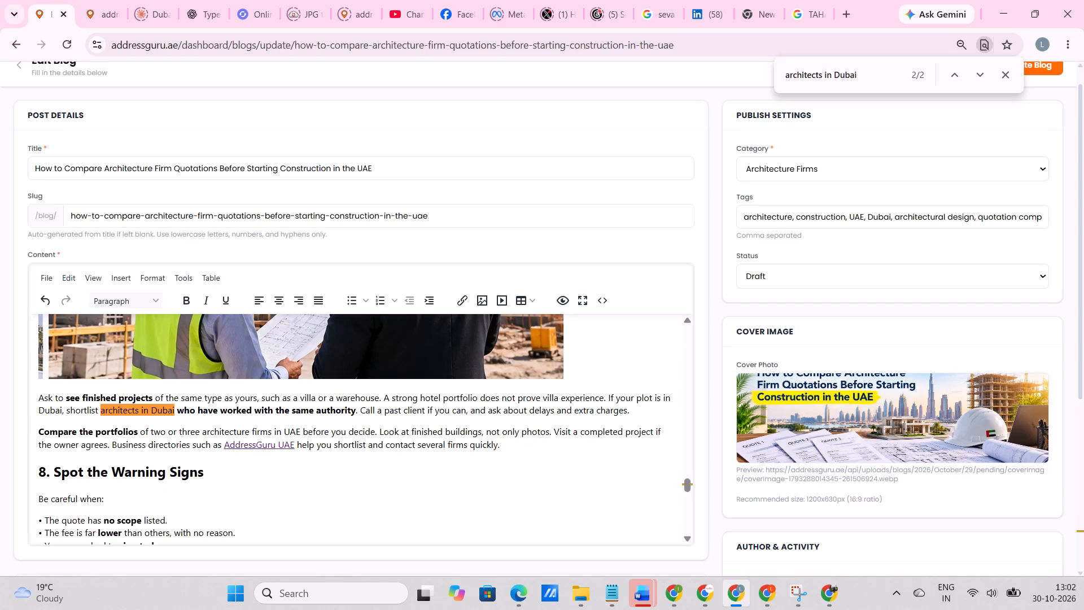
# Remove the bold formatting from the key phrases in the section 8 warning signs bullet list.
pyautogui.scroll(-2, 444, 435)
pyautogui.scroll(-1, 213, 427)
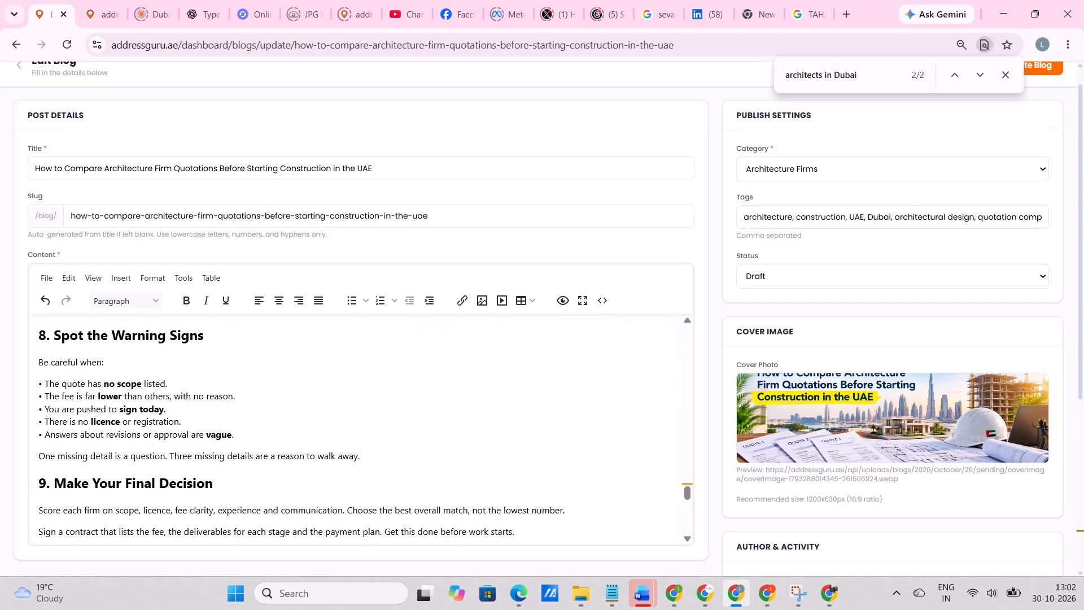
pyautogui.scroll(-1, 209, 420)
pyautogui.moveTo(71, 395); pyautogui.dragTo(290, 456)
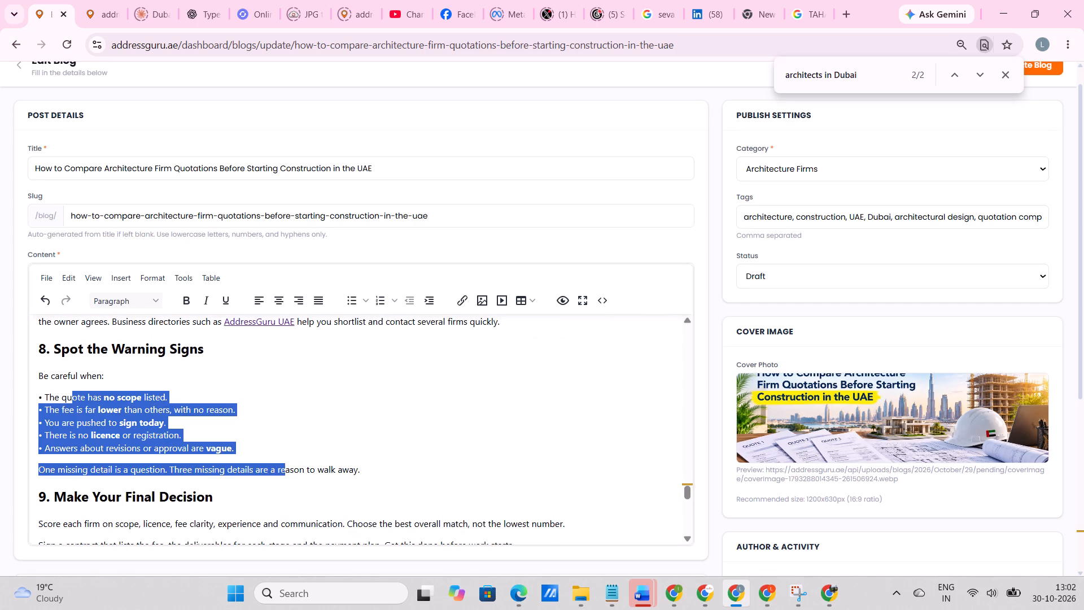
pyautogui.moveTo(290, 456); pyautogui.dragTo(294, 456)
pyautogui.hotkey('ctrl', 'b')
pyautogui.hotkey('ctrl', 'b')
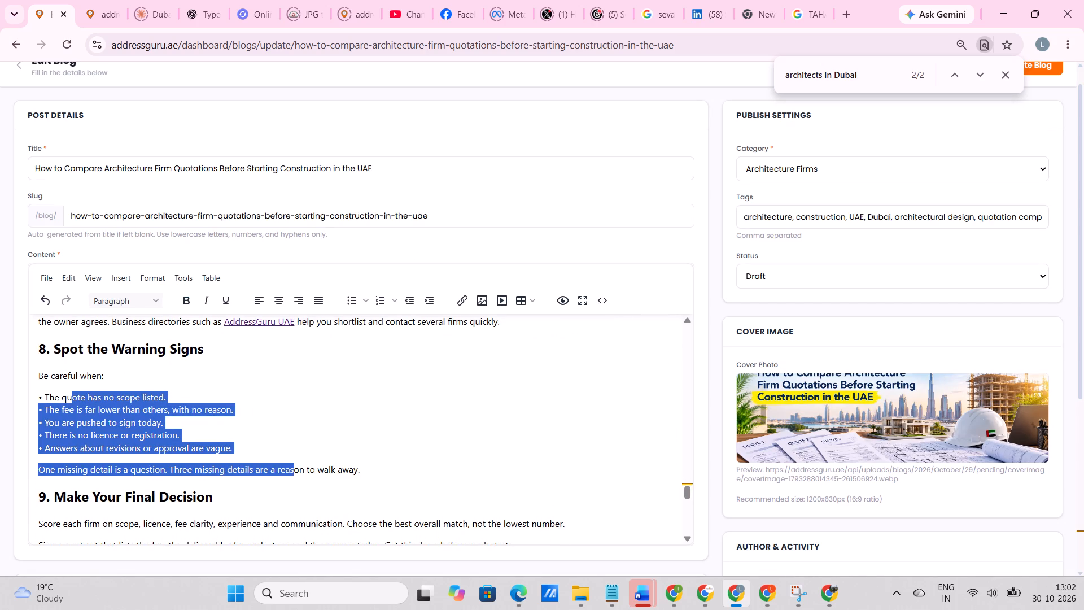
# Format the line "Be careful when:" in section 8 as Heading 3.
pyautogui.click(65, 379)
pyautogui.click(105, 306)
pyautogui.click(123, 382)
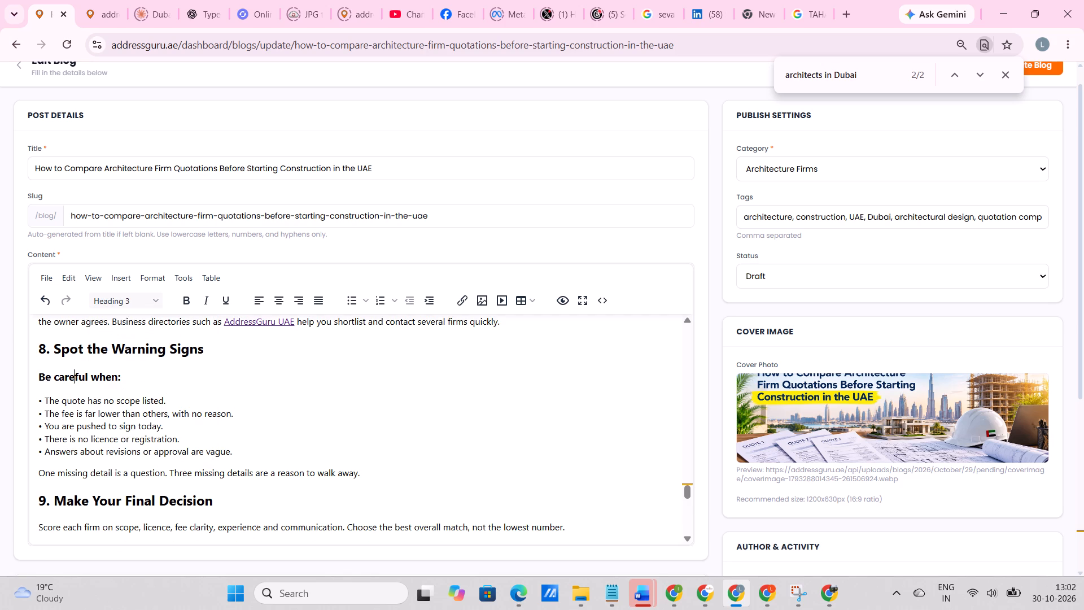
# Close the find-in-page search for "architects in Dubai".
pyautogui.scroll(-1, 179, 411)
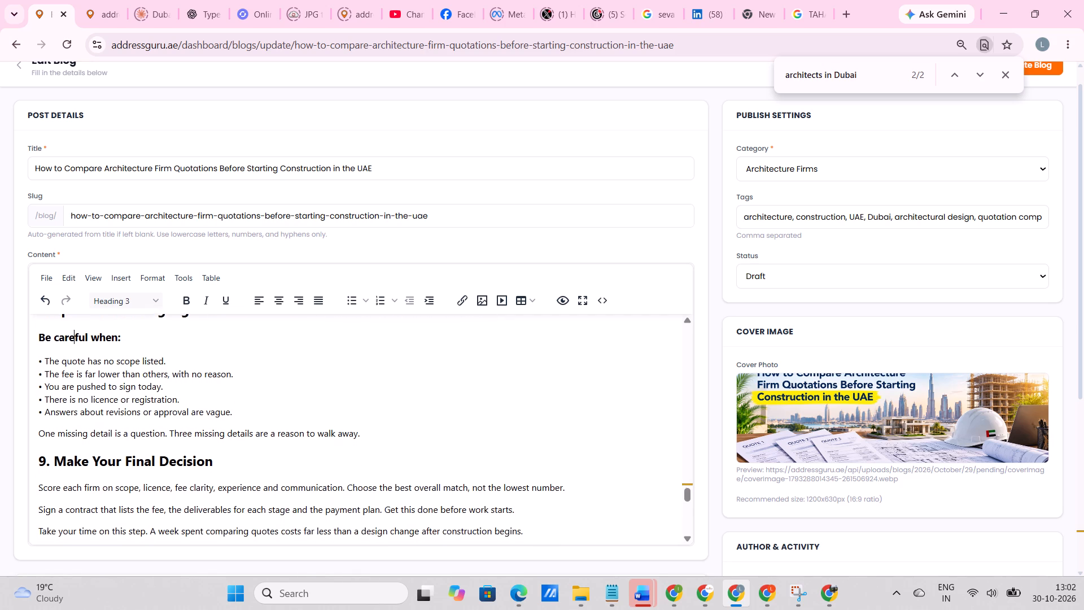
pyautogui.scroll(-1, 163, 417)
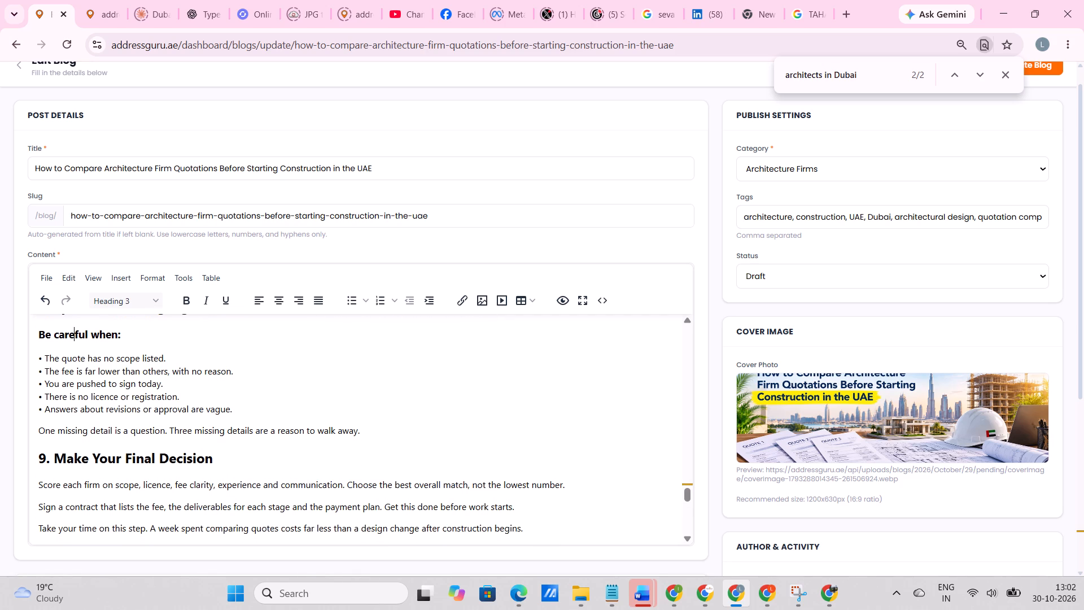
pyautogui.scroll(3, 242, 435)
pyautogui.scroll(-1, 243, 435)
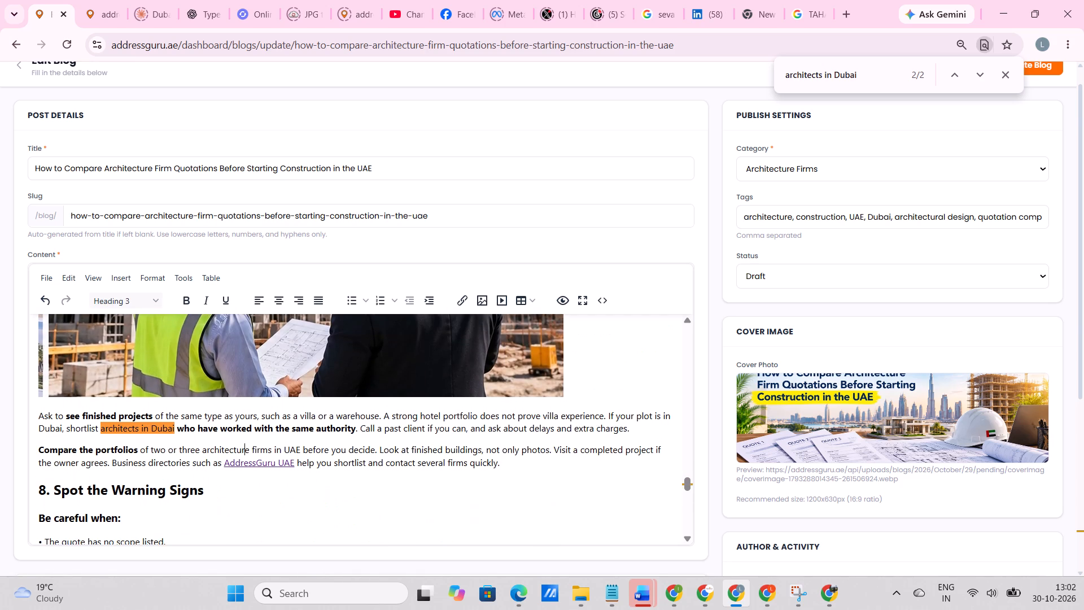
pyautogui.click(243, 435)
pyautogui.scroll(-1, 243, 435)
pyautogui.click(1010, 74)
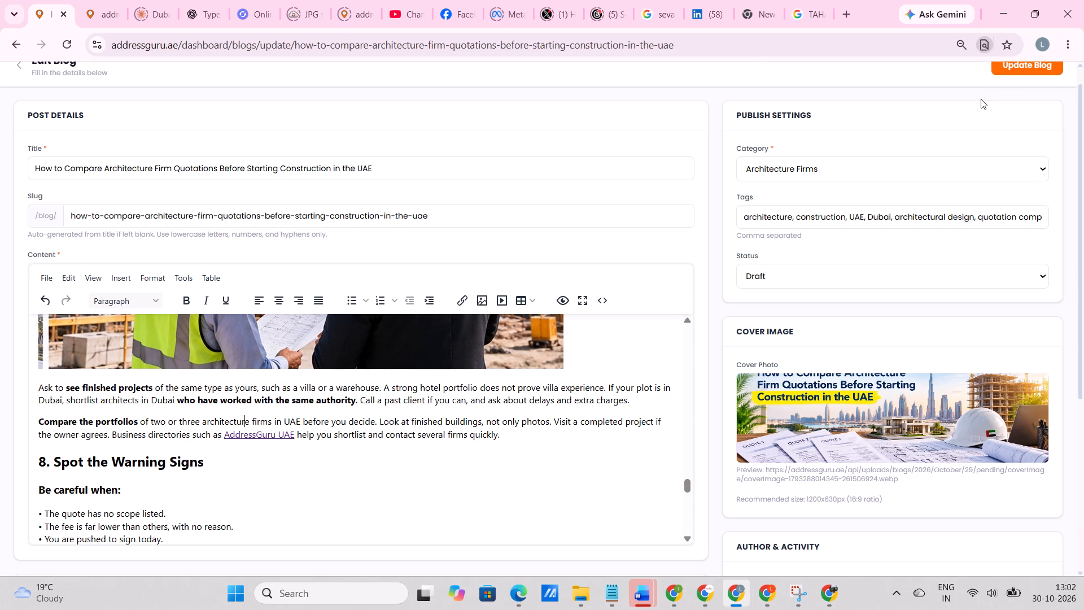
# Merge the section 9 paragraph "Sign a contract..." into the preceding "Score each firm..." paragraph, separated by a space.
pyautogui.scroll(-4, 566, 454)
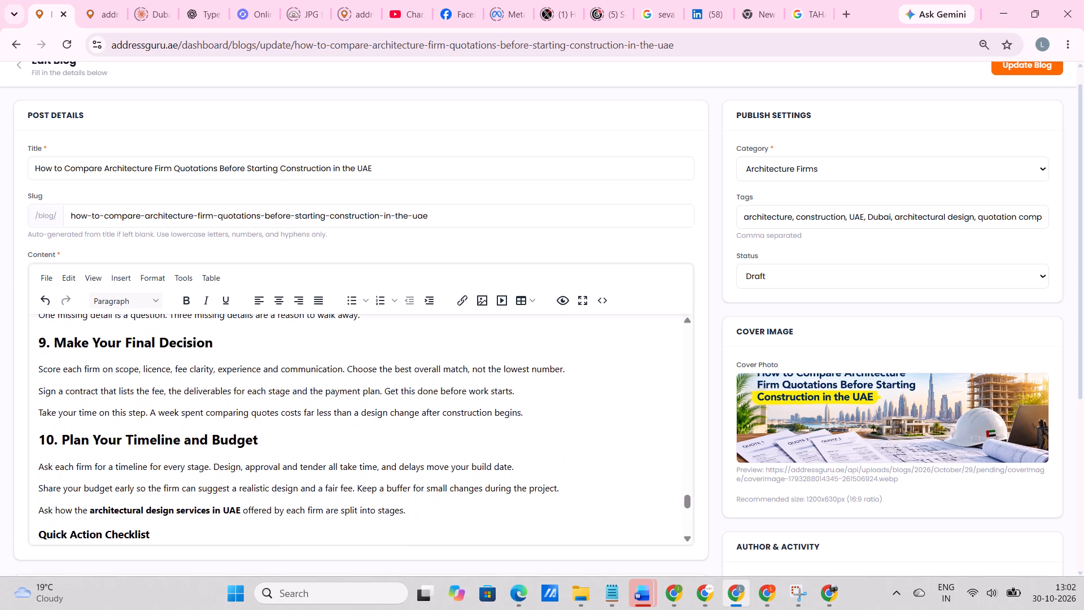
pyautogui.scroll(-1, 356, 437)
pyautogui.scroll(-4, 152, 420)
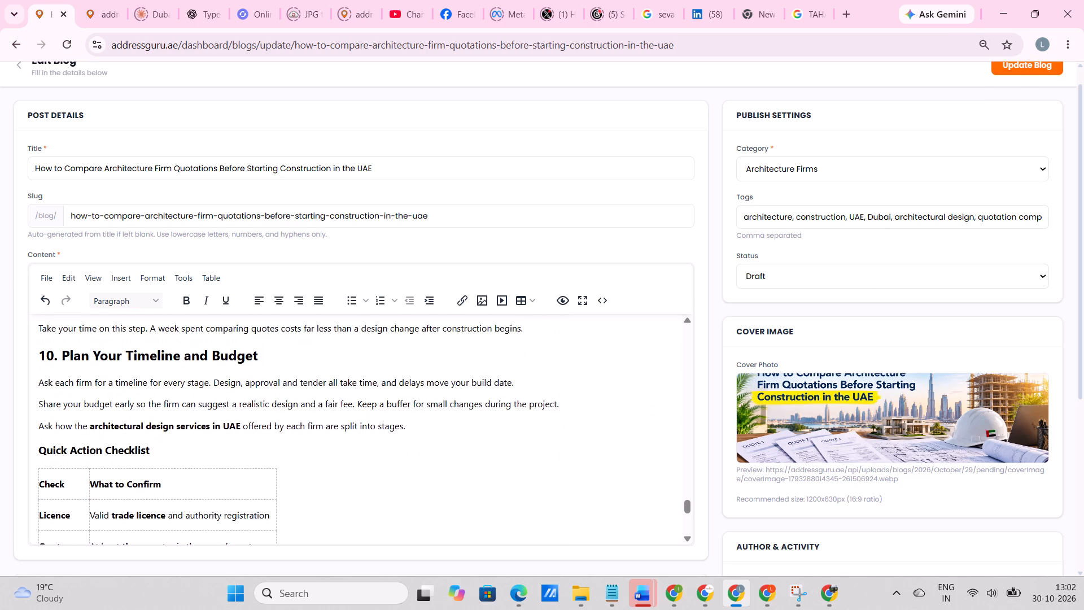
pyautogui.scroll(-2, 102, 414)
pyautogui.scroll(4, 110, 418)
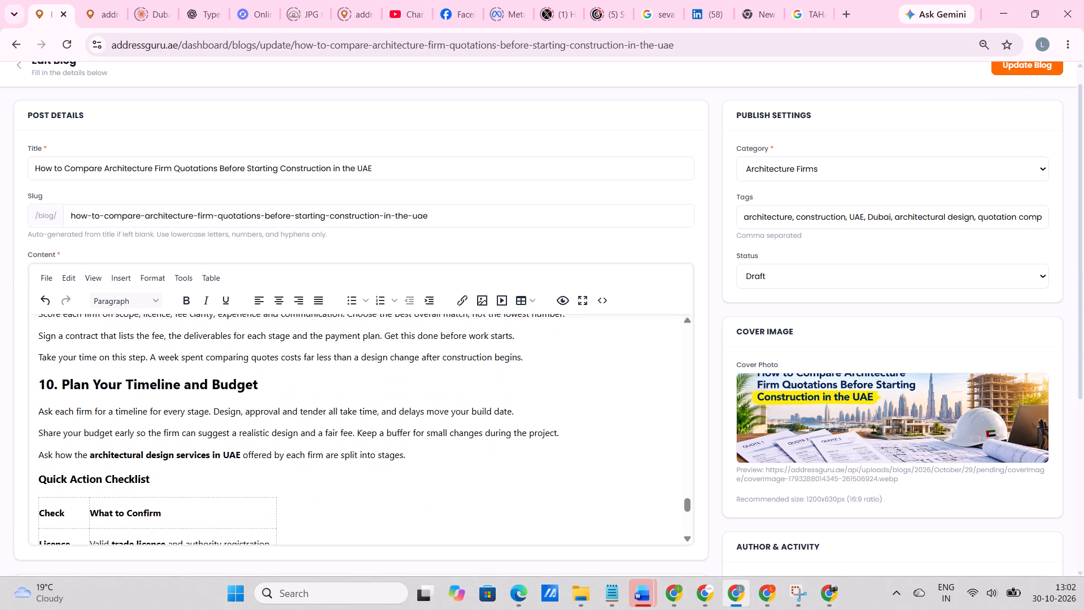
pyautogui.scroll(1, 110, 421)
pyautogui.click(40, 438)
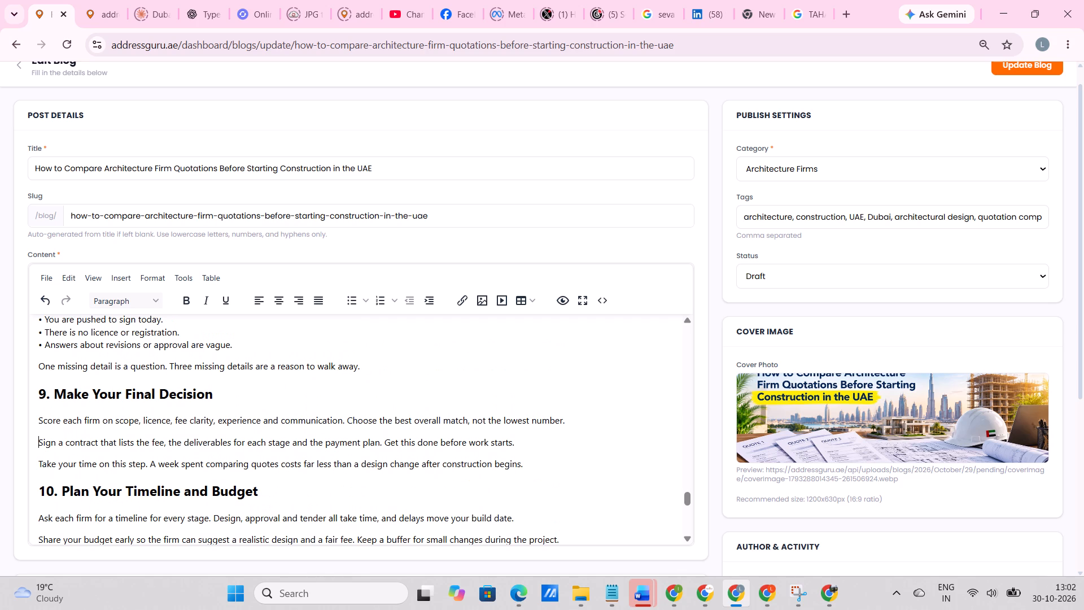
pyautogui.press('BackSpace')
pyautogui.press('space')
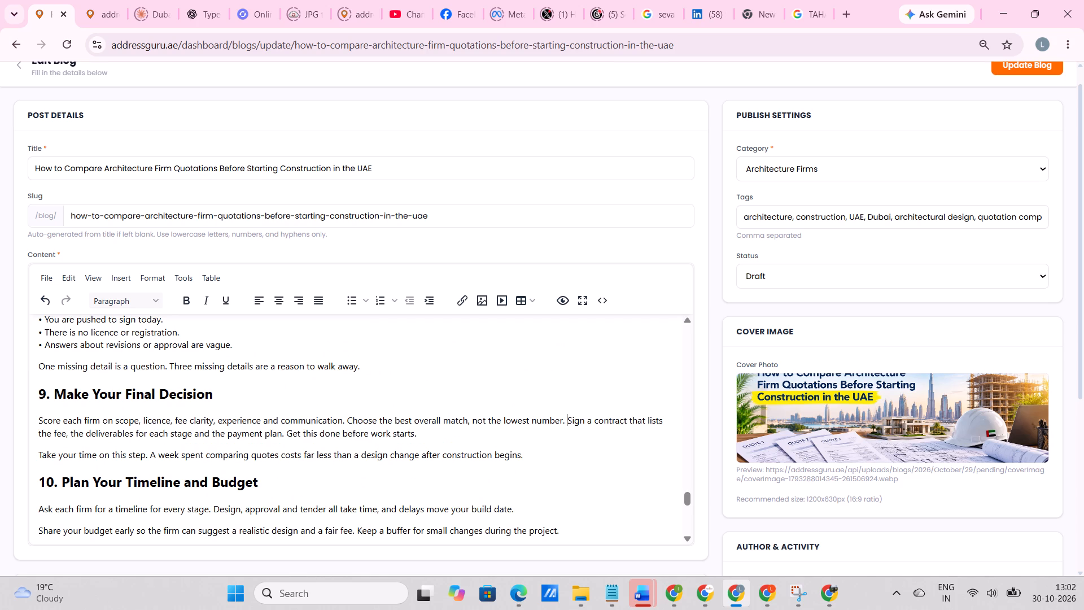
# Delete the paragraph "Ask how the architectural design services in UAE..." from the end of section 10.
pyautogui.scroll(2, 125, 439)
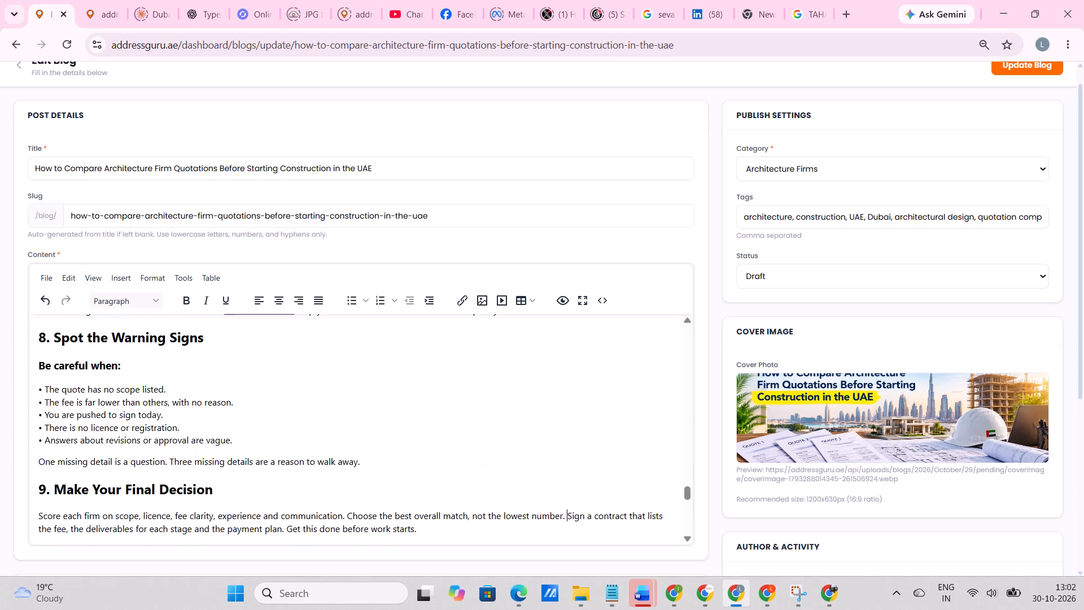
pyautogui.scroll(-4, 132, 439)
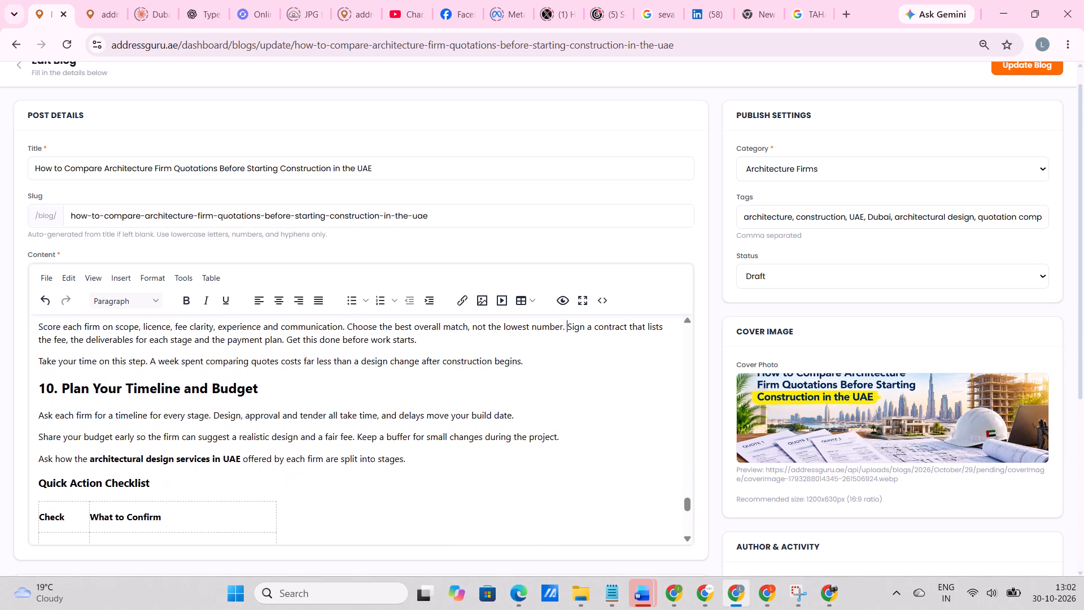
pyautogui.scroll(-1, 141, 435)
pyautogui.moveTo(91, 445); pyautogui.dragTo(111, 445)
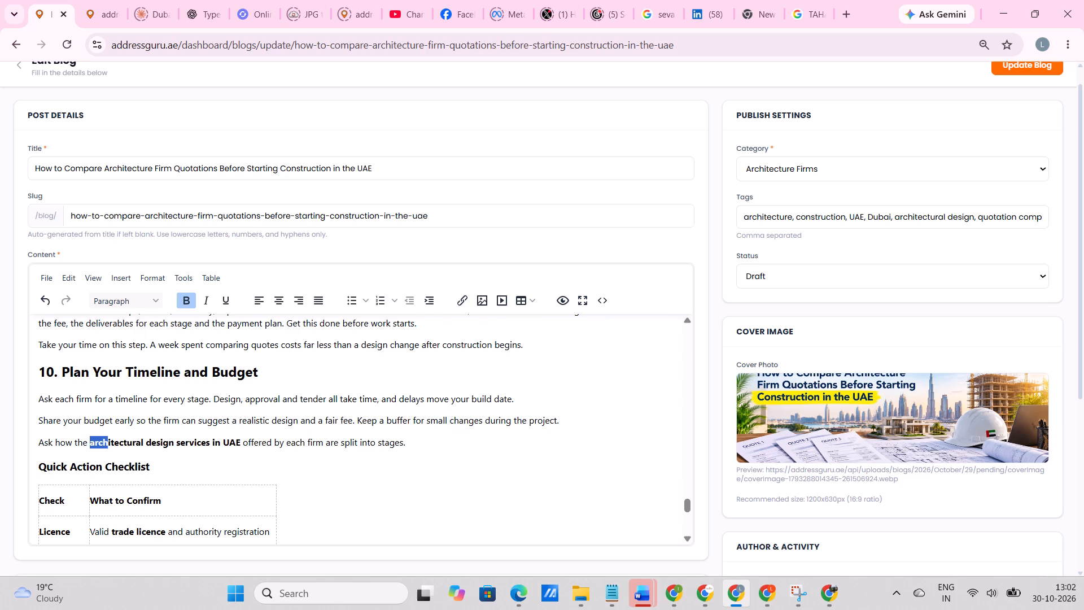
pyautogui.moveTo(111, 445); pyautogui.dragTo(264, 444)
pyautogui.click(264, 444)
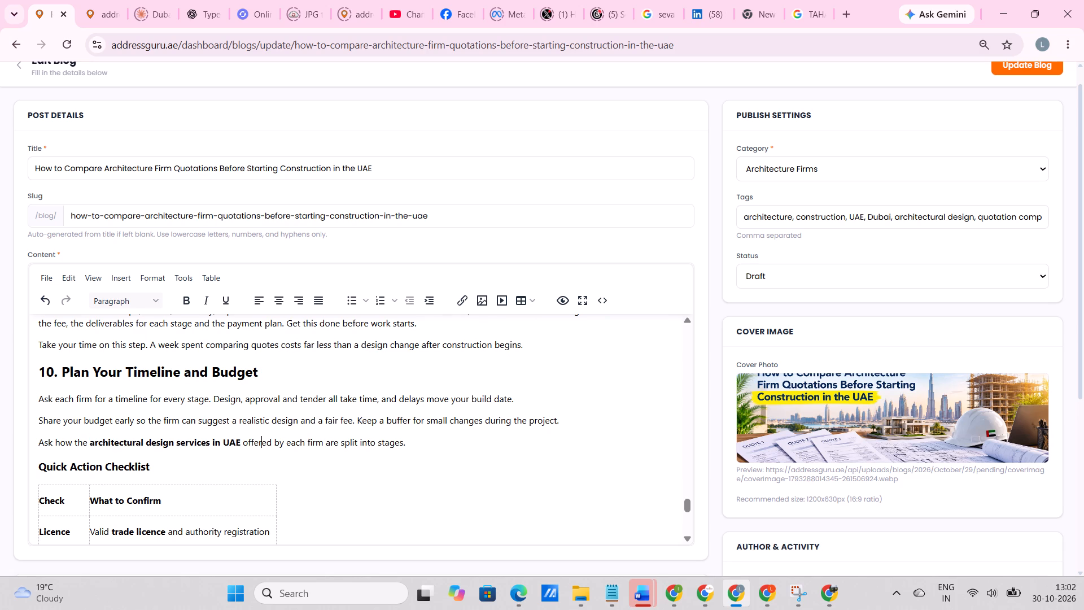
pyautogui.click(84, 442)
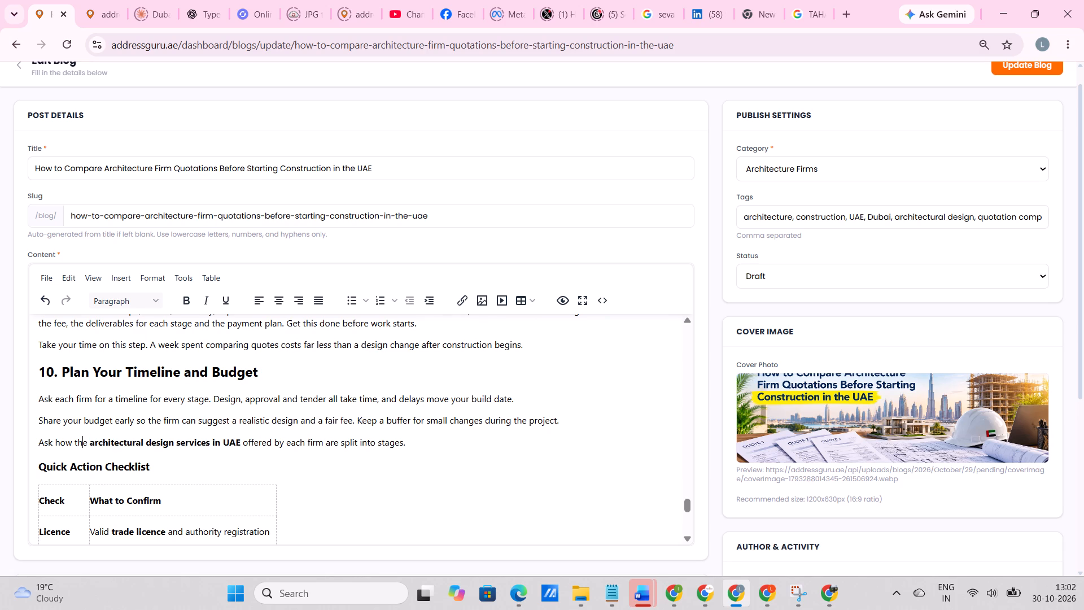
pyautogui.tripleClick(88, 441)
pyautogui.click(88, 441)
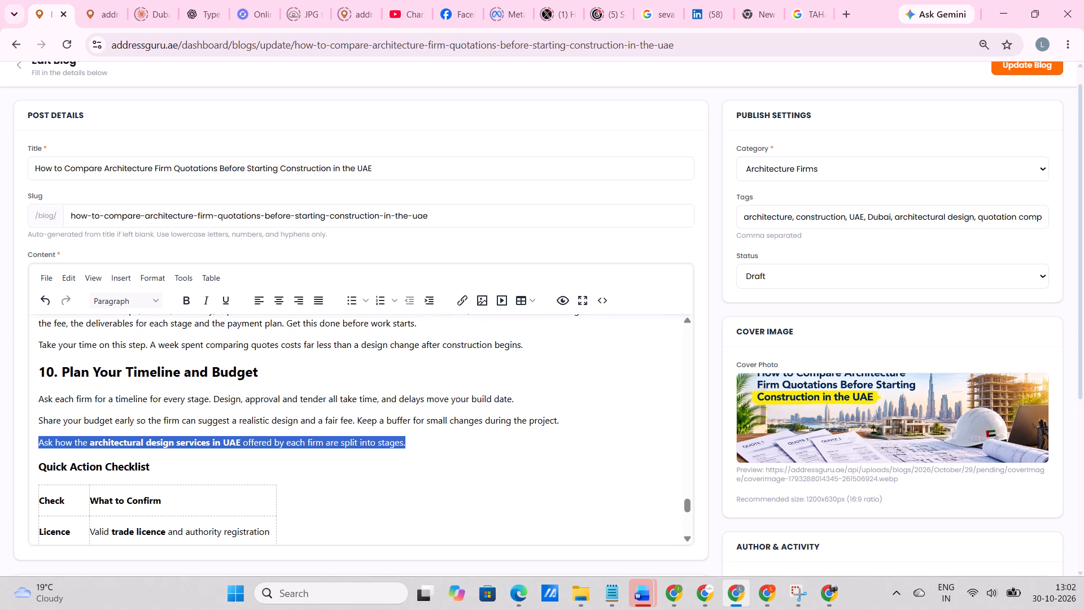
pyautogui.press('BackSpace')
pyautogui.press('BackSpace')
# Merge the section 10 paragraph "Share your budget early..." into the preceding "Ask each firm..." paragraph, separated by a space.
pyautogui.click(37, 420)
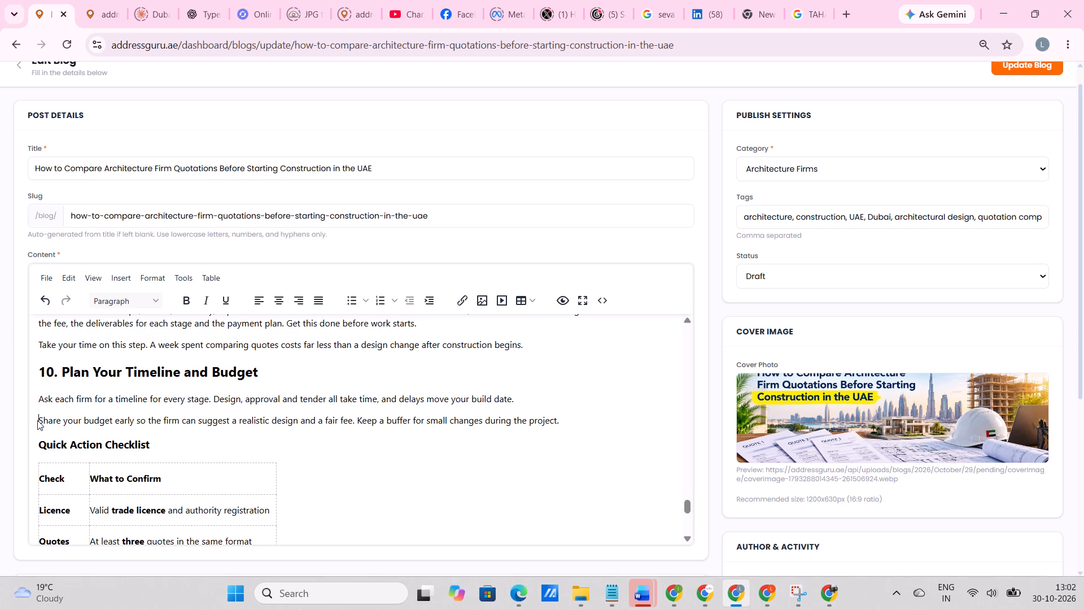
pyautogui.press('BackSpace')
pyautogui.press('space')
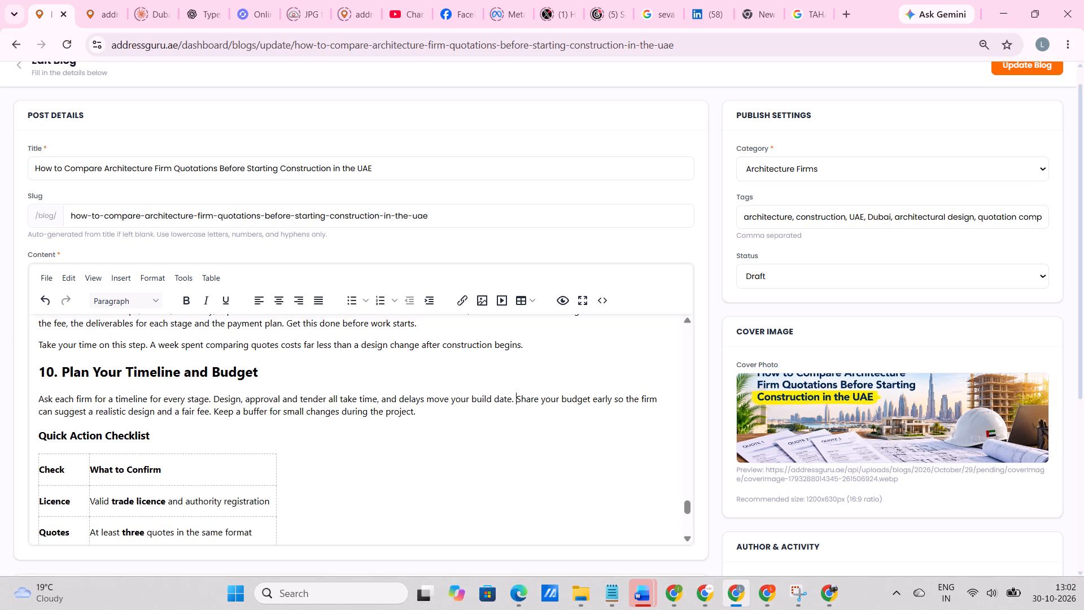
# Make the phrase "Share your budget early" bold in section 10.
pyautogui.moveTo(518, 396); pyautogui.dragTo(612, 401)
pyautogui.hotkey('ctrl', 'b')
pyautogui.click(601, 409)
# Widen the Quick Action Checklist table by moving its outer right edge outward.
pyautogui.scroll(-1, 593, 412)
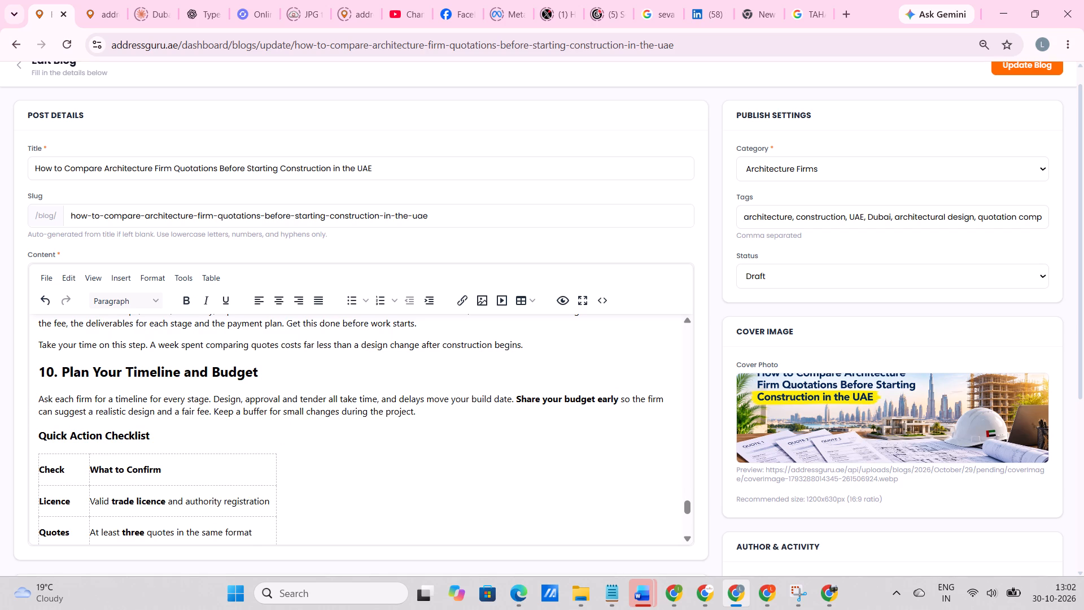
pyautogui.scroll(-1, 593, 412)
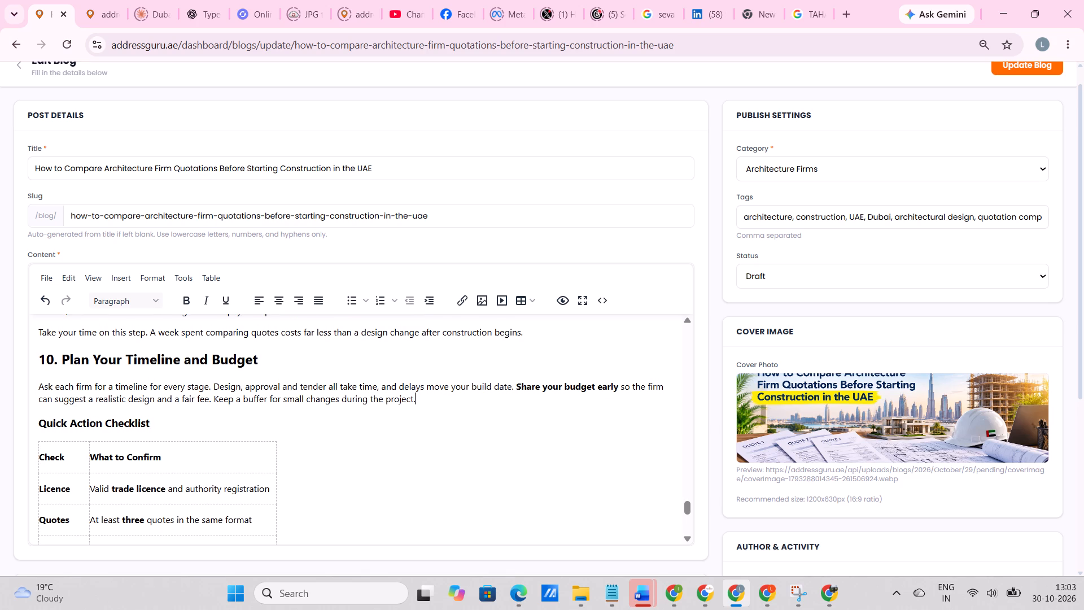
pyautogui.scroll(-1, 152, 398)
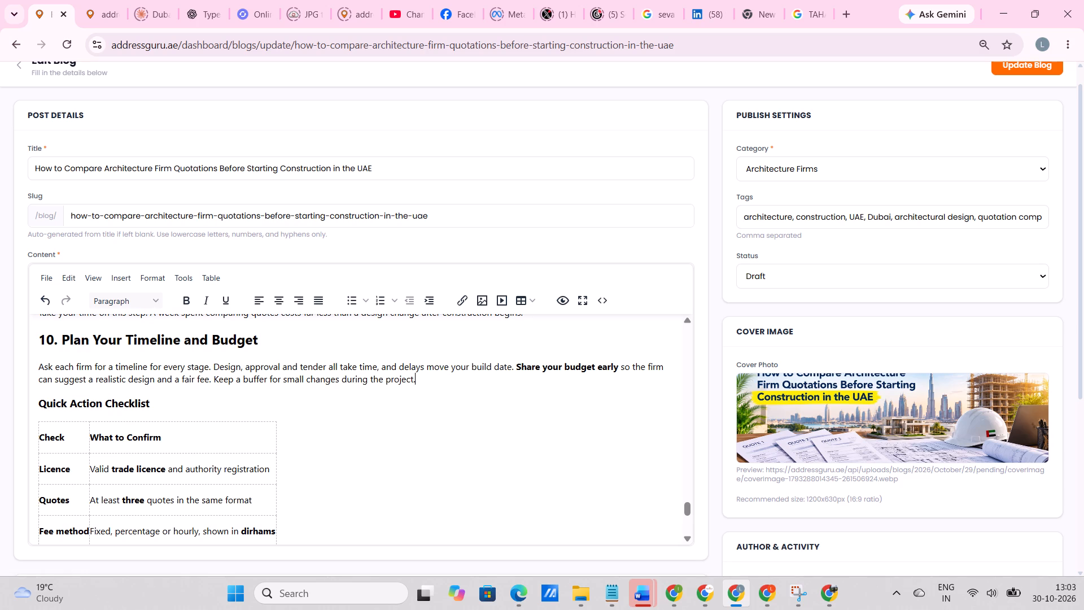
pyautogui.scroll(-2, 245, 371)
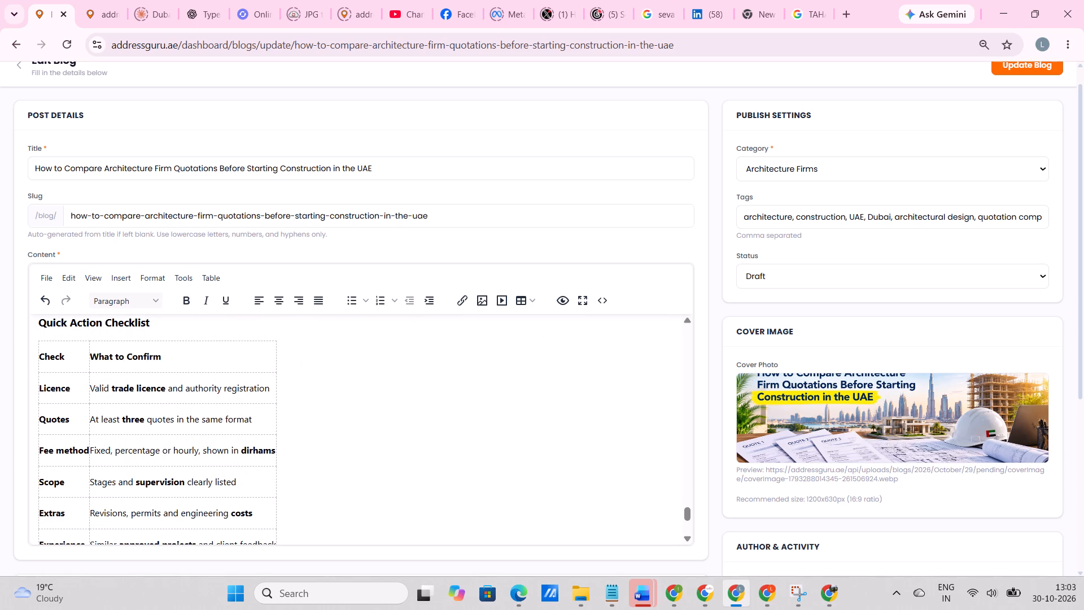
pyautogui.moveTo(276, 406); pyautogui.dragTo(333, 402)
# Make the word "Valid" bold in the Licence row of the Quick Action Checklist table.
pyautogui.doubleClick(107, 391)
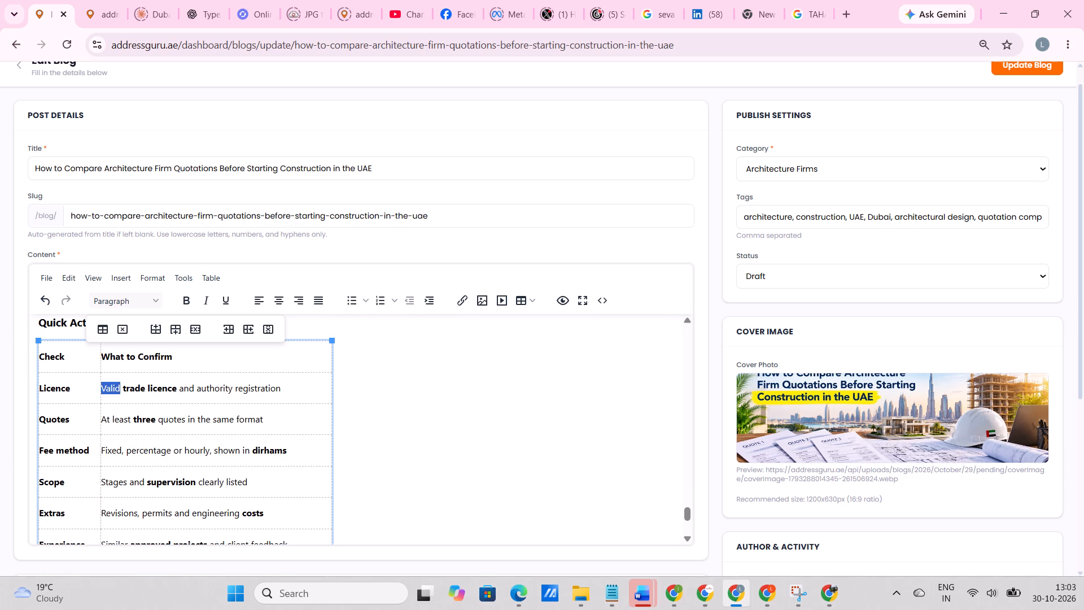
pyautogui.hotkey('ctrl', 'b')
pyautogui.click(276, 412)
# Remove the bold formatting from "three" in the Quotes row and "dirhams" in the Fee method row.
pyautogui.scroll(-1, 277, 412)
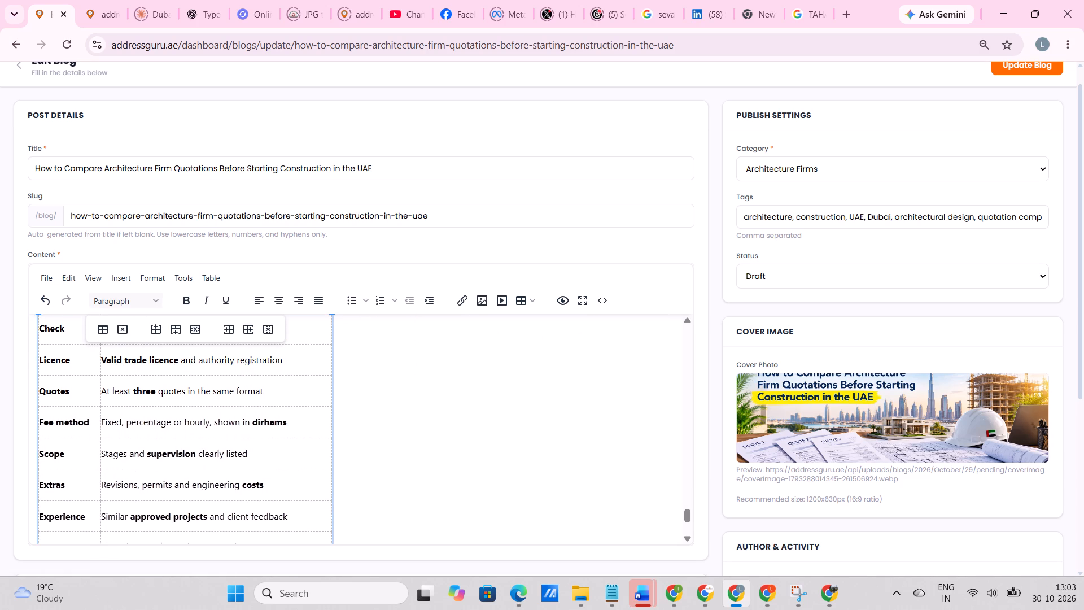
pyautogui.scroll(-1, 190, 405)
pyautogui.doubleClick(146, 390)
pyautogui.hotkey('ctrl', 'b')
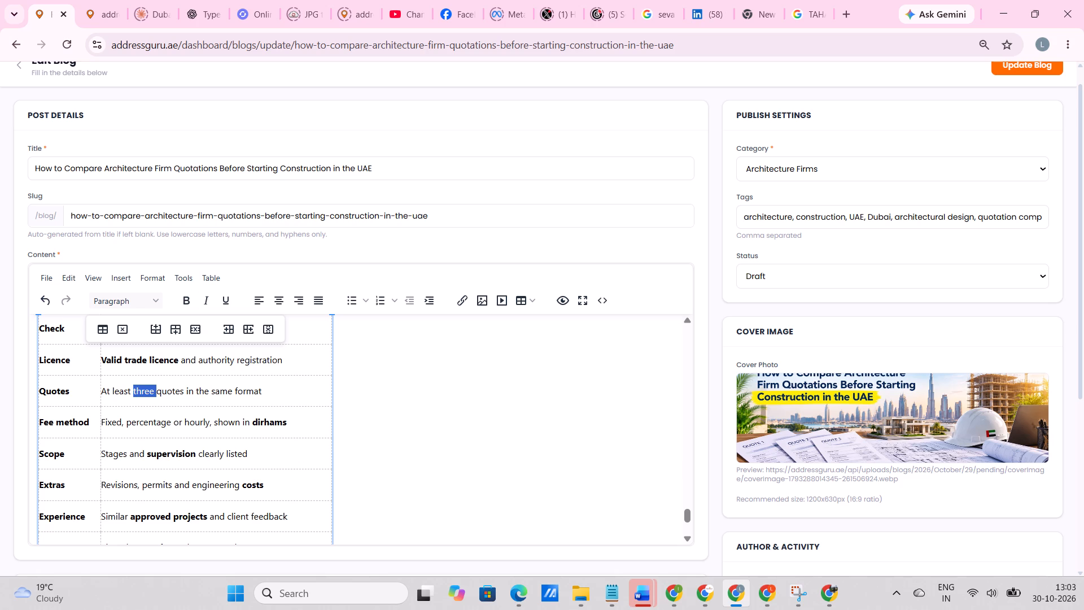
pyautogui.tripleClick(278, 425)
pyautogui.keyDown('ctrl'); pyautogui.tripleClick(278, 425); pyautogui.keyUp('ctrl')
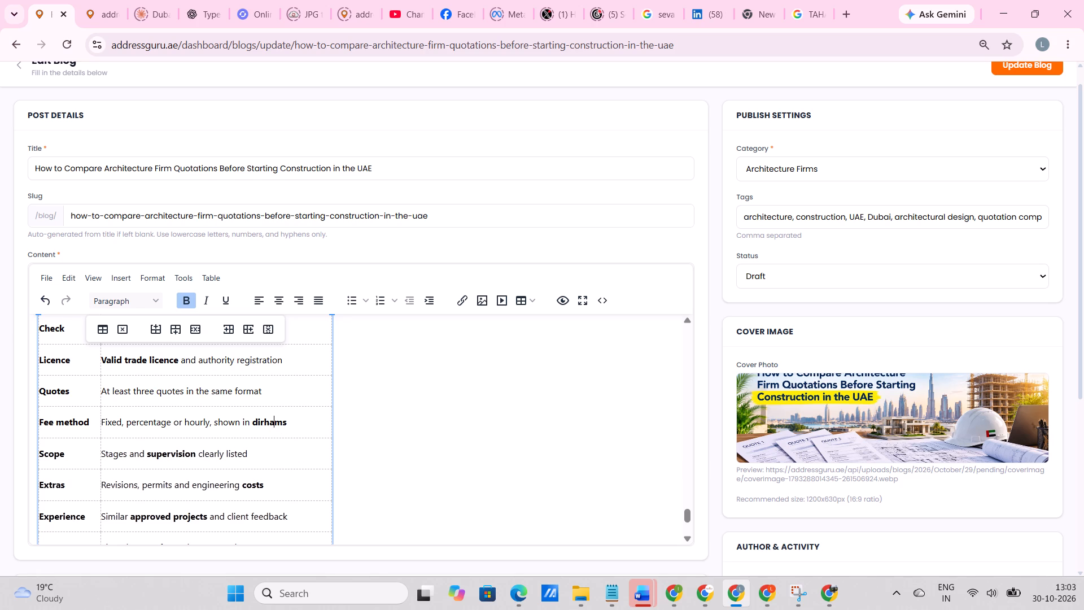
pyautogui.hotkey('ctrl', 'b')
# Remove the bold formatting from "supervision" in the Scope row and "costs" in the Extras row.
pyautogui.scroll(2, 283, 424)
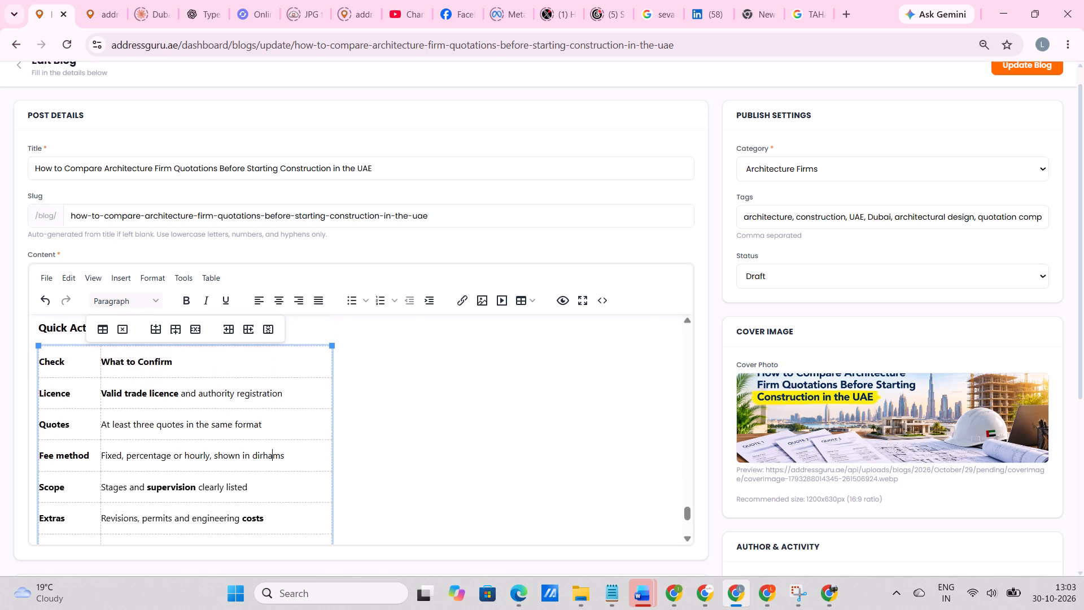
pyautogui.scroll(1, 297, 423)
pyautogui.scroll(-4, 298, 424)
pyautogui.click(404, 420)
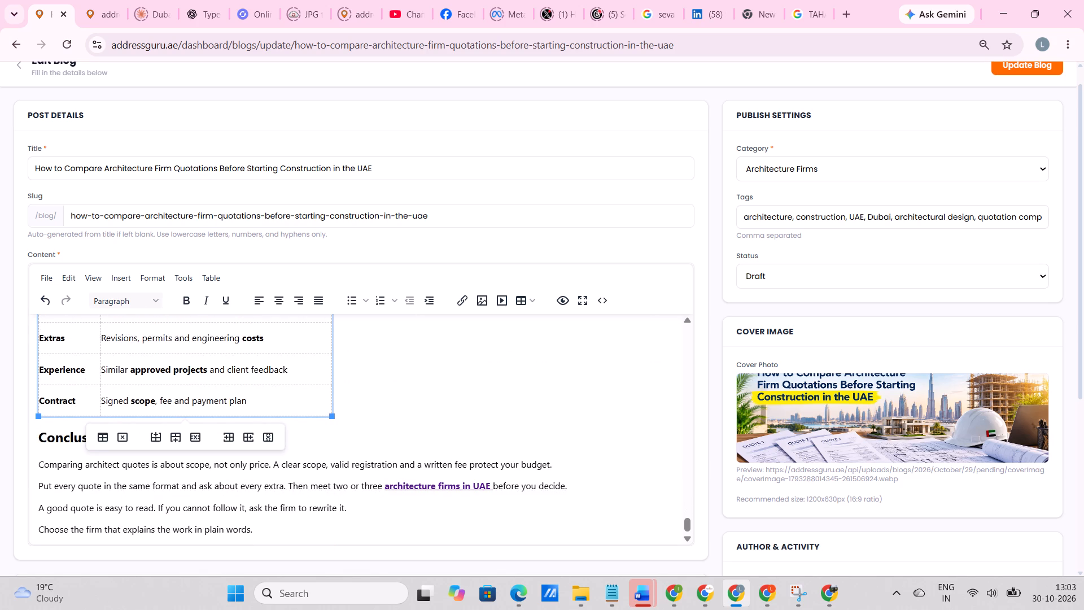
pyautogui.scroll(4, 404, 420)
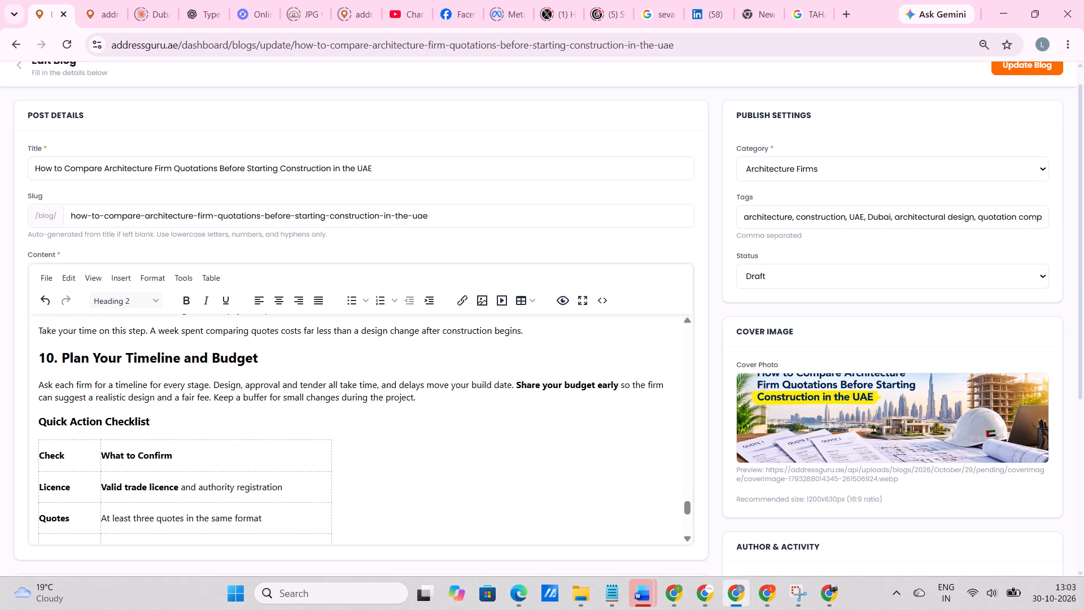
pyautogui.scroll(-3, 404, 420)
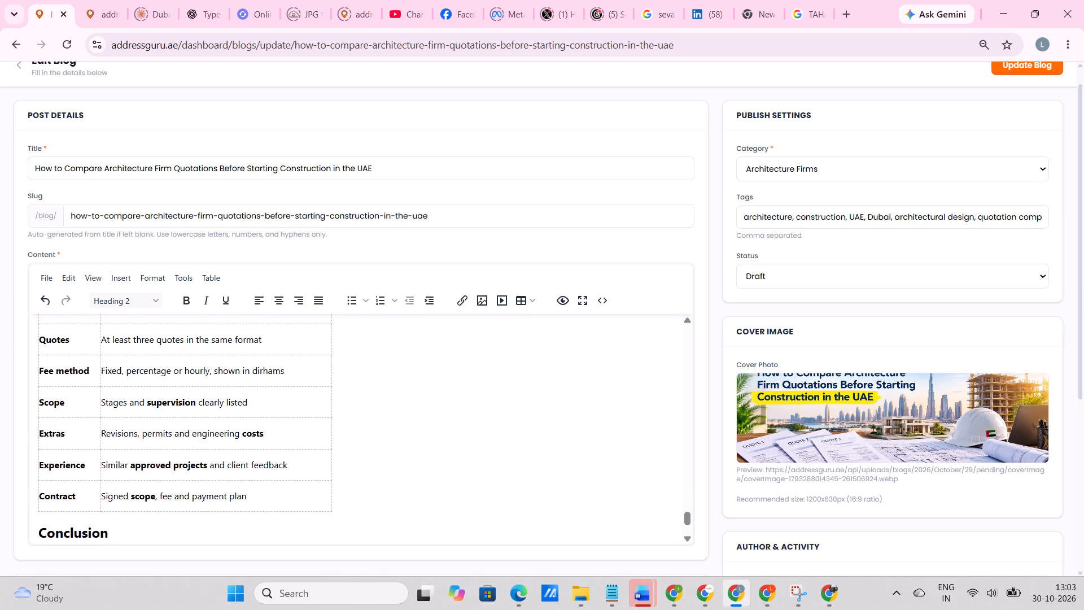
pyautogui.tripleClick(167, 403)
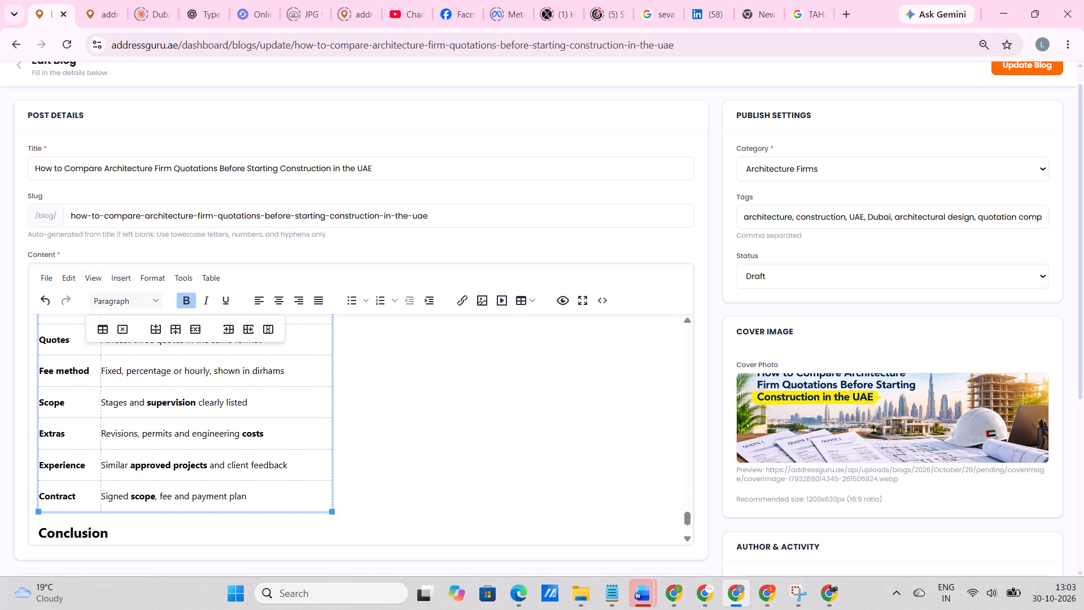
pyautogui.moveTo(148, 404); pyautogui.dragTo(203, 406)
pyautogui.hotkey('ctrl', 'b')
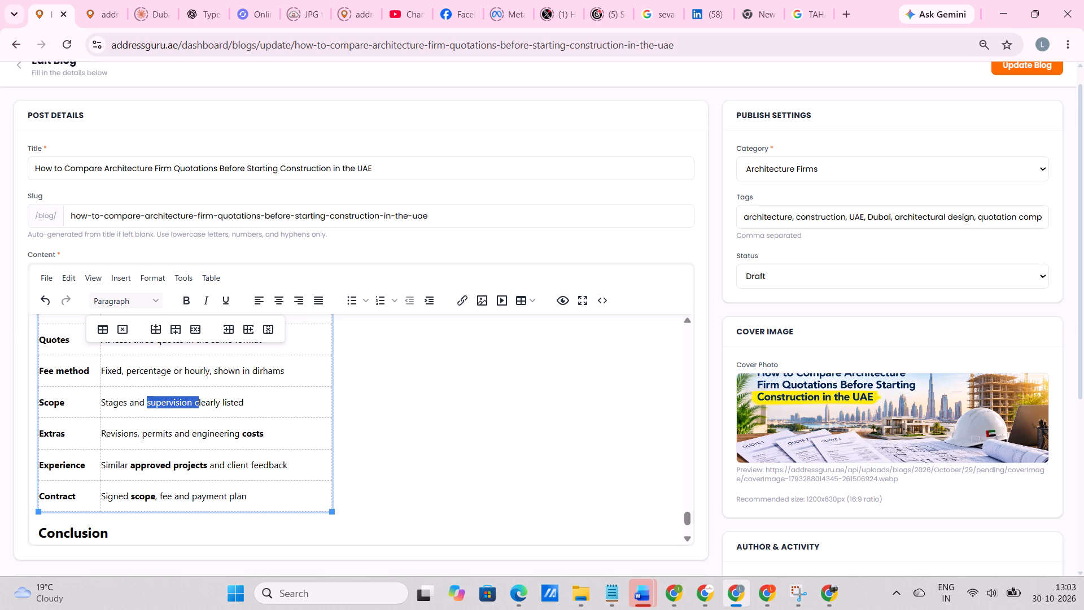
pyautogui.click(260, 435)
pyautogui.hotkey('ctrl', 'b')
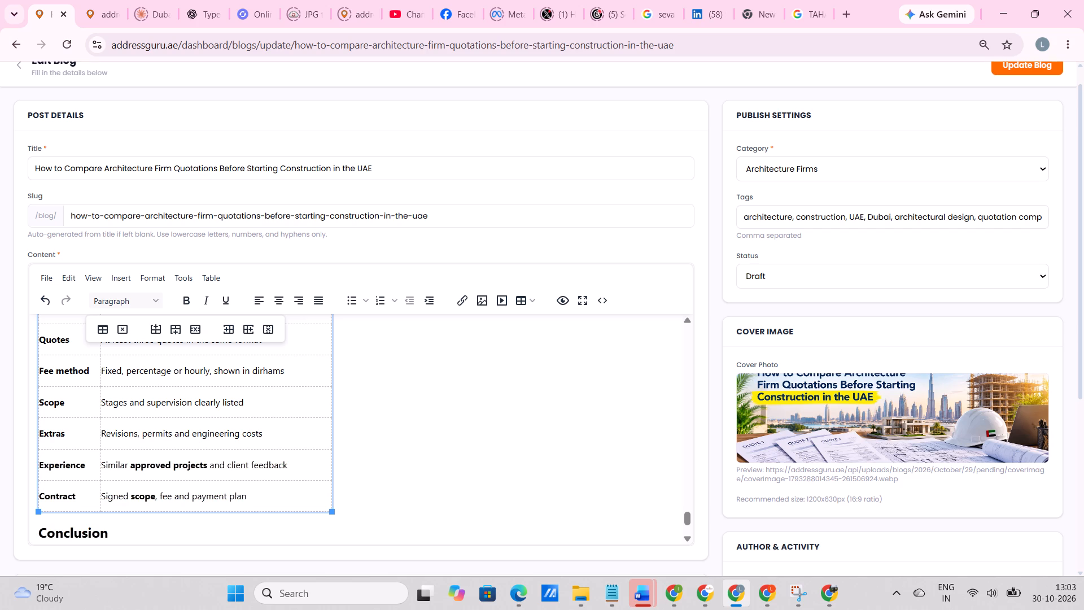
# Remove the bold formatting from "scope" in the Contract row of the checklist table.
pyautogui.scroll(-1, 182, 489)
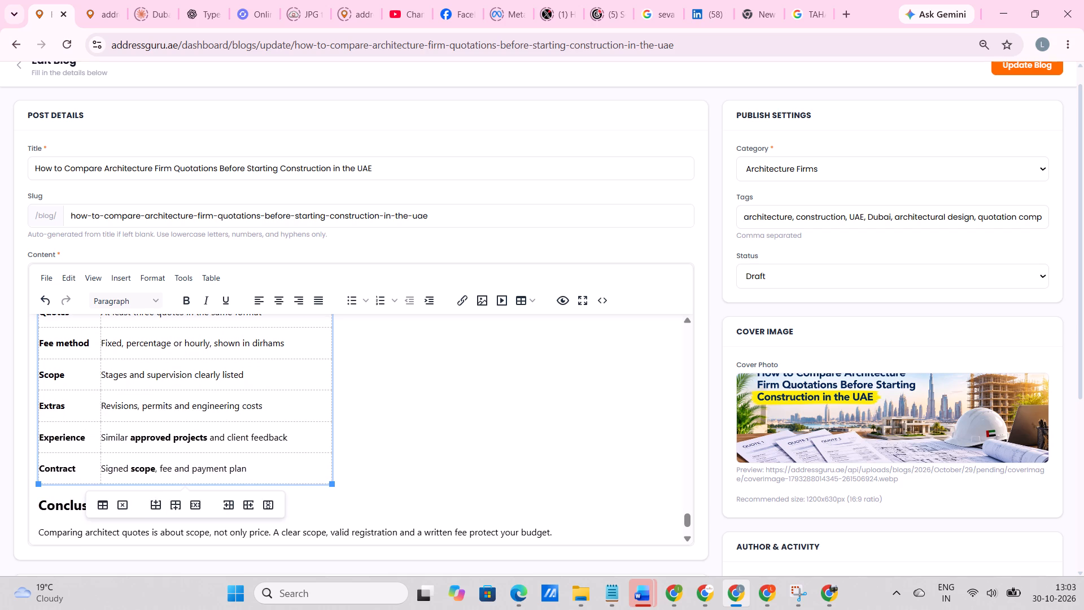
pyautogui.click(146, 465)
pyautogui.click(186, 297)
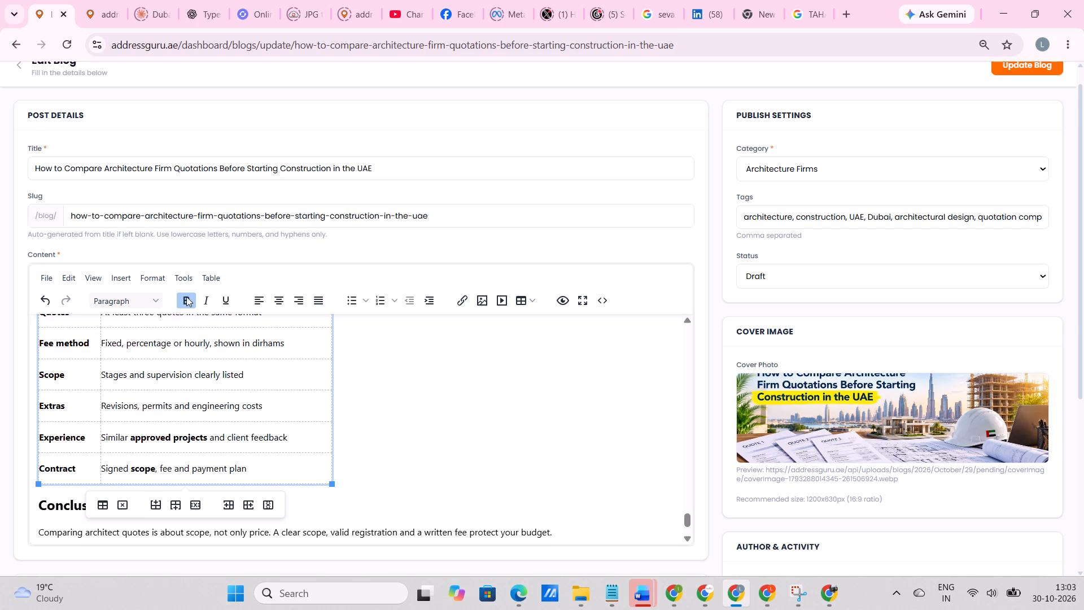
# Merge the Conclusion paragraph starting "Put every quote in the same format" into the paragraph above it, separated by a space.
pyautogui.click(498, 430)
pyautogui.scroll(-3, 495, 440)
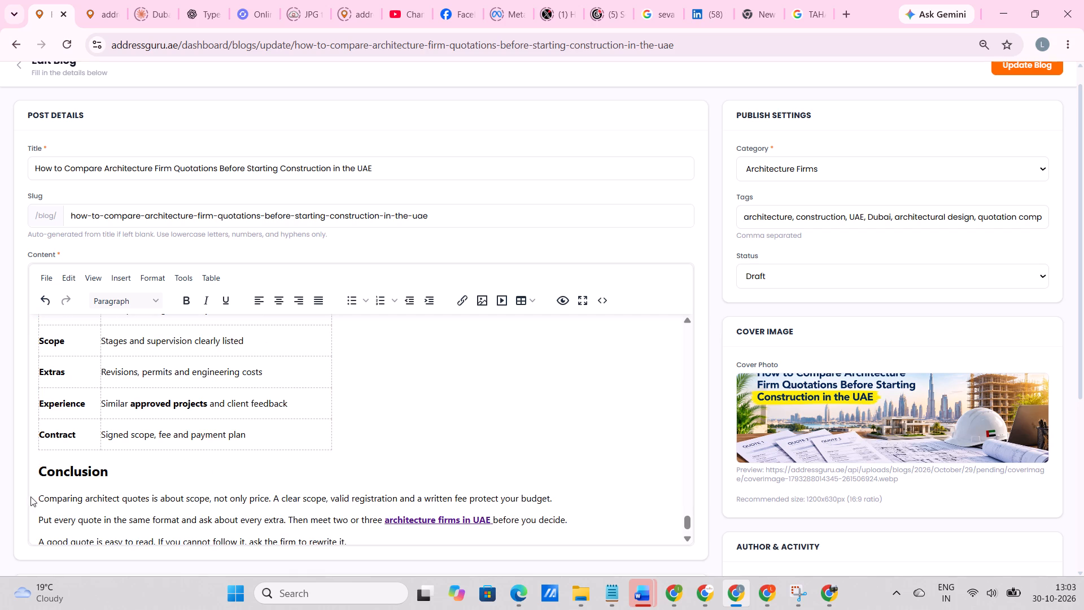
pyautogui.click(41, 484)
pyautogui.press('Left')
pyautogui.press('BackSpace')
pyautogui.press('space')
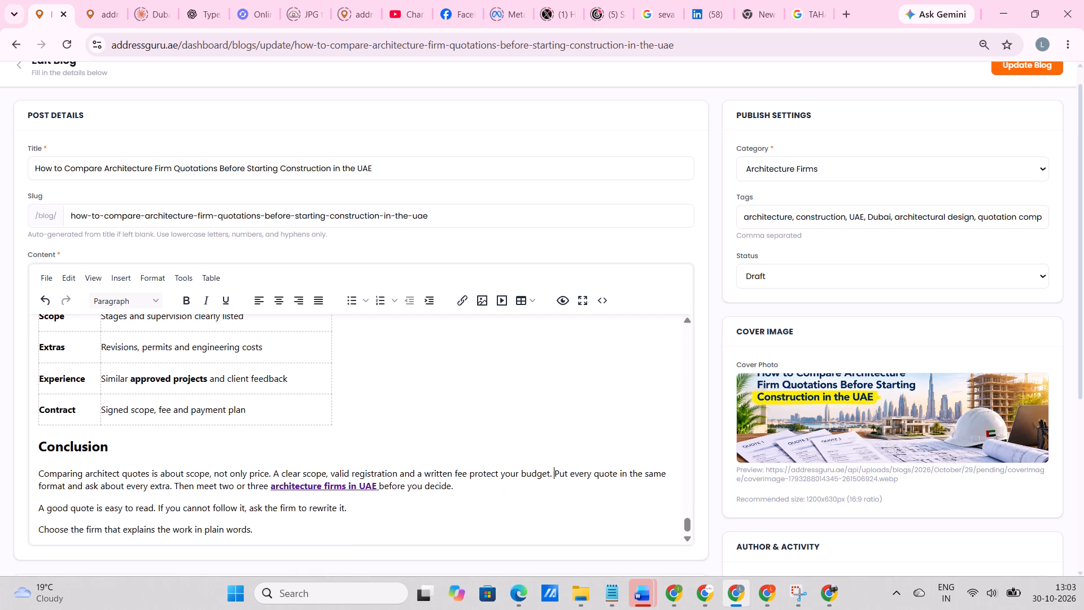
# Remove the link and the bold formatting from "architecture firms in UAE" in the Conclusion.
pyautogui.rightClick(351, 486)
pyautogui.click(457, 302)
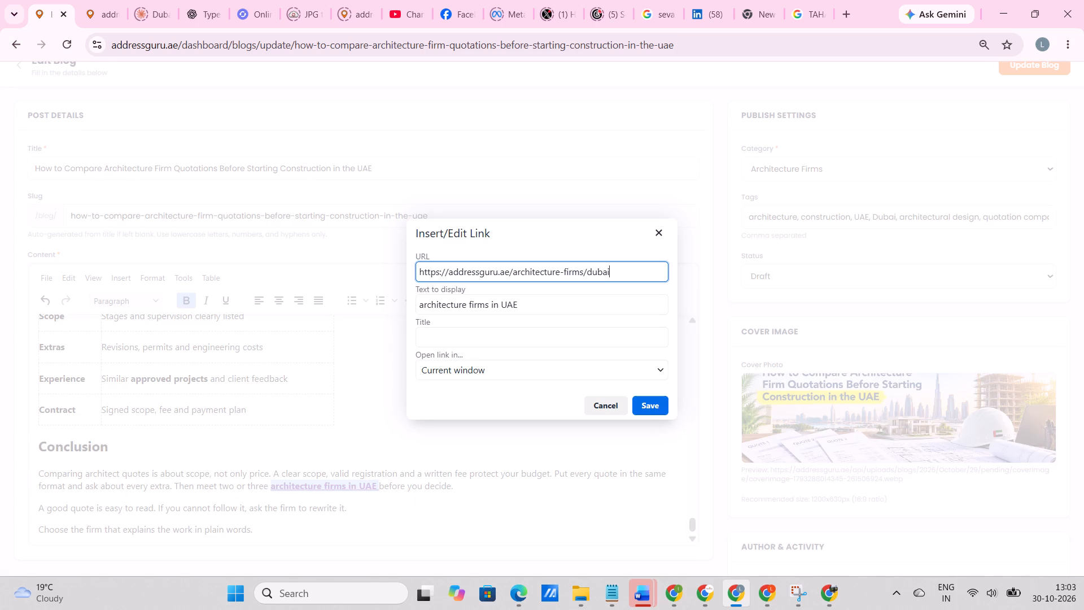
pyautogui.click(656, 233)
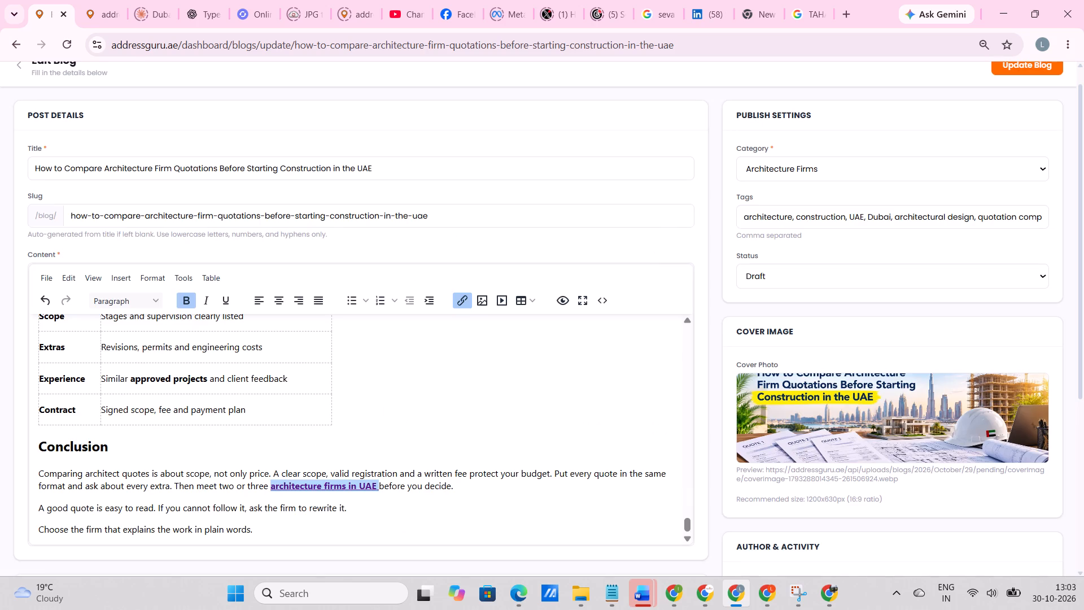
pyautogui.click(461, 304)
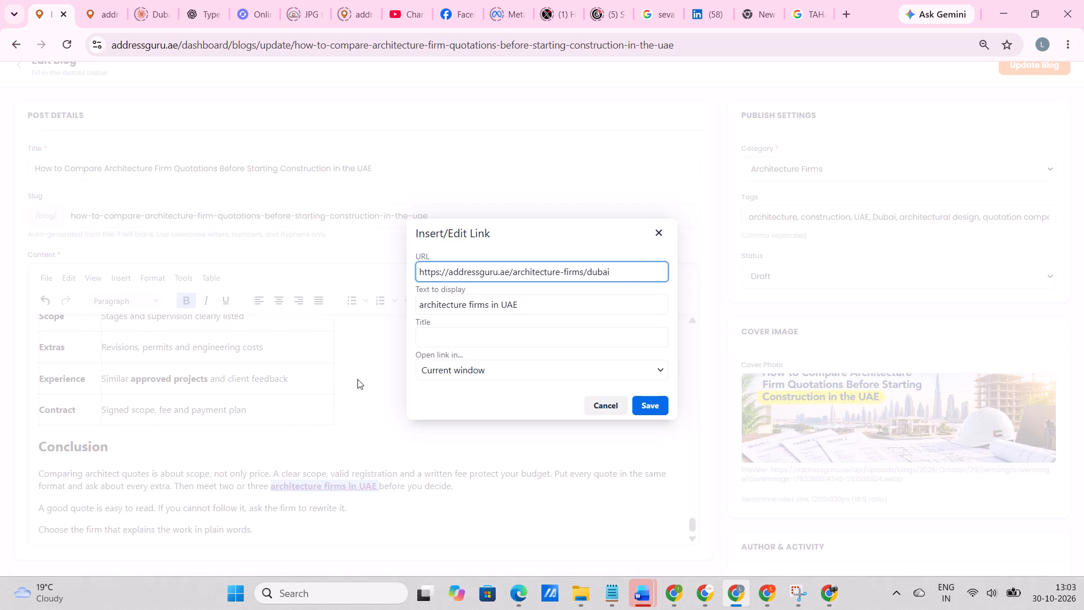
pyautogui.click(661, 239)
pyautogui.rightClick(369, 478)
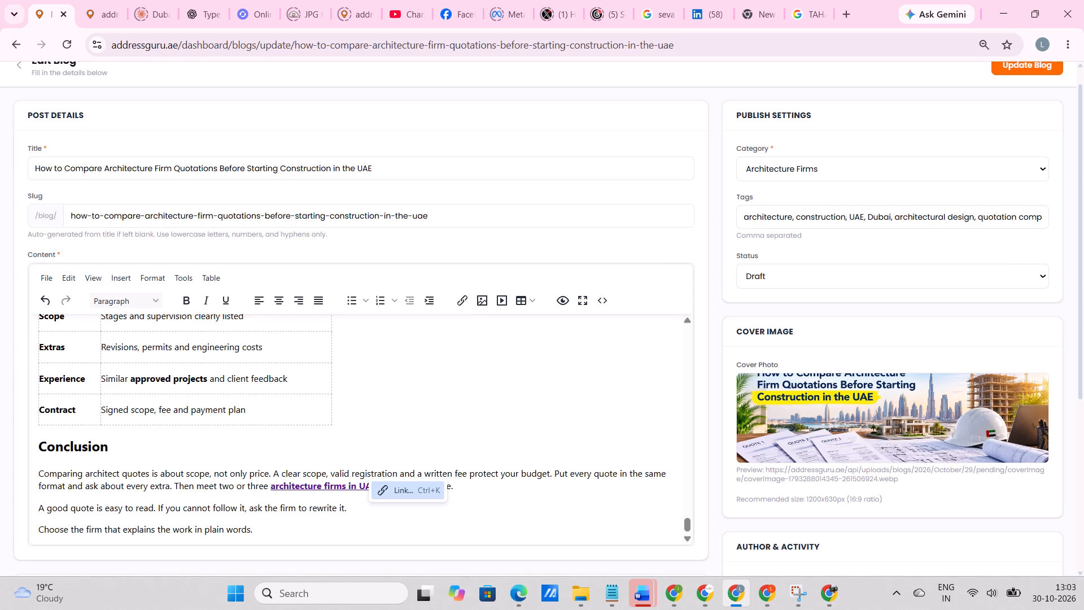
pyautogui.rightClick(344, 482)
pyautogui.click(391, 515)
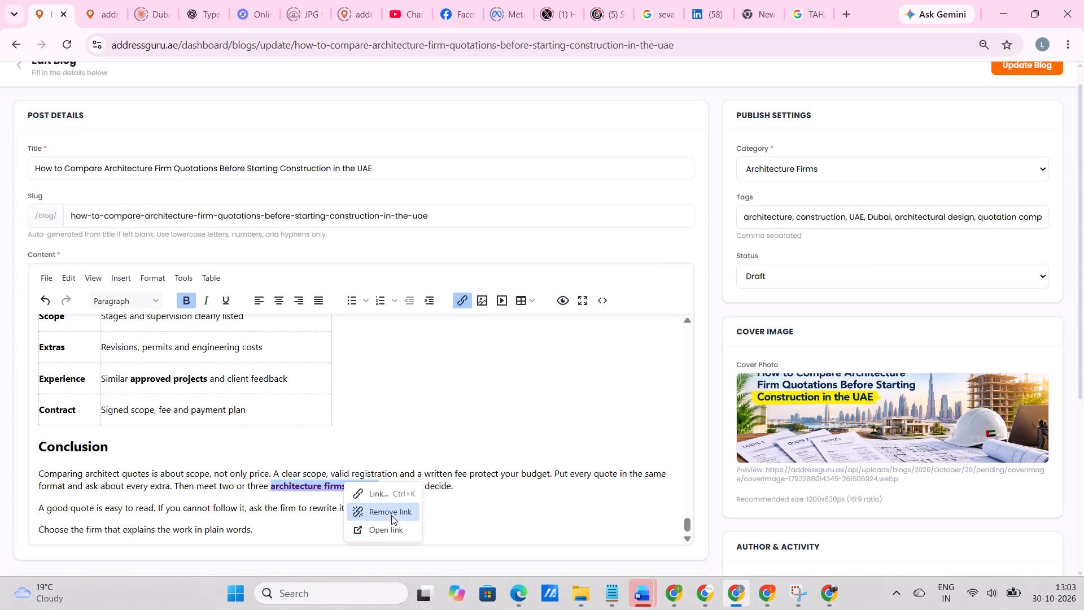
pyautogui.click(454, 457)
pyautogui.moveTo(269, 489); pyautogui.dragTo(394, 489)
pyautogui.hotkey('ctrl', 'b')
pyautogui.hotkey('ctrl', 'b')
pyautogui.click(241, 500)
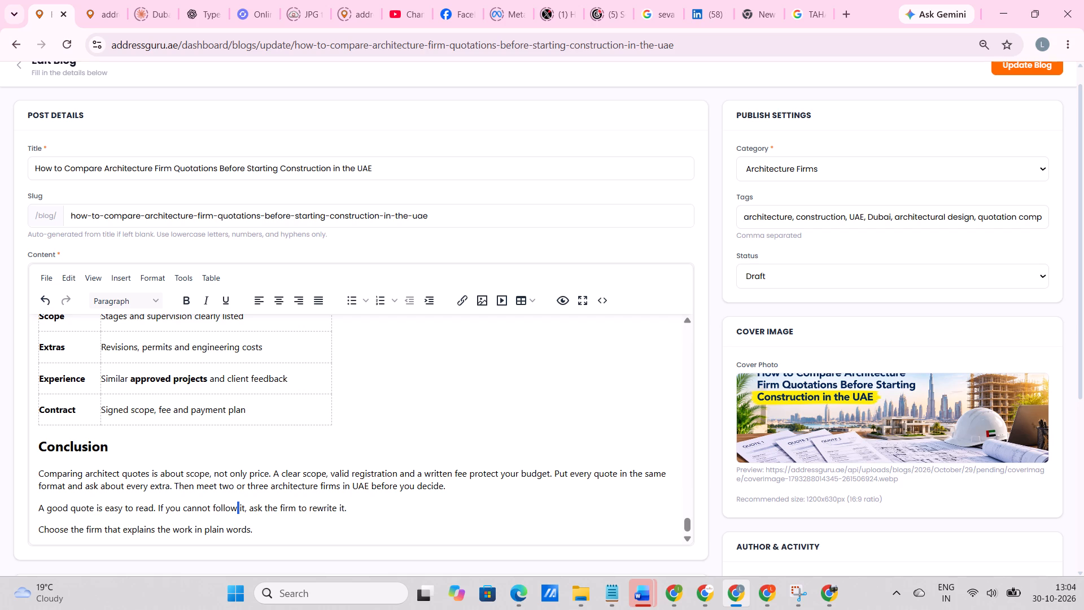
# Join the sentence "Choose the firm that explains the work in plain words." to the end of the paragraph above, separated by a space.
pyautogui.click(40, 529)
pyautogui.press('BackSpace')
pyautogui.press('space')
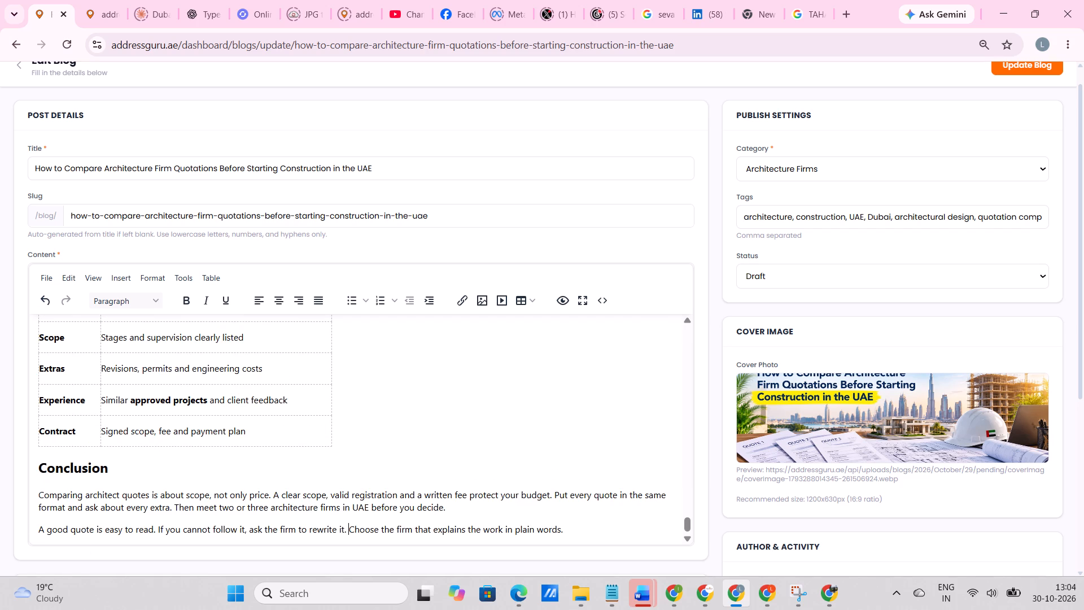
# In the Anoj intern JD sheet, copy the green "done" status from row 756 to the architecture firm quotations title in row 755.
pyautogui.scroll(-2, 187, 516)
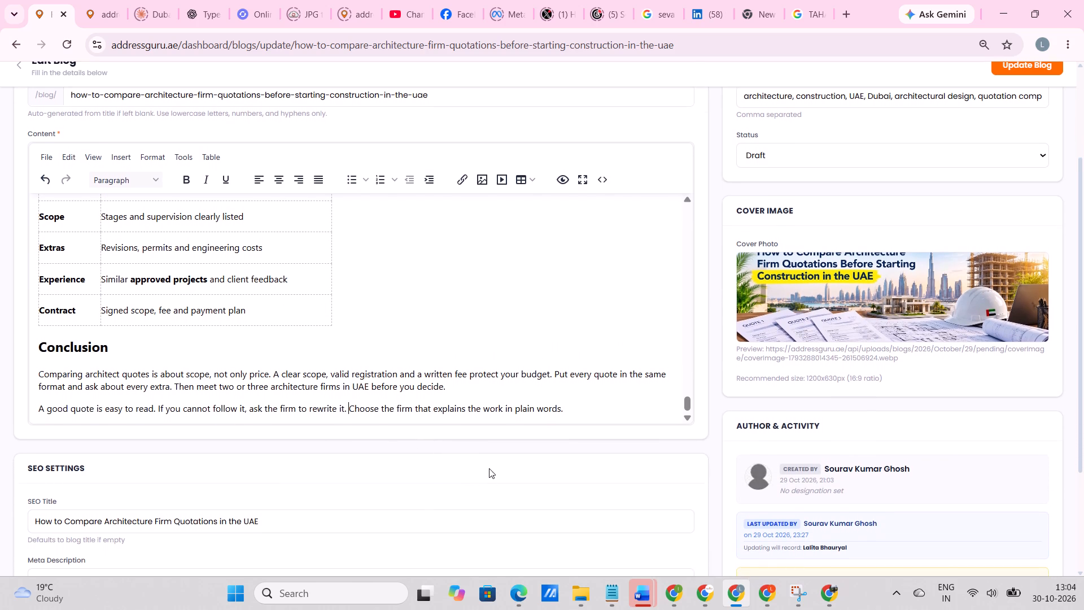
pyautogui.scroll(-1, 489, 468)
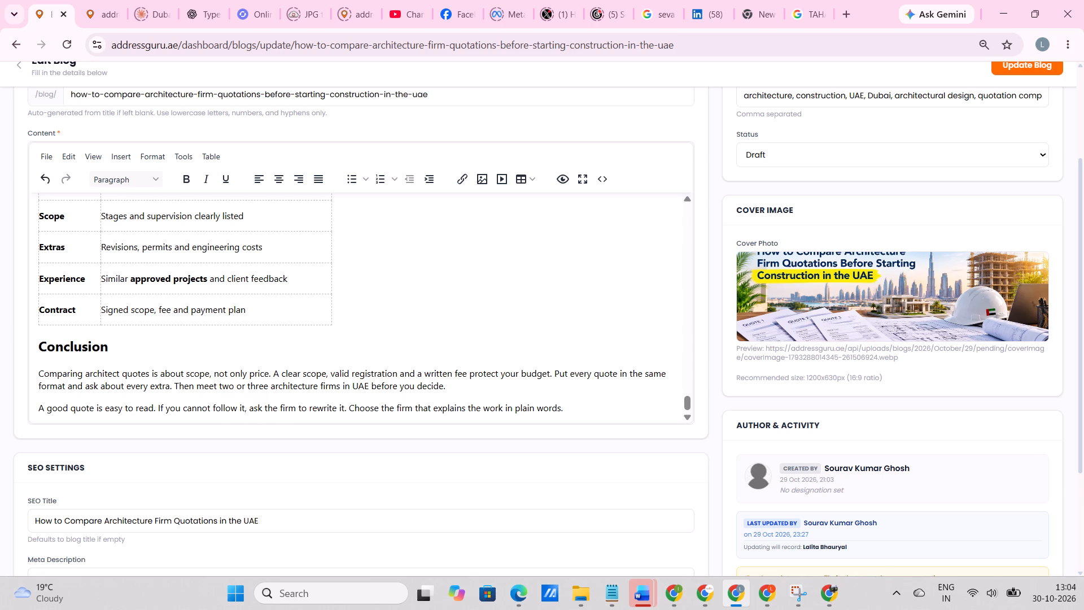
pyautogui.scroll(-3, 259, 428)
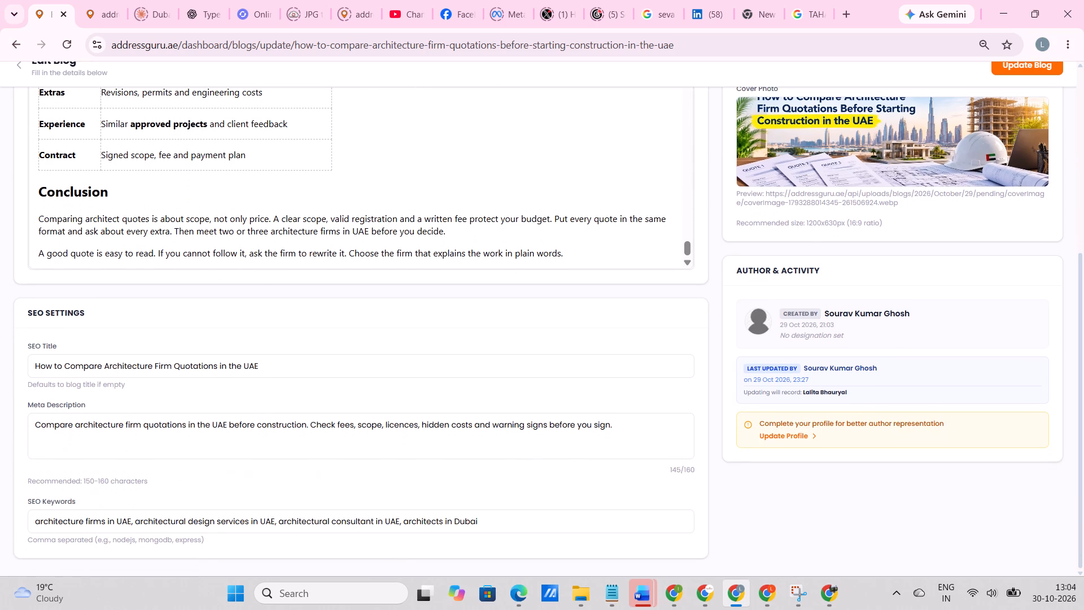
pyautogui.scroll(7, 266, 433)
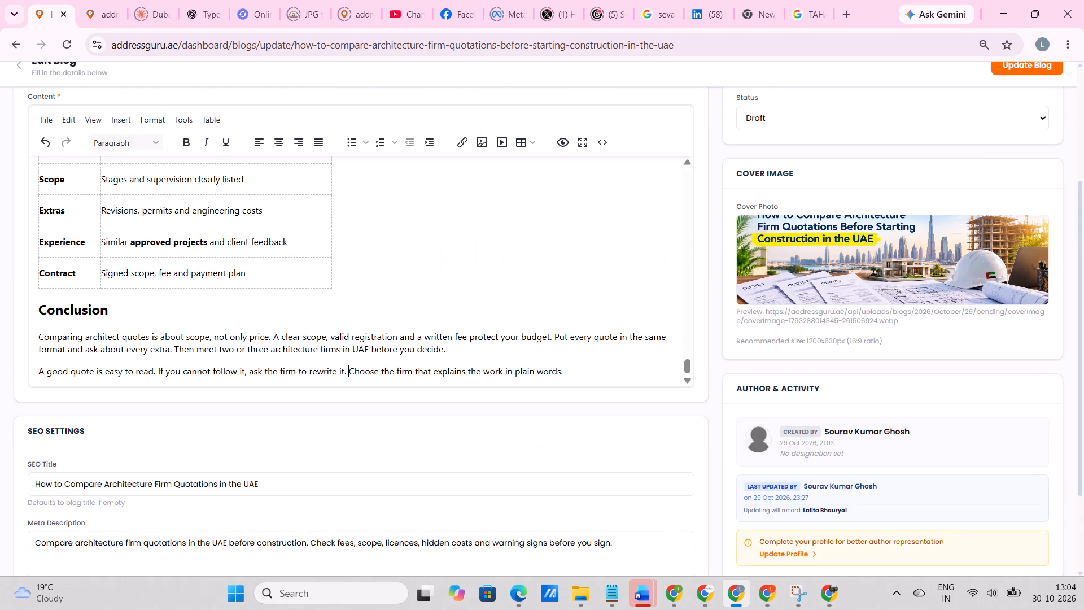
pyautogui.click(680, 590)
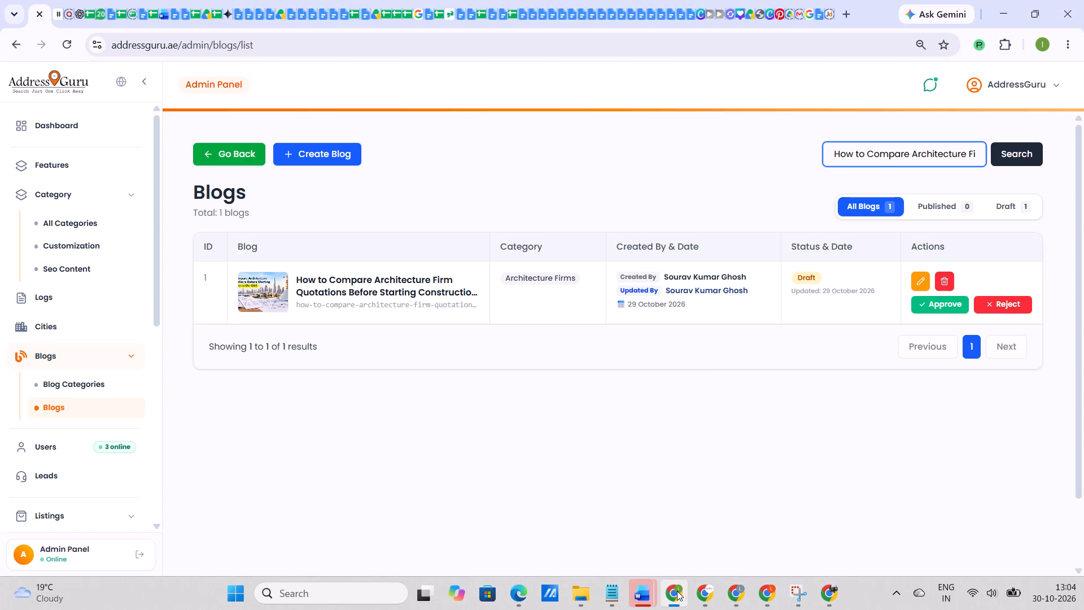
pyautogui.click(90, 0)
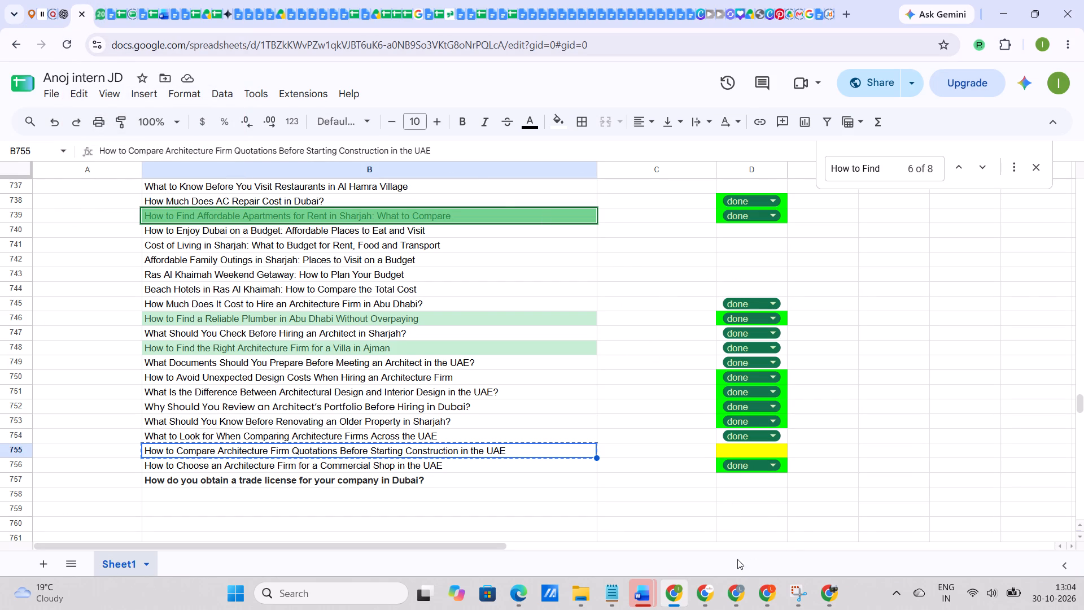
pyautogui.click(719, 467)
pyautogui.hotkey('ctrl', 'c')
pyautogui.press('Up')
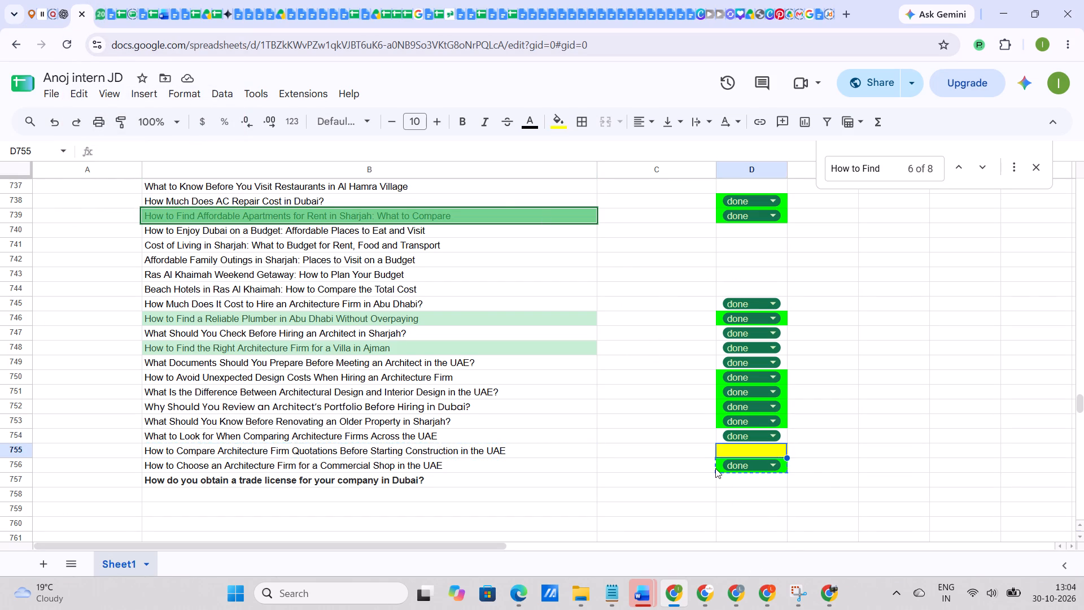
pyautogui.hotkey('ctrl', 'v')
# Return to the architecture quotations draft, look it over once more and save the blog update.
pyautogui.click(669, 598)
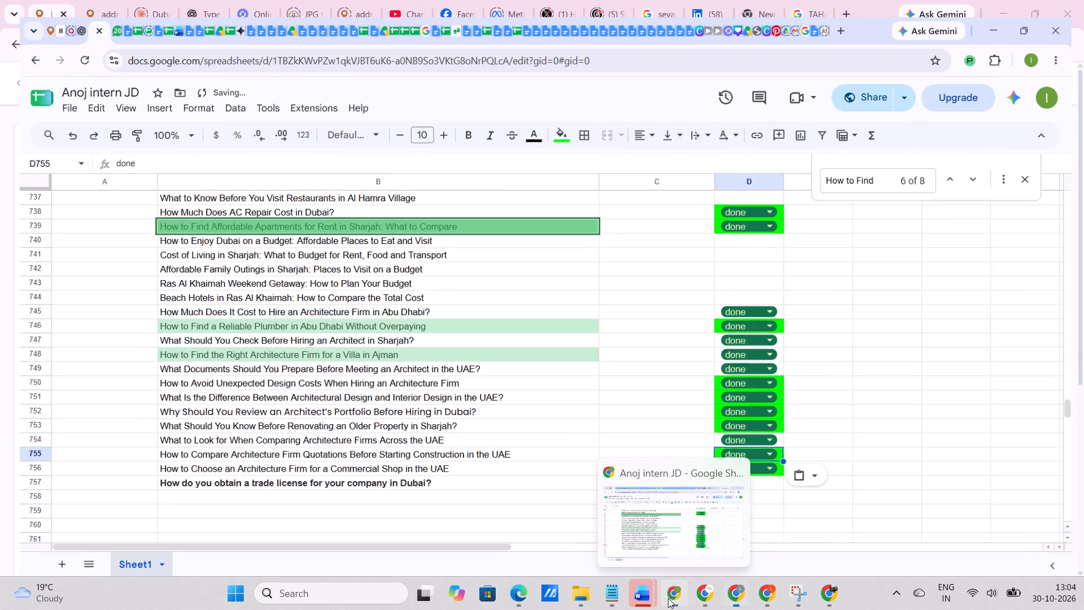
pyautogui.click(667, 598)
pyautogui.click(667, 598)
pyautogui.scroll(-1, 755, 352)
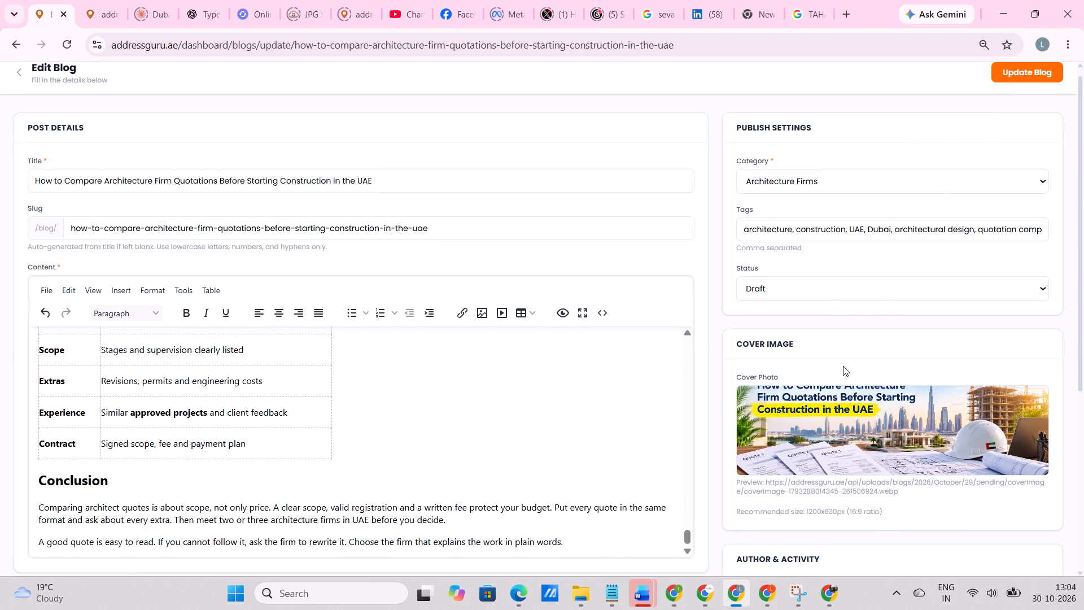
pyautogui.scroll(-3, 843, 366)
pyautogui.scroll(3, 757, 264)
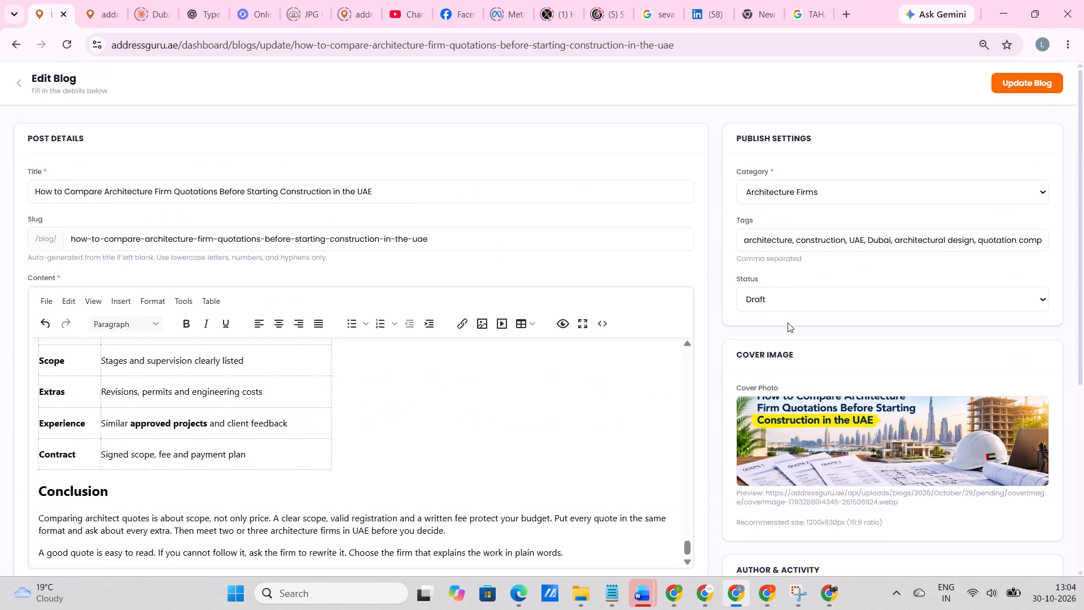
pyautogui.scroll(16, 543, 428)
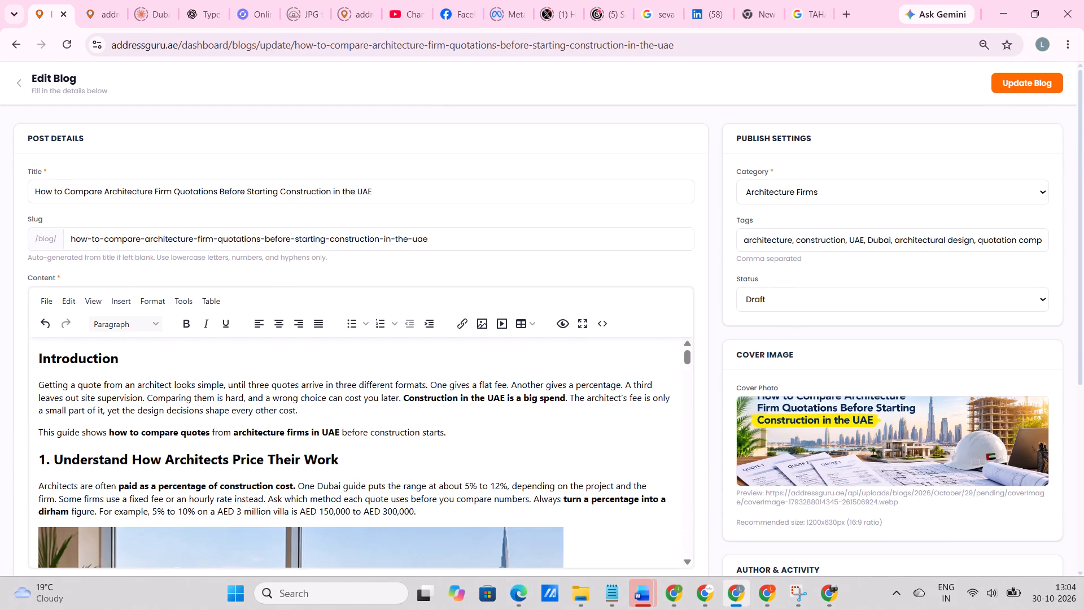
pyautogui.scroll(1, 1055, 172)
pyautogui.click(1028, 81)
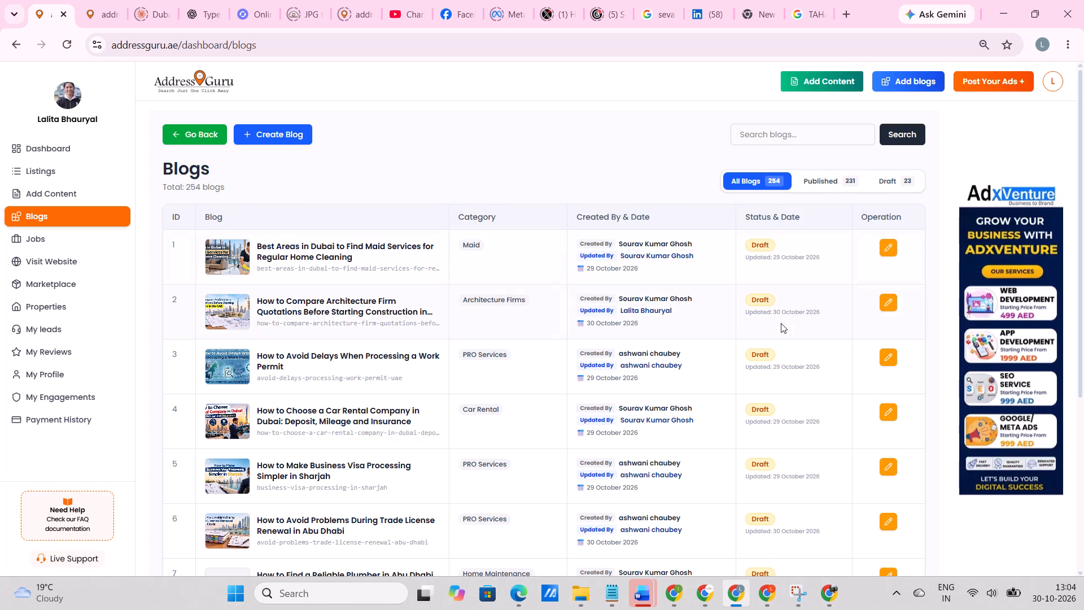
# Copy the title "How to Avoid Problems During Trade License Renewal in Abu Dhabi" from the blog list and open that draft for editing.
pyautogui.scroll(-6, 767, 306)
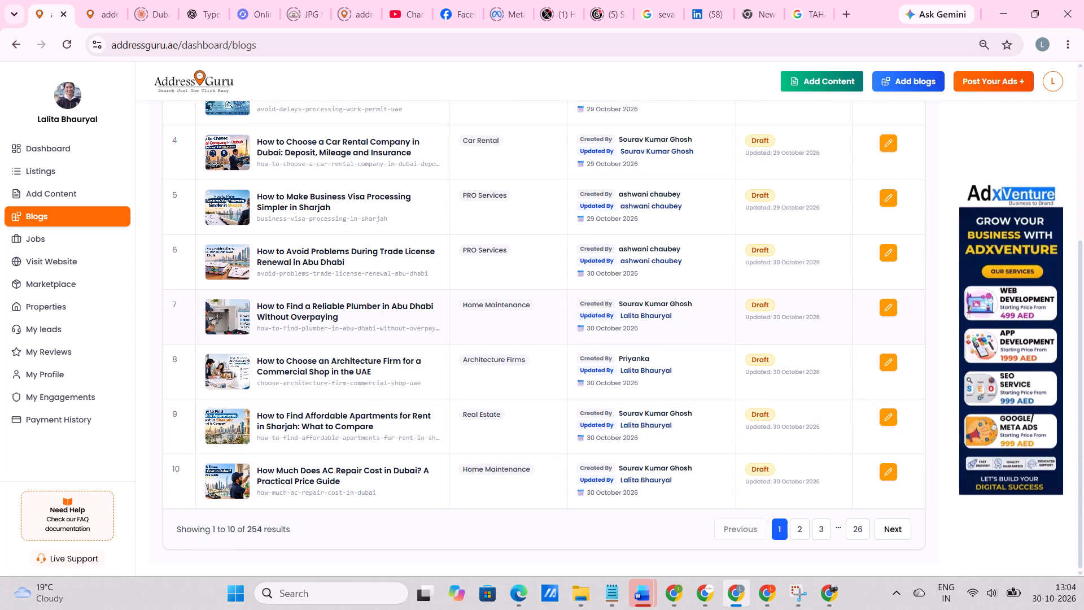
pyautogui.scroll(1, 644, 295)
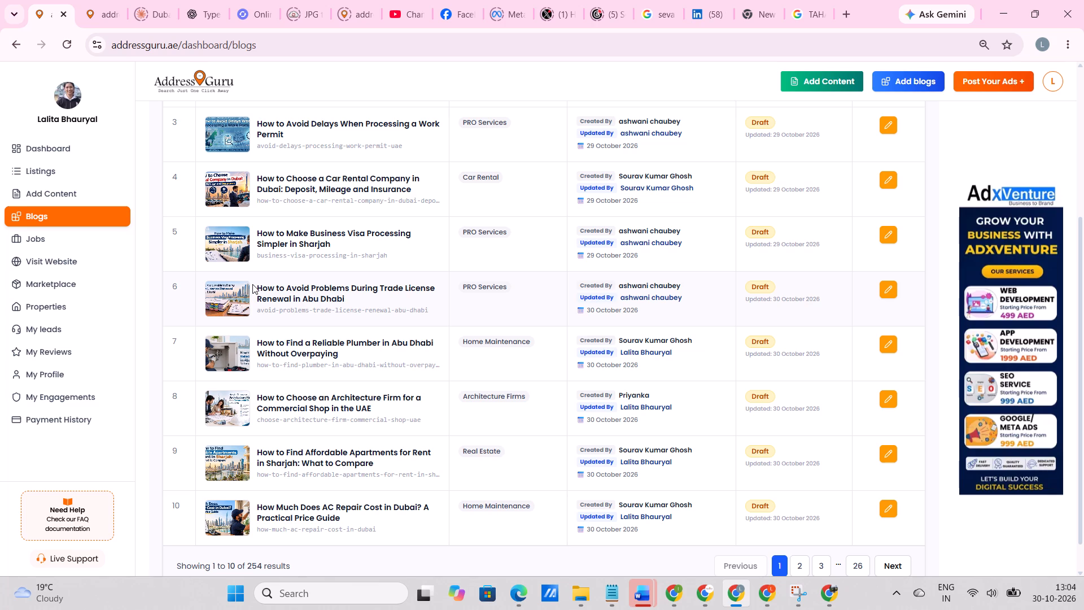
pyautogui.moveTo(252, 284); pyautogui.dragTo(298, 267)
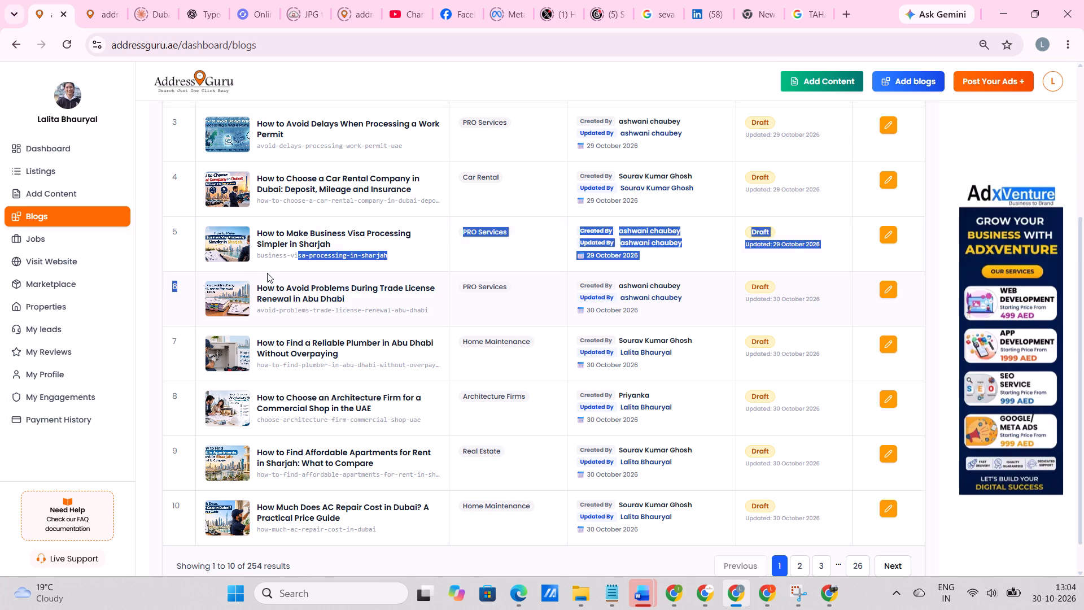
pyautogui.moveTo(262, 277); pyautogui.dragTo(274, 293)
pyautogui.moveTo(259, 276); pyautogui.dragTo(259, 277)
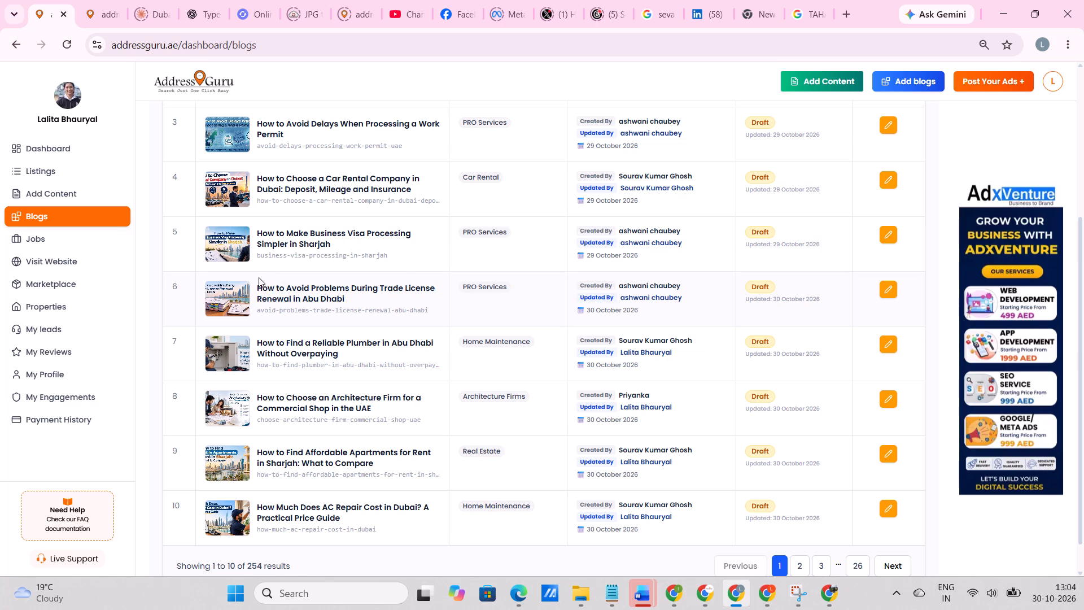
pyautogui.moveTo(259, 277); pyautogui.dragTo(356, 288)
pyautogui.hotkey('ctrl', 'c')
pyautogui.click(352, 288)
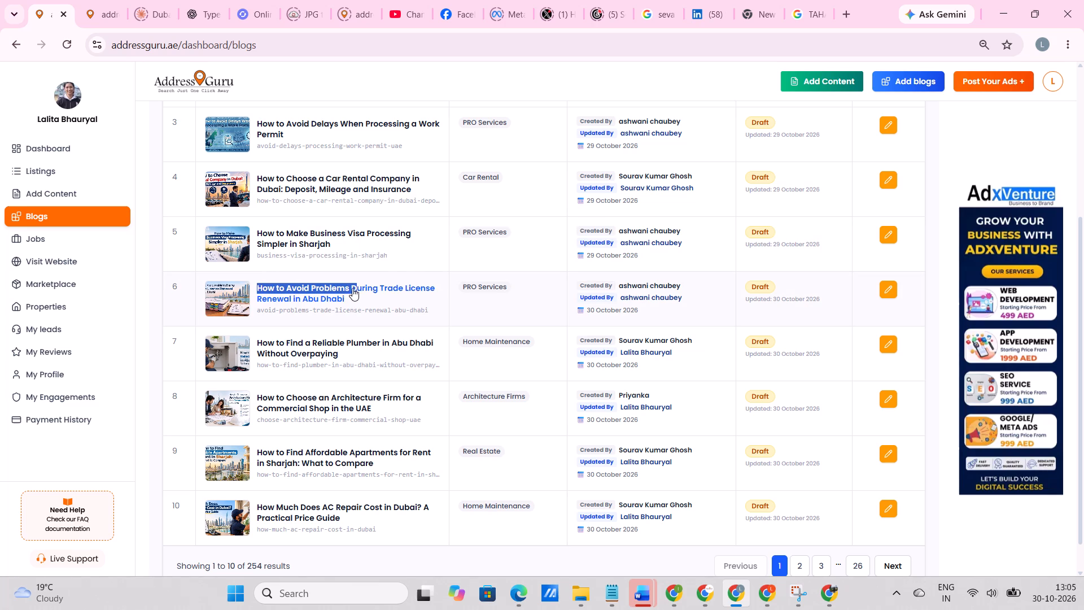
# Search the Anoj intern JD sheet for the copied trade license renewal title and check its row's status.
pyautogui.click(676, 601)
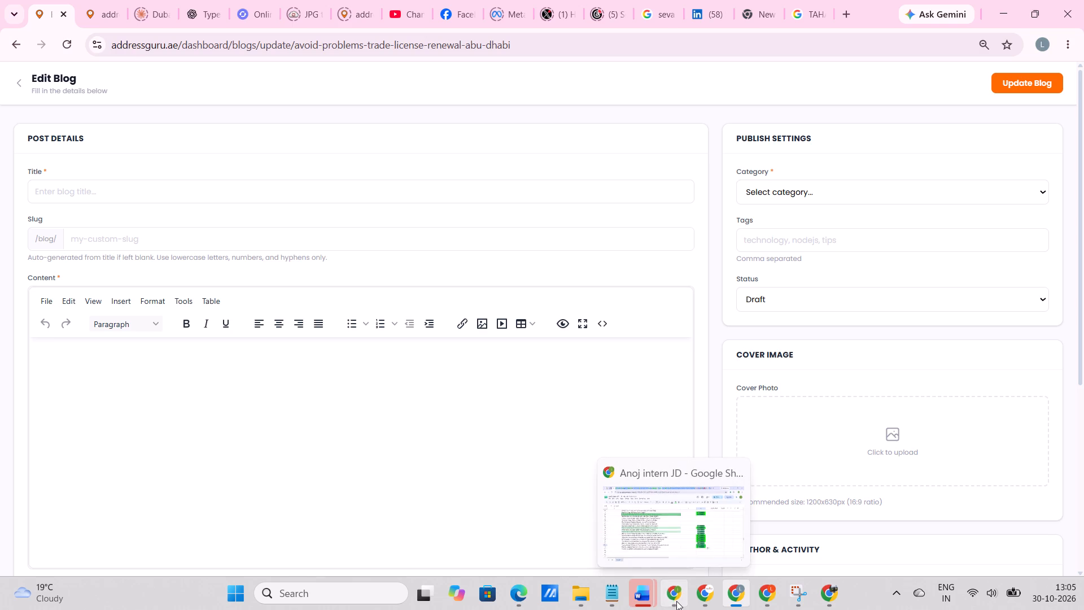
pyautogui.hotkey('ctrl', 'f')
pyautogui.hotkey('ctrl', 'v')
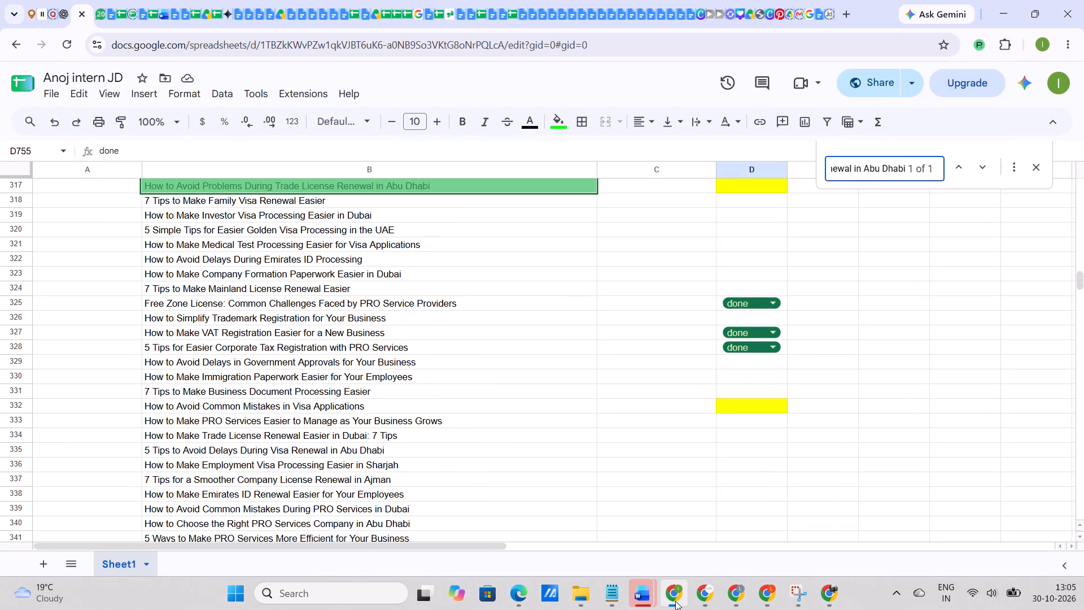
pyautogui.scroll(4, 675, 601)
pyautogui.scroll(2, 479, 271)
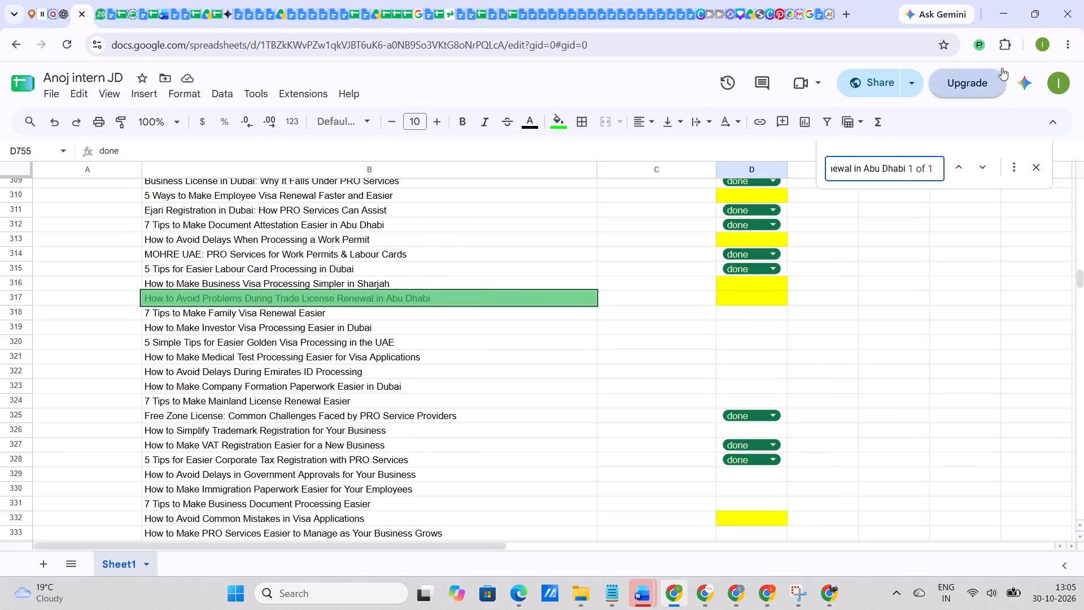
pyautogui.click(995, 5)
# Remove the bold from "trade license renewal Abu Dhabi" in the draft's "Here's what most guides skip" paragraph.
pyautogui.scroll(1, 397, 432)
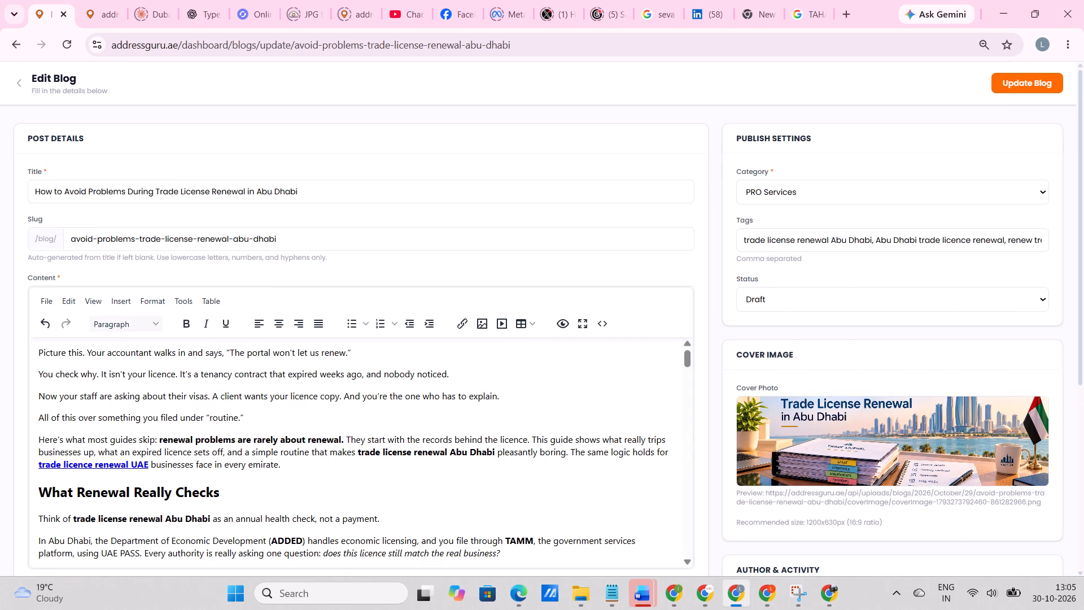
pyautogui.scroll(-1, 447, 335)
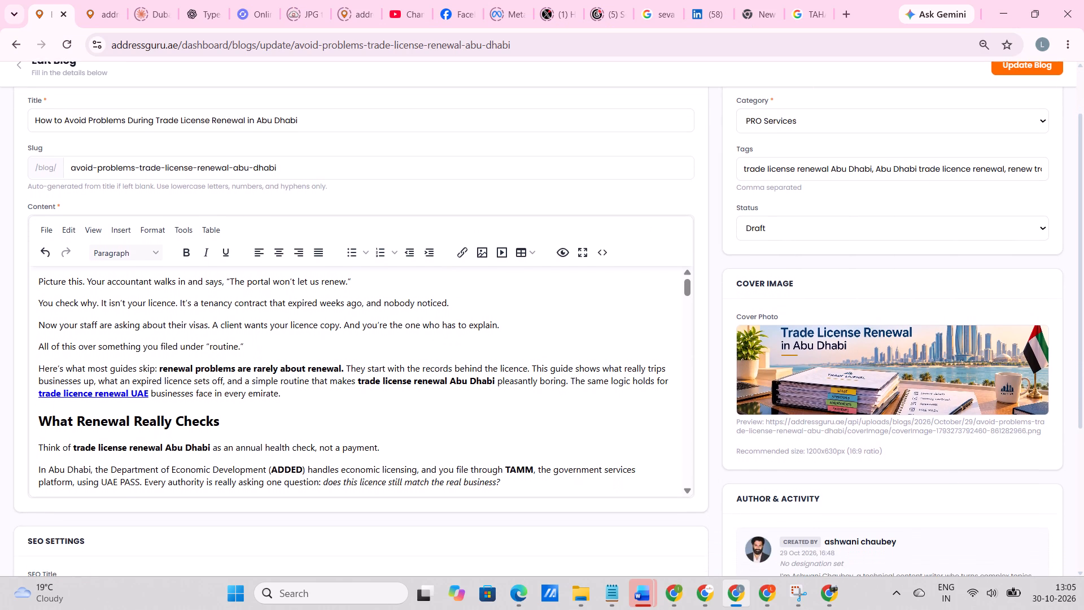
pyautogui.scroll(-1, 409, 348)
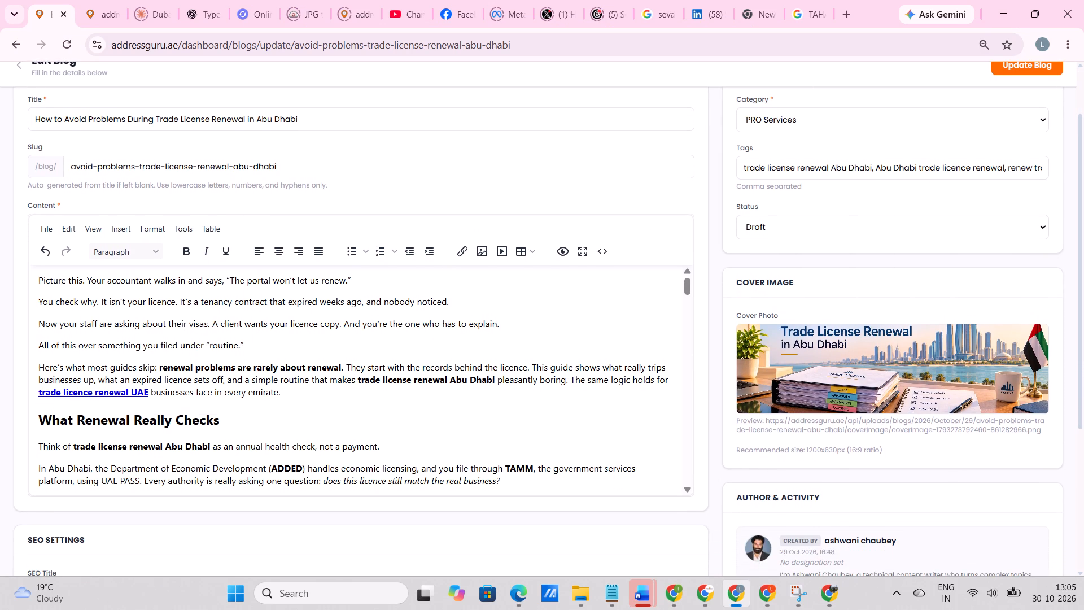
pyautogui.moveTo(358, 380); pyautogui.dragTo(496, 378)
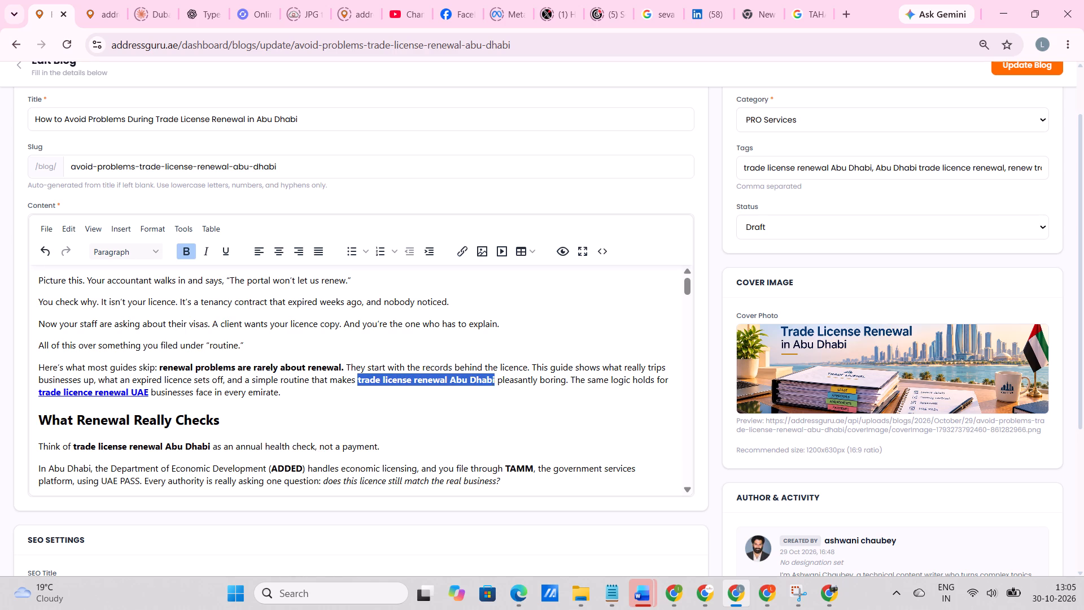
pyautogui.moveTo(496, 378); pyautogui.dragTo(509, 378)
pyautogui.hotkey('ctrl', 'b')
pyautogui.click(509, 378)
# Open the Abu Dhabi Media Office result in the TAHAQAQ Google search and copy its page address.
pyautogui.scroll(-1, 509, 381)
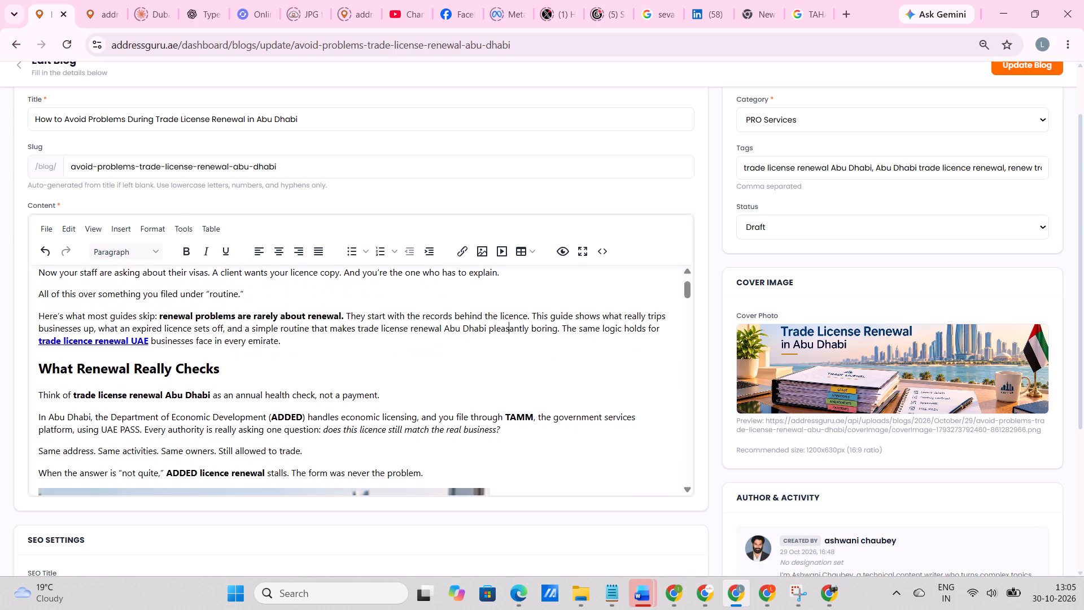
pyautogui.scroll(-1, 509, 381)
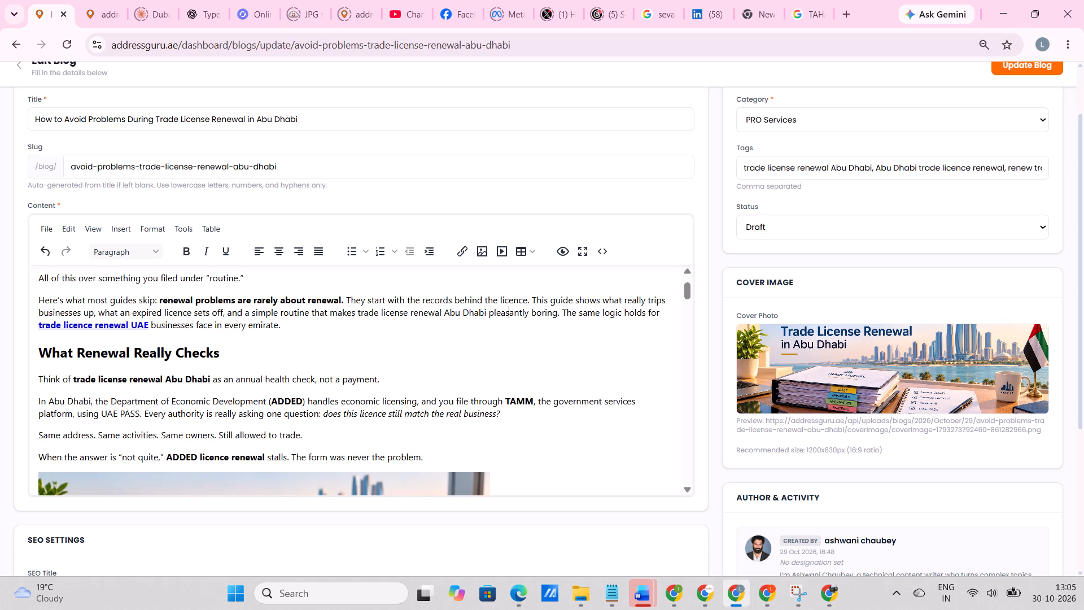
pyautogui.click(792, 1)
pyautogui.click(163, 235)
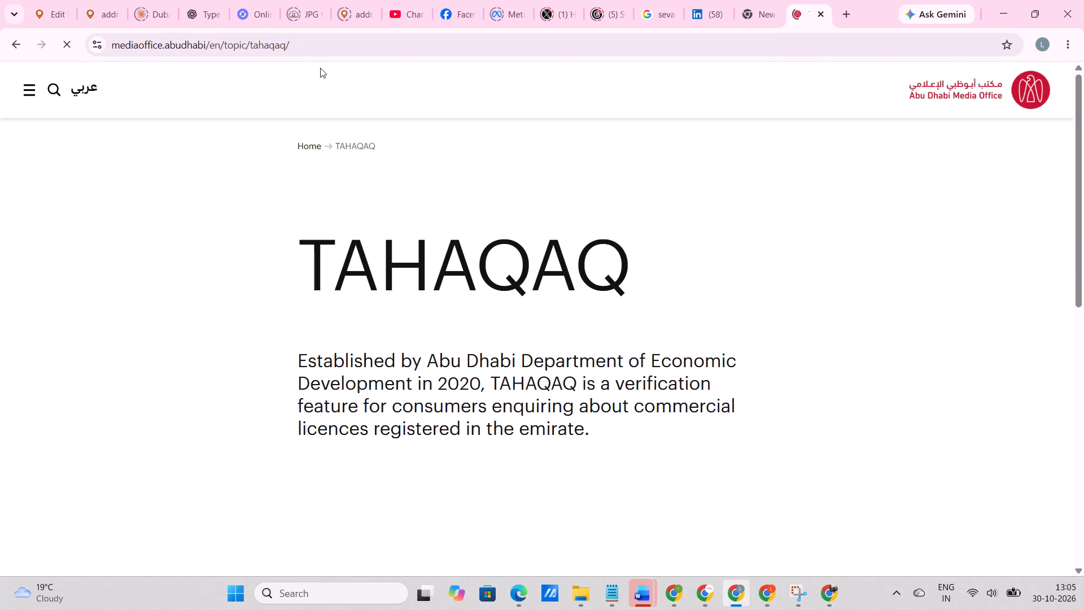
pyautogui.click(311, 38)
pyautogui.hotkey('ctrl', 'v')
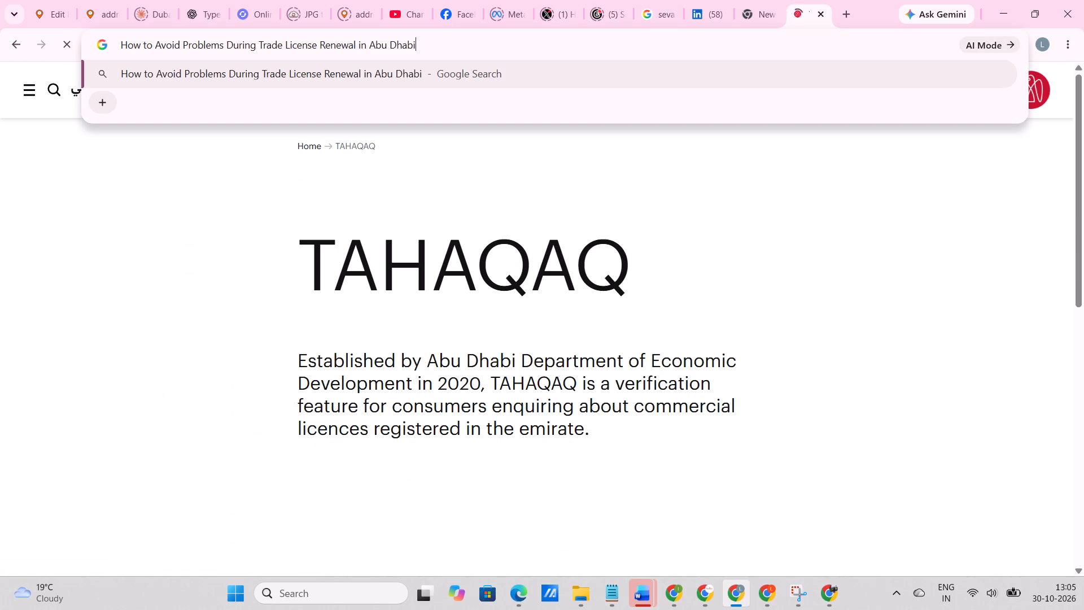
pyautogui.hotkey('ctrl', 'z')
pyautogui.hotkey('ctrl', 'c')
pyautogui.click(21, 50)
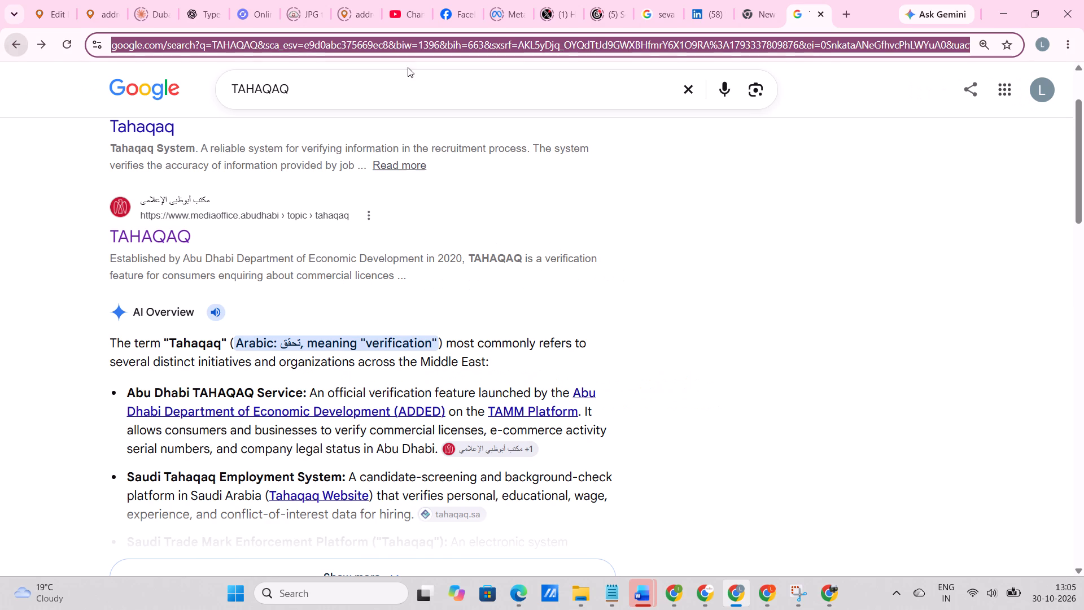
# In the trade license renewal draft, link the word TAMM to the copied mediaoffice.abudhabi/en/topic/tahaqaq/ address, opening in a new window.
pyautogui.click(93, 0)
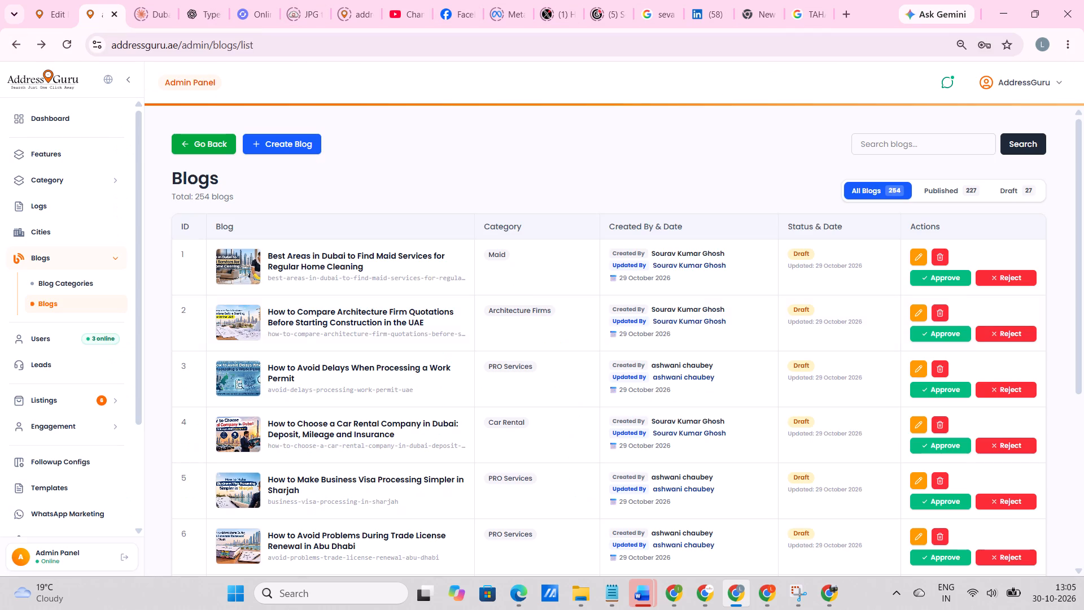
pyautogui.click(59, 0)
pyautogui.scroll(-1, 447, 397)
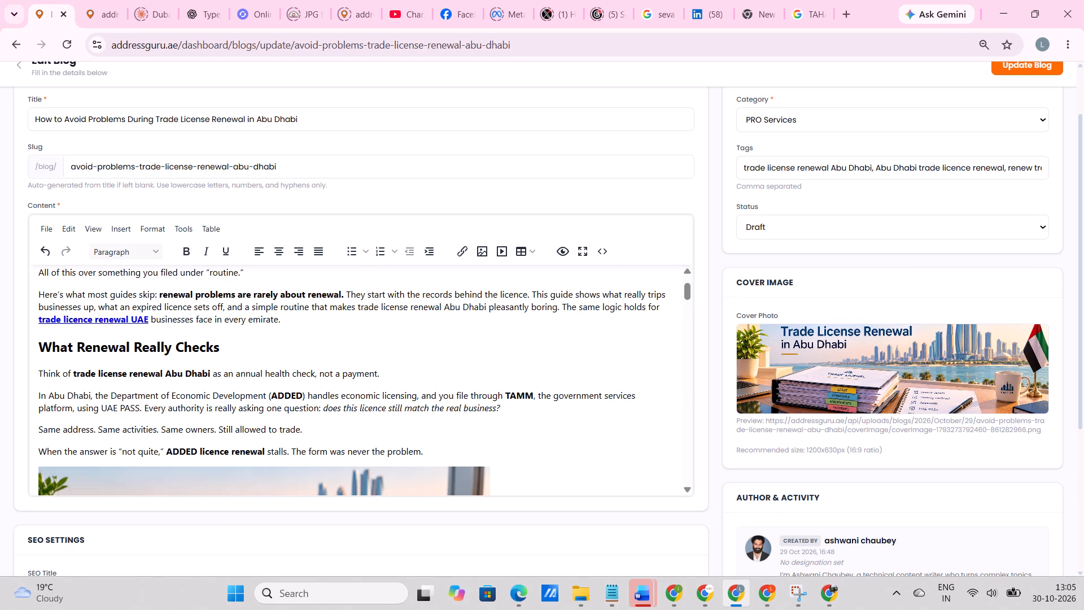
pyautogui.scroll(-1, 447, 398)
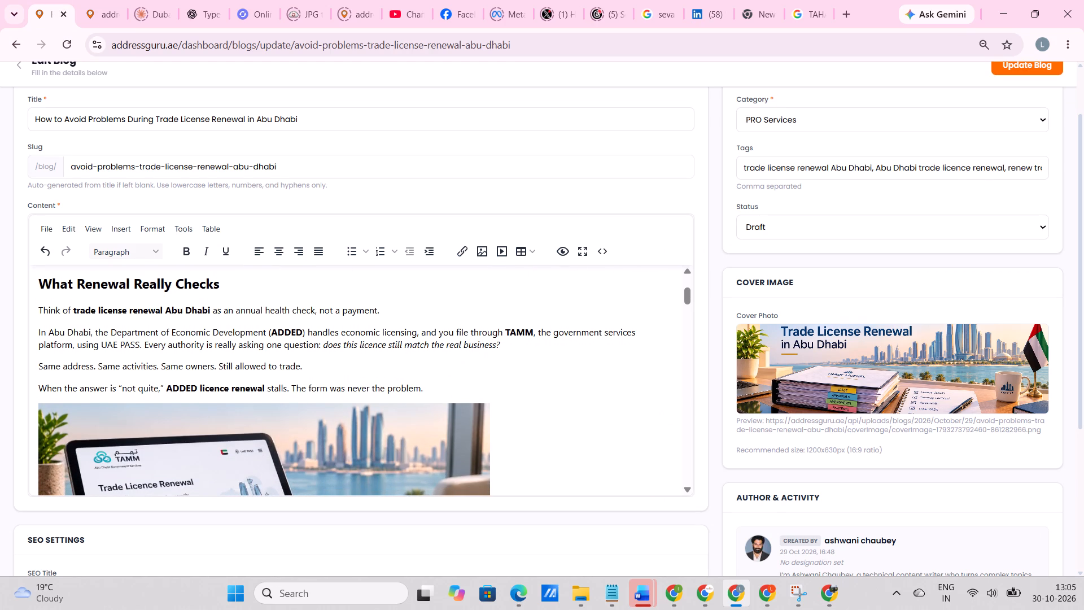
pyautogui.doubleClick(515, 331)
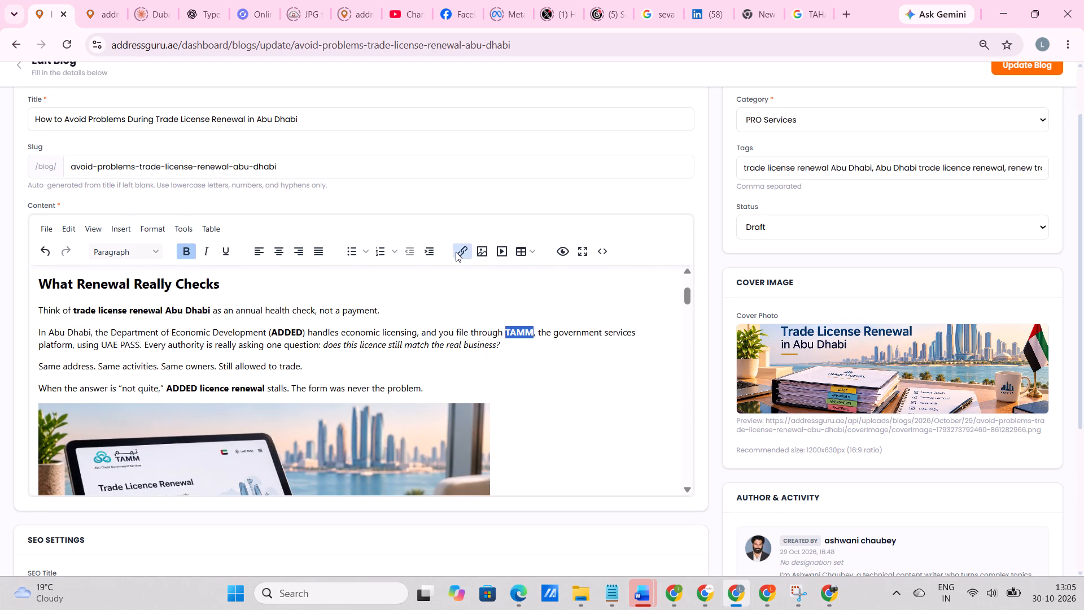
pyautogui.click(454, 252)
pyautogui.hotkey('ctrl', 'v')
pyautogui.click(523, 374)
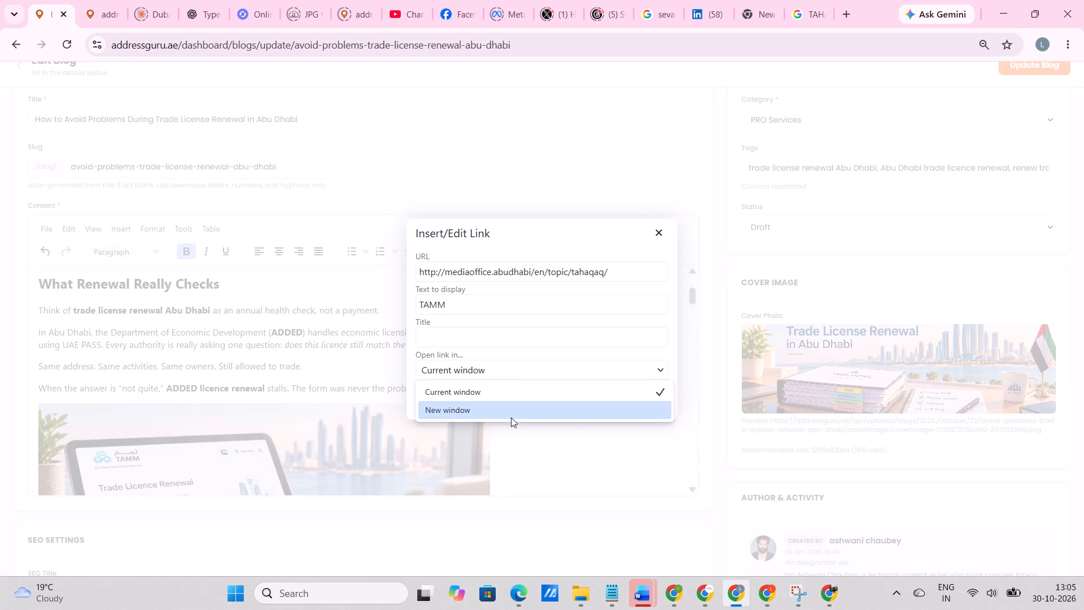
pyautogui.click(511, 420)
pyautogui.click(524, 413)
pyautogui.click(649, 406)
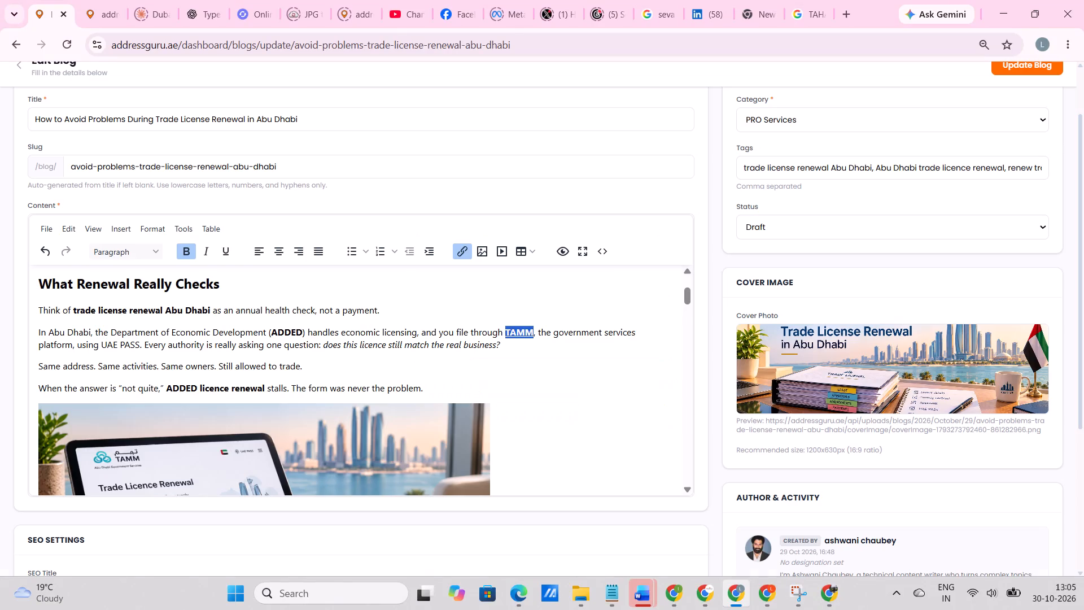
pyautogui.click(295, 338)
# Reread the draft's introduction above the "What Renewal Really Checks" heading.
pyautogui.scroll(1, 295, 337)
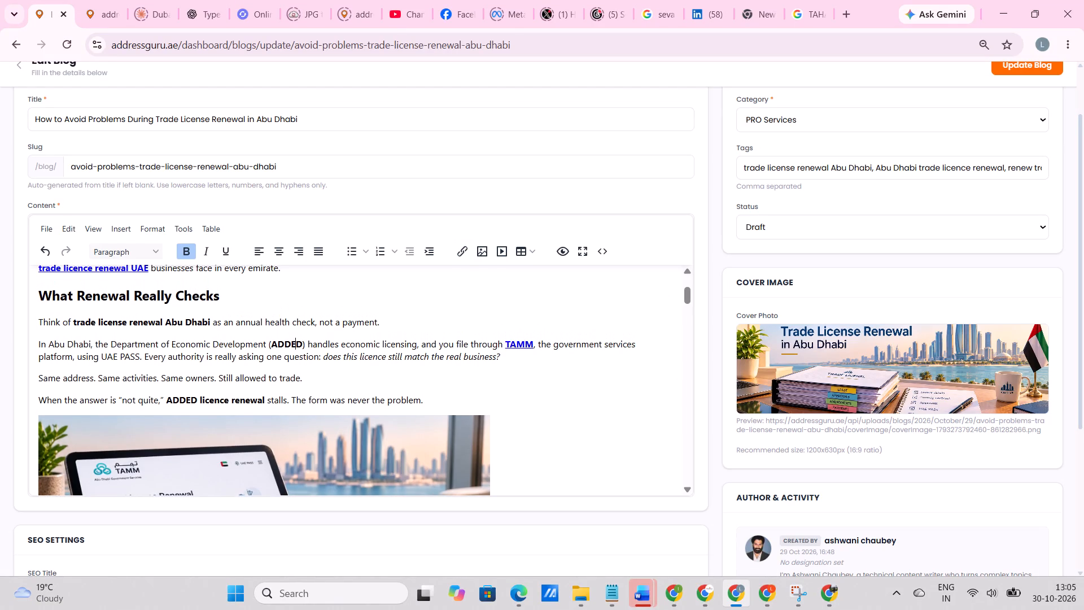
pyautogui.scroll(2, 295, 337)
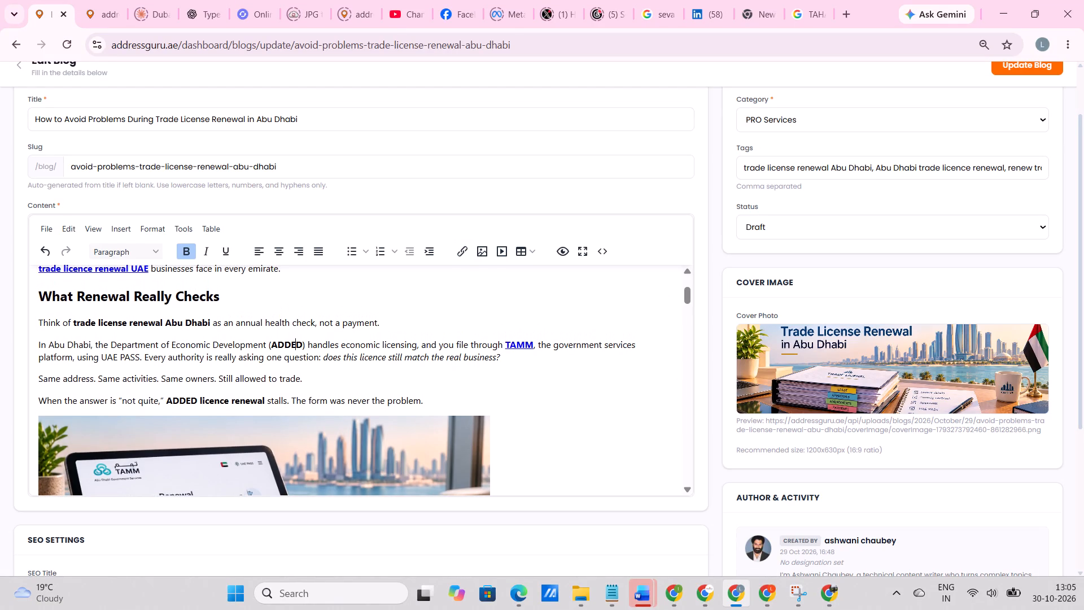
pyautogui.scroll(2, 294, 338)
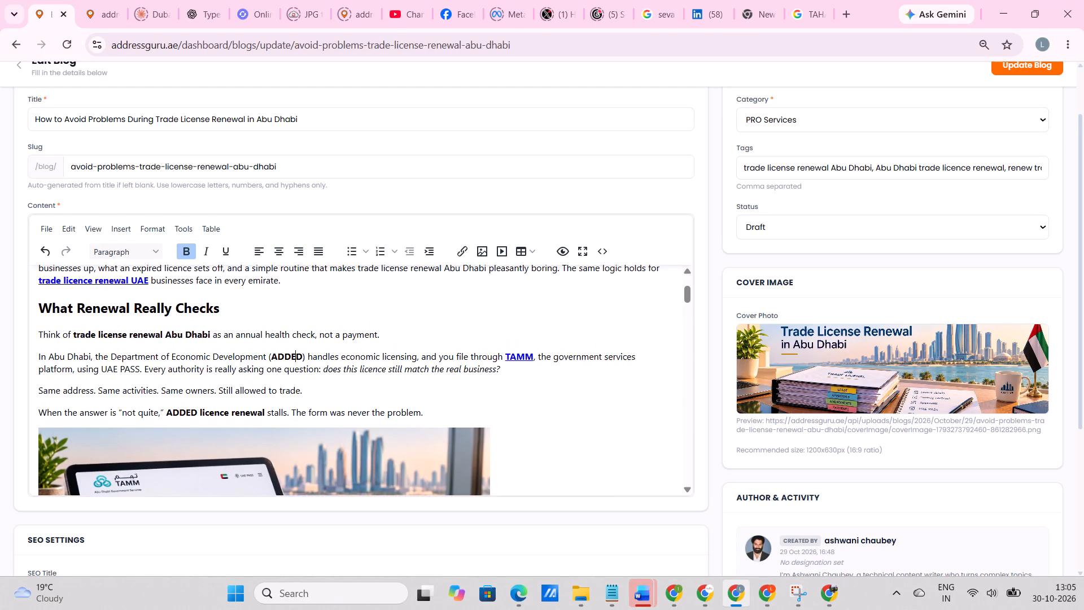
pyautogui.scroll(2, 294, 342)
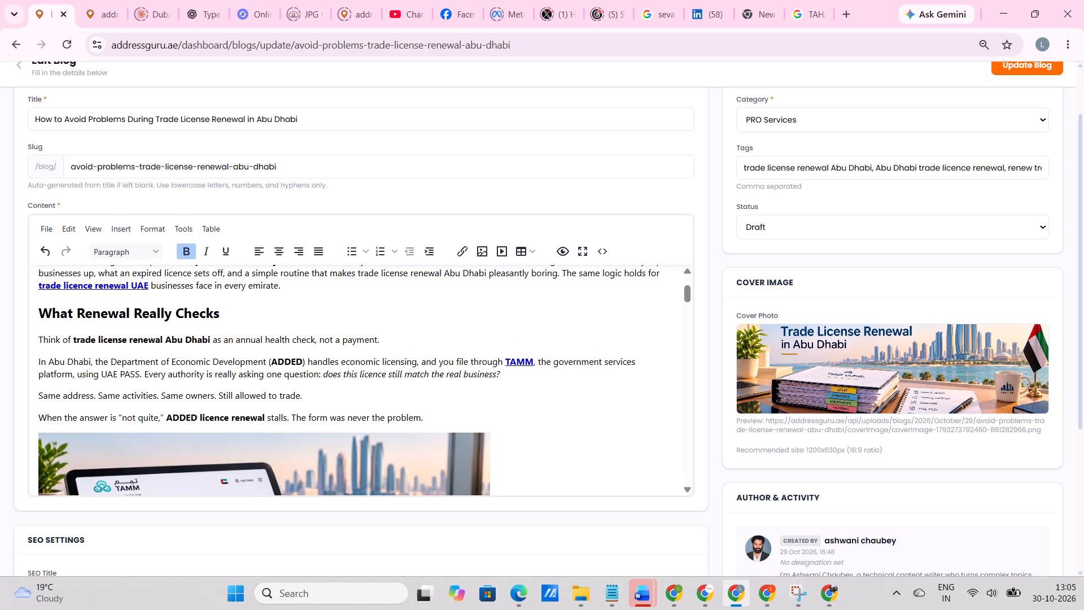
pyautogui.scroll(3, 295, 348)
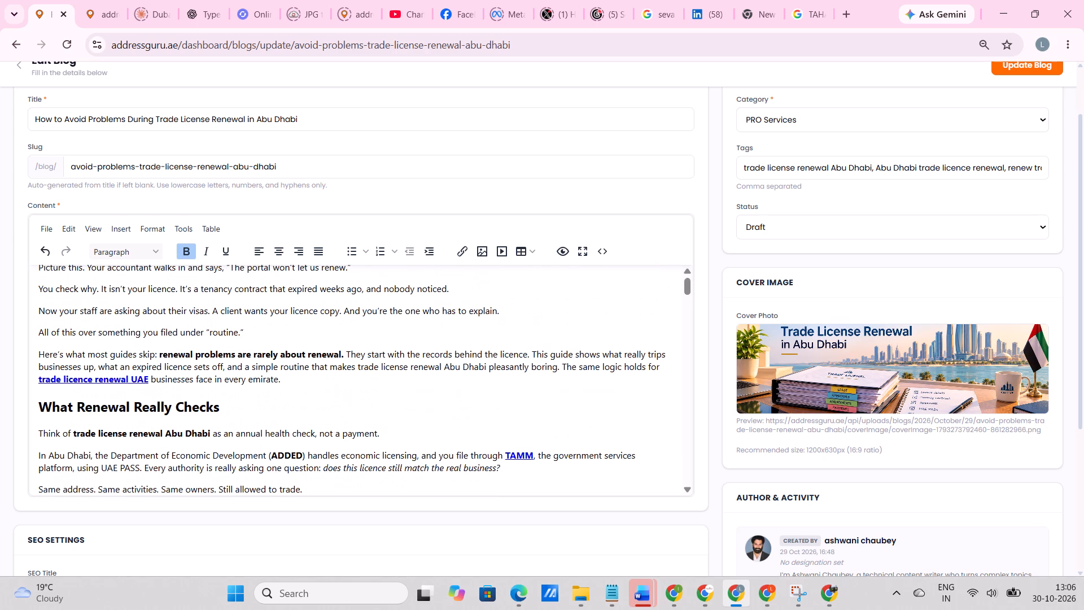
pyautogui.scroll(1, 296, 355)
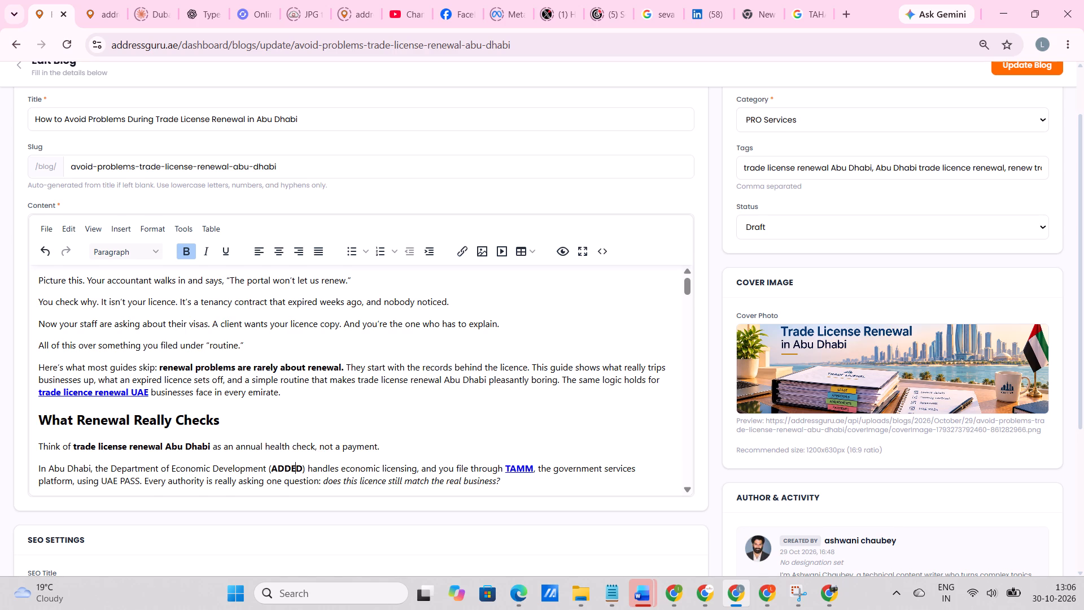
pyautogui.scroll(1, 226, 365)
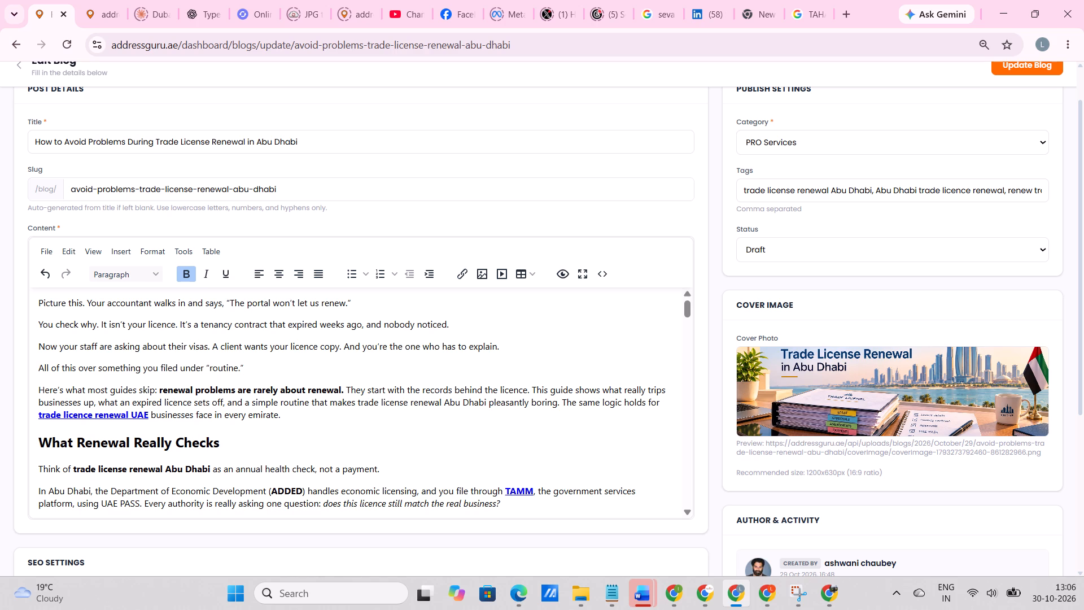
# Bold "It's a tenancy contract that expired weeks ago" in the introduction's second paragraph.
pyautogui.moveTo(100, 326); pyautogui.dragTo(220, 328)
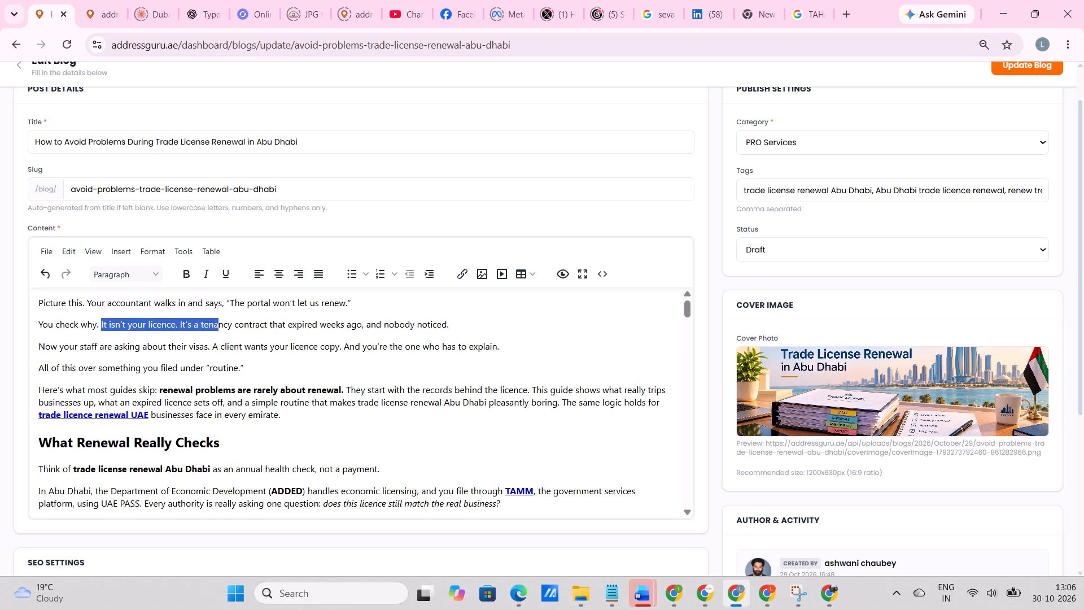
pyautogui.moveTo(220, 328); pyautogui.dragTo(189, 333)
pyautogui.click(183, 324)
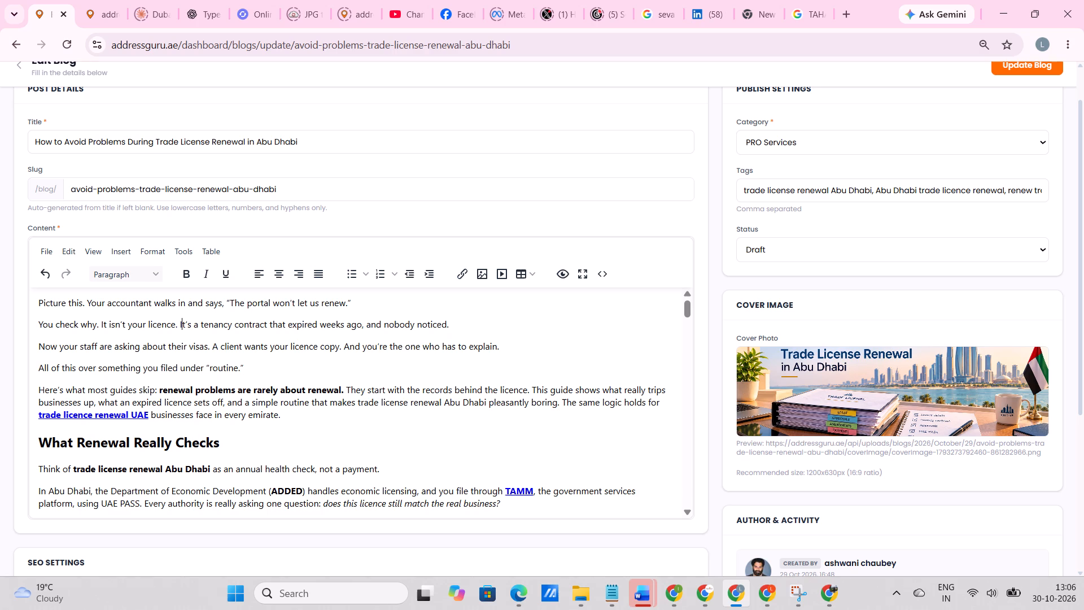
pyautogui.moveTo(180, 323); pyautogui.dragTo(354, 323)
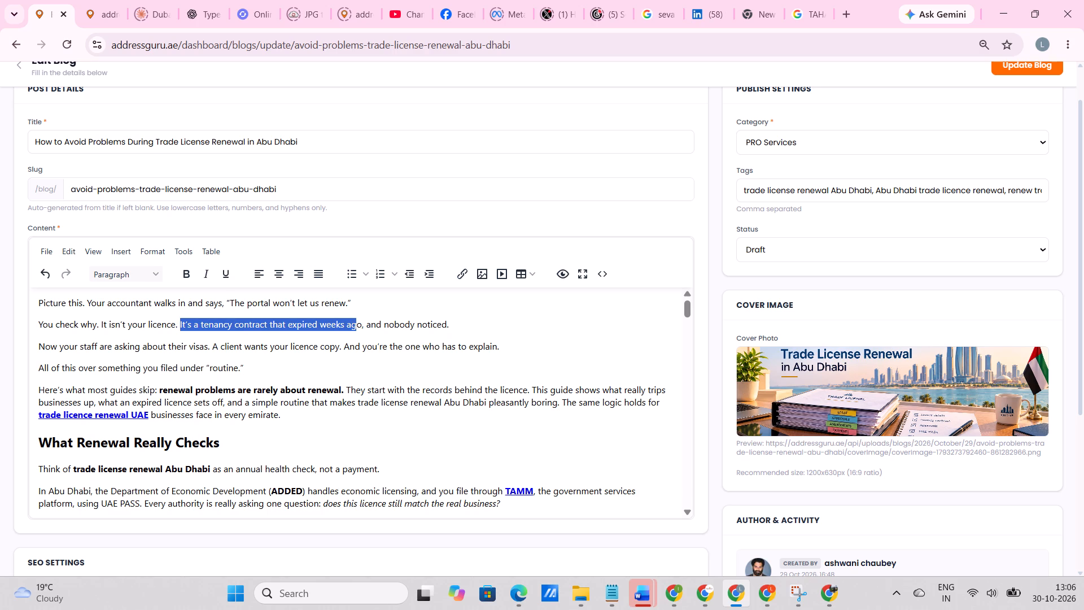
pyautogui.moveTo(354, 323); pyautogui.dragTo(360, 321)
pyautogui.hotkey('ctrl', 'b')
pyautogui.click(380, 323)
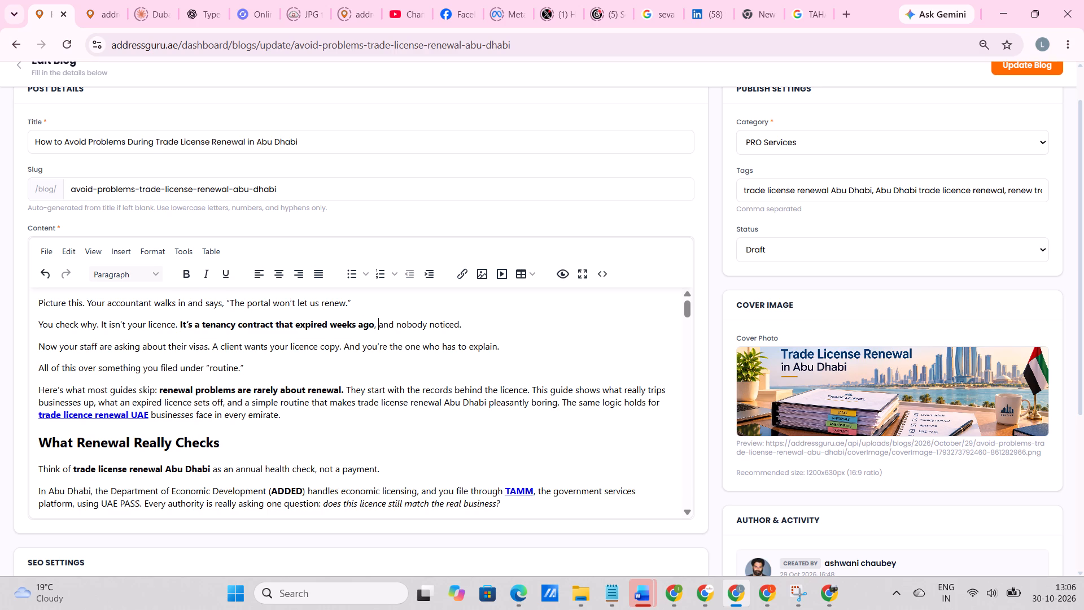
# In the first line under "What Renewal Really Checks", remove the bold from "Abu Dhabi" and bold "as an annual health check".
pyautogui.scroll(-3, 381, 361)
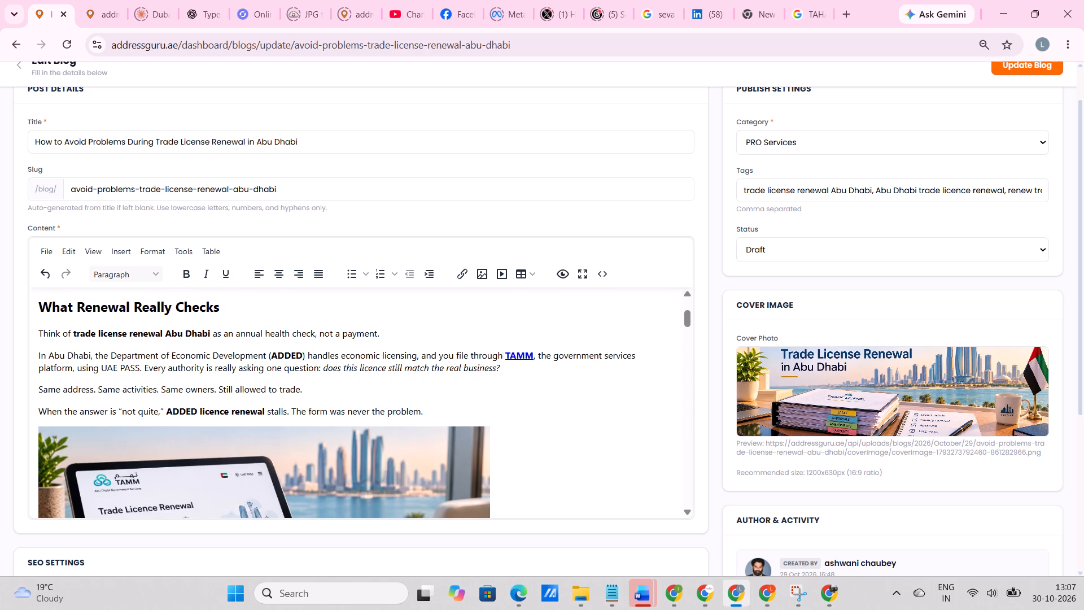
pyautogui.moveTo(166, 334); pyautogui.dragTo(212, 335)
pyautogui.hotkey('ctrl', 'b')
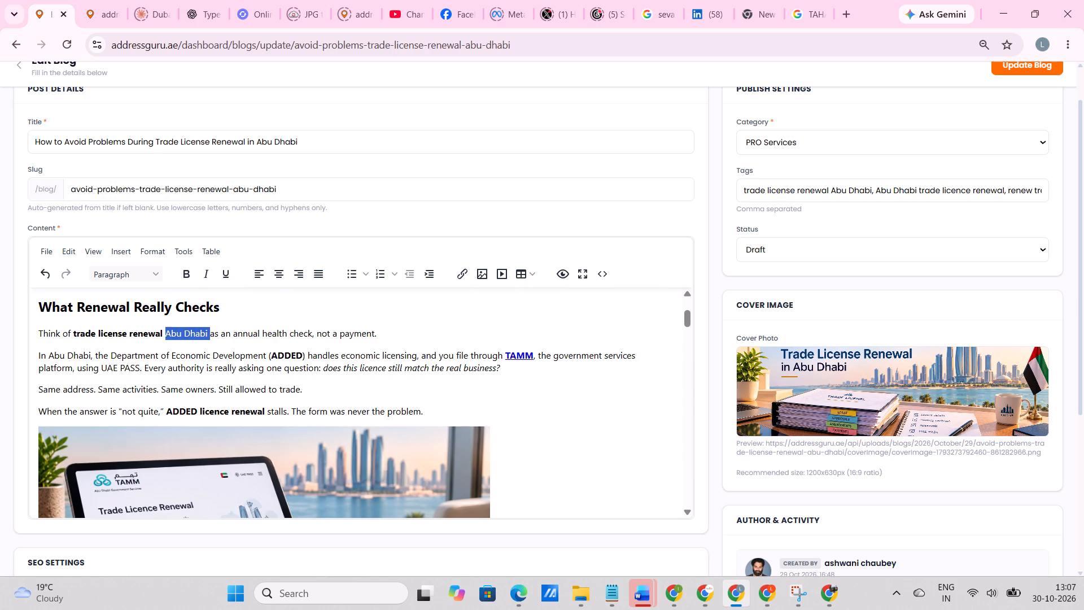
pyautogui.click(228, 338)
pyautogui.moveTo(208, 335); pyautogui.dragTo(260, 337)
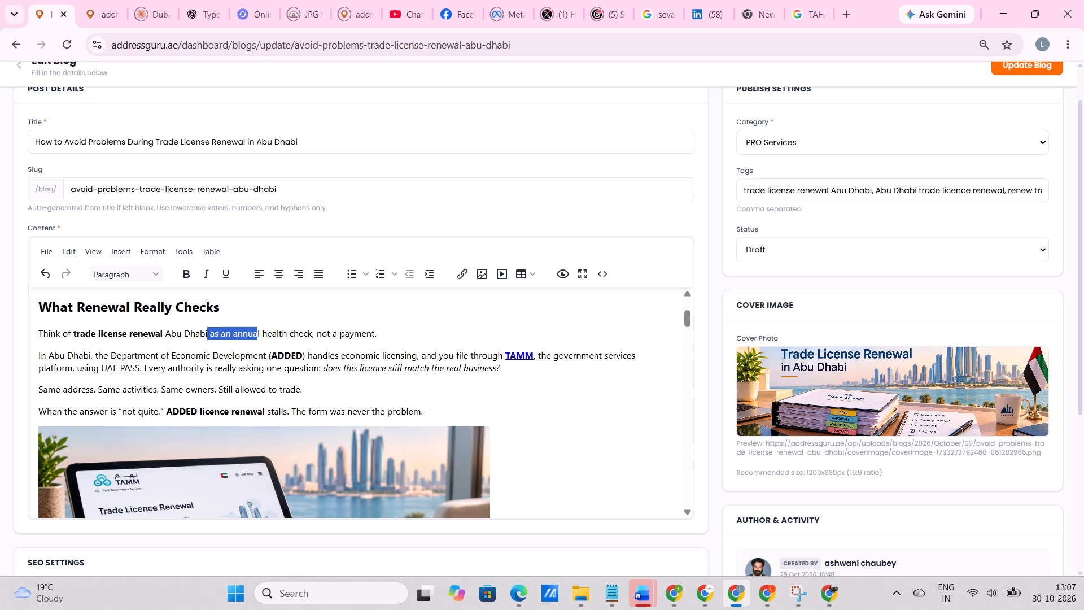
pyautogui.moveTo(260, 337); pyautogui.dragTo(310, 335)
pyautogui.hotkey('ctrl', 'b')
pyautogui.click(309, 335)
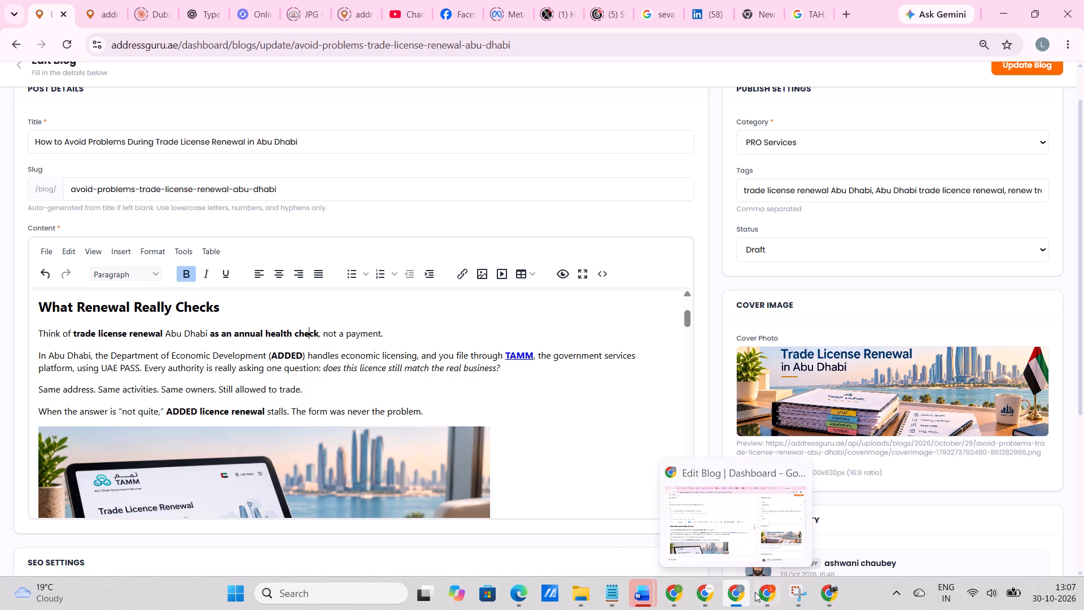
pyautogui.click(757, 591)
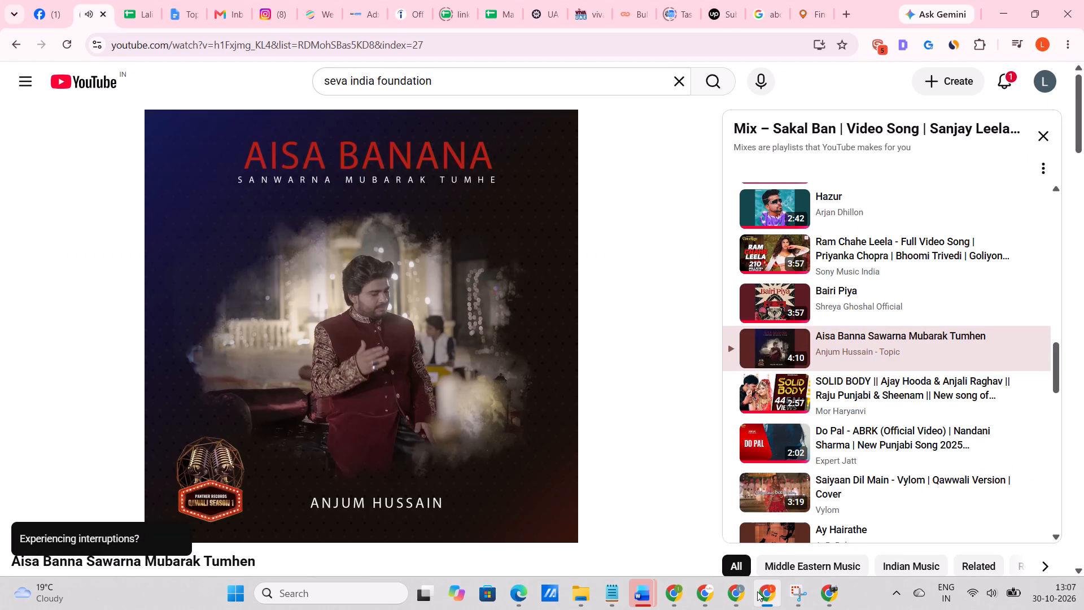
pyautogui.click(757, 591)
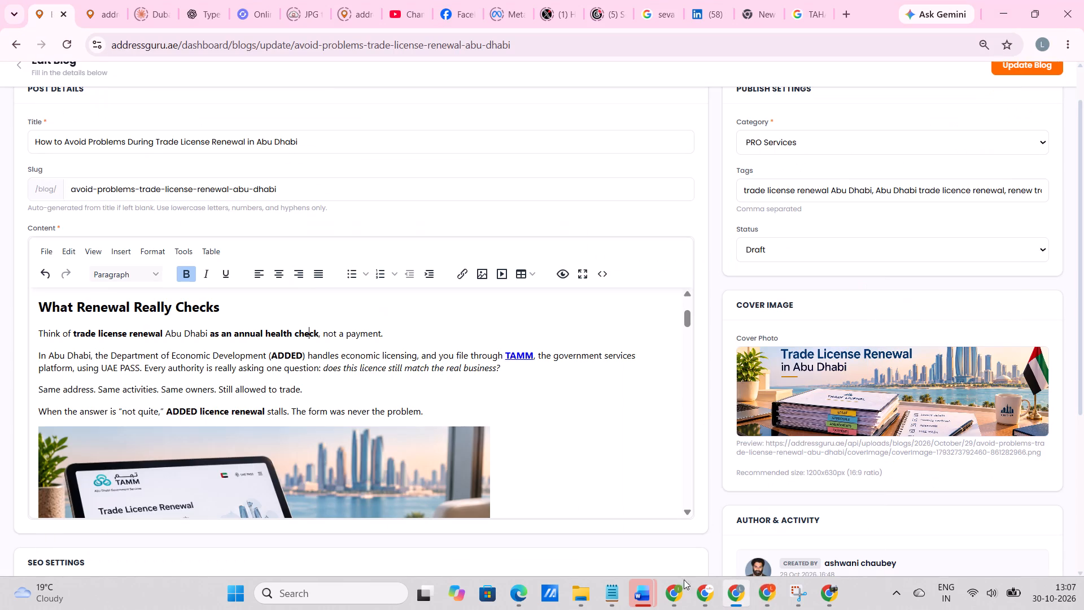
# Enlarge the TAMM tablet image above the "Know Which Door You're Knocking On" heading to about 900 px wide, keeping its proportions.
pyautogui.scroll(-1, 344, 397)
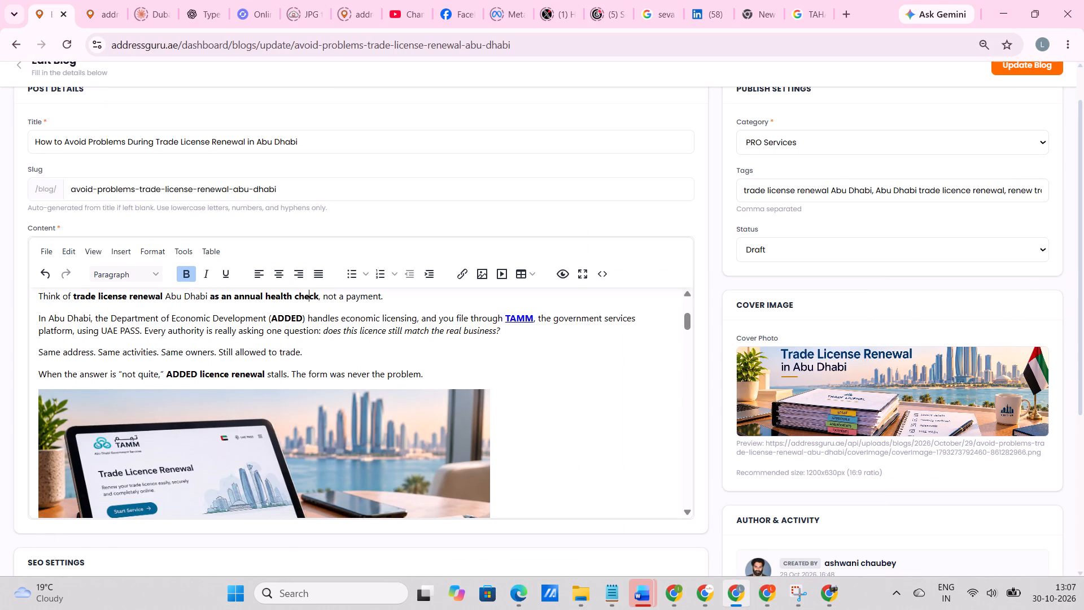
pyautogui.scroll(-3, 344, 397)
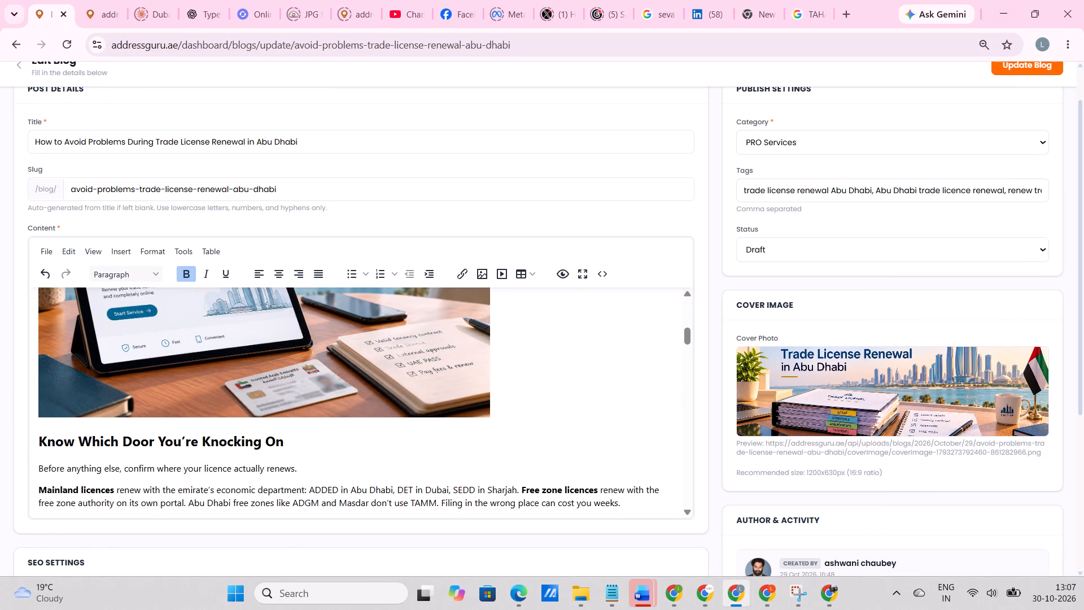
pyautogui.click(521, 371)
pyautogui.click(442, 394)
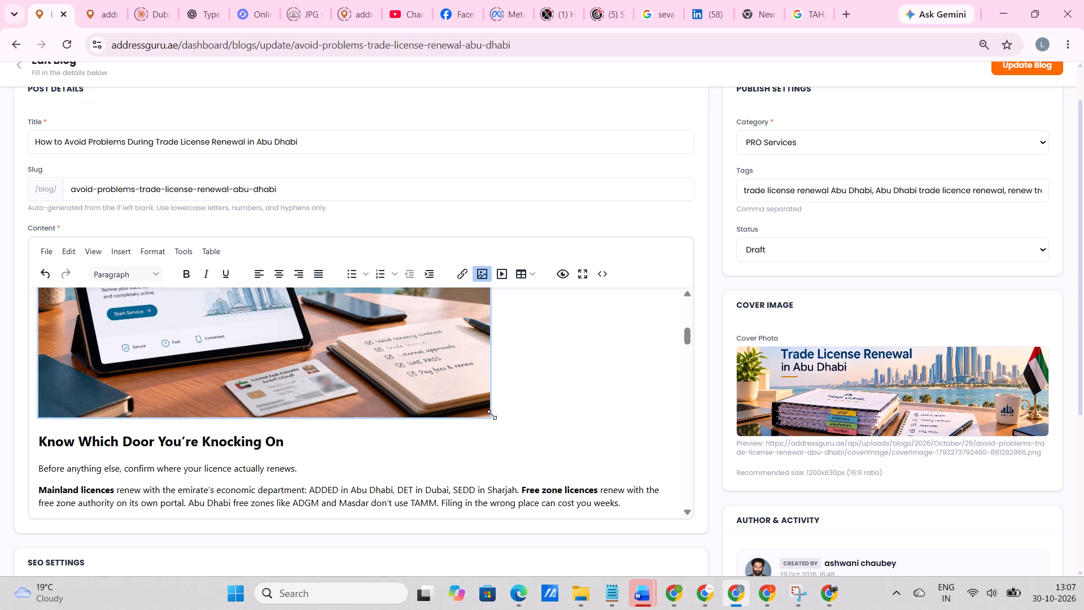
pyautogui.moveTo(492, 415); pyautogui.dragTo(558, 428)
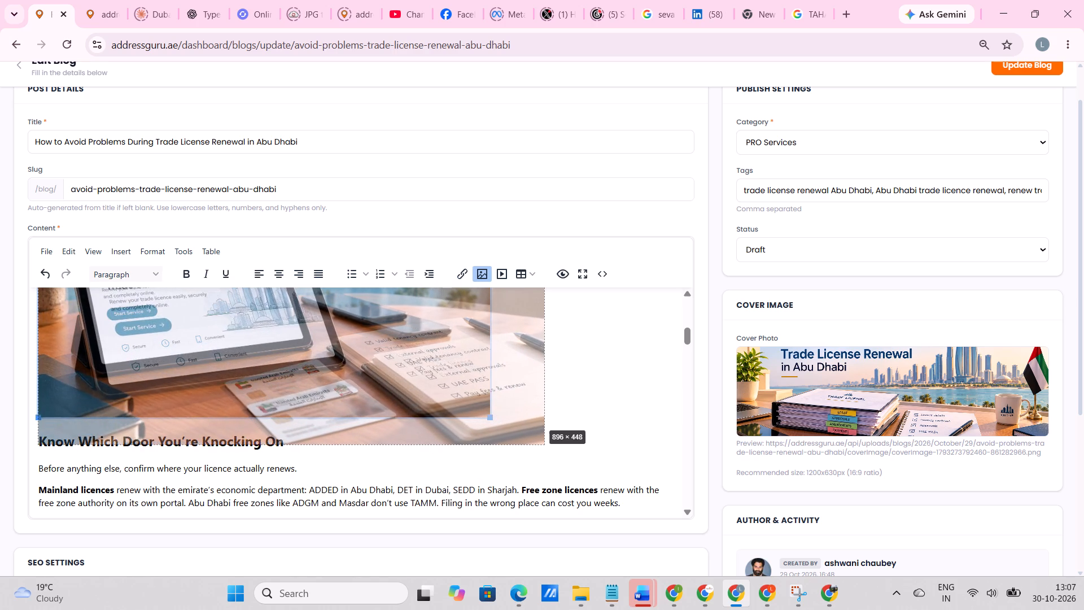
pyautogui.moveTo(558, 428); pyautogui.dragTo(562, 430)
pyautogui.scroll(1, 518, 438)
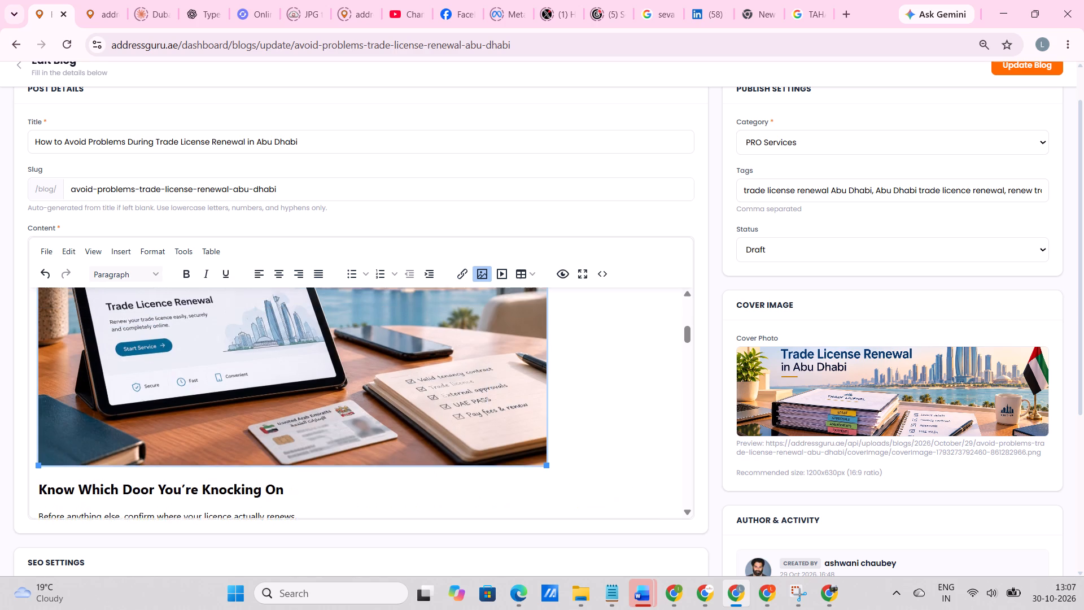
pyautogui.scroll(1, 514, 440)
pyautogui.scroll(-2, 509, 440)
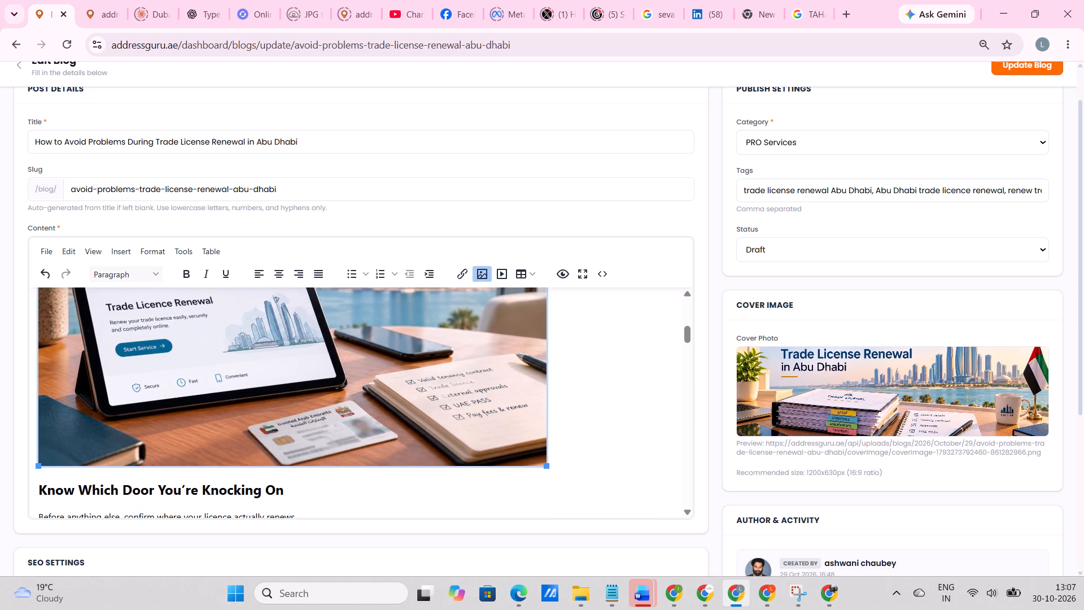
# Copy the URL of the introduction's "trade licence renewal UAE" link for reuse, leaving that link as it is.
pyautogui.scroll(-2, 506, 439)
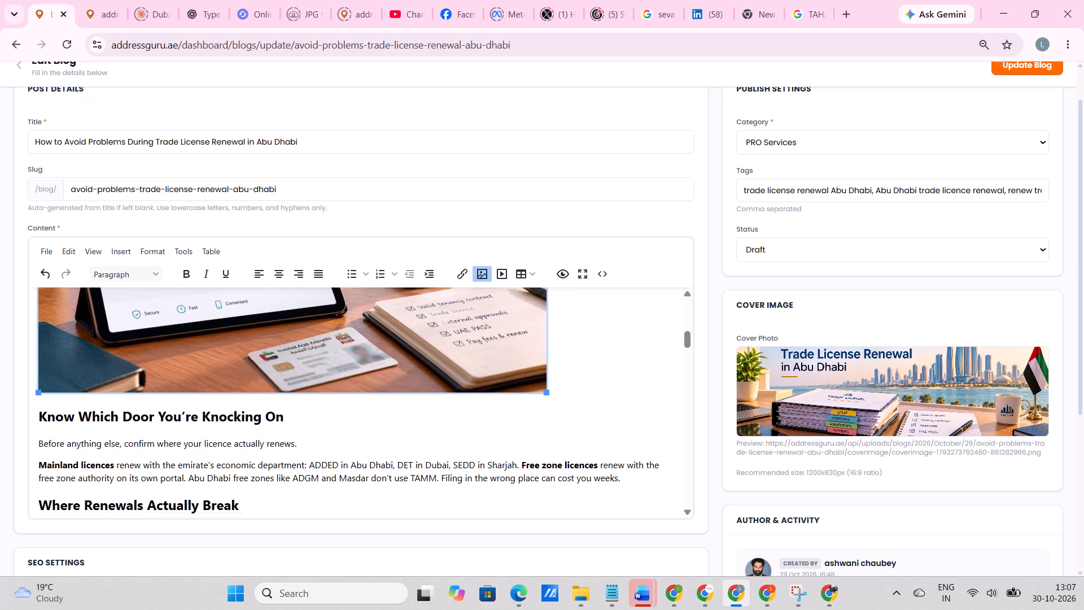
pyautogui.scroll(-2, 497, 434)
pyautogui.scroll(-1, 198, 413)
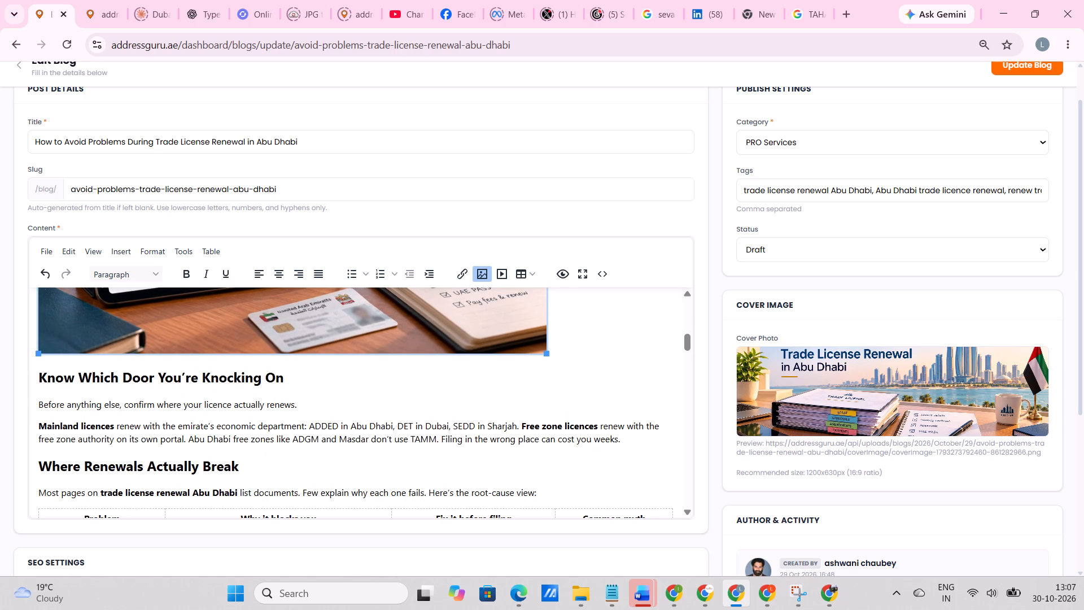
pyautogui.click(211, 380)
pyautogui.scroll(-1, 211, 380)
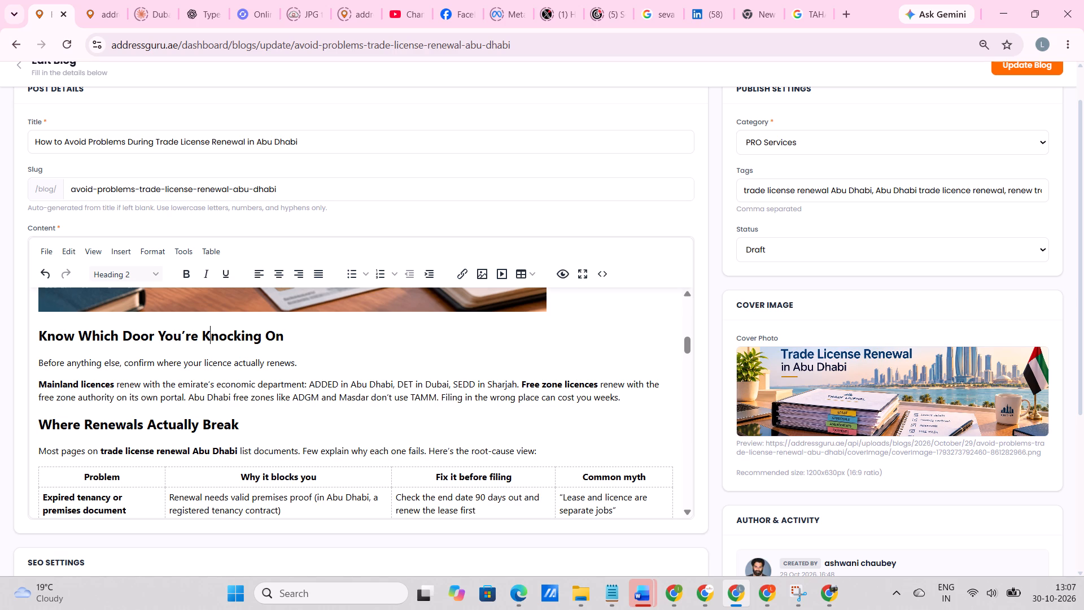
pyautogui.moveTo(100, 454); pyautogui.dragTo(238, 449)
pyautogui.scroll(5, 348, 419)
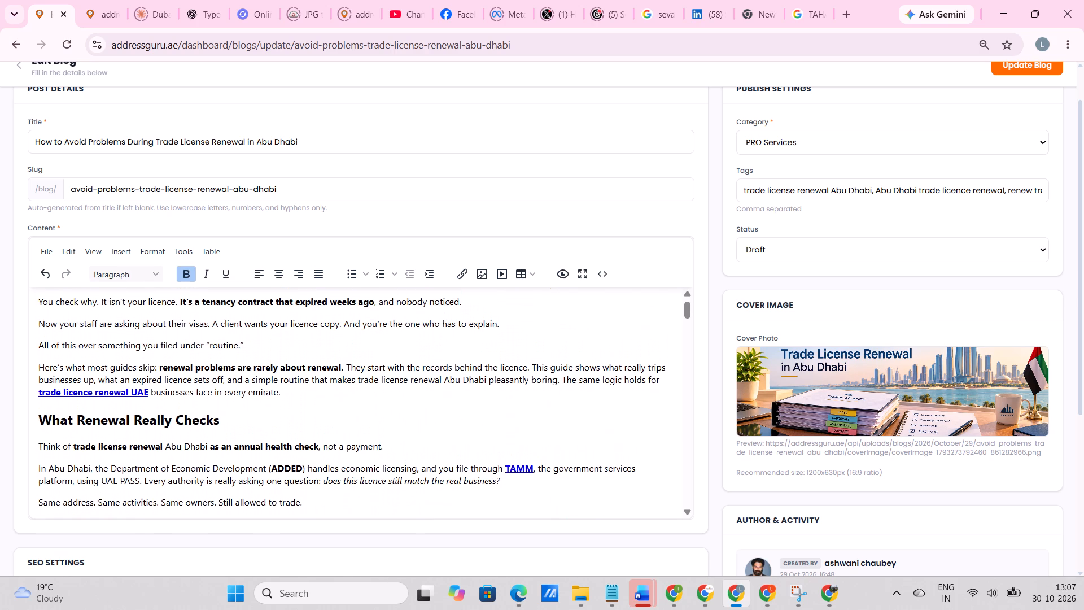
pyautogui.rightClick(117, 394)
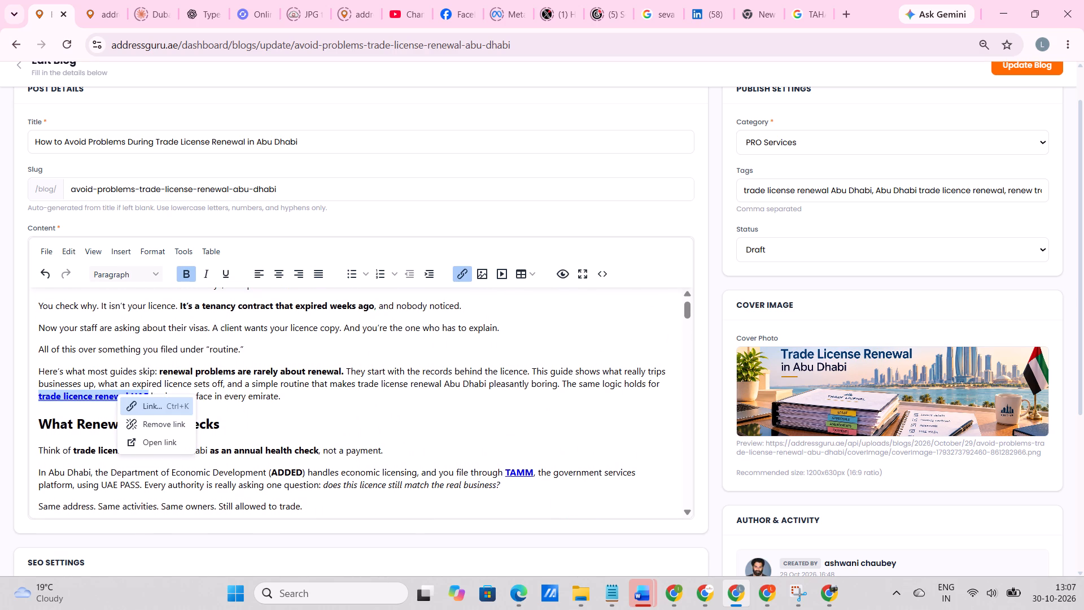
pyautogui.click(466, 277)
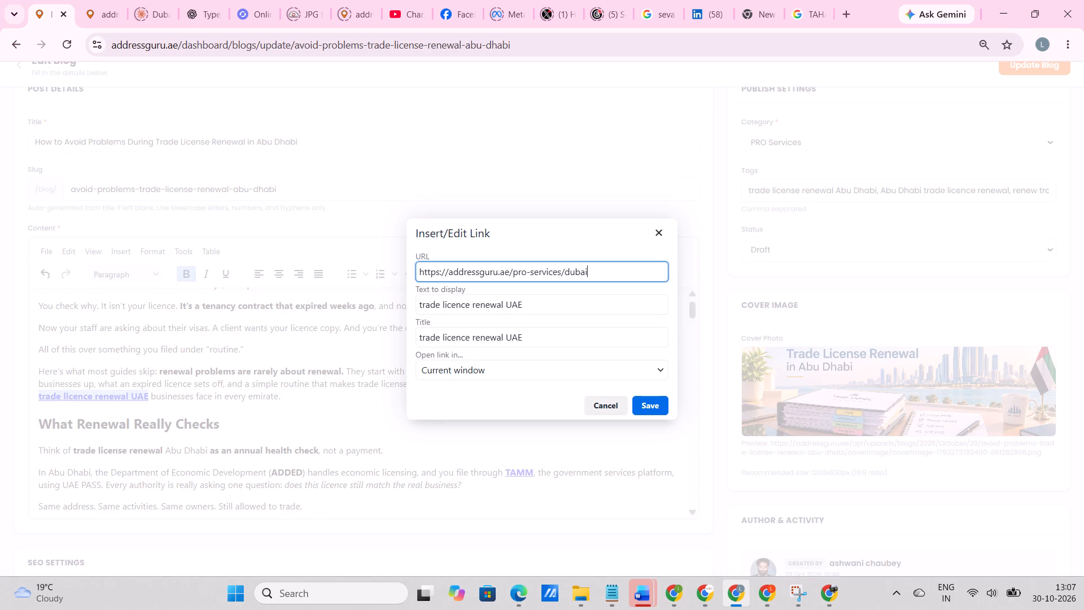
pyautogui.hotkey('ctrl', 'a')
pyautogui.hotkey('ctrl', 'c')
pyautogui.click(660, 233)
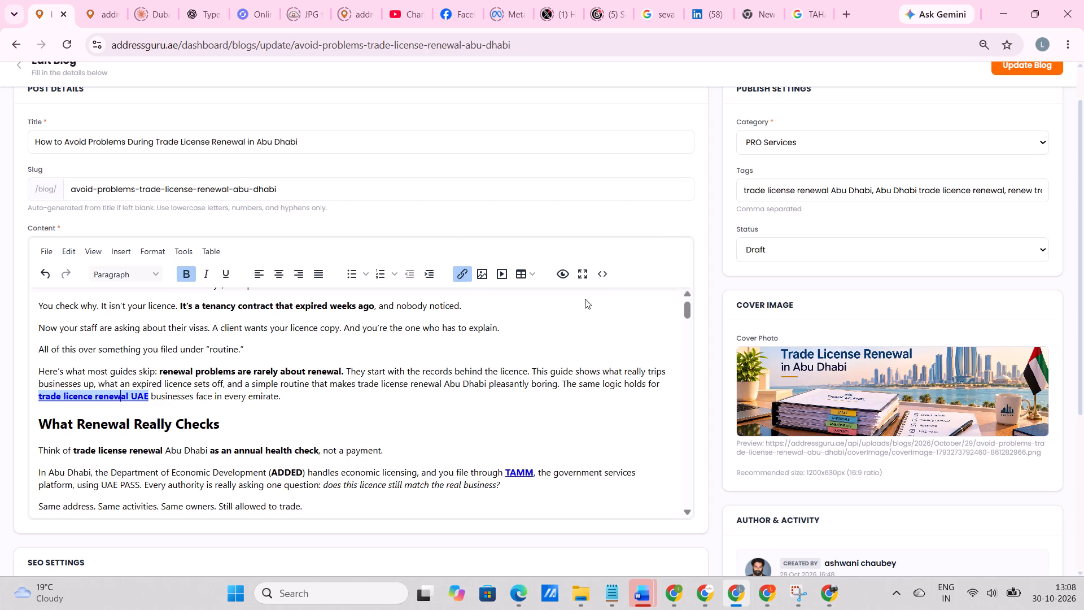
pyautogui.scroll(-6, 476, 378)
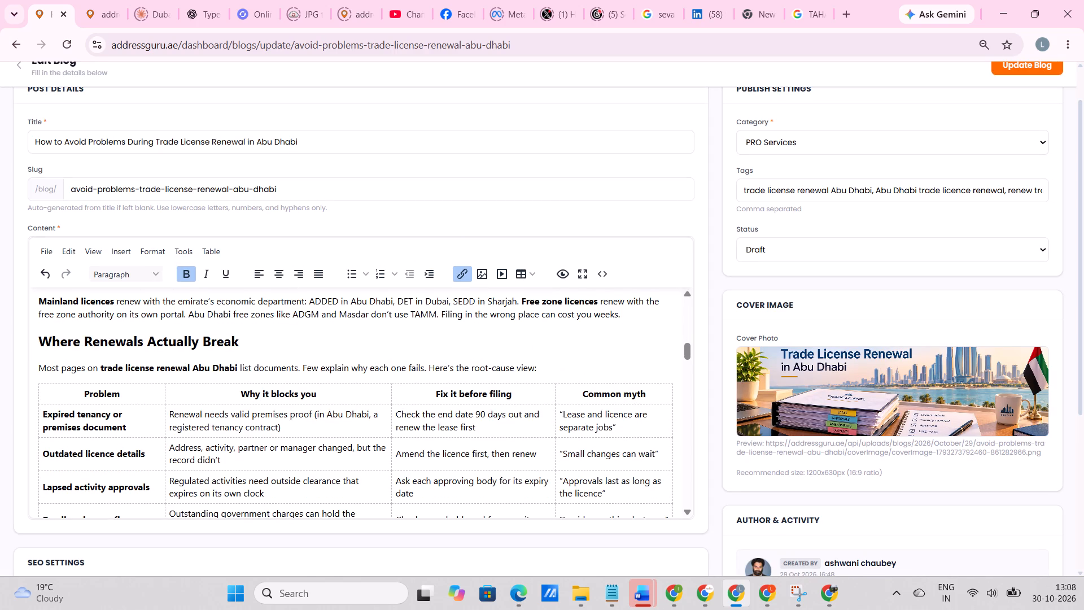
pyautogui.moveTo(99, 368); pyautogui.dragTo(231, 361)
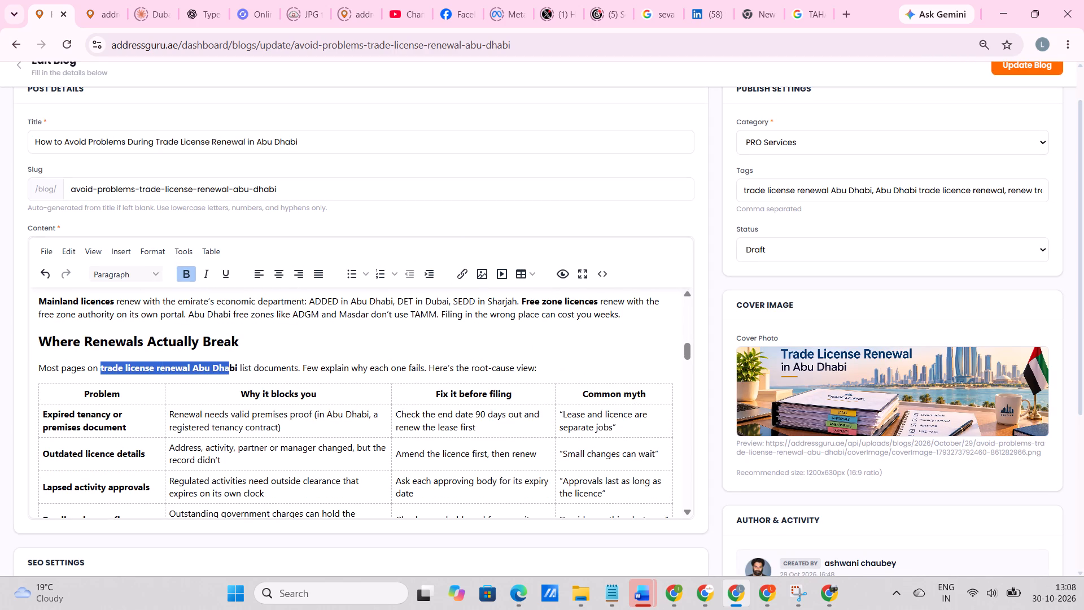
pyautogui.moveTo(231, 361); pyautogui.dragTo(237, 362)
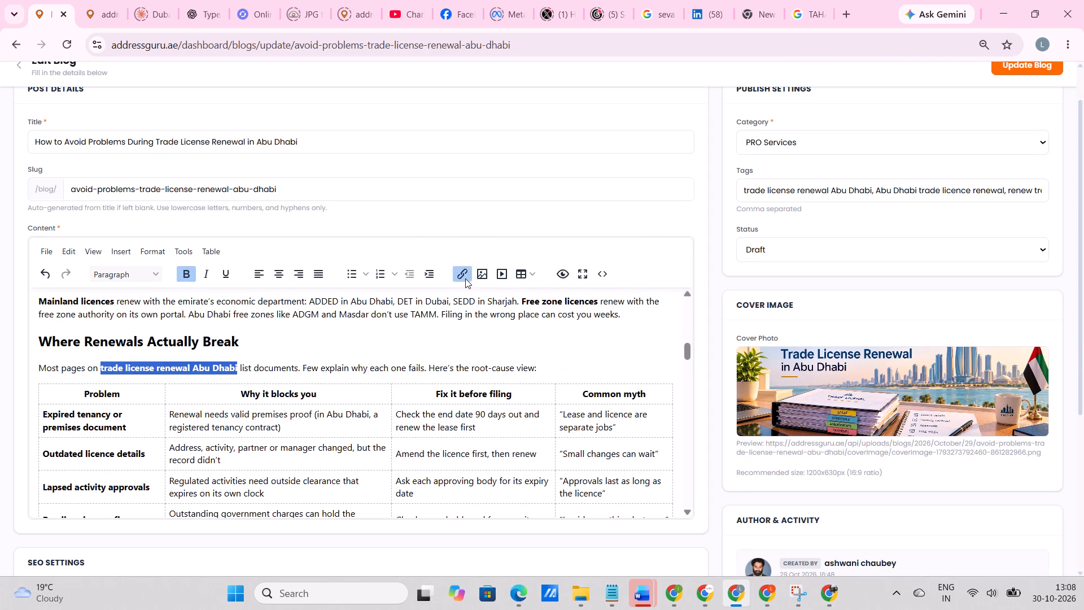
pyautogui.click(465, 278)
pyautogui.hotkey('ctrl', 'v')
pyautogui.doubleClick(575, 273)
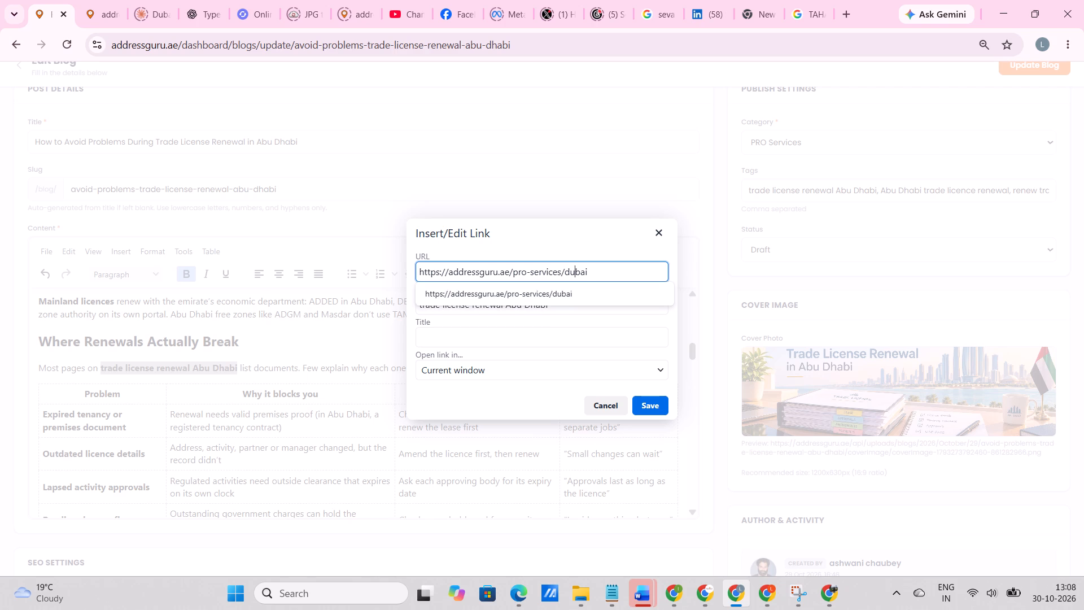
pyautogui.press('a')
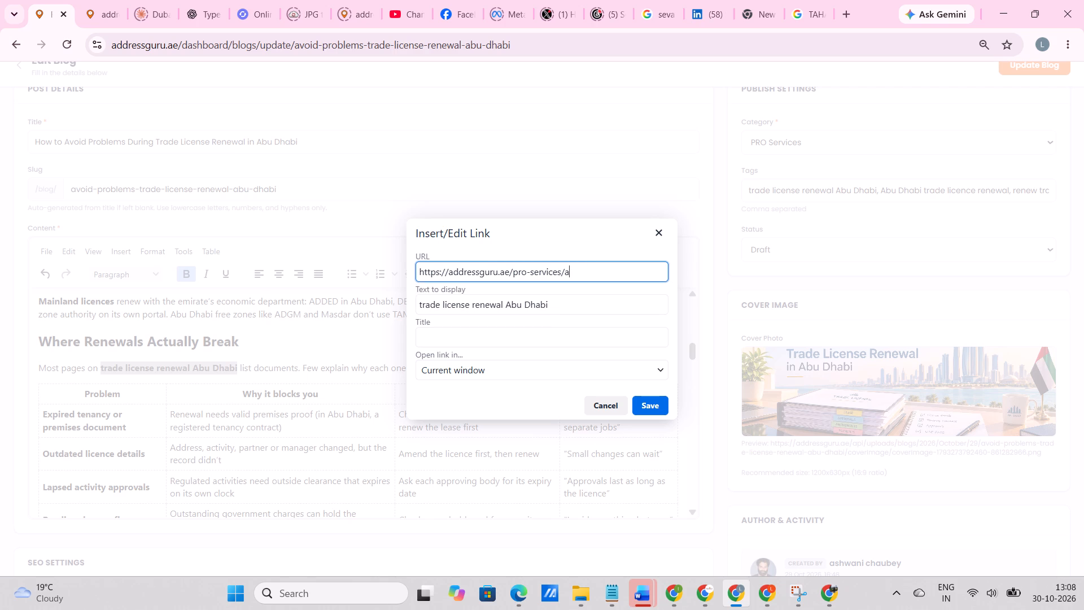
pyautogui.write('bu')
pyautogui.press('-')
pyautogui.write('dhabi')
pyautogui.click(527, 372)
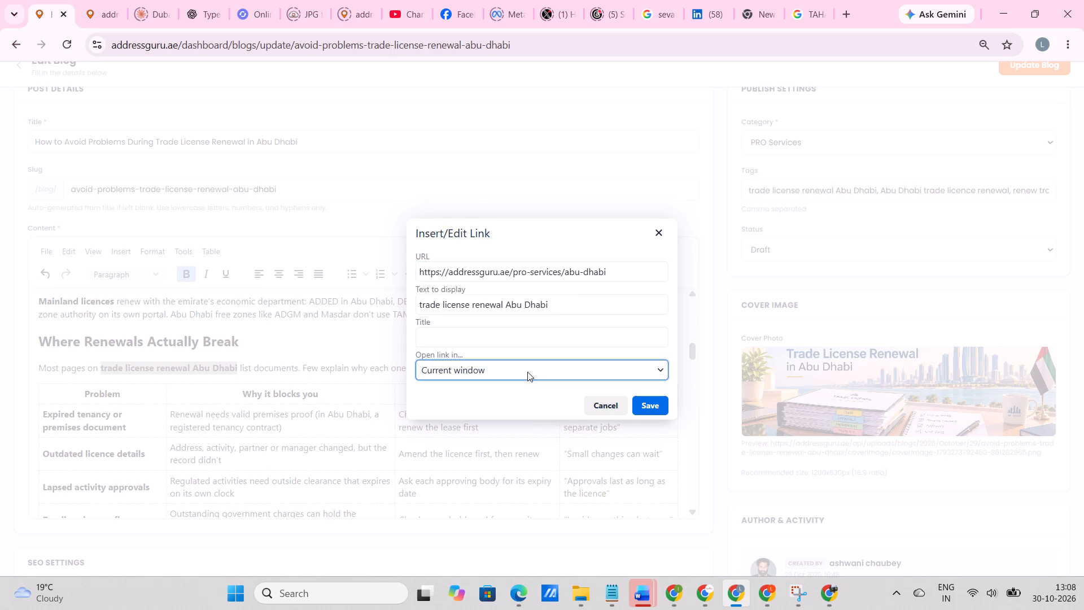
pyautogui.click(532, 400)
pyautogui.click(558, 405)
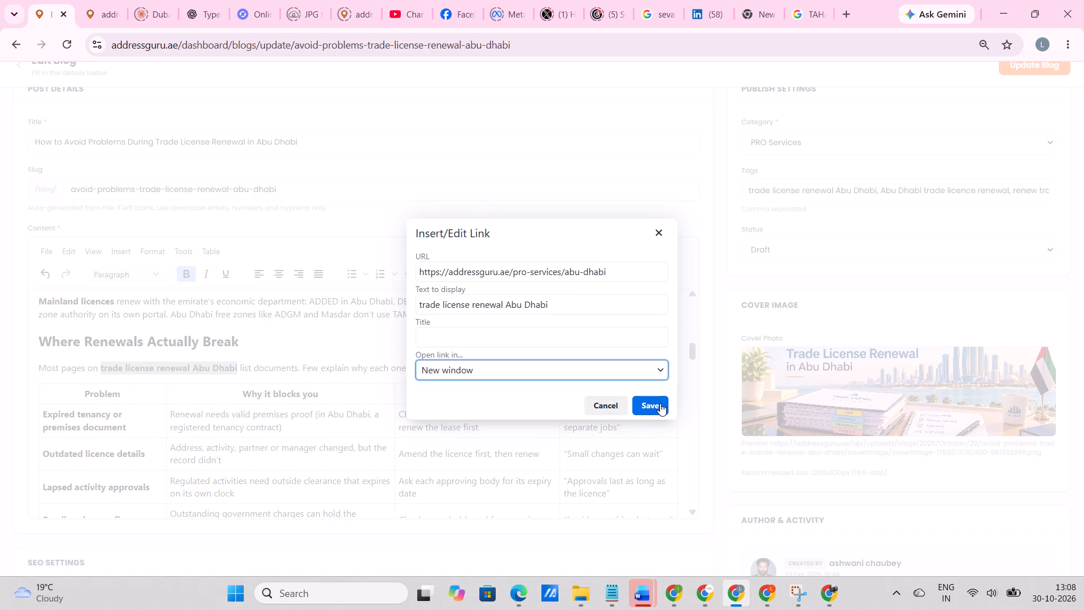
pyautogui.click(660, 403)
pyautogui.click(403, 372)
# Remove the quotation marks from the Common myth cells for expired tenancy, outdated licence details and lapsed activity approvals.
pyautogui.scroll(-1, 405, 373)
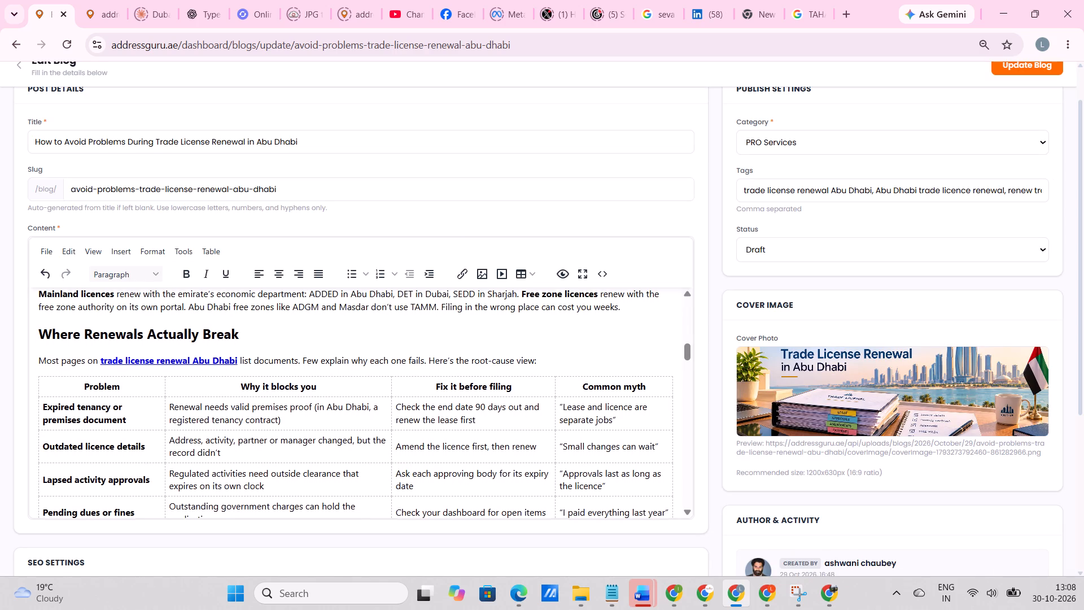
pyautogui.scroll(-2, 416, 347)
pyautogui.scroll(-1, 436, 390)
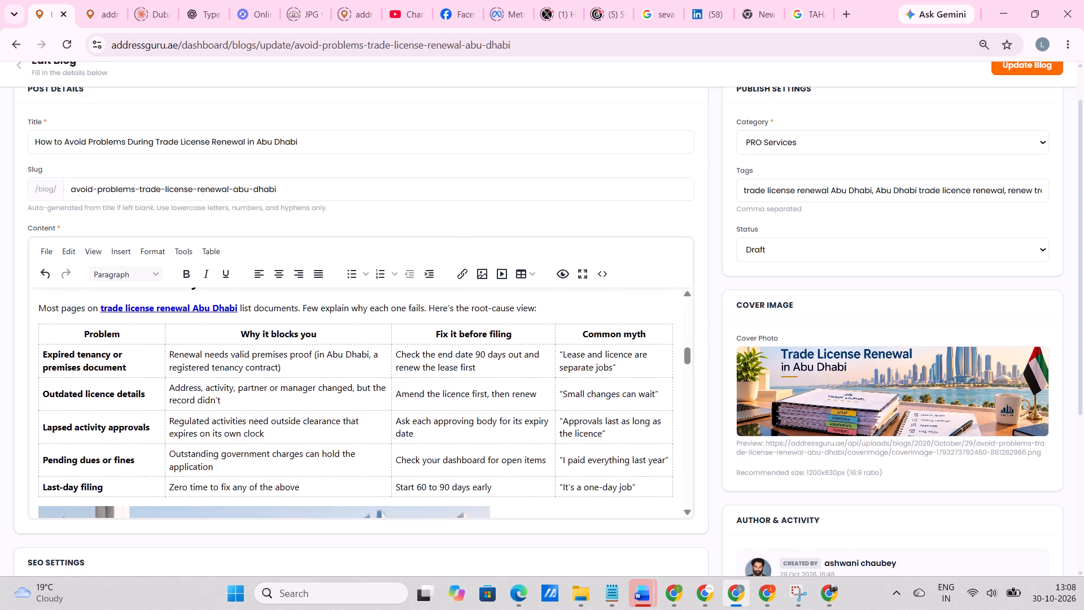
pyautogui.scroll(-1, 438, 394)
pyautogui.click(639, 367)
pyautogui.press('BackSpace')
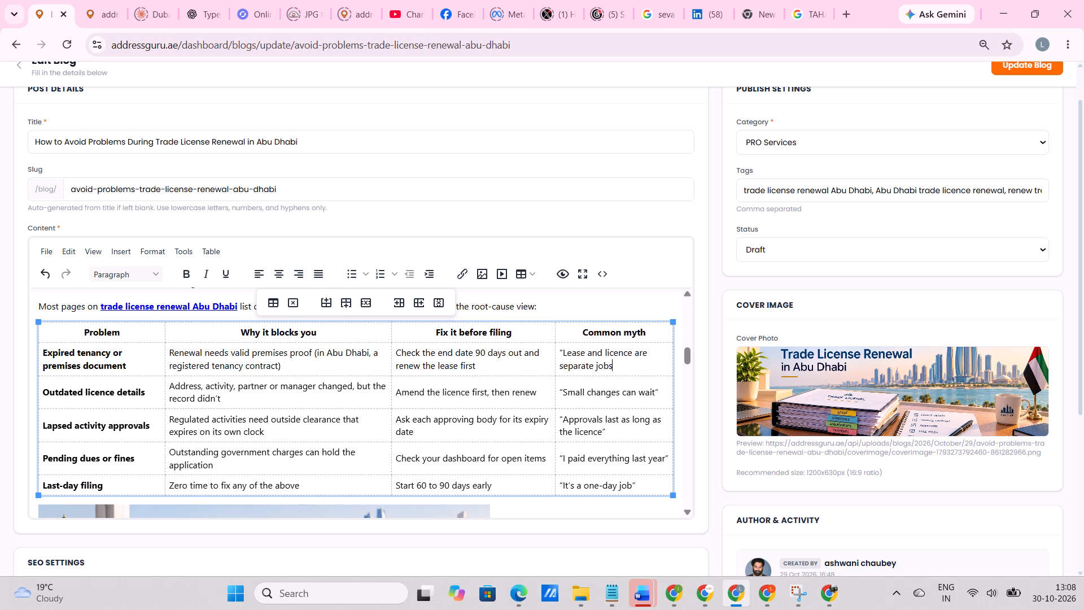
pyautogui.click(564, 347)
pyautogui.press('BackSpace')
pyautogui.click(666, 390)
pyautogui.press('BackSpace')
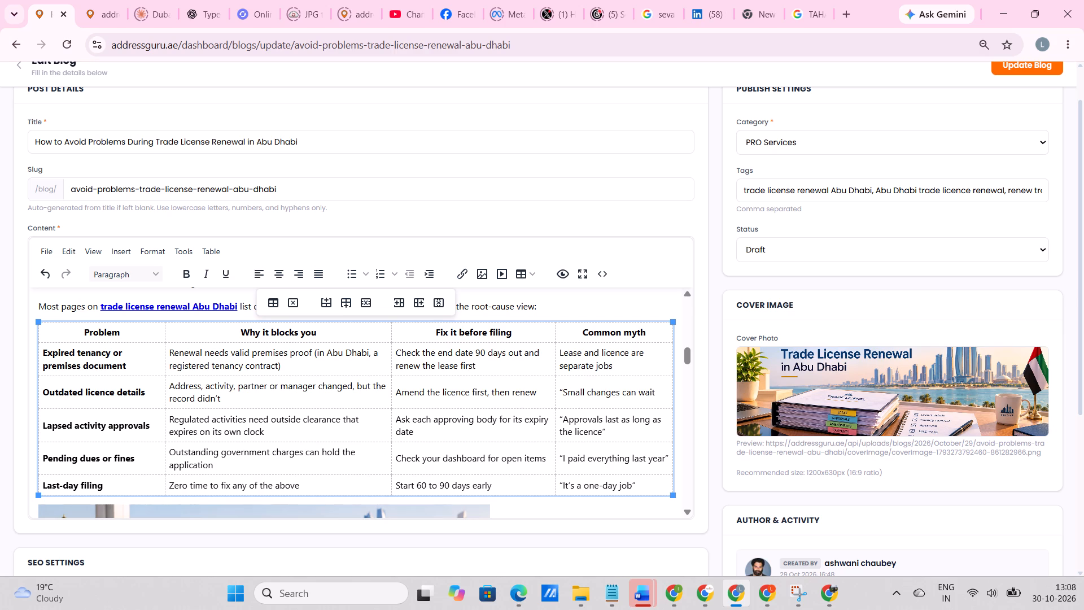
pyautogui.click(562, 388)
pyautogui.press('BackSpace')
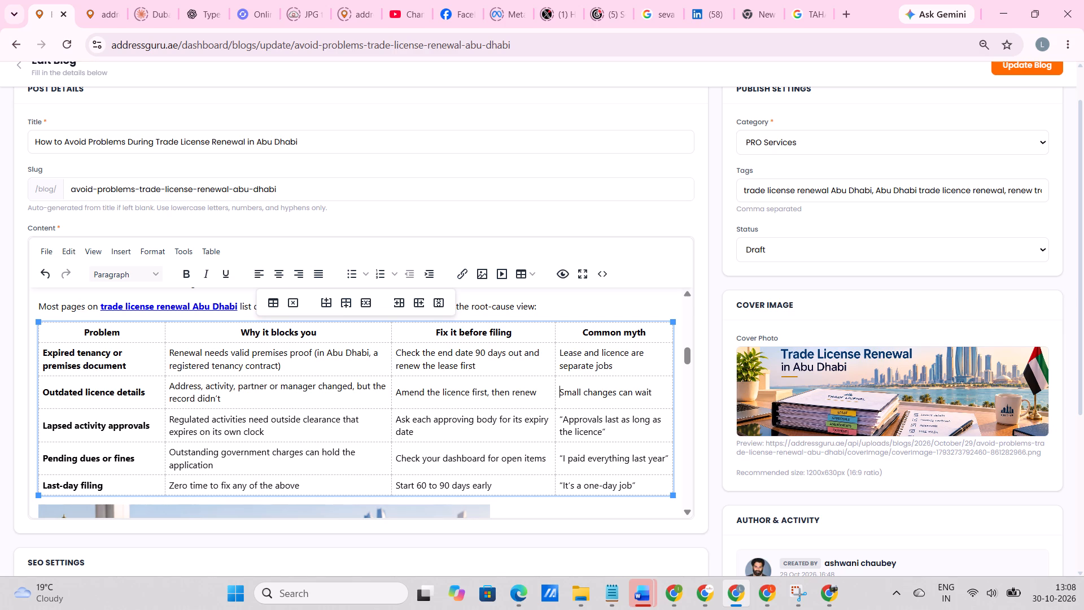
pyautogui.click(565, 417)
pyautogui.press('BackSpace')
pyautogui.click(632, 437)
pyautogui.press('BackSpace')
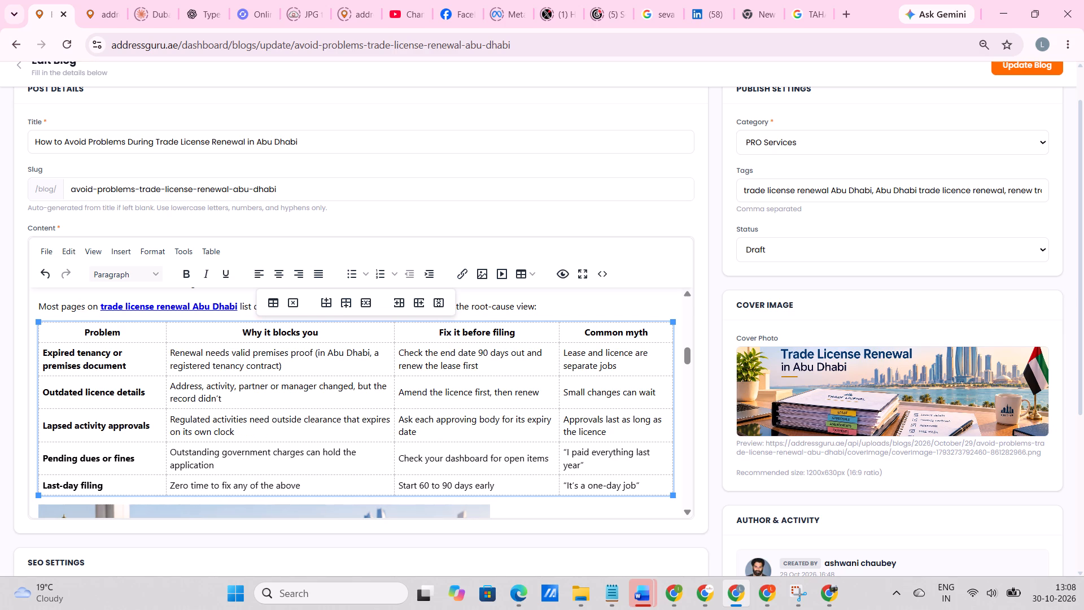
# Remove the quotation marks from the Common myth cells in the "Pending dues or fines" and "Last-day filing" rows.
pyautogui.click(566, 454)
pyautogui.press('BackSpace')
pyautogui.click(619, 461)
pyautogui.press('BackSpace')
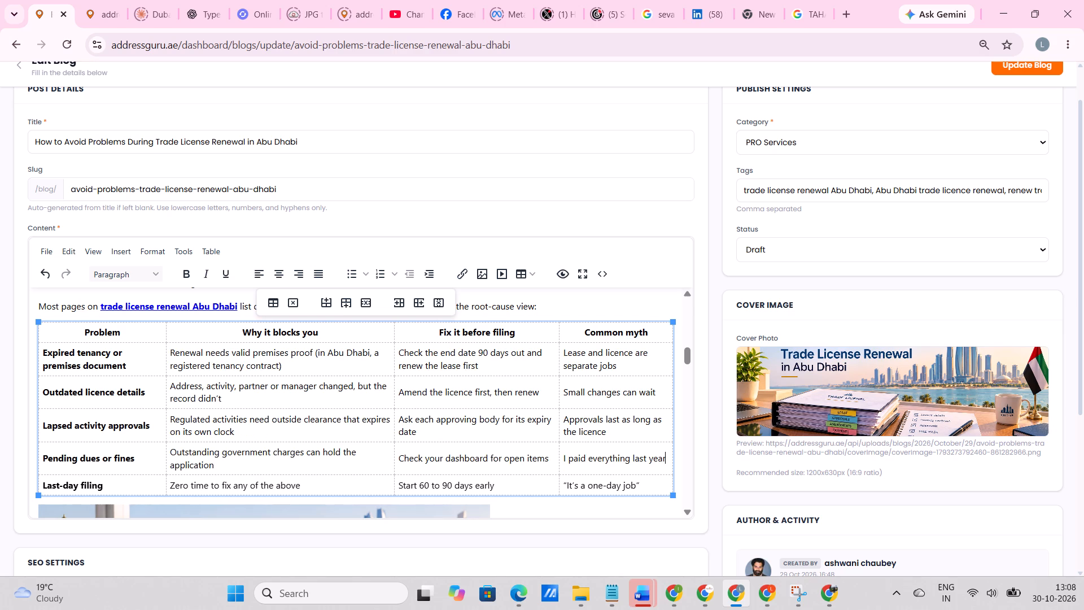
pyautogui.click(644, 480)
pyautogui.press('BackSpace')
pyautogui.click(567, 476)
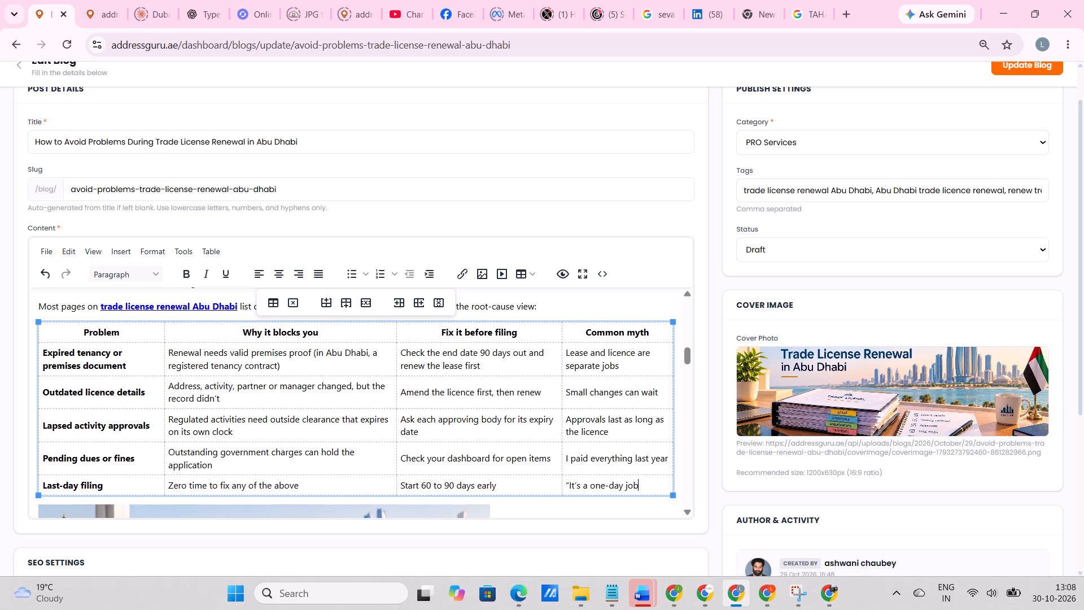
pyautogui.click(571, 483)
pyautogui.press('BackSpace')
pyautogui.hotkey('ctrl', 'z')
pyautogui.press('Left')
pyautogui.press('BackSpace')
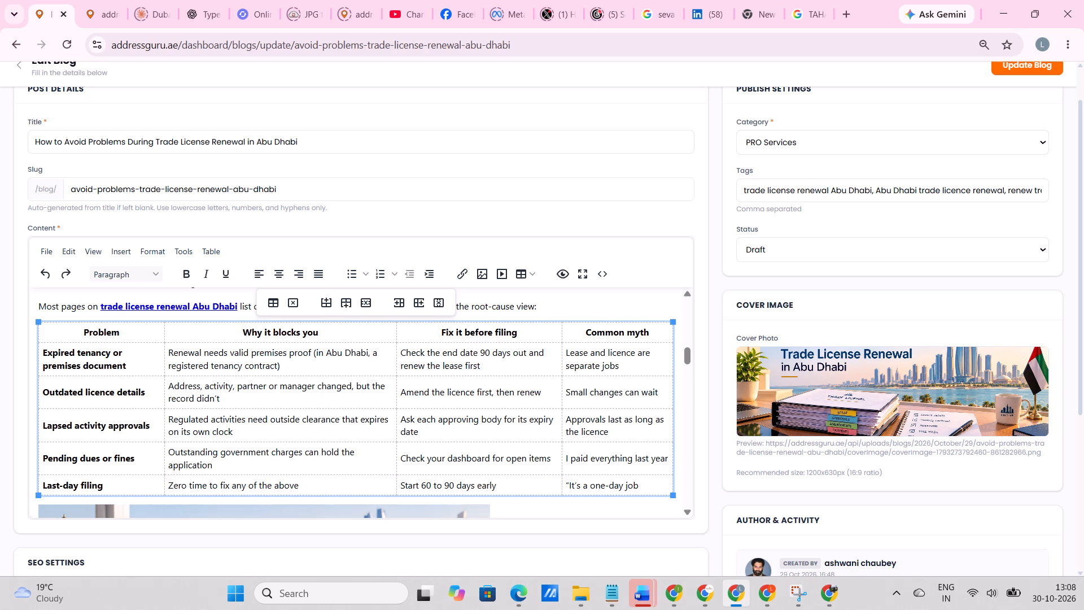
pyautogui.press('Right')
pyautogui.press('BackSpace')
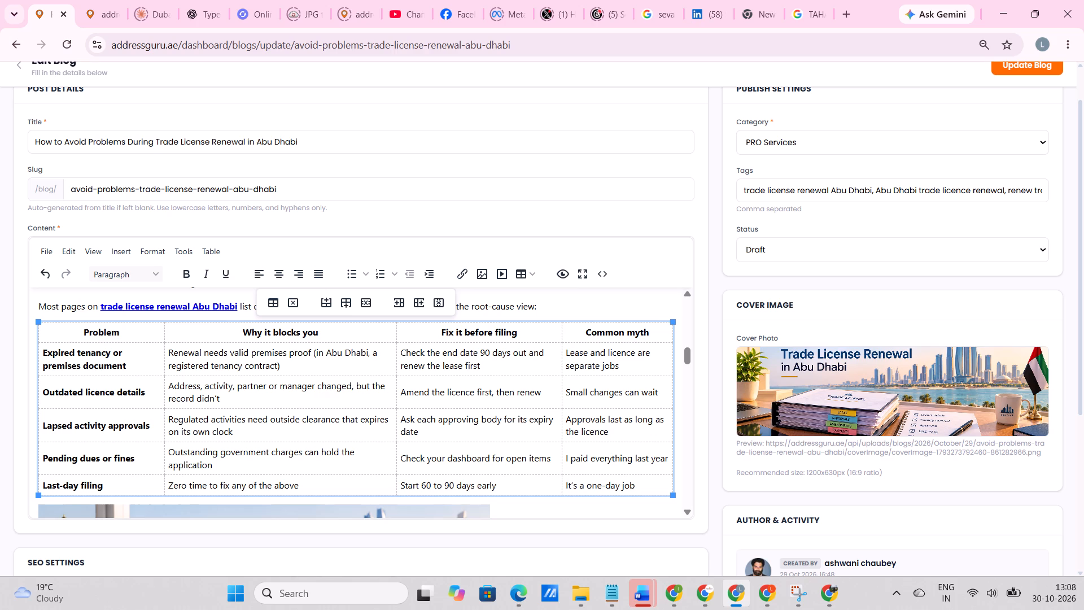
# Review the draft's text, images and tables from "Where Renewals Actually Break" through the "Quick Self-Check" section.
pyautogui.scroll(1, 514, 463)
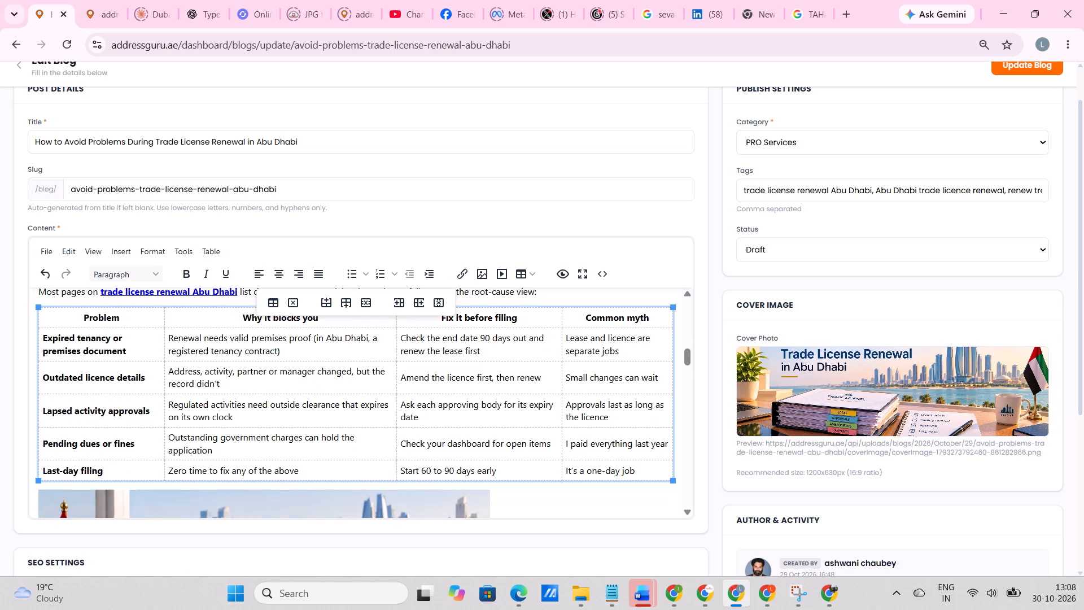
pyautogui.scroll(1, 514, 463)
pyautogui.scroll(-7, 440, 354)
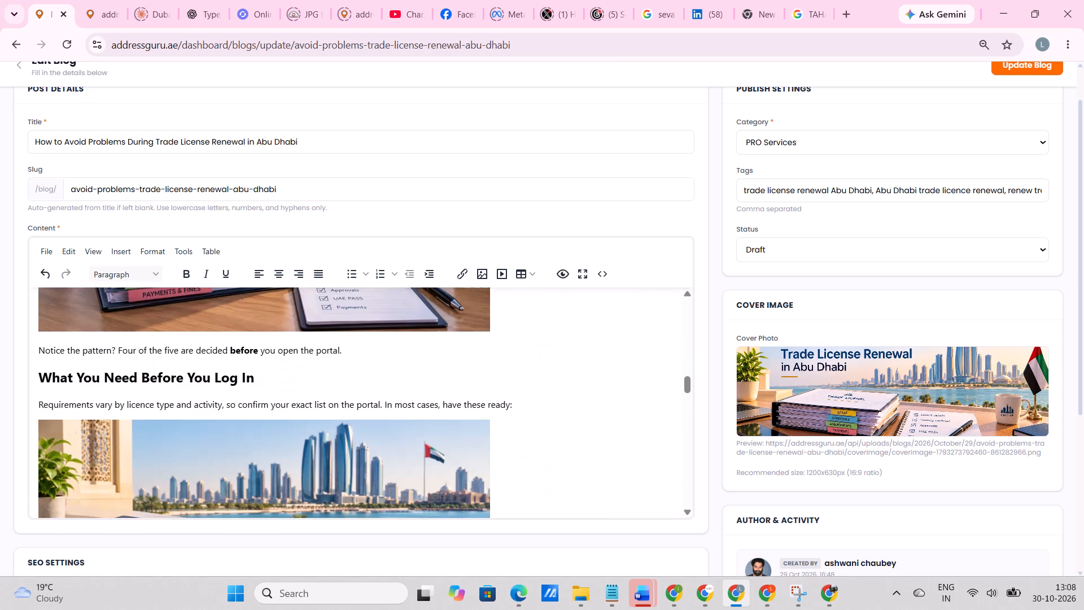
pyautogui.scroll(1, 448, 404)
pyautogui.click(524, 418)
pyautogui.scroll(-3, 524, 418)
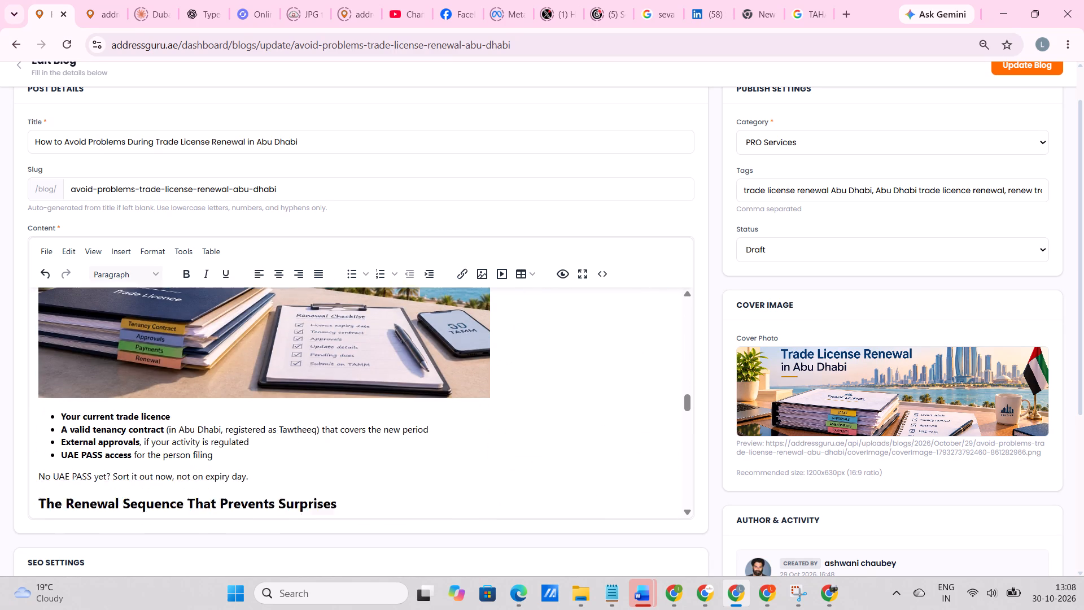
pyautogui.scroll(-2, 524, 418)
pyautogui.scroll(3, 522, 418)
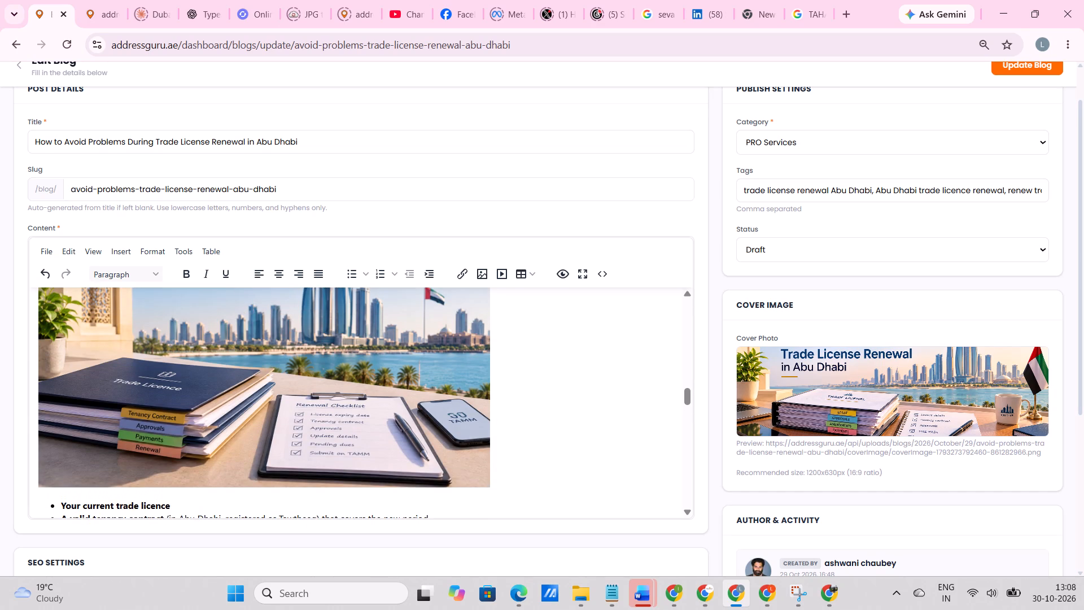
pyautogui.scroll(2, 518, 419)
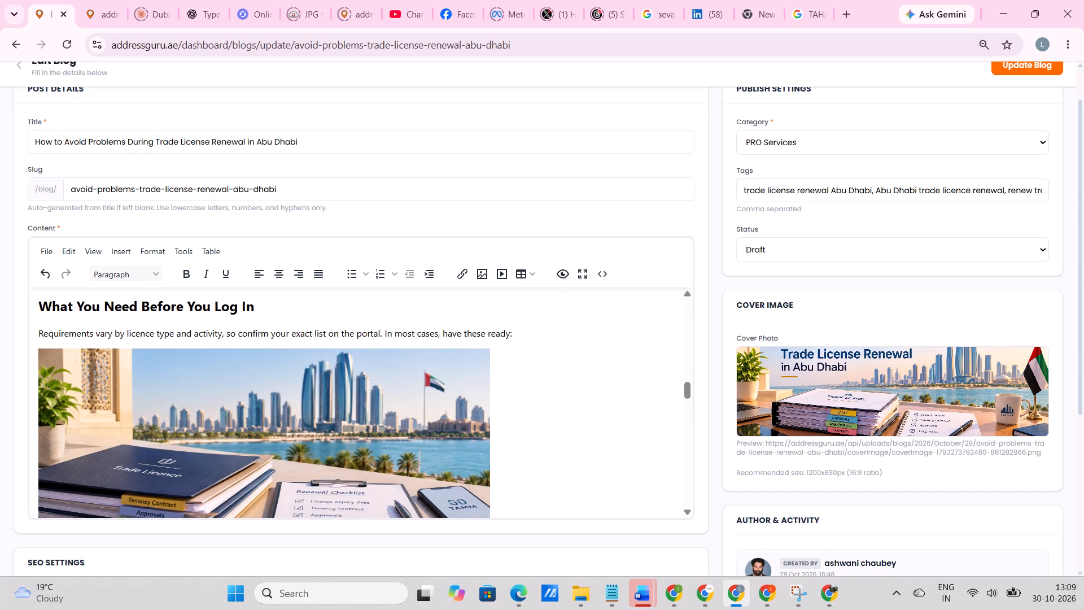
pyautogui.scroll(-5, 145, 353)
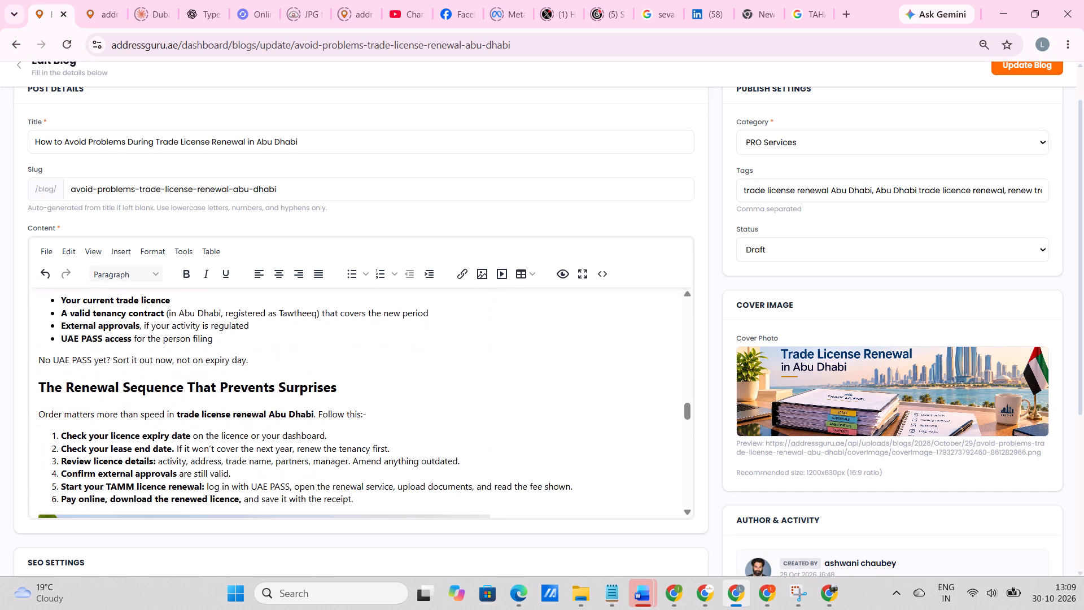
pyautogui.hscroll(-1, 145, 354)
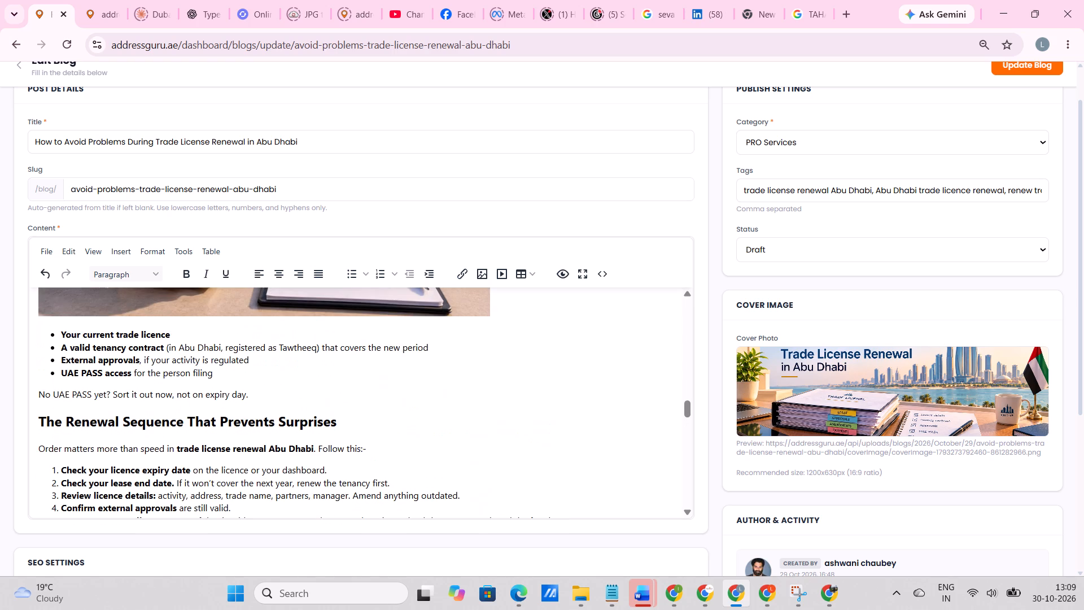
pyautogui.scroll(-4, 162, 374)
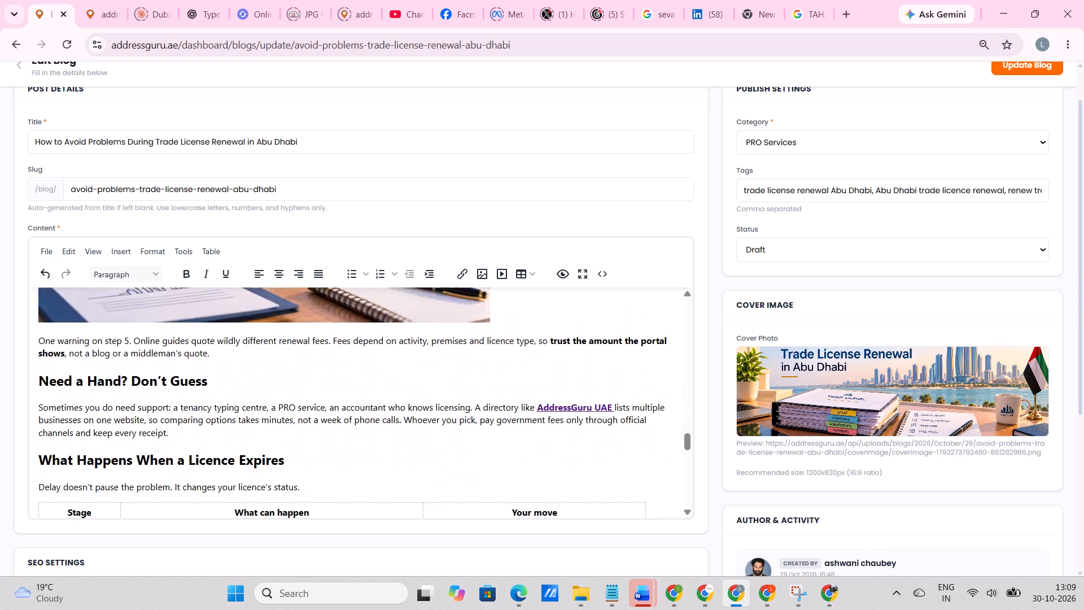
pyautogui.scroll(-2, 162, 374)
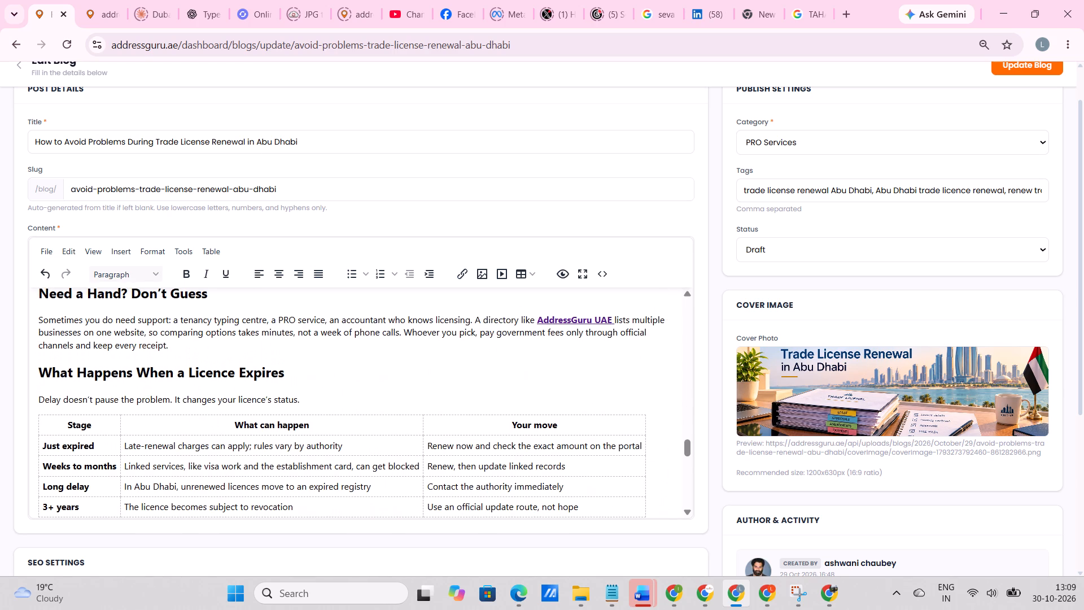
pyautogui.scroll(-5, 162, 374)
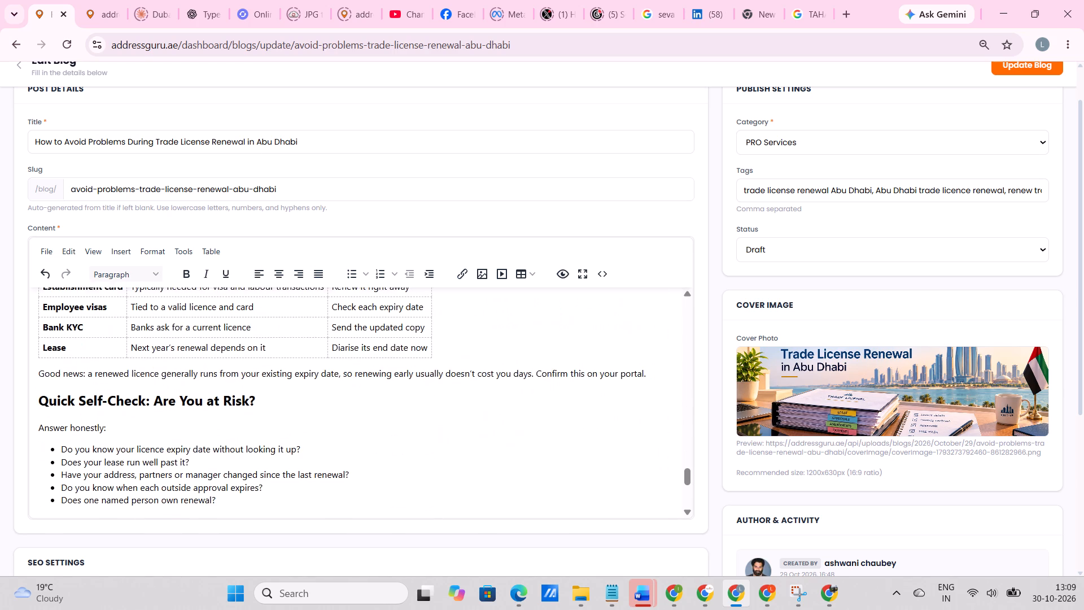
pyautogui.scroll(-1, 163, 370)
# Under "What You Need Before You Log In", move the four-item requirements list above the renewal checklist image, directly after the introductory sentence.
pyautogui.scroll(6, 163, 370)
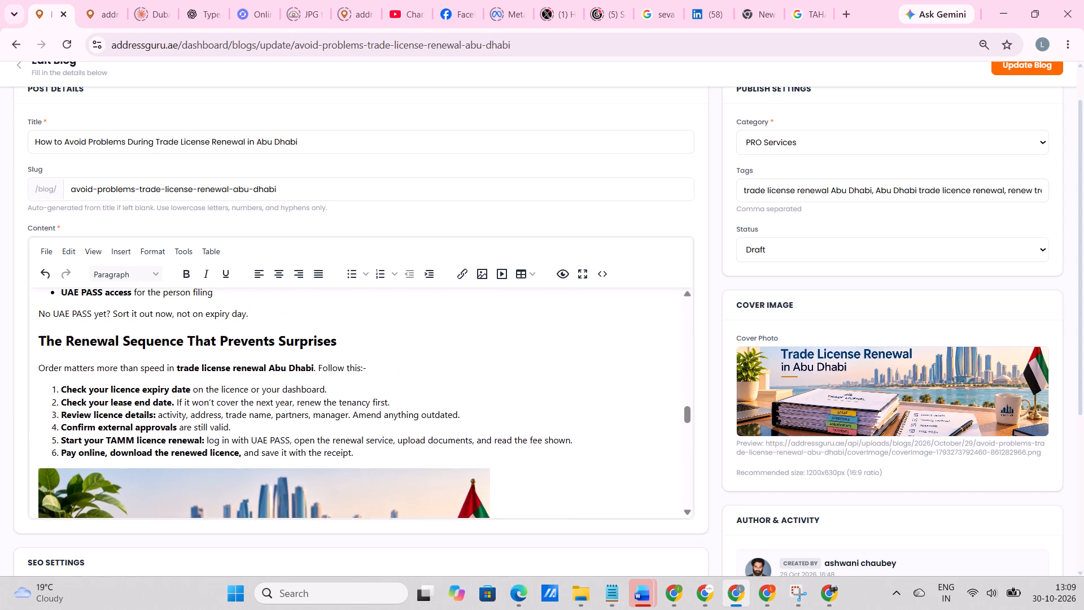
pyautogui.scroll(1, 190, 366)
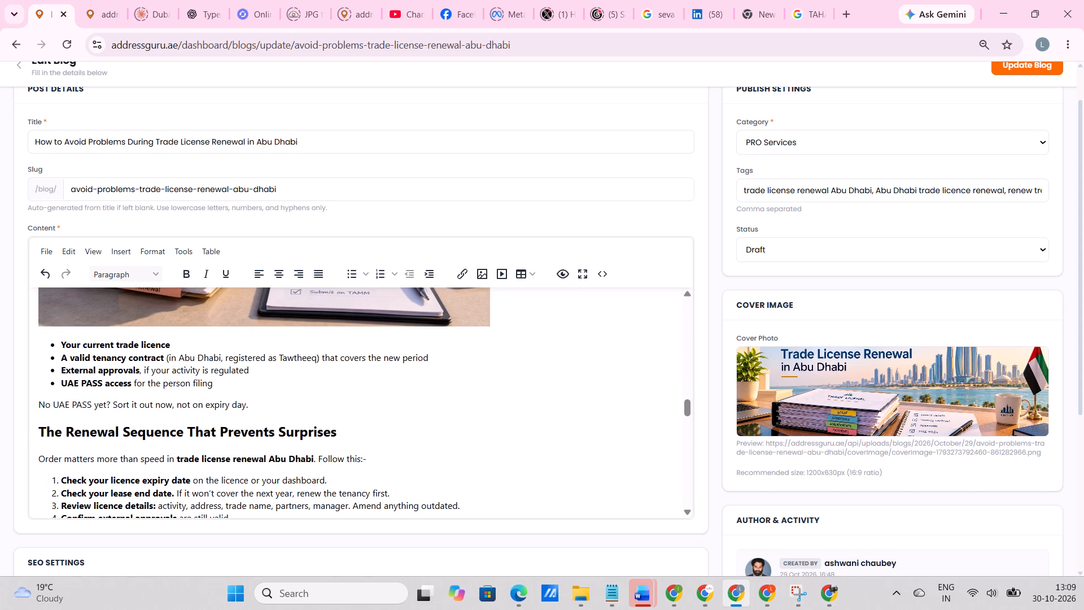
pyautogui.moveTo(242, 382); pyautogui.dragTo(15, 346)
pyautogui.hotkey('ctrl', 'c')
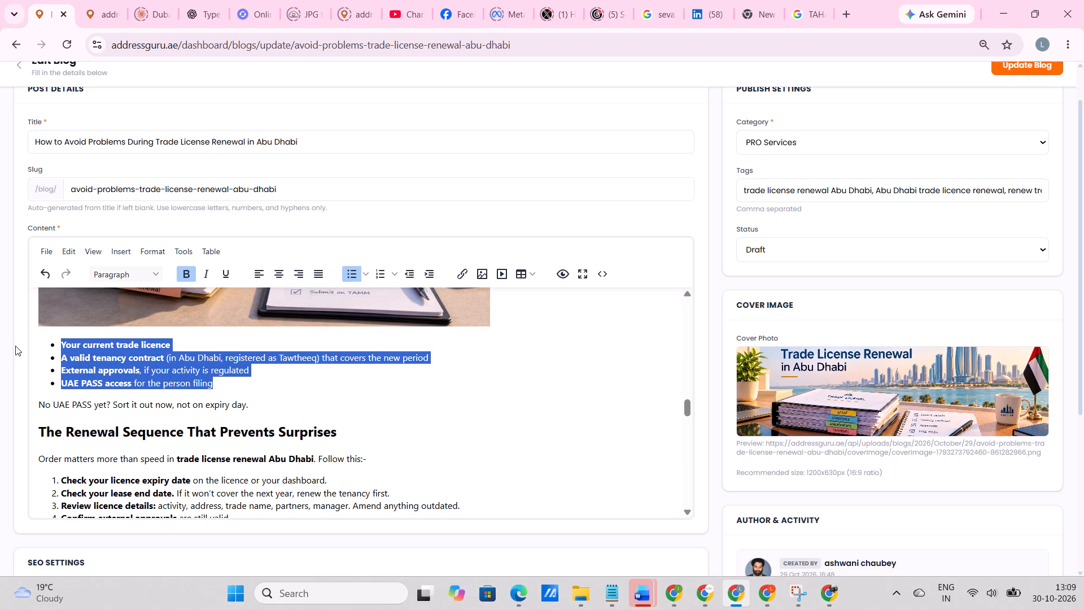
pyautogui.press('BackSpace')
pyautogui.press('BackSpace')
pyautogui.press('BackSpace')
pyautogui.scroll(2, 300, 393)
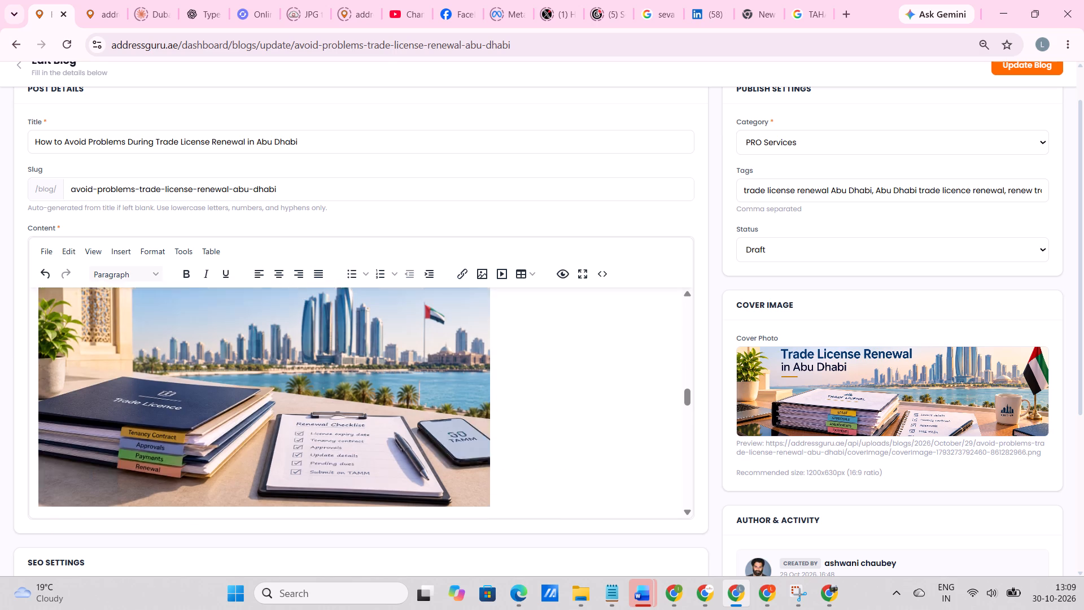
pyautogui.scroll(2, 302, 390)
pyautogui.click(569, 351)
pyautogui.press('Return')
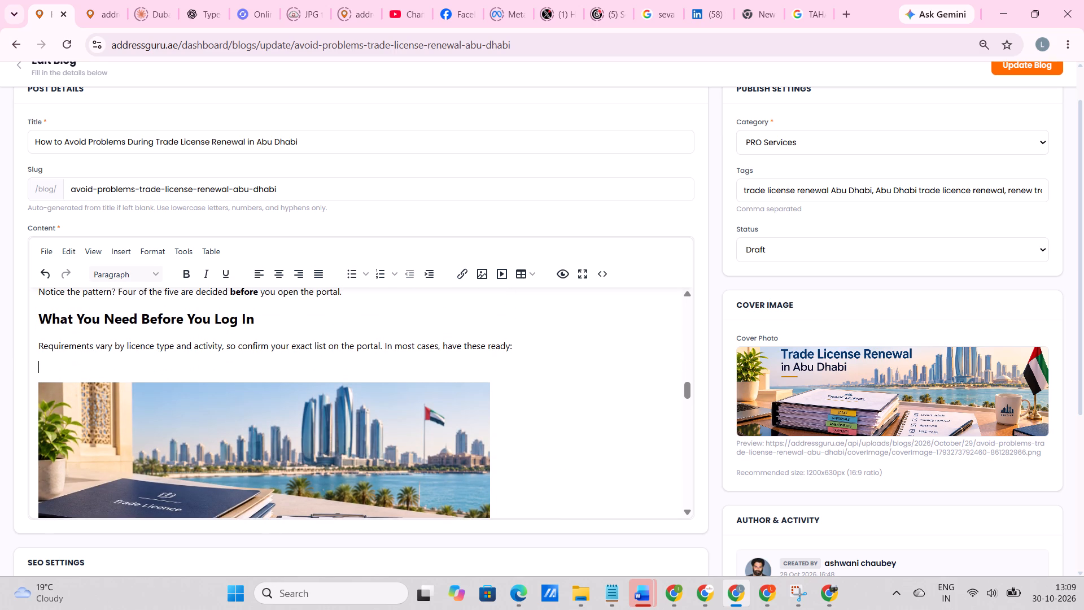
pyautogui.hotkey('ctrl', 'v')
pyautogui.scroll(3, 535, 392)
pyautogui.scroll(-3, 443, 440)
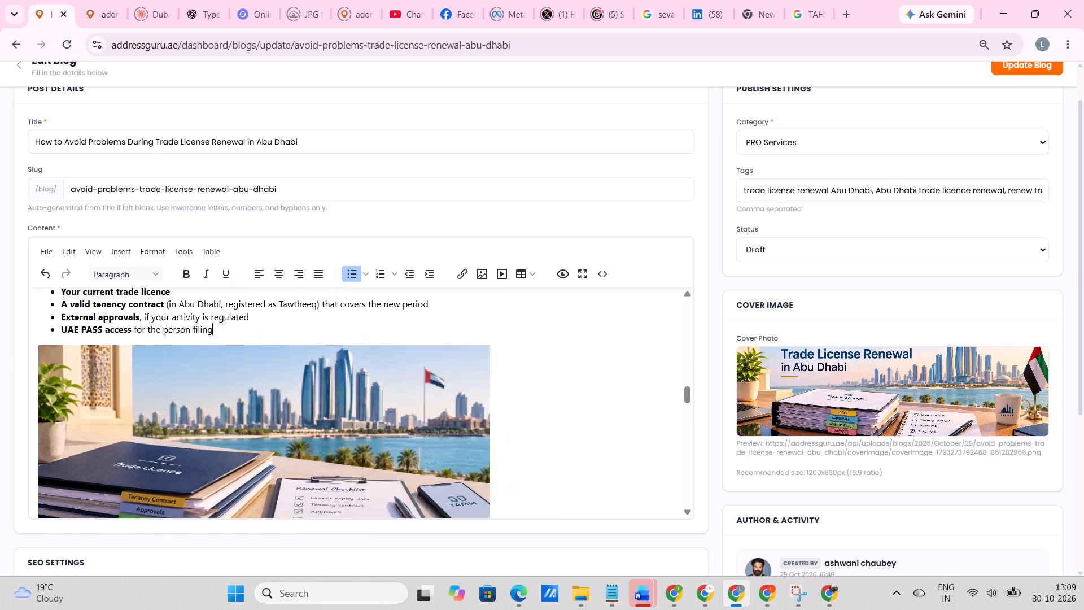
pyautogui.scroll(-2, 443, 440)
pyautogui.scroll(1, 365, 435)
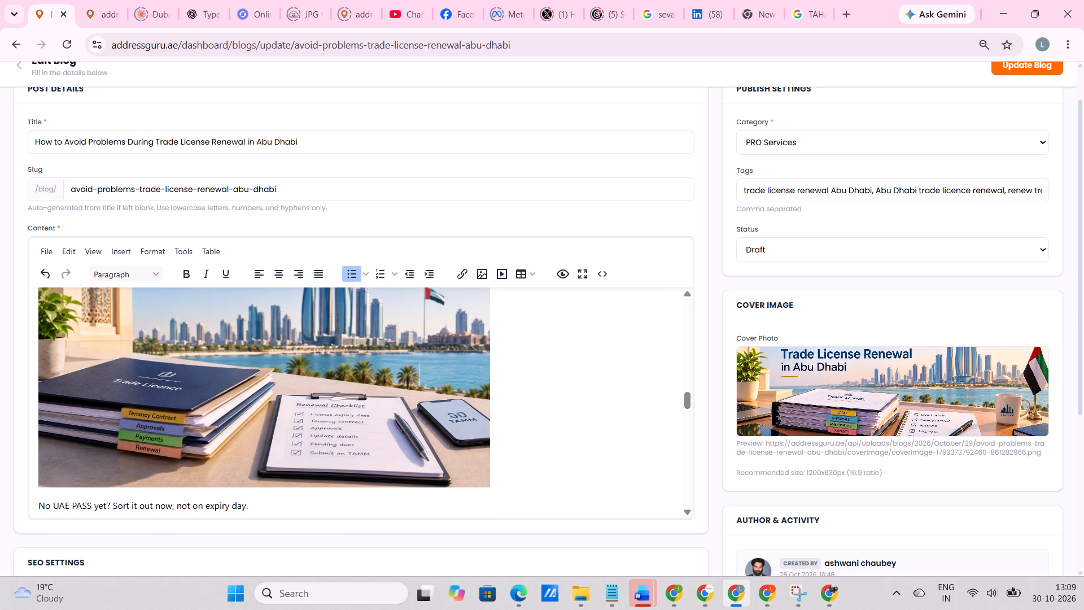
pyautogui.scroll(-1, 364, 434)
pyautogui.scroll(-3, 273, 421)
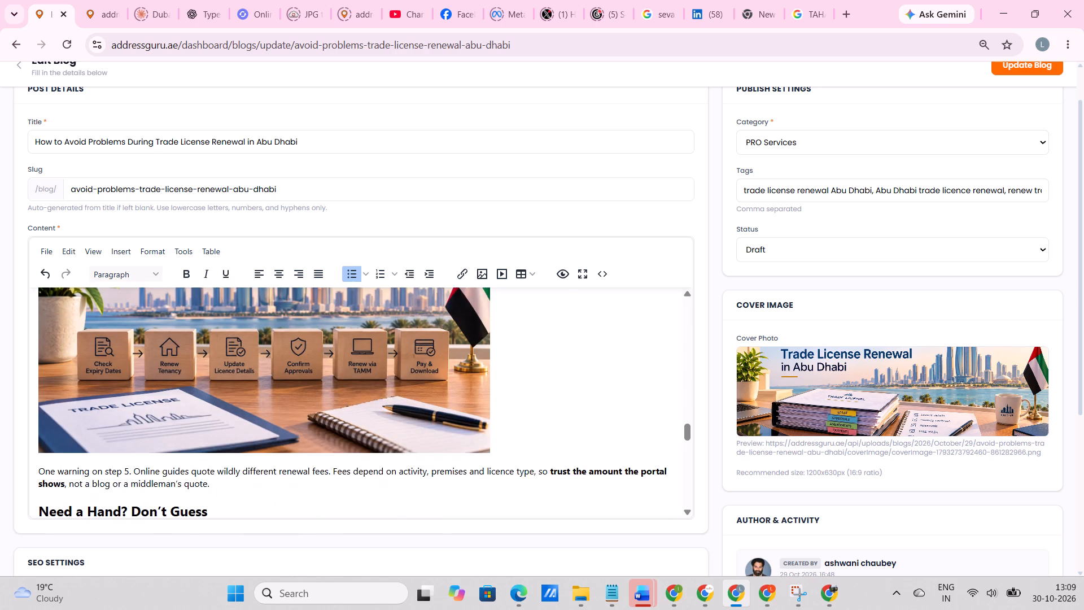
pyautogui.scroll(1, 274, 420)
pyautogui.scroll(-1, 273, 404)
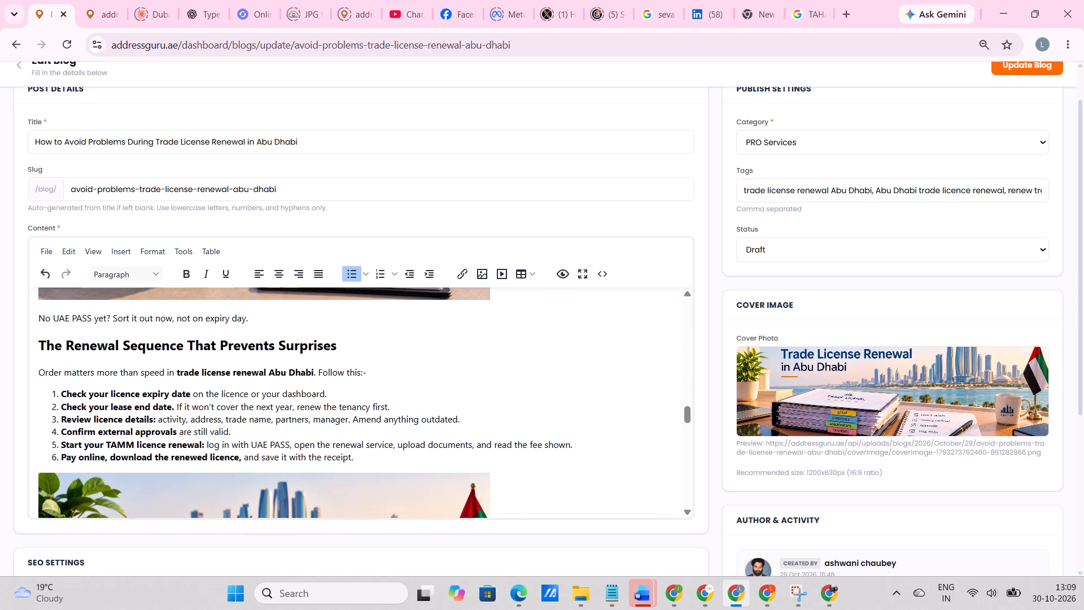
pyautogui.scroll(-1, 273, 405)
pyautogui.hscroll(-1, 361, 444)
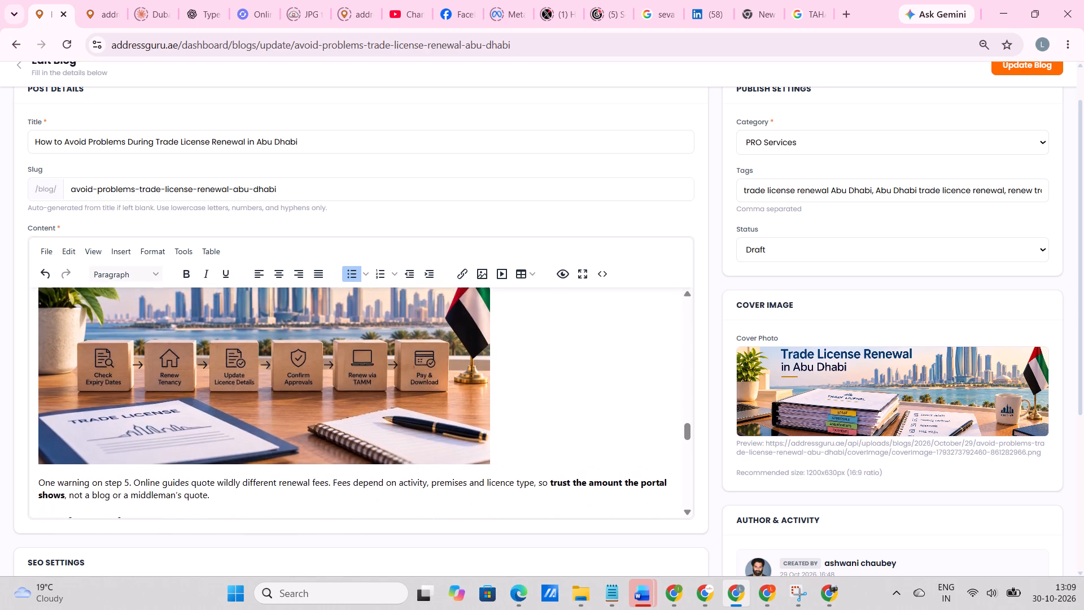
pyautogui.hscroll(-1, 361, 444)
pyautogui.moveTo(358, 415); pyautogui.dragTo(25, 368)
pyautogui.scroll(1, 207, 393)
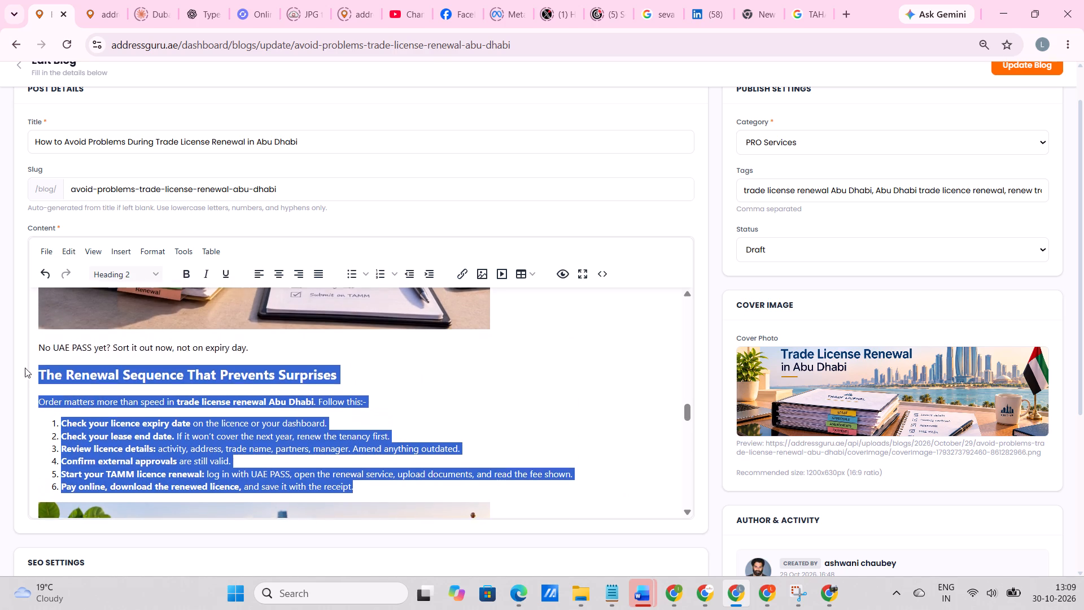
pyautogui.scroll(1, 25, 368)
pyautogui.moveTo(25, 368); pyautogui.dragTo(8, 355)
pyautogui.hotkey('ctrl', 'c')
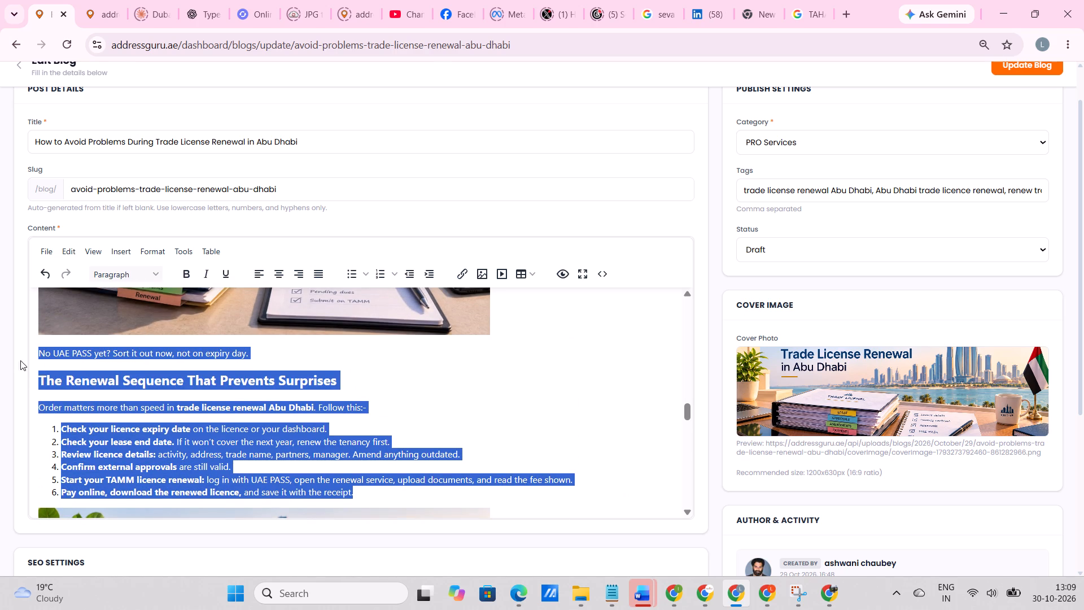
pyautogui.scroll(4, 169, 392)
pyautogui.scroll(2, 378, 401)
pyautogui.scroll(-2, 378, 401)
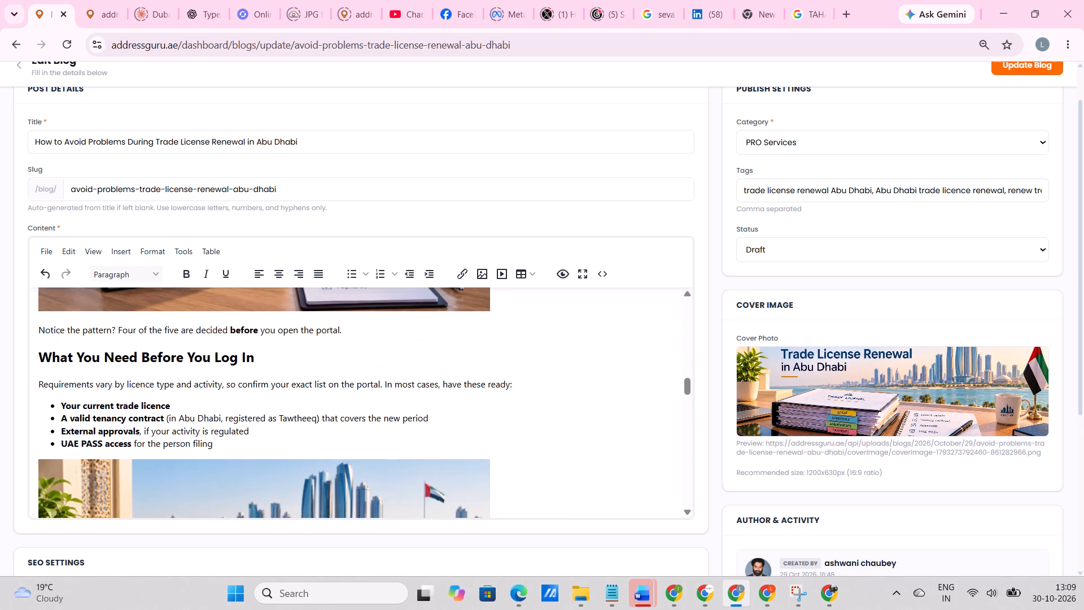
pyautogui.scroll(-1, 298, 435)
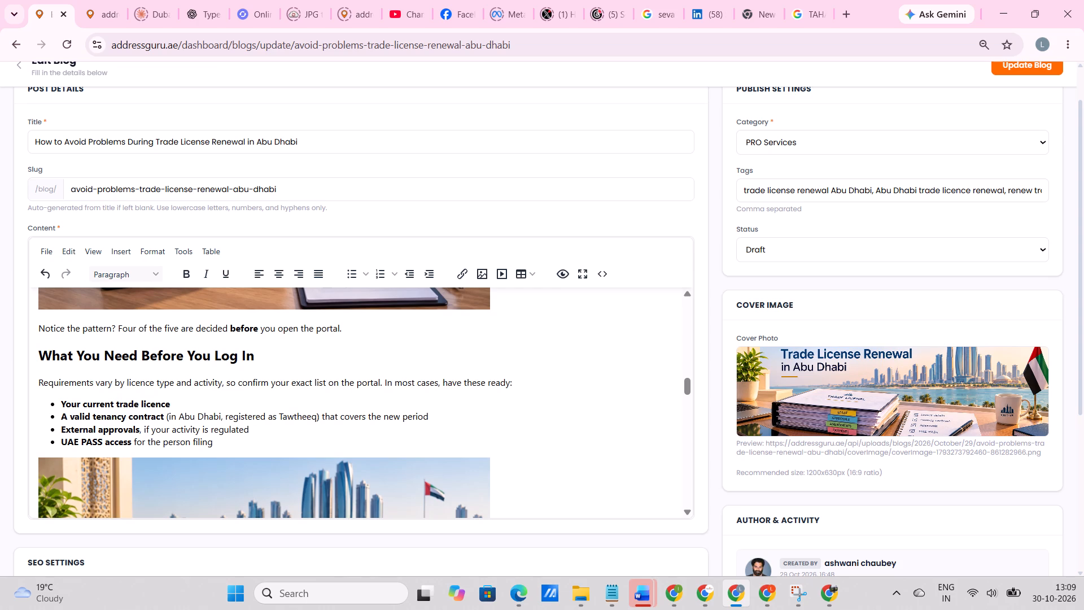
# Move "No UAE PASS yet? Sort it out now, not on expiry day." above the checklist image as a plain paragraph after the requirements list.
pyautogui.click(272, 441)
pyautogui.scroll(-3, 285, 440)
pyautogui.moveTo(278, 428); pyautogui.dragTo(63, 446)
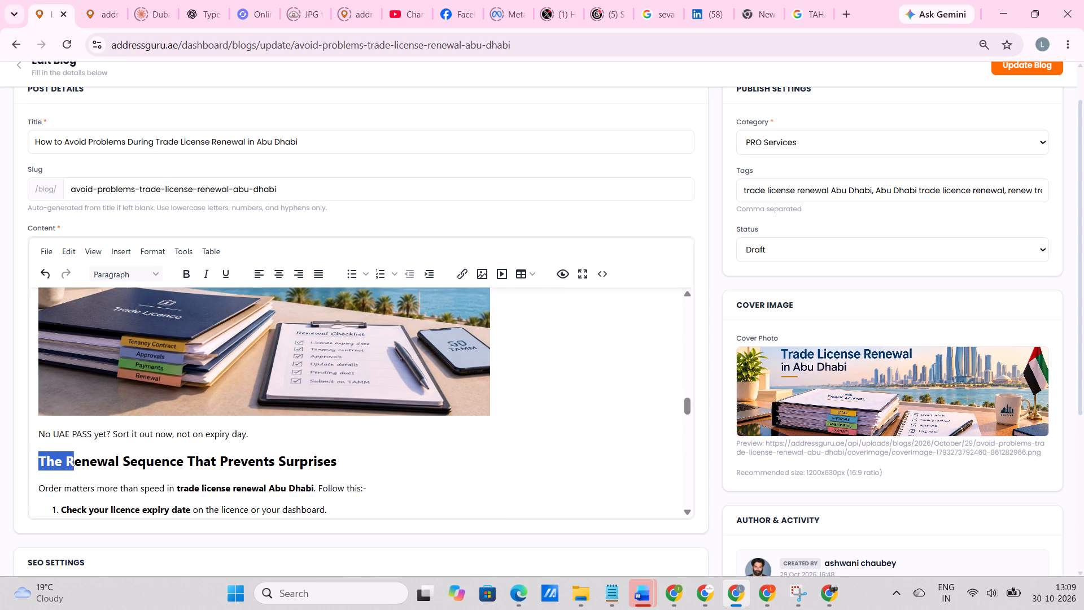
pyautogui.moveTo(63, 446); pyautogui.dragTo(28, 432)
pyautogui.hotkey('ctrl', 'c')
pyautogui.press('BackSpace')
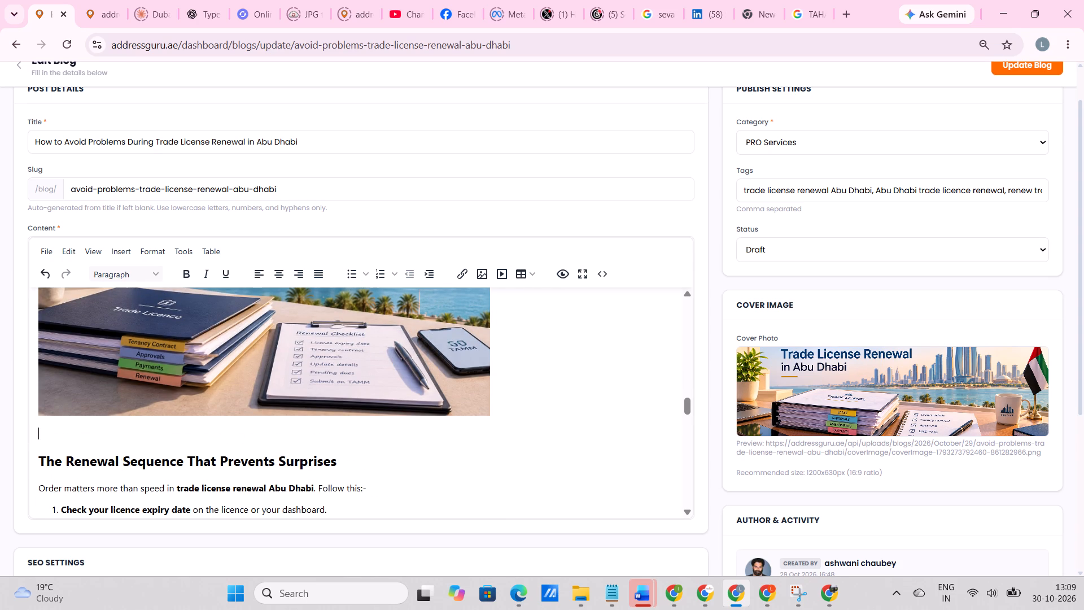
pyautogui.press('BackSpace')
pyautogui.scroll(3, 295, 418)
pyautogui.click(316, 382)
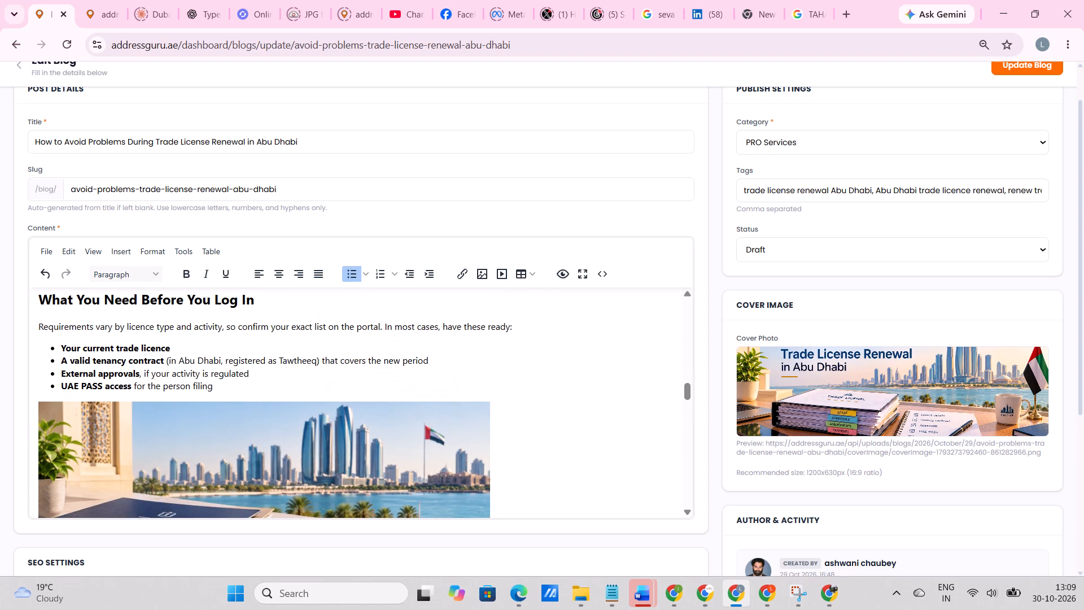
pyautogui.press('Return')
pyautogui.click(347, 269)
pyautogui.hotkey('ctrl', 'v')
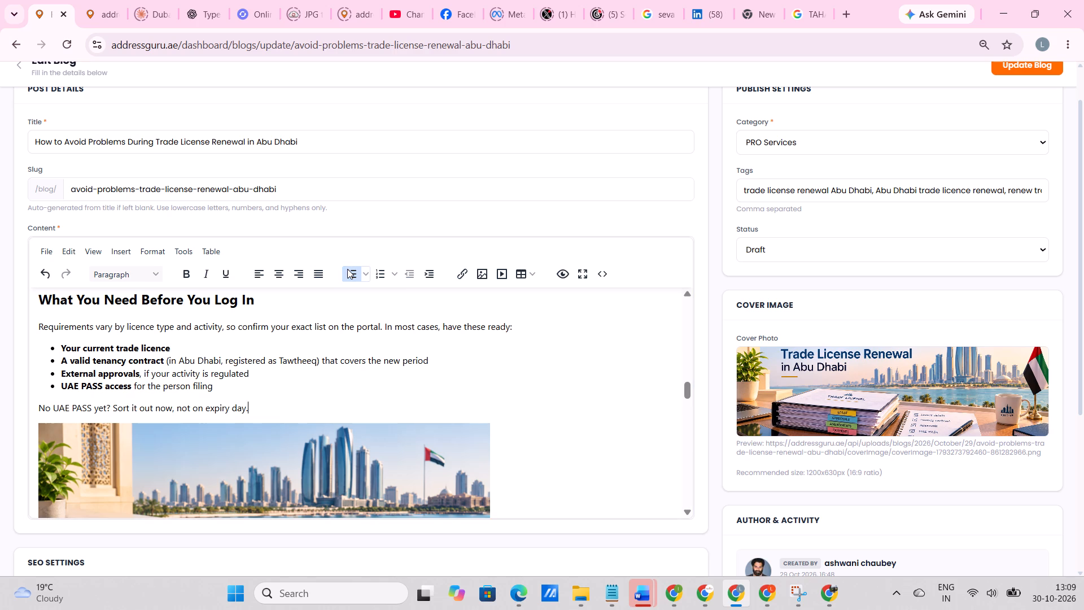
# Move "The Renewal Sequence That Prevents Surprises" heading, its intro and six numbered steps above the checklist image, after the UAE PASS sentence.
pyautogui.scroll(-1, 387, 386)
pyautogui.scroll(-2, 434, 442)
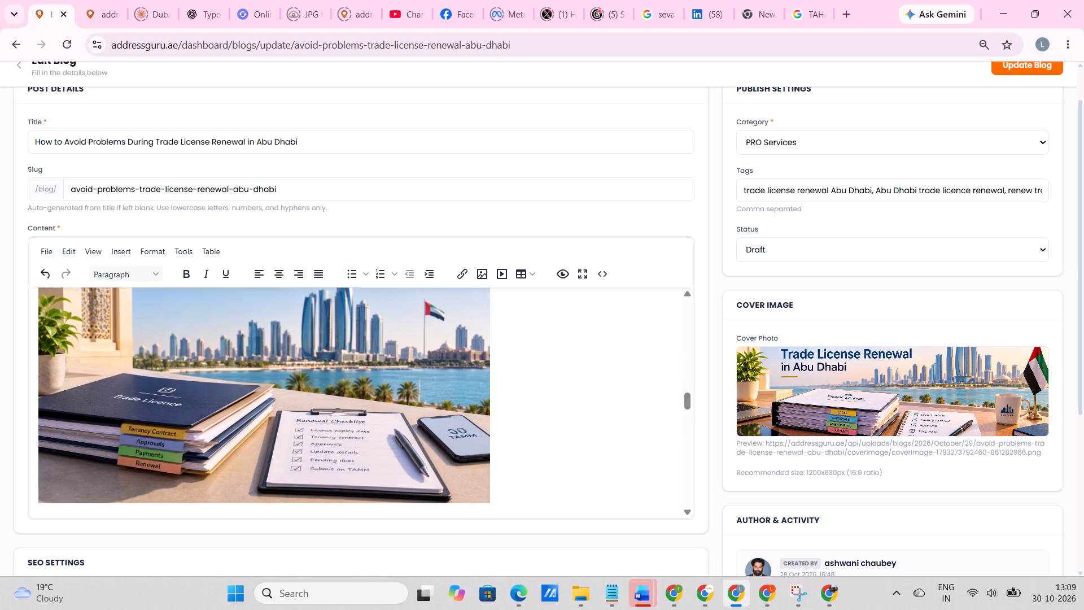
pyautogui.scroll(-3, 436, 443)
pyautogui.moveTo(38, 350); pyautogui.dragTo(86, 360)
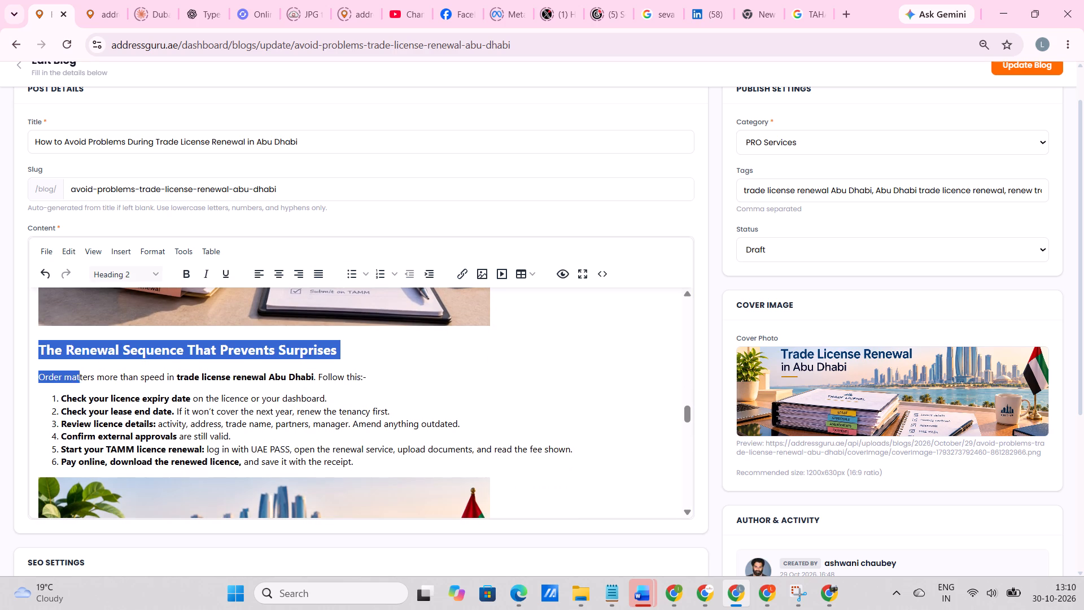
pyautogui.moveTo(86, 360); pyautogui.dragTo(390, 460)
pyautogui.hotkey('ctrl', 'c')
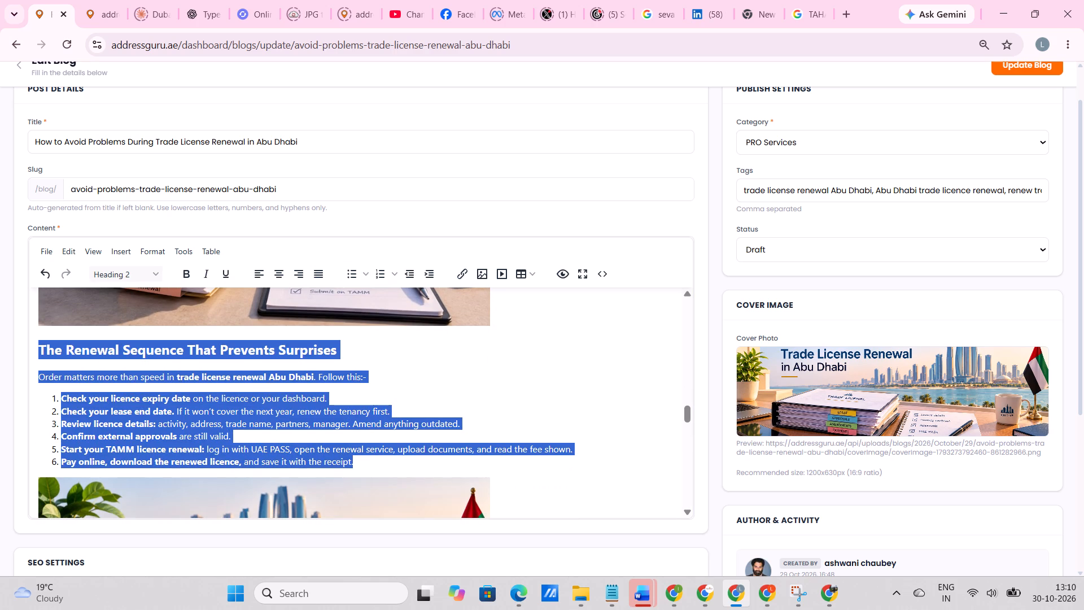
pyautogui.press('BackSpace')
pyautogui.press('BackSpace')
pyautogui.scroll(5, 391, 461)
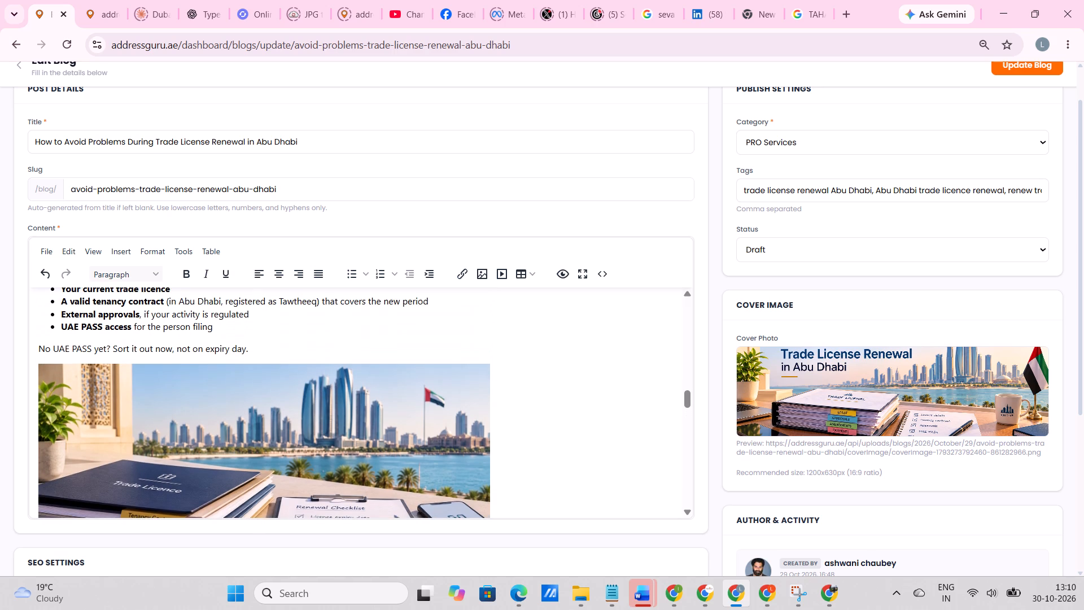
pyautogui.click(291, 350)
pyautogui.press('Return')
pyautogui.hotkey('ctrl', 'v')
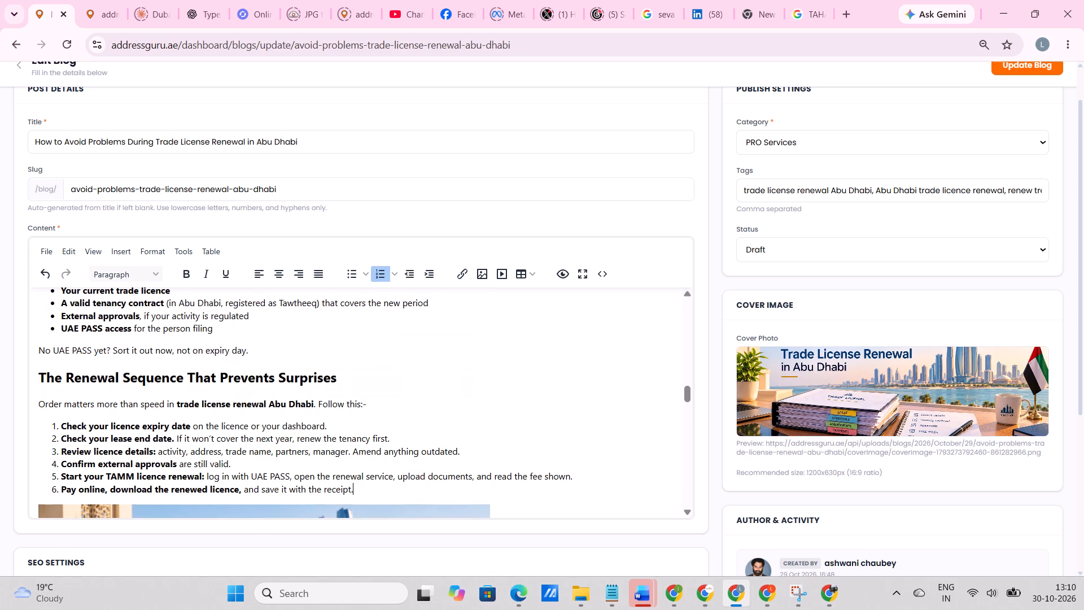
# Move the "One warning on step 5" paragraph from below the step-blocks image to directly after the six numbered steps, as plain text outside the list.
pyautogui.scroll(4, 304, 377)
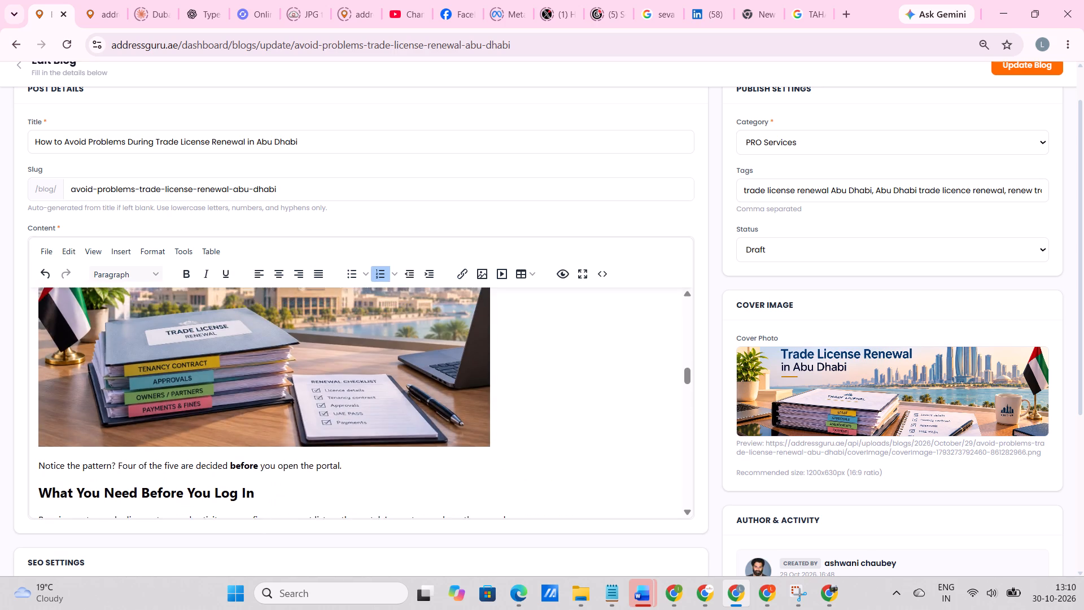
pyautogui.scroll(-11, 304, 381)
pyautogui.moveTo(222, 463); pyautogui.dragTo(55, 455)
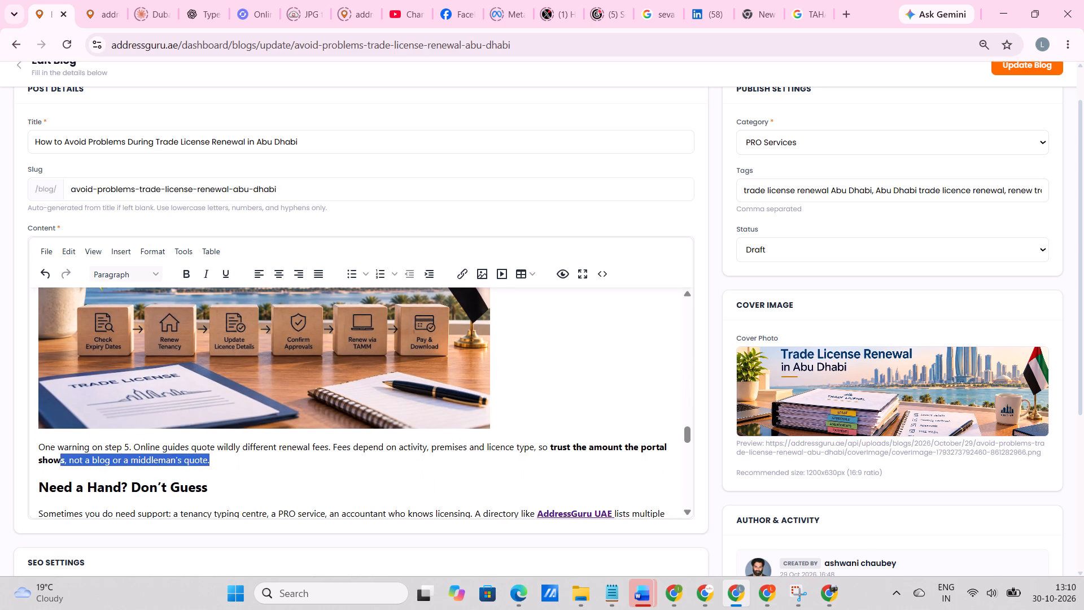
pyautogui.moveTo(55, 455); pyautogui.dragTo(21, 448)
pyautogui.hotkey('ctrl', 'c')
pyautogui.press('BackSpace')
pyautogui.press('BackSpace')
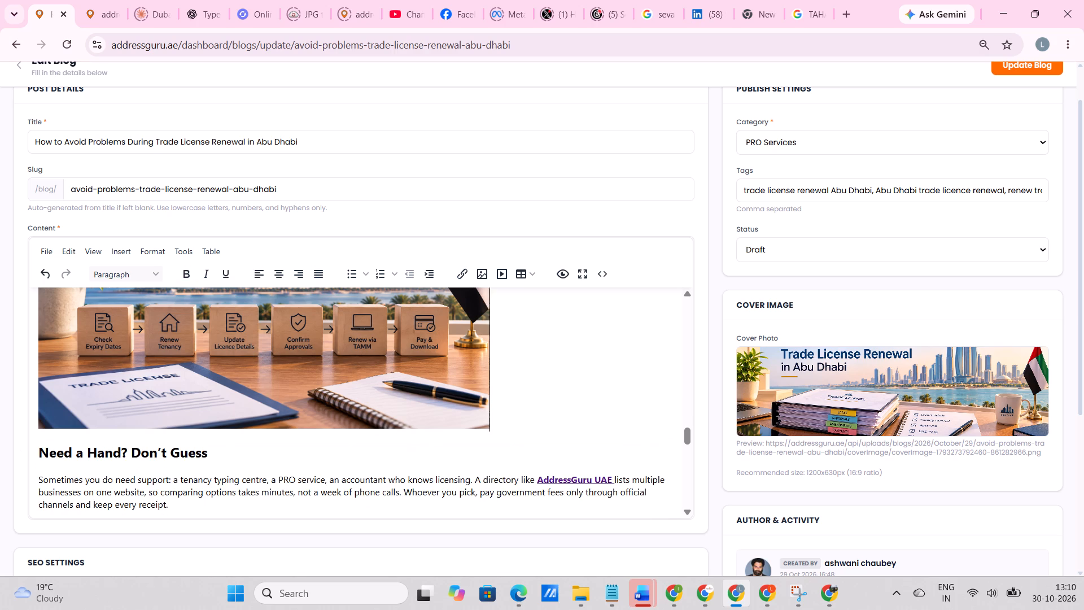
pyautogui.scroll(6, 331, 458)
pyautogui.click(368, 355)
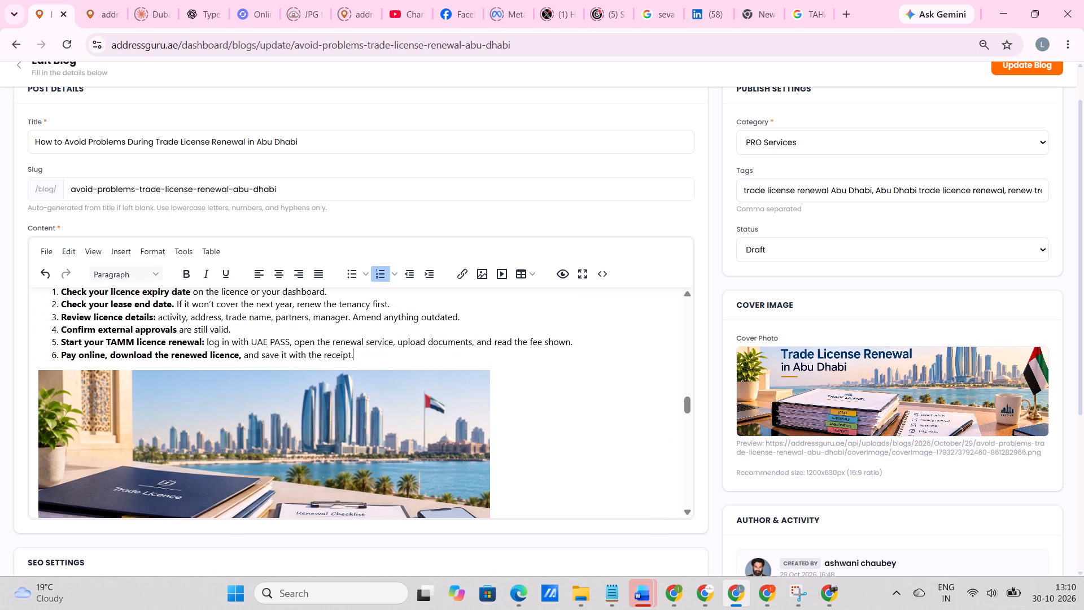
pyautogui.press('Return')
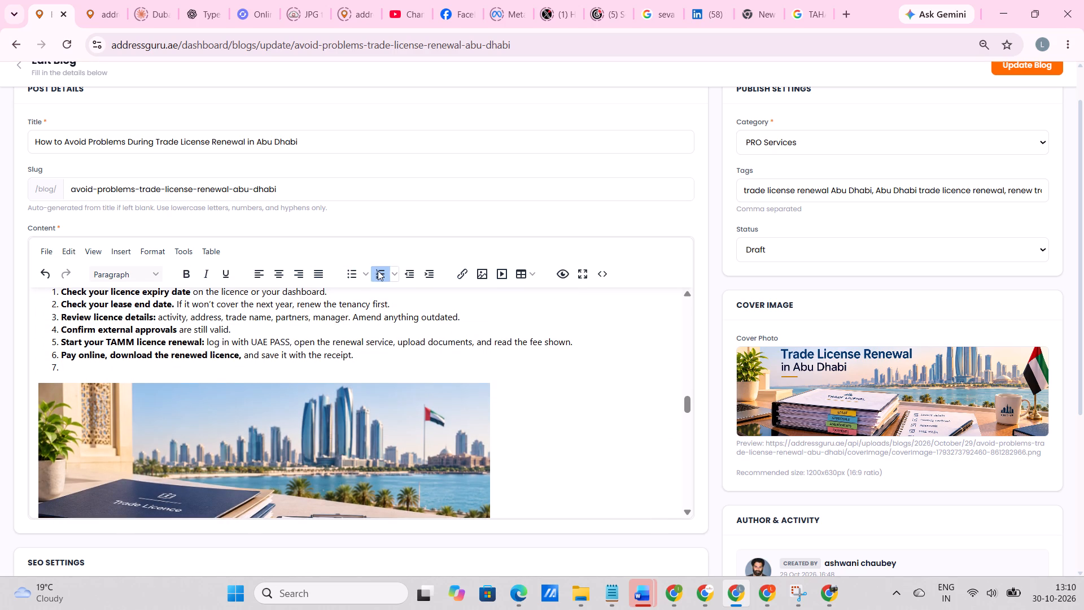
pyautogui.click(378, 271)
pyautogui.hotkey('ctrl', 'v')
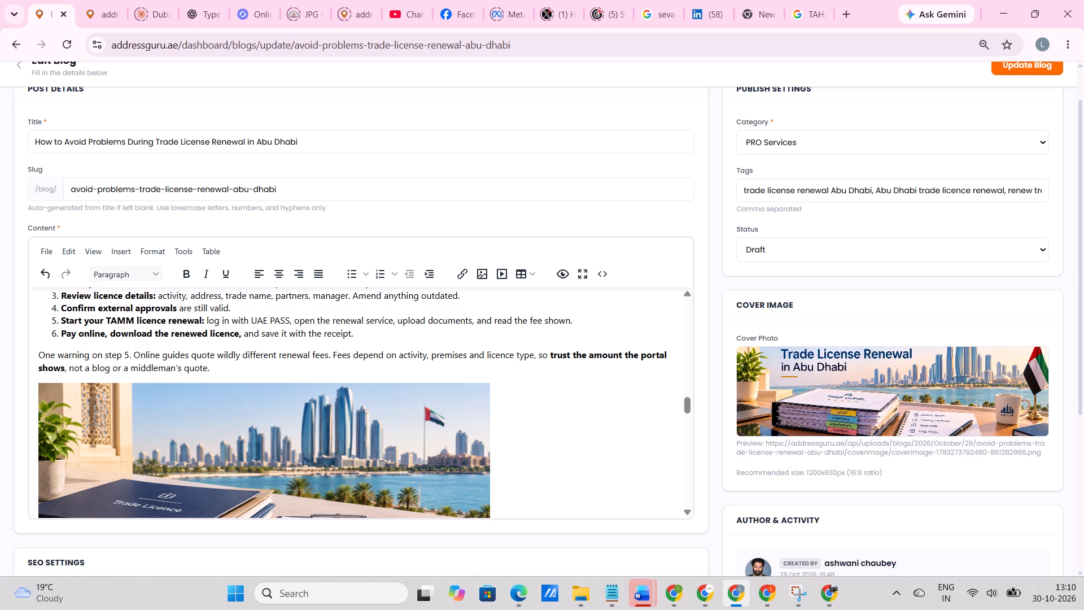
# Remove bold from "trade license renewal Abu Dhabi" in the intro sentence under "The Renewal Sequence That Prevents Surprises".
pyautogui.scroll(2, 509, 437)
pyautogui.scroll(1, 460, 419)
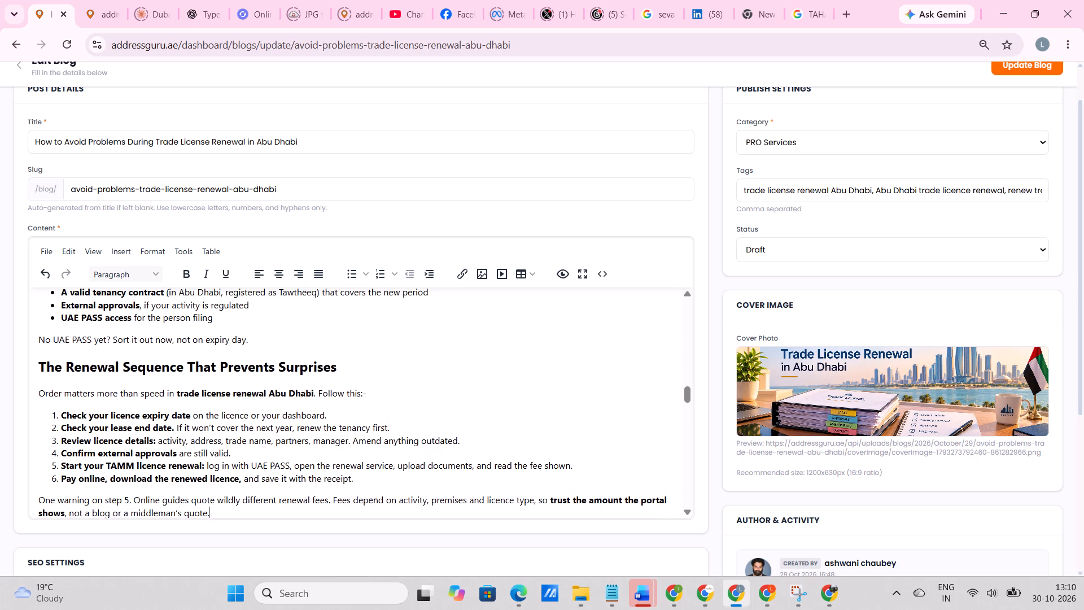
pyautogui.scroll(1, 272, 400)
pyautogui.moveTo(178, 400); pyautogui.dragTo(321, 403)
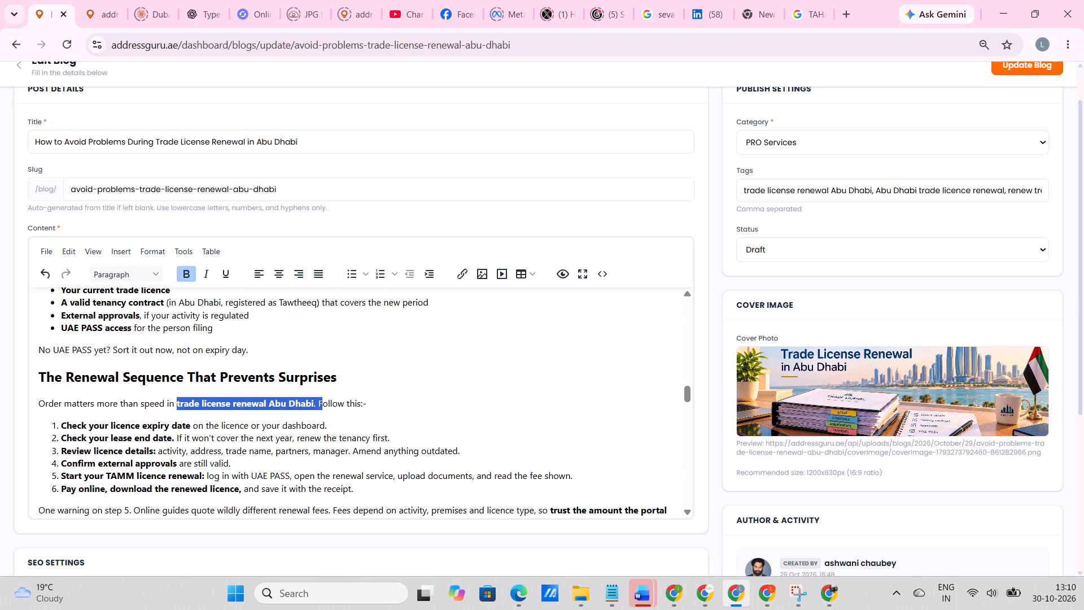
pyautogui.moveTo(321, 403); pyautogui.dragTo(322, 403)
pyautogui.hotkey('ctrl', 'b')
pyautogui.click(322, 403)
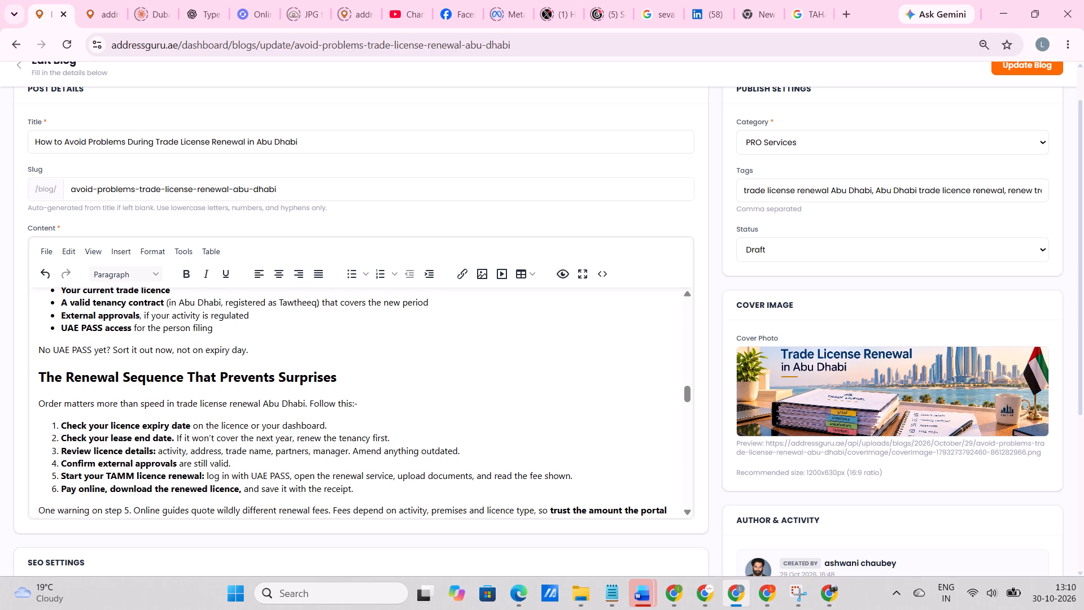
# Review the order of text and images from the trade license binder image down to the "Need a Hand? Don't Guess" heading.
pyautogui.scroll(2, 135, 414)
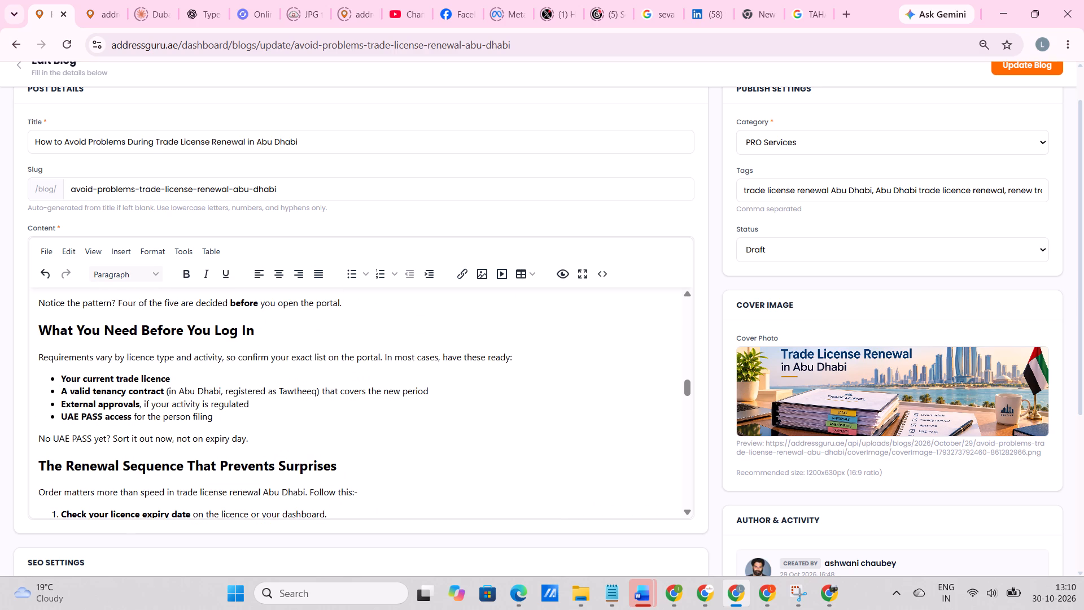
pyautogui.scroll(4, 155, 419)
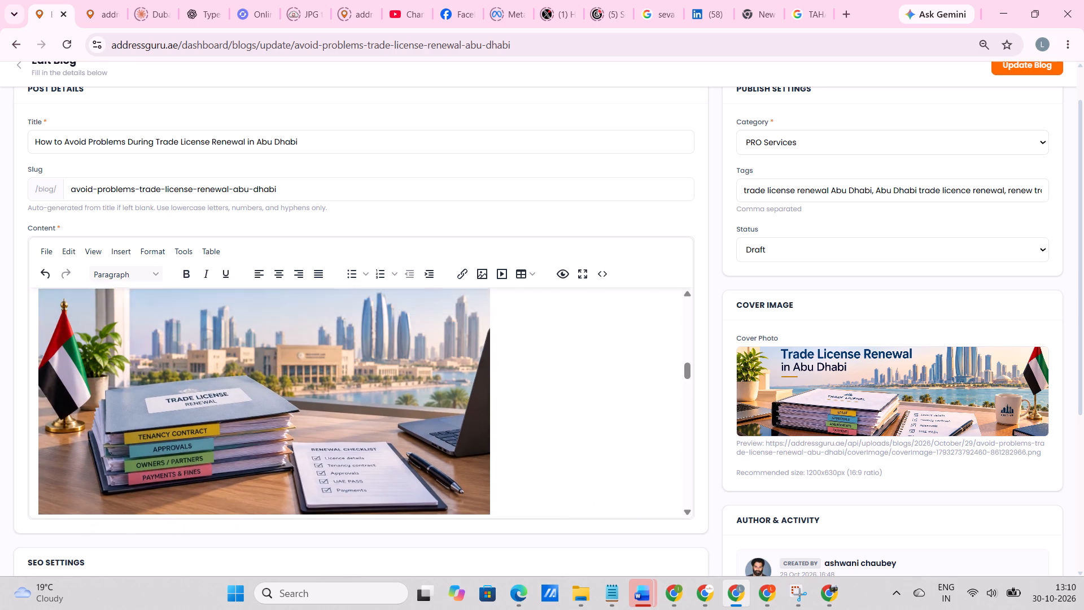
pyautogui.scroll(1, 158, 422)
pyautogui.scroll(-8, 158, 422)
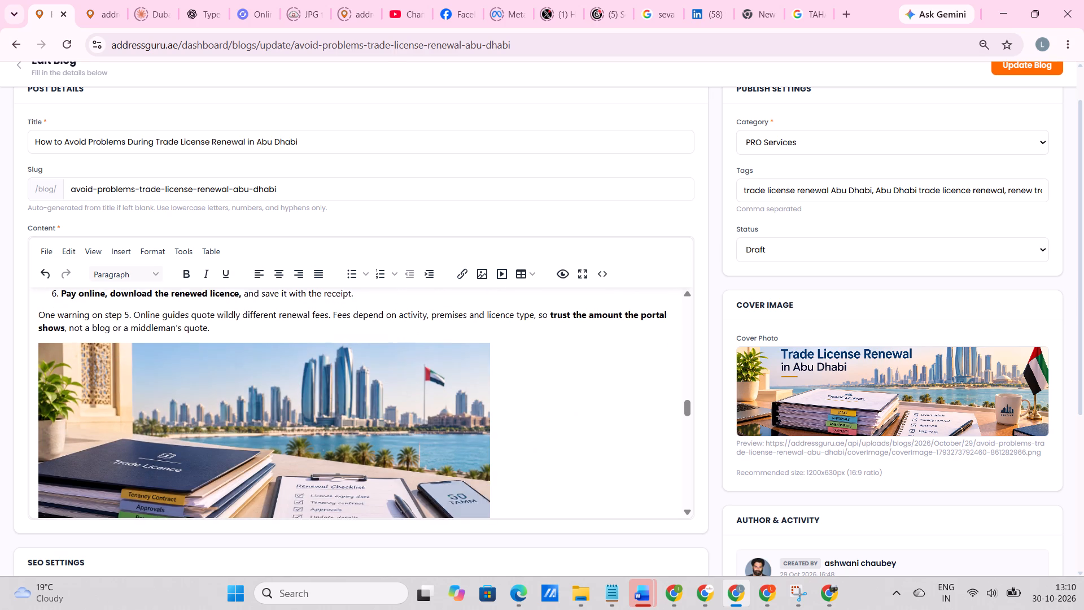
pyautogui.scroll(-5, 167, 421)
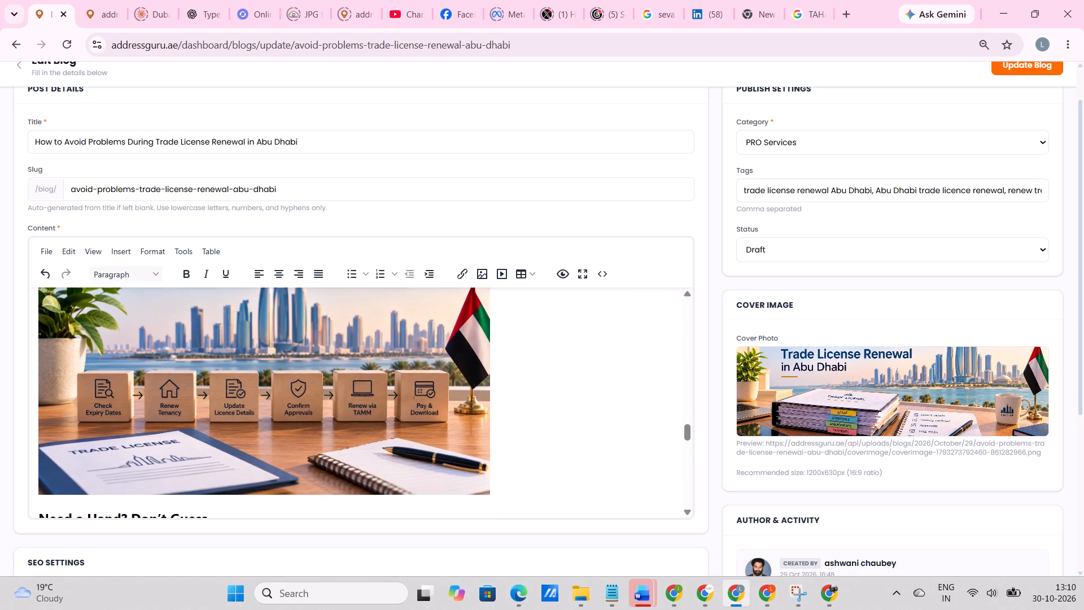
pyautogui.scroll(-1, 180, 424)
pyautogui.scroll(1, 185, 426)
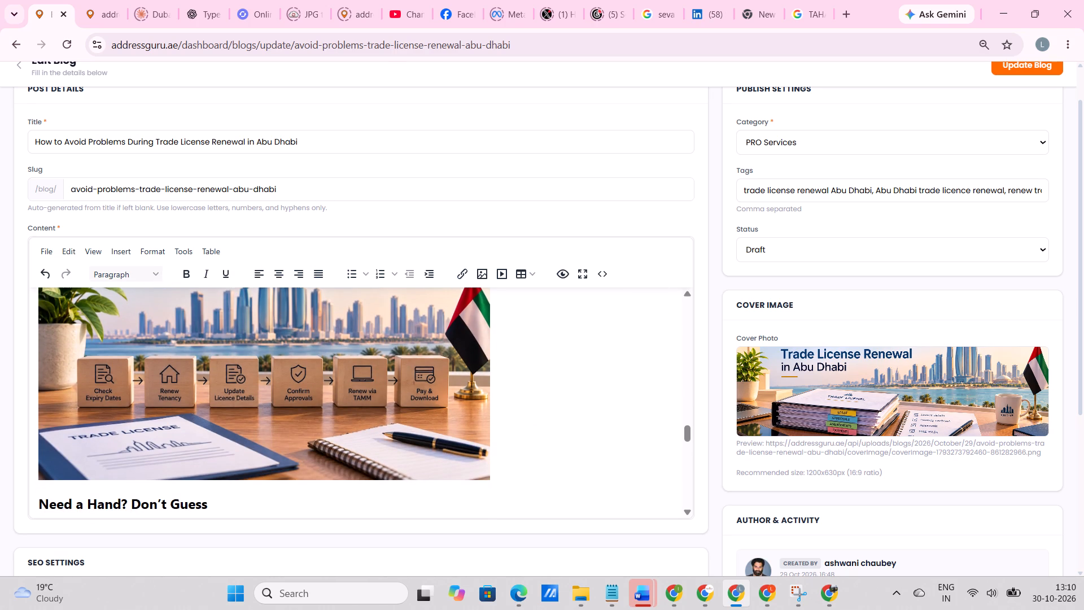
pyautogui.scroll(3, 185, 426)
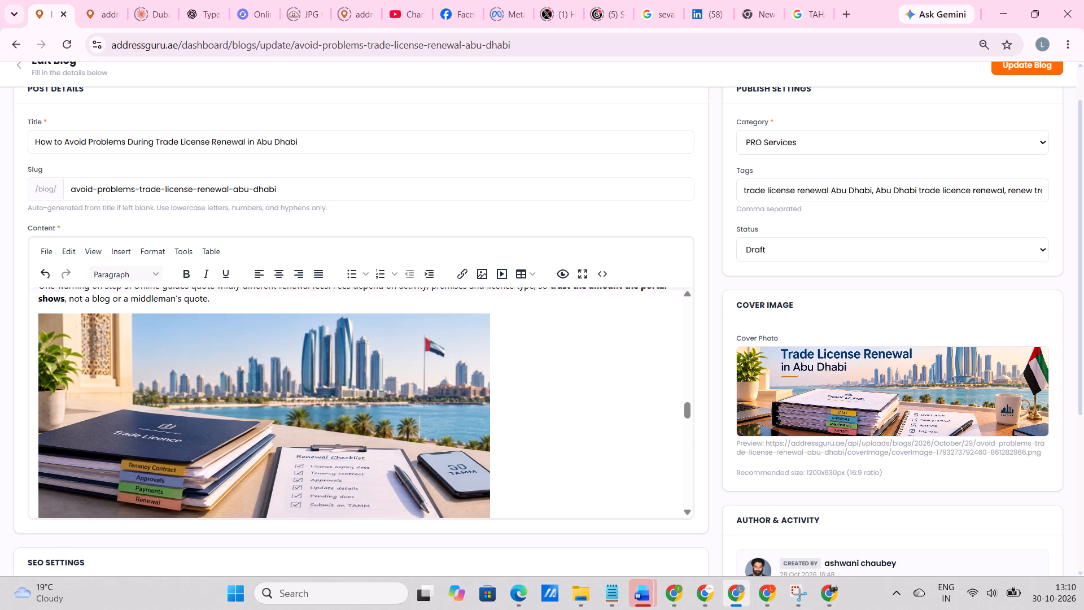
pyautogui.scroll(1, 187, 427)
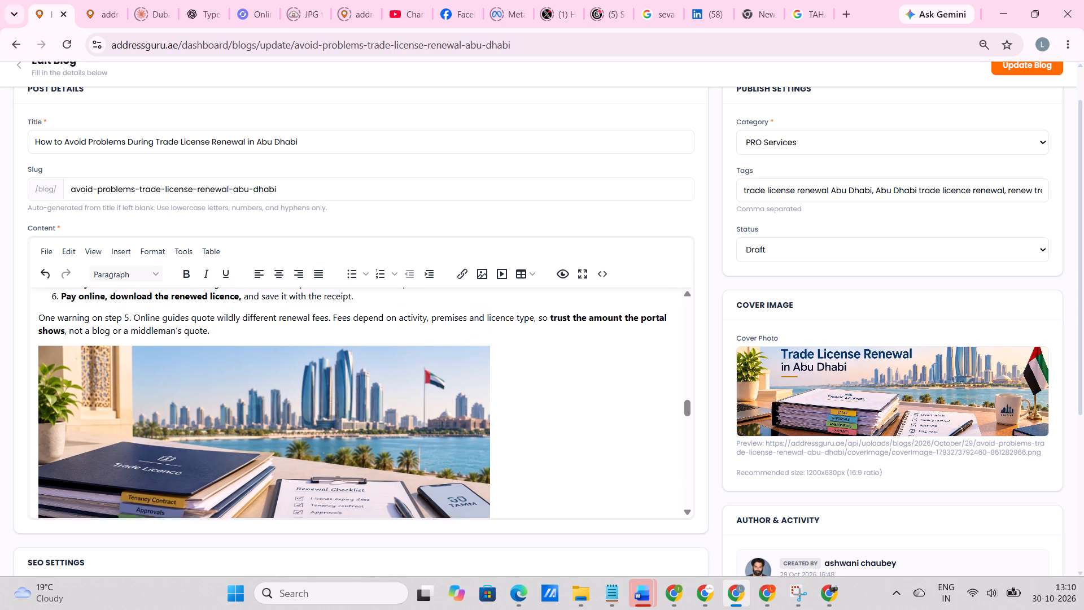
pyautogui.scroll(3, 188, 427)
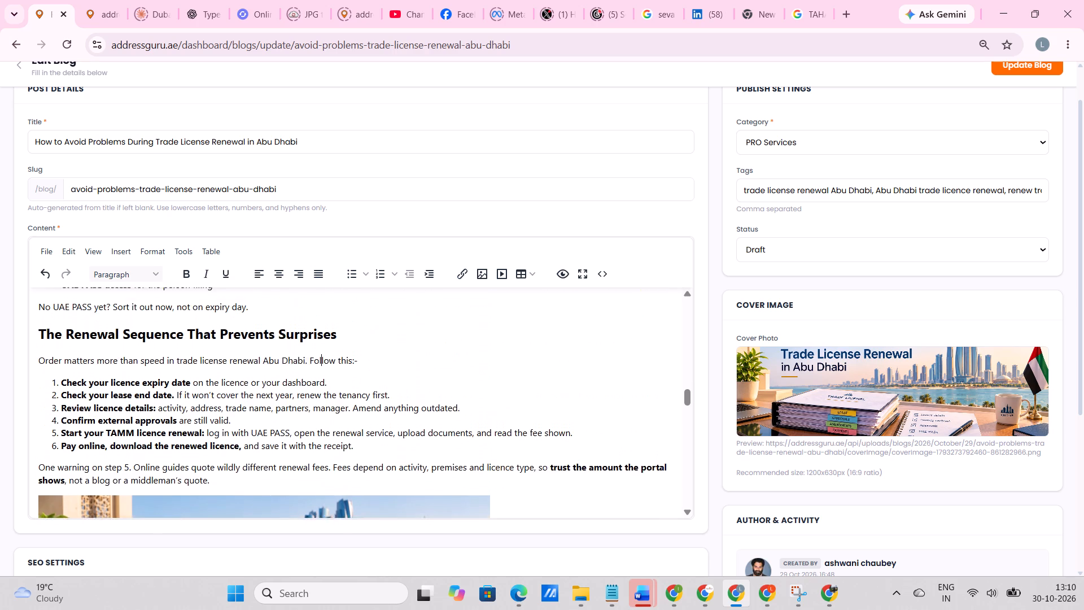
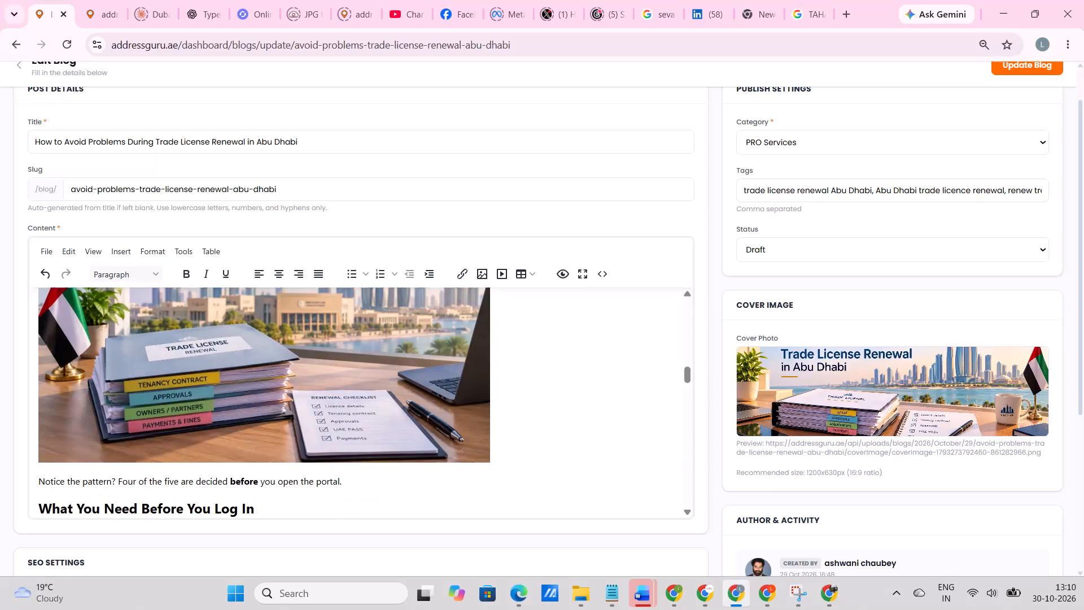
# Review the order of text, tables and images from the trade license binder image down to the "Quick Self-Check: Are You at Risk?" heading.
pyautogui.scroll(-1, 188, 427)
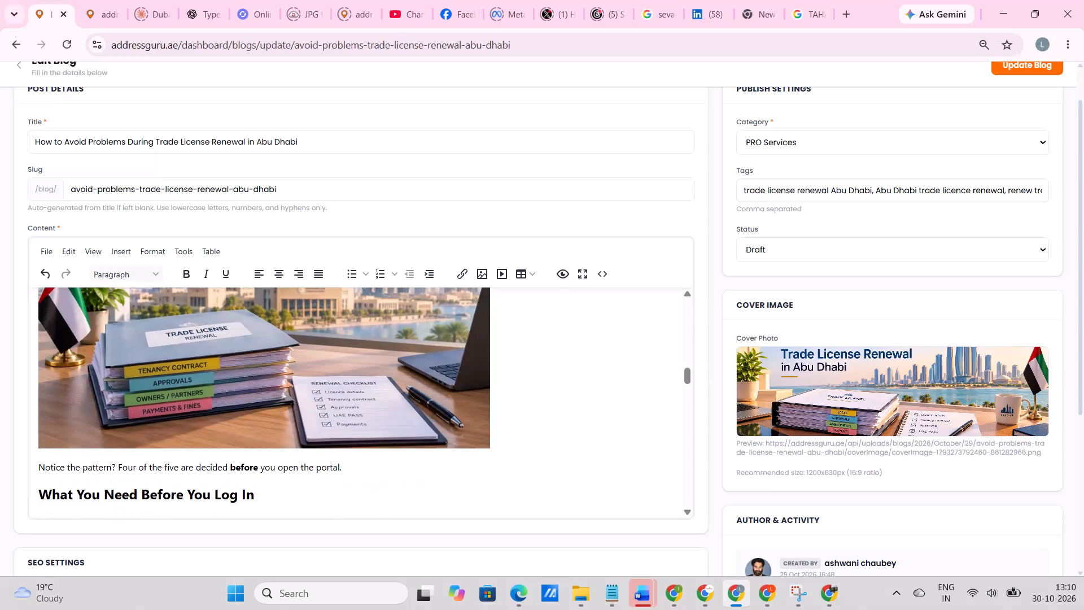
pyautogui.scroll(-4, 188, 427)
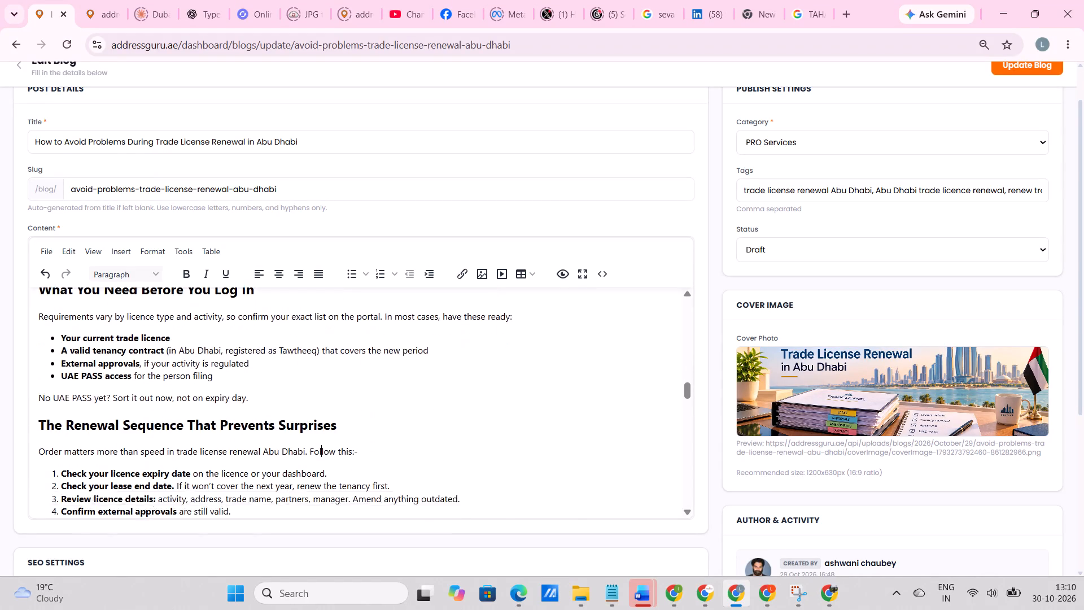
pyautogui.scroll(-4, 191, 426)
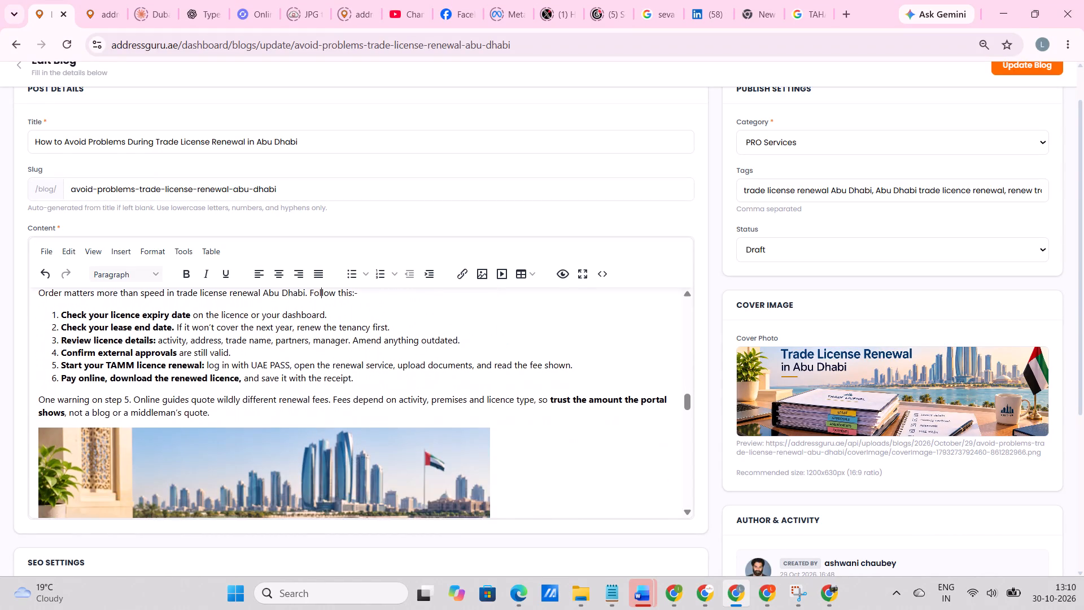
pyautogui.scroll(-4, 191, 426)
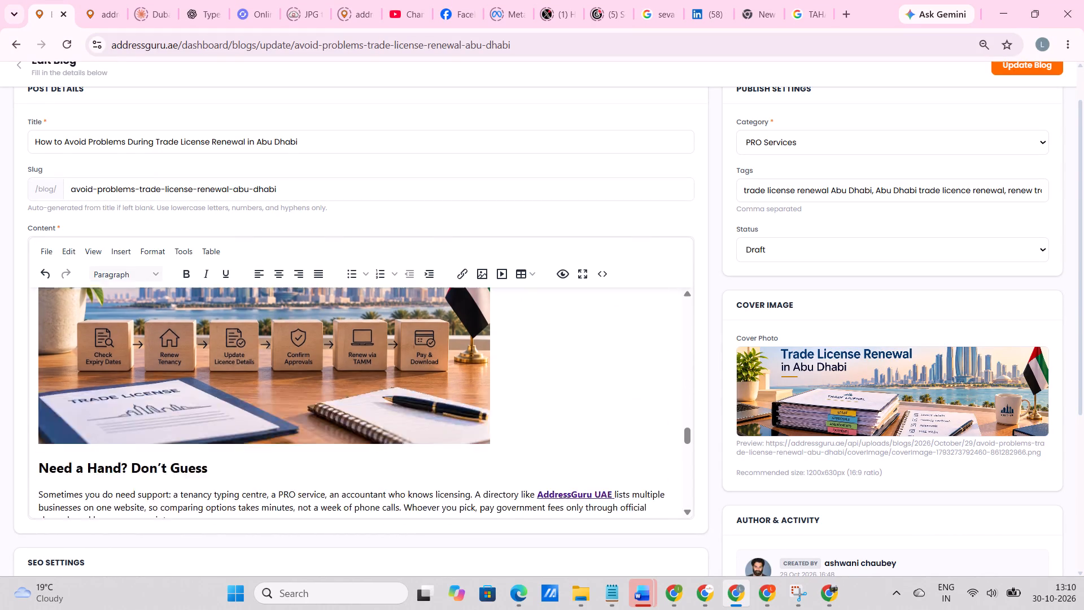
pyautogui.scroll(-2, 191, 426)
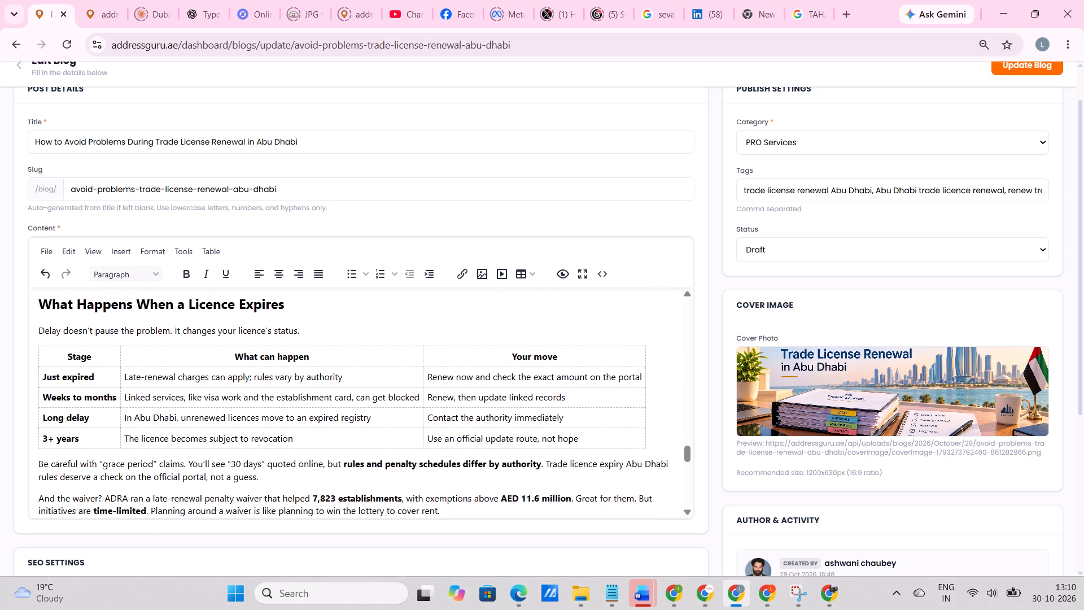
pyautogui.scroll(-6, 191, 426)
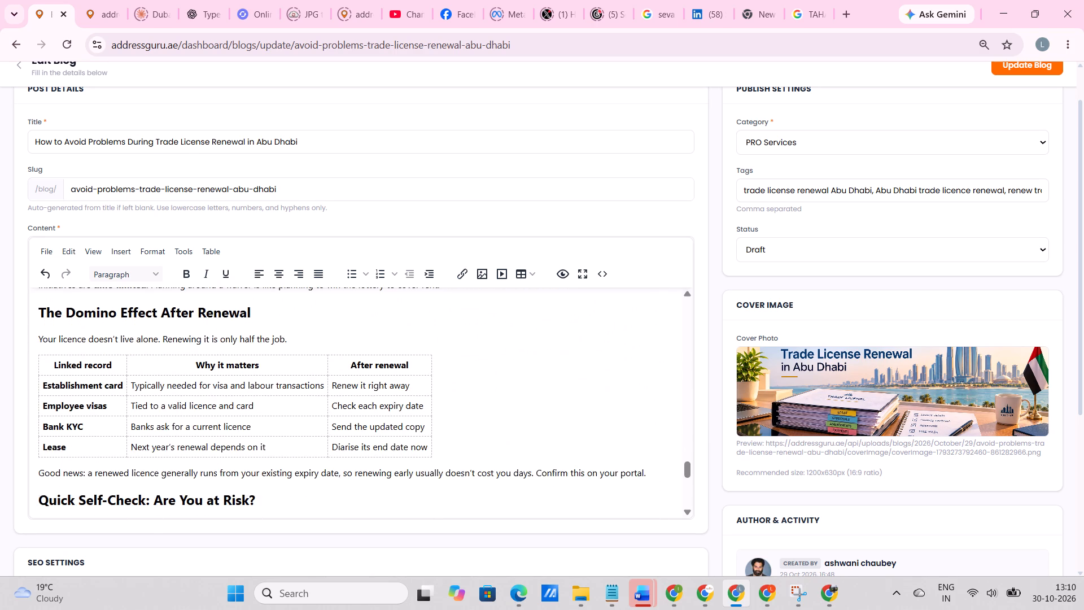
pyautogui.scroll(-5, 191, 426)
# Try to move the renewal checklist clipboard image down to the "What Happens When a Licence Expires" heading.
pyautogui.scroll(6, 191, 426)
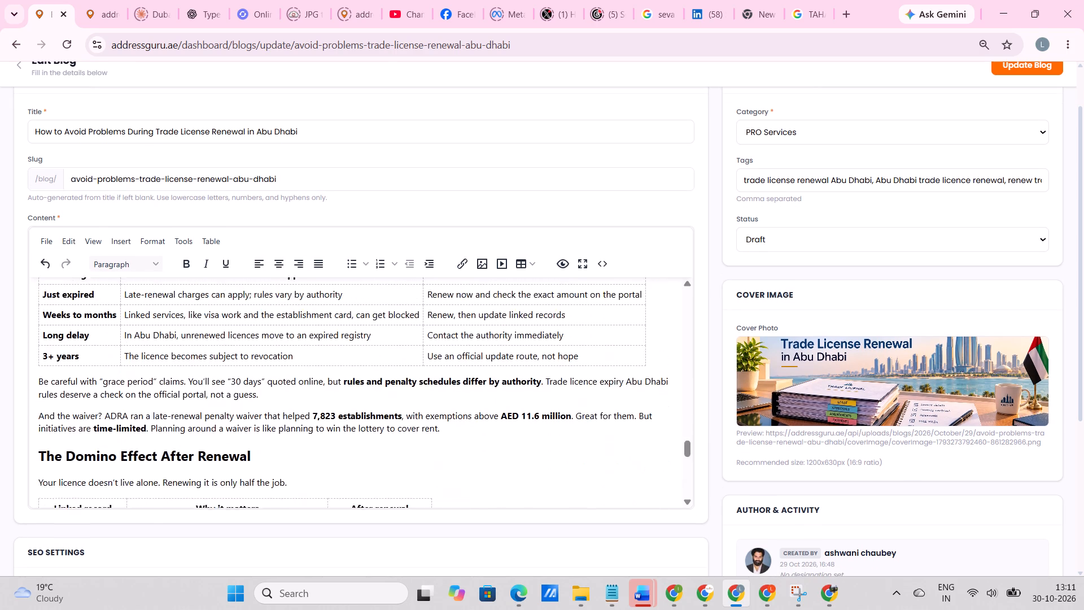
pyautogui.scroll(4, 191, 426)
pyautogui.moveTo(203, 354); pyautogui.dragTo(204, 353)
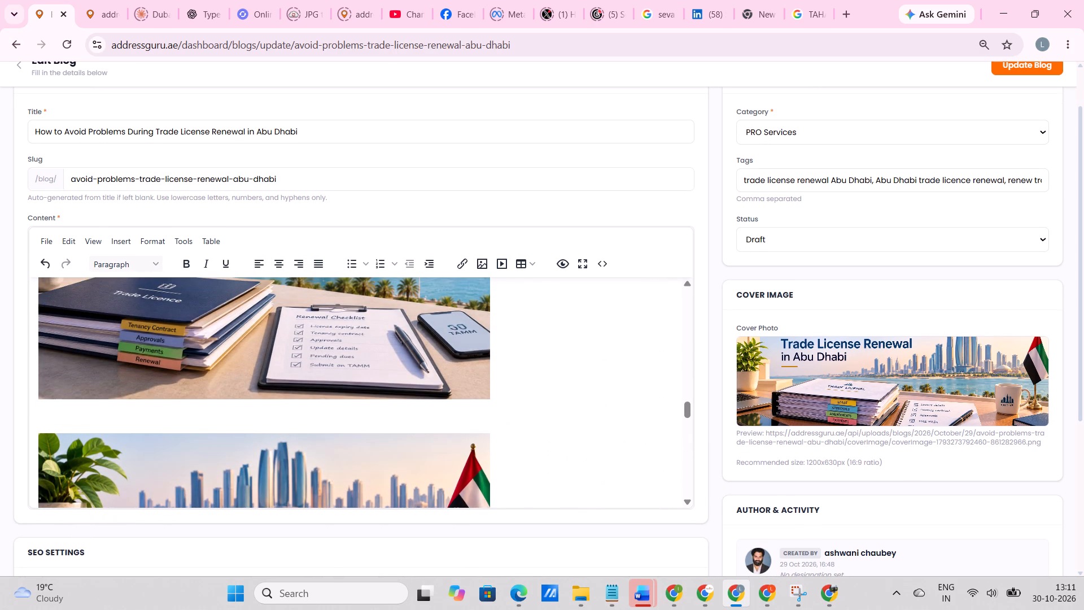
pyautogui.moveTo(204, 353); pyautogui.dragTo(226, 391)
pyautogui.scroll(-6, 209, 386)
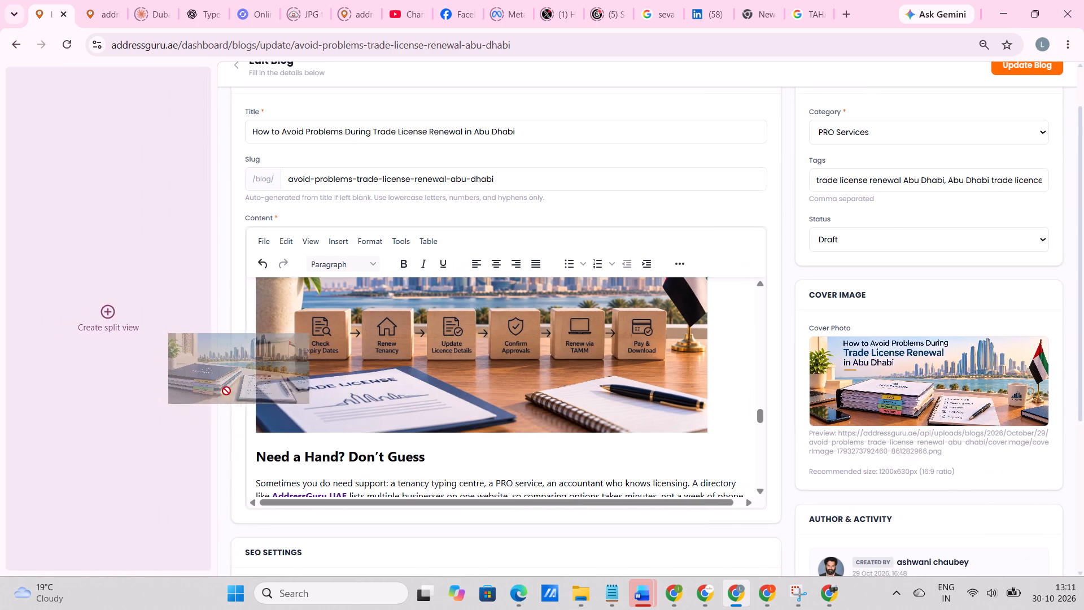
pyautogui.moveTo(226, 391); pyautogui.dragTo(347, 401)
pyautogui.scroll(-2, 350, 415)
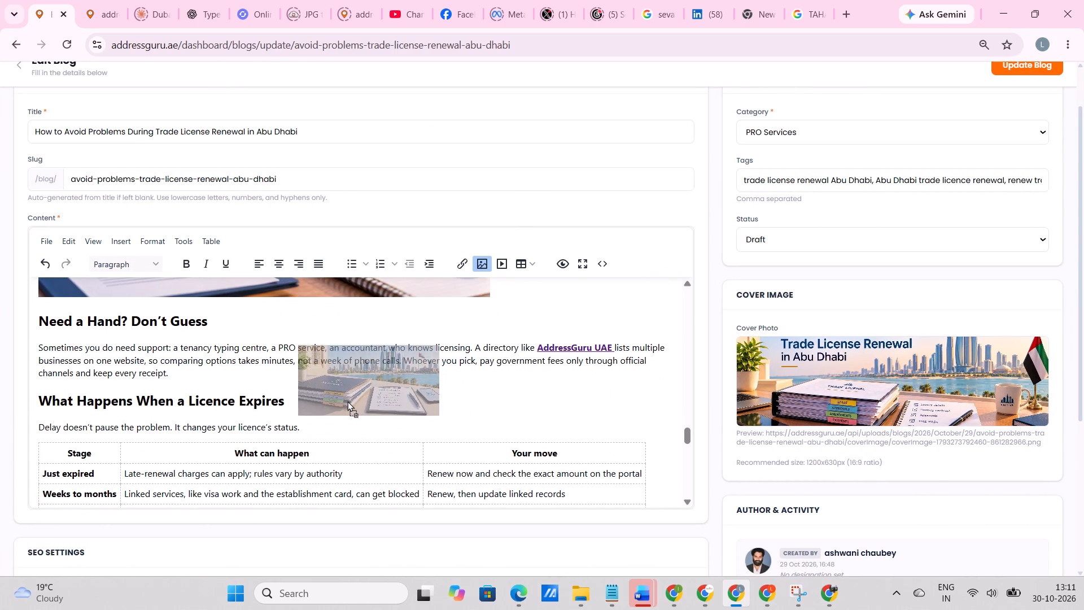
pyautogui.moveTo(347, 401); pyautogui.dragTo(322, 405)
# Move the renewal checklist clipboard image between the "grace period" claims paragraph and the "And the waiver?" paragraph.
pyautogui.scroll(4, 329, 407)
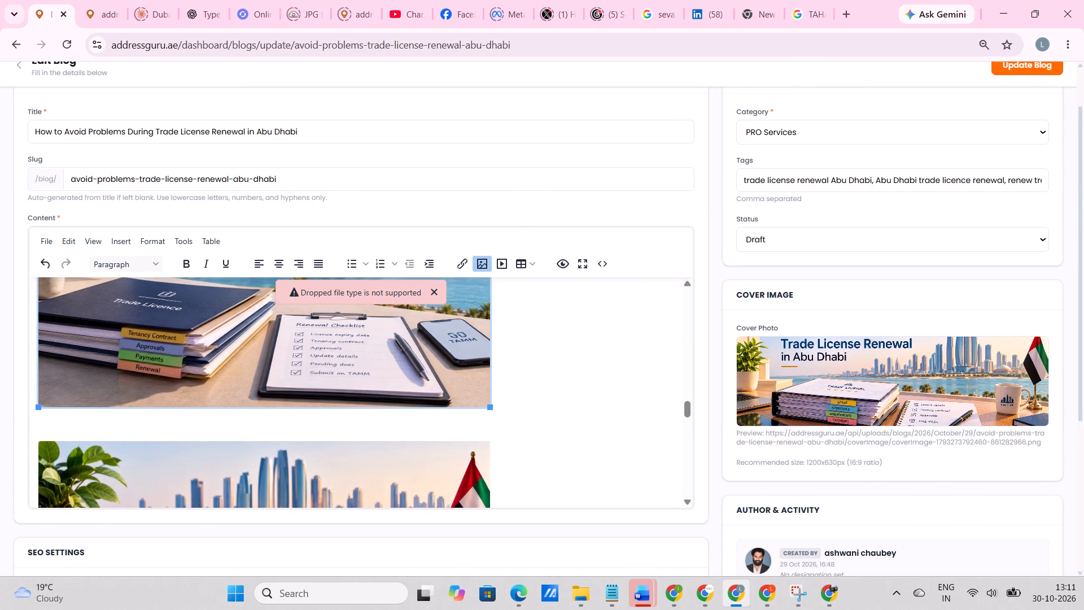
pyautogui.moveTo(327, 355); pyautogui.dragTo(335, 390)
pyautogui.scroll(-6, 330, 369)
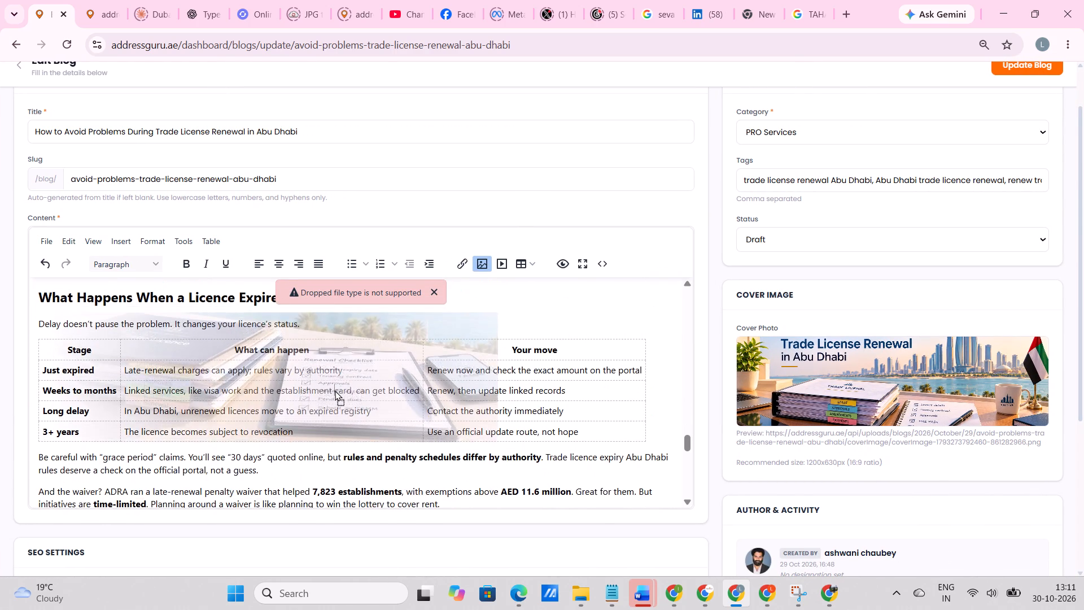
pyautogui.moveTo(335, 390); pyautogui.dragTo(336, 396)
pyautogui.scroll(-1, 335, 390)
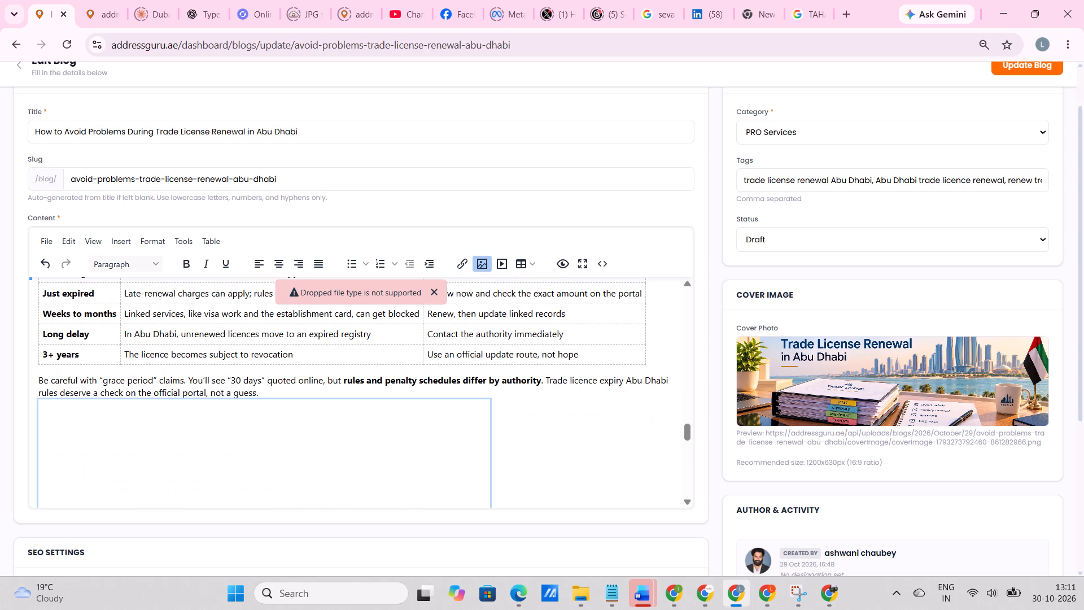
pyautogui.scroll(-3, 343, 393)
pyautogui.scroll(1, 397, 391)
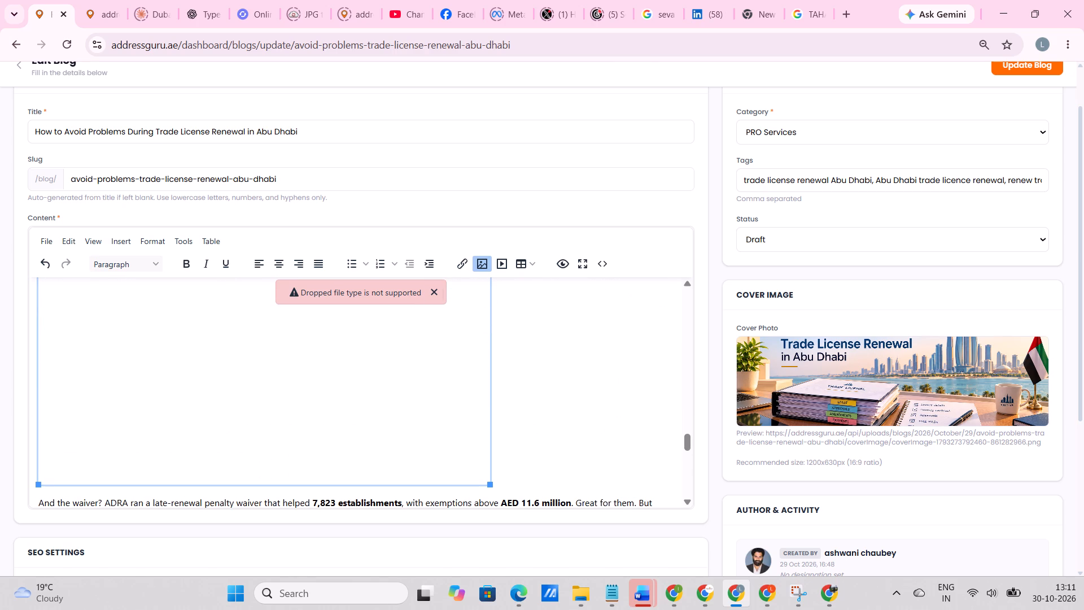
pyautogui.click(434, 294)
# Delete the empty line between the "One warning on step 5" paragraph and the step-blocks image.
pyautogui.scroll(4, 563, 369)
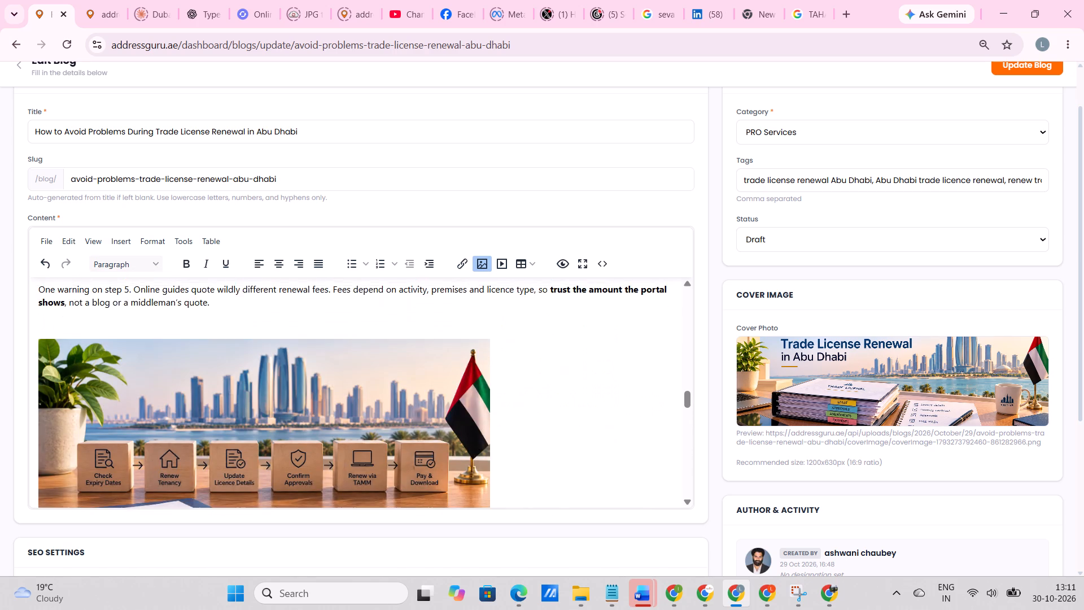
pyautogui.scroll(1, 560, 374)
pyautogui.click(157, 473)
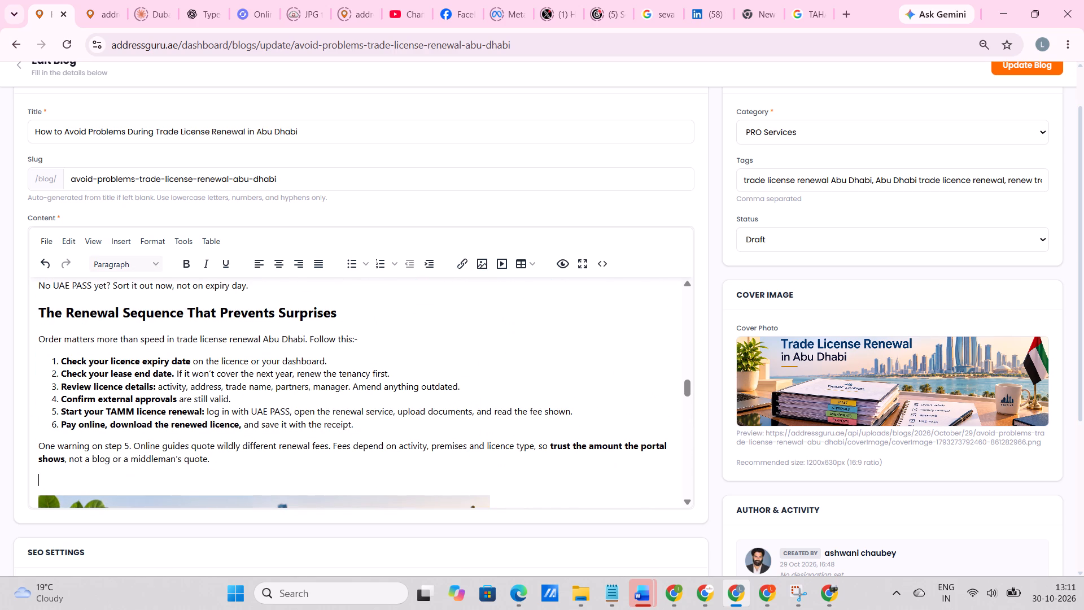
pyautogui.press('BackSpace')
# Move the "One warning on step 5" paragraph below the step-blocks image, directly above the "Need a Hand? Don't Guess" heading.
pyautogui.scroll(-4, 160, 471)
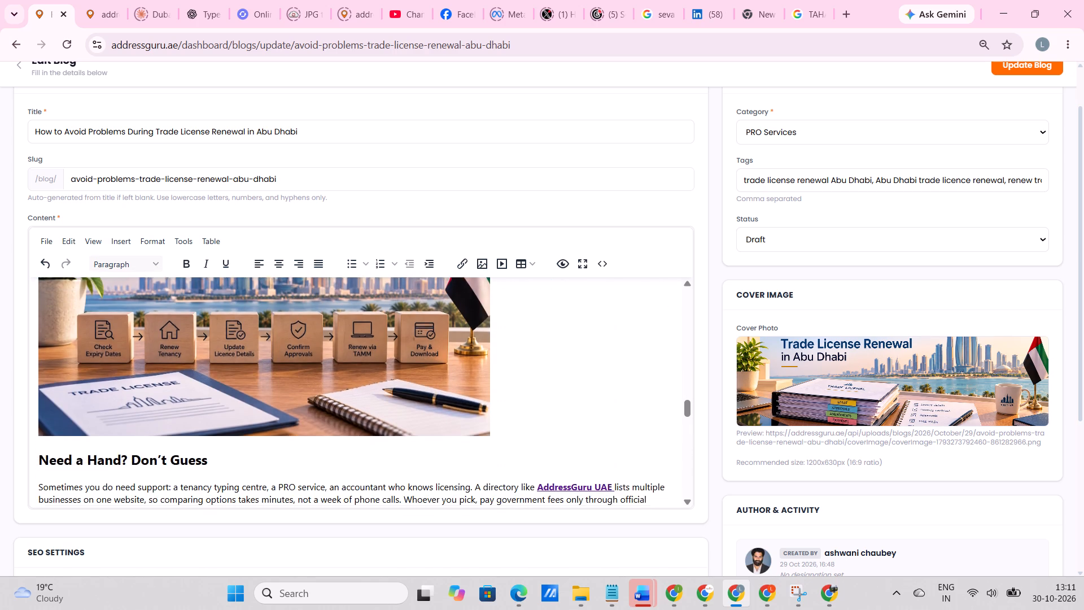
pyautogui.scroll(-1, 162, 471)
pyautogui.scroll(7, 200, 473)
pyautogui.scroll(-1, 168, 459)
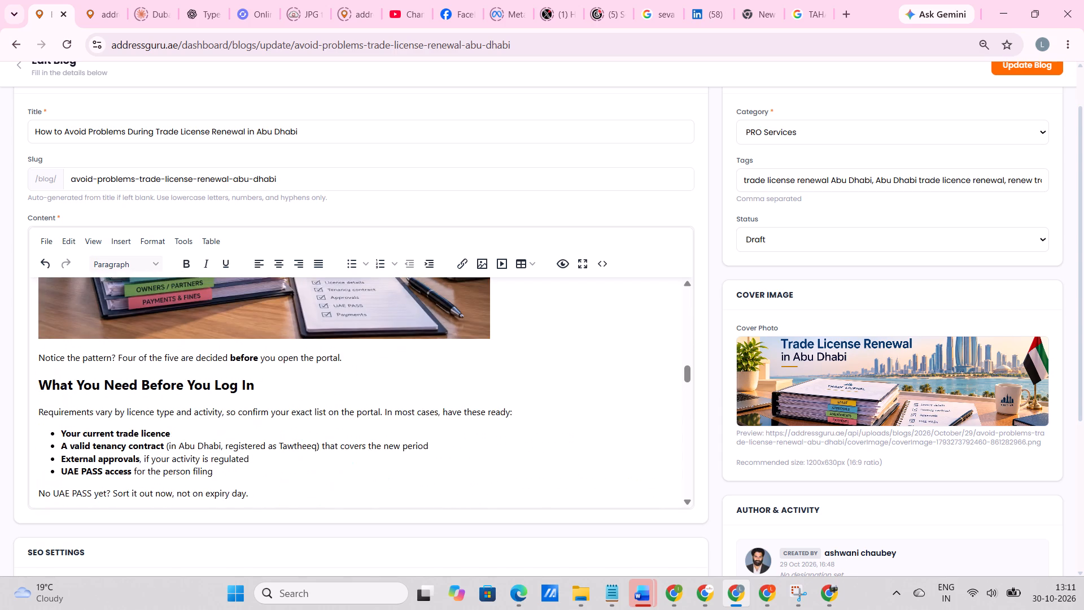
pyautogui.scroll(-2, 168, 459)
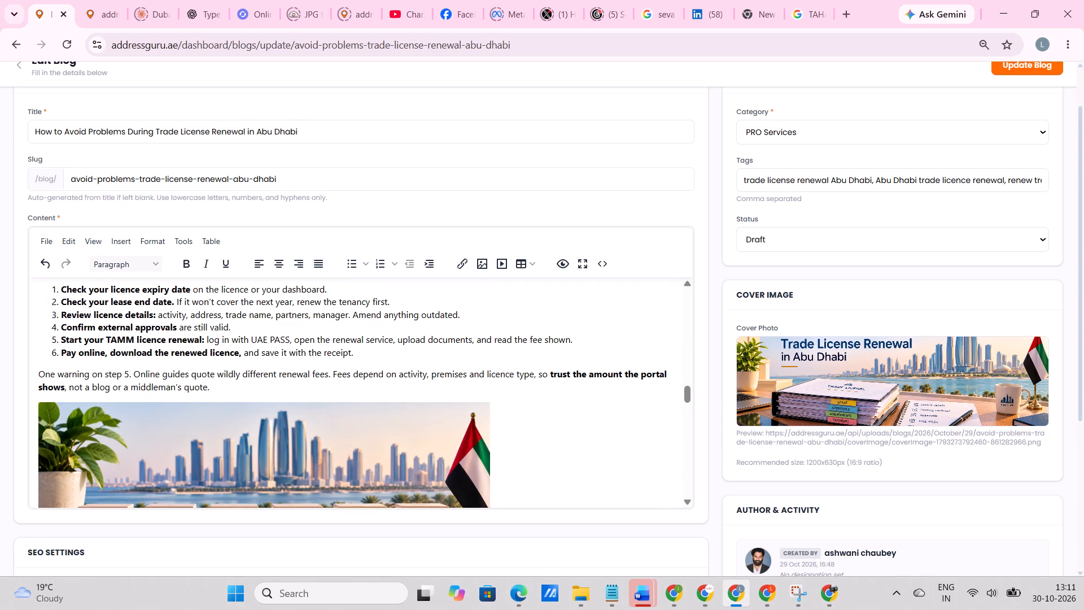
pyautogui.tripleClick(138, 382)
pyautogui.tripleClick(138, 382)
pyautogui.click(138, 382)
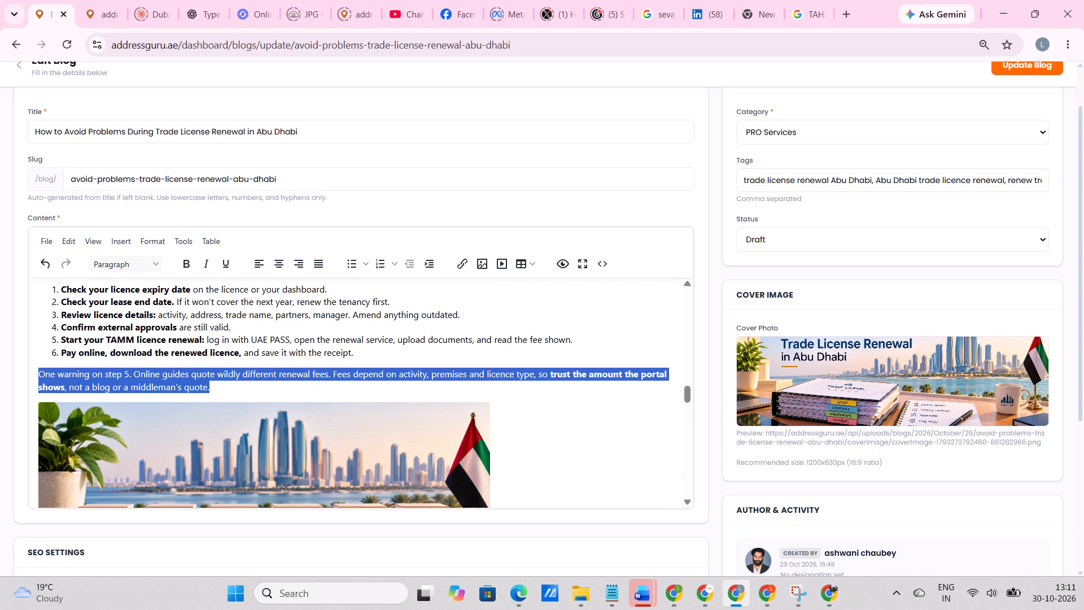
pyautogui.hotkey('ctrl', 'c')
pyautogui.press('BackSpace')
pyautogui.press('BackSpace')
pyautogui.scroll(-1, 510, 391)
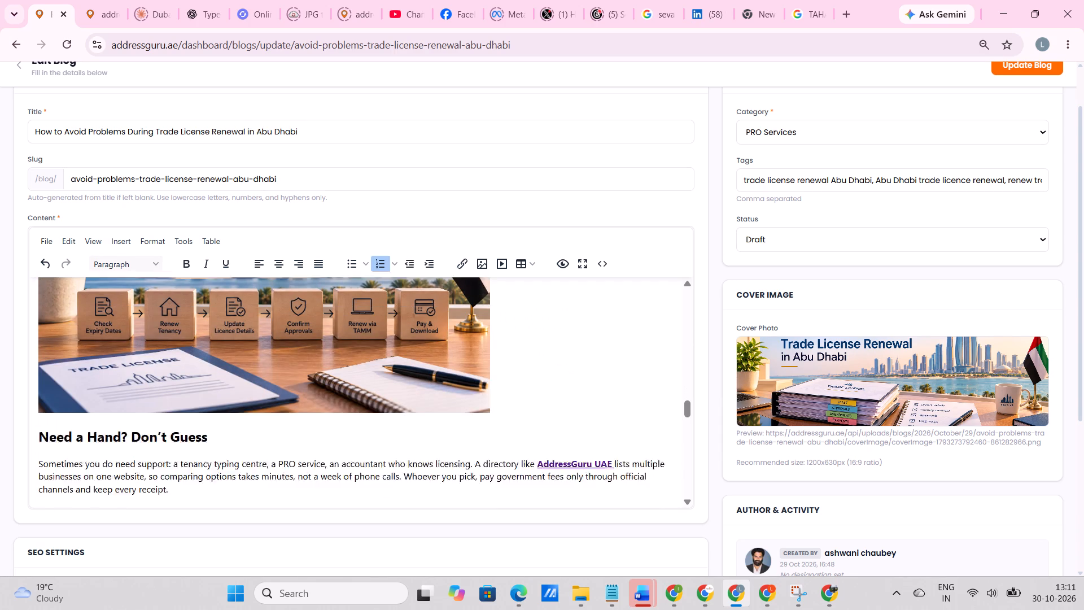
pyautogui.scroll(-1, 513, 391)
pyautogui.click(527, 355)
pyautogui.press('Return')
pyautogui.hotkey('ctrl', 'v')
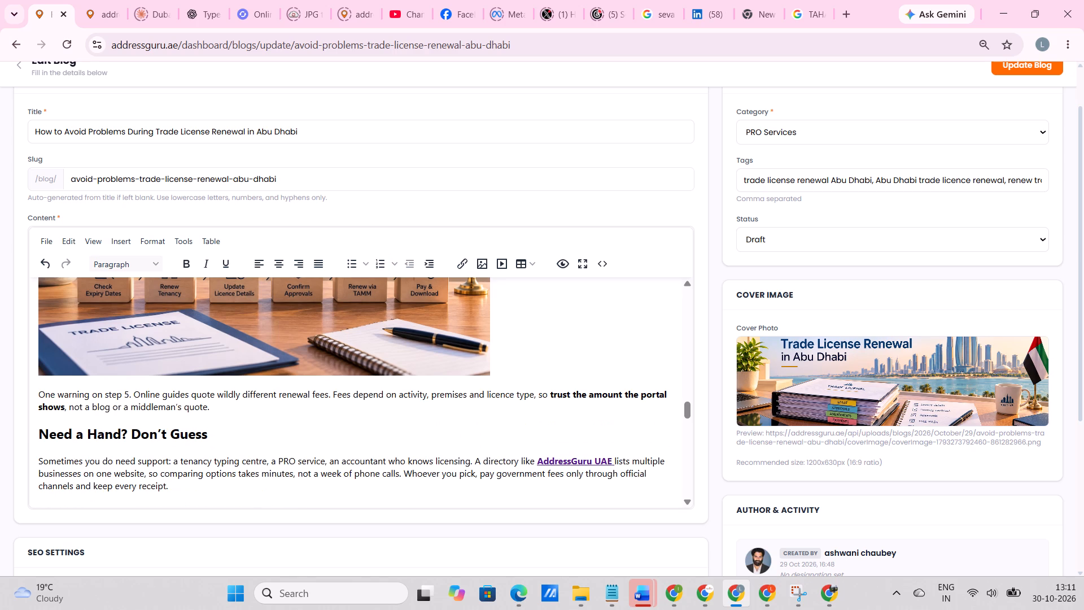
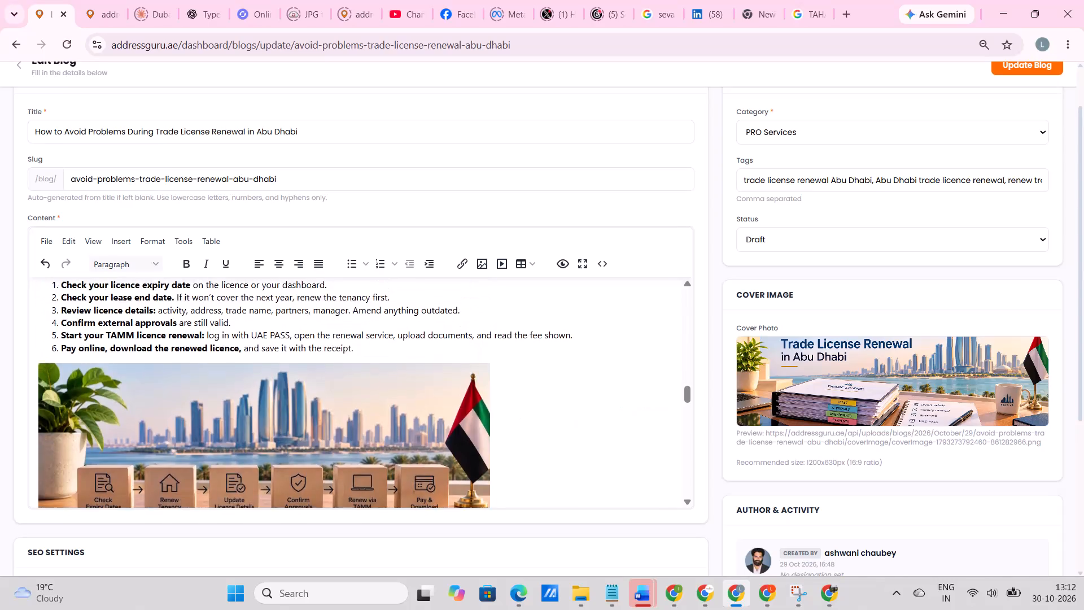
# Bold the phrase "Sometimes you do need support:" at the start of the "Need a Hand? Don't Guess" paragraph.
pyautogui.scroll(2, 445, 389)
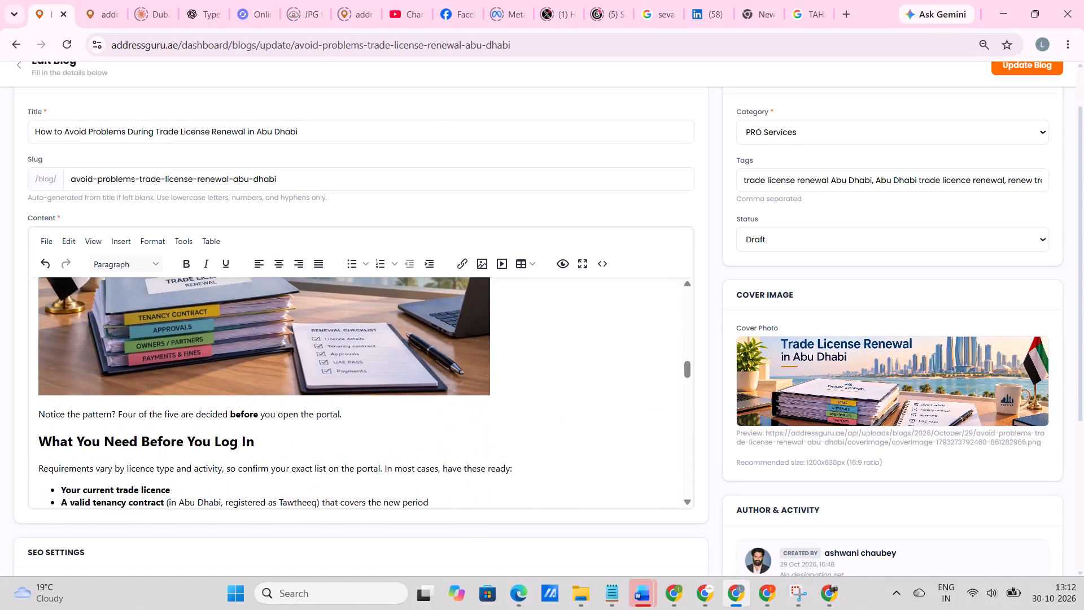
pyautogui.scroll(-7, 445, 385)
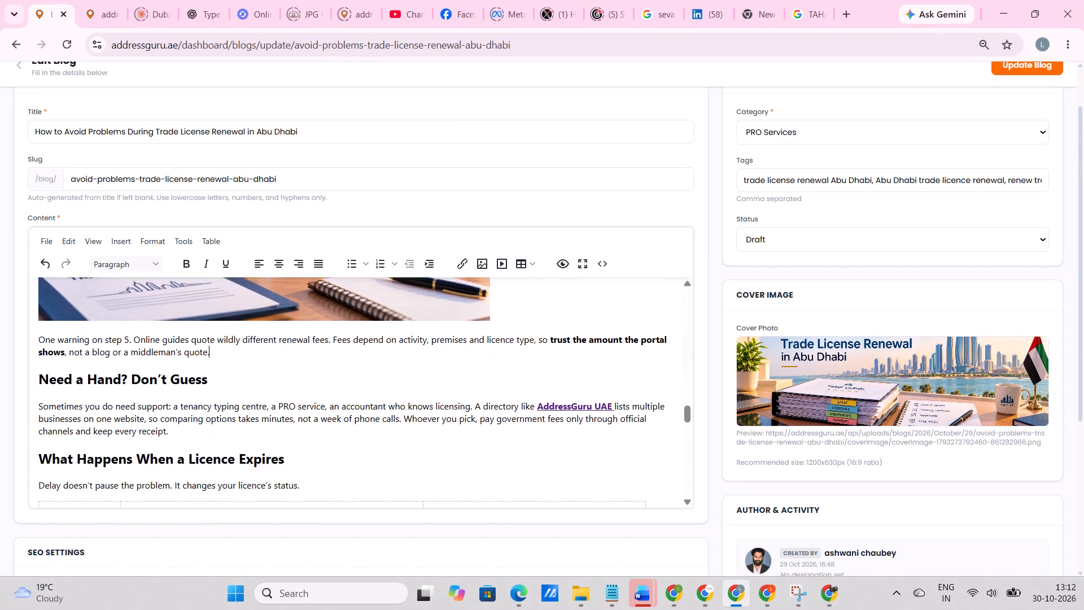
pyautogui.scroll(-4, 447, 380)
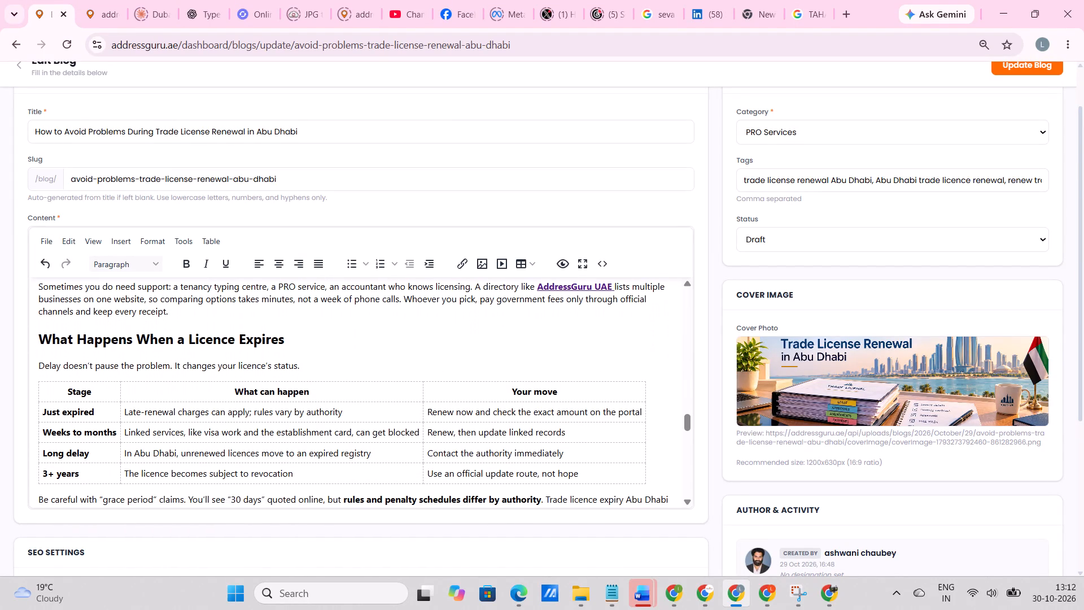
pyautogui.scroll(1, 172, 329)
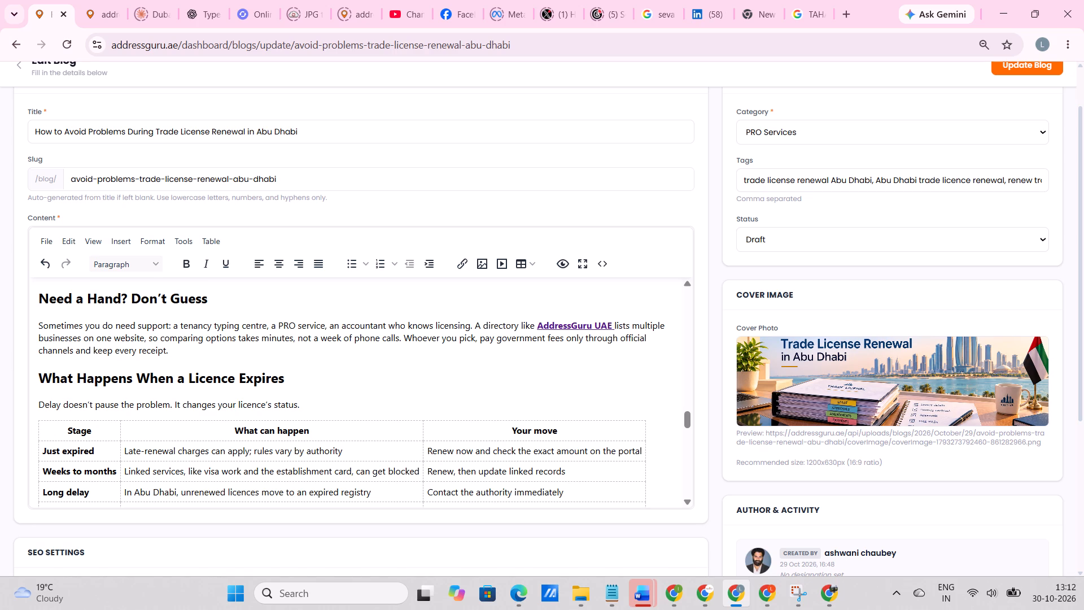
pyautogui.moveTo(170, 329); pyautogui.dragTo(41, 329)
pyautogui.hotkey('ctrl', 'b')
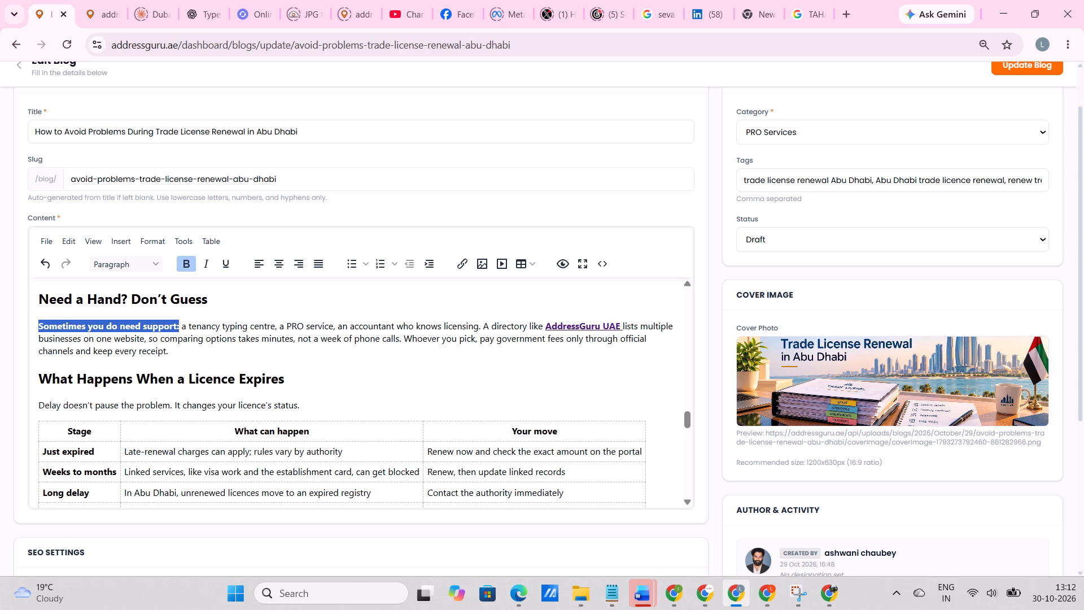
pyautogui.click(168, 342)
# Review the content from the "What Happens When a Licence Expires" table through the renewal checklist image to "The Domino Effect After Renewal".
pyautogui.scroll(-1, 305, 348)
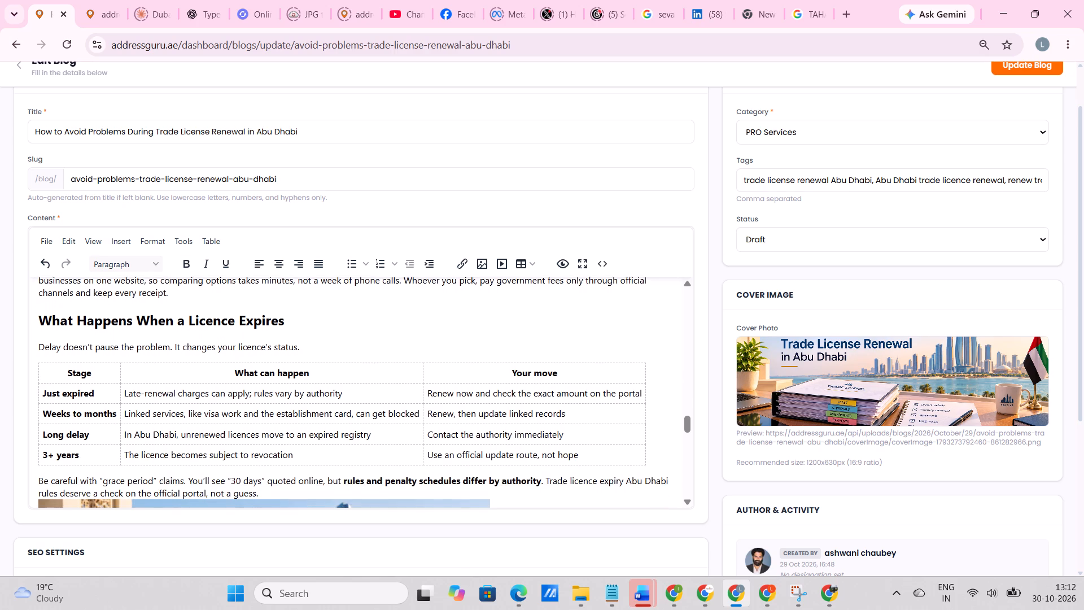
pyautogui.scroll(-1, 310, 345)
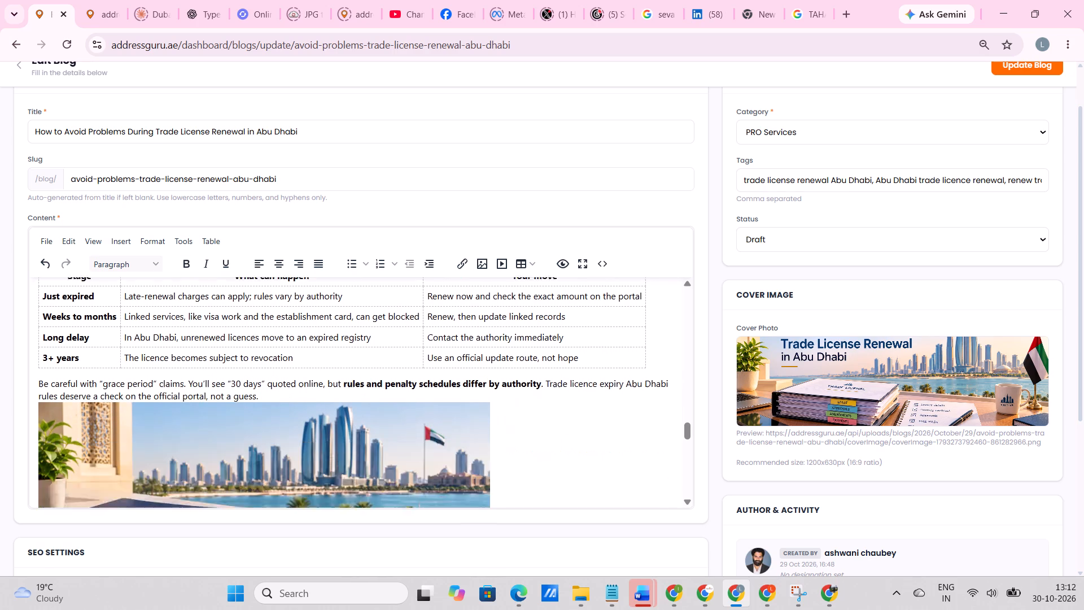
pyautogui.scroll(2, 317, 342)
pyautogui.scroll(-3, 318, 345)
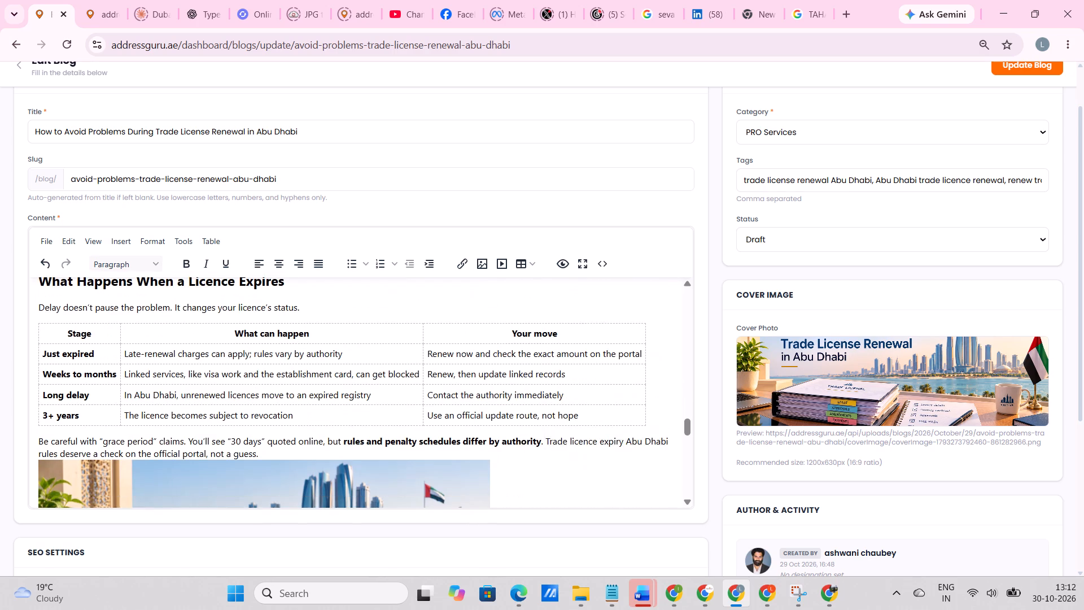
pyautogui.scroll(-3, 318, 345)
pyautogui.hscroll(-1, 318, 344)
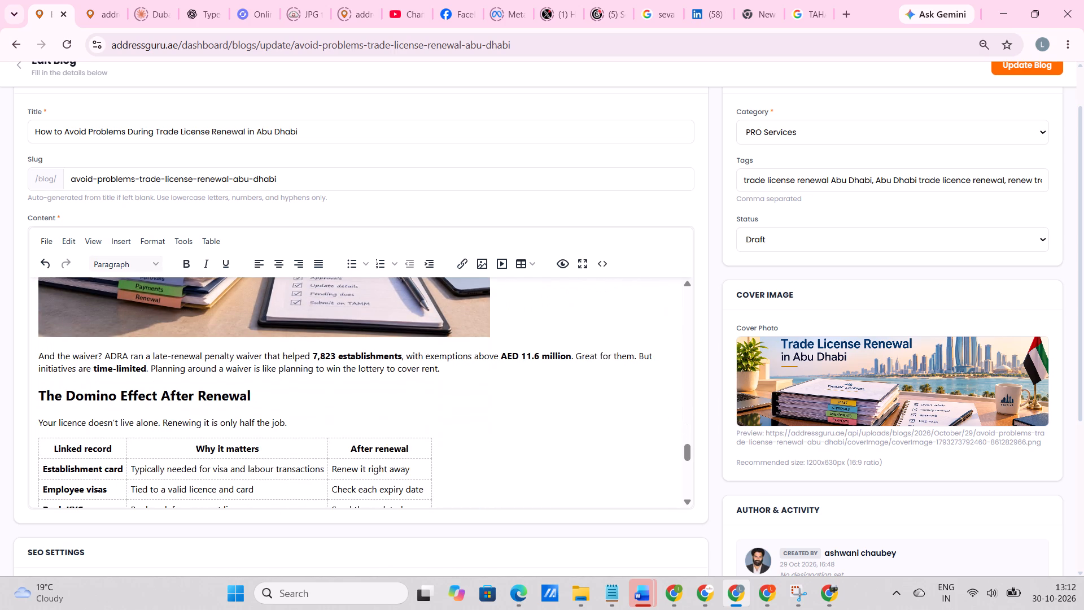
pyautogui.hscroll(-1, 318, 344)
pyautogui.scroll(-1, 319, 345)
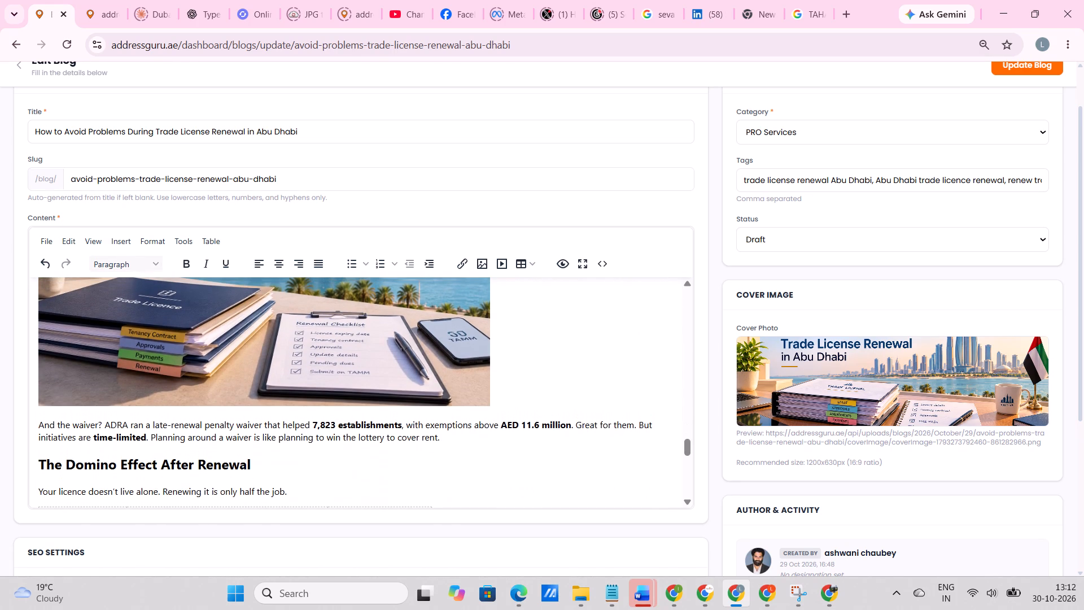
pyautogui.scroll(-1, 214, 411)
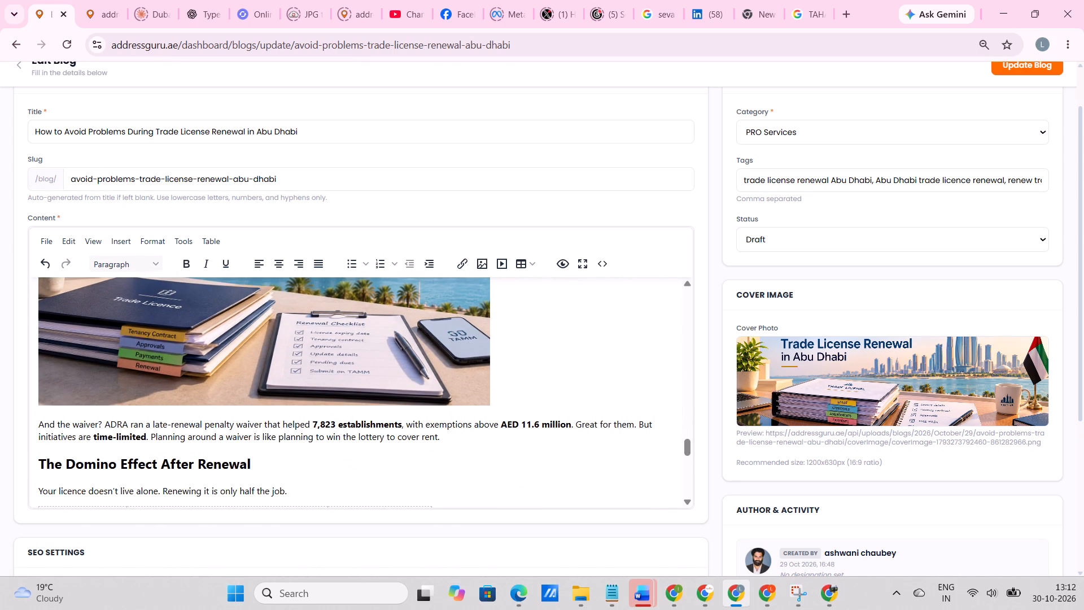
pyautogui.click(40, 420)
pyautogui.scroll(2, 452, 399)
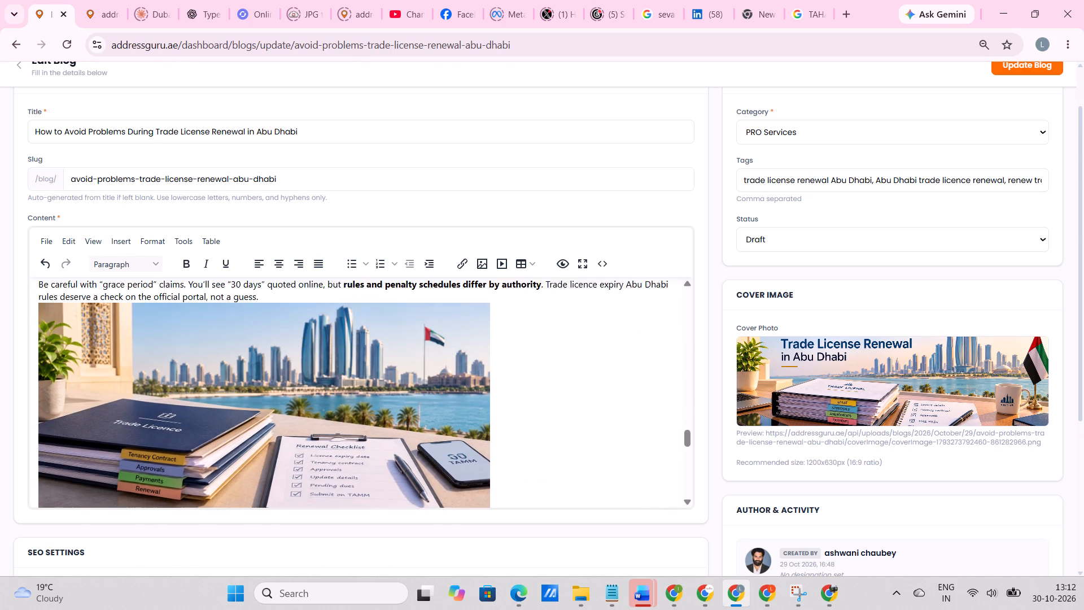
pyautogui.scroll(3, 452, 399)
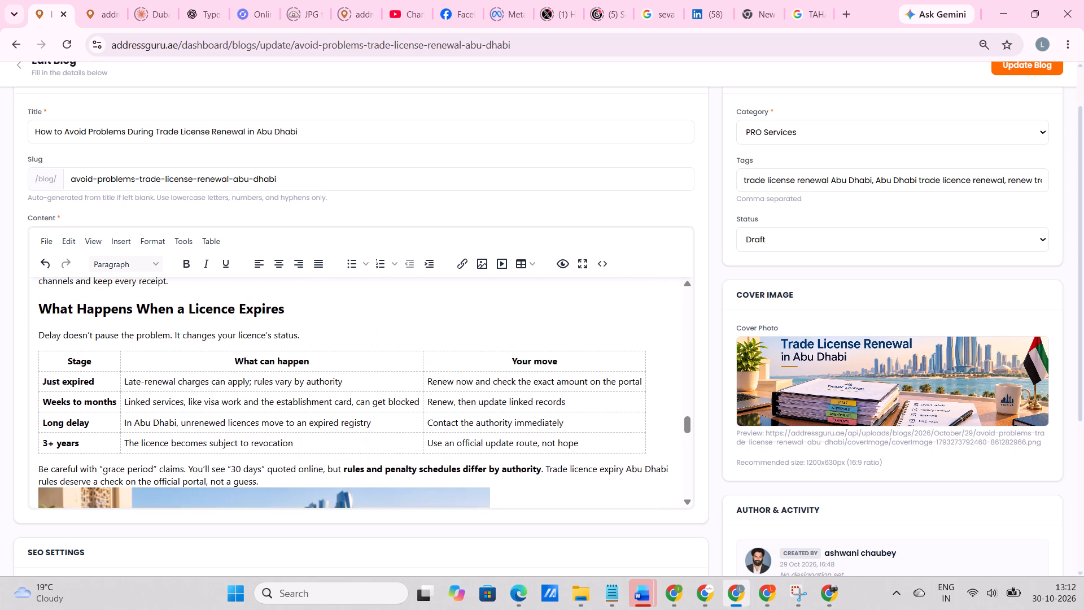
pyautogui.scroll(1, 453, 398)
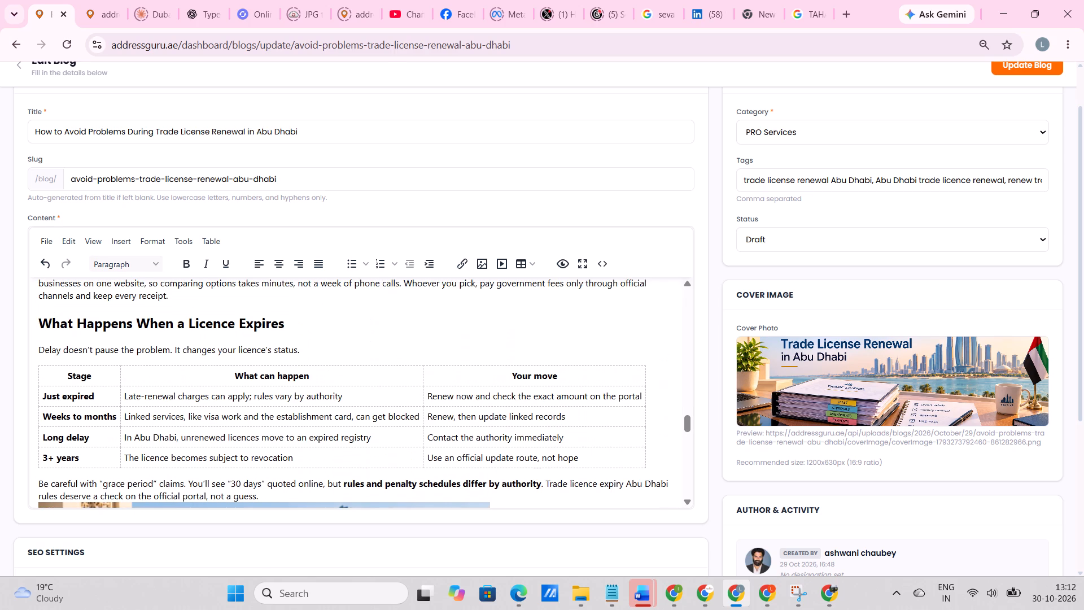
pyautogui.scroll(-2, 454, 398)
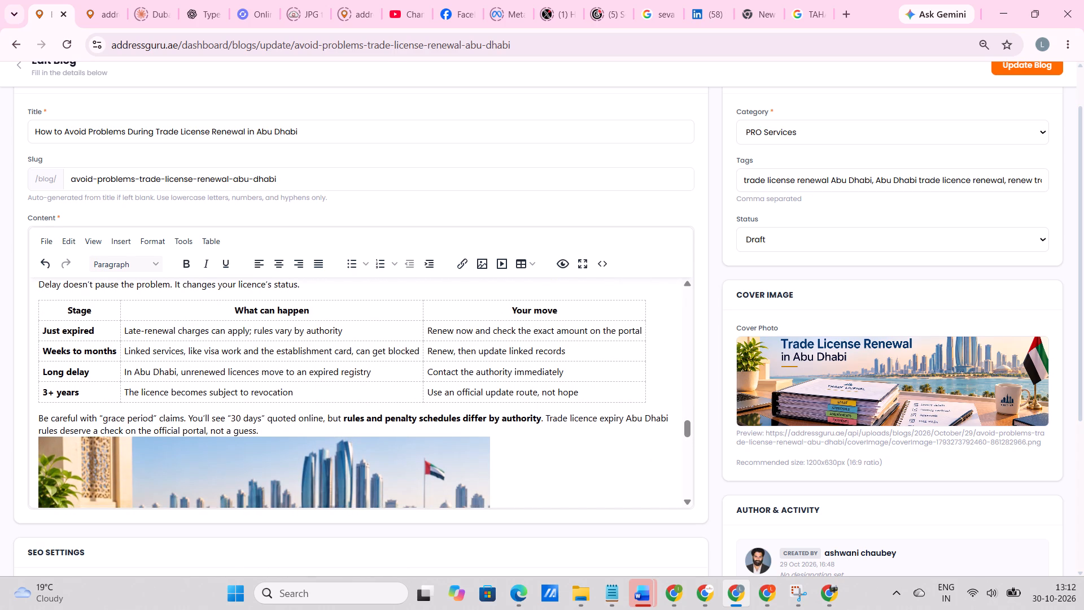
pyautogui.scroll(-2, 456, 400)
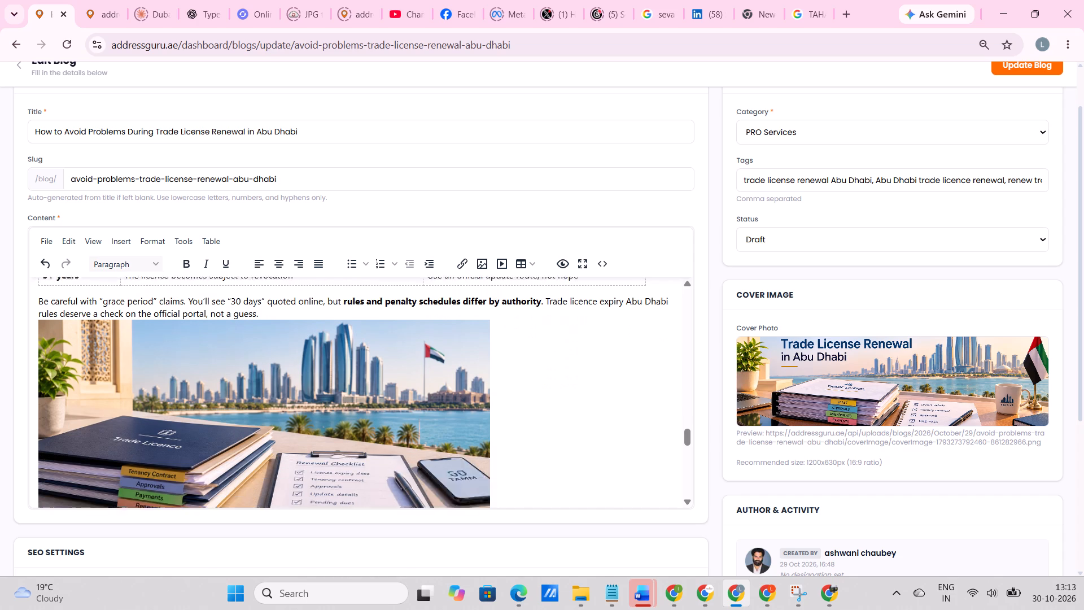
pyautogui.scroll(-4, 457, 399)
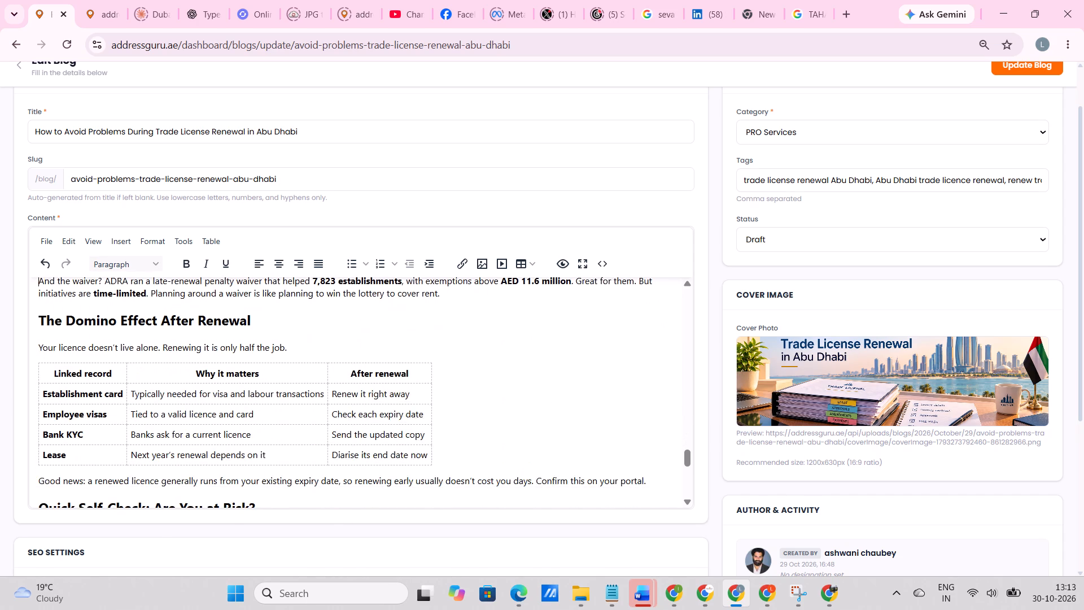
pyautogui.scroll(-2, 460, 394)
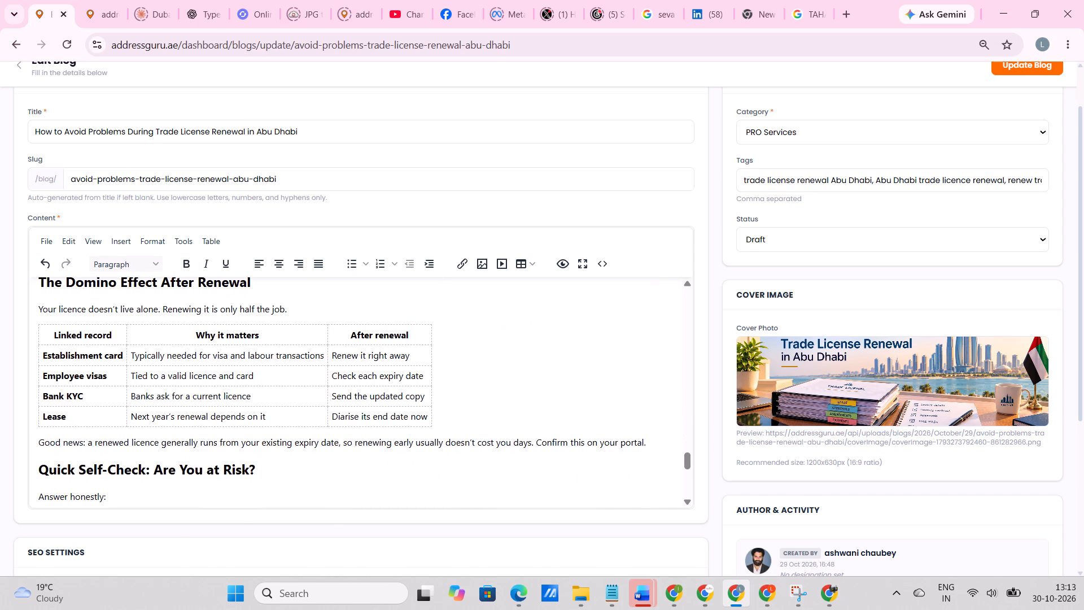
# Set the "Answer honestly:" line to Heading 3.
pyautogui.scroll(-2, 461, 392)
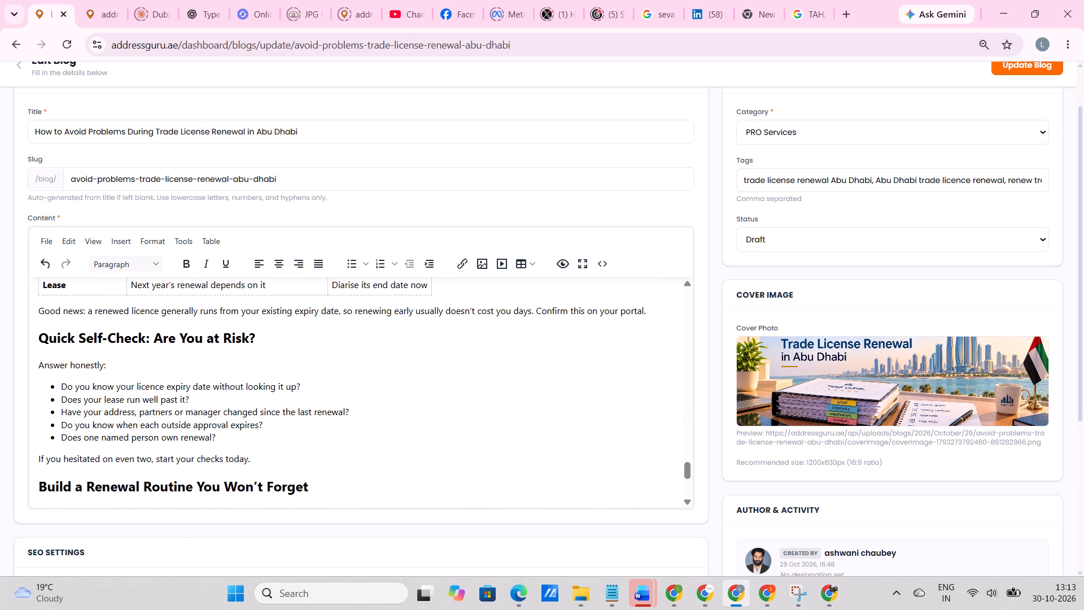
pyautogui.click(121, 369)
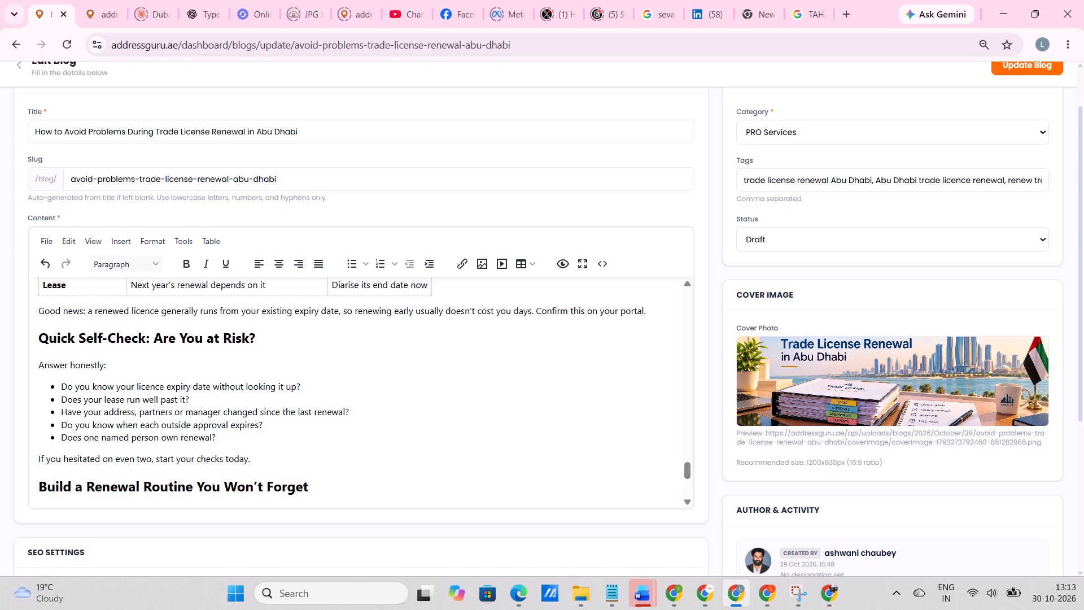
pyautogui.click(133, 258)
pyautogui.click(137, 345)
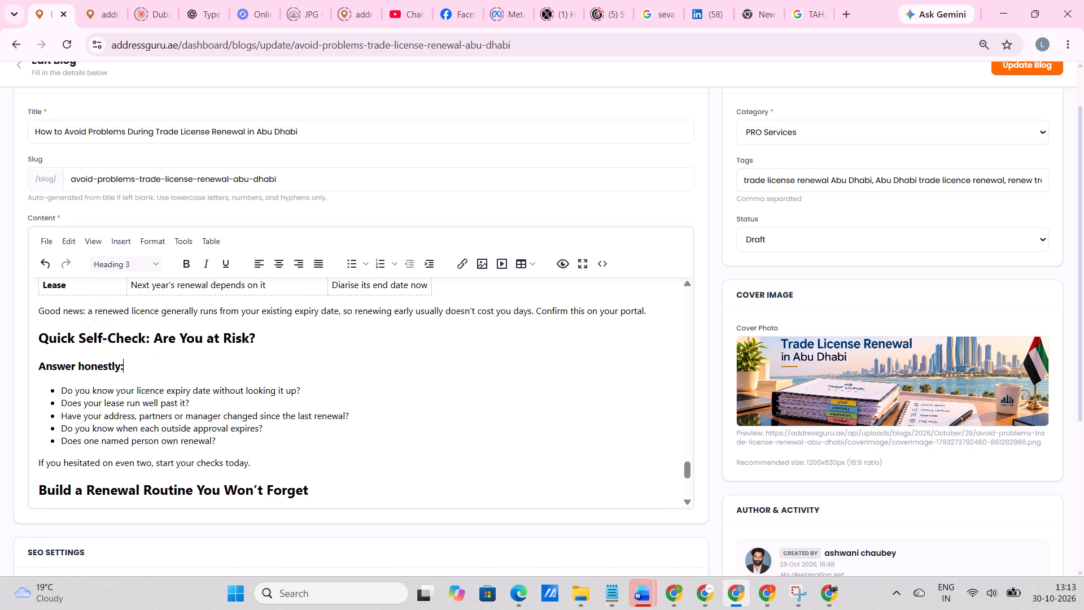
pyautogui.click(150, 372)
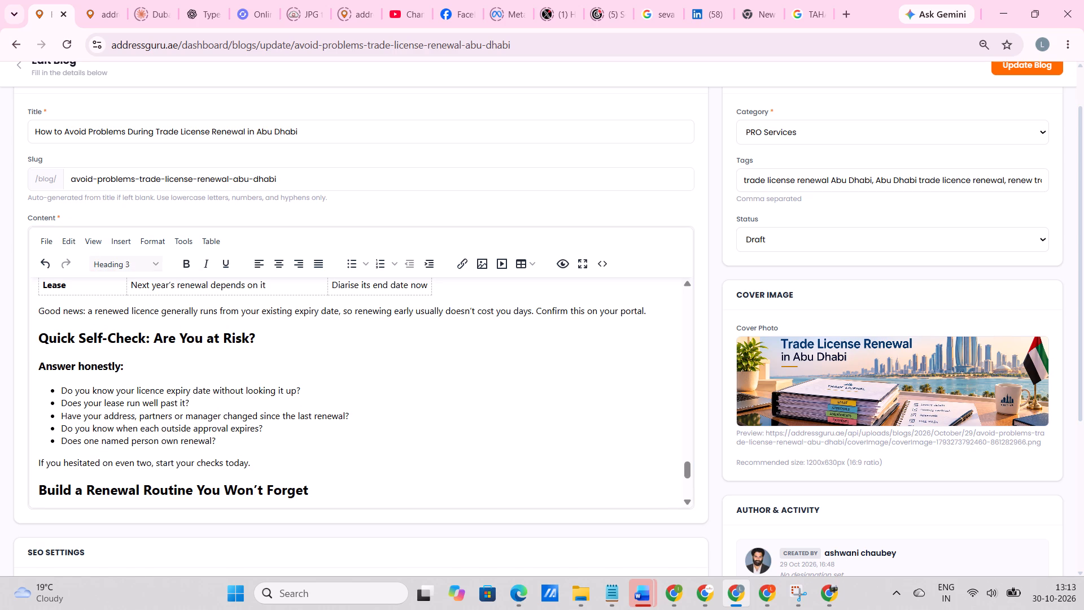
# Change the "Quick Self-Check: Are You at Risk?" heading to Heading 3.
pyautogui.click(171, 336)
pyautogui.click(133, 267)
pyautogui.click(135, 332)
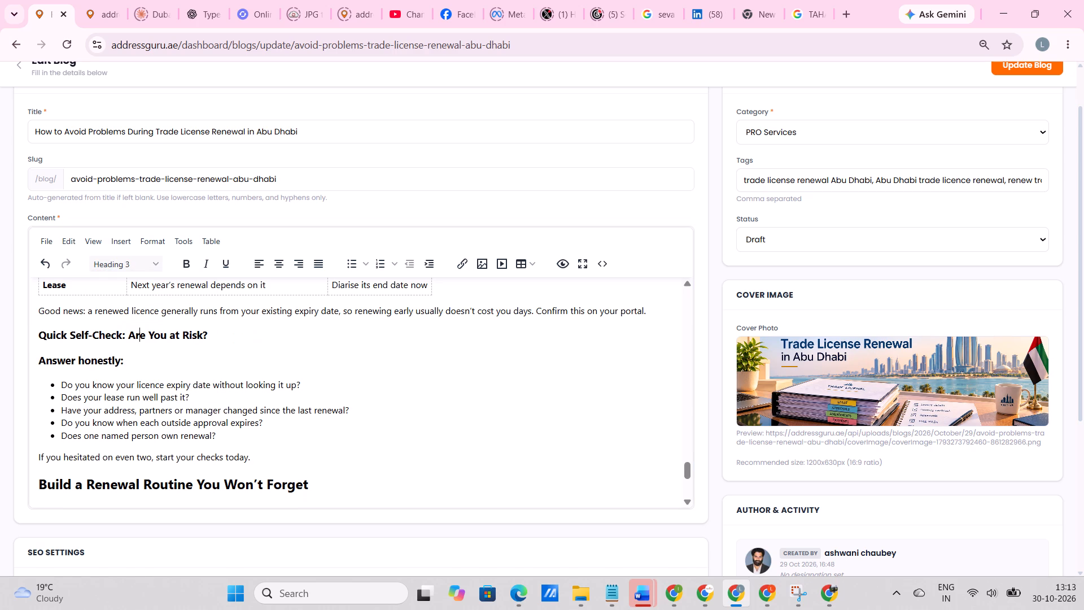
# Set the "Answer honestly:" line to Heading 4.
pyautogui.click(99, 353)
pyautogui.click(129, 264)
pyautogui.click(145, 356)
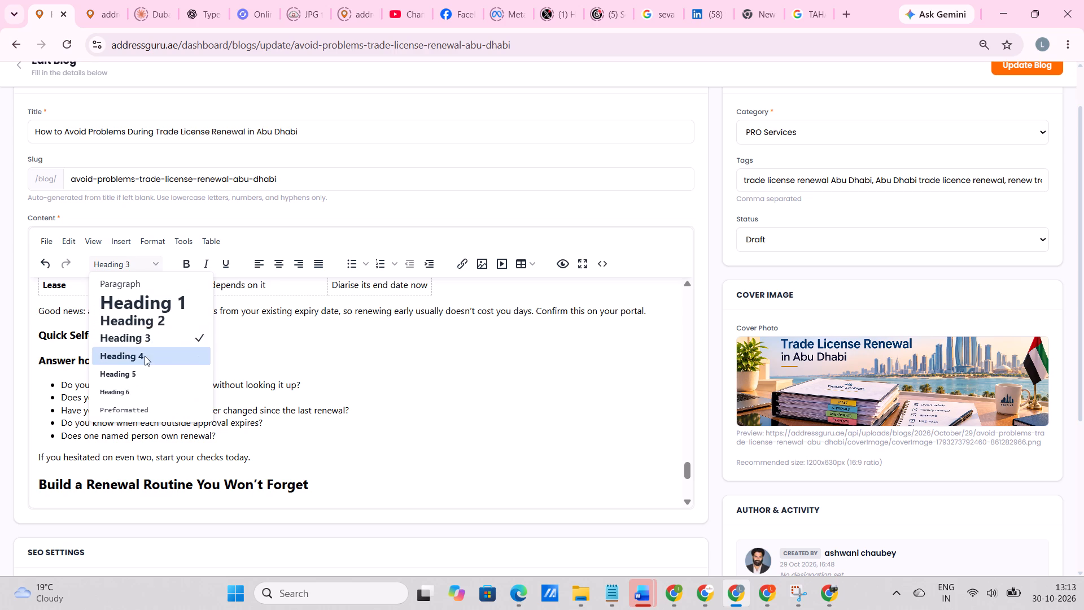
# Bold the whole phrase "Set reminders against the earliest date" under "Build a Renewal Routine You Won't Forget".
pyautogui.scroll(-3, 155, 385)
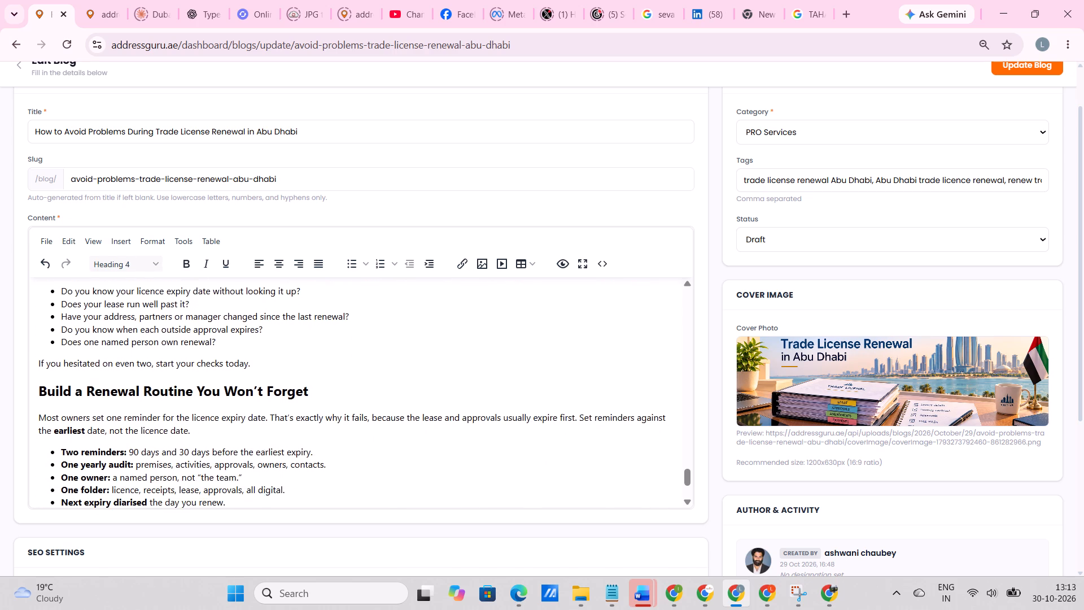
pyautogui.scroll(-1, 155, 388)
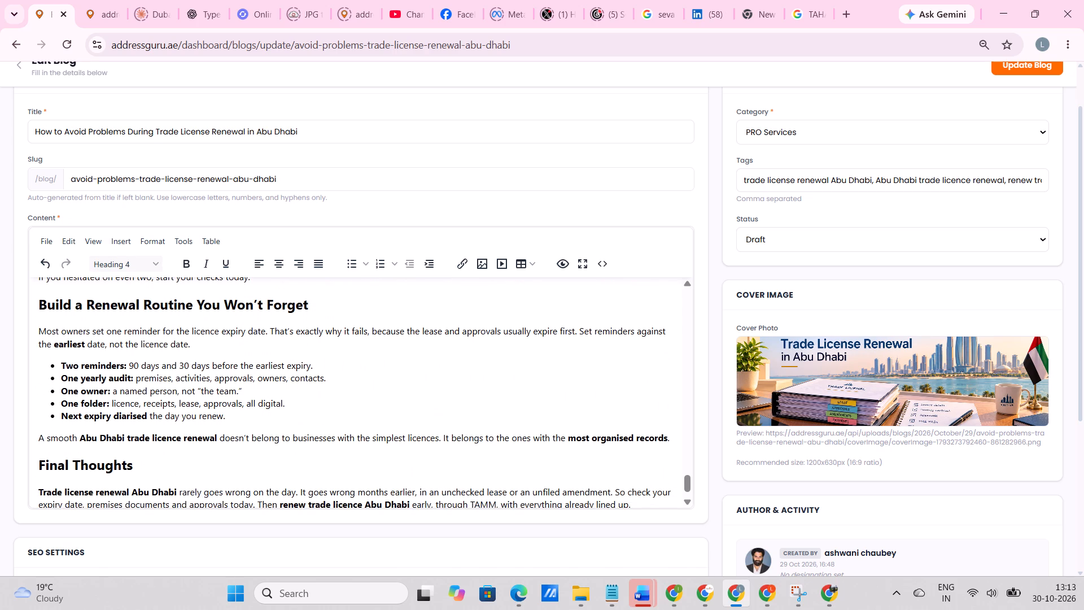
pyautogui.moveTo(595, 330); pyautogui.dragTo(597, 339)
pyautogui.click(576, 329)
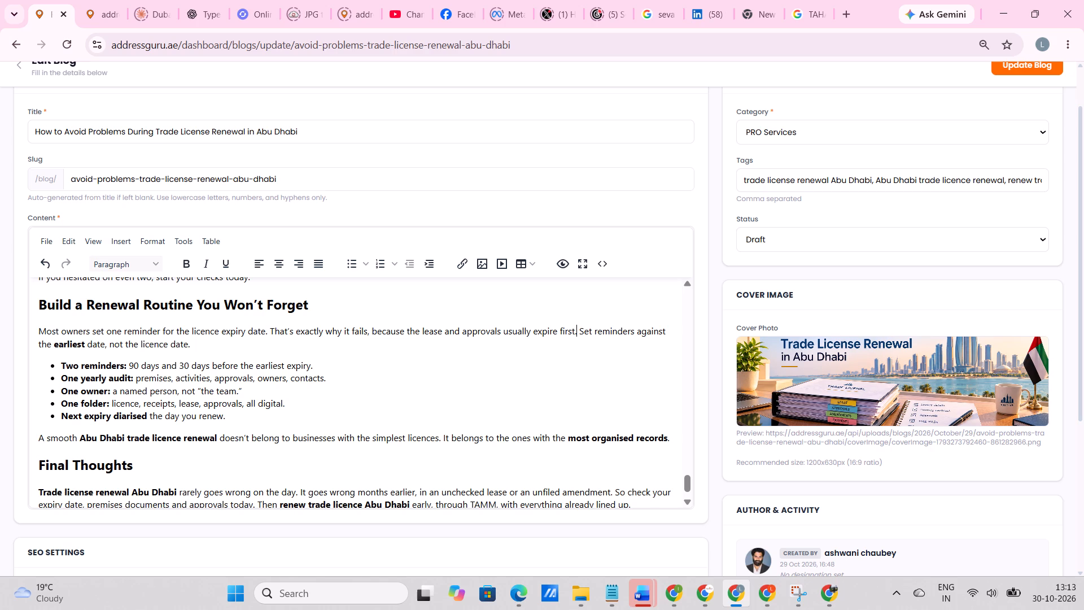
pyautogui.moveTo(578, 330); pyautogui.dragTo(95, 341)
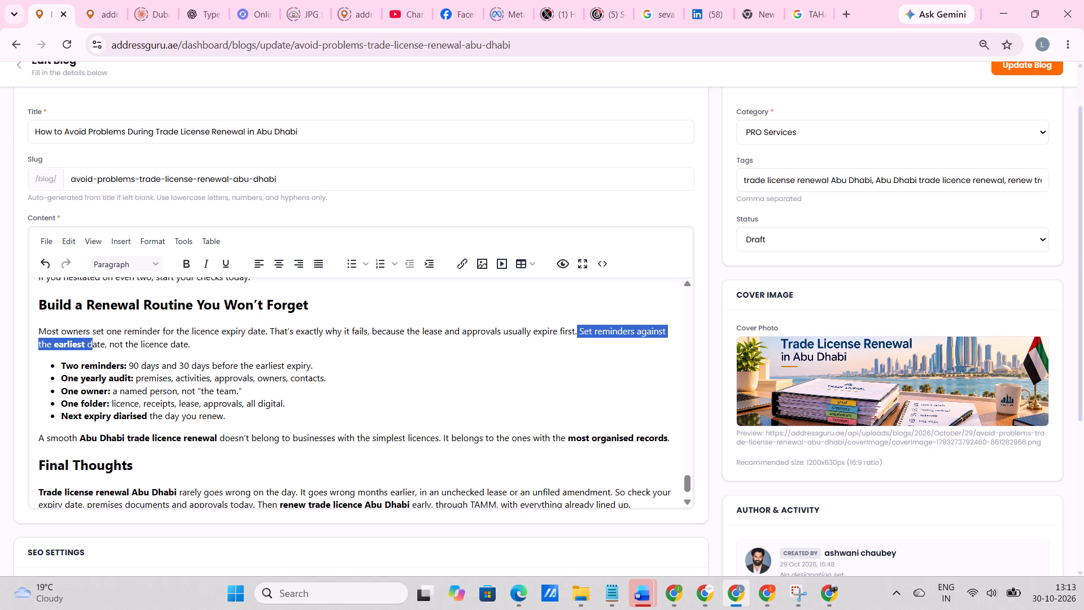
pyautogui.moveTo(95, 341); pyautogui.dragTo(103, 342)
pyautogui.hotkey('ctrl', 'b')
pyautogui.click(185, 353)
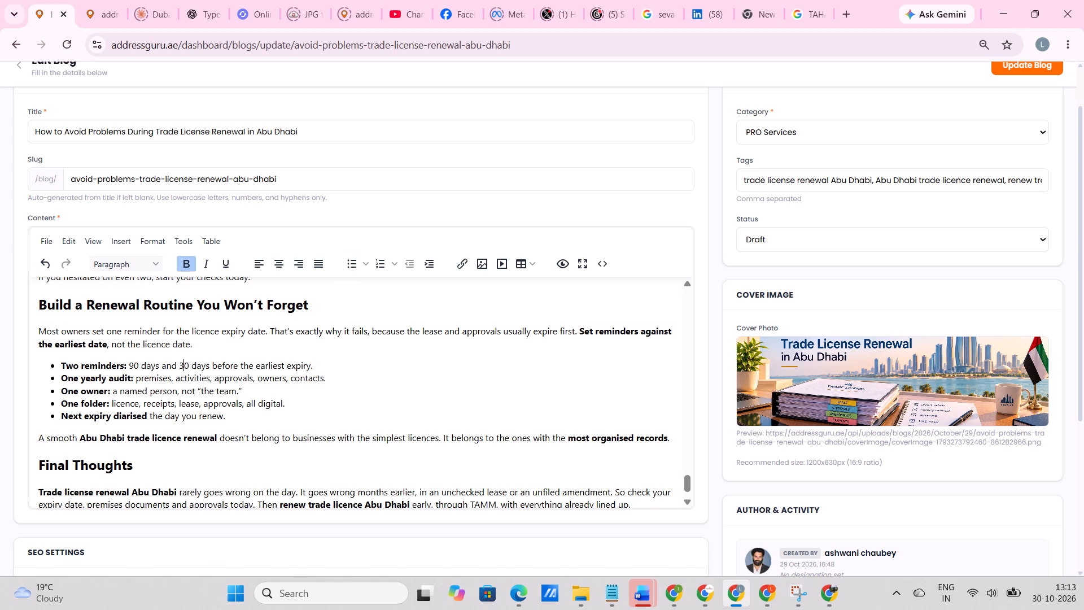
# Remove bold from "Abu Dhabi trade licence renewal" in the "A smooth" paragraph above "Final Thoughts".
pyautogui.scroll(-2, 185, 353)
pyautogui.moveTo(78, 404); pyautogui.dragTo(230, 394)
pyautogui.hotkey('ctrl', 'b')
pyautogui.doubleClick(243, 403)
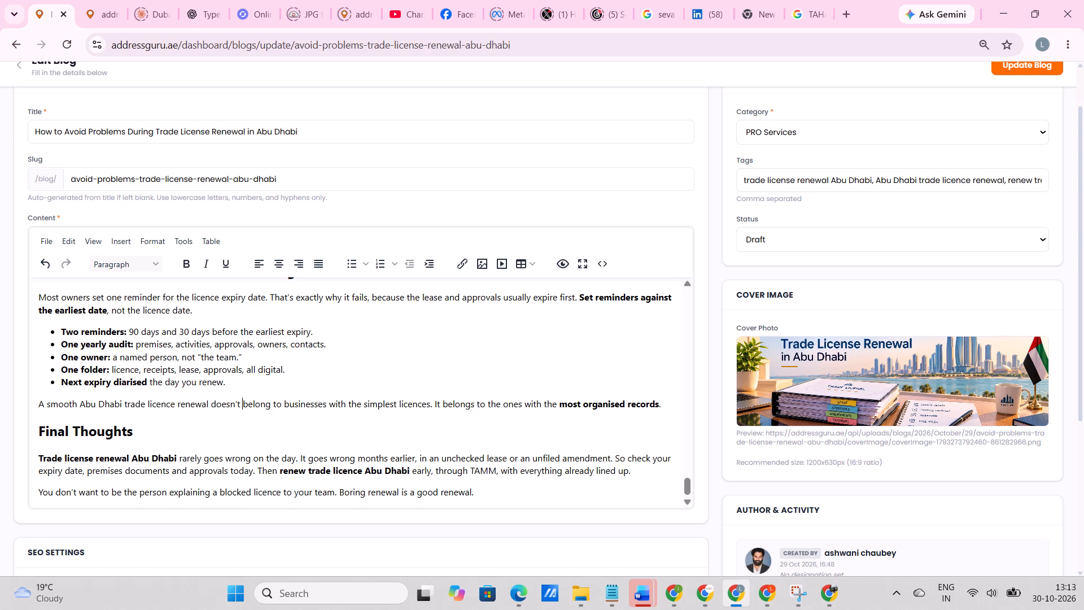
pyautogui.click(322, 404)
# Remove bold from "Trade license renewal Abu Dhabi" at the start of the first "Final Thoughts" paragraph.
pyautogui.scroll(1, 322, 402)
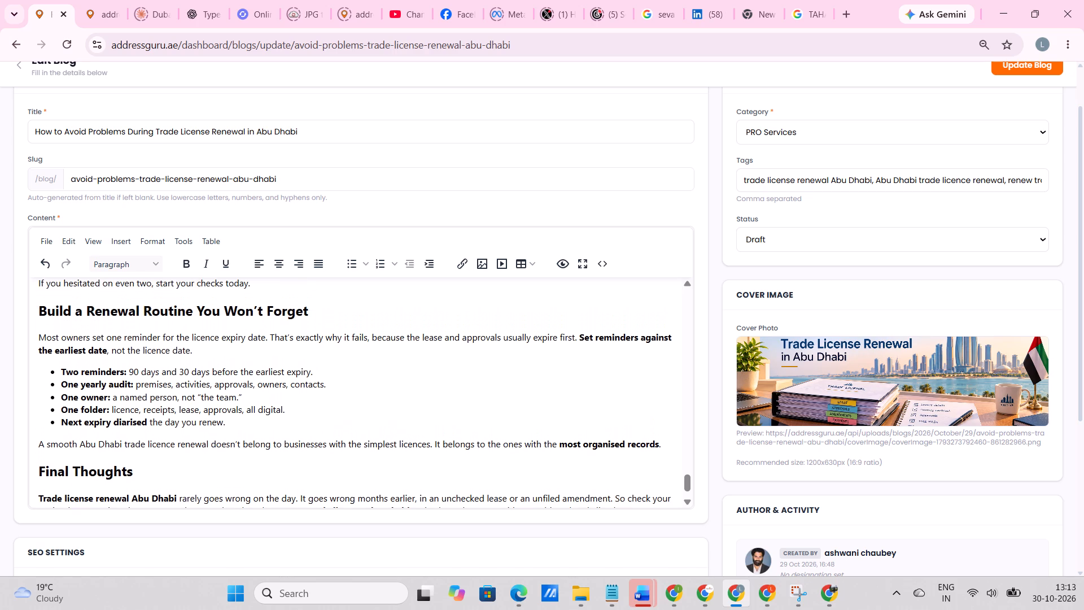
pyautogui.scroll(-1, 324, 395)
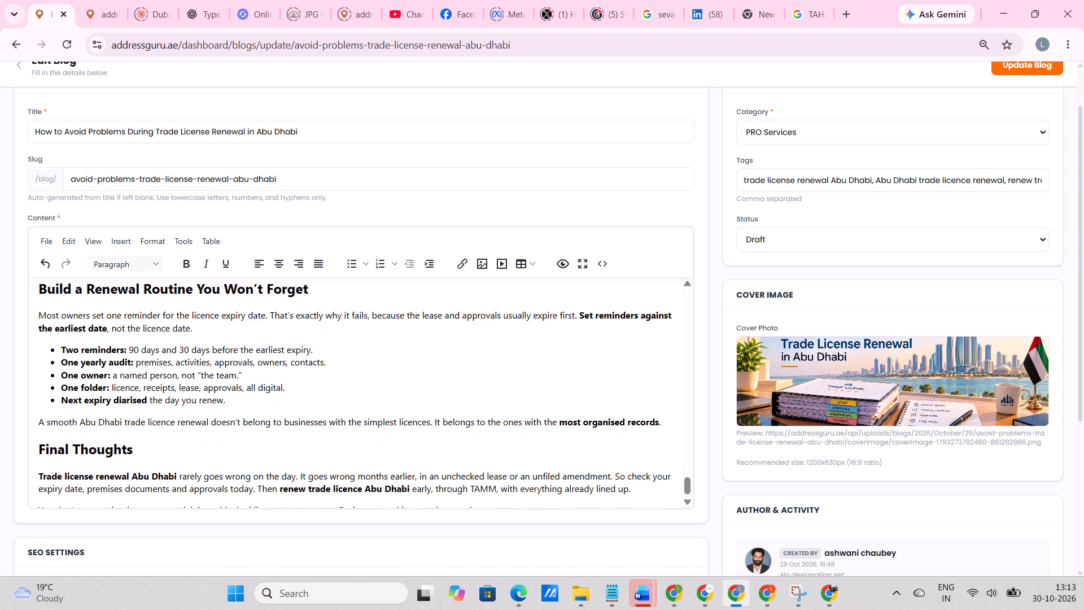
pyautogui.scroll(-2, 324, 395)
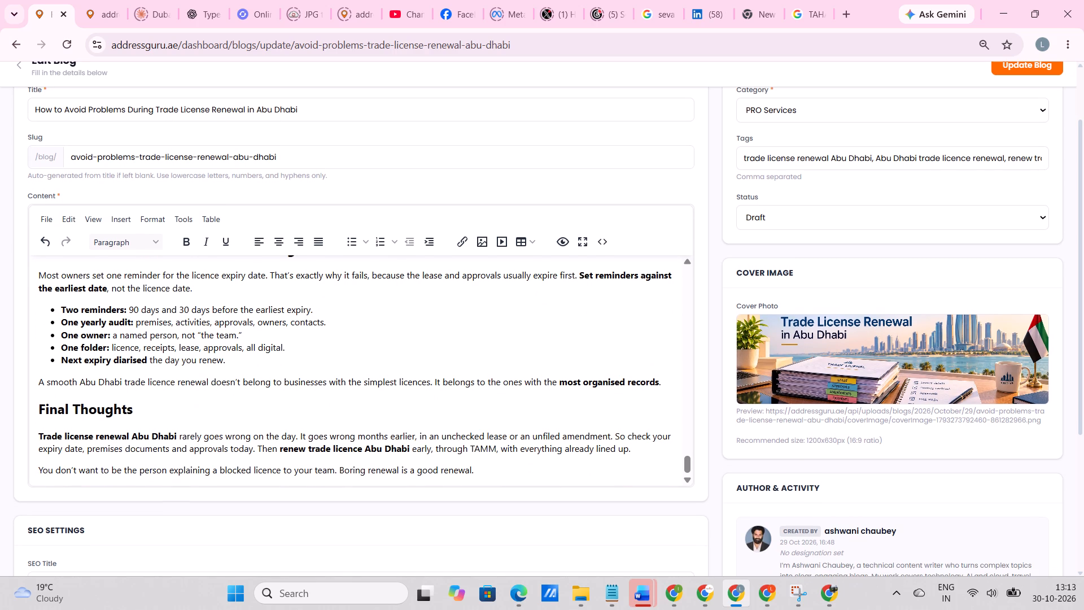
pyautogui.moveTo(184, 432); pyautogui.dragTo(19, 437)
pyautogui.hotkey('ctrl', 'b')
pyautogui.click(180, 429)
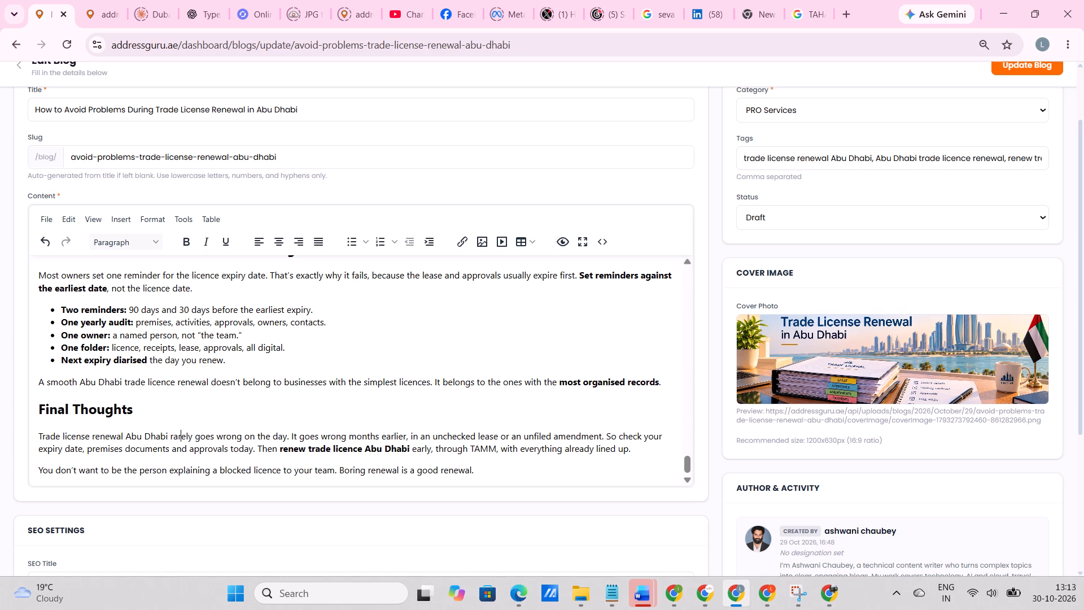
# Bold "unchecked lease or an unfiled amendment." in the first "Final Thoughts" paragraph.
pyautogui.moveTo(432, 435); pyautogui.dragTo(548, 436)
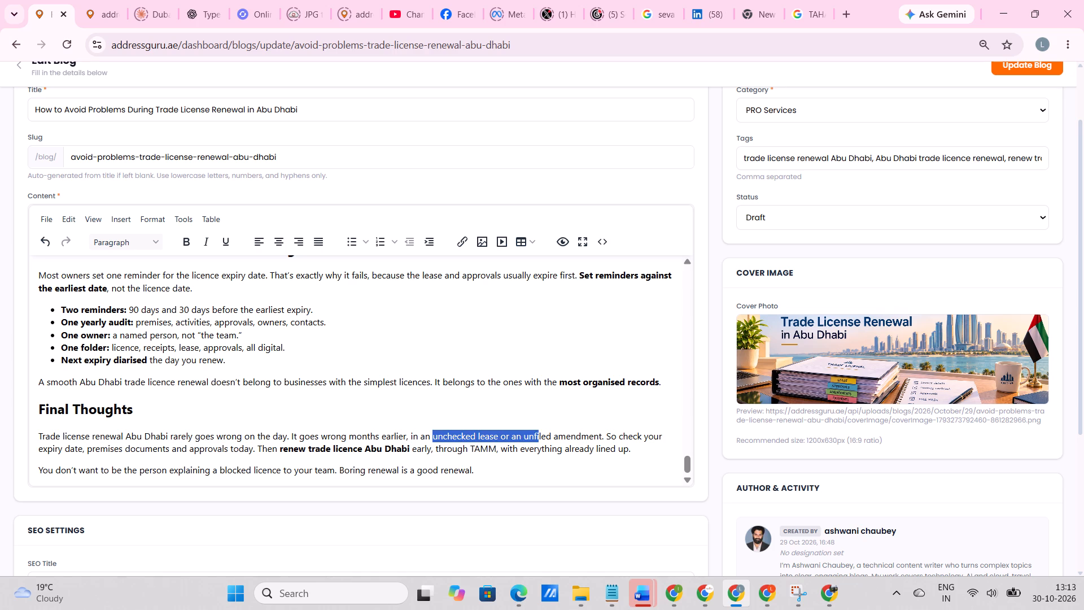
pyautogui.moveTo(548, 436); pyautogui.dragTo(600, 436)
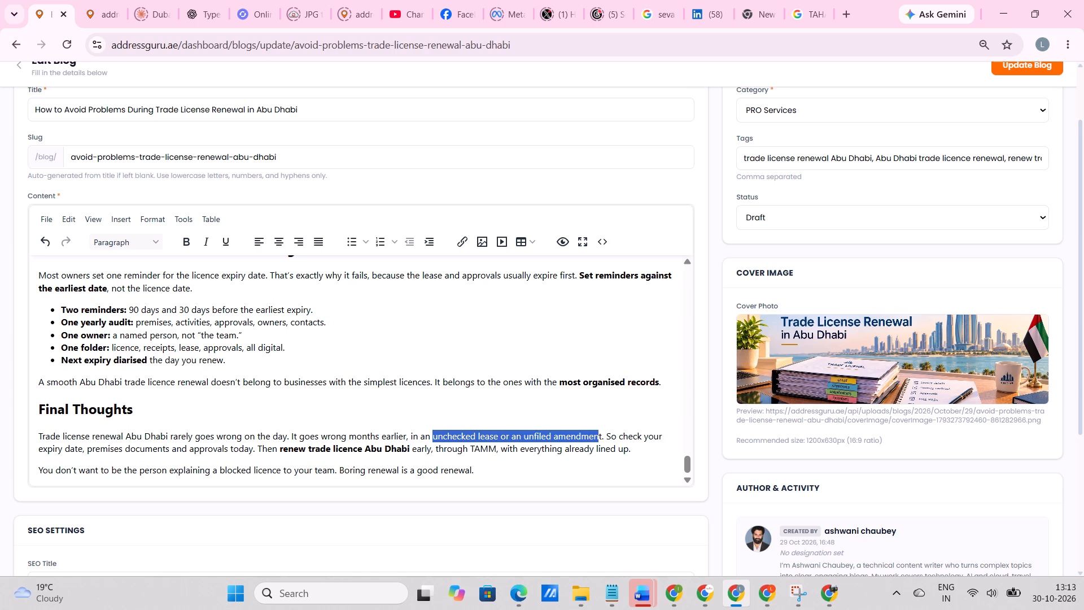
pyautogui.moveTo(600, 436); pyautogui.dragTo(604, 434)
pyautogui.hotkey('ctrl', 'b')
pyautogui.click(604, 434)
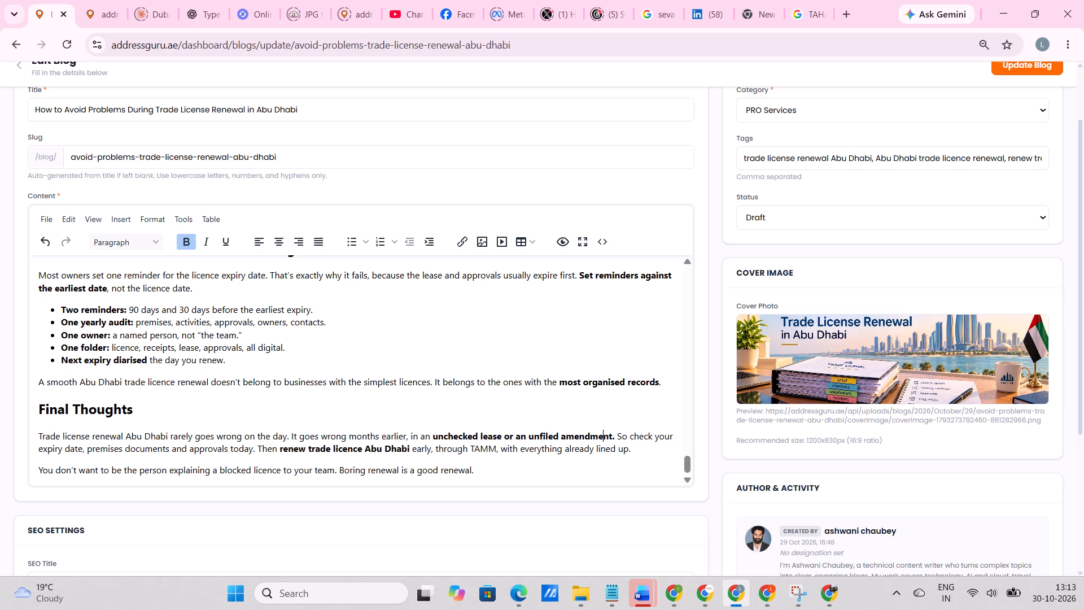
# Remove bold from "renew trade licence Abu Dhabi" in the first "Final Thoughts" paragraph.
pyautogui.scroll(-1, 604, 434)
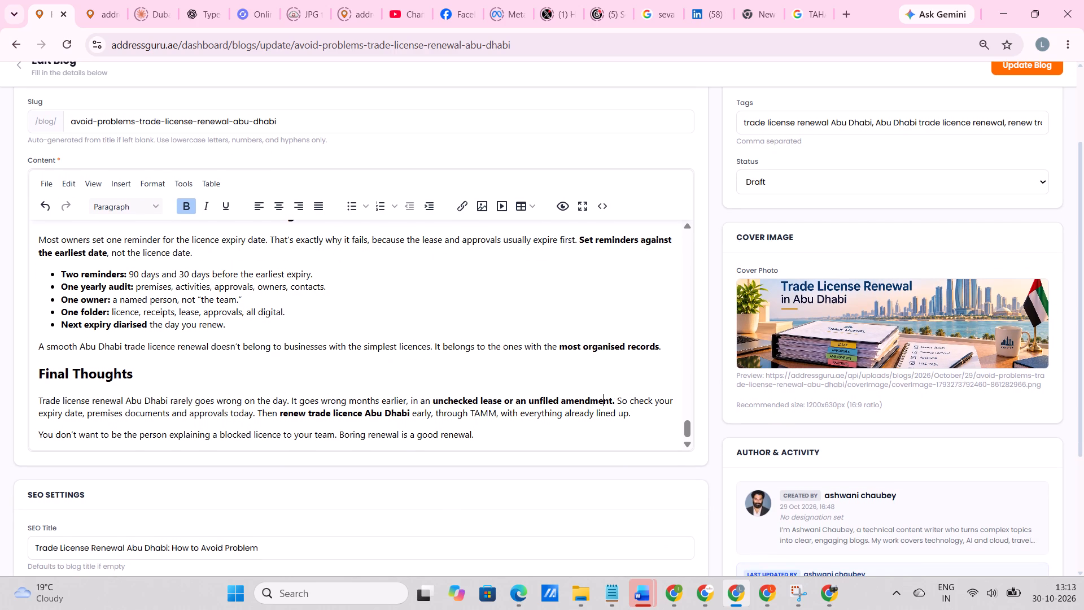
pyautogui.moveTo(278, 419); pyautogui.dragTo(356, 420)
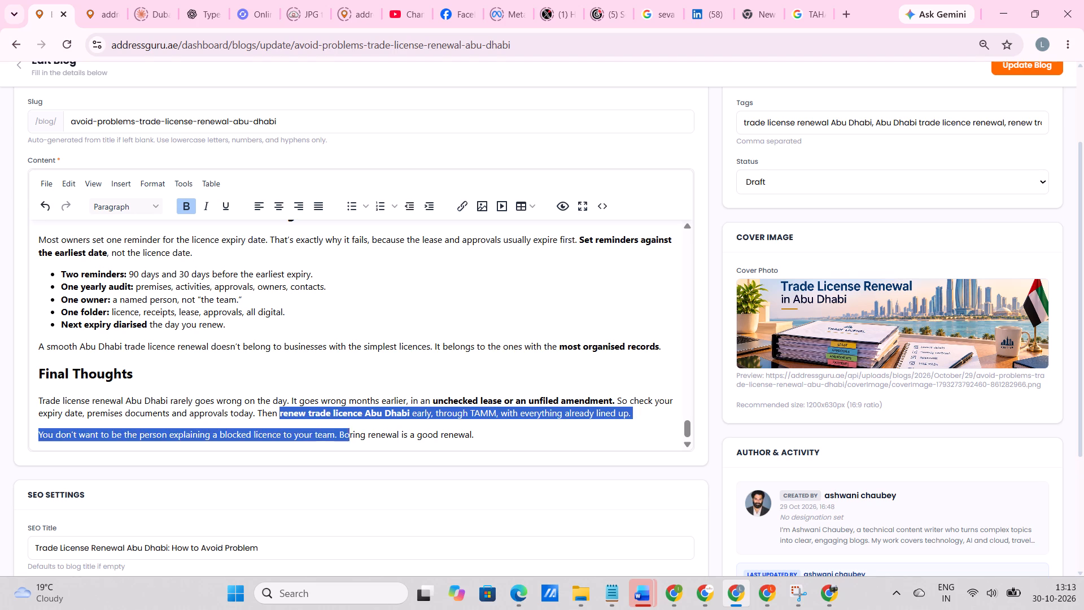
pyautogui.moveTo(356, 420); pyautogui.dragTo(413, 411)
pyautogui.hotkey('ctrl', 'b')
pyautogui.click(413, 411)
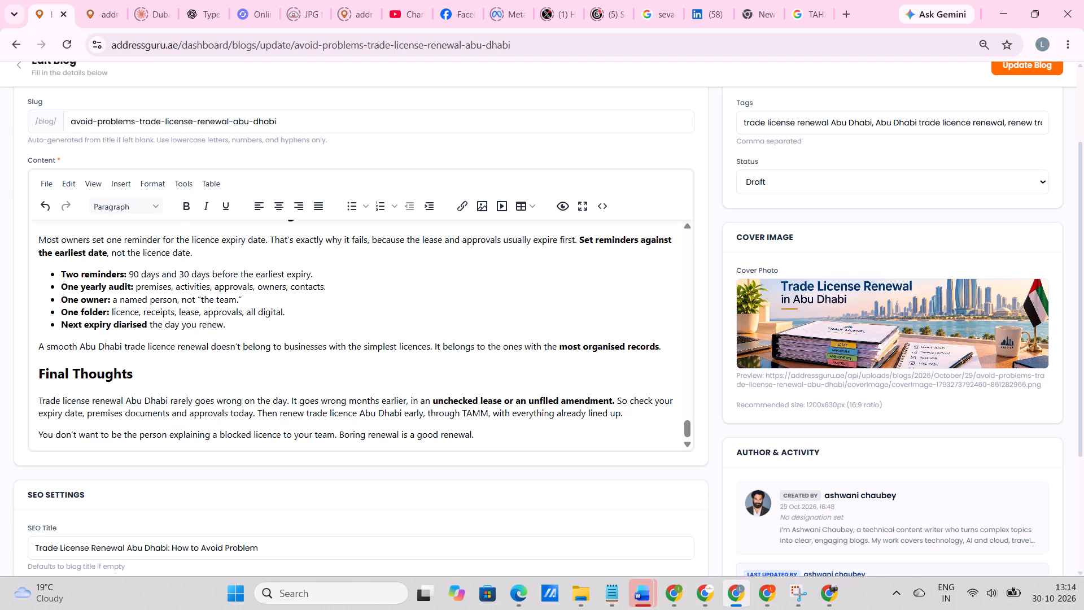
# Delete "Abu Dhabi" after "renew trade licence" in the first "Final Thoughts" paragraph, along with the extra space.
pyautogui.moveTo(359, 415); pyautogui.dragTo(397, 412)
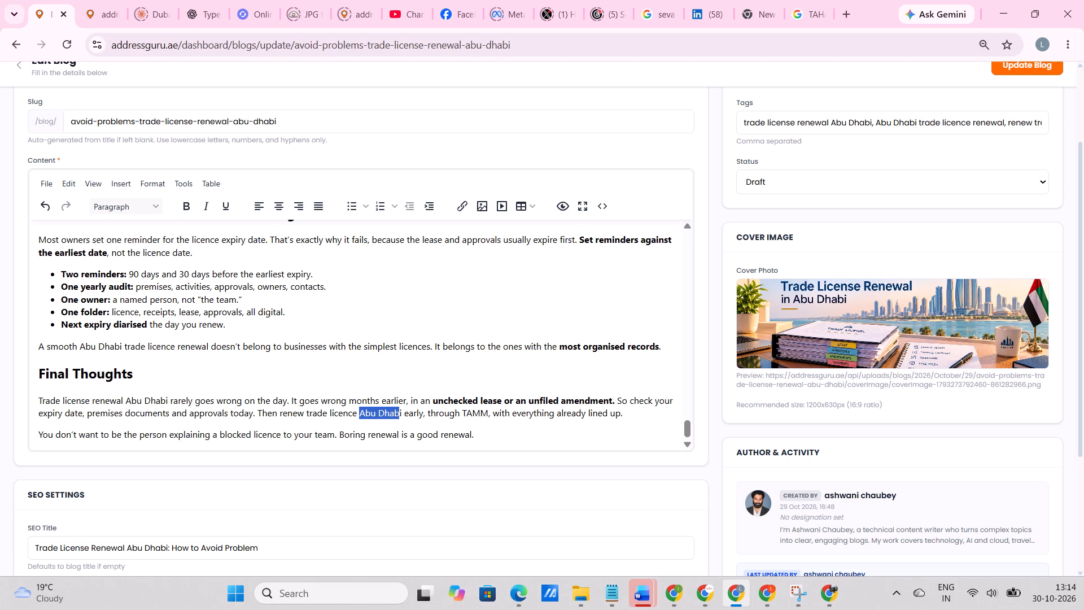
pyautogui.moveTo(397, 412); pyautogui.dragTo(401, 411)
pyautogui.press('BackSpace')
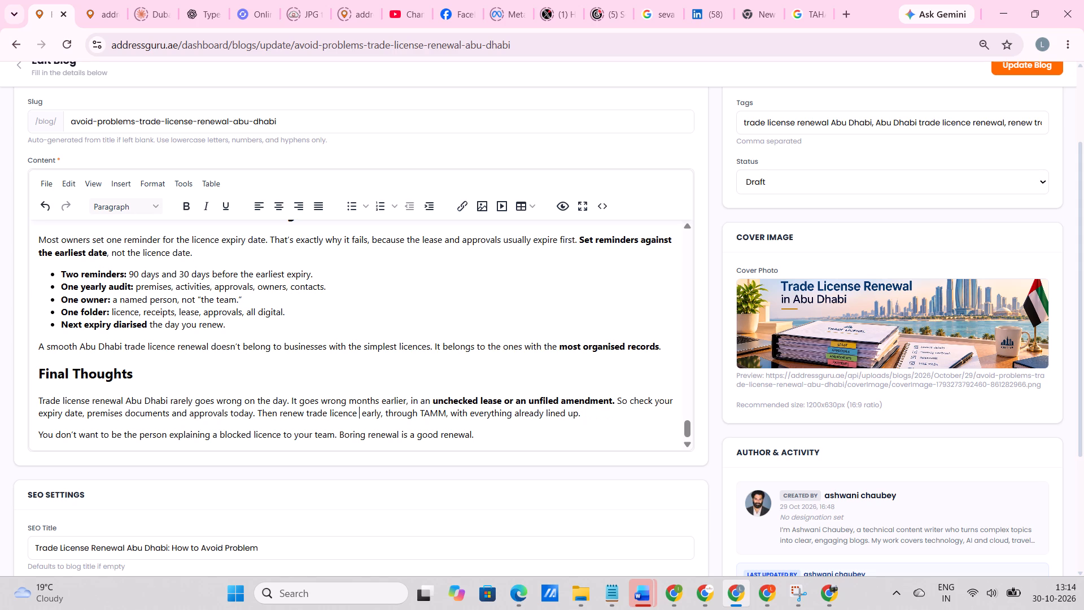
pyautogui.press('BackSpace')
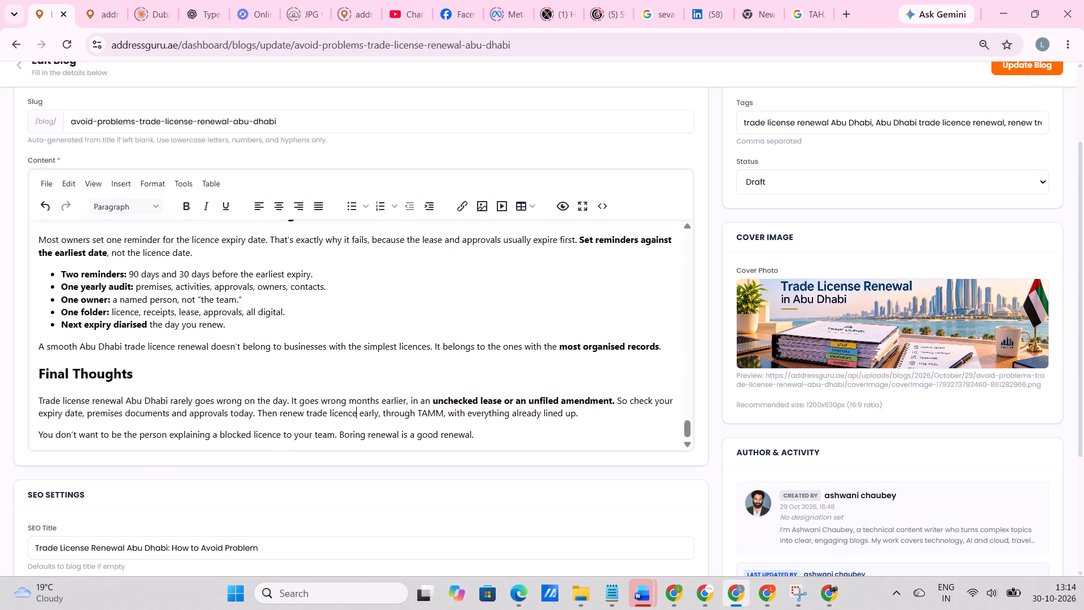
# Check the SEO settings and save the update to the Abu Dhabi trade license renewal blog.
pyautogui.scroll(-3, 336, 420)
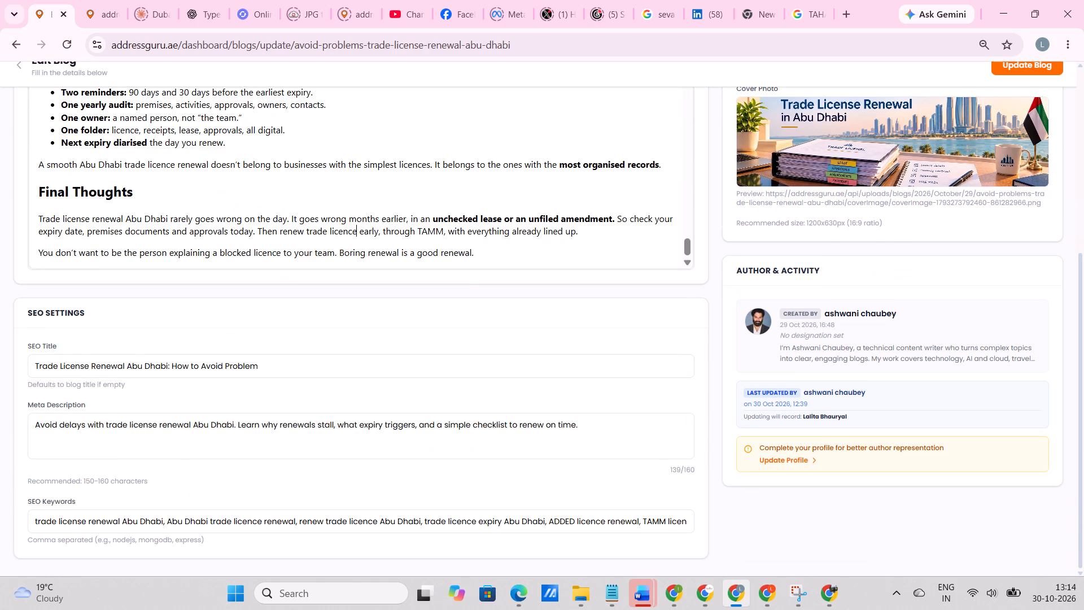
pyautogui.scroll(-1, 337, 415)
pyautogui.scroll(6, 337, 415)
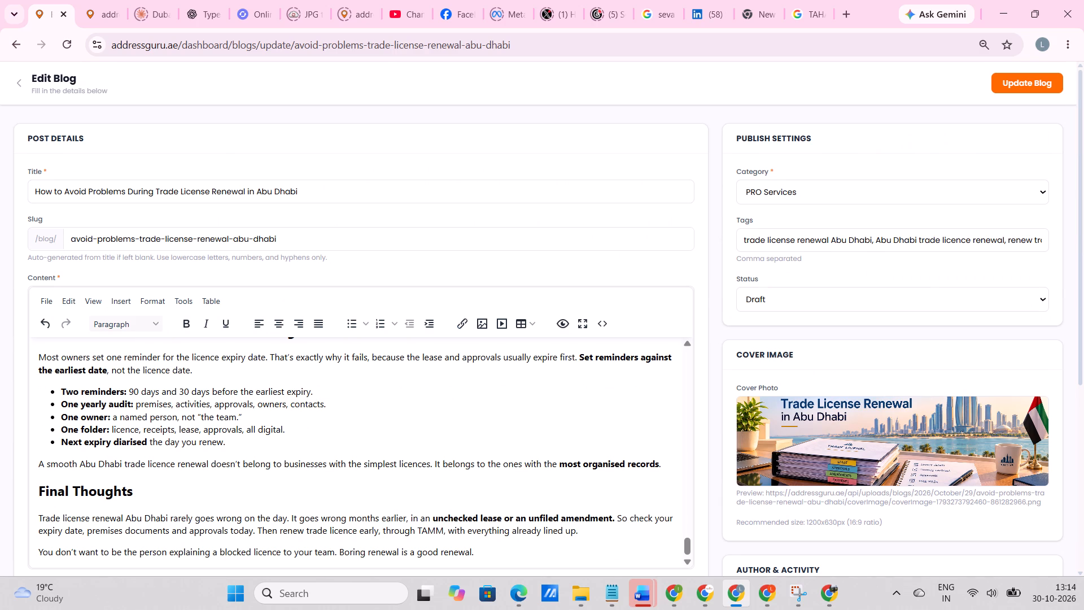
pyautogui.click(1011, 84)
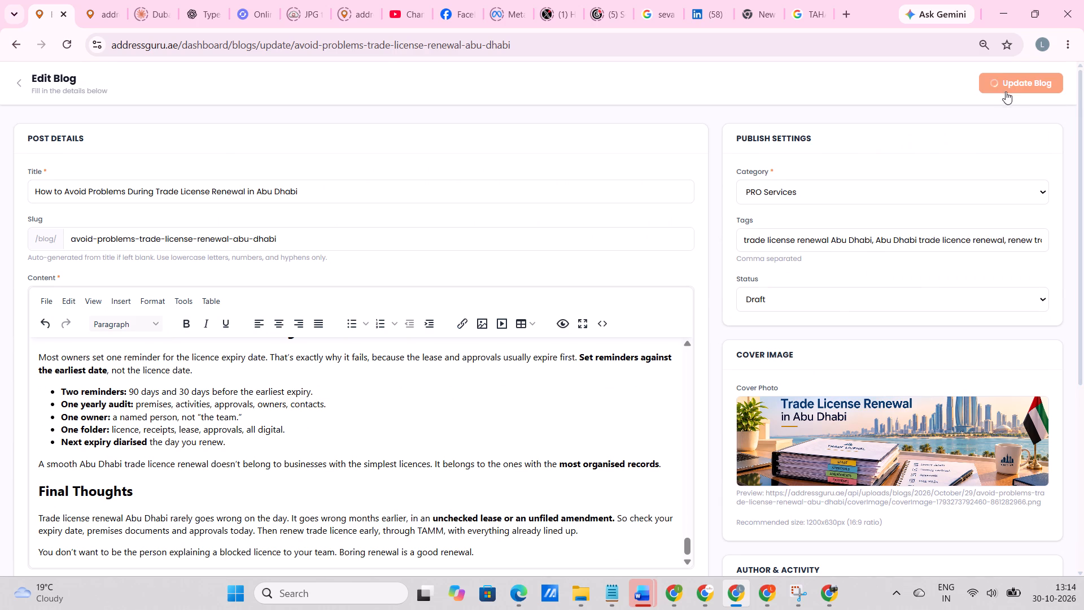
# In the "Anoj intern JD" spreadsheet, mark "How to Avoid Problems During Trade License Renewal in Abu Dhabi" done by copying green cell D712 into D317.
pyautogui.click(675, 595)
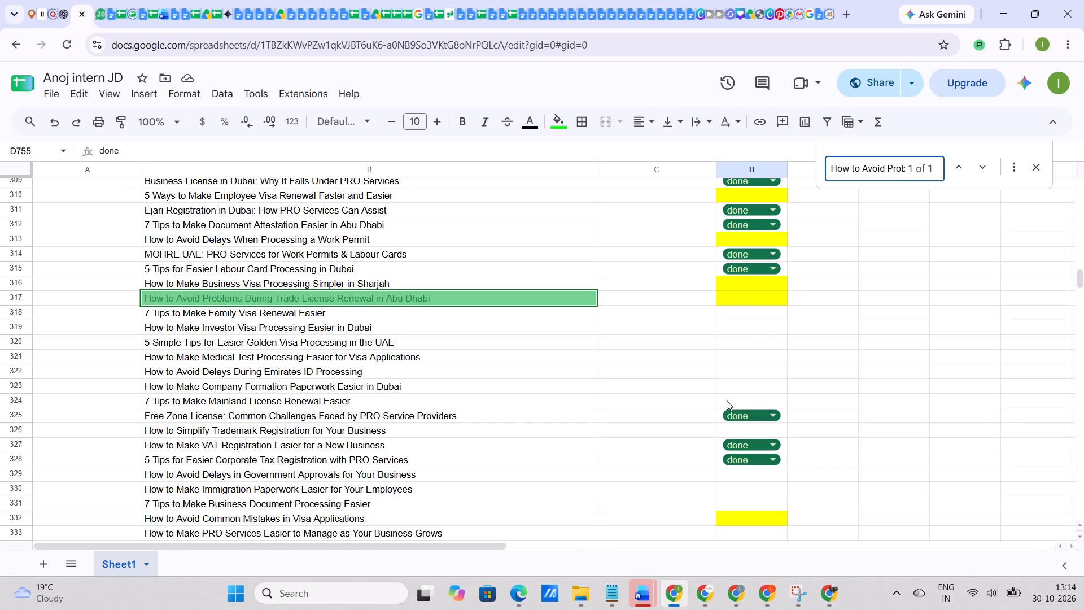
pyautogui.scroll(3, 729, 374)
pyautogui.scroll(-11, 730, 374)
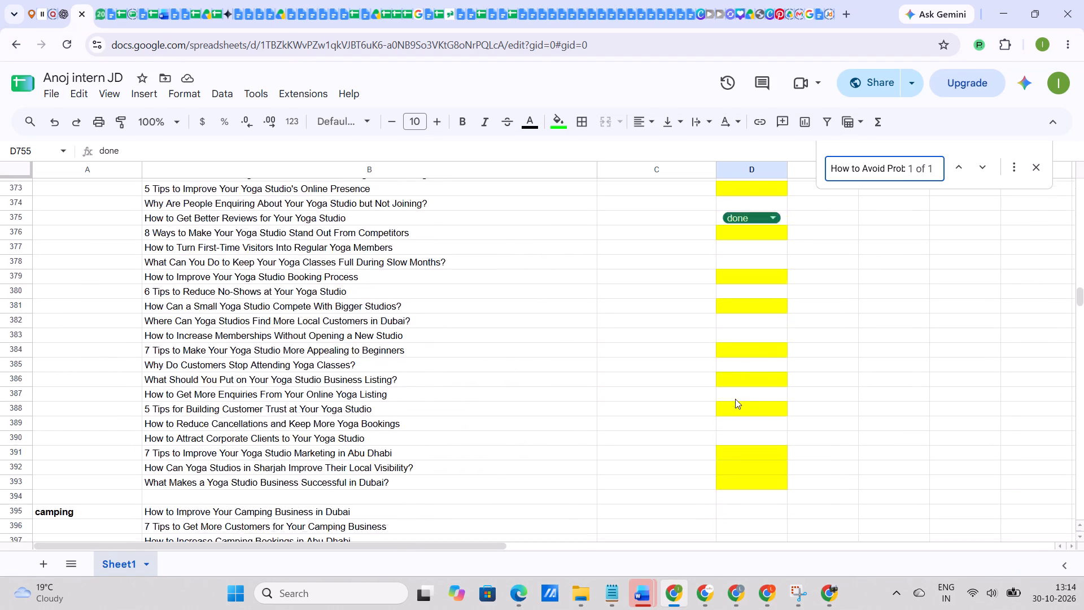
pyautogui.scroll(-18, 735, 399)
pyautogui.scroll(-6, 681, 404)
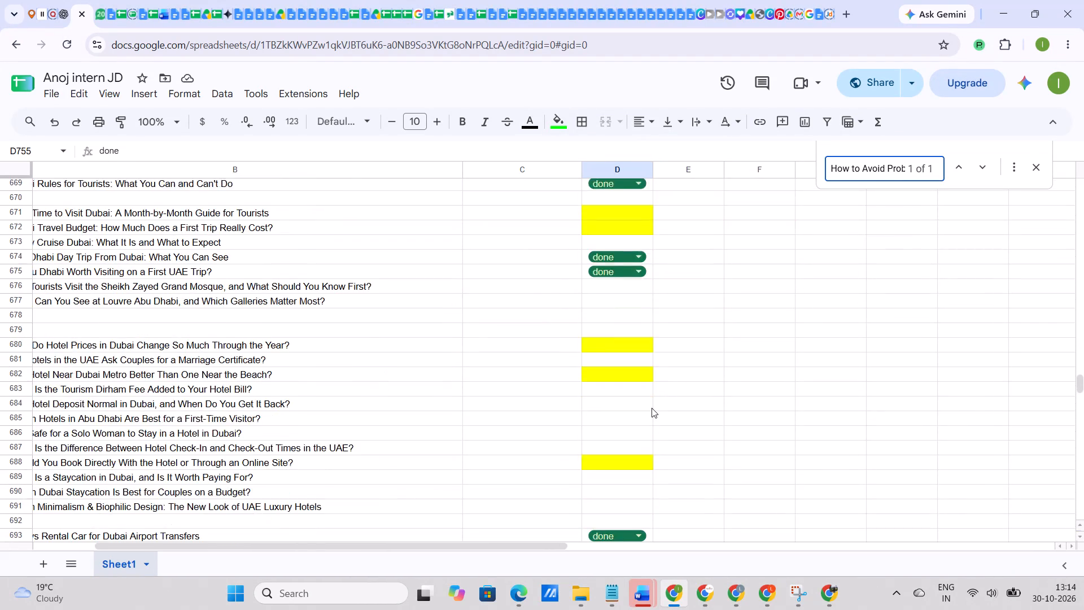
pyautogui.scroll(-6, 652, 408)
pyautogui.click(587, 361)
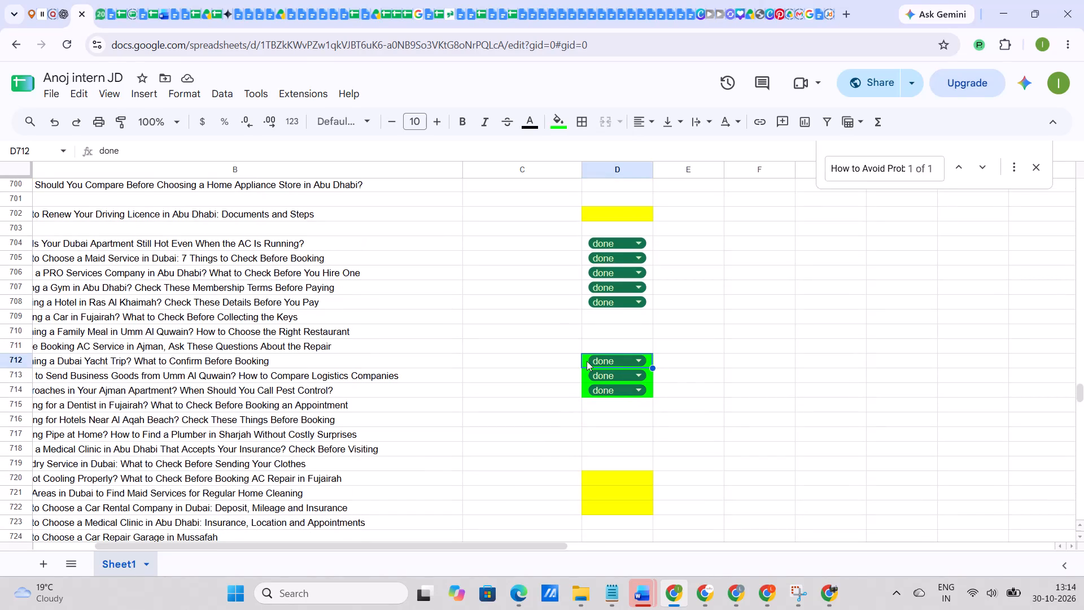
pyautogui.hotkey('ctrl', 'c')
pyautogui.scroll(14, 586, 361)
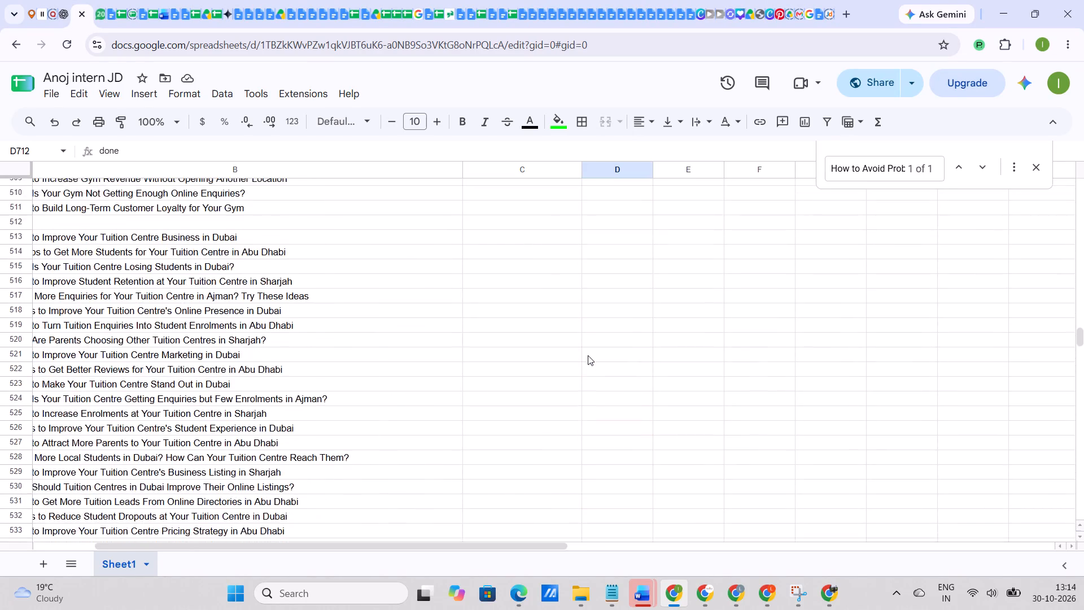
pyautogui.scroll(4, 588, 355)
pyautogui.click(956, 163)
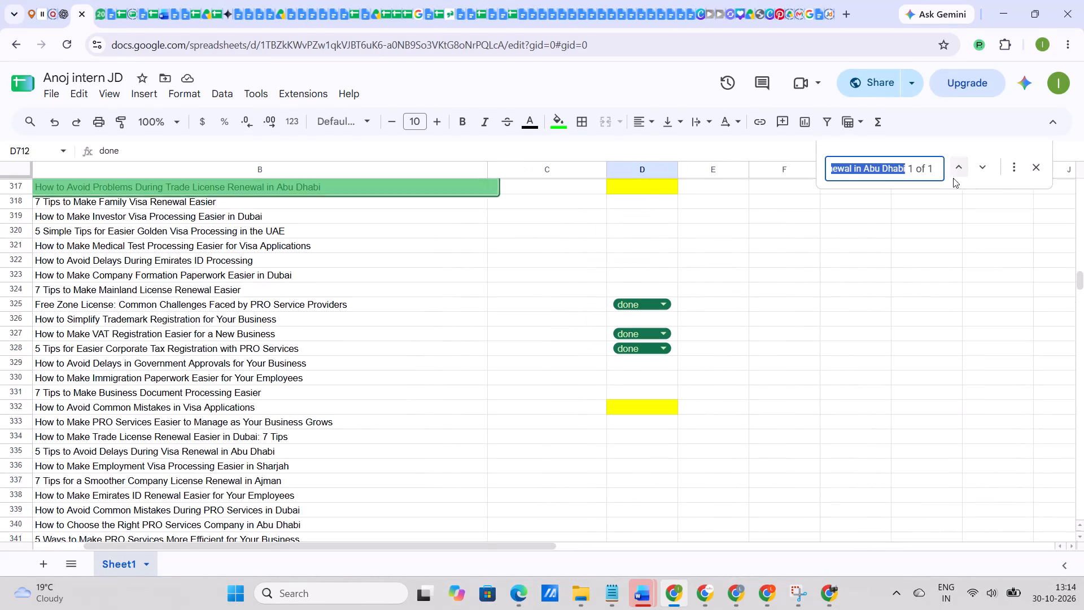
pyautogui.click(643, 187)
pyautogui.hotkey('ctrl', 'v')
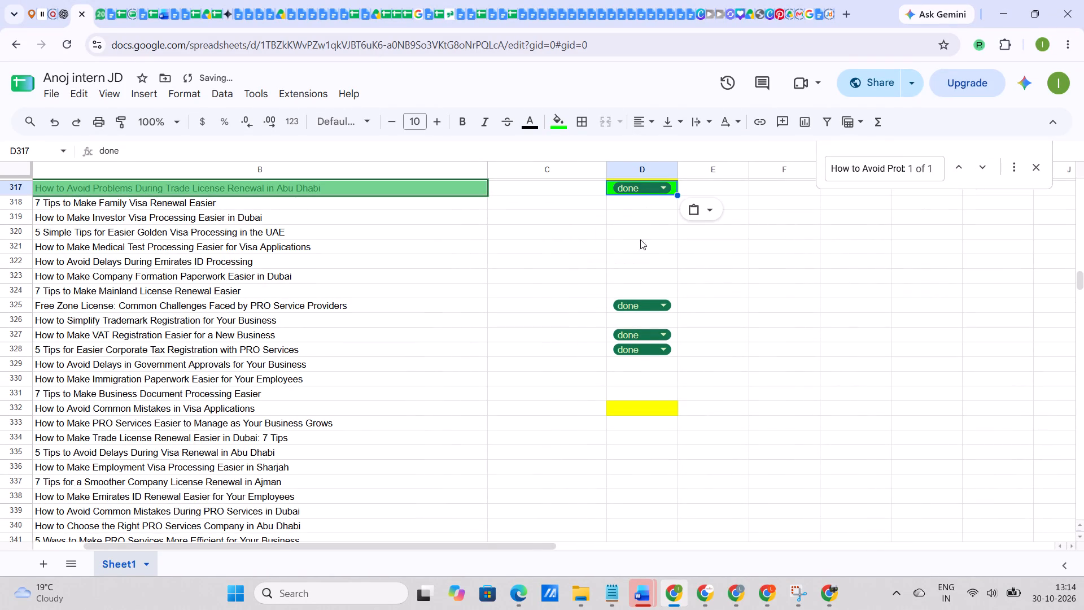
pyautogui.hscroll(2, 526, 277)
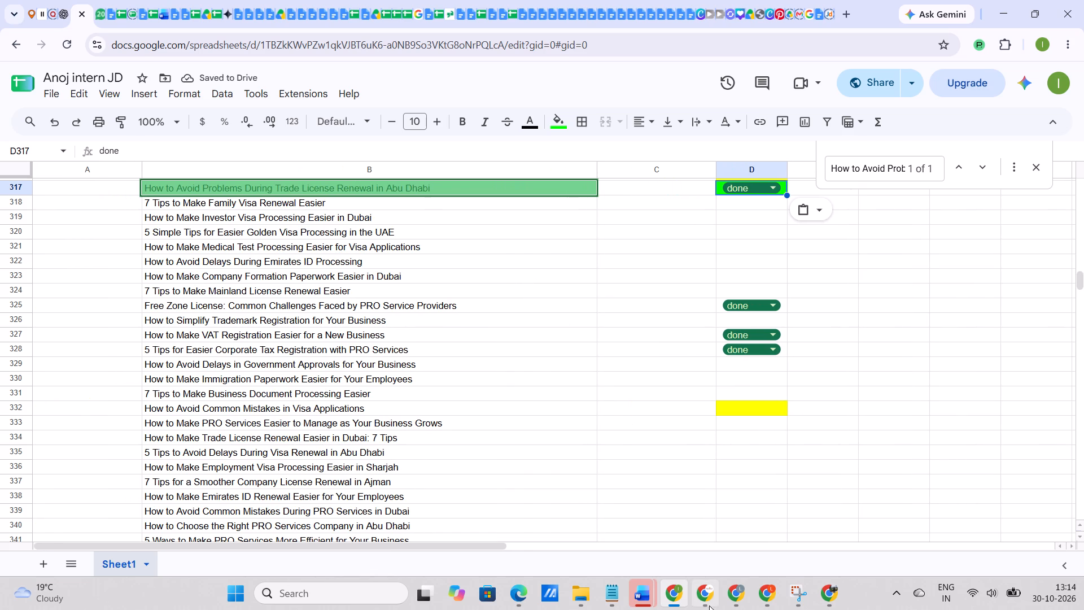
# Switch back to the AddressGuru blog list and open the draft "How to Make Business Visa Processing Simpler in Sharjah" for editing.
pyautogui.click(726, 597)
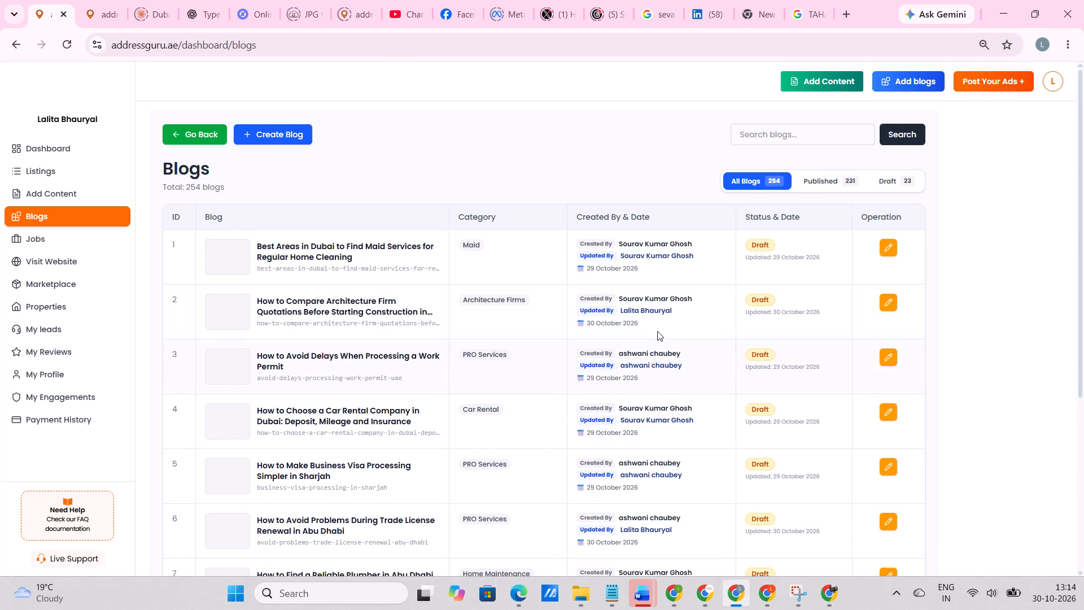
pyautogui.scroll(-6, 683, 328)
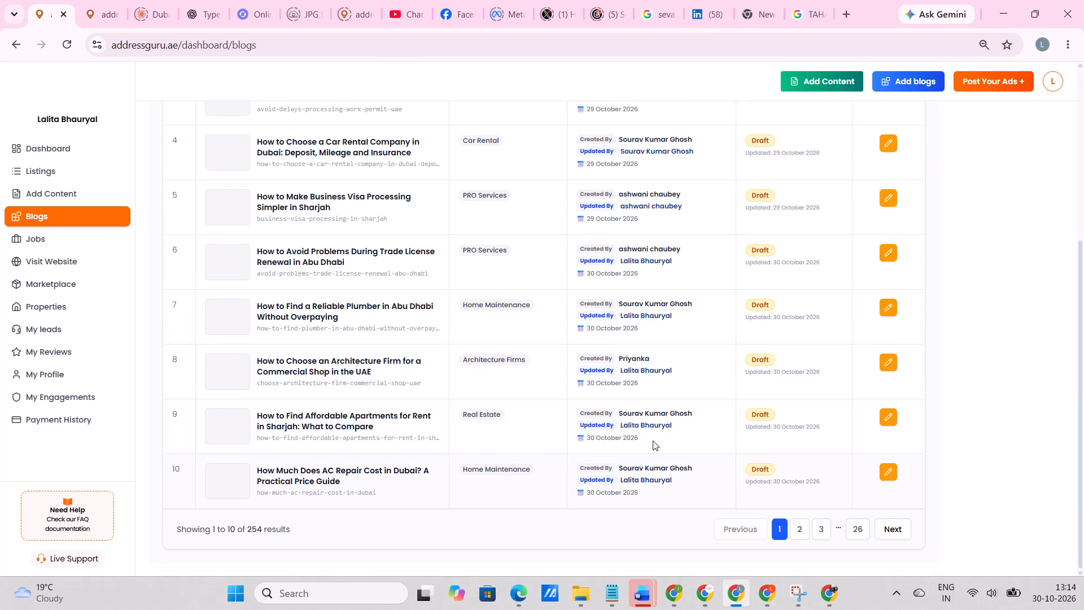
pyautogui.scroll(1, 632, 242)
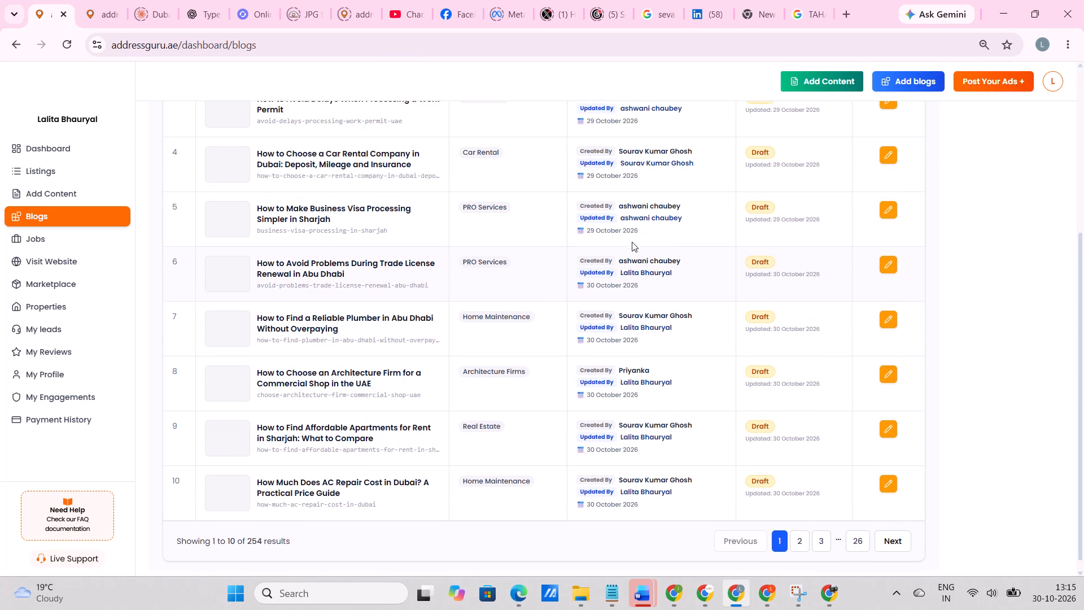
pyautogui.scroll(1, 632, 242)
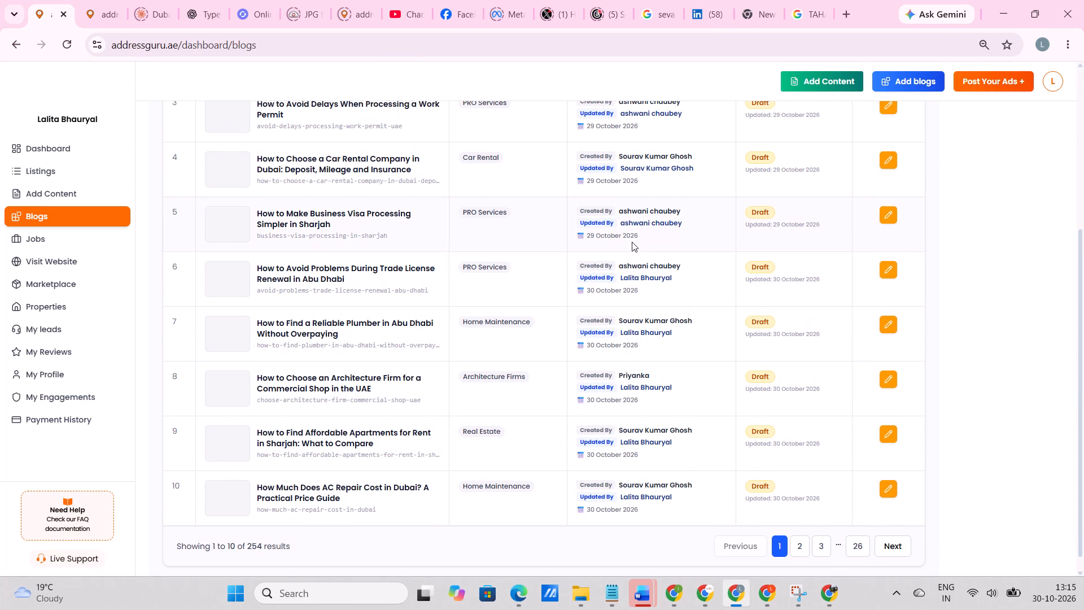
pyautogui.scroll(1, 632, 242)
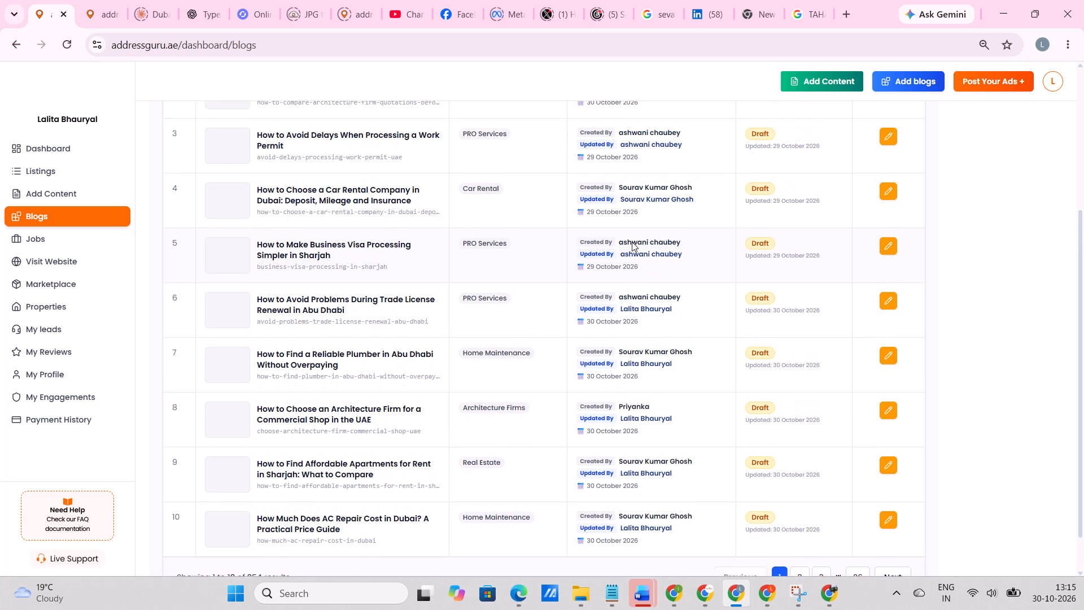
pyautogui.scroll(2, 632, 242)
pyautogui.scroll(1, 642, 195)
pyautogui.scroll(-1, 628, 264)
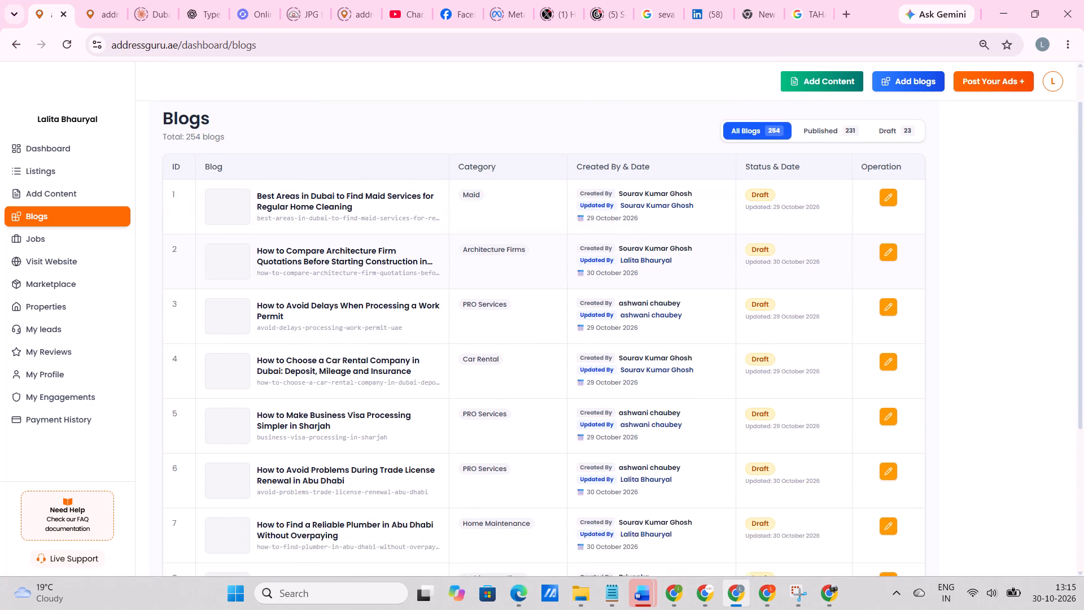
pyautogui.scroll(-1, 628, 274)
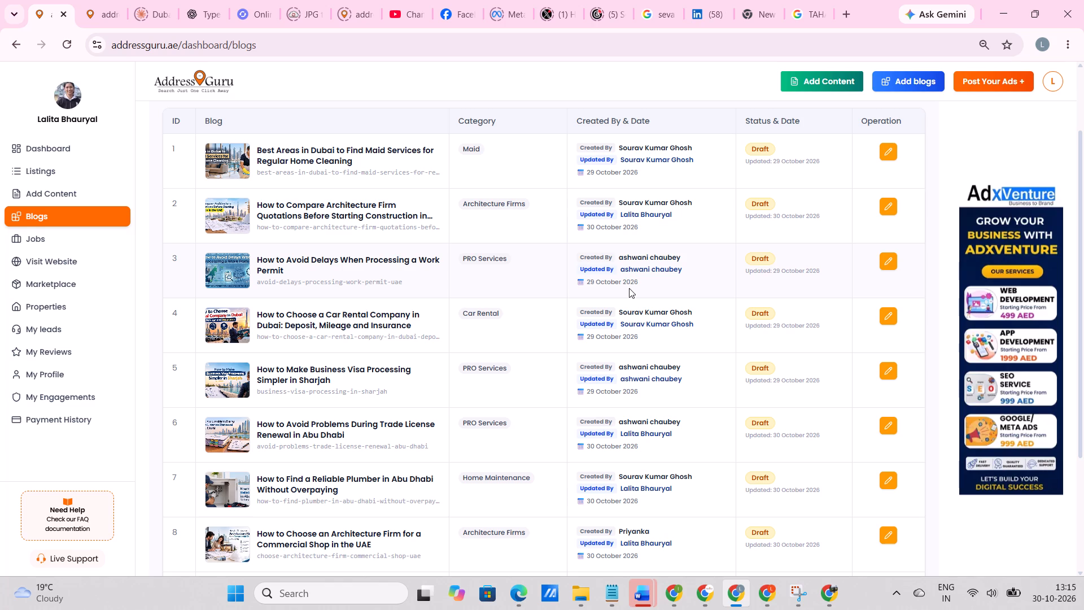
pyautogui.scroll(-1, 631, 318)
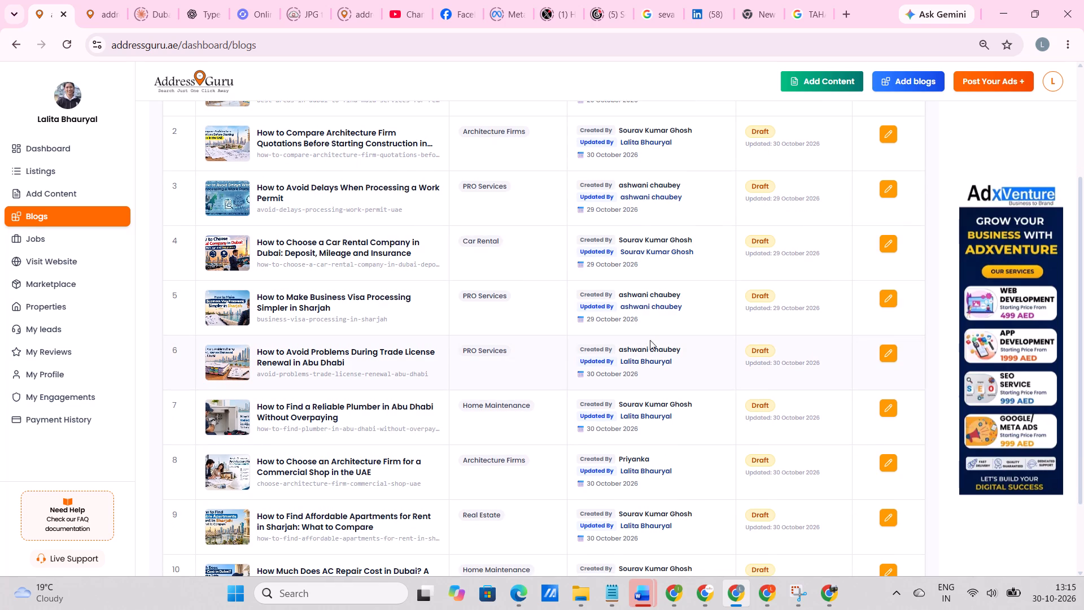
pyautogui.scroll(1, 637, 312)
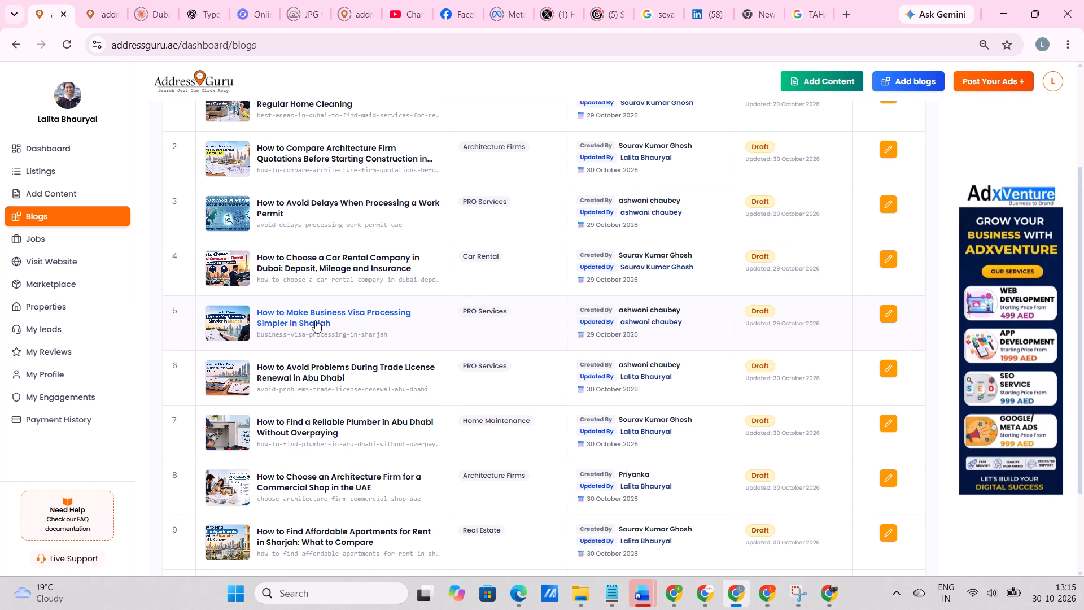
pyautogui.click(315, 320)
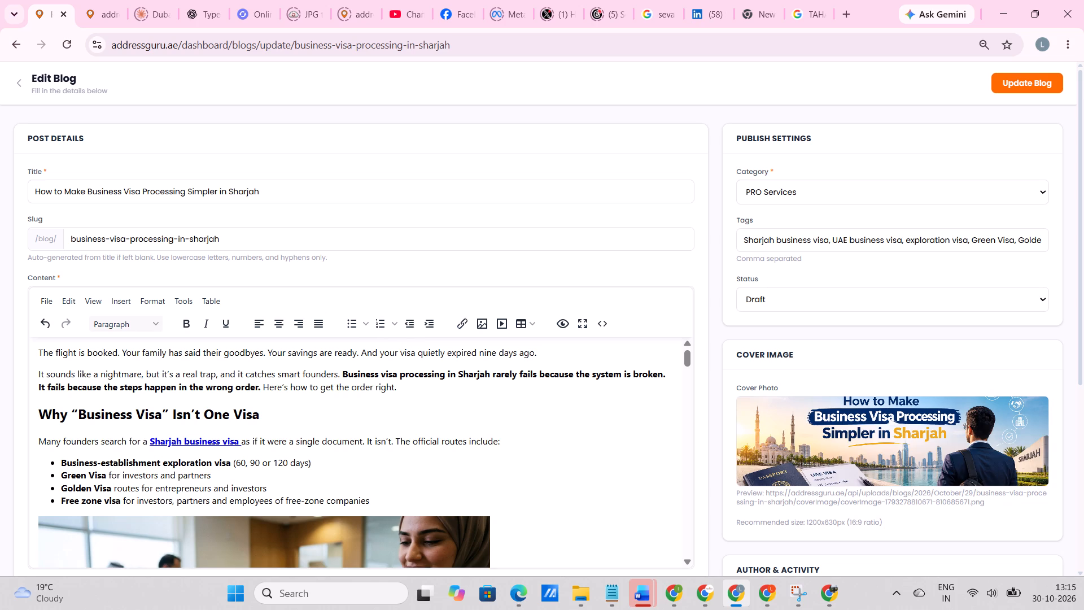
# Inspect the link settings of "Sharjah business visa" under "Why "Business Visa" Isn't One Visa", leaving them unedited.
pyautogui.rightClick(220, 437)
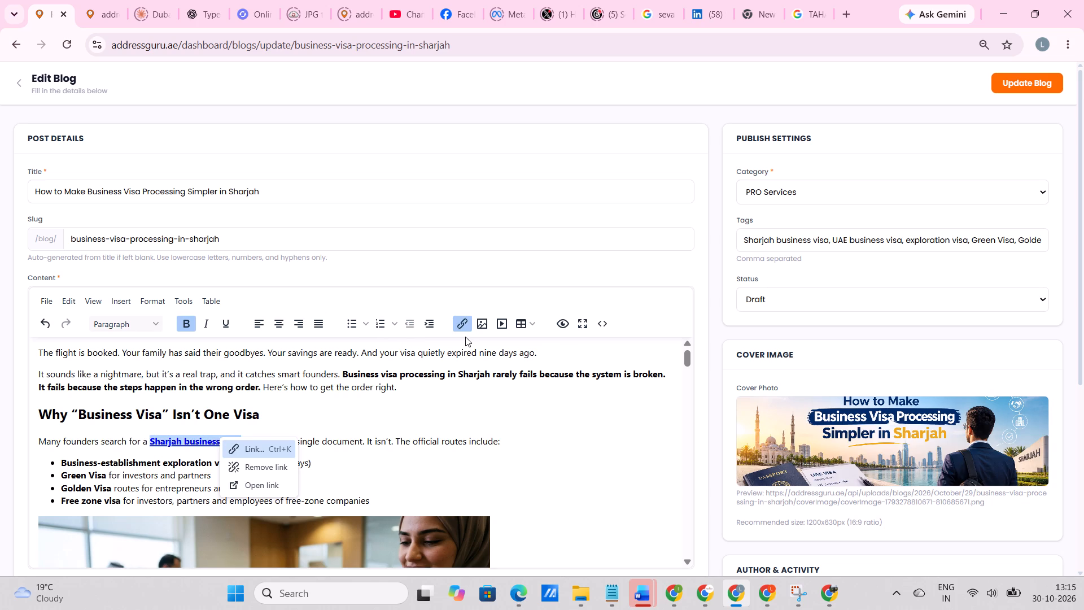
pyautogui.click(464, 325)
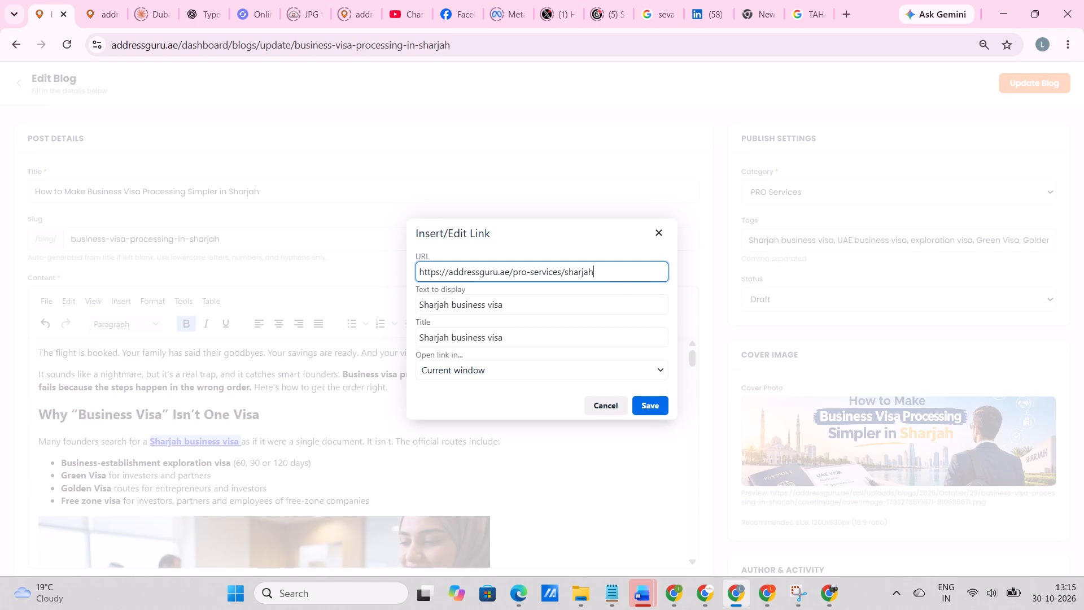
pyautogui.click(658, 236)
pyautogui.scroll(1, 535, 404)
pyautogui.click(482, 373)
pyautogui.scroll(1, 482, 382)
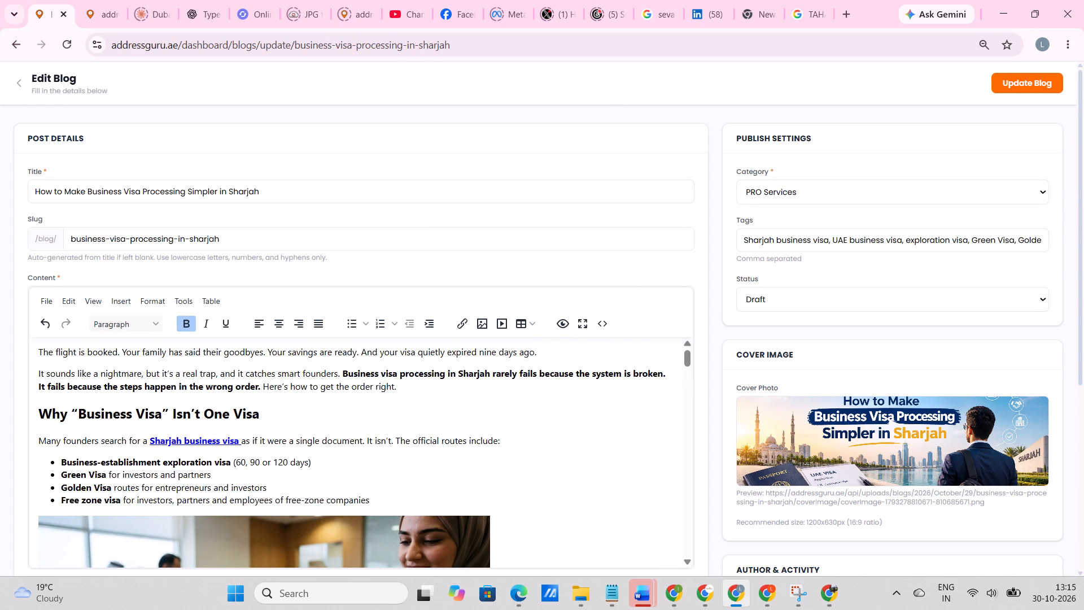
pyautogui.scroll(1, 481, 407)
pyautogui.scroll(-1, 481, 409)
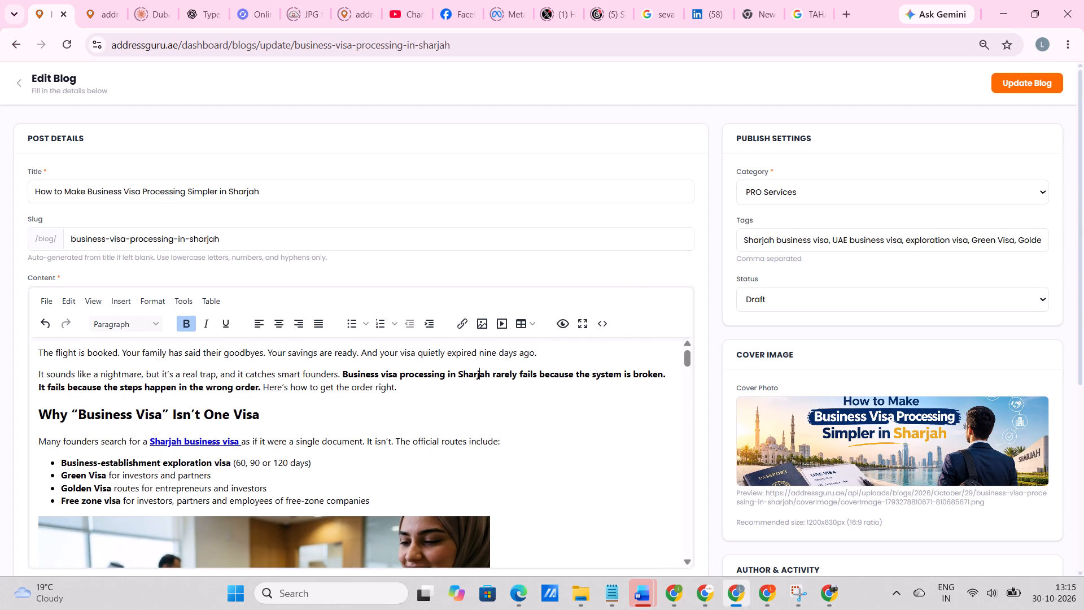
# Search the blog edit page for the first SEO keyword, "business visa processing in Sharjah", and check its use in the content.
pyautogui.scroll(-8, 481, 409)
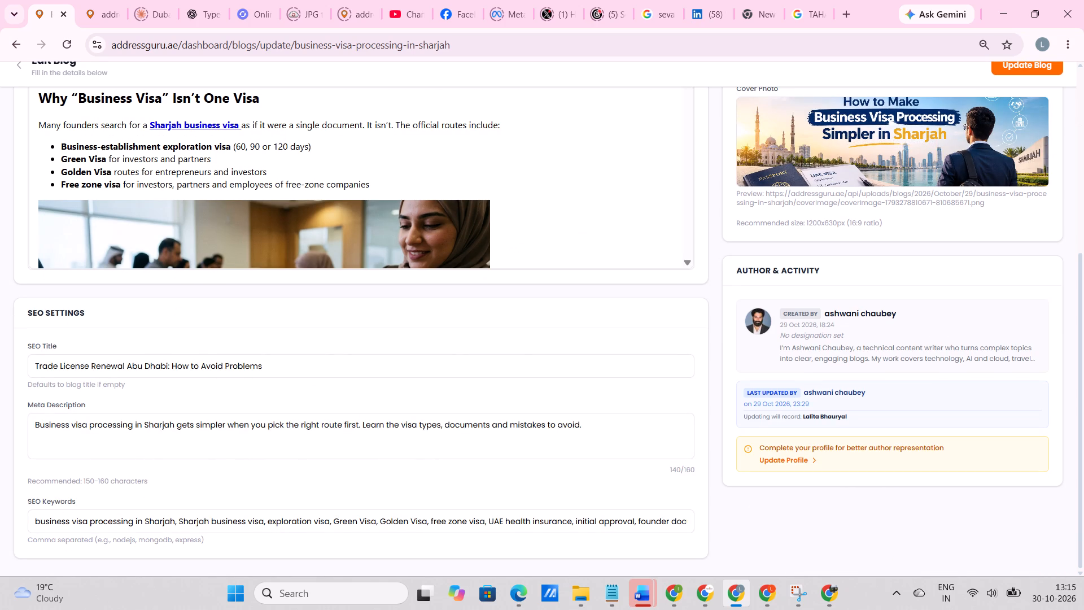
pyautogui.moveTo(34, 523); pyautogui.dragTo(174, 516)
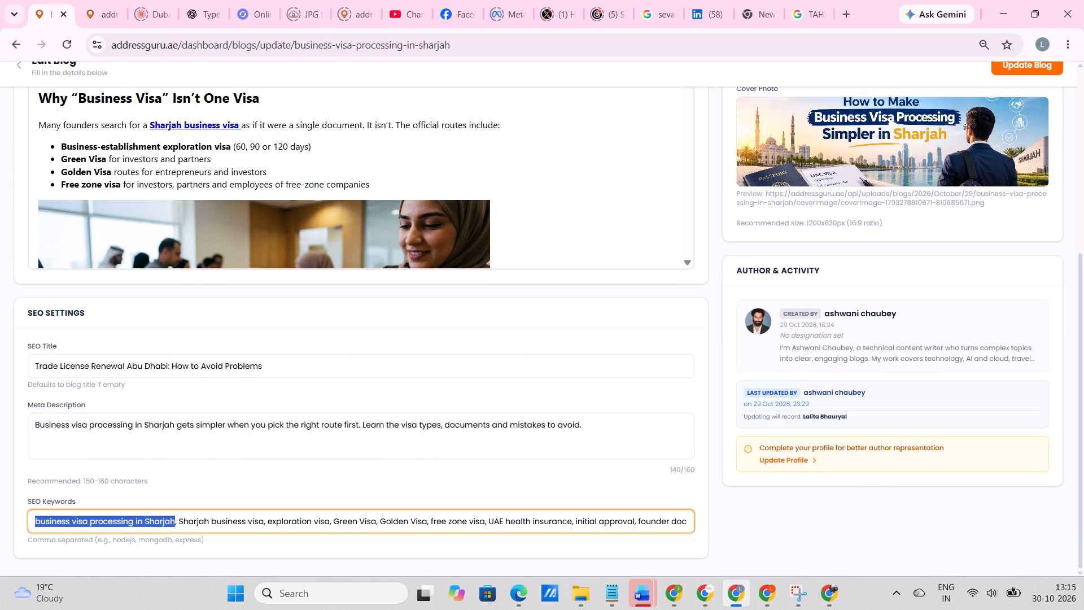
pyautogui.moveTo(174, 516); pyautogui.dragTo(174, 516)
pyautogui.hotkey('ctrl', 'c')
pyautogui.hotkey('ctrl', 'f')
pyautogui.hotkey('ctrl', 'v')
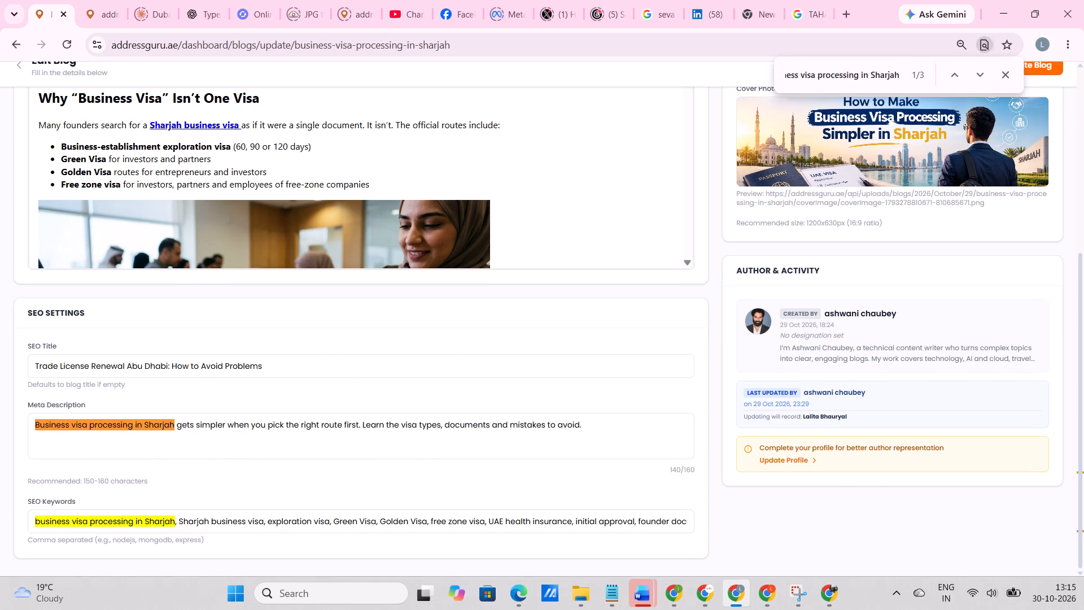
pyautogui.scroll(6, 336, 500)
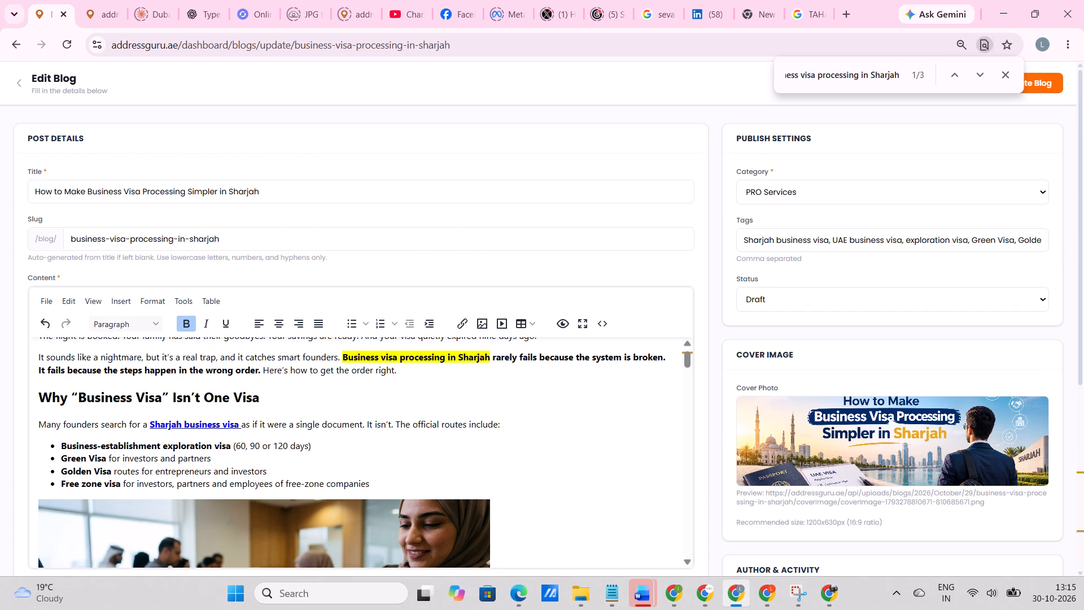
# Search the page for the second SEO keyword, "Sharjah business visa", and check where it is used.
pyautogui.scroll(-7, 784, 402)
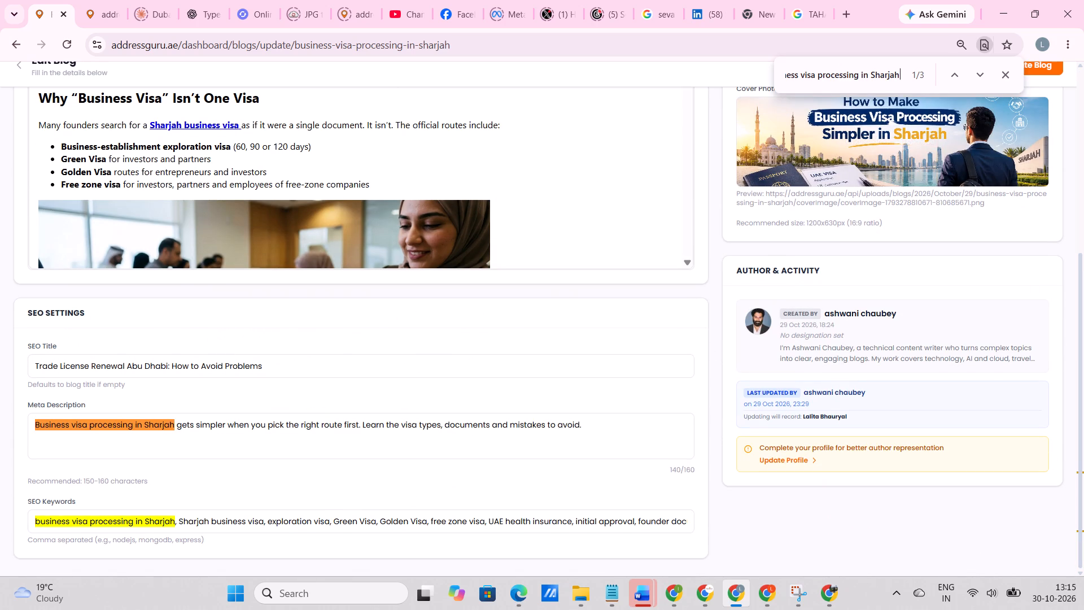
pyautogui.moveTo(178, 518); pyautogui.dragTo(240, 518)
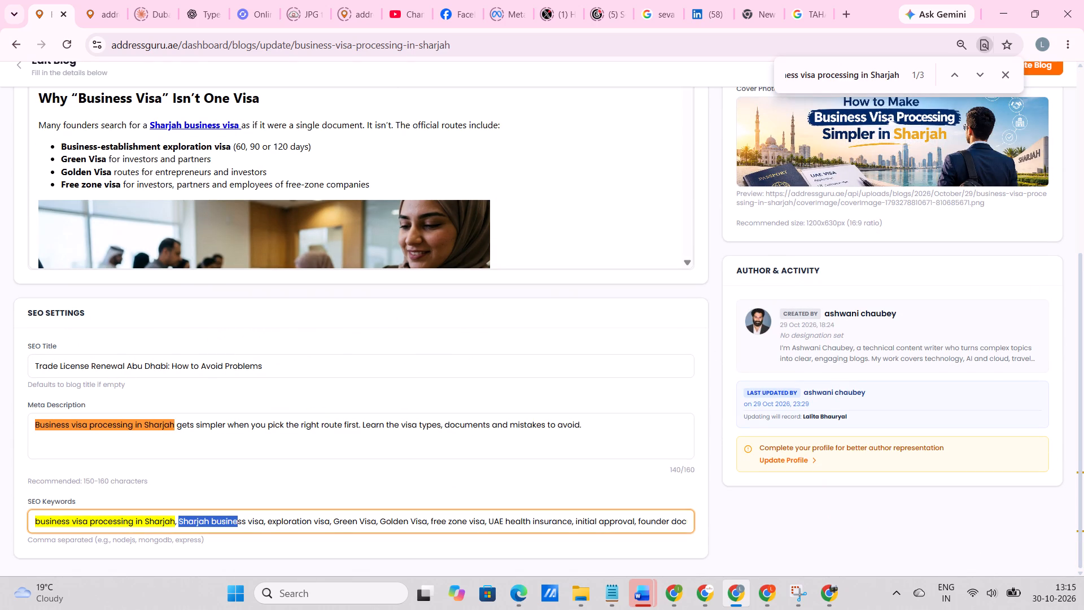
pyautogui.moveTo(240, 518); pyautogui.dragTo(263, 517)
pyautogui.hotkey('ctrl', 'c')
pyautogui.hotkey('ctrl', 'f')
pyautogui.hotkey('ctrl', 'v')
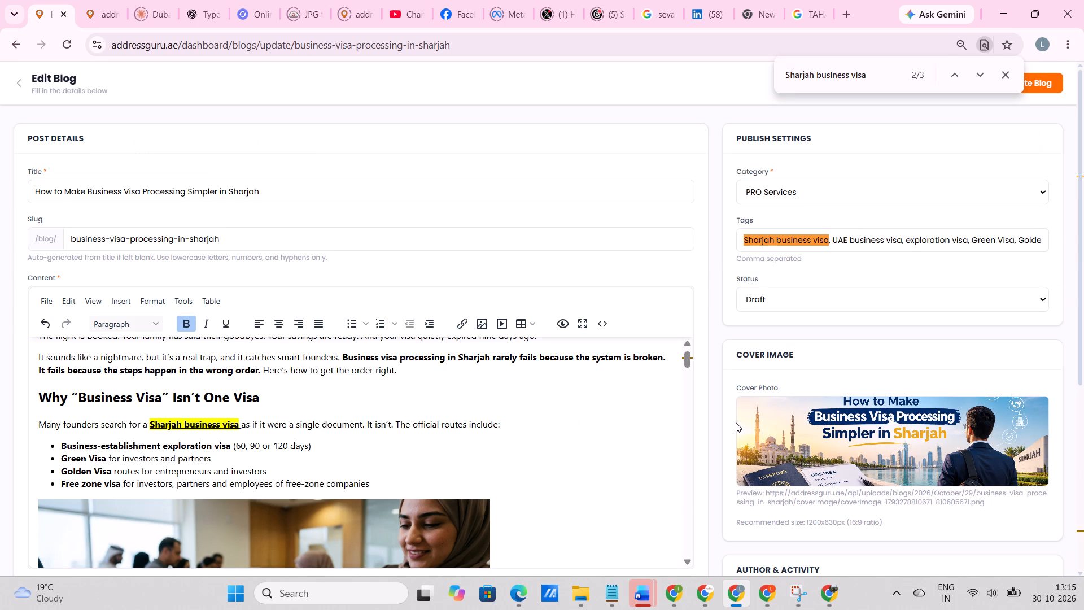
pyautogui.scroll(-9, 736, 422)
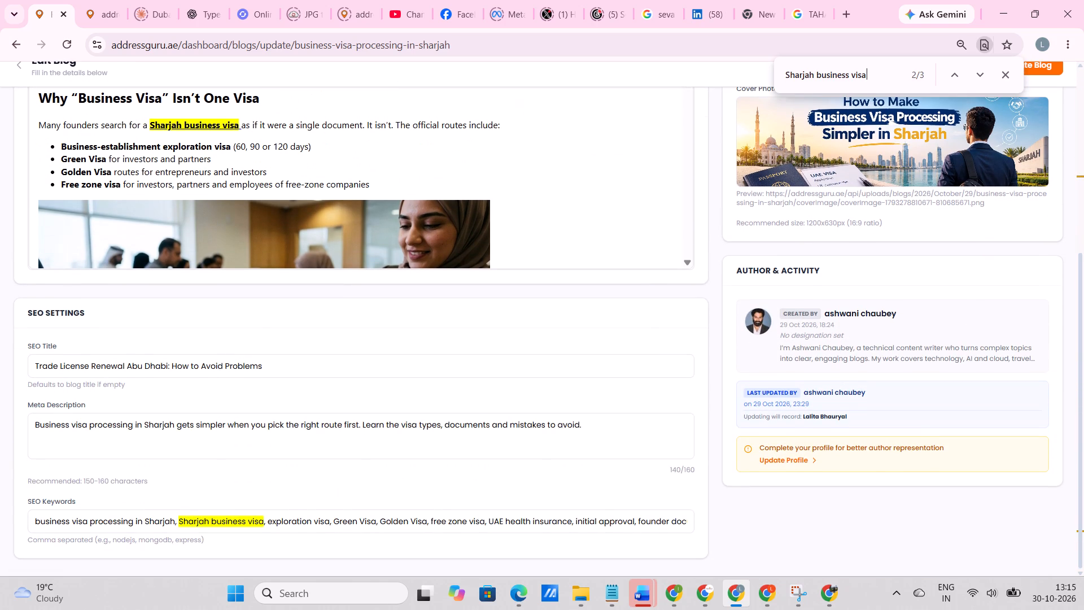
# Search the page for the third SEO keyword, "exploration visa", and check its use throughout the blog content.
pyautogui.moveTo(268, 521); pyautogui.dragTo(329, 517)
pyautogui.hotkey('ctrl', 'c')
pyautogui.hotkey('ctrl', 'f')
pyautogui.hotkey('ctrl', 'v')
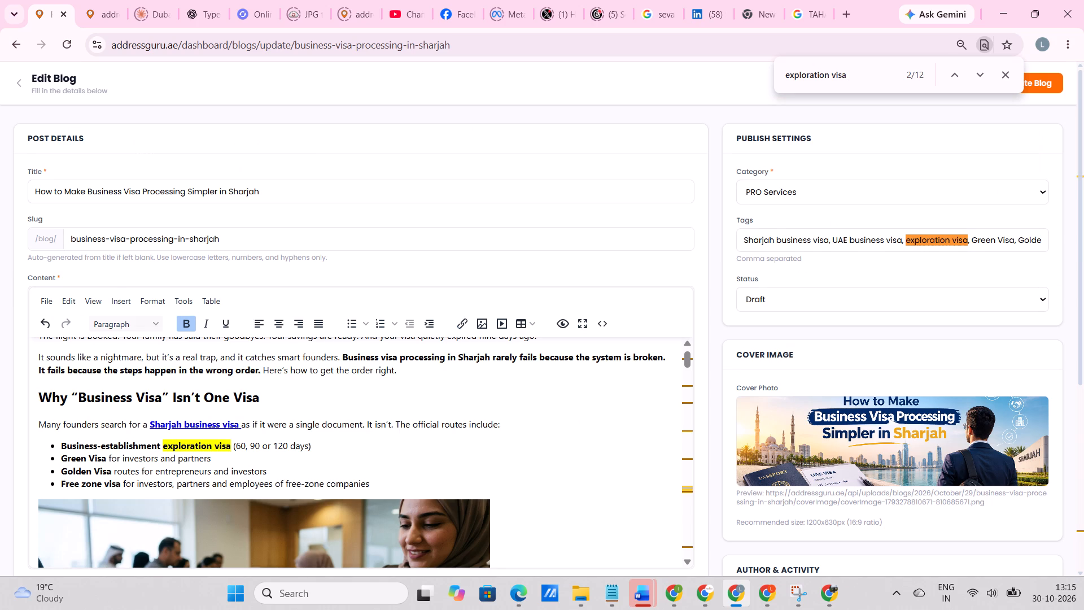
pyautogui.scroll(-1, 766, 462)
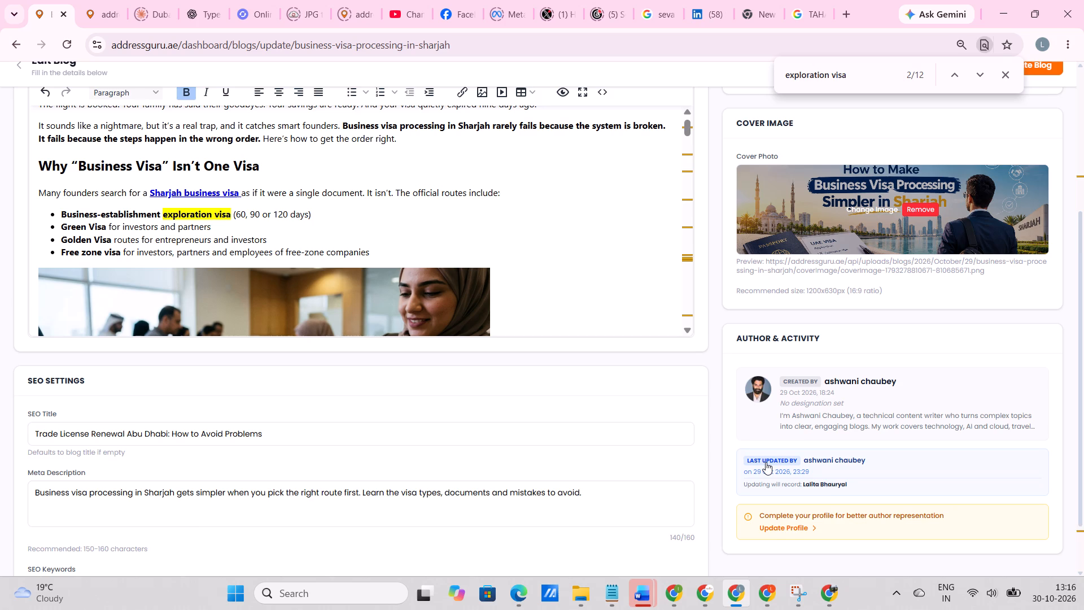
pyautogui.scroll(-2, 766, 462)
pyautogui.scroll(3, 681, 424)
pyautogui.scroll(-2, 500, 394)
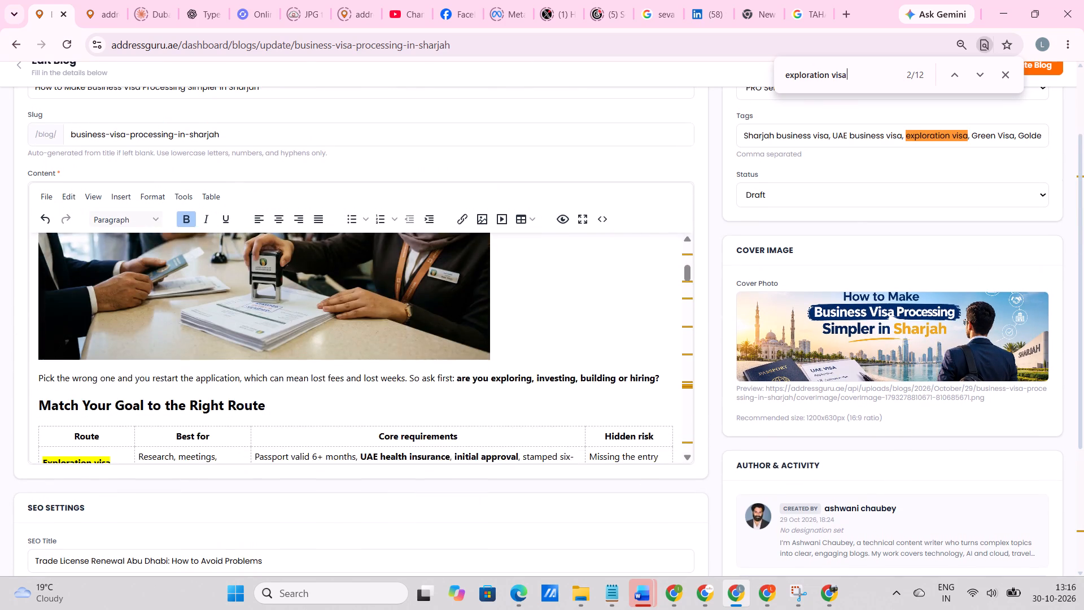
pyautogui.scroll(-10, 500, 394)
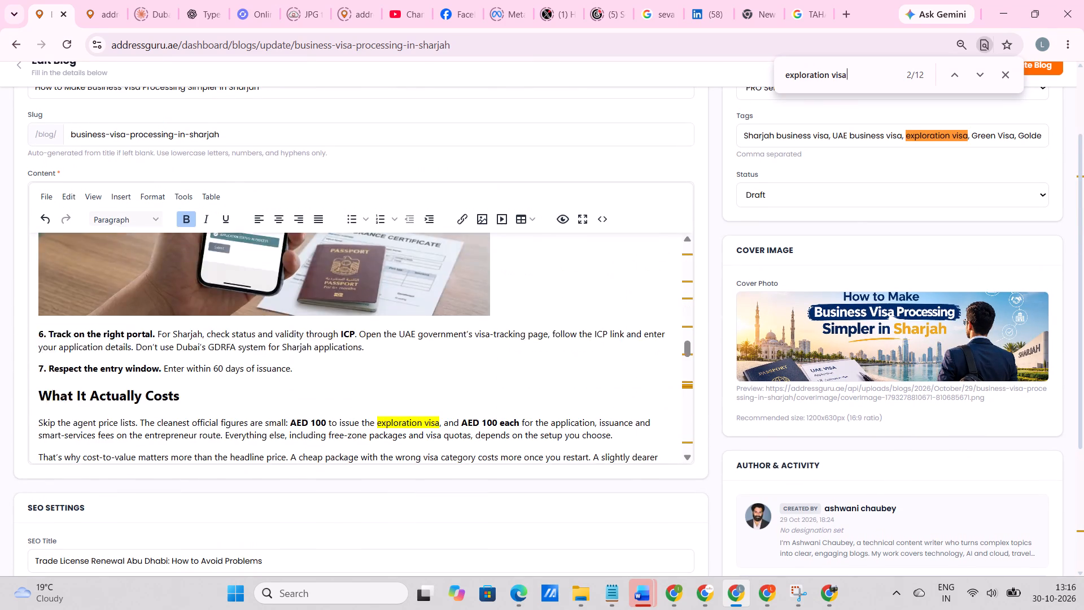
pyautogui.scroll(-1, 500, 394)
pyautogui.scroll(4, 500, 394)
pyautogui.scroll(-5, 500, 394)
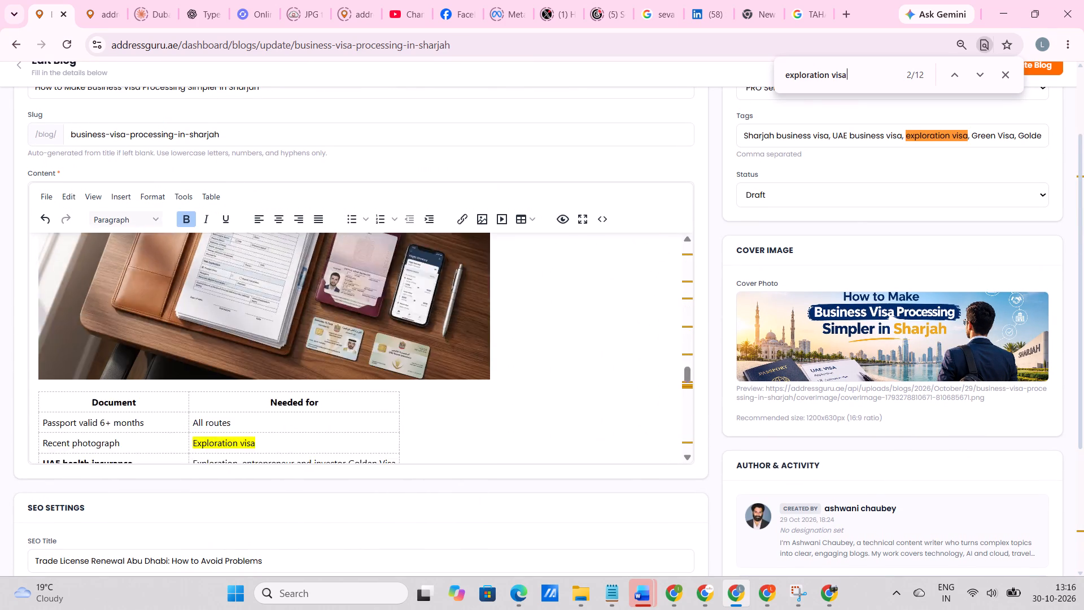
pyautogui.scroll(-2, 500, 394)
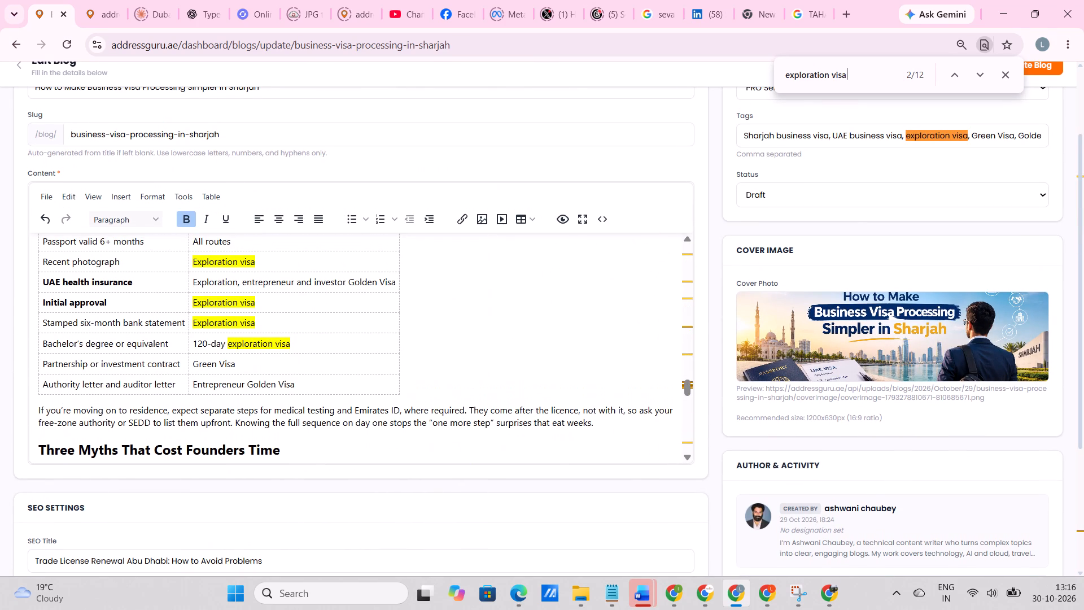
pyautogui.scroll(-10, 499, 396)
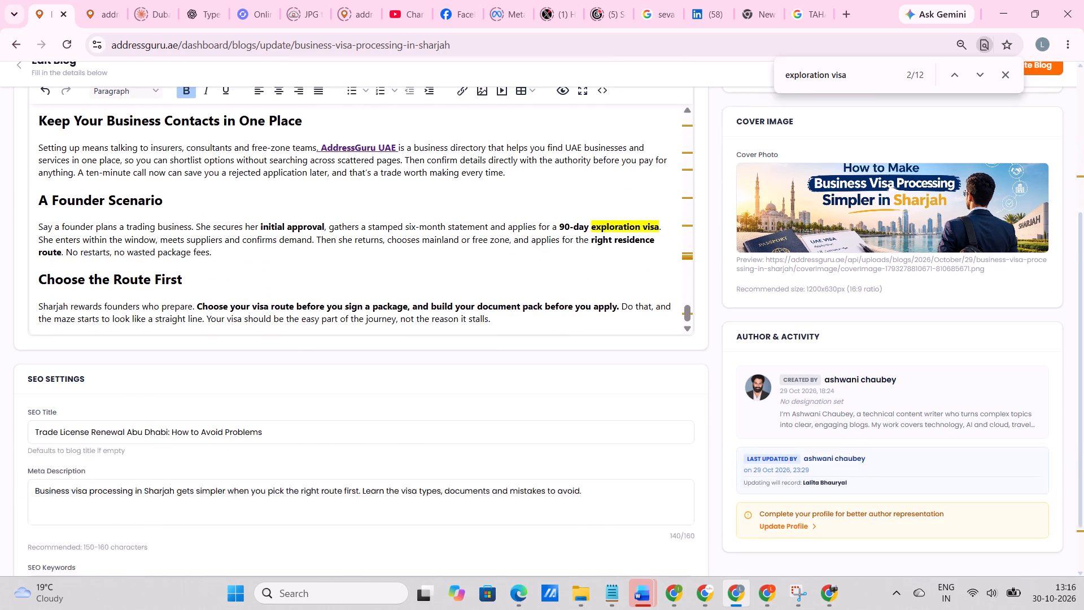
pyautogui.scroll(-1, 499, 396)
pyautogui.scroll(5, 215, 467)
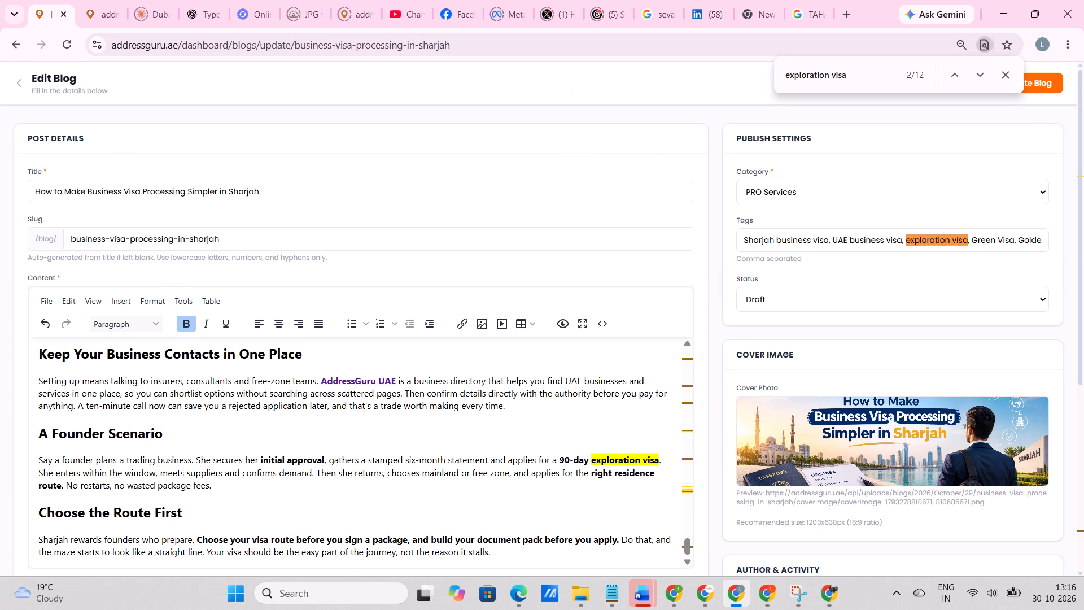
# Copy the blog title "How to Make Business Visa Processing Simpler in Sharjah" and look it up in the "Anoj intern JD" spreadsheet.
pyautogui.click(270, 191)
pyautogui.hotkey('ctrl', 'a')
pyautogui.hotkey('ctrl', 'c')
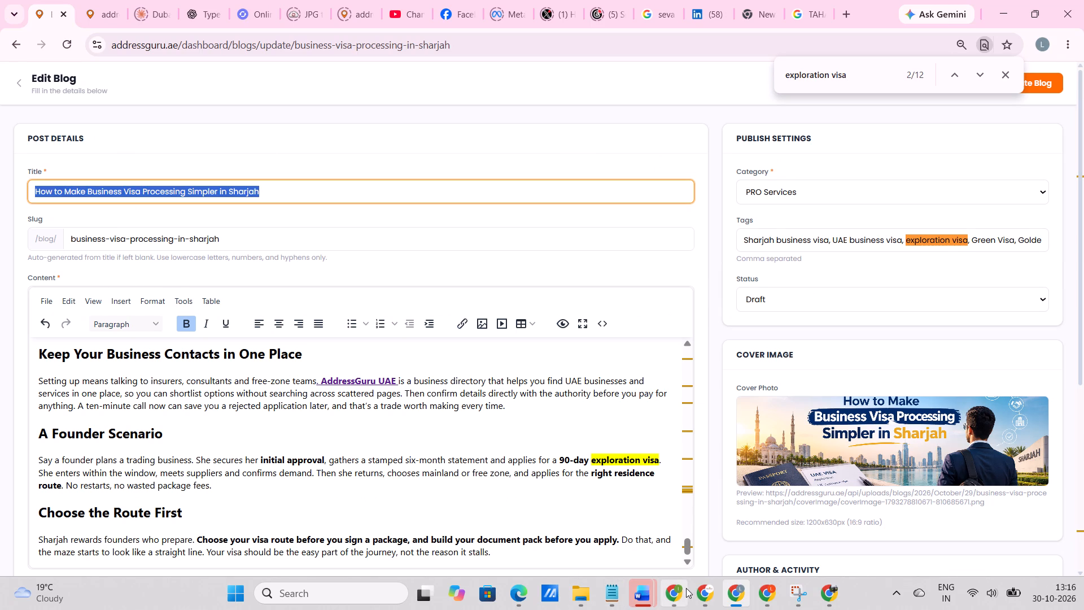
pyautogui.click(678, 593)
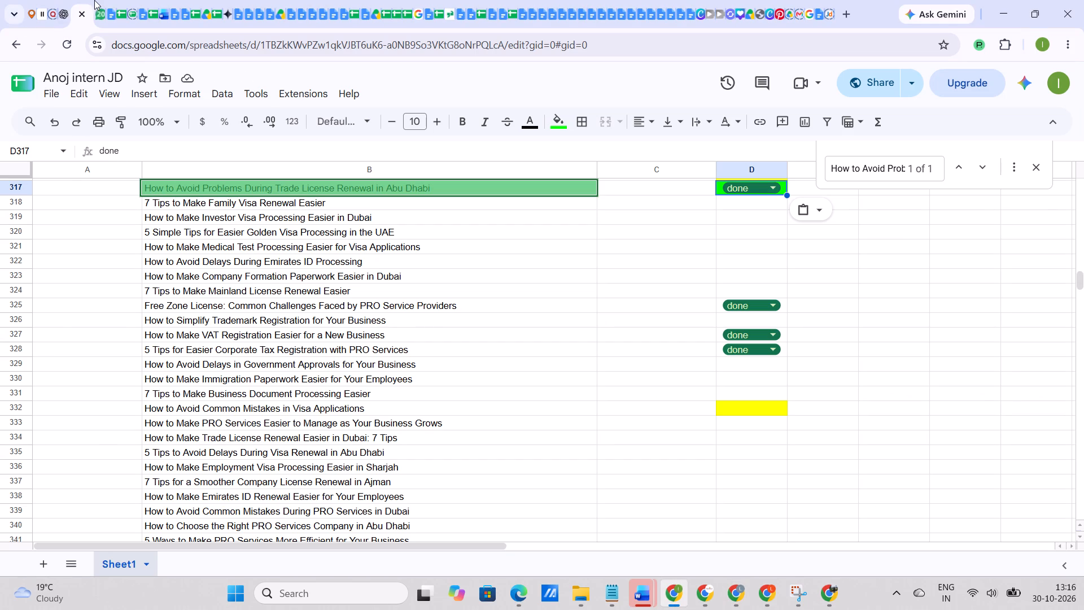
pyautogui.hotkey('ctrl', 'f')
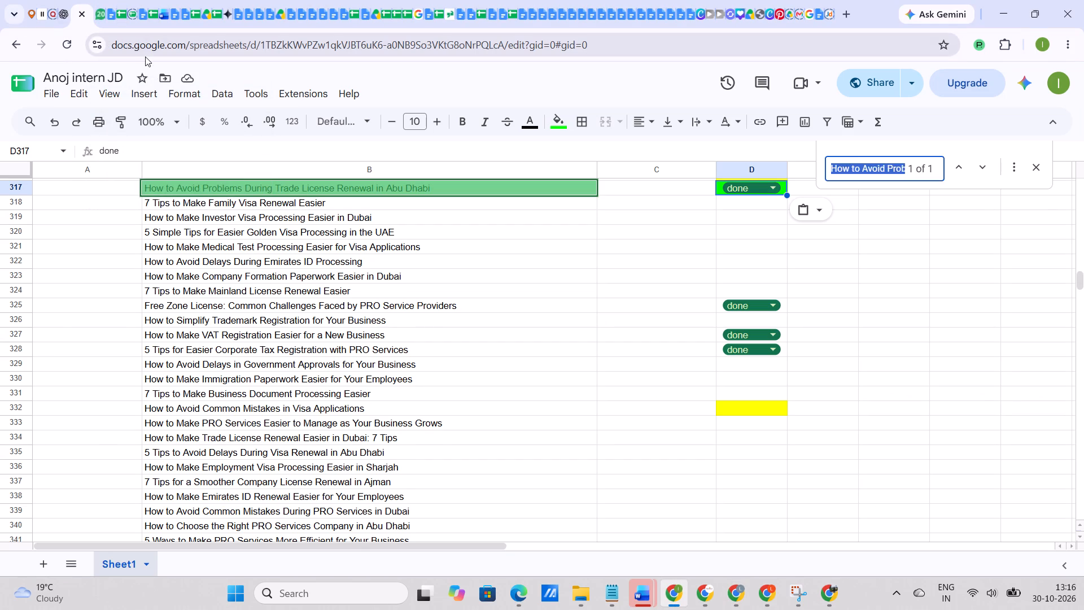
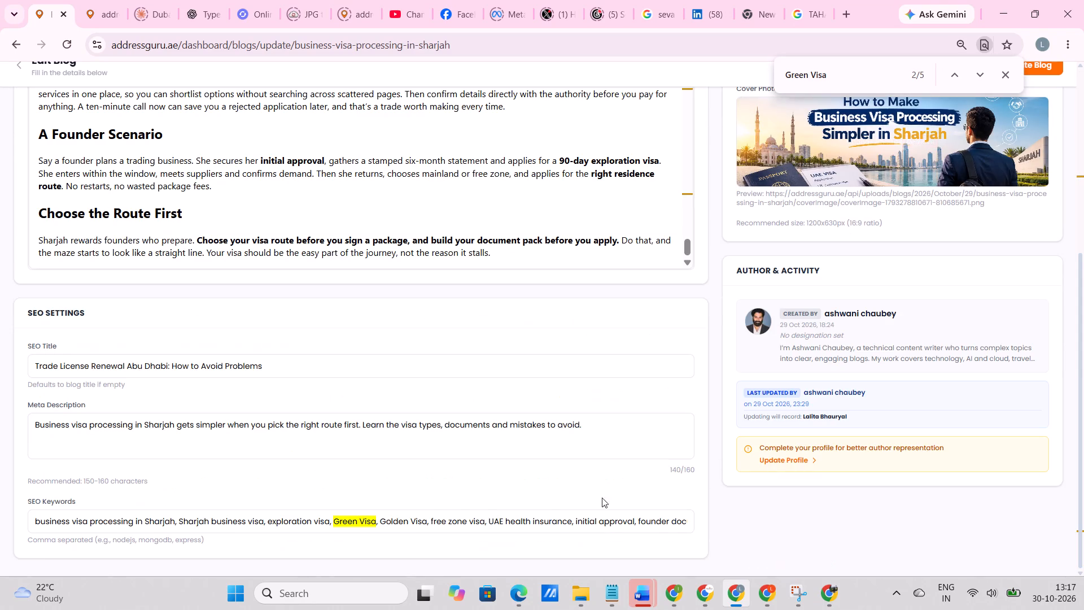
# Search the blog edit page for the SEO keyword "Golden Visa" and check where it is used.
pyautogui.moveTo(380, 522); pyautogui.dragTo(429, 518)
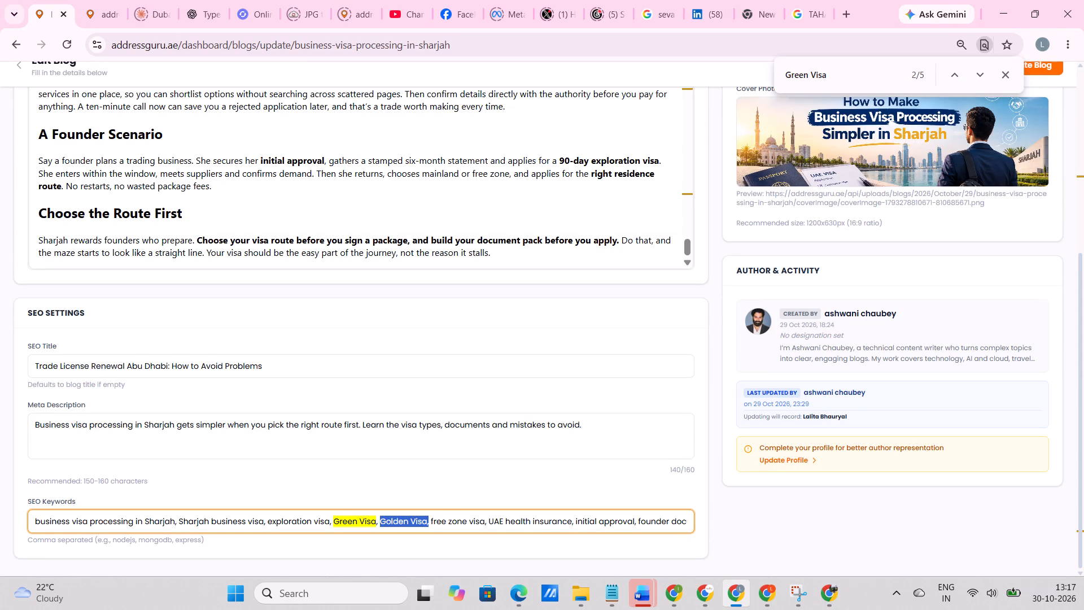
pyautogui.moveTo(429, 518); pyautogui.dragTo(427, 516)
pyautogui.hotkey('ctrl', 'c')
pyautogui.hotkey('ctrl', 'f')
pyautogui.hotkey('ctrl', 'v')
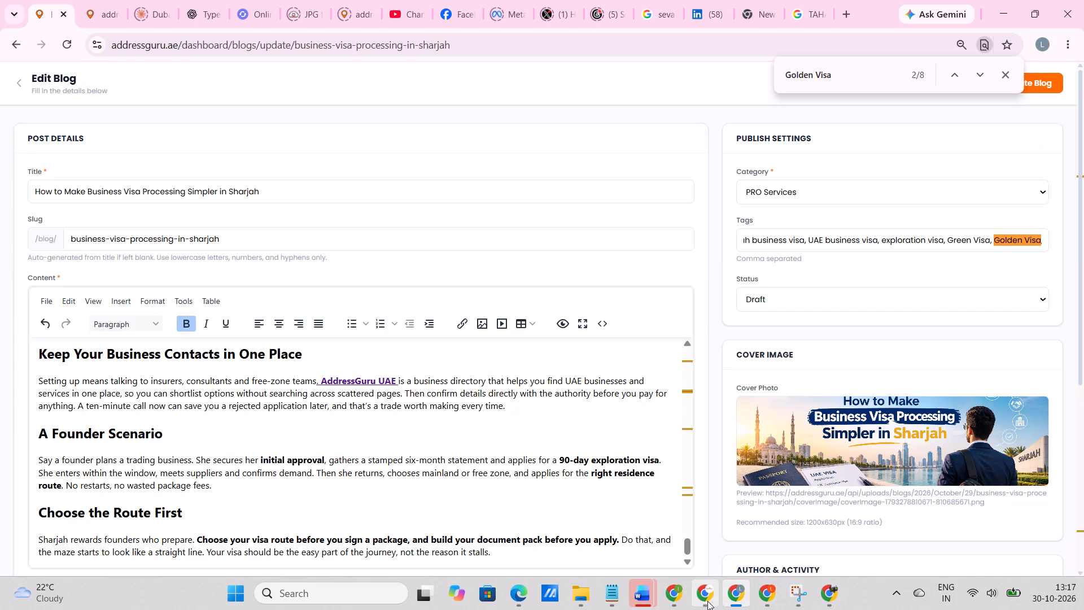
# Switch to the other browser window and open the public AddressGuru blog listing without the real-estate category filter.
pyautogui.click(707, 601)
pyautogui.click(106, 0)
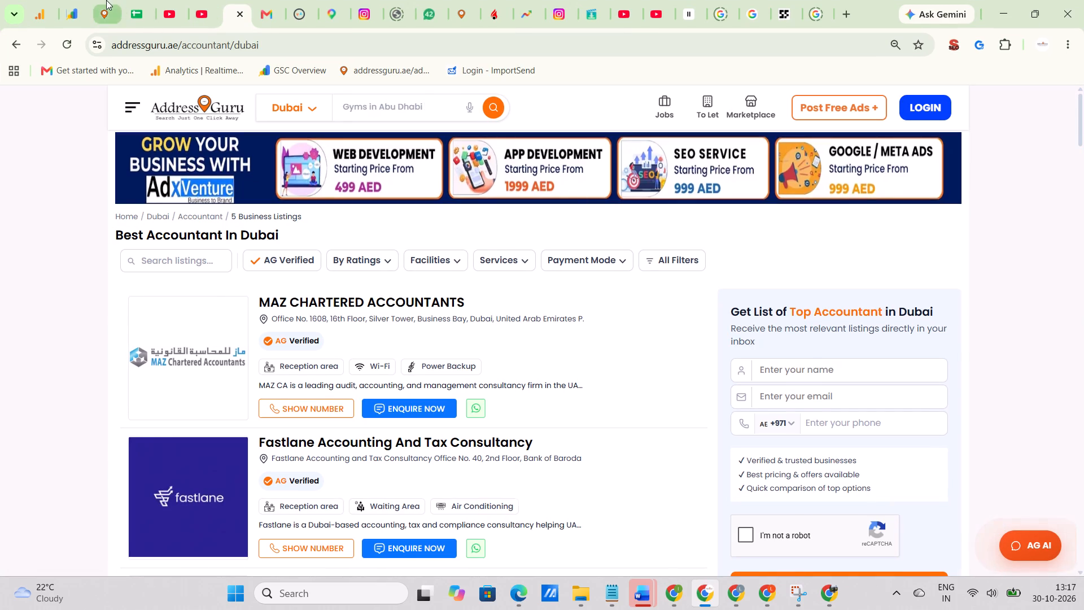
pyautogui.moveTo(751, 303); pyautogui.dragTo(64, 133)
pyautogui.moveTo(0, 117); pyautogui.dragTo(1, 100)
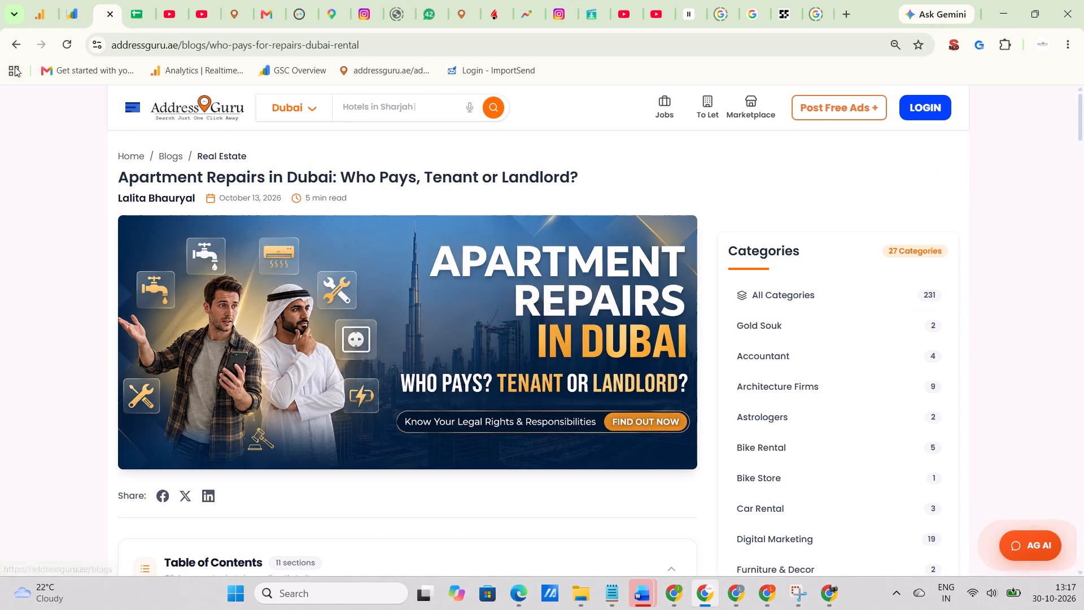
pyautogui.click(14, 48)
pyautogui.scroll(-4, 862, 349)
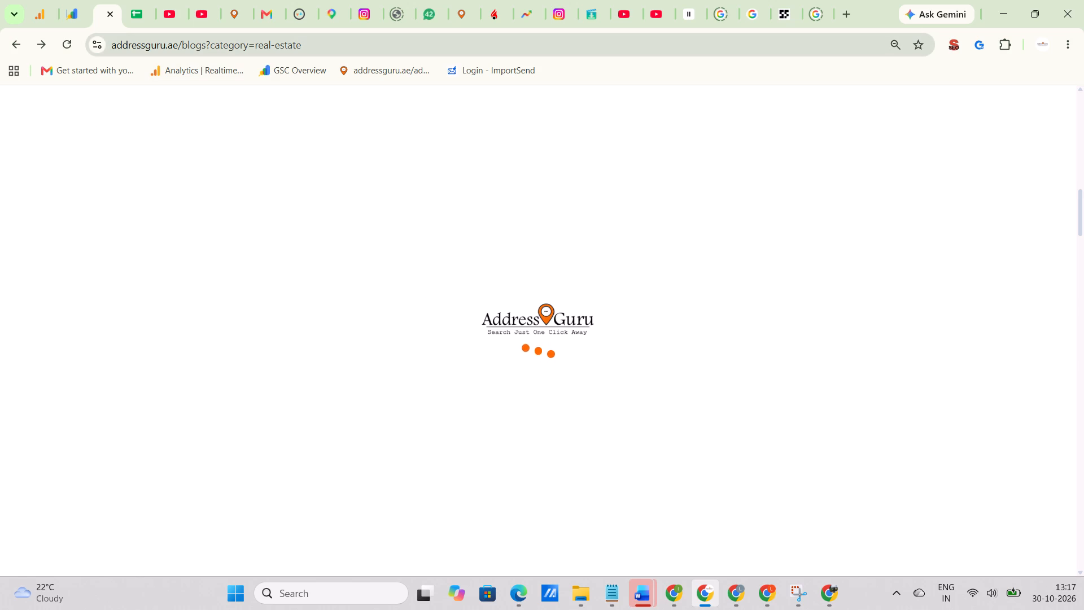
pyautogui.moveTo(205, 43); pyautogui.dragTo(618, 86)
pyautogui.press('BackSpace')
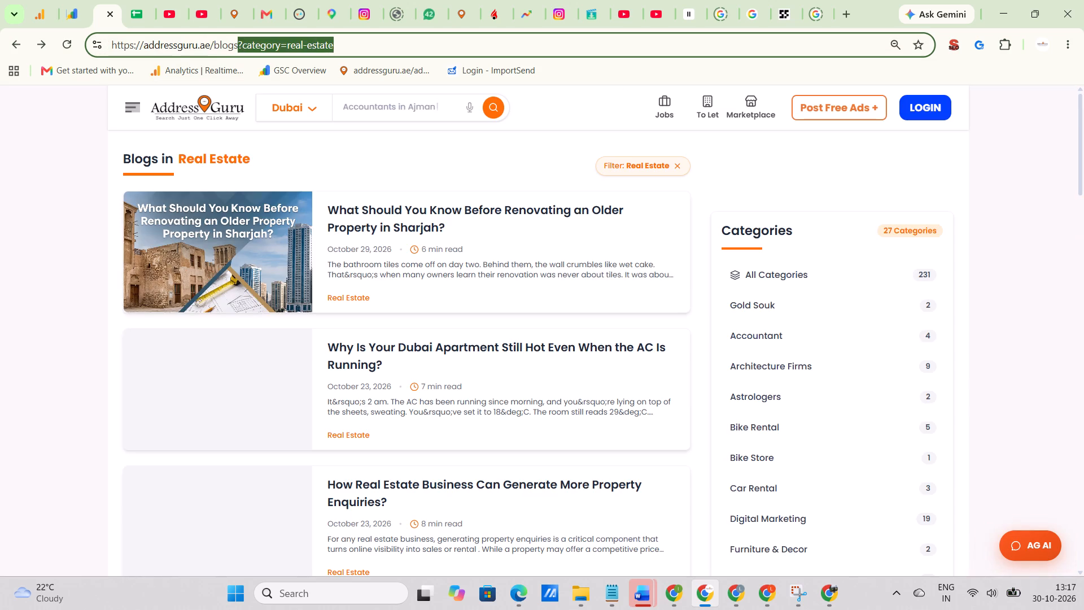
pyautogui.press('Return')
# Expand the full list of blog categories and filter the listing by Trending.
pyautogui.scroll(-5, 773, 334)
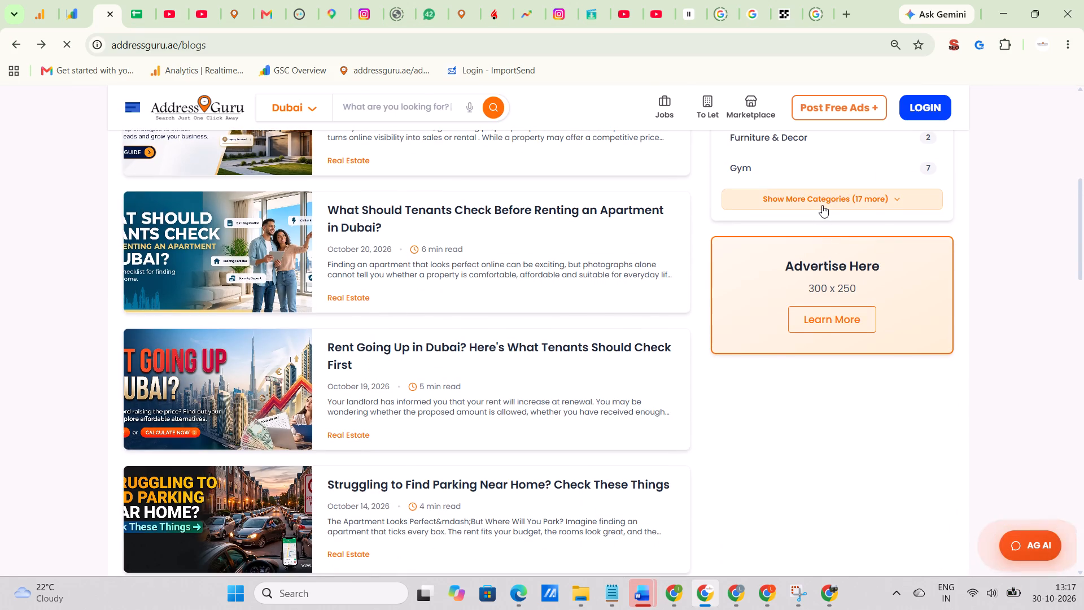
pyautogui.scroll(1, 826, 215)
pyautogui.scroll(-3, 830, 332)
pyautogui.click(808, 236)
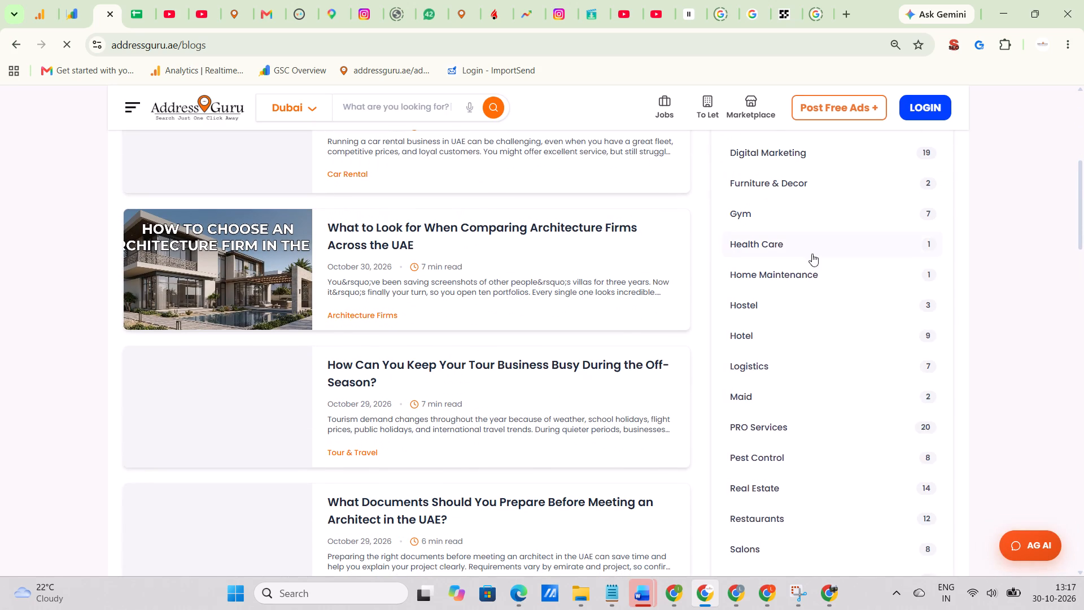
pyautogui.scroll(-3, 809, 307)
pyautogui.click(769, 306)
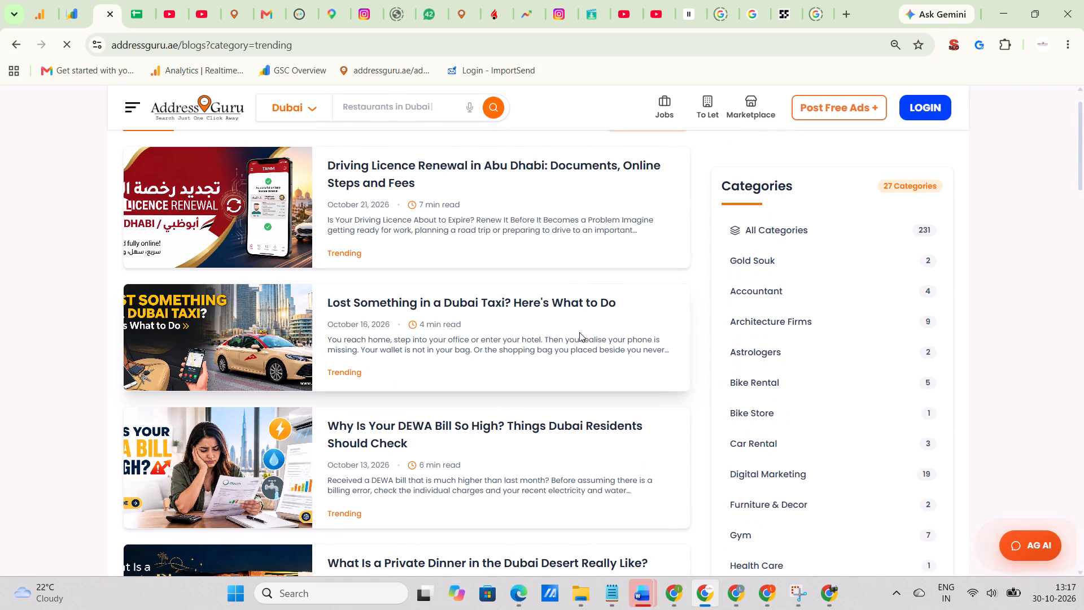
# Search the first page of Trending blogs for "Golden Visa" and look through the posts for a related article.
pyautogui.hotkey('ctrl', 'f')
pyautogui.hotkey('ctrl', 'v')
pyautogui.scroll(-8, 679, 326)
pyautogui.scroll(-1, 627, 435)
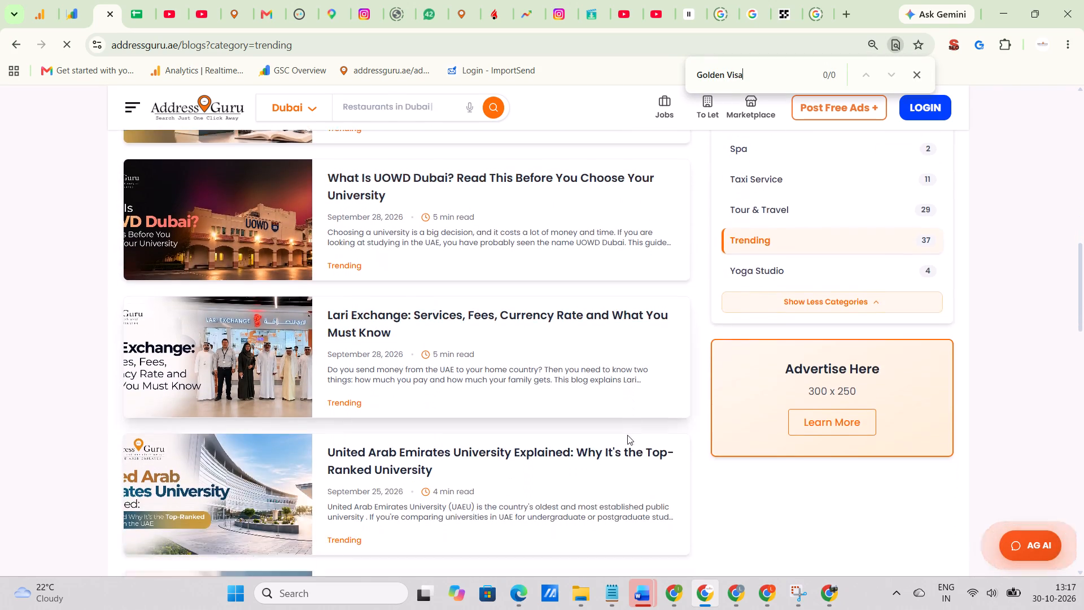
pyautogui.scroll(-4, 627, 435)
pyautogui.scroll(4, 602, 437)
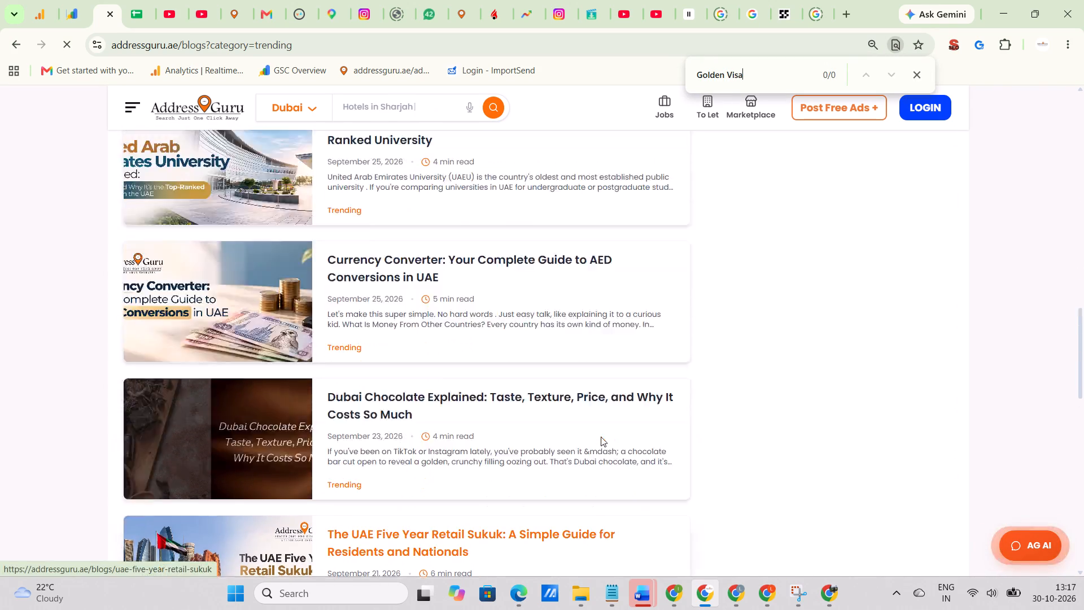
pyautogui.scroll(3, 601, 437)
pyautogui.scroll(-11, 600, 425)
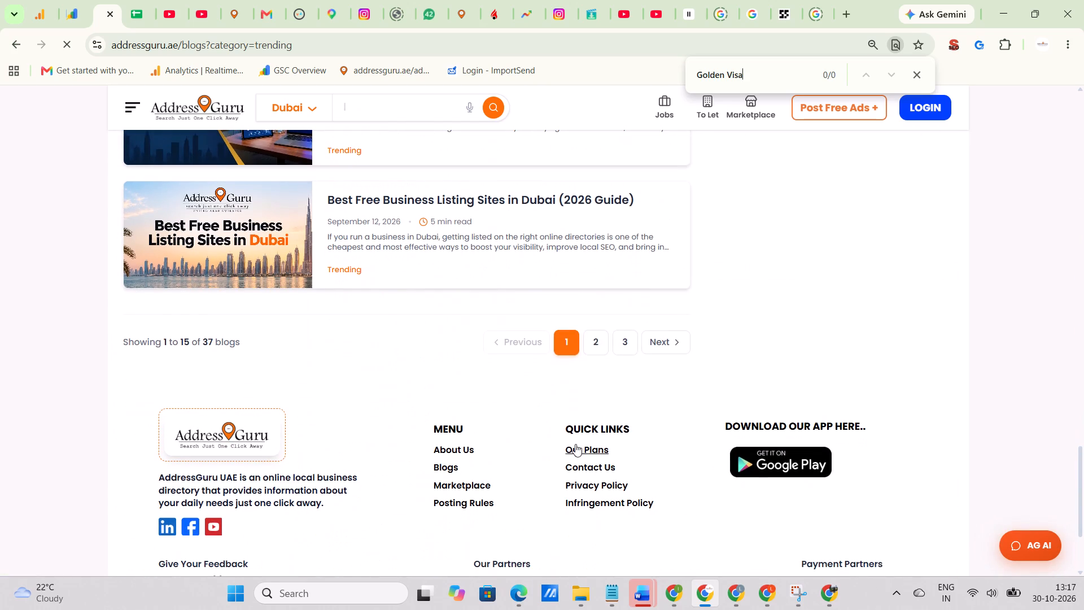
# Open page 2 of the Trending blogs and look through it for a Golden Visa article.
pyautogui.click(596, 345)
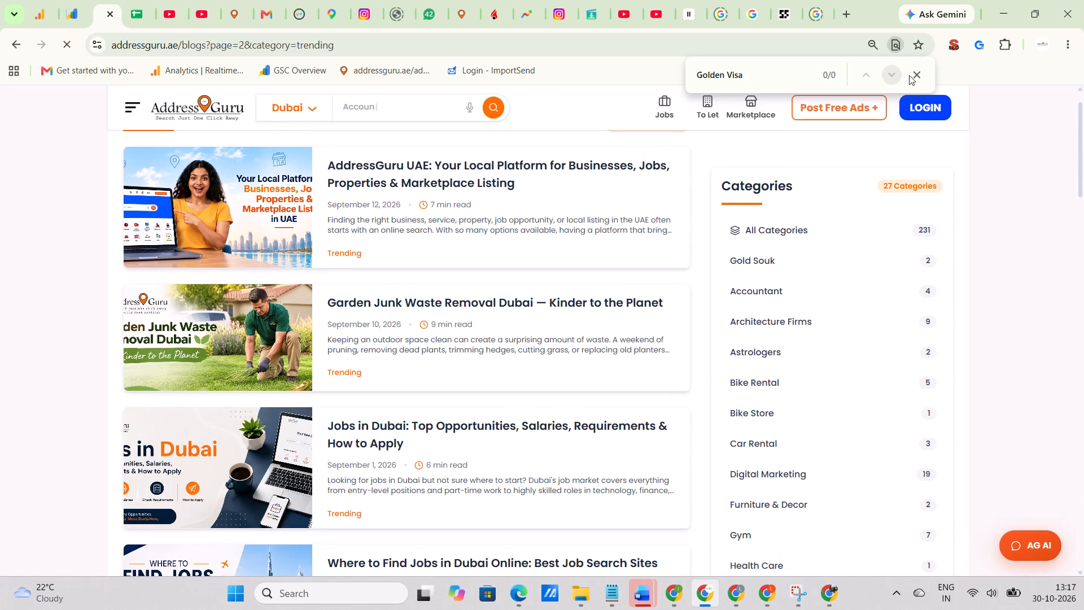
pyautogui.click(873, 76)
pyautogui.scroll(-6, 619, 268)
pyautogui.scroll(-1, 536, 377)
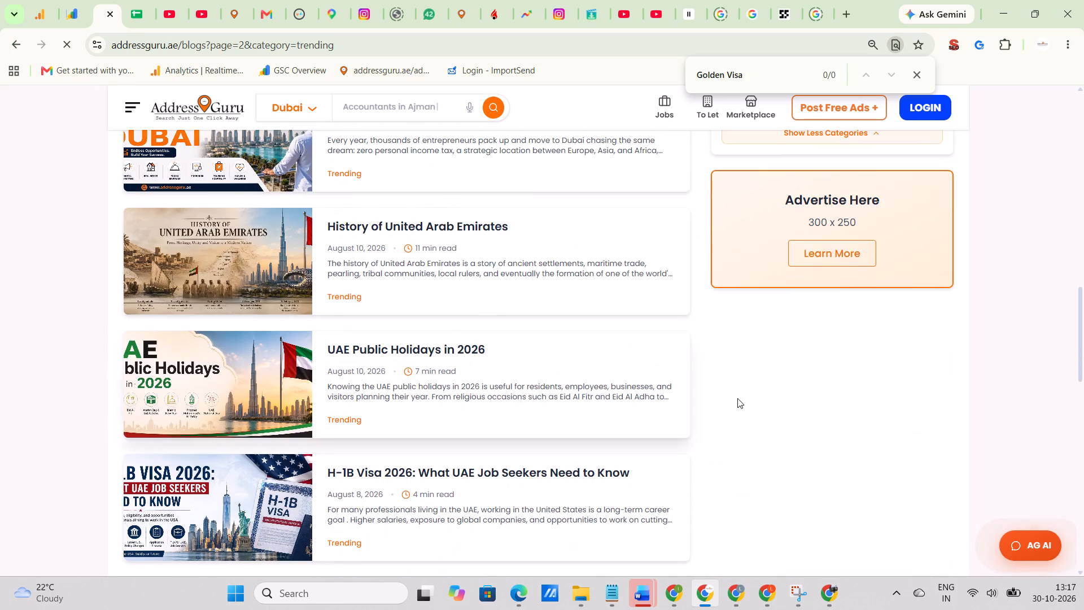
pyautogui.scroll(-1, 737, 398)
pyautogui.scroll(8, 841, 367)
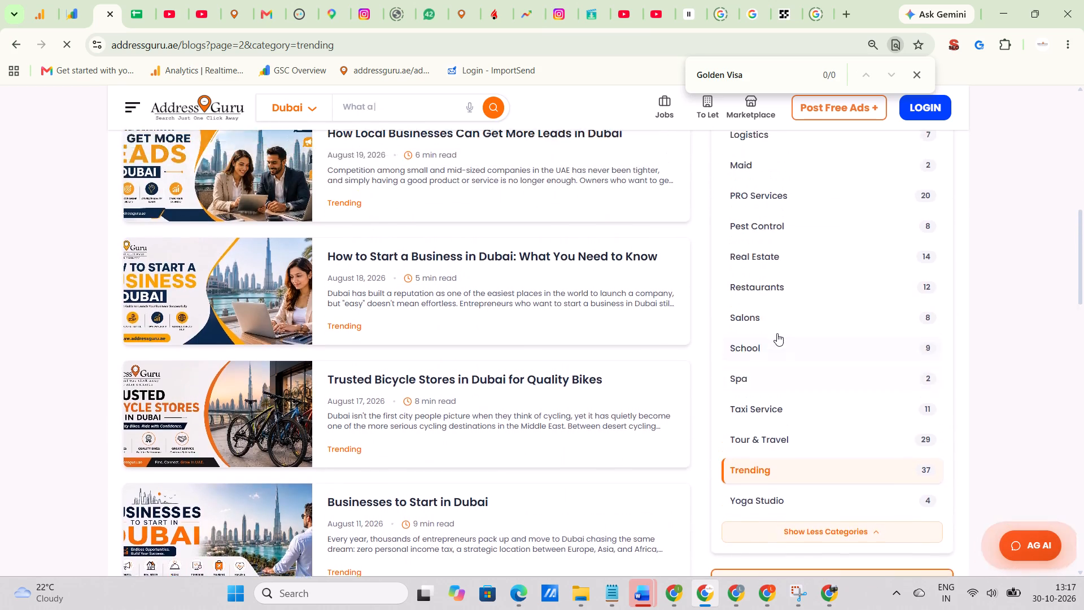
# Filter the blogs by PRO Services, reload the listing and look through it for a Golden Visa article.
pyautogui.click(748, 339)
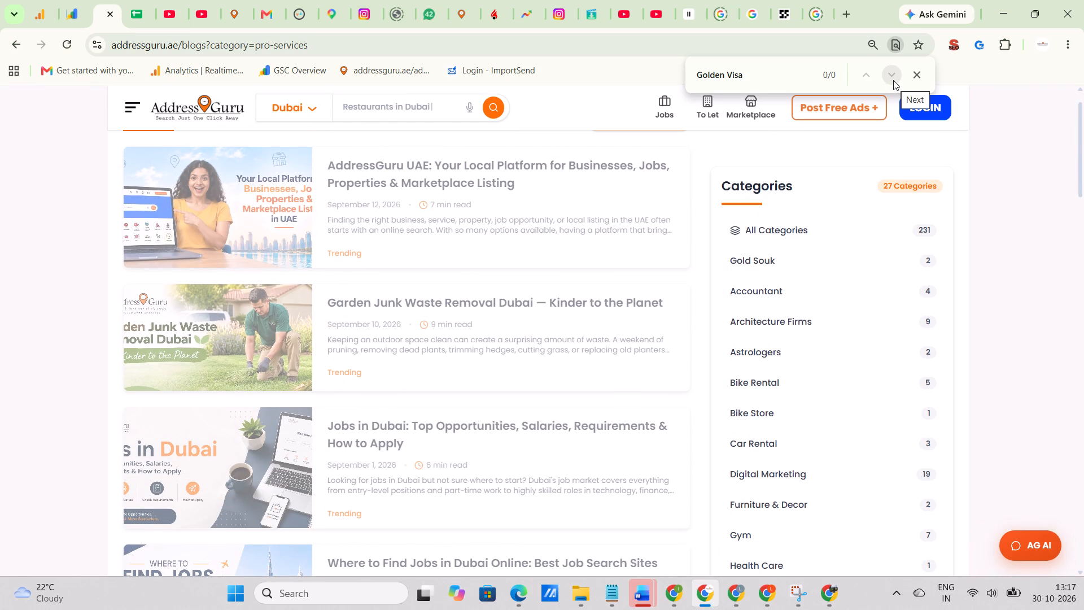
pyautogui.click(792, 80)
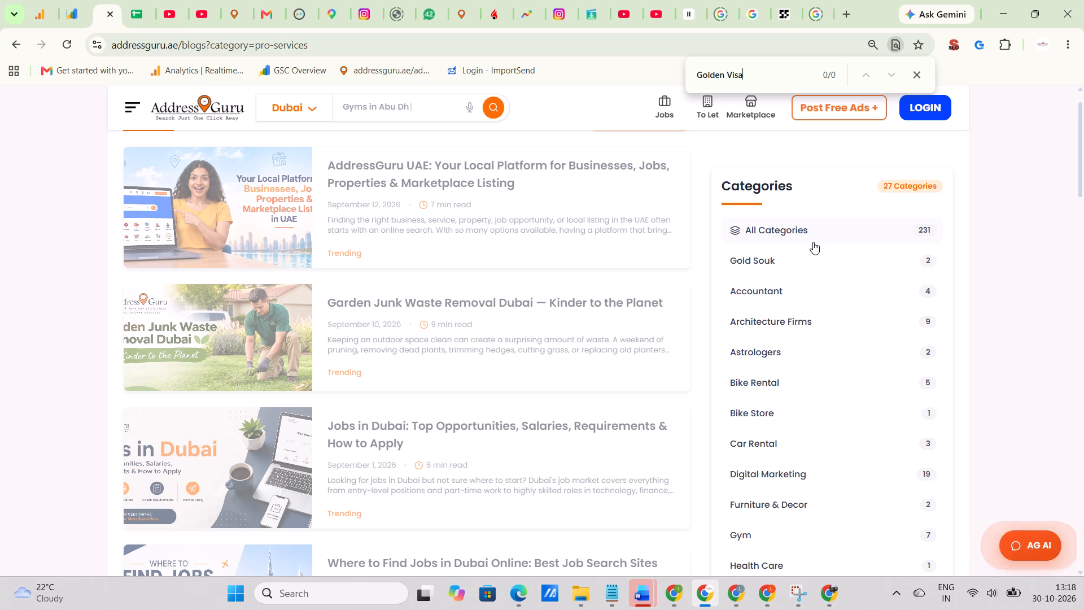
pyautogui.click(376, 45)
pyautogui.press('Return')
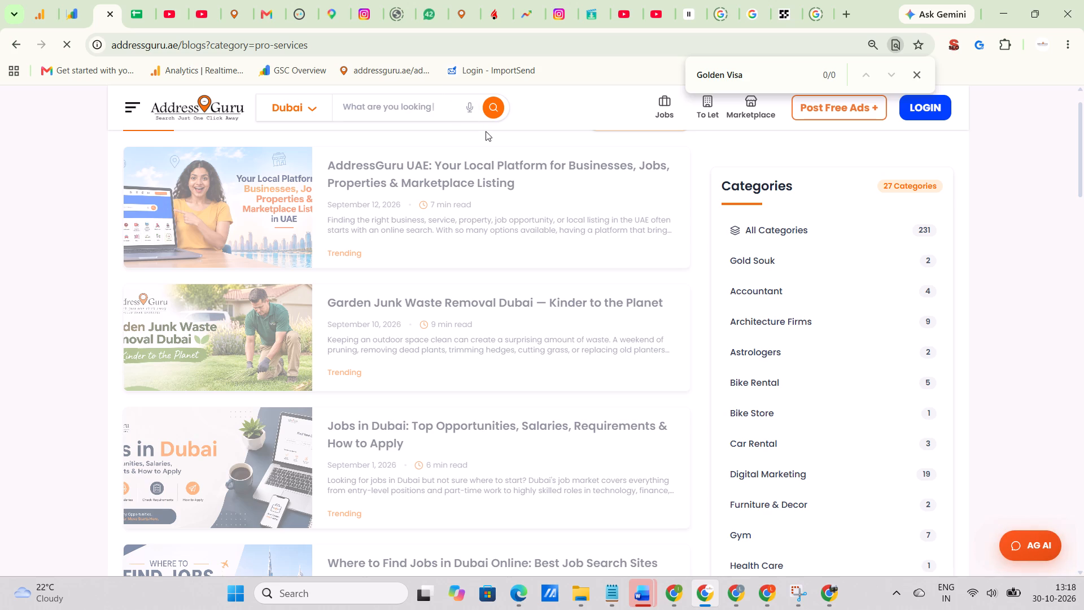
pyautogui.scroll(-4, 413, 243)
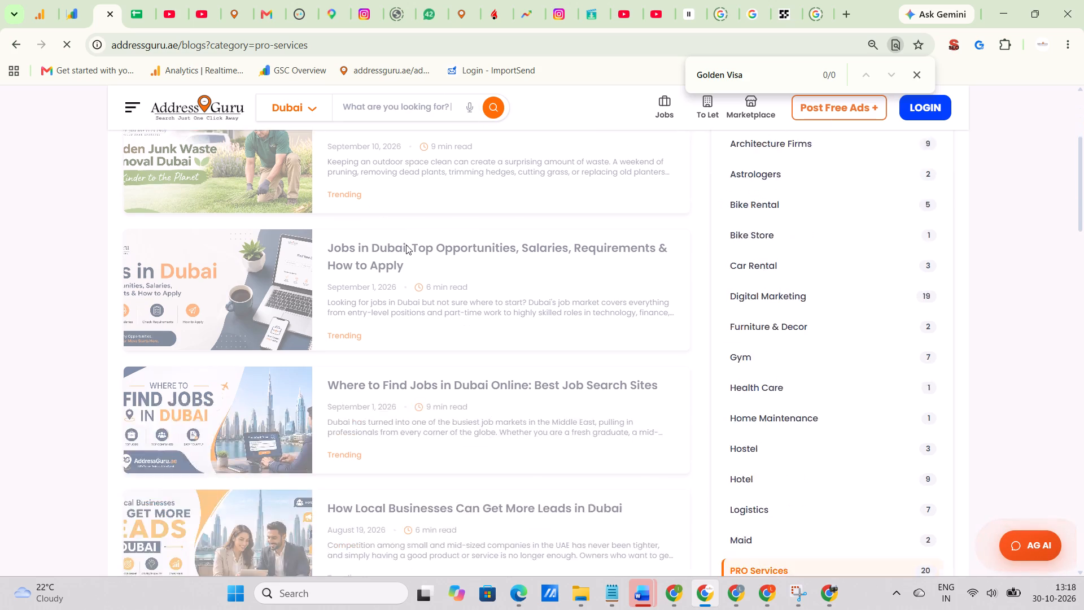
pyautogui.scroll(-2, 406, 245)
pyautogui.scroll(-13, 308, 208)
pyautogui.scroll(20, 706, 262)
pyautogui.scroll(2, 706, 262)
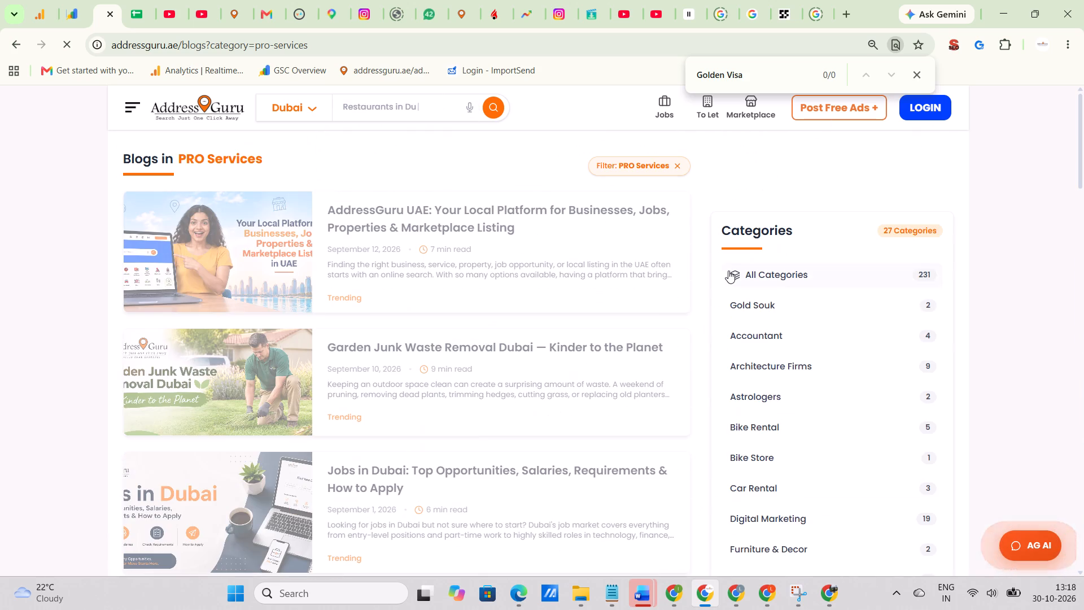
pyautogui.scroll(2, 728, 271)
# Switch to Google Search Console and open the Search results performance report for addressguru.ae.
pyautogui.click(6, 156)
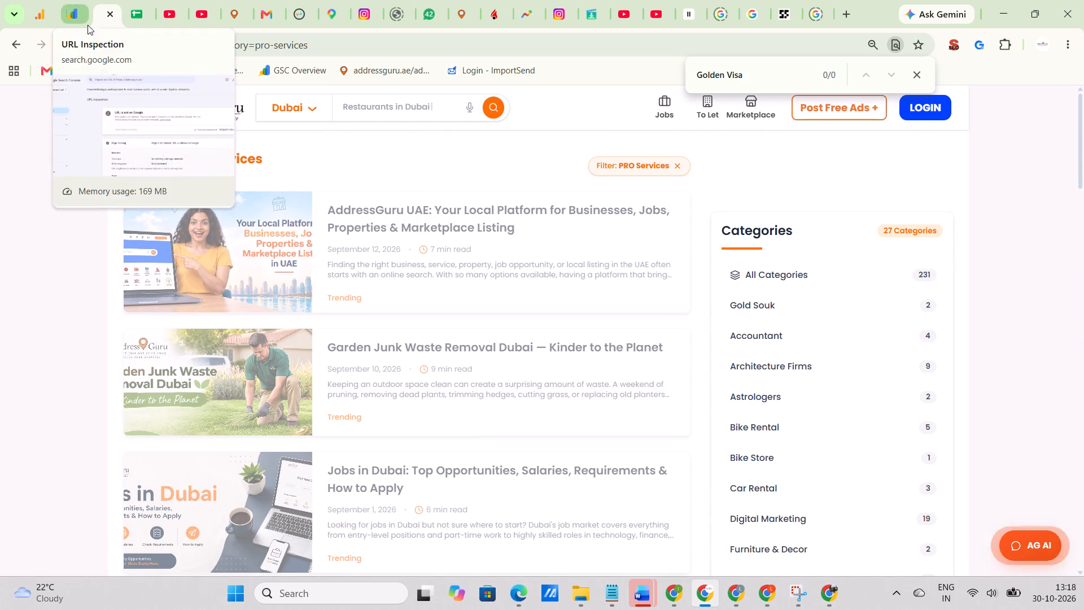
pyautogui.click(74, 0)
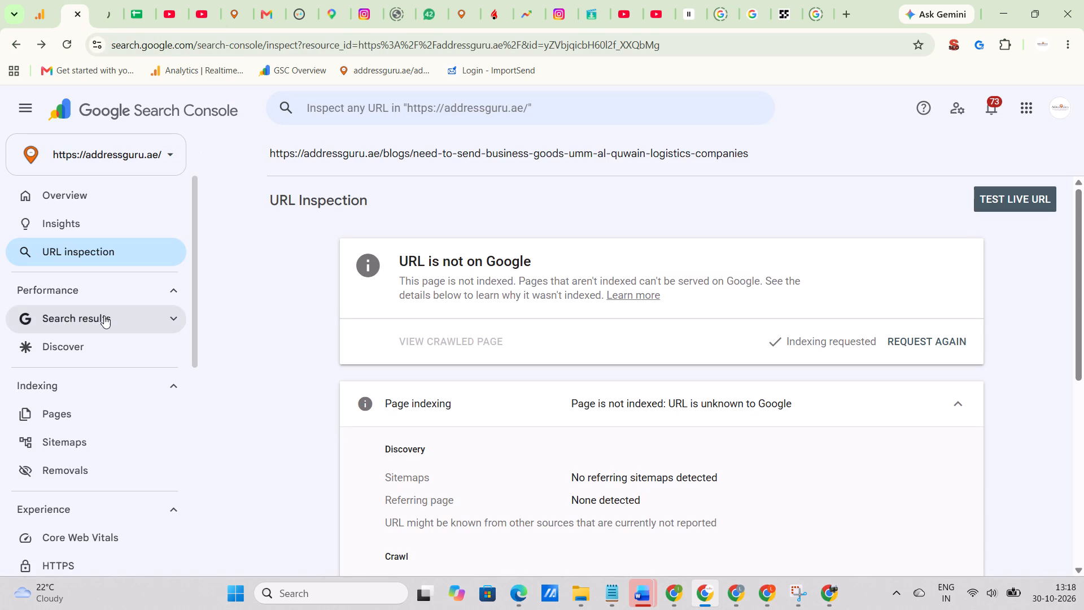
pyautogui.click(102, 316)
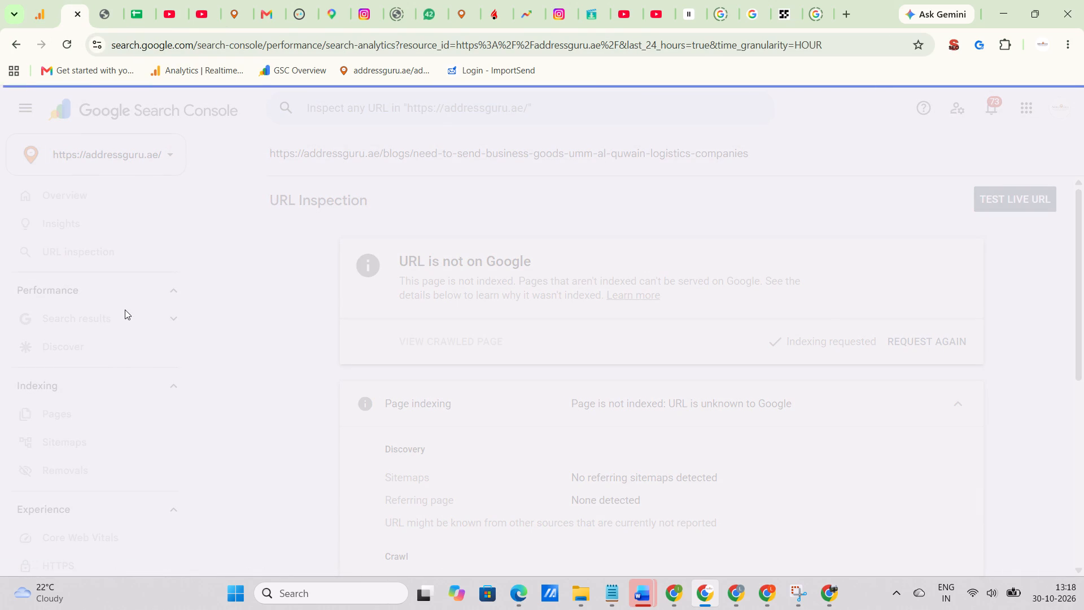
# Check the computer's Wi-Fi connection in the system quick settings.
pyautogui.click(982, 595)
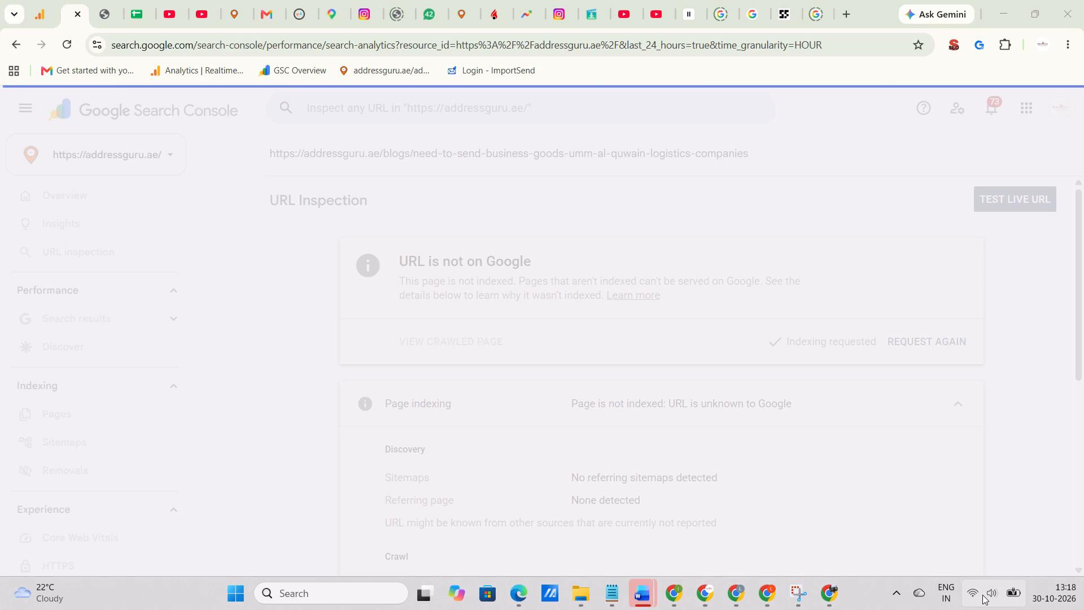
pyautogui.click(980, 595)
pyautogui.click(968, 604)
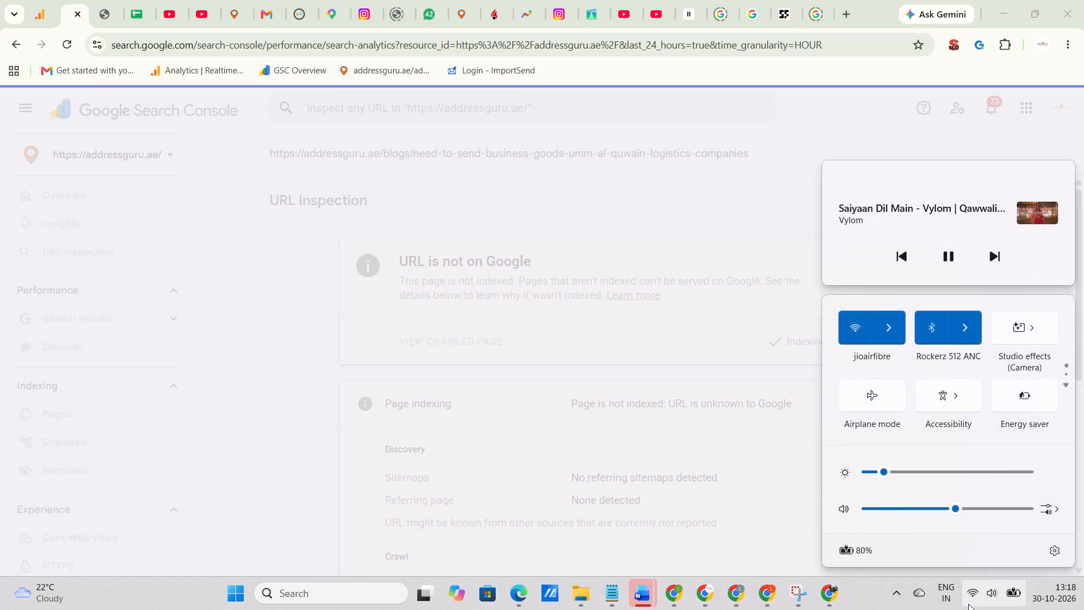
pyautogui.click(968, 604)
pyautogui.click(968, 604)
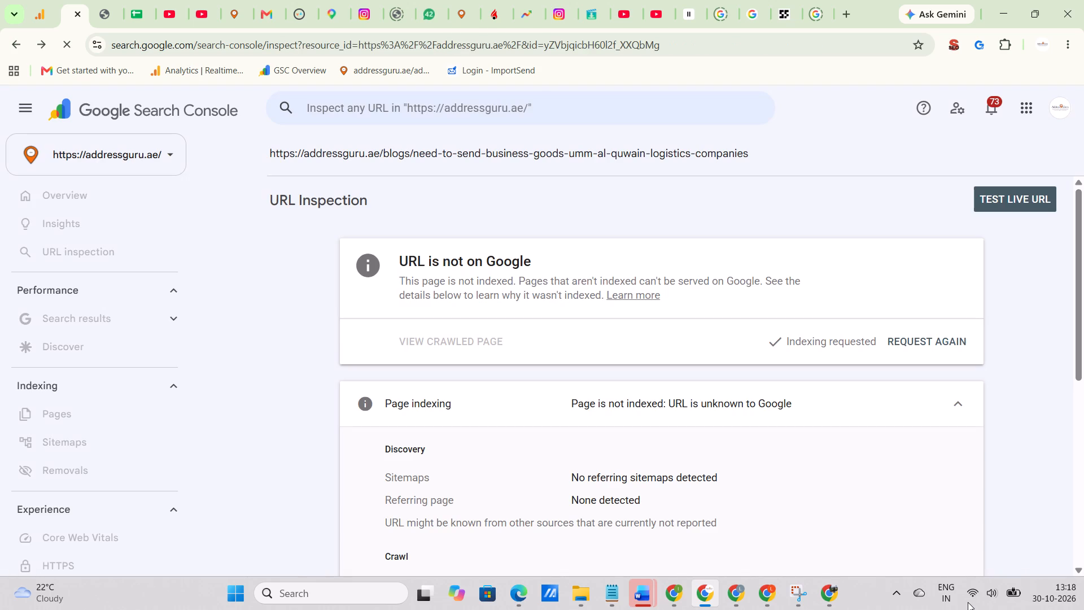
# Retry loading the Search Console page and the AddressGuru PRO Services blog listing.
pyautogui.click(324, 42)
pyautogui.press('Return')
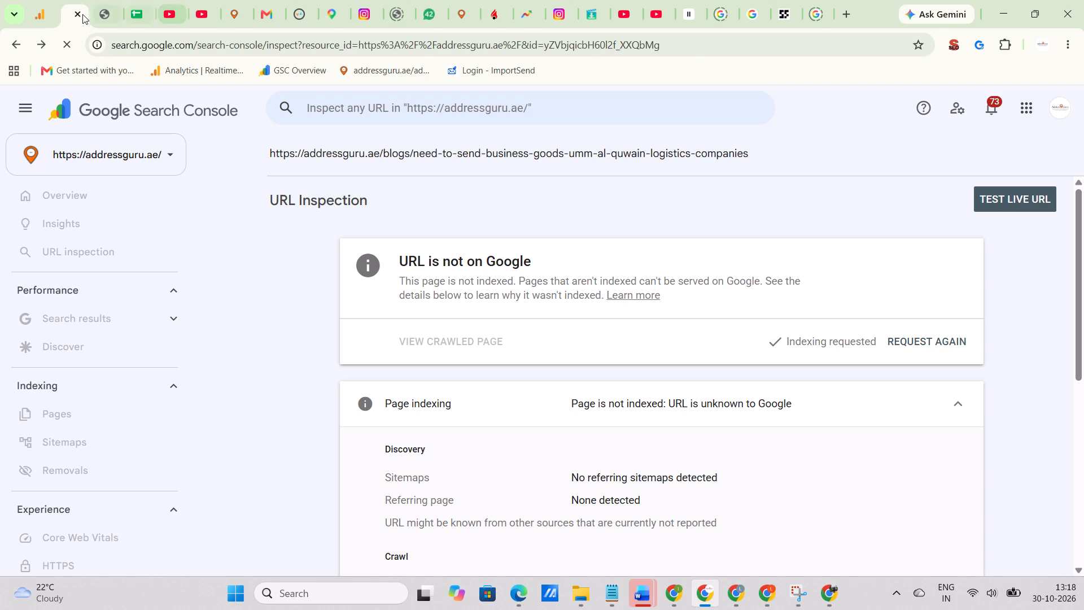
pyautogui.click(104, 0)
pyautogui.click(292, 57)
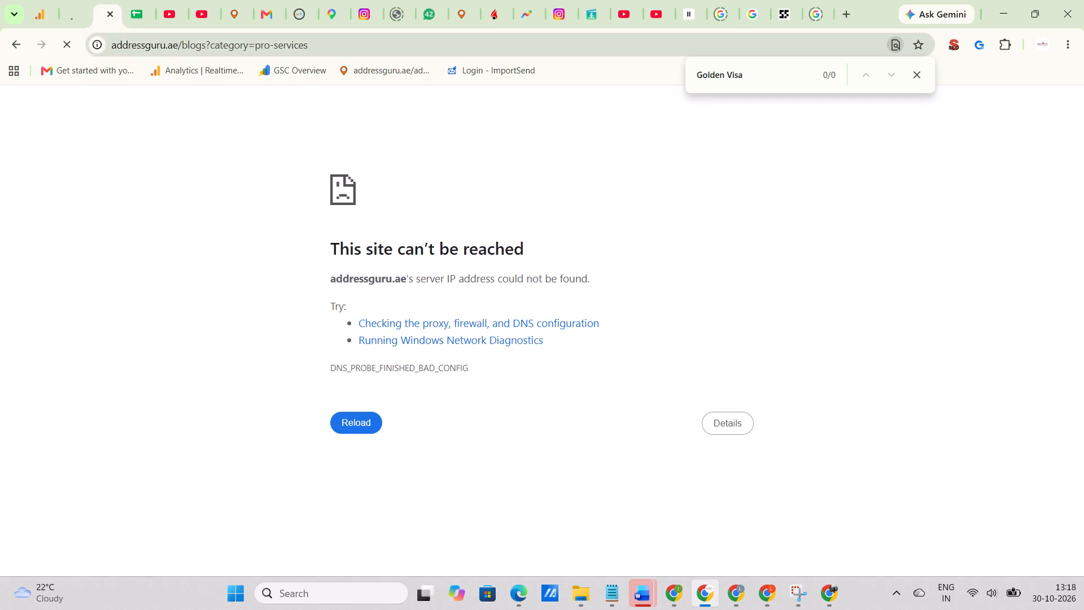
pyautogui.click(317, 38)
pyautogui.press('Return')
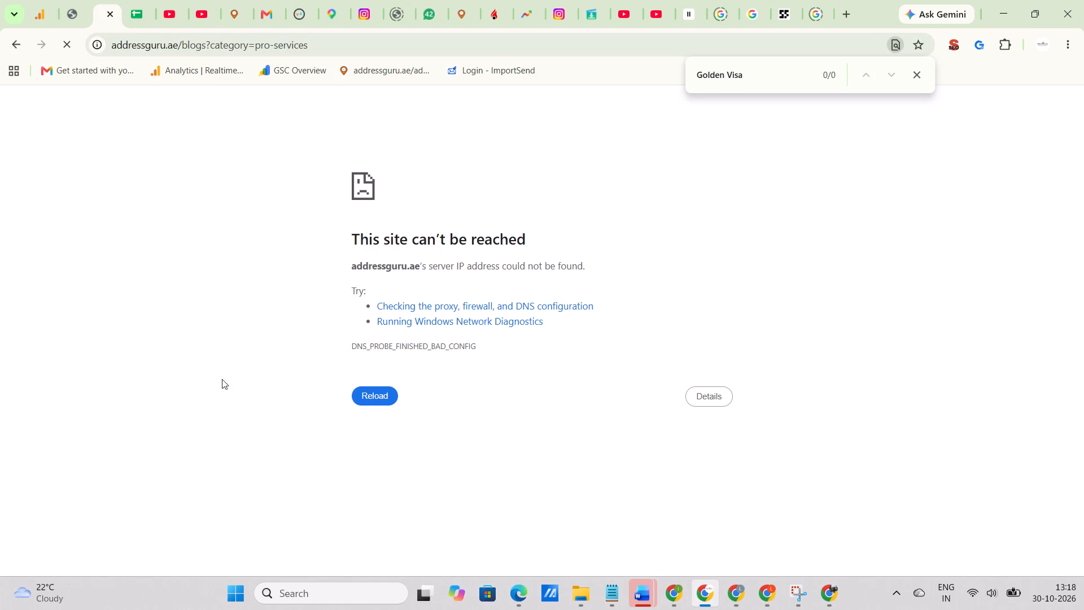
pyautogui.click(272, 46)
pyautogui.press('Return')
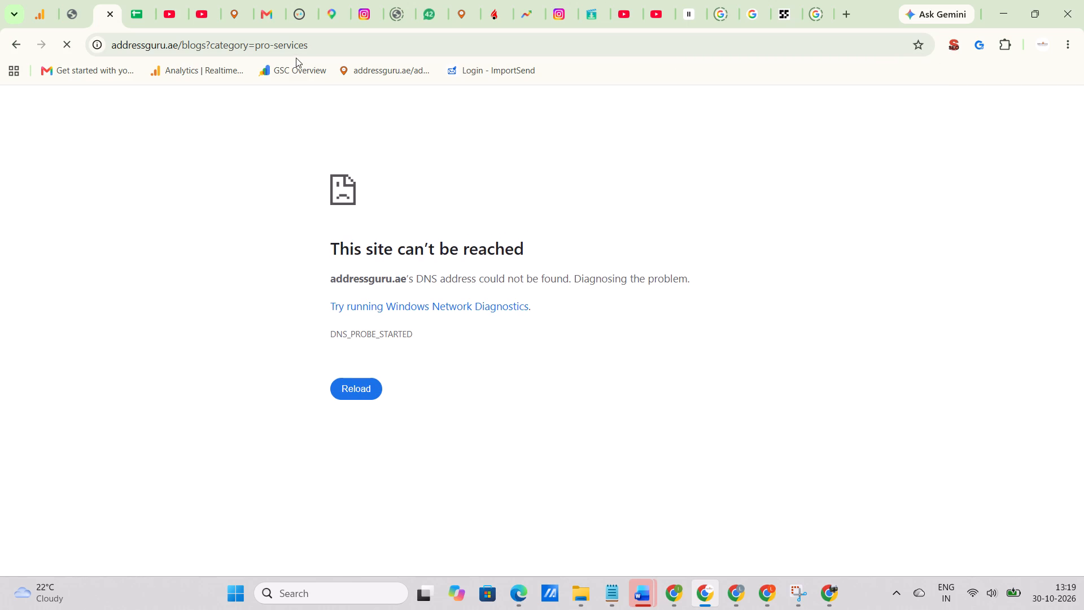
# Reload the AddressGuru PRO Services blog listing.
pyautogui.click(296, 50)
pyautogui.press('Return')
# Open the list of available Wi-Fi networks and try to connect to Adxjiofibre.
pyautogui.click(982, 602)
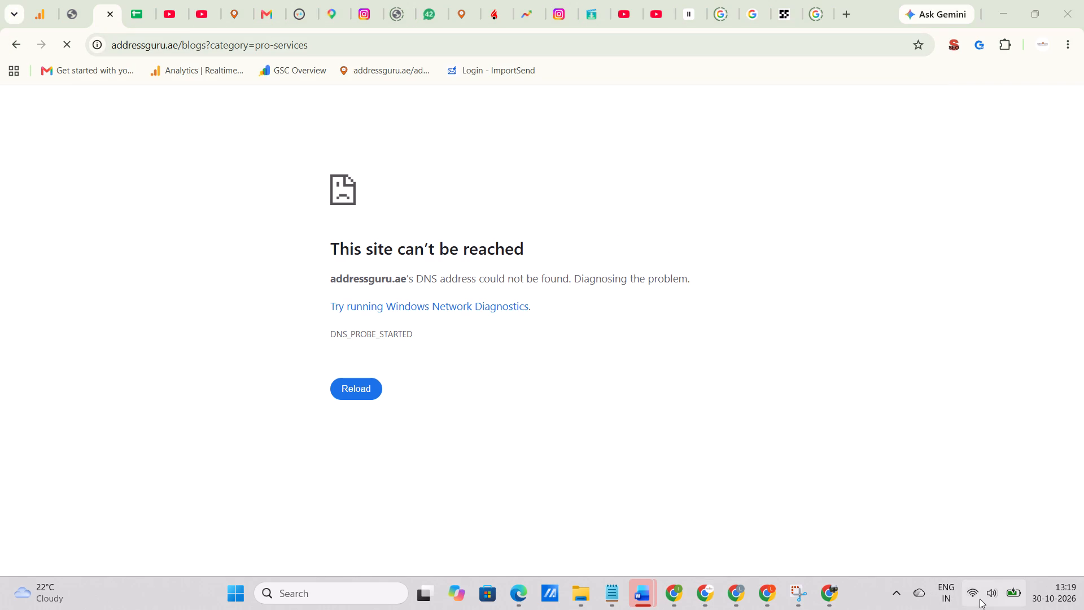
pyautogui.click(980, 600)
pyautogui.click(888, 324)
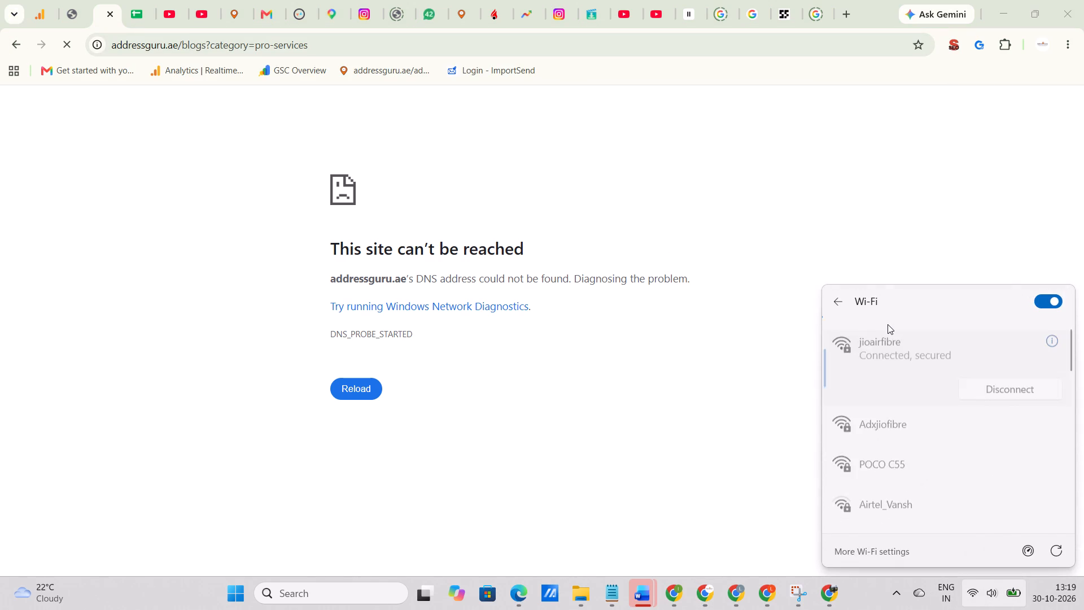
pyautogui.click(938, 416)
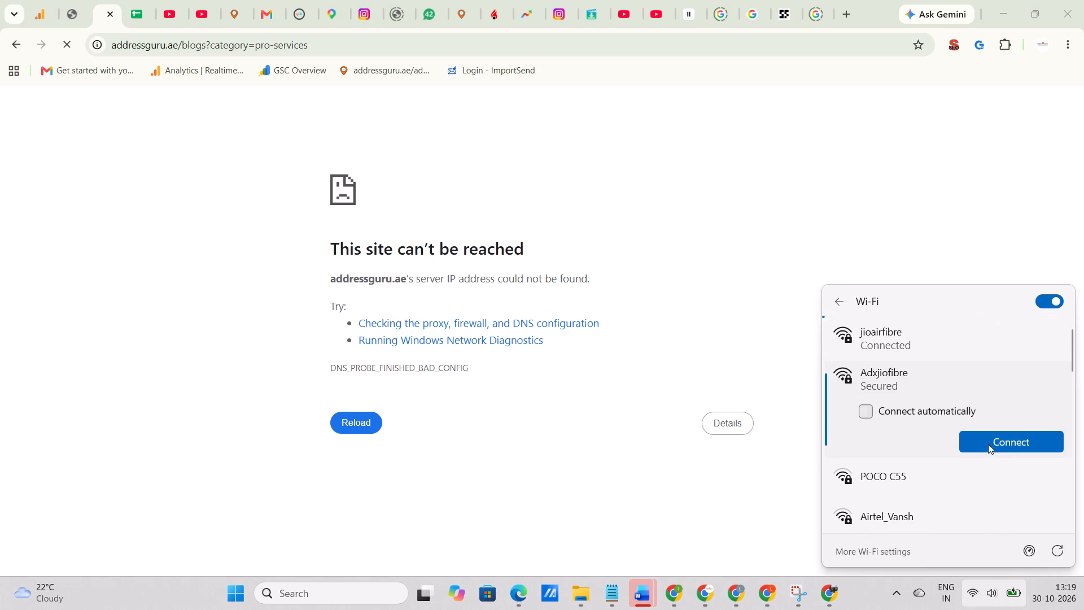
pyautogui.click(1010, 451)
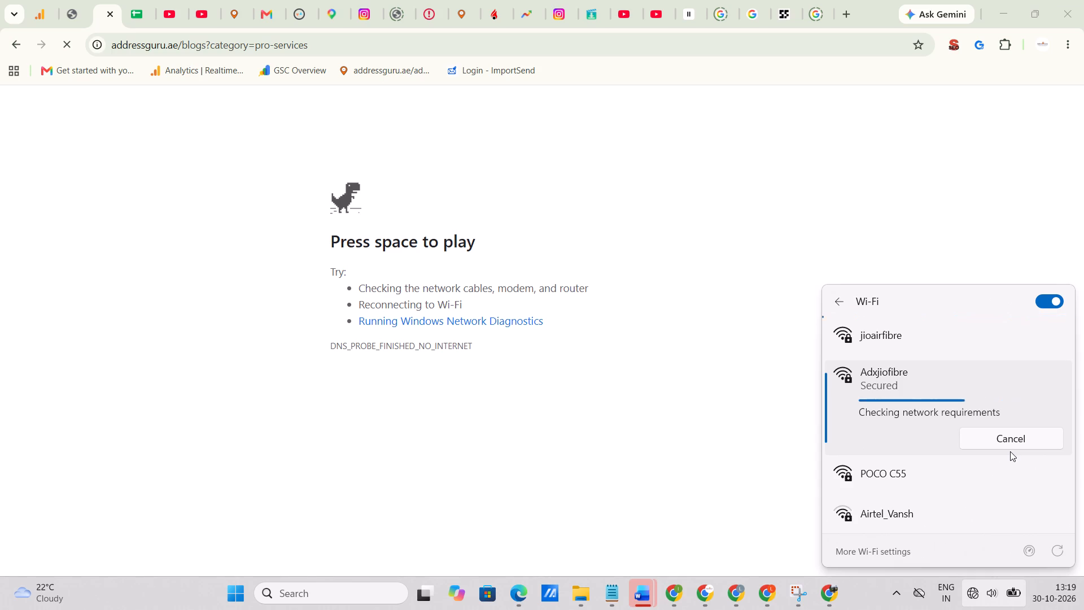
# Reconnect the computer to the jioairfibre Wi-Fi network.
pyautogui.click(976, 350)
pyautogui.click(1005, 395)
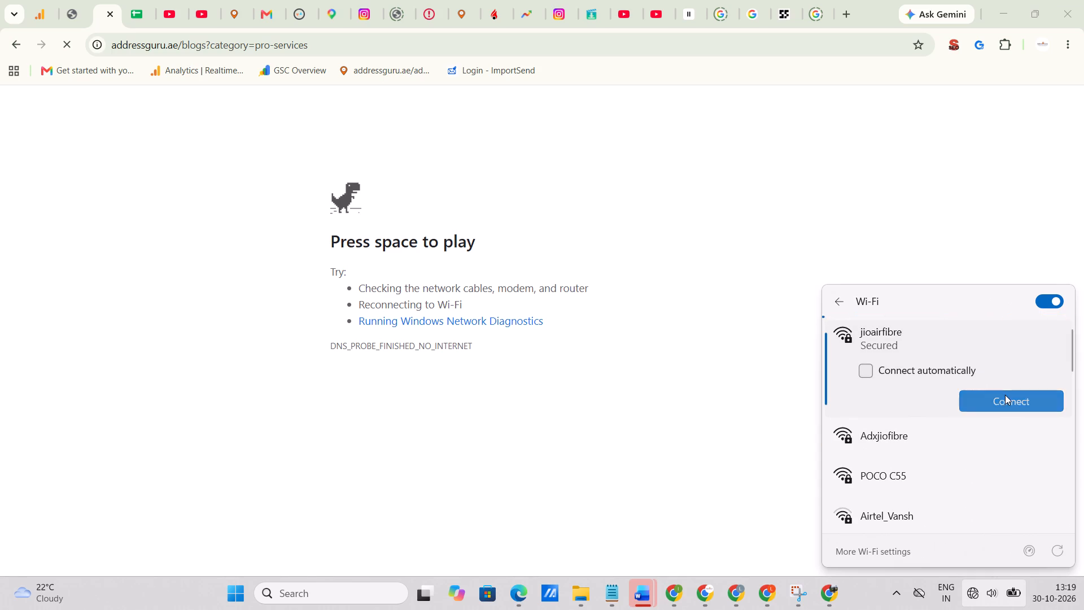
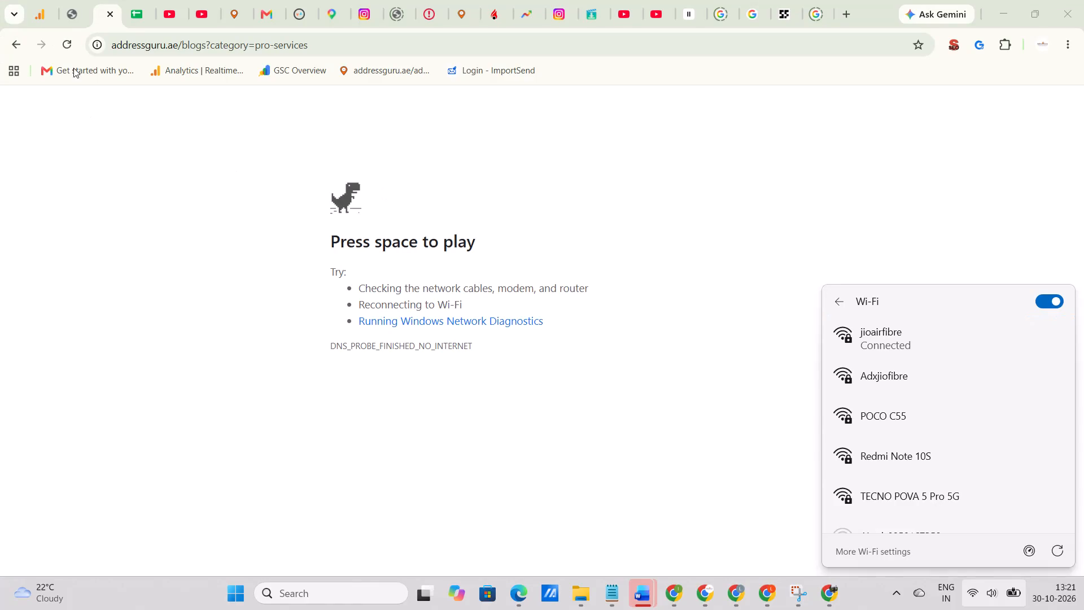
# Reload the AddressGuru PRO Services blog listing.
pyautogui.click(73, 43)
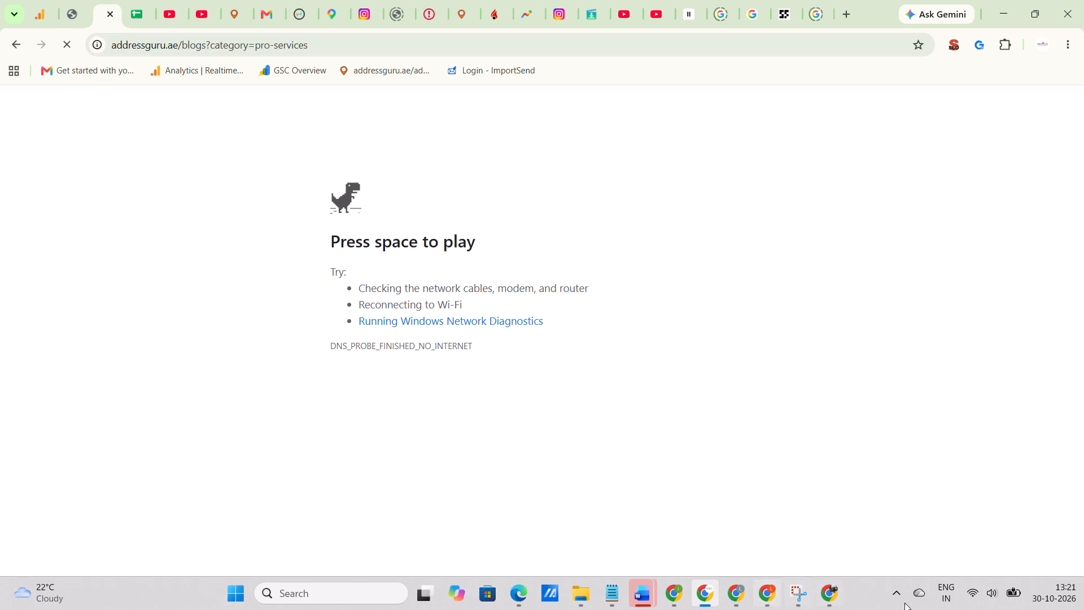
# Look through the available Wi-Fi networks in the system quick settings and rescan for networks.
pyautogui.click(972, 590)
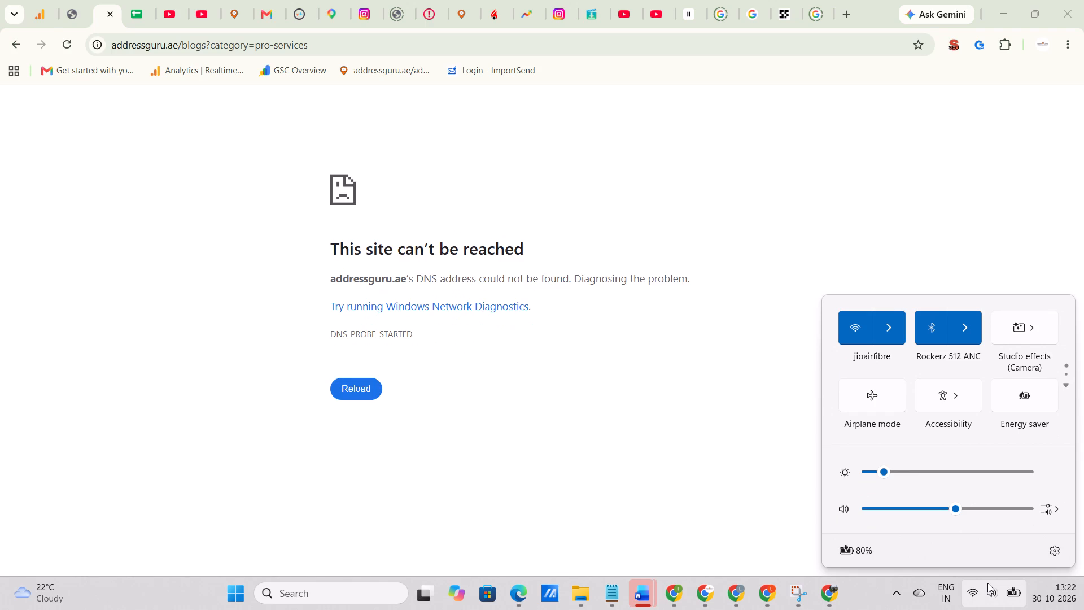
pyautogui.click(882, 318)
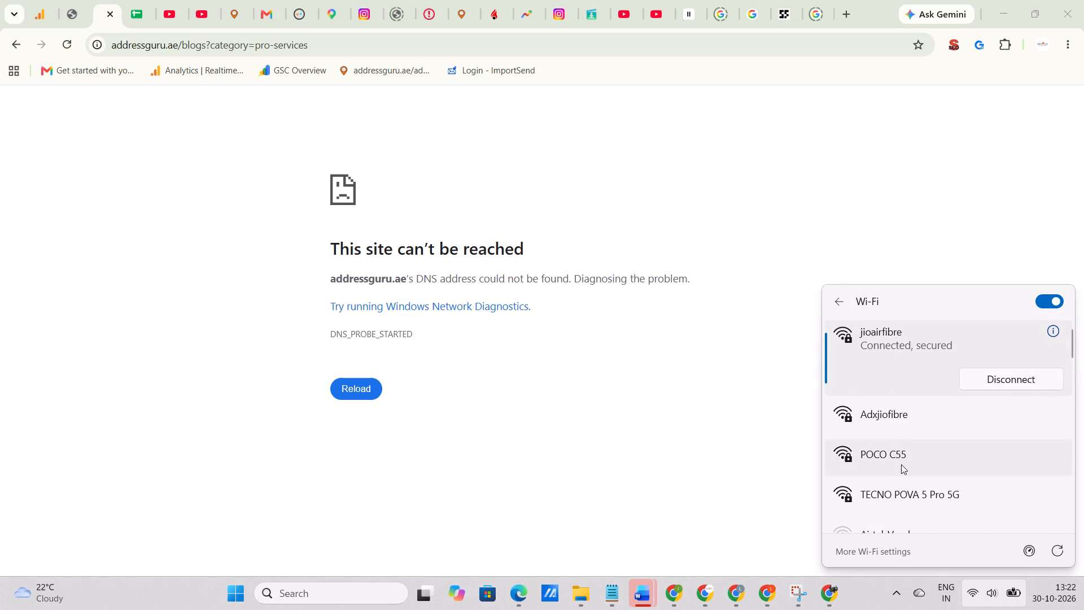
pyautogui.scroll(-2, 901, 464)
pyautogui.click(1057, 548)
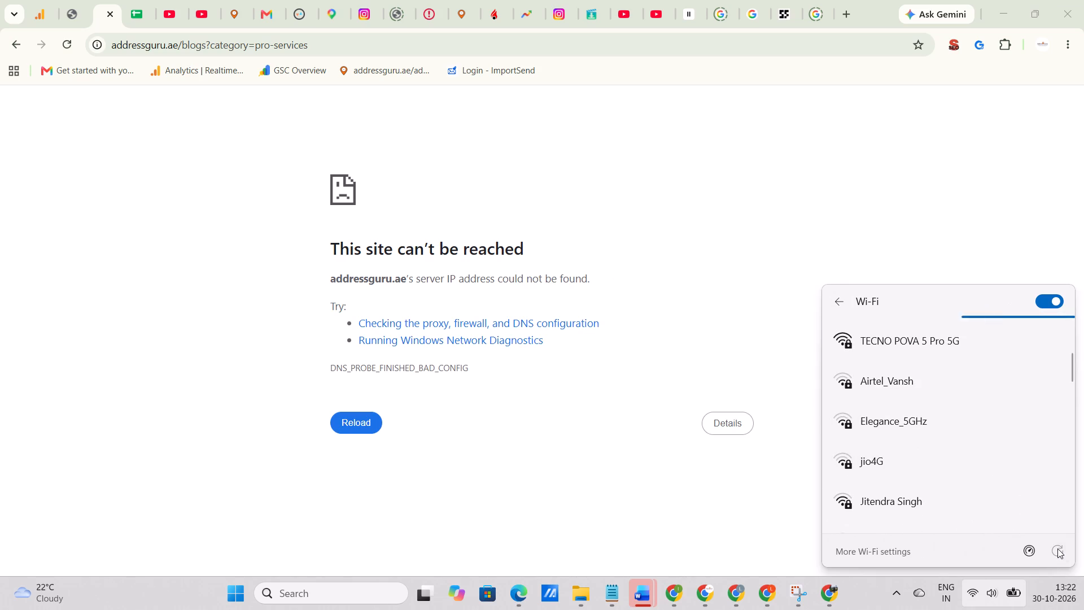
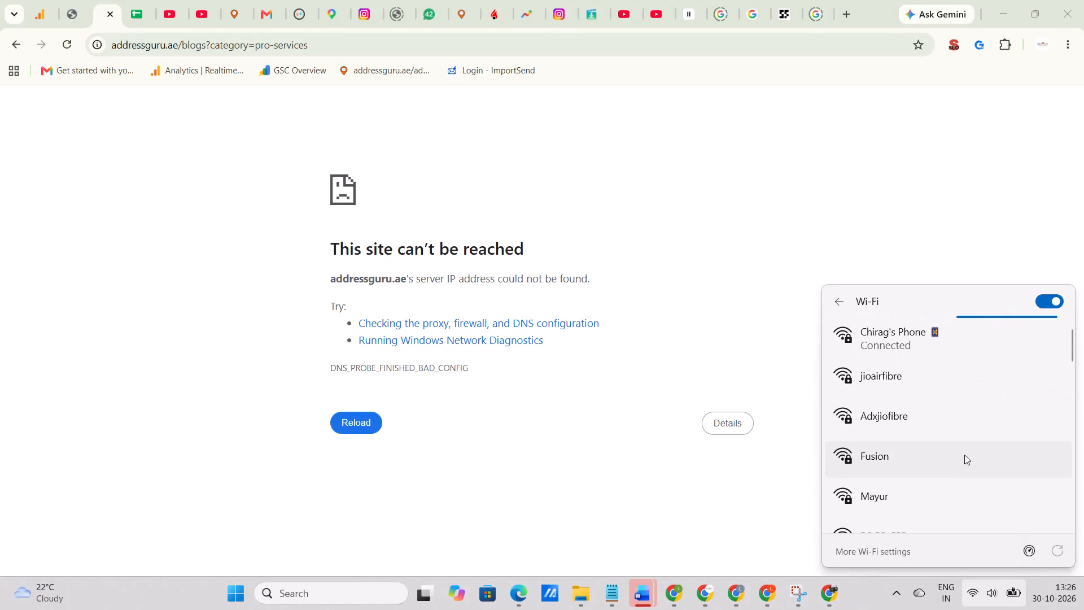
# Reload the AddressGuru PRO Services blog listing and the Search Console URL inspection page over Wi-Fi, and return to the blog listing.
pyautogui.scroll(2, 963, 454)
pyautogui.click(319, 41)
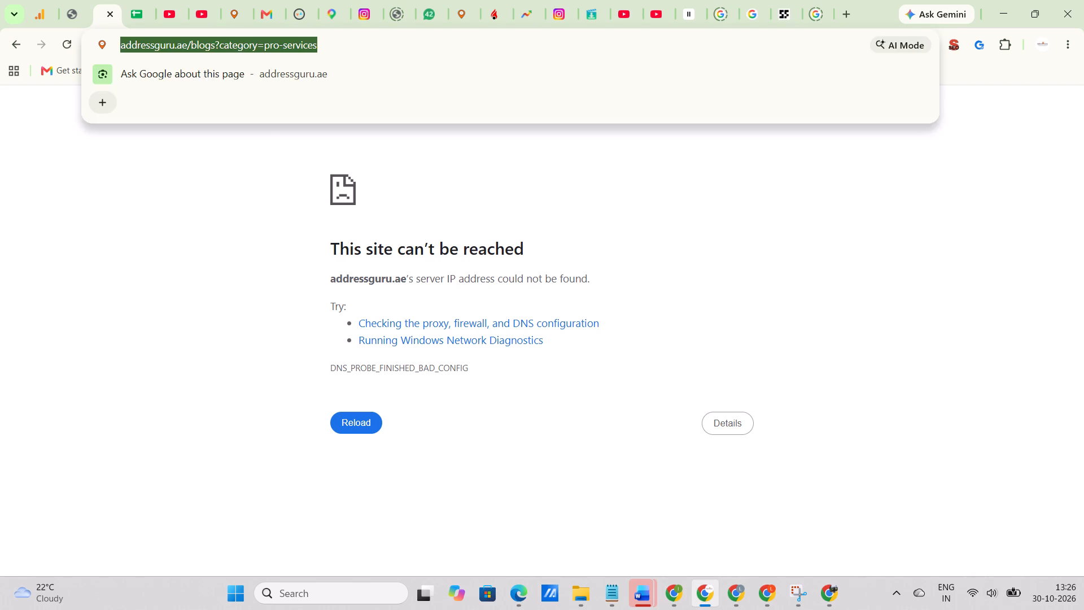
pyautogui.press('Return')
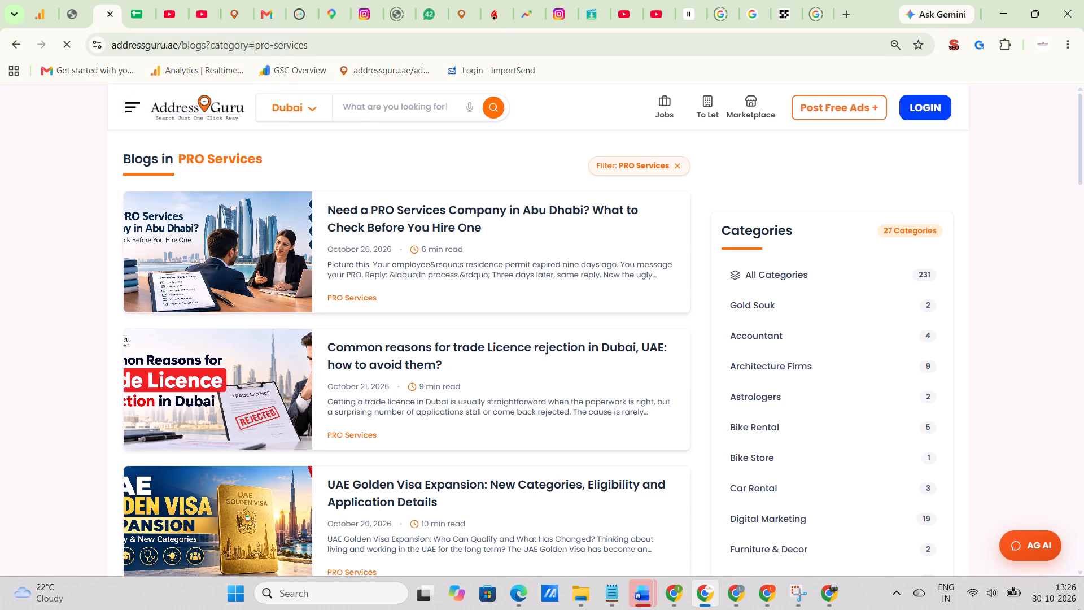
pyautogui.click(63, 0)
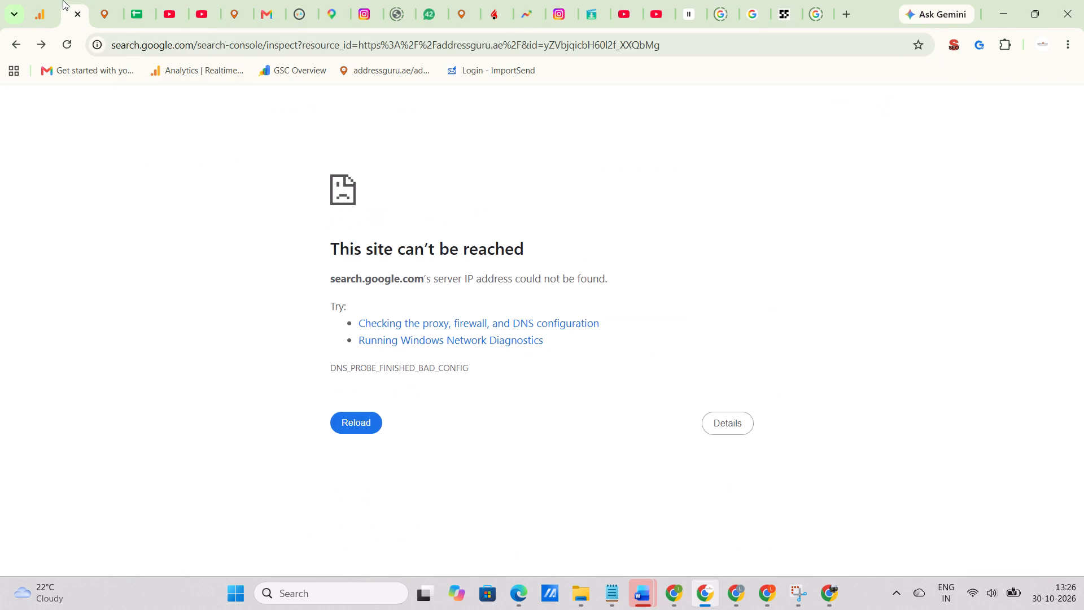
pyautogui.click(194, 41)
pyautogui.press('Return')
pyautogui.click(113, 0)
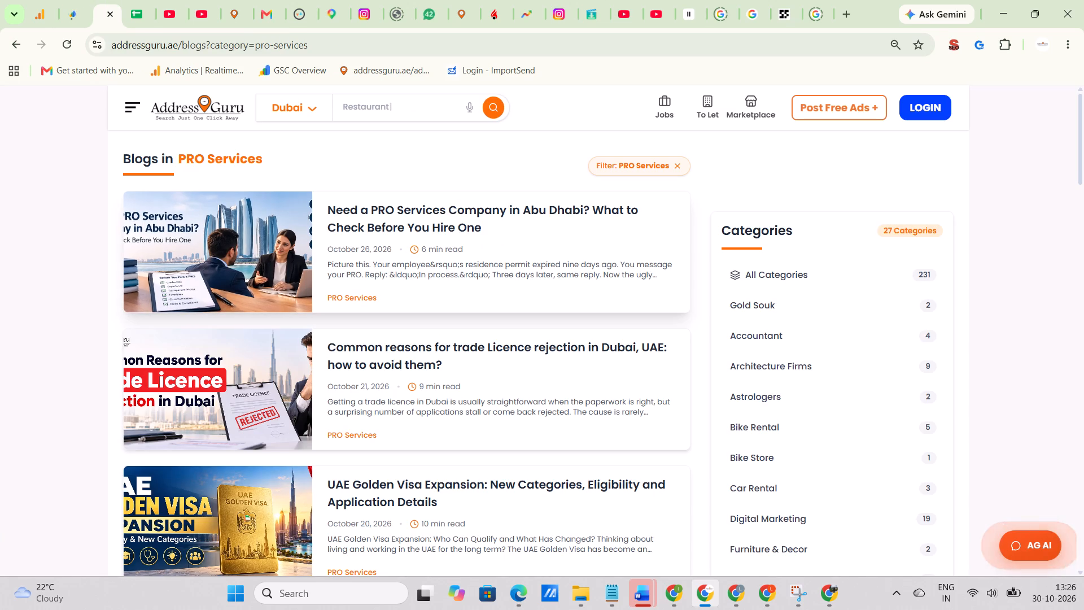
# Find "Golden Visa" in the PRO Services blog listing and open the UAE Golden Visa Expansion article.
pyautogui.hotkey('ctrl', 'f')
pyautogui.hotkey('ctrl', 'v')
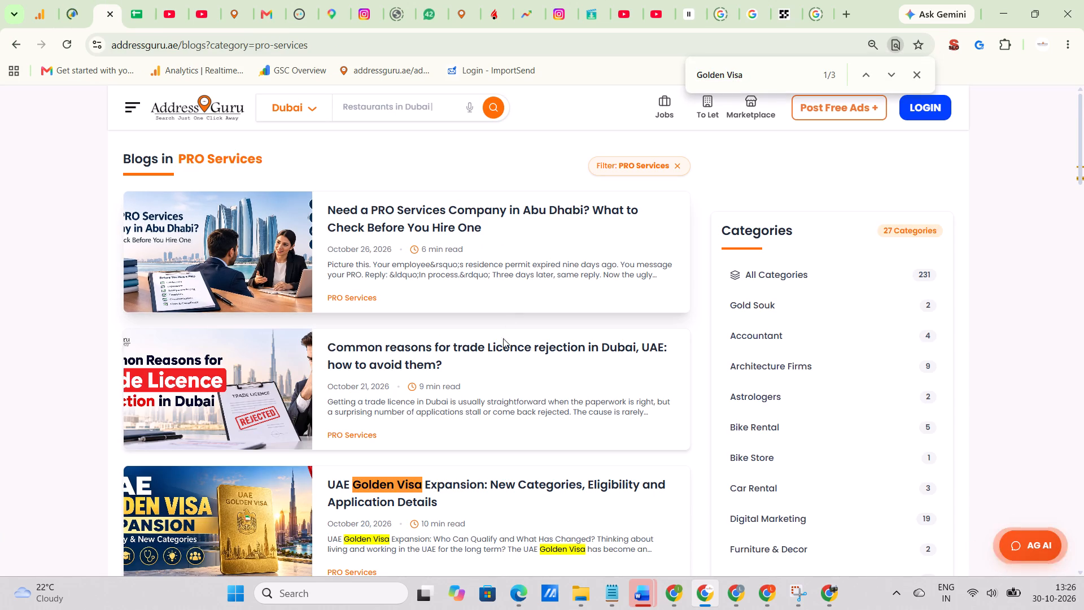
pyautogui.scroll(-1, 495, 389)
pyautogui.click(447, 403)
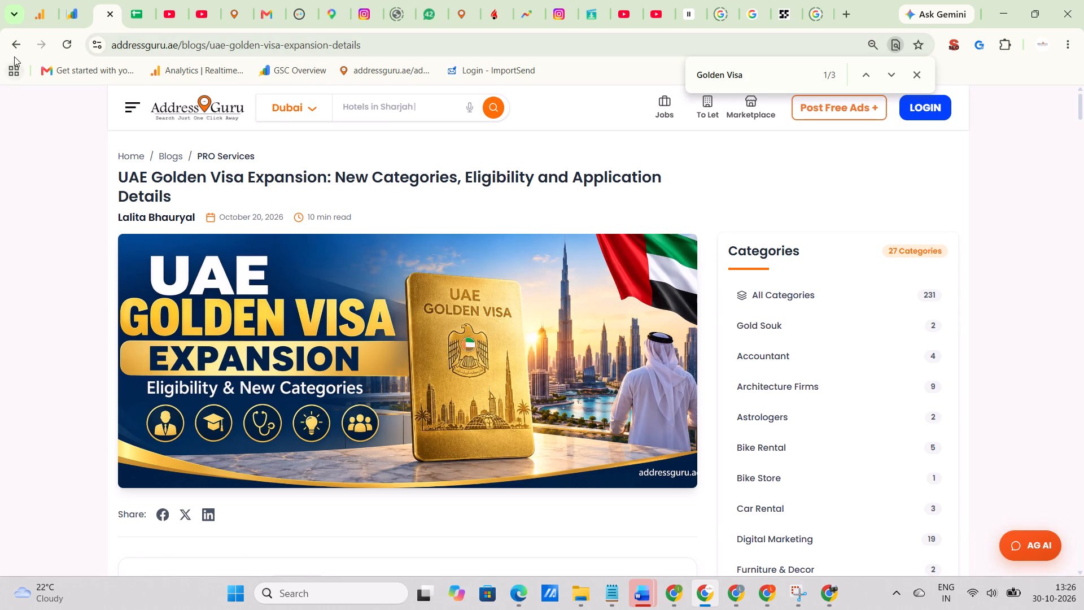
pyautogui.click(19, 43)
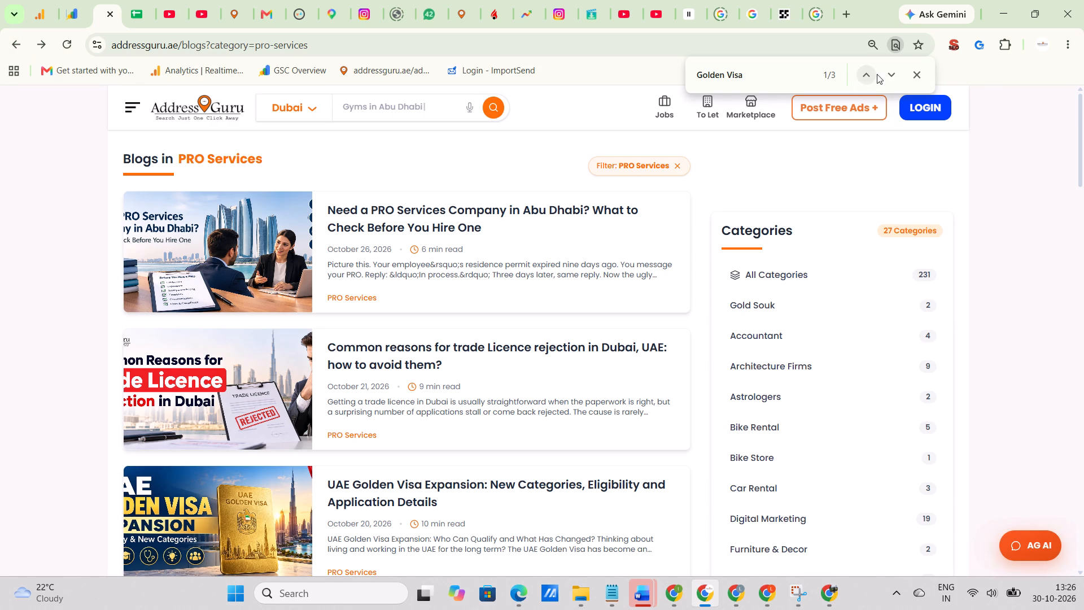
pyautogui.click(886, 72)
pyautogui.click(886, 72)
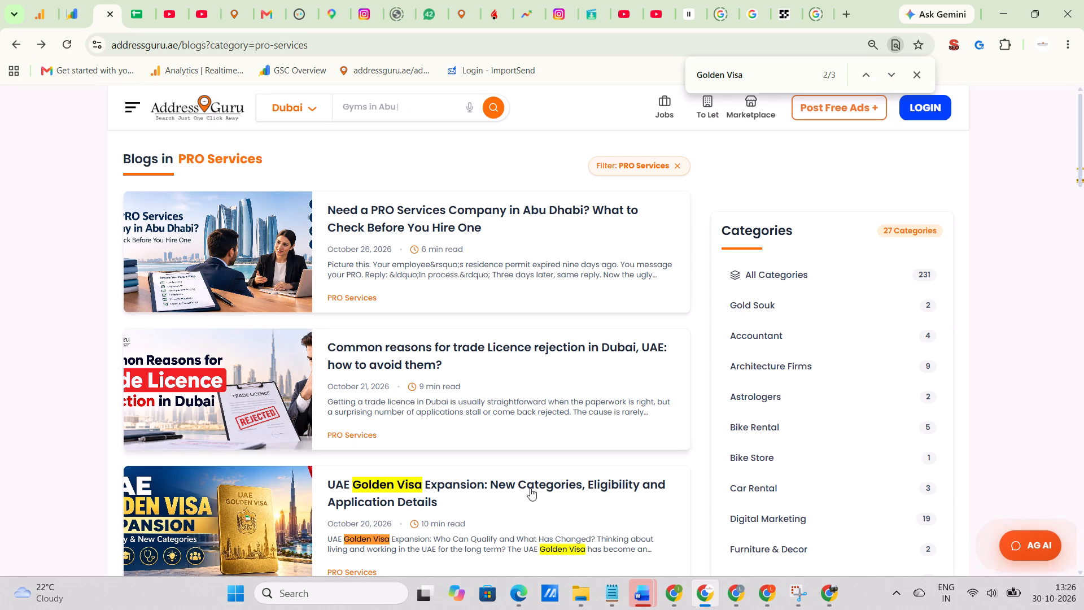
pyautogui.click(498, 476)
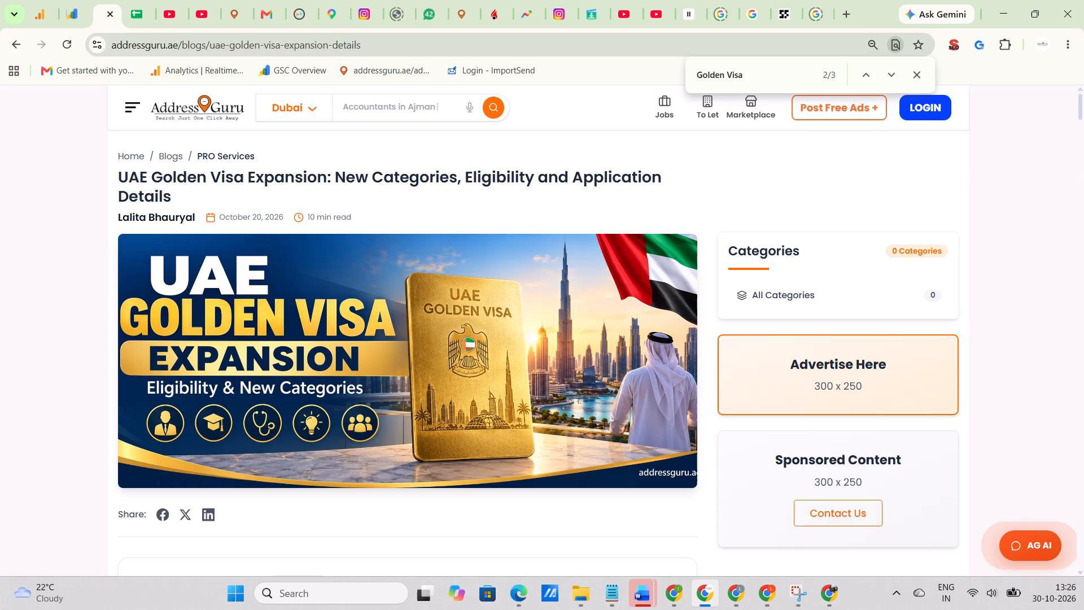
# Copy the full web address of the UAE Golden Visa Expansion article.
pyautogui.click(369, 40)
pyautogui.click(393, 36)
pyautogui.hotkey('ctrl', 'a')
pyautogui.hotkey('ctrl', 'c')
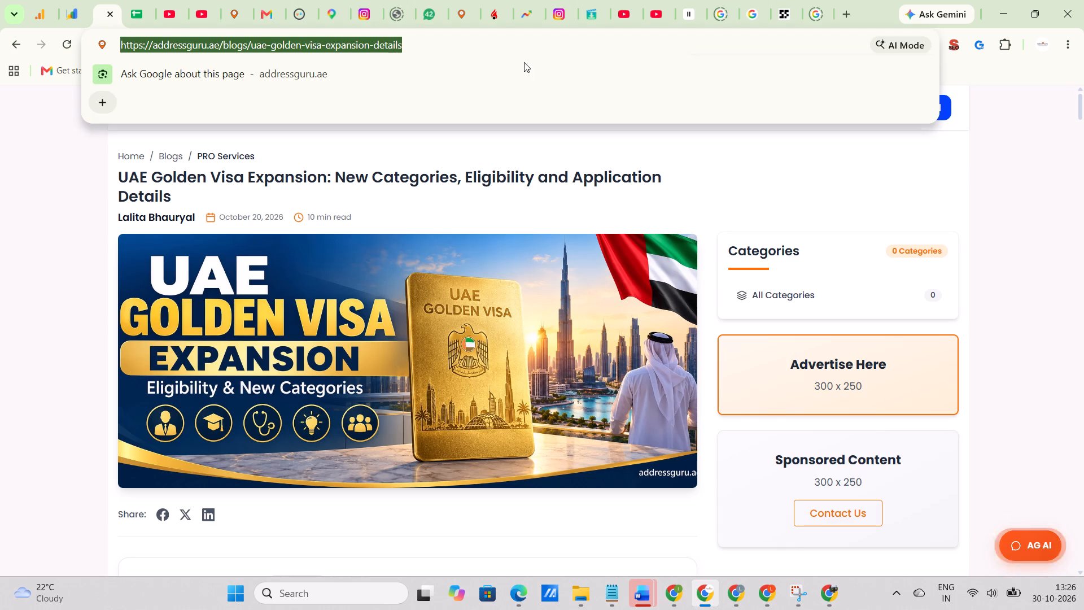
# Return to the Sharjah business visa draft and locate "Golden Visa" in the content's bulleted list of official routes.
pyautogui.click(996, 0)
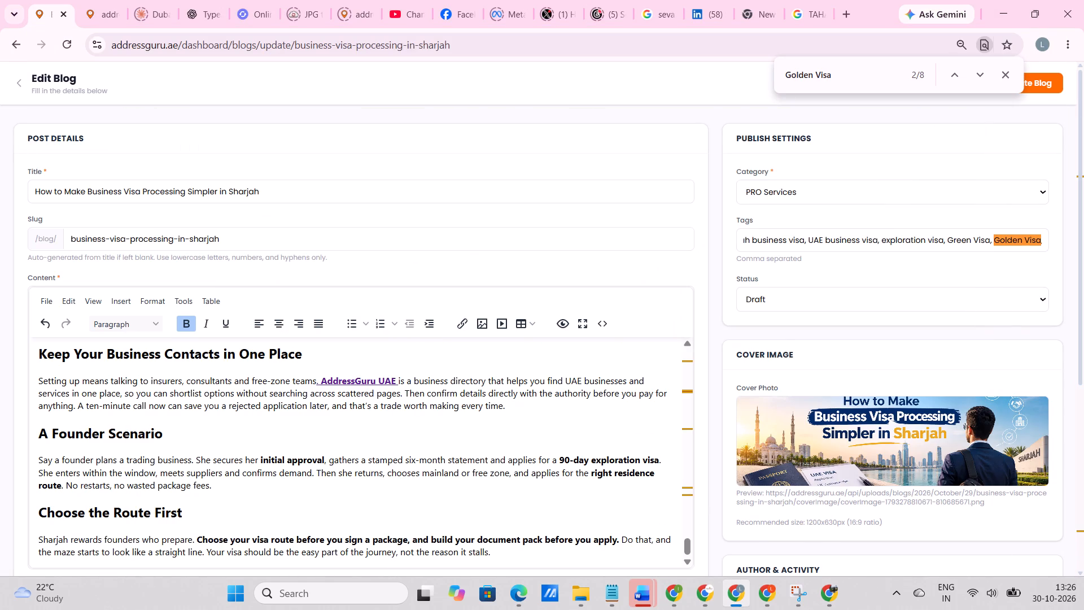
pyautogui.scroll(-4, 421, 464)
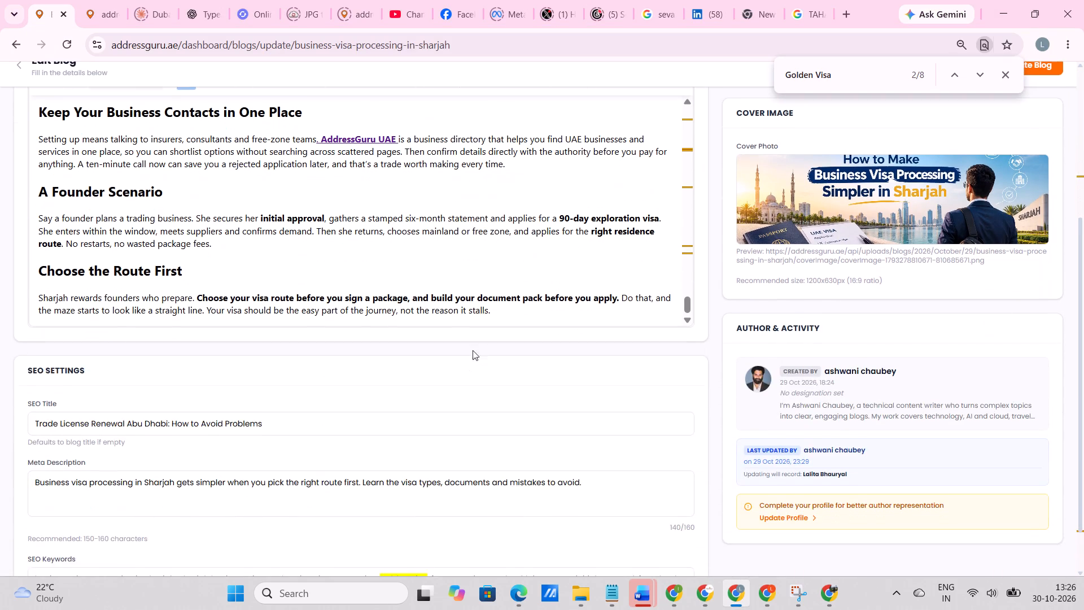
pyautogui.scroll(2, 477, 349)
pyautogui.scroll(-1, 499, 388)
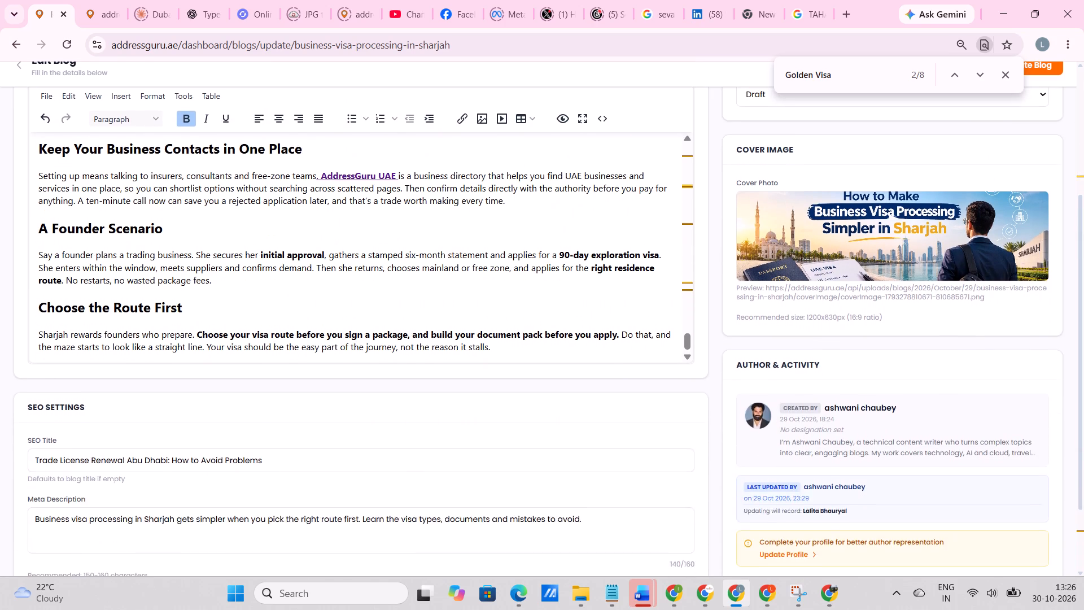
pyautogui.click(977, 72)
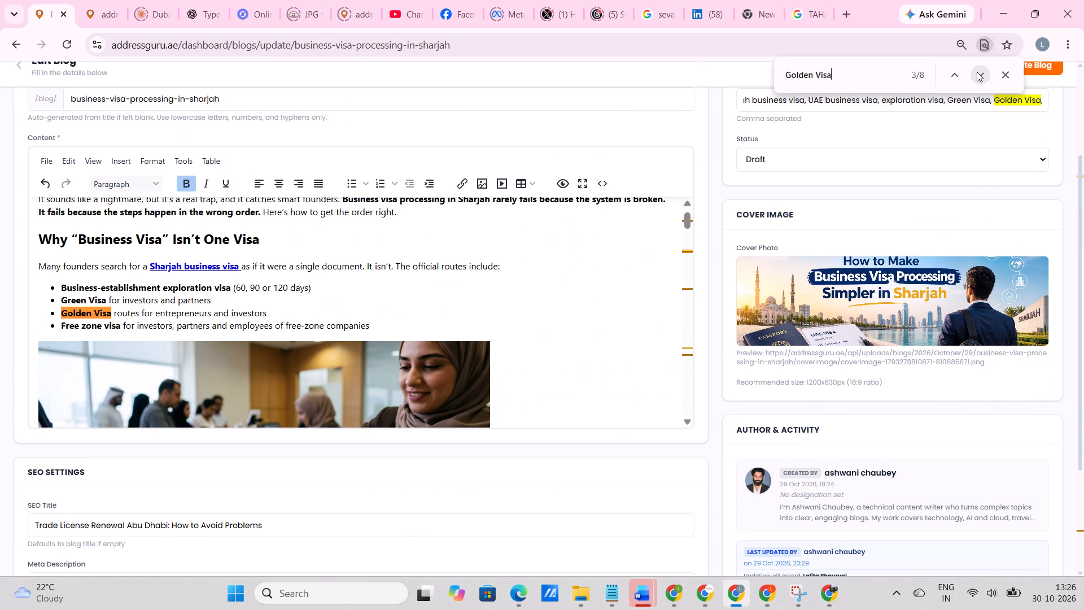
pyautogui.scroll(5, 440, 272)
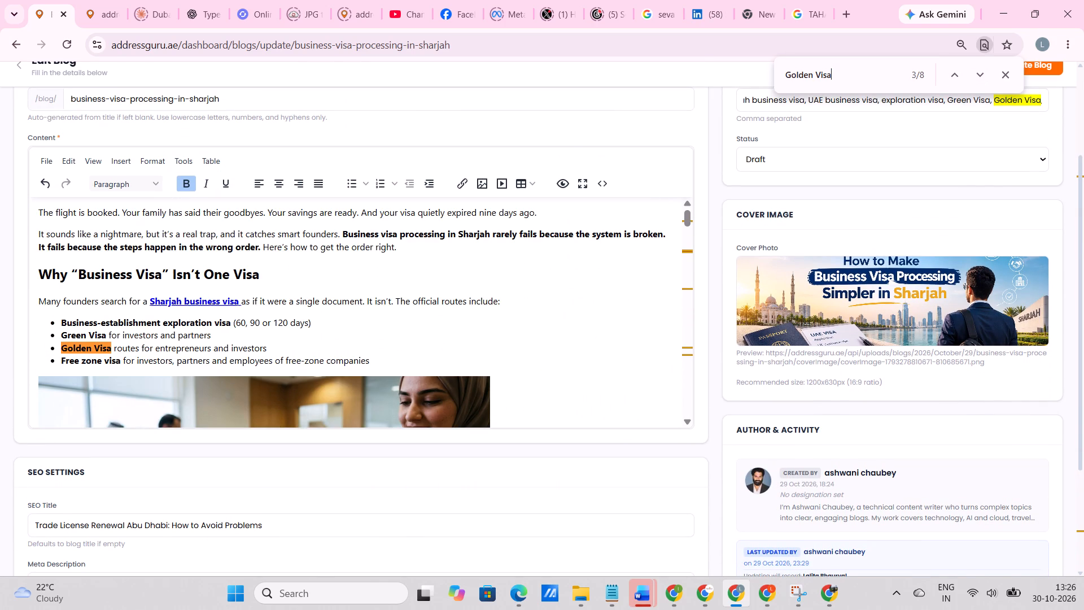
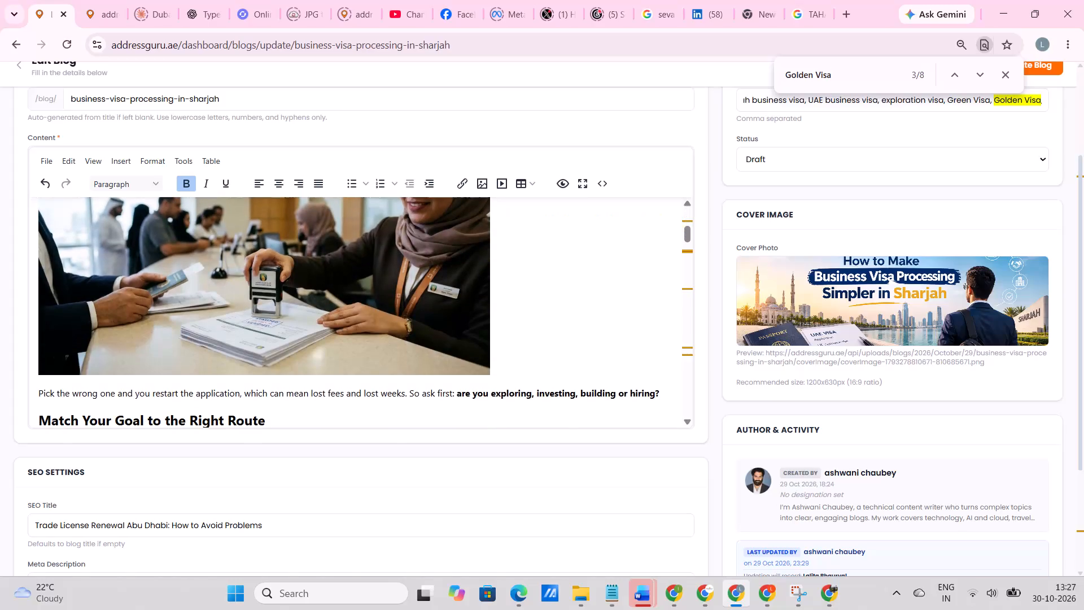
# Pause the song that is playing in the background and return to the Sharjah business visa draft.
pyautogui.click(978, 599)
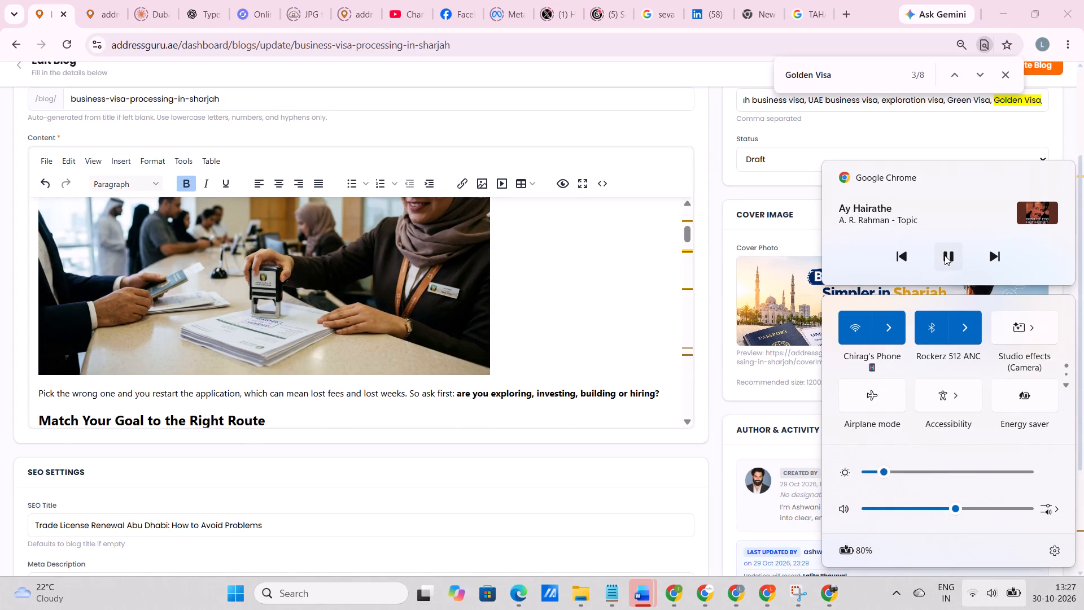
pyautogui.click(945, 255)
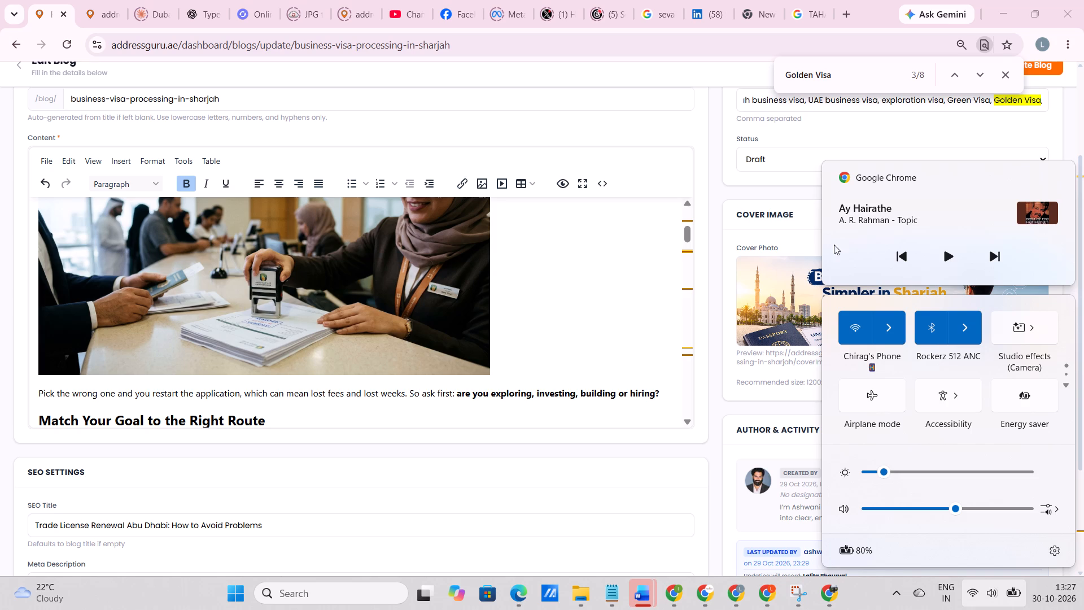
pyautogui.scroll(-1, 551, 324)
pyautogui.click(554, 350)
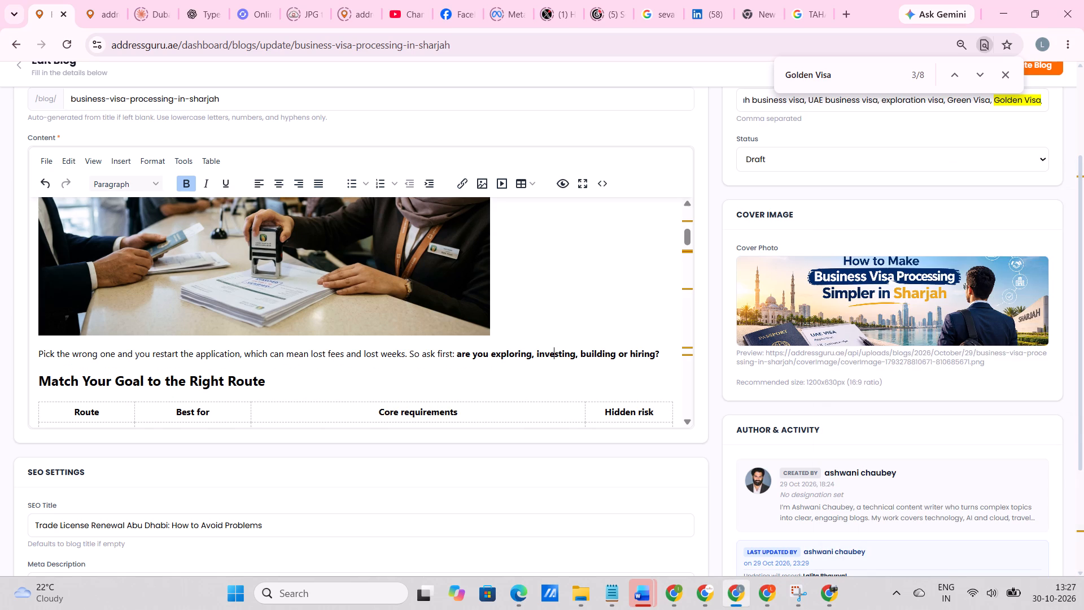
# Examine the "Golden Visa" mentions in the draft's content, from the official routes list down to The Simplification Checklist.
pyautogui.scroll(4, 554, 350)
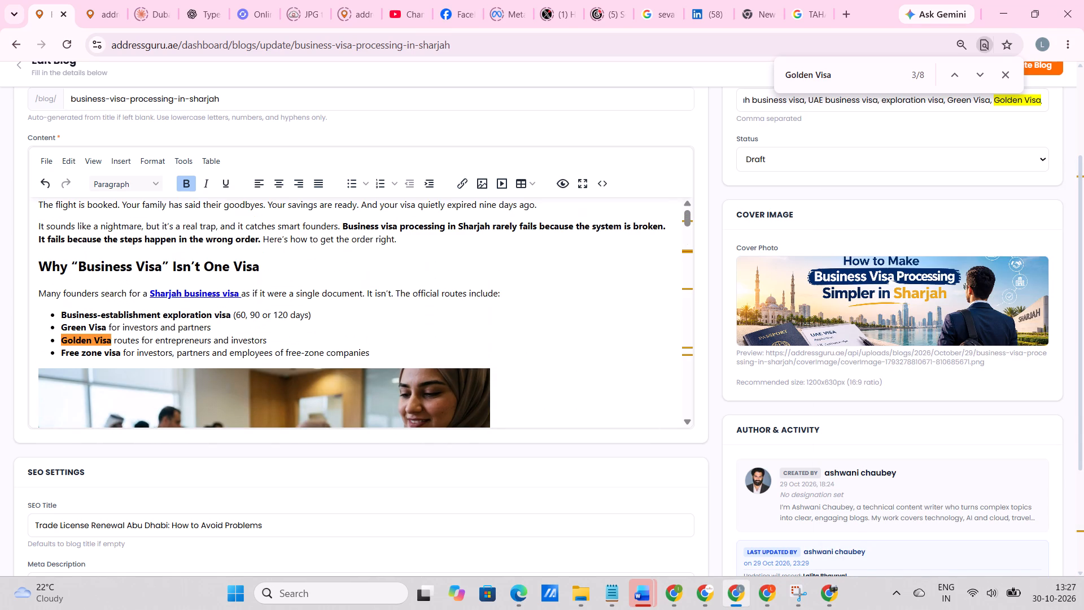
pyautogui.scroll(-3, 527, 320)
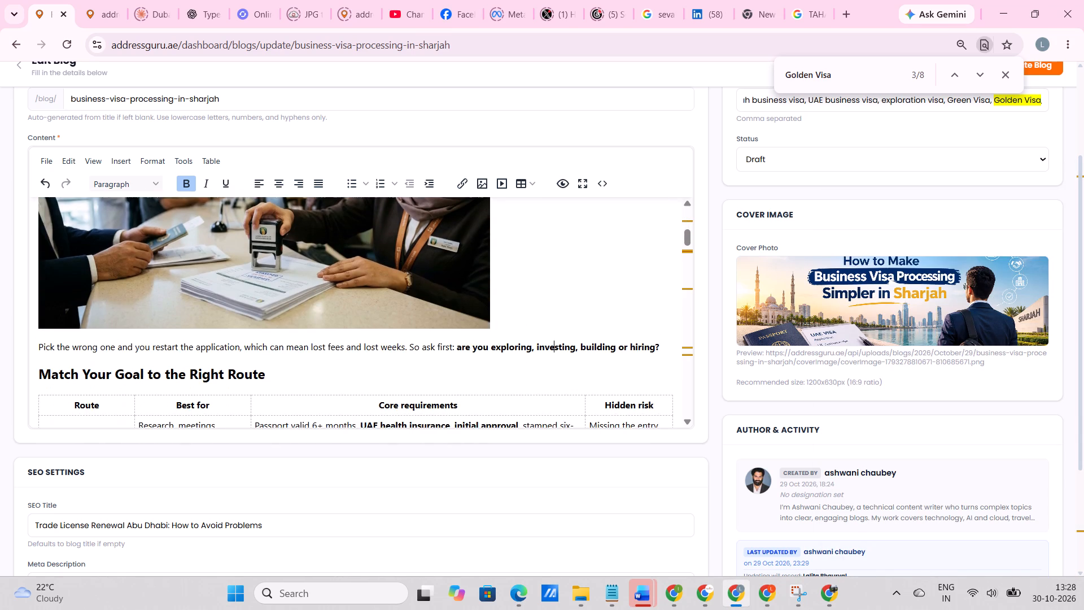
pyautogui.scroll(-4, 524, 315)
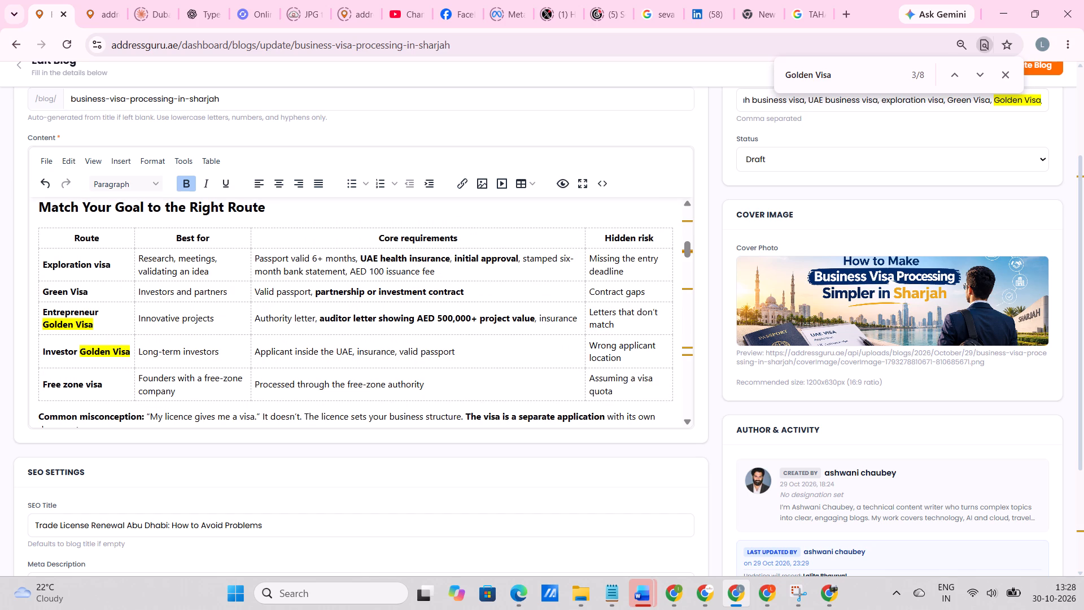
pyautogui.scroll(-2, 82, 352)
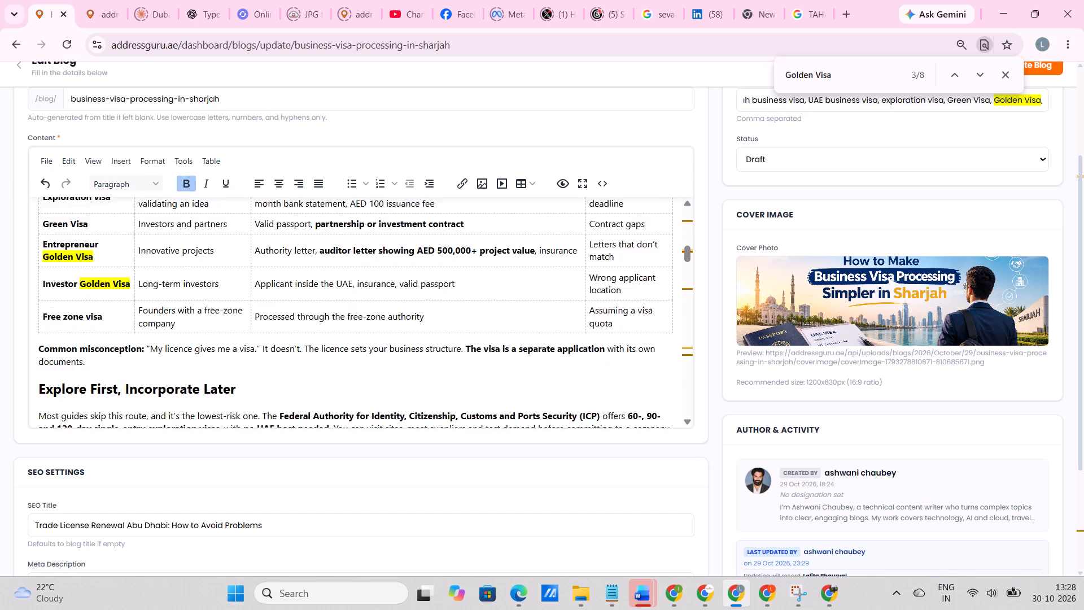
pyautogui.scroll(-6, 82, 352)
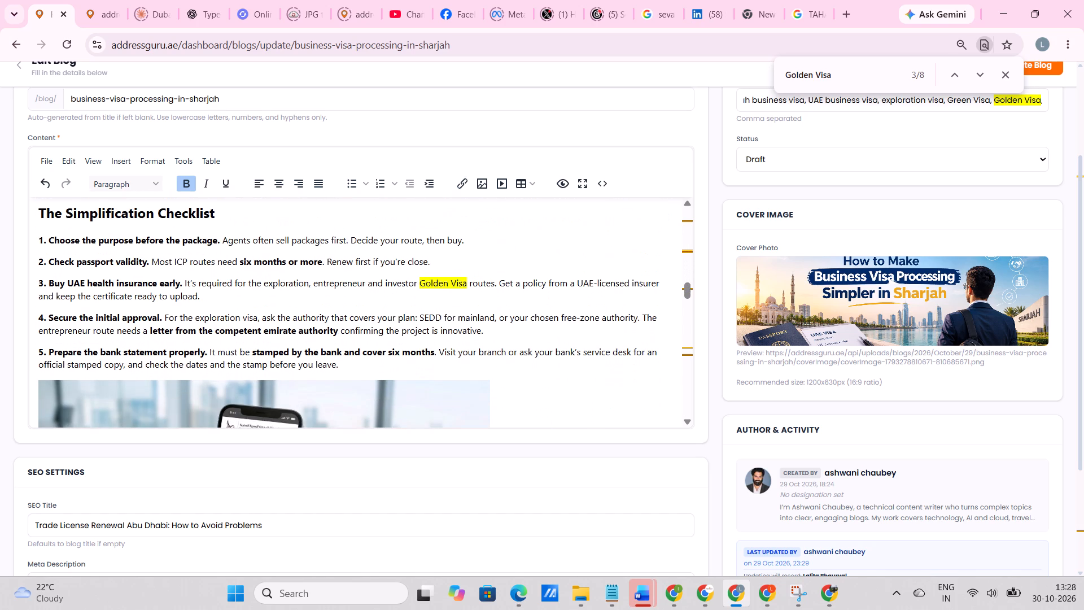
# Link "Golden Visa" in the route table's Entrepreneur row to the copied UAE Golden Visa Expansion article address, opening in a new window.
pyautogui.scroll(1, 336, 336)
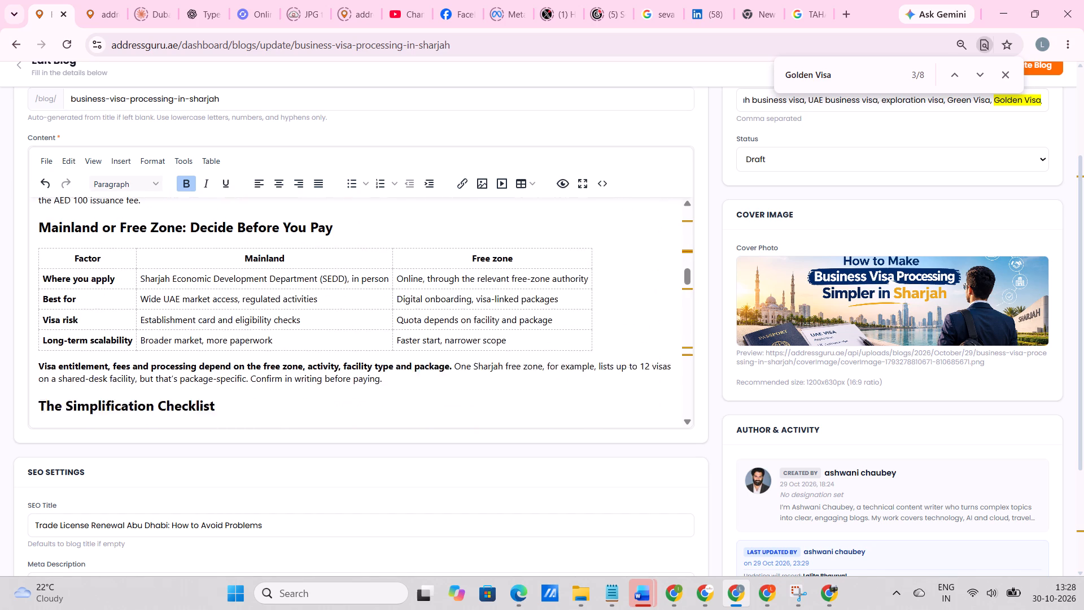
pyautogui.scroll(1, 340, 336)
pyautogui.scroll(1, 202, 311)
pyautogui.scroll(1, 151, 324)
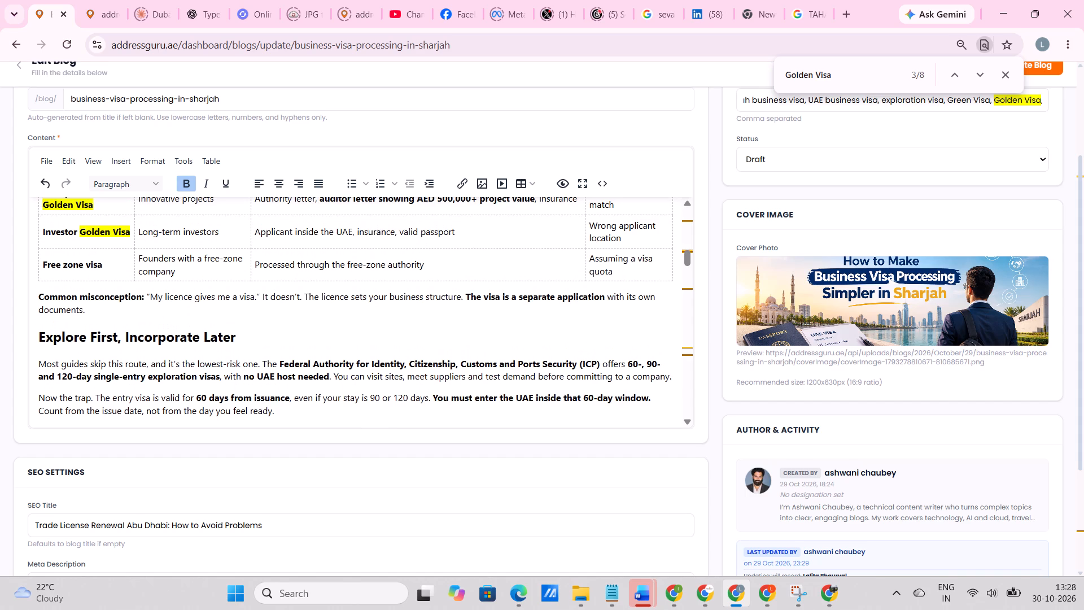
pyautogui.scroll(1, 87, 244)
pyautogui.moveTo(102, 253); pyautogui.dragTo(46, 252)
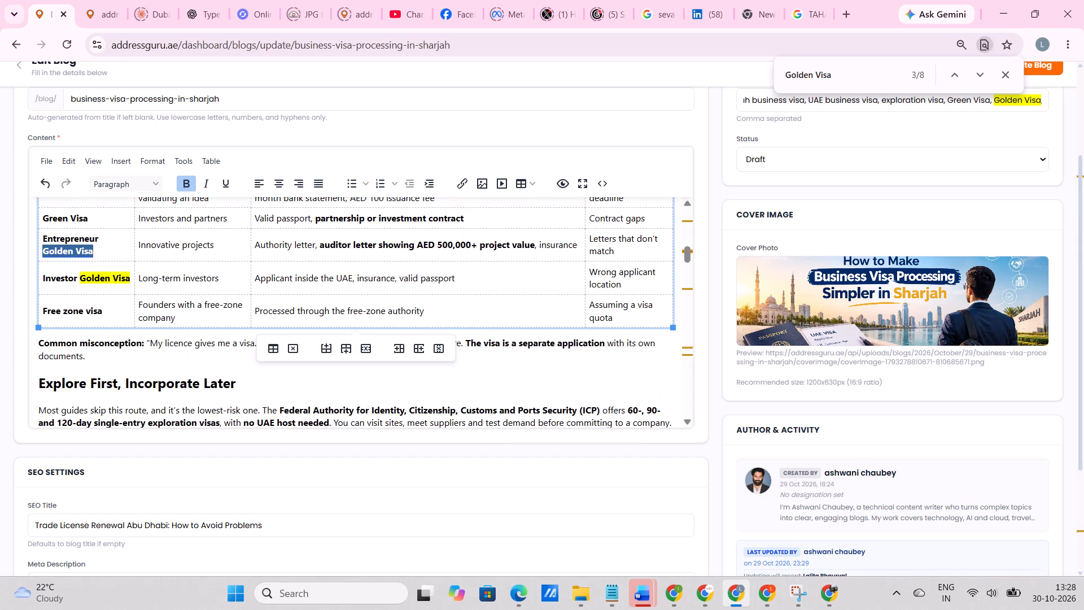
pyautogui.moveTo(46, 252); pyautogui.dragTo(45, 252)
pyautogui.click(457, 186)
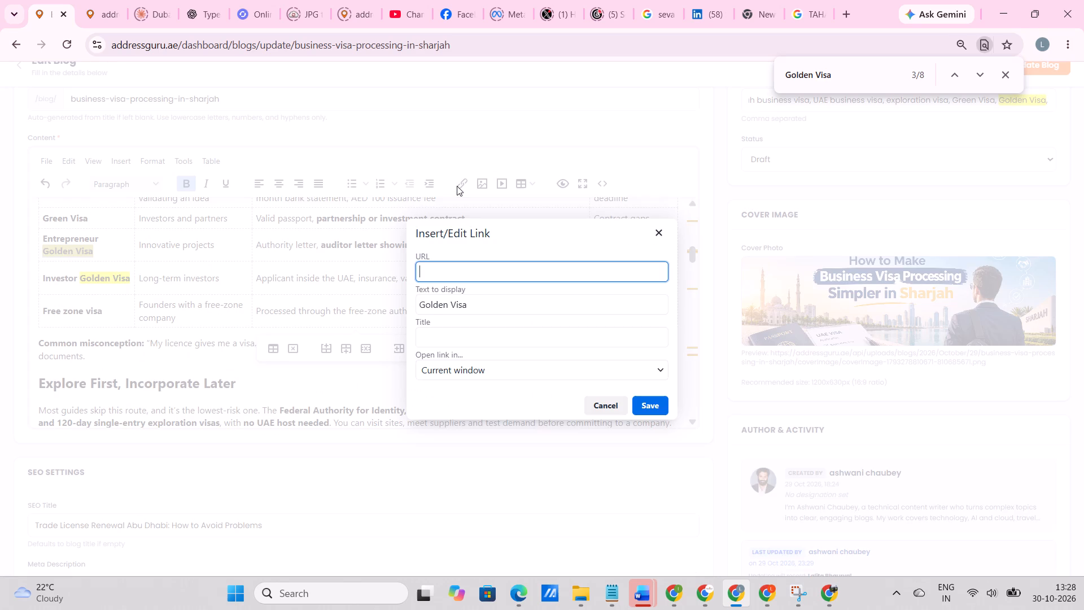
pyautogui.hotkey('ctrl', 'v')
pyautogui.click(563, 367)
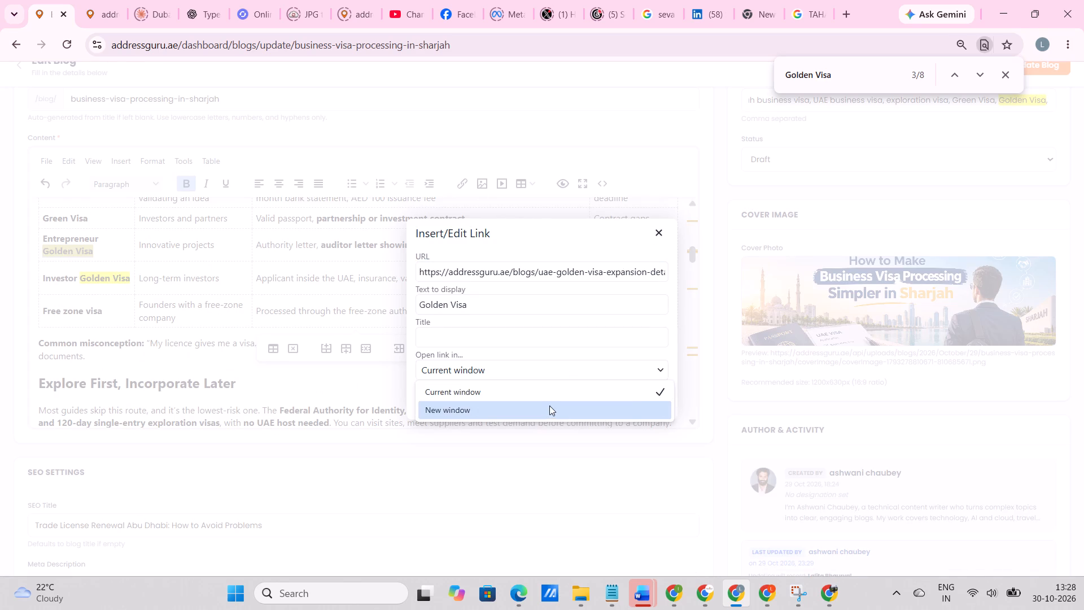
pyautogui.click(548, 407)
pyautogui.click(650, 407)
pyautogui.click(488, 380)
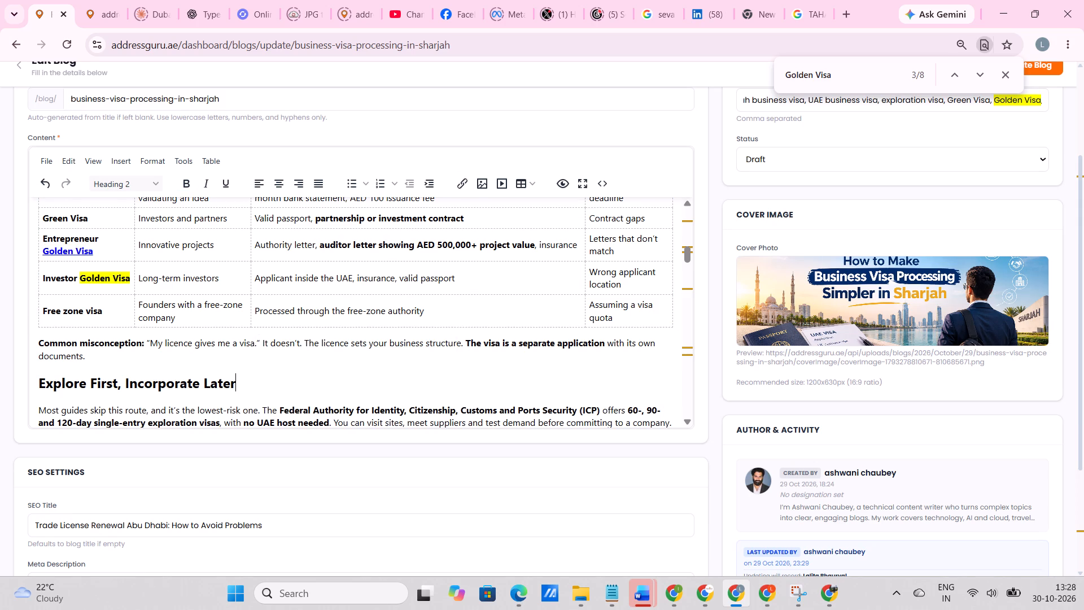
pyautogui.click(1011, 72)
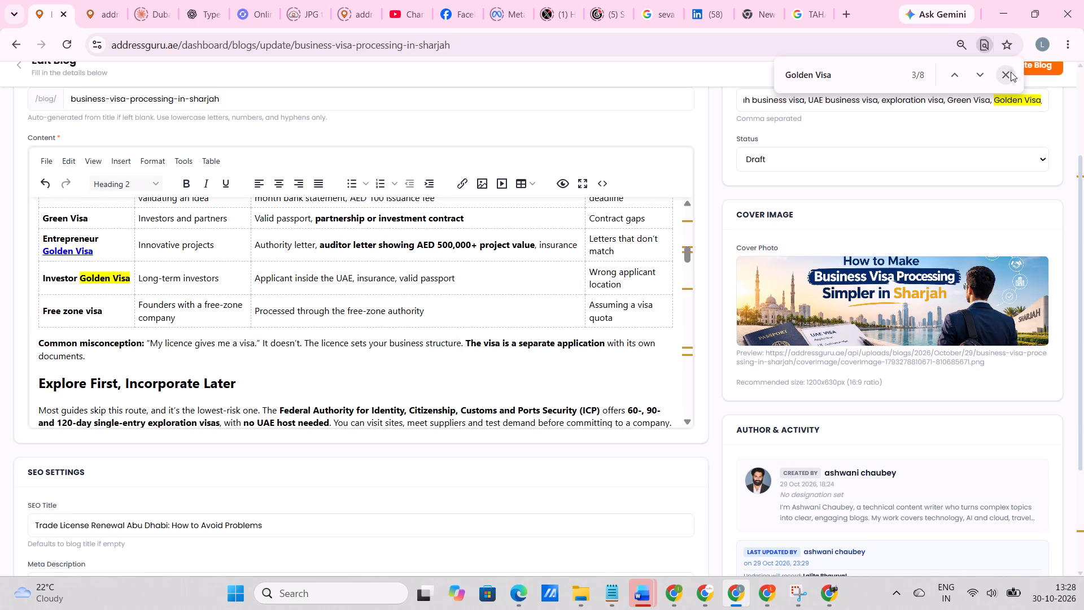
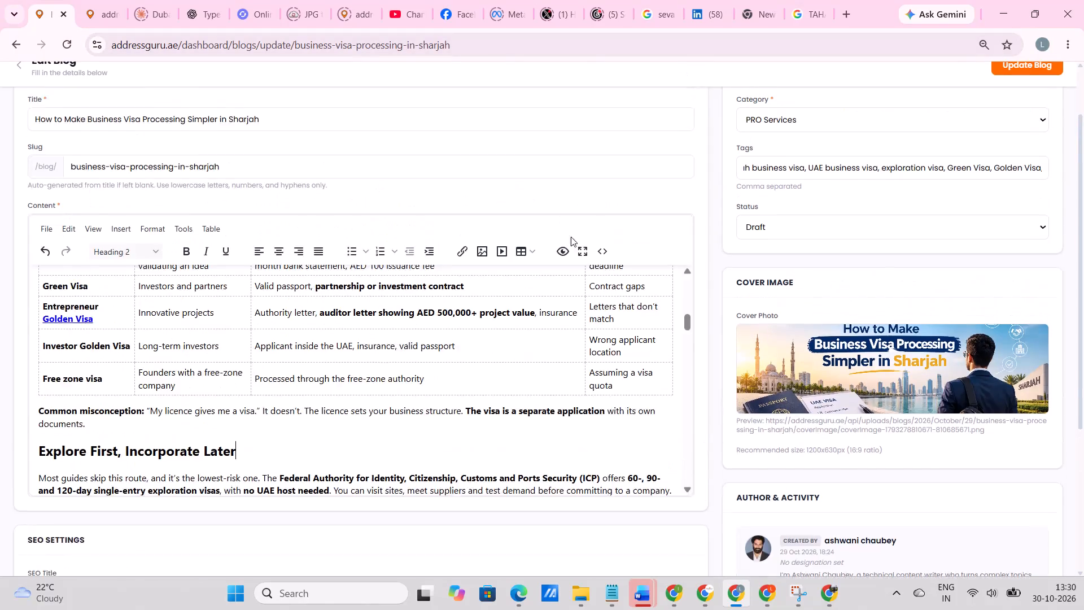
# Proofread the Sharjah business visa draft's content from the introduction through the Explore First, Incorporate Later section.
pyautogui.hscroll(-1, 465, 334)
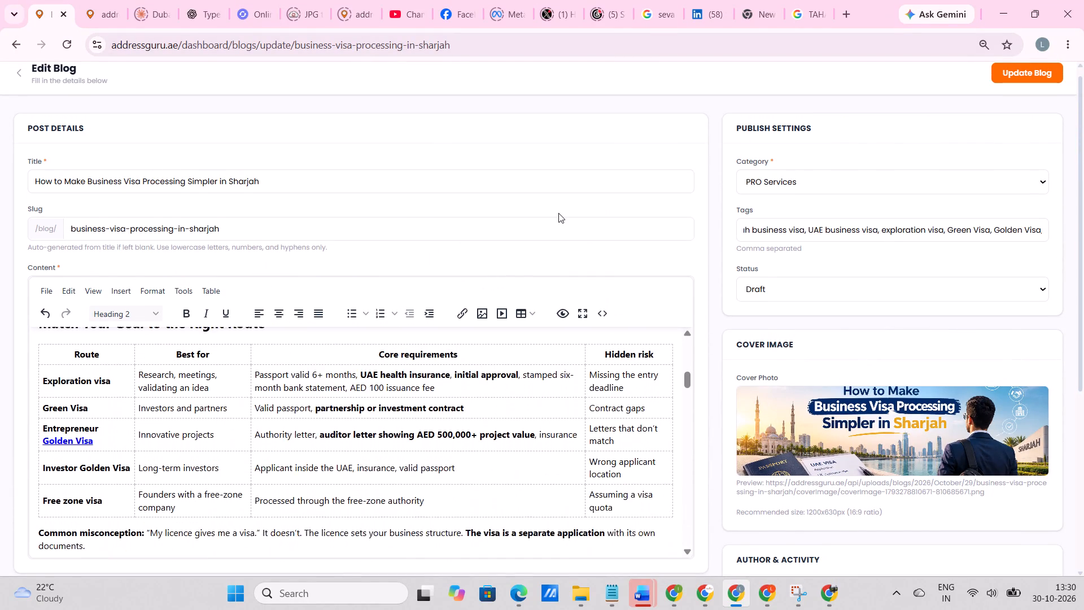
pyautogui.scroll(-2, 558, 213)
pyautogui.scroll(3, 501, 281)
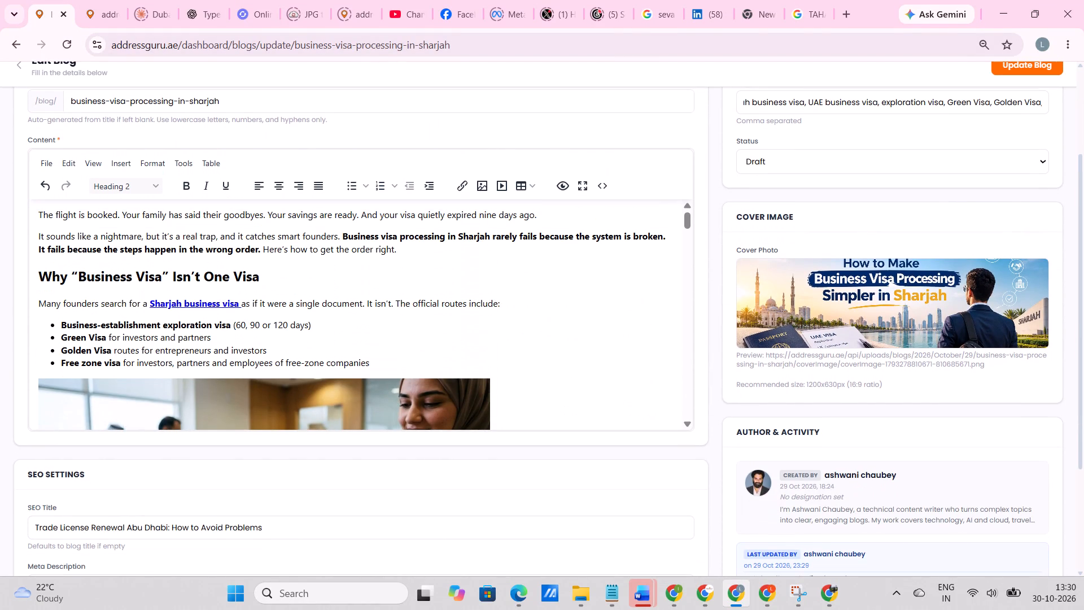
pyautogui.scroll(-4, 501, 281)
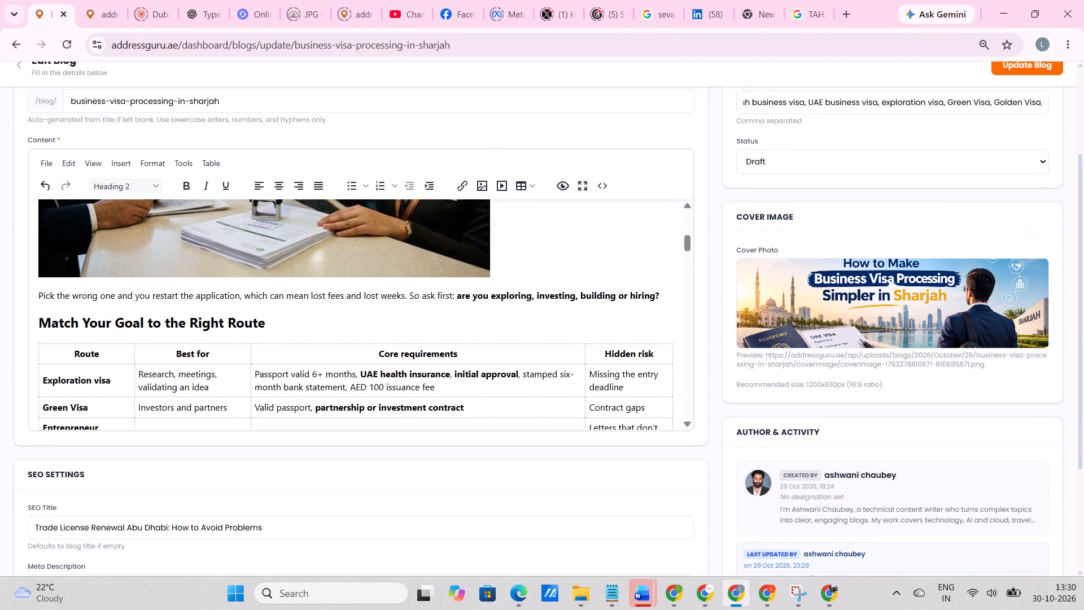
pyautogui.scroll(-4, 501, 281)
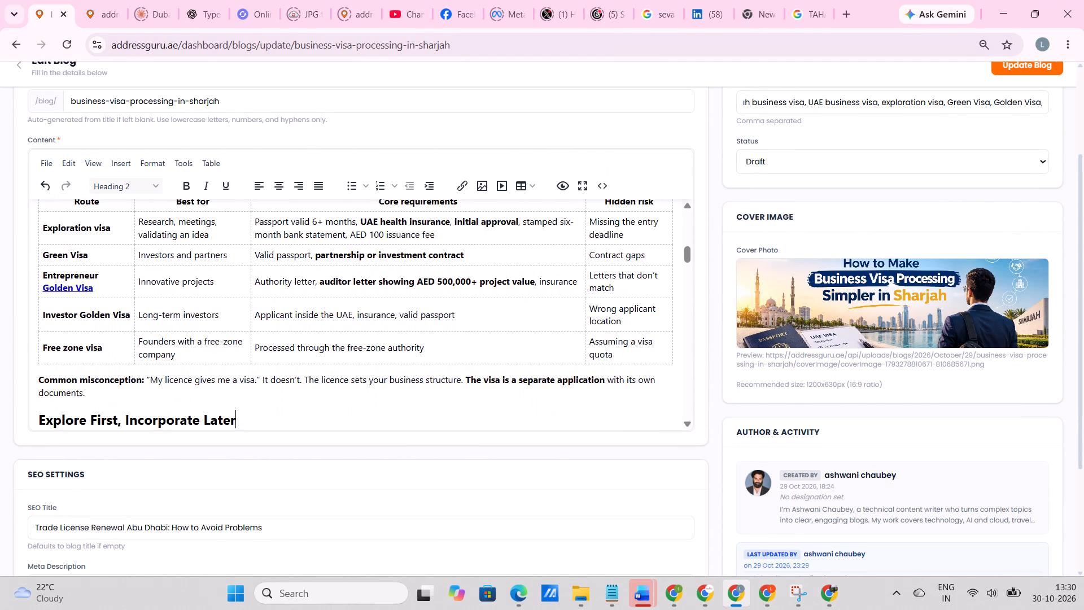
pyautogui.scroll(-3, 501, 281)
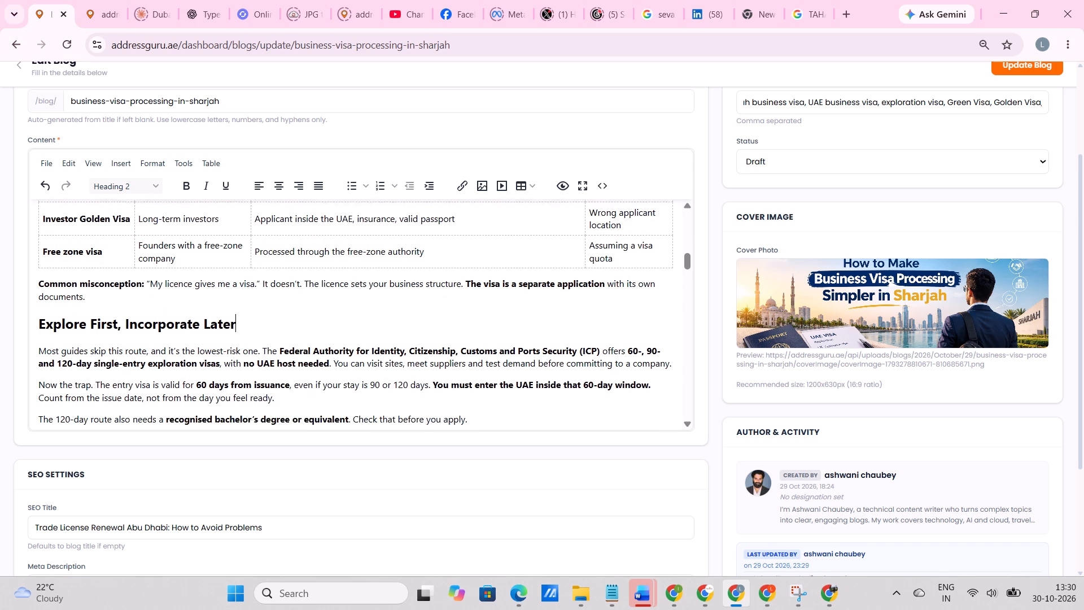
pyautogui.scroll(-2, 502, 292)
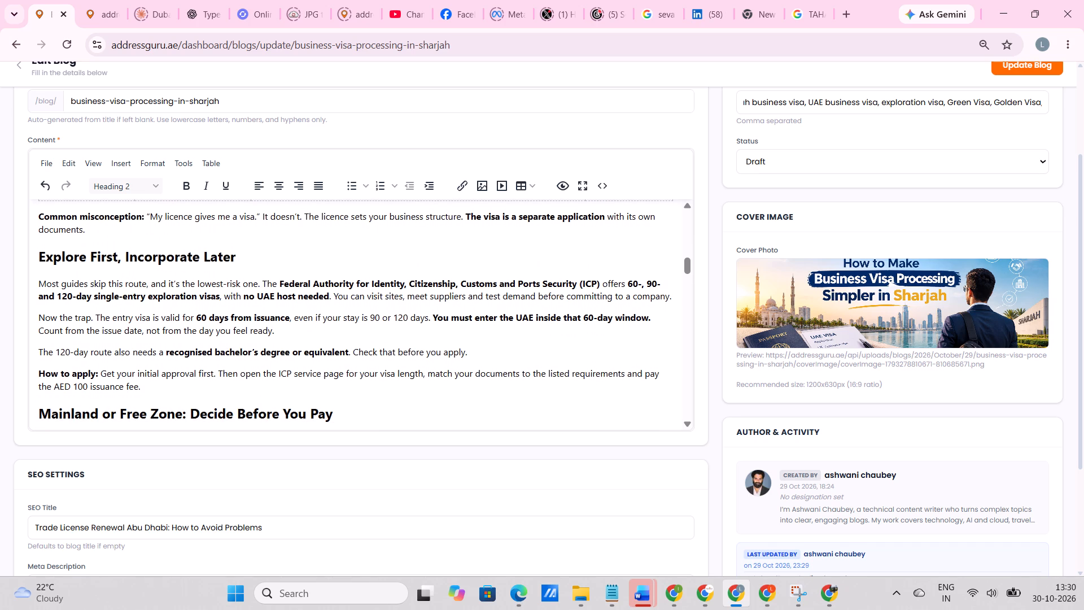
pyautogui.scroll(-1, 449, 302)
pyautogui.scroll(-1, 286, 285)
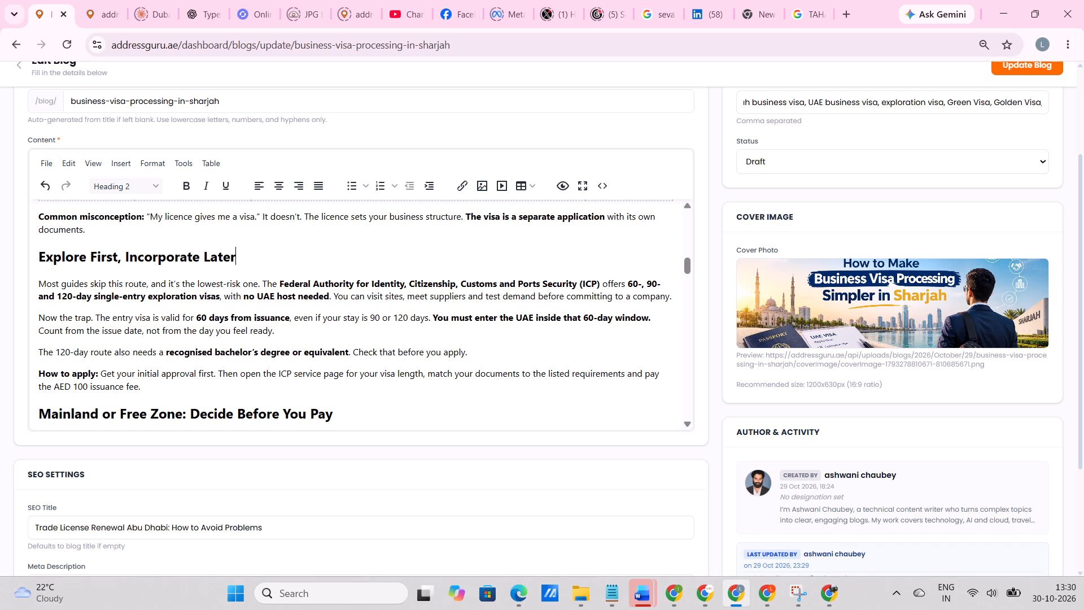
# Remove the bold formatting from "Customs and Ports Security (ICP)" and "60 days from issuance," under Explore First, Incorporate Later.
pyautogui.moveTo(460, 281); pyautogui.dragTo(577, 282)
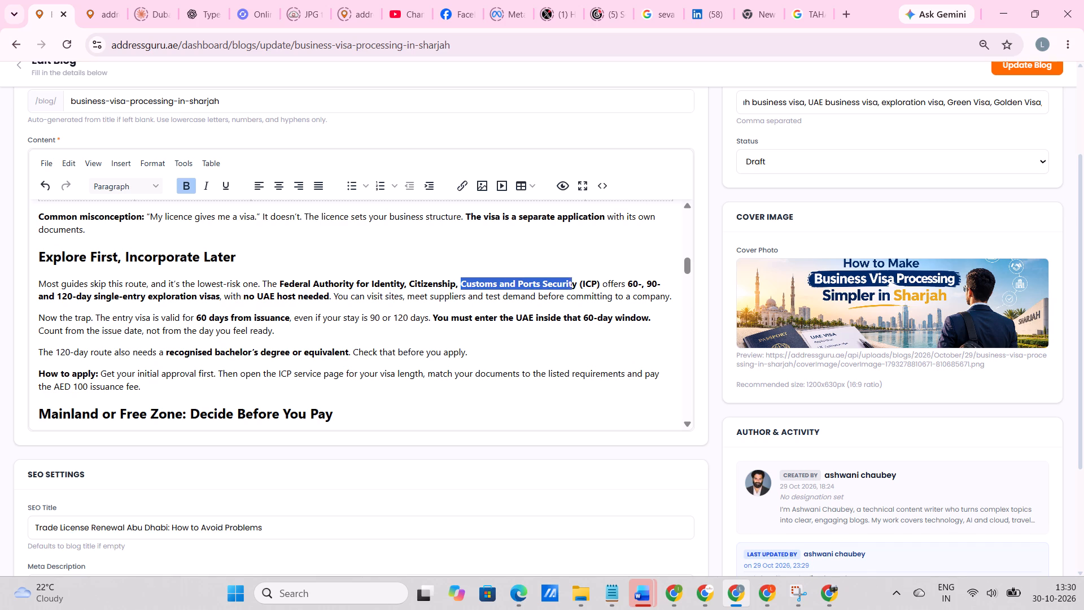
pyautogui.moveTo(577, 282); pyautogui.dragTo(603, 282)
pyautogui.hotkey('ctrl', 'b')
pyautogui.click(603, 282)
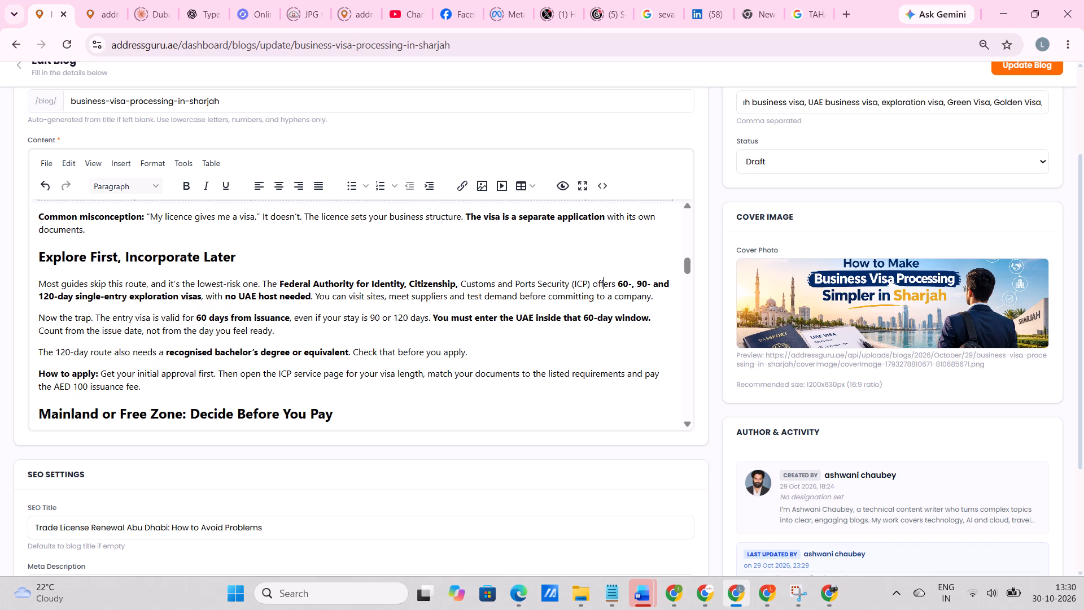
pyautogui.scroll(-1, 569, 296)
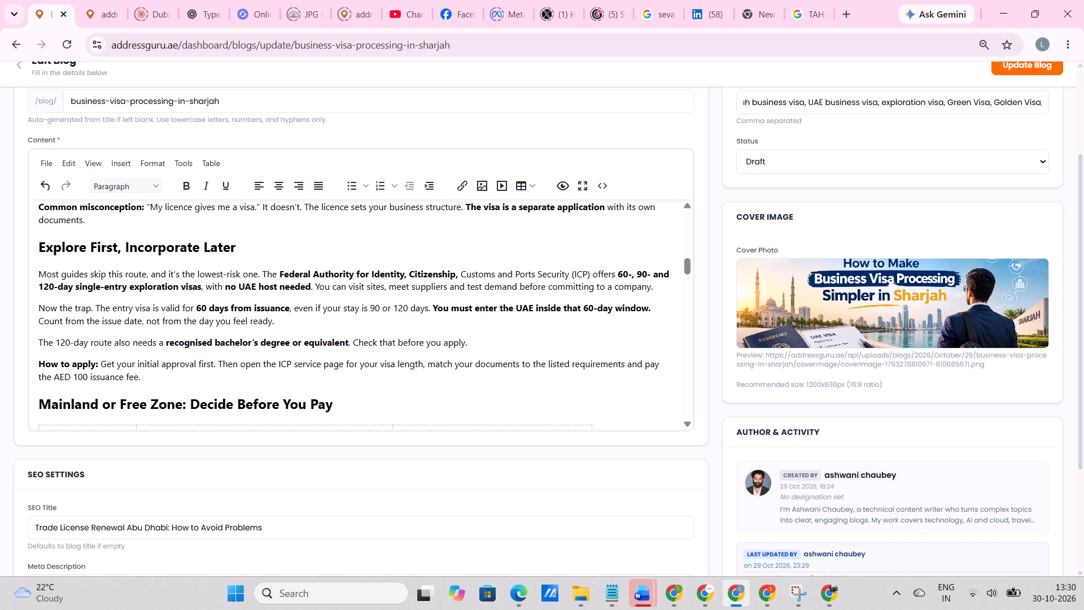
pyautogui.moveTo(196, 307); pyautogui.dragTo(293, 306)
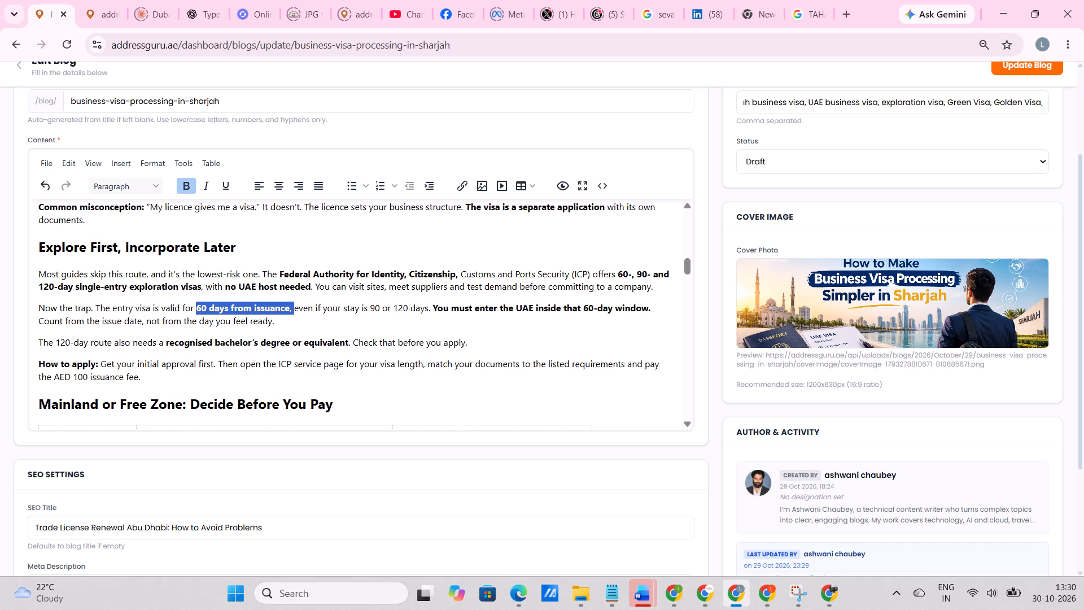
pyautogui.moveTo(293, 306); pyautogui.dragTo(294, 306)
pyautogui.hotkey('ctrl', 'b')
pyautogui.click(298, 306)
# Proofread the draft from Mainland or Free Zone: Decide Before You Pay through Your Founder Document Pack, checking text, tables and images.
pyautogui.scroll(-1, 308, 323)
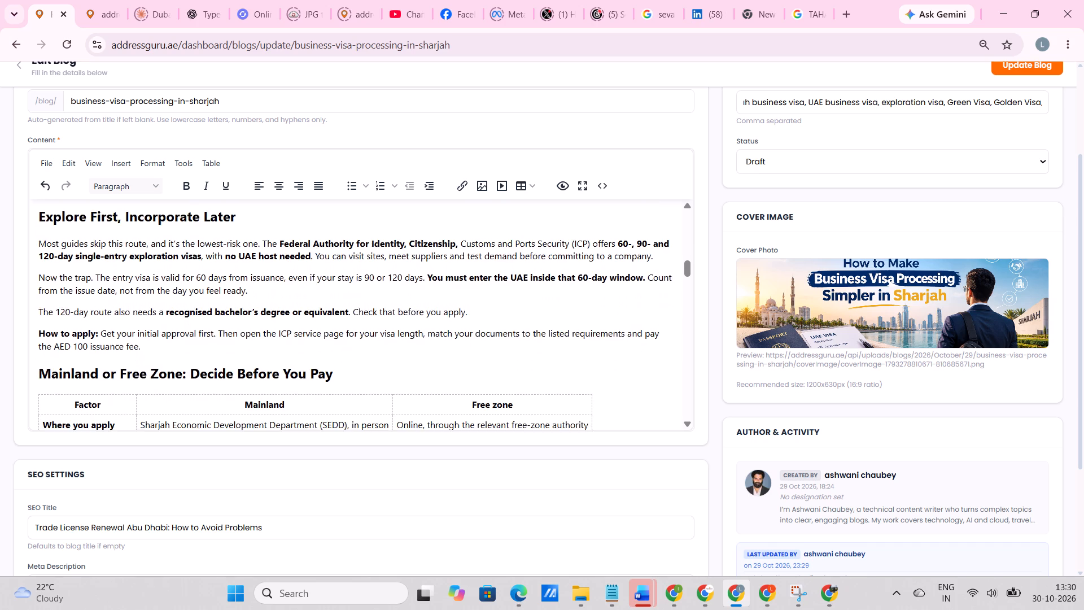
pyautogui.scroll(-3, 308, 323)
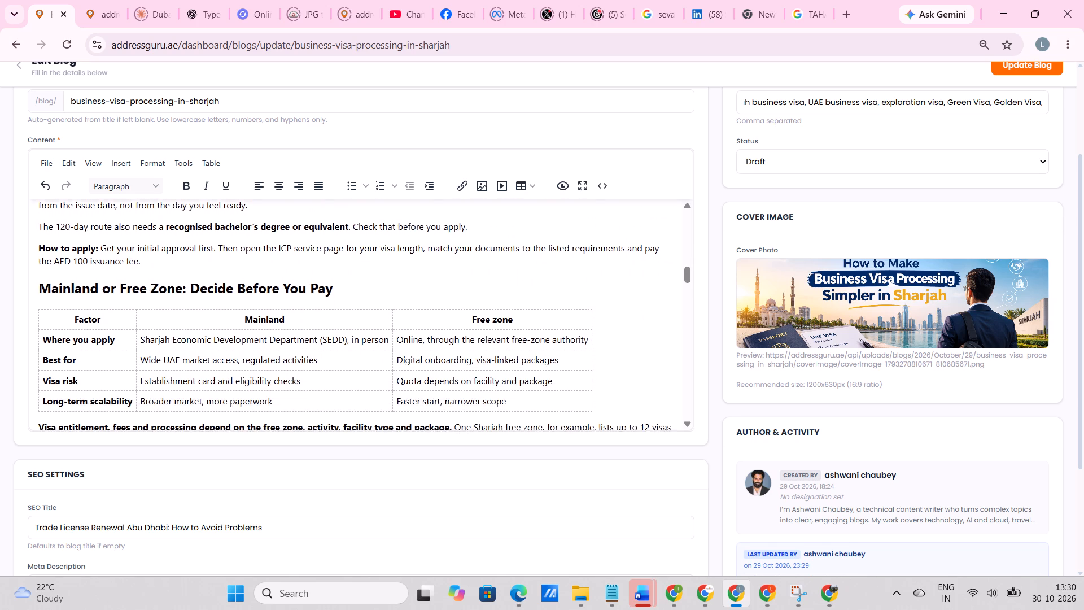
pyautogui.scroll(-2, 311, 319)
pyautogui.scroll(1, 311, 319)
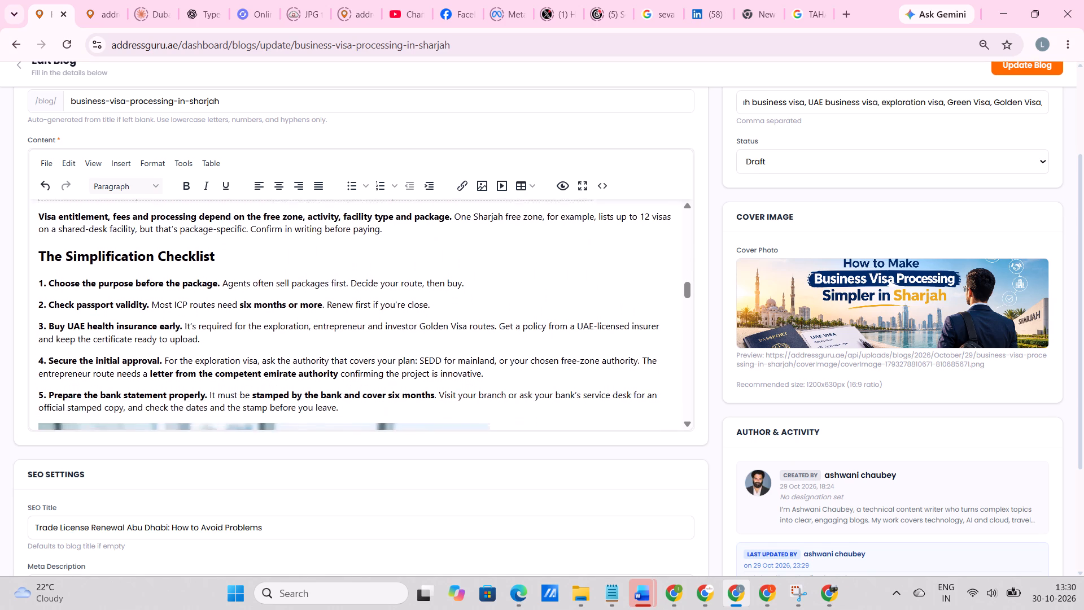
pyautogui.scroll(1, 311, 319)
pyautogui.scroll(-1, 311, 319)
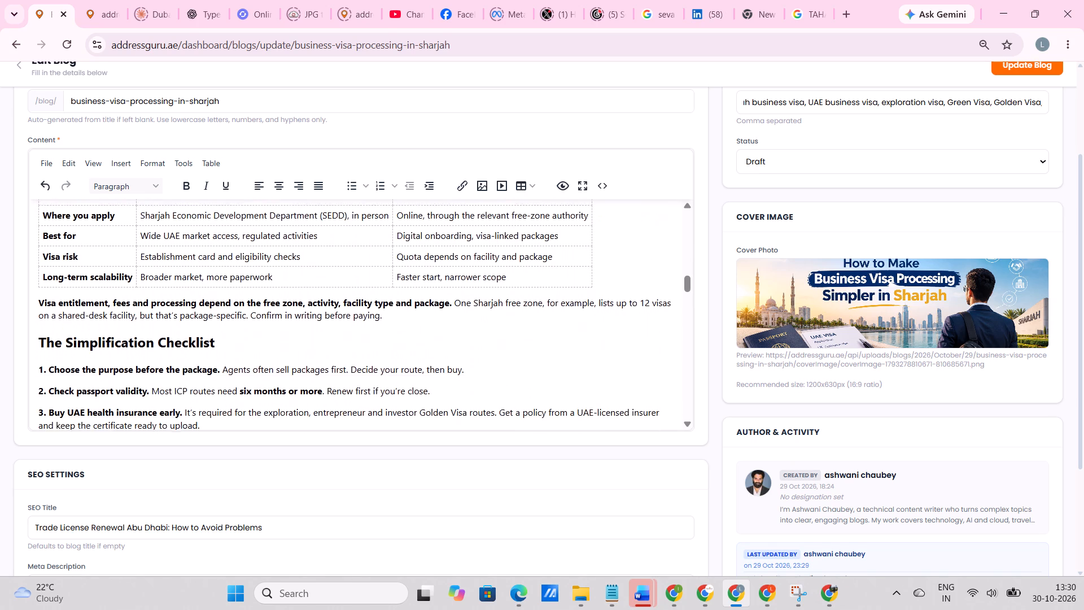
pyautogui.scroll(-4, 311, 319)
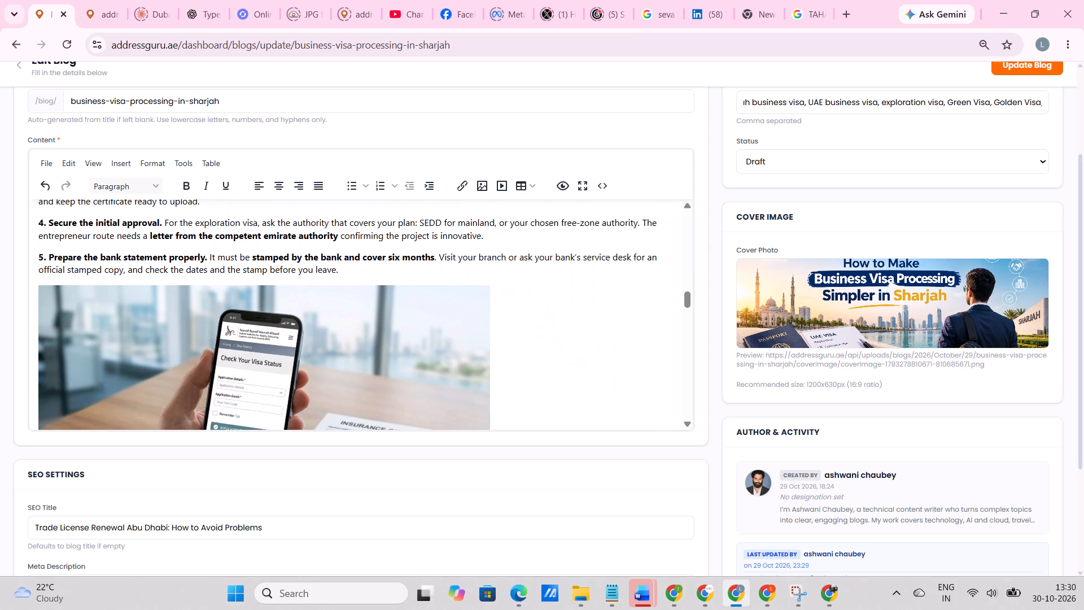
pyautogui.scroll(1, 311, 319)
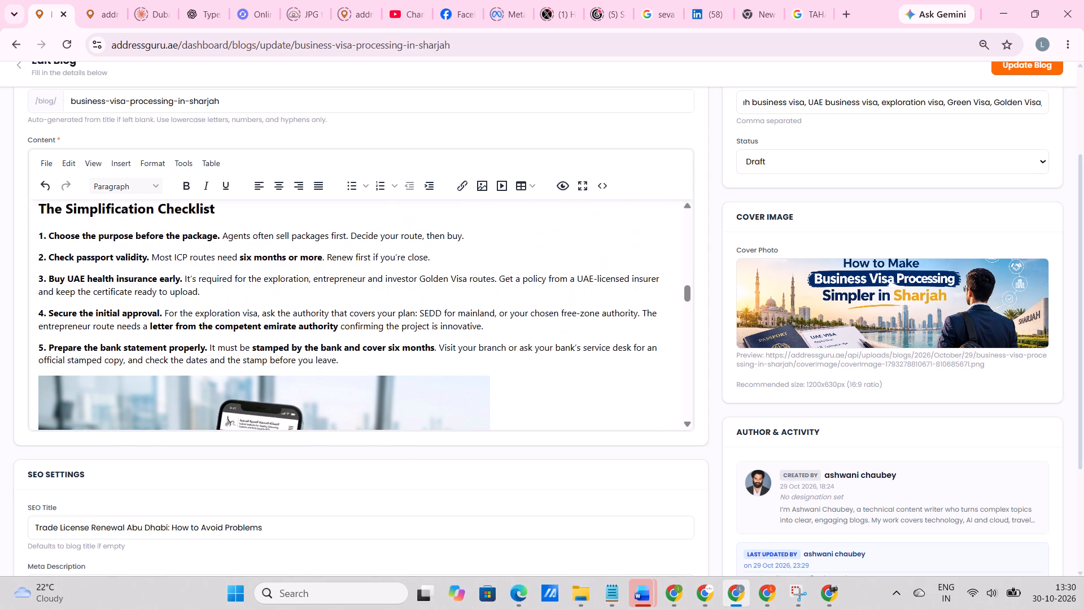
pyautogui.scroll(-6, 311, 319)
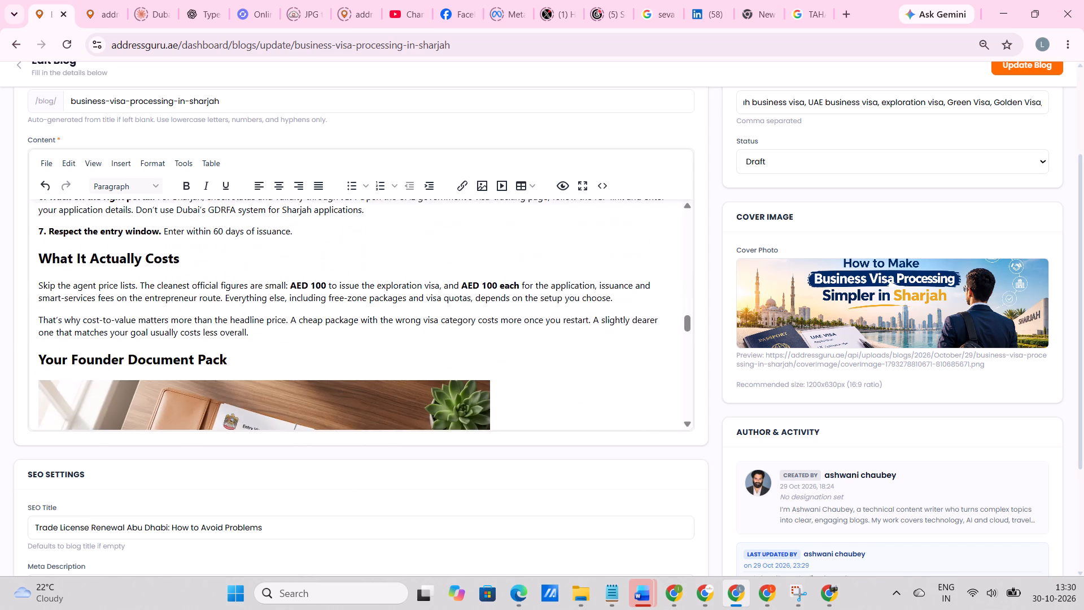
pyautogui.scroll(-3, 311, 319)
pyautogui.scroll(2, 311, 319)
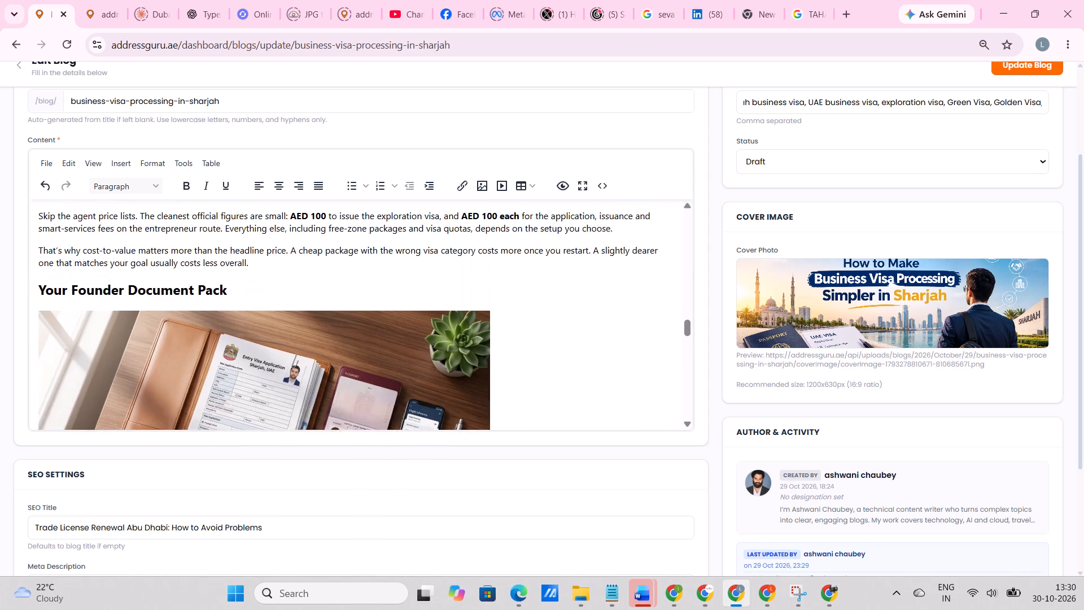
pyautogui.scroll(1, 311, 319)
pyautogui.scroll(-2, 311, 319)
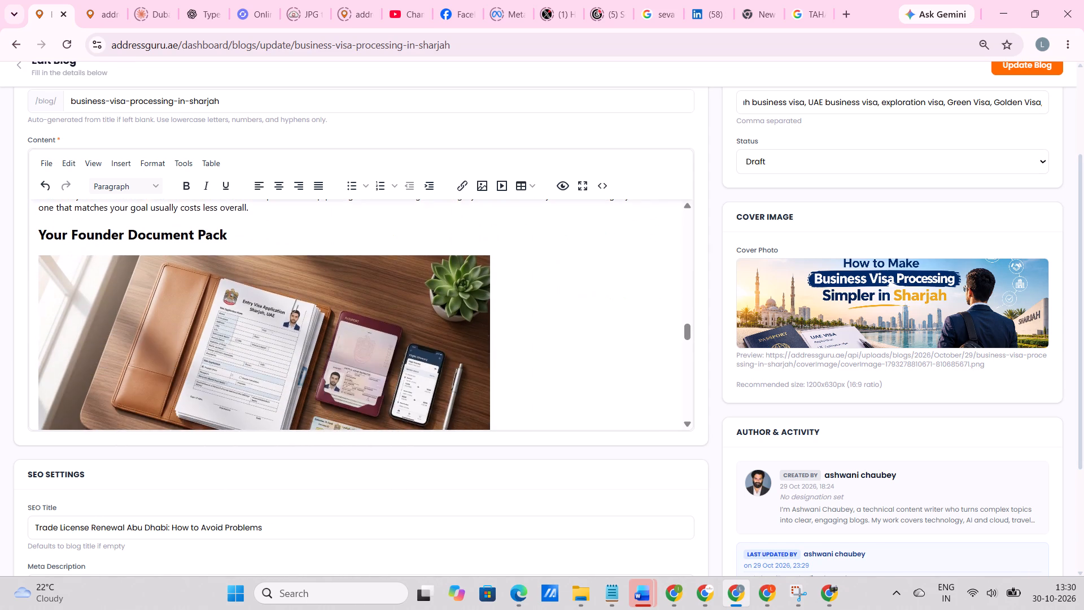
pyautogui.scroll(-4, 311, 319)
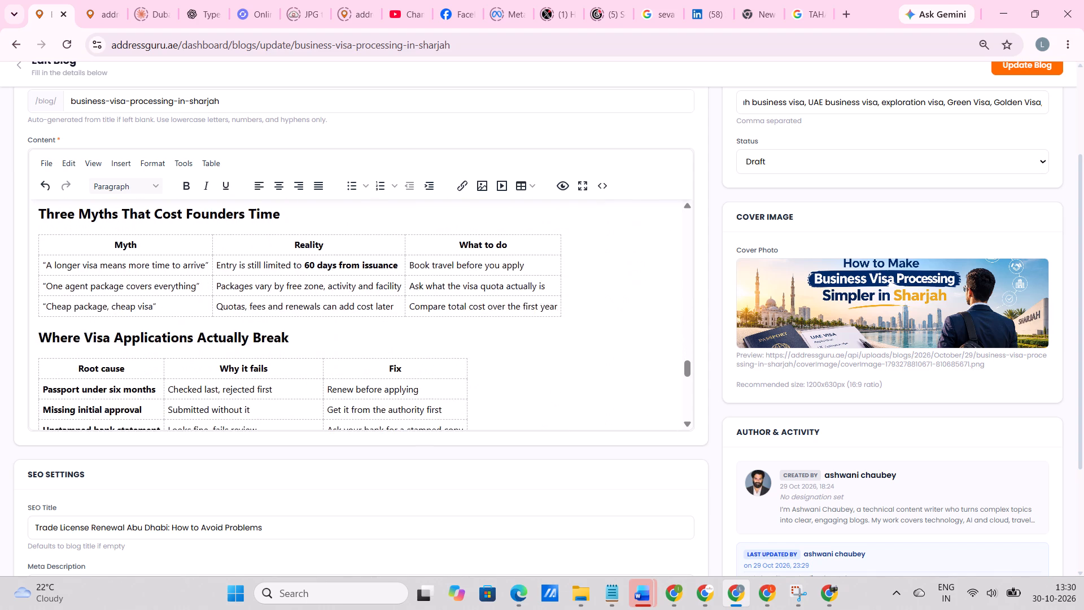
# Remove the opening and closing quotation marks from all three Myth column entries in the Three Myths That Cost Founders Time table.
pyautogui.scroll(-2, 311, 319)
pyautogui.click(193, 269)
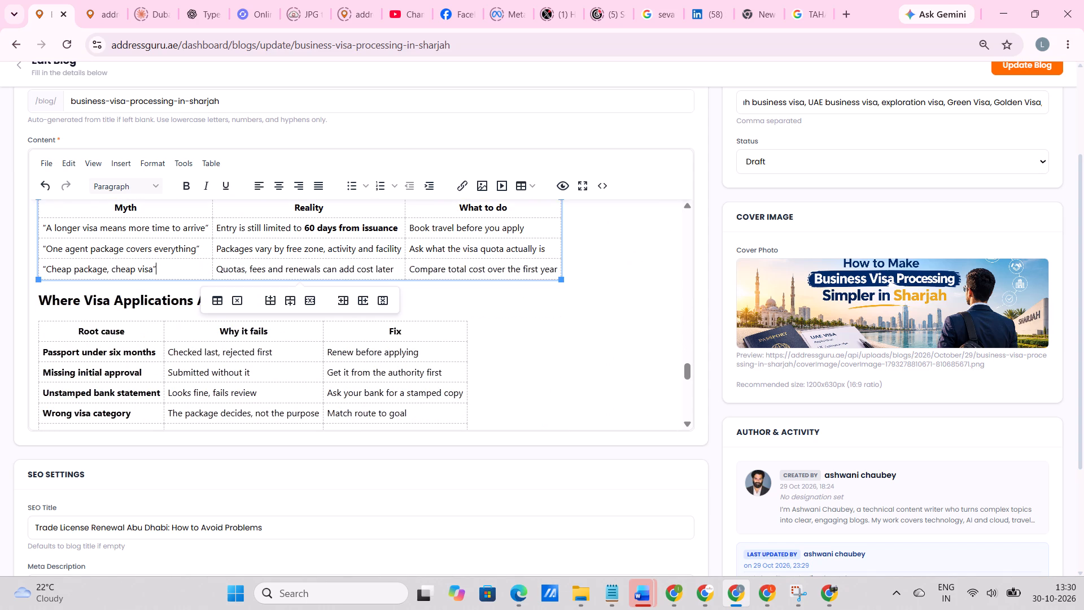
pyautogui.press('BackSpace')
pyautogui.click(203, 252)
pyautogui.press('BackSpace')
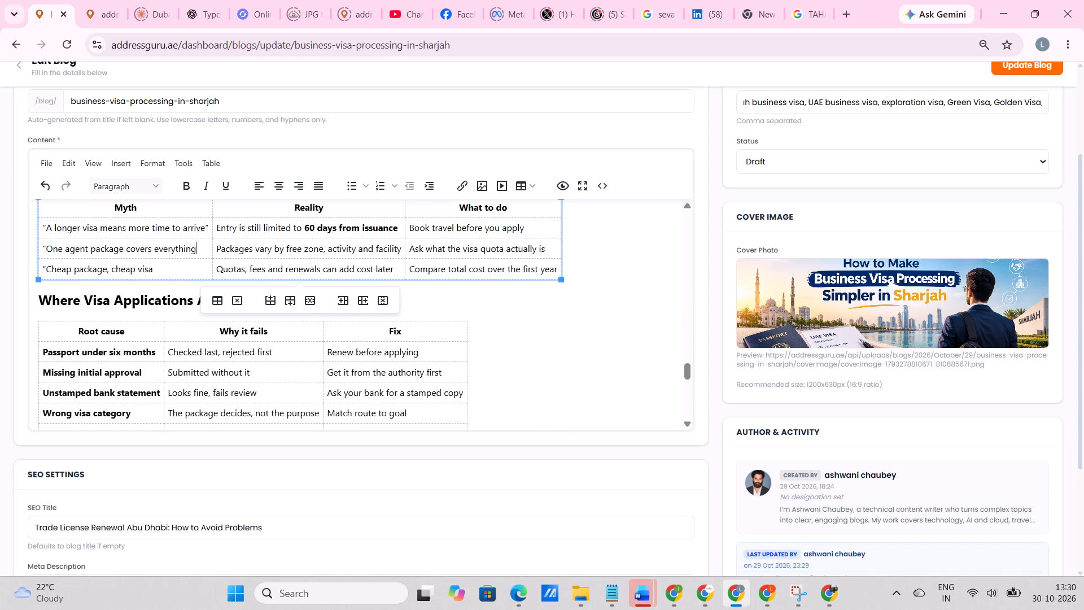
pyautogui.click(206, 229)
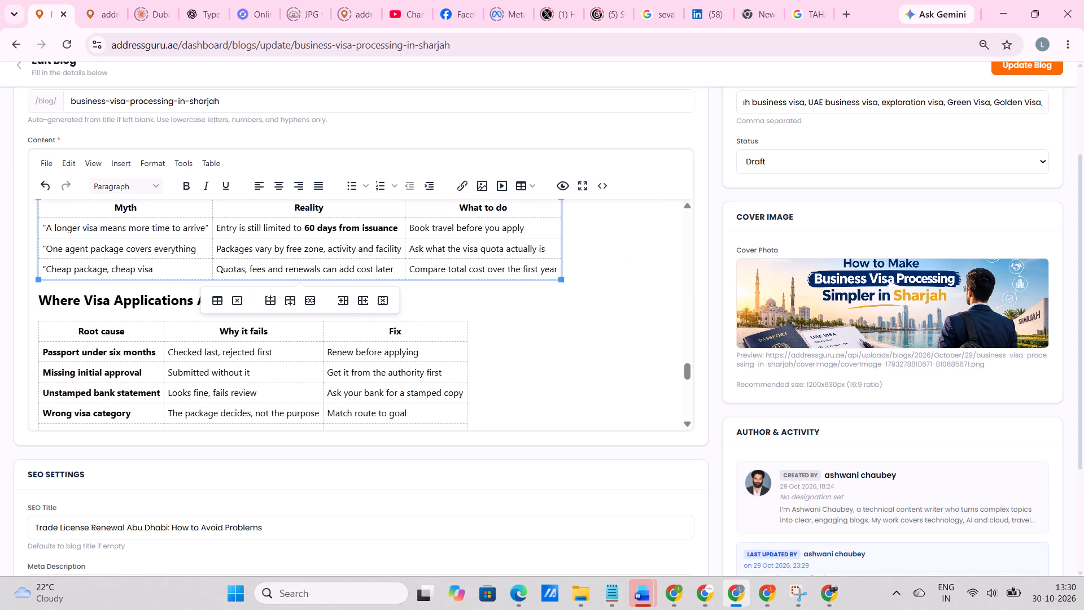
pyautogui.press('Right')
pyautogui.press('BackSpace')
pyautogui.click(49, 223)
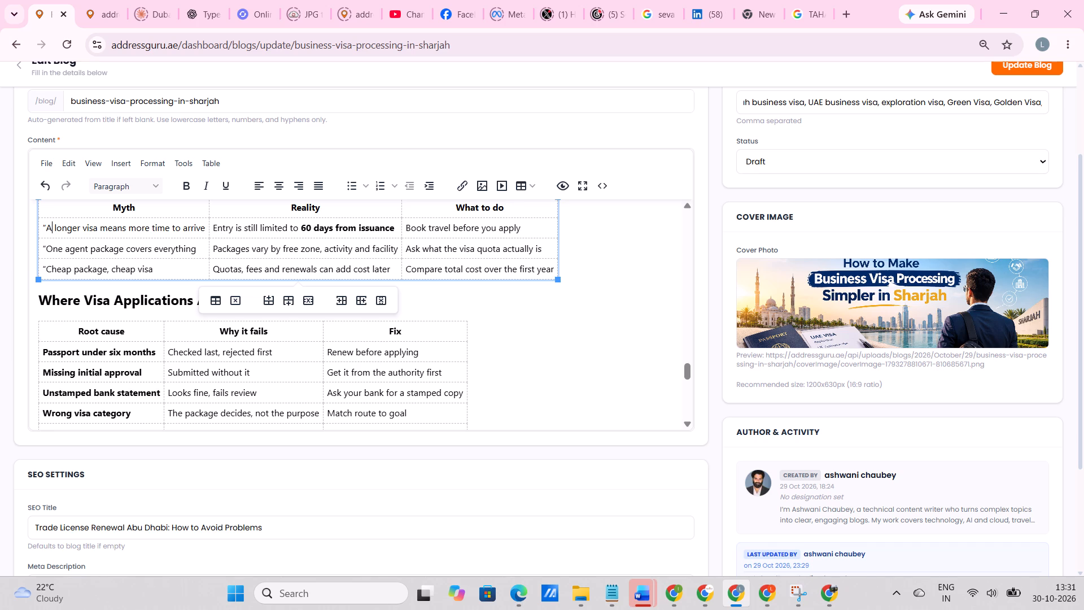
pyautogui.press('Left')
pyautogui.press('BackSpace')
pyautogui.press('Down')
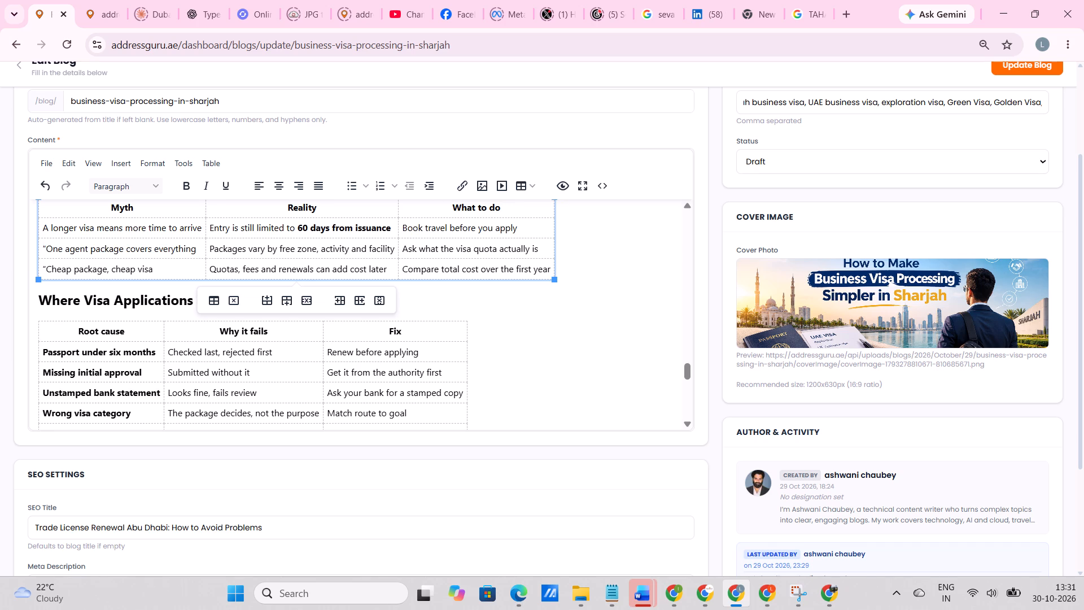
pyautogui.press('Right')
pyautogui.press('BackSpace')
pyautogui.press('Down')
pyautogui.press('Right')
pyautogui.press('BackSpace')
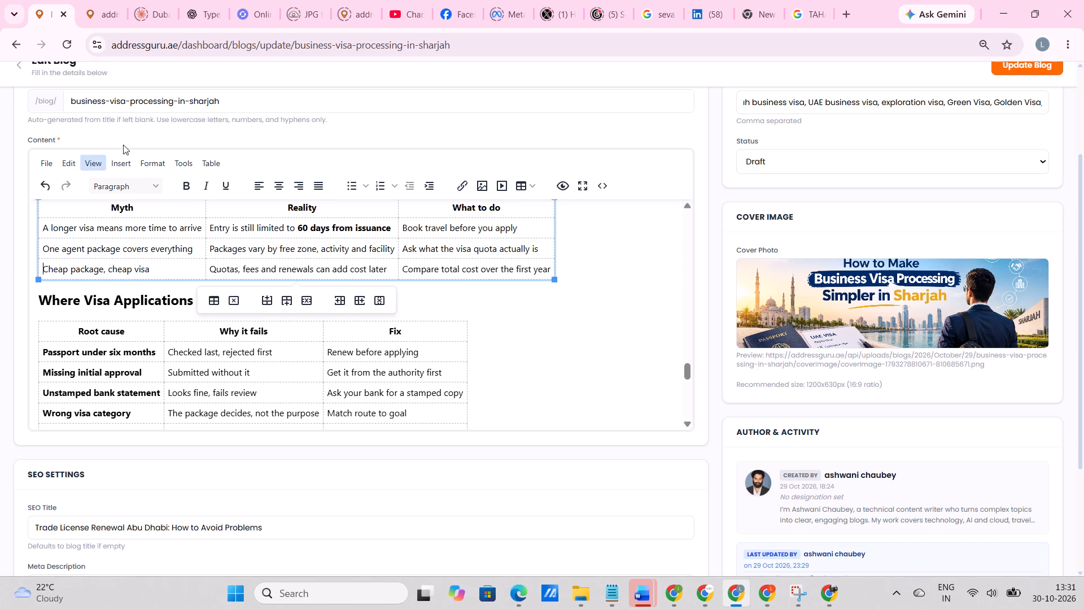
# Compare the image below the Where Visa Applications Actually Break table with those under The Simplification Checklist and Your Founder Document Pack.
pyautogui.scroll(-2, 440, 311)
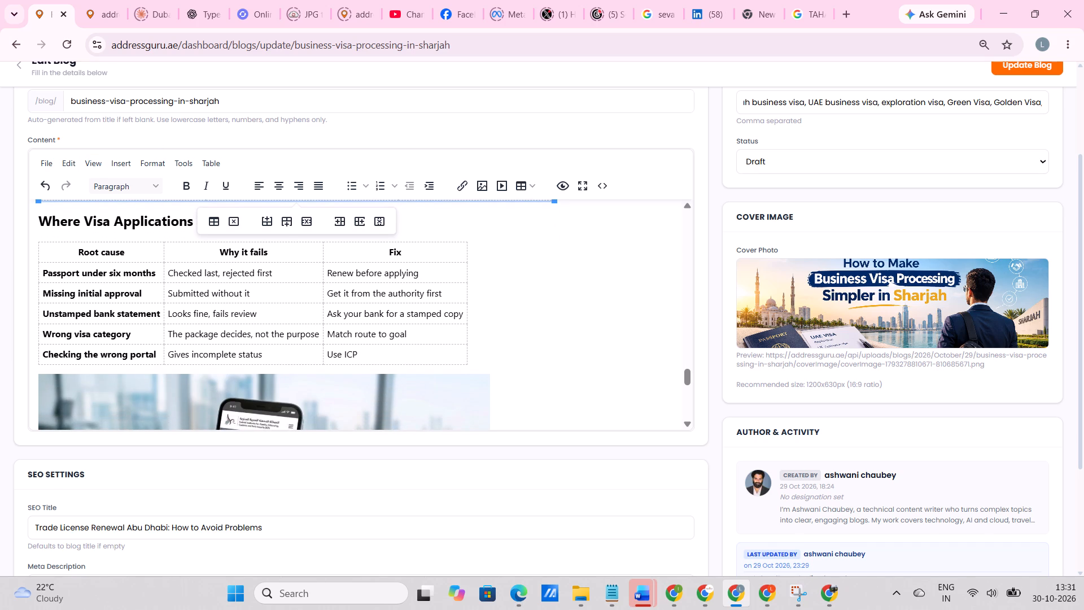
pyautogui.scroll(-3, 434, 312)
pyautogui.scroll(3, 416, 289)
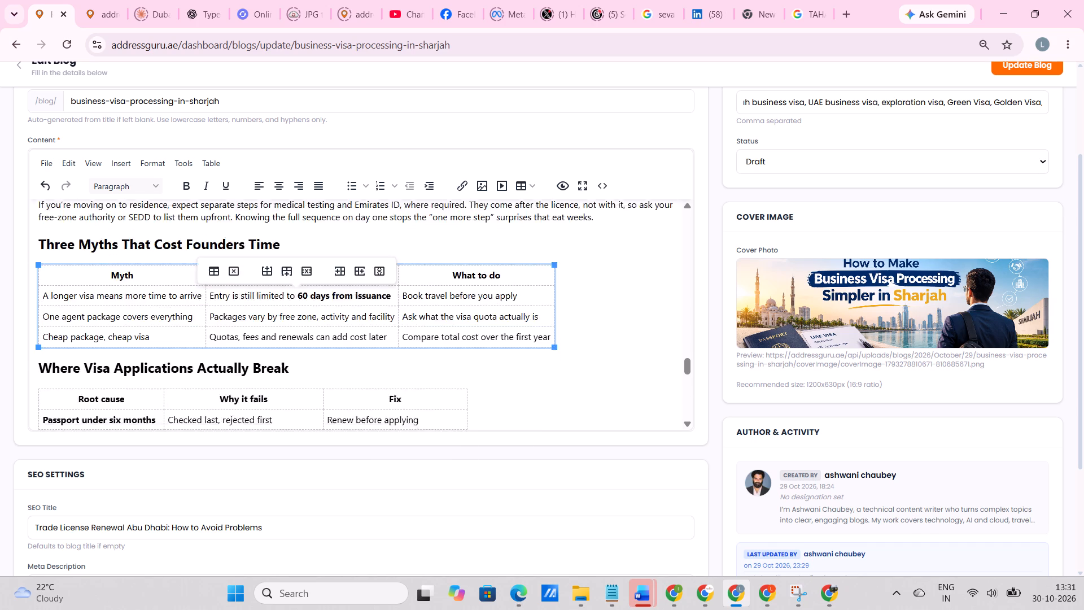
pyautogui.scroll(4, 414, 292)
pyautogui.scroll(-2, 414, 292)
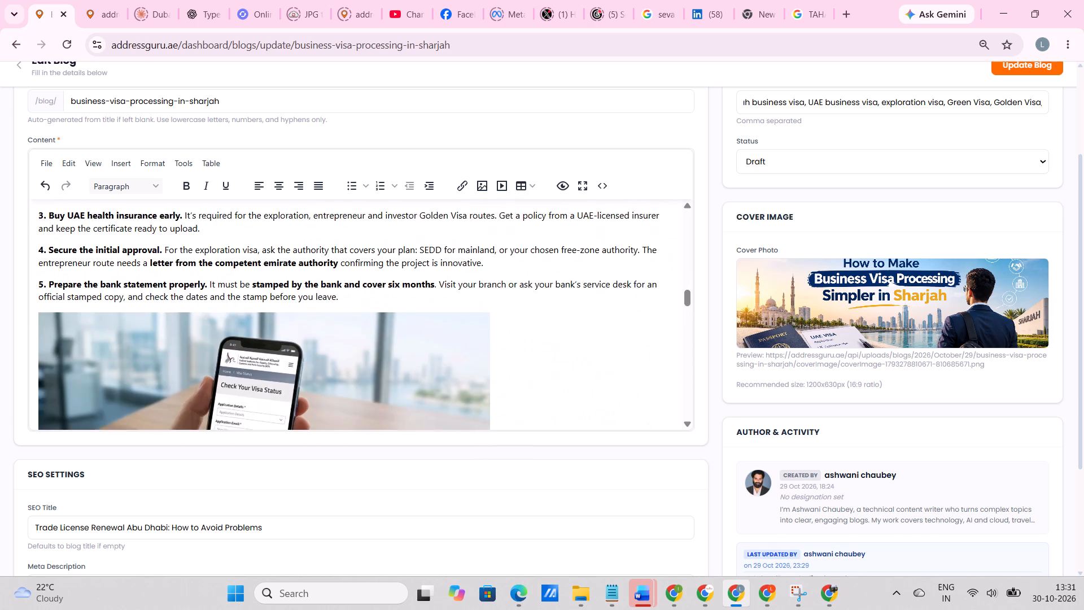
pyautogui.scroll(-5, 414, 292)
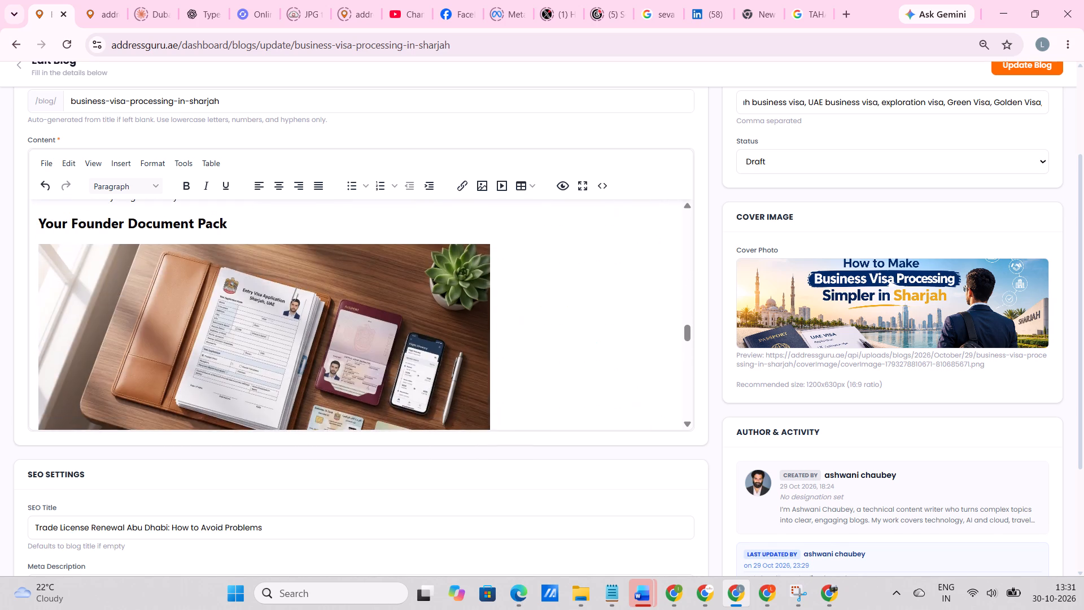
pyautogui.scroll(-8, 414, 292)
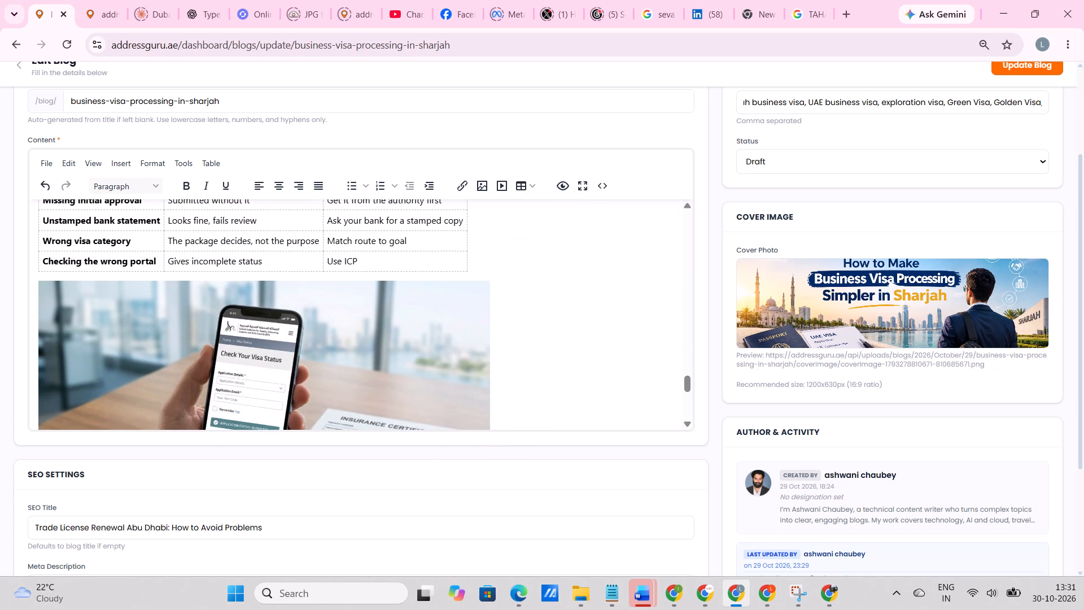
pyautogui.scroll(-1, 414, 292)
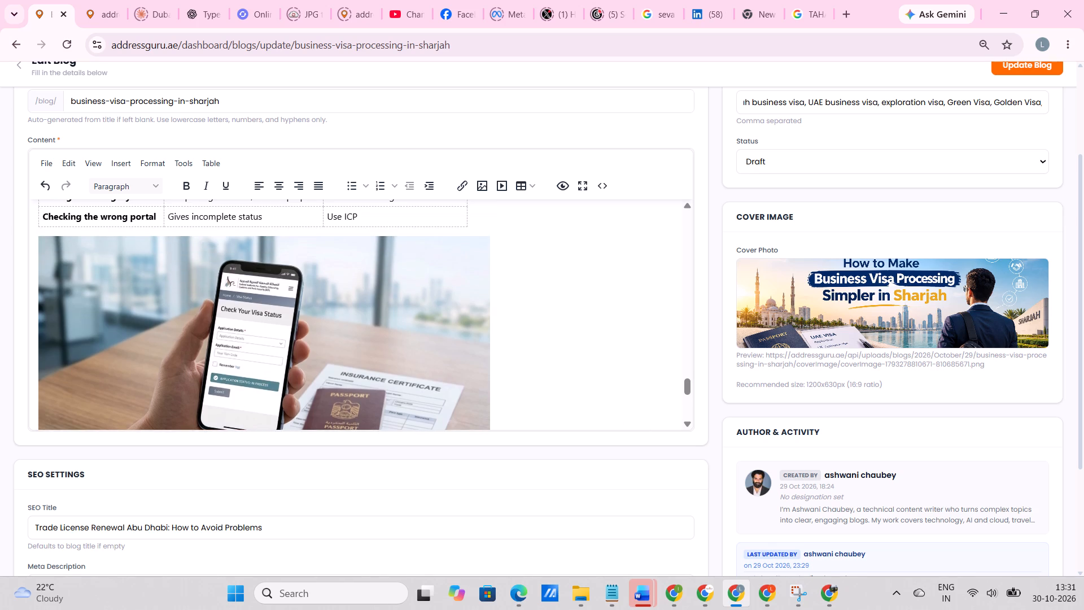
pyautogui.scroll(2, 414, 292)
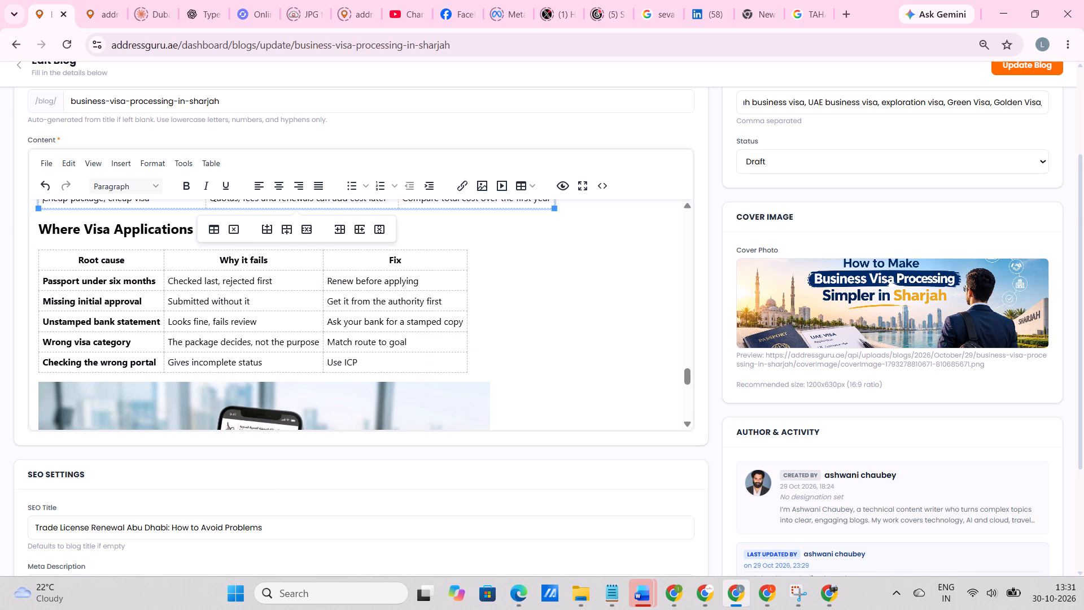
# Compare the visa-status phone image under The Simplification Checklist with the one below the Where Visa Applications Actually Break table.
pyautogui.click(559, 369)
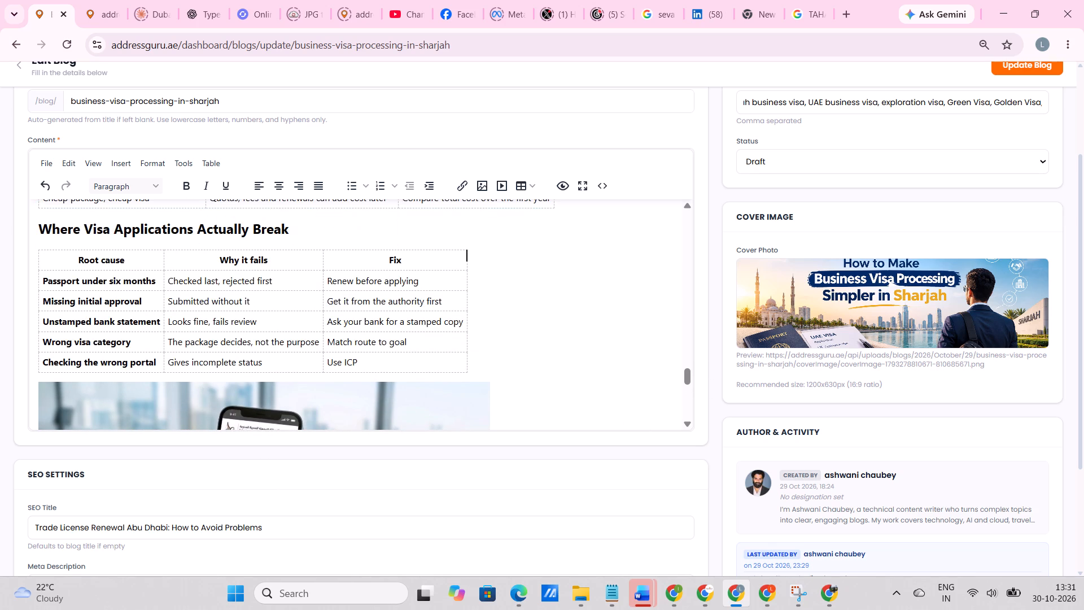
pyautogui.scroll(9, 559, 369)
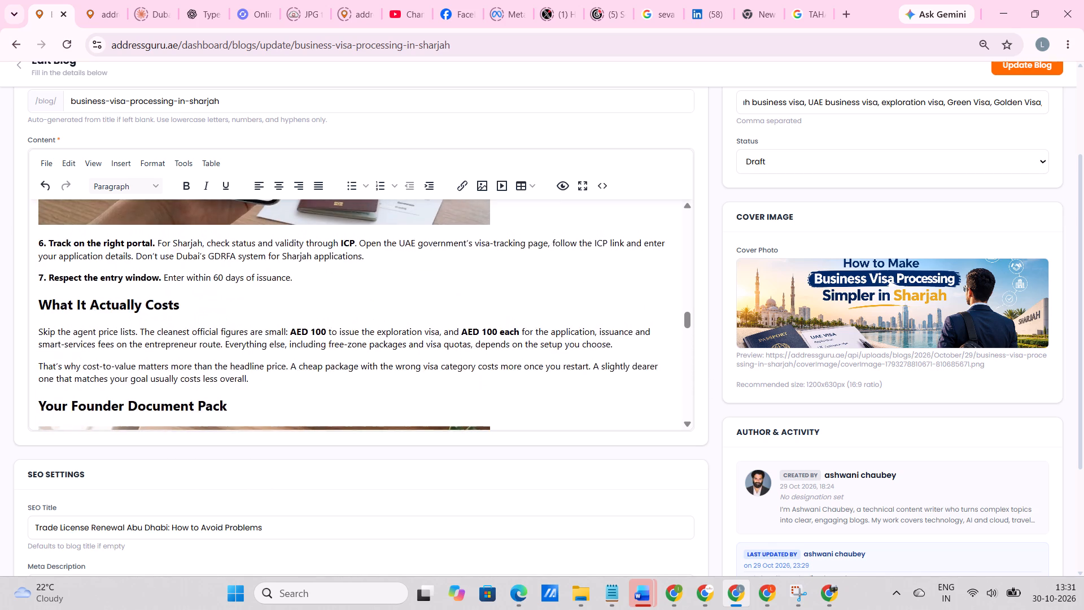
pyautogui.scroll(7, 559, 369)
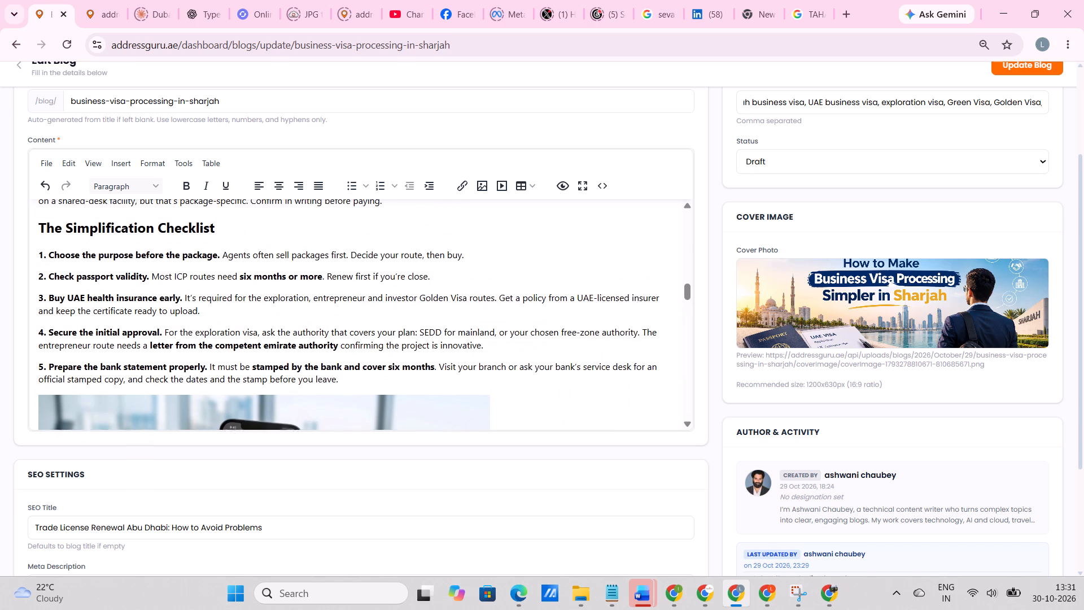
pyautogui.scroll(2, 559, 369)
pyautogui.scroll(-5, 559, 369)
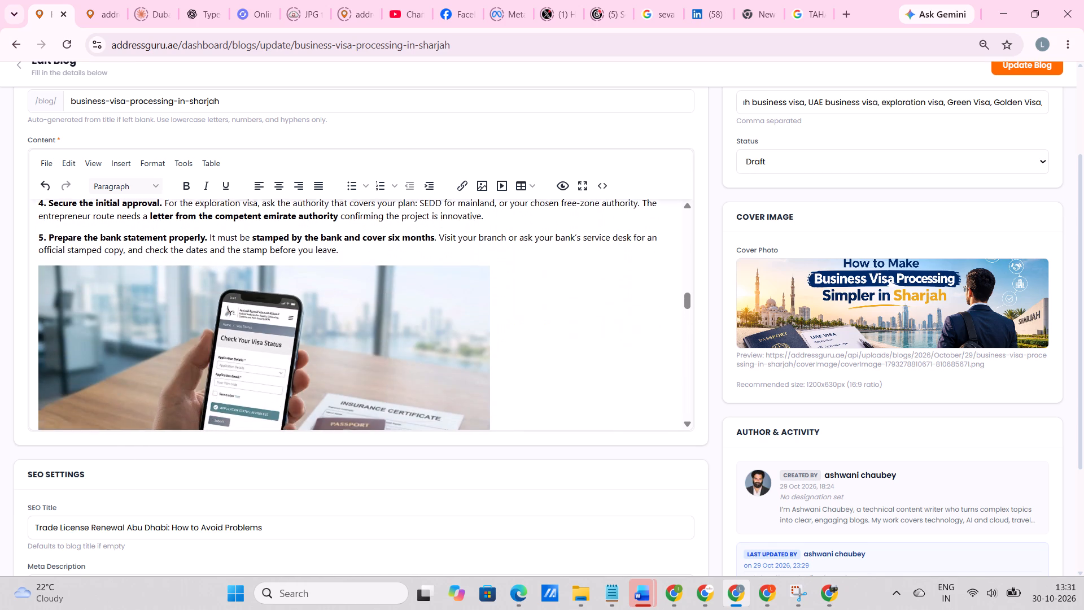
pyautogui.scroll(-9, 559, 369)
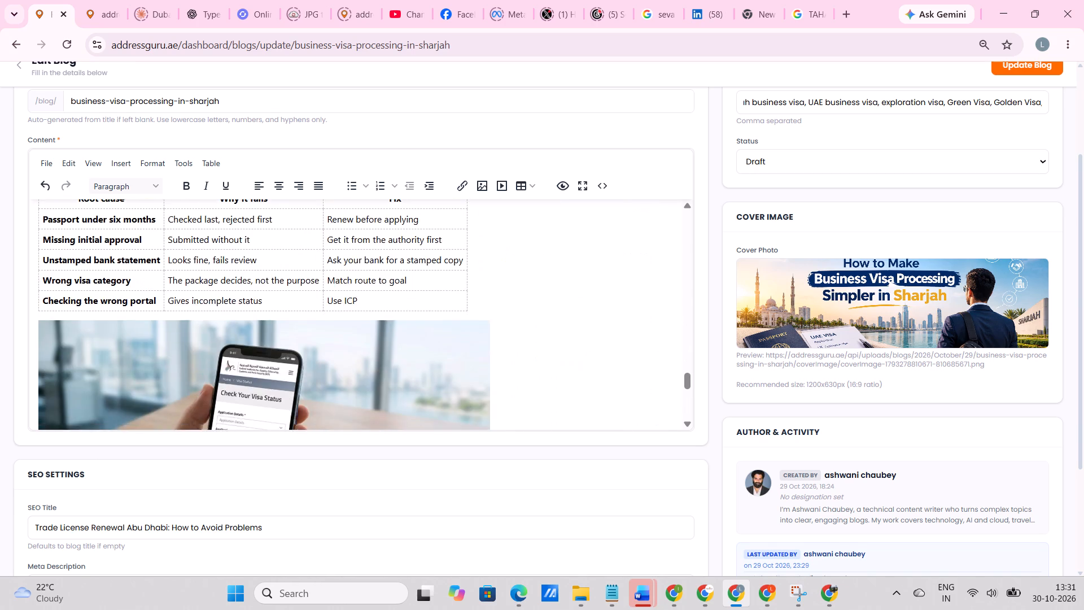
# Bold "find UAE businesses and services in one place," in the Keep Your Business Contacts in One Place paragraph.
pyautogui.scroll(-8, 559, 369)
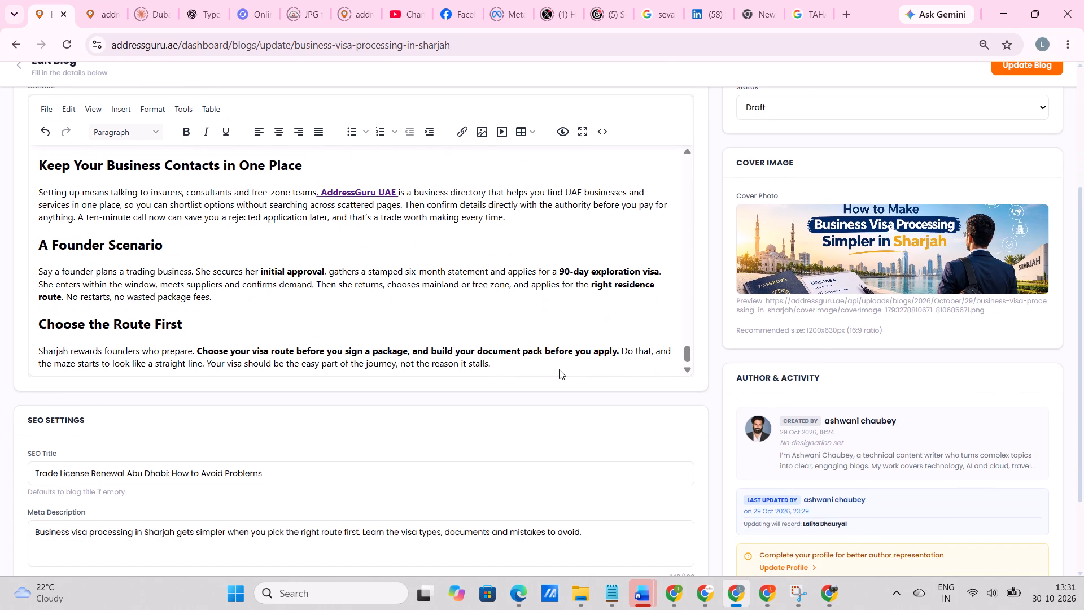
pyautogui.scroll(-1, 559, 369)
pyautogui.scroll(1, 541, 411)
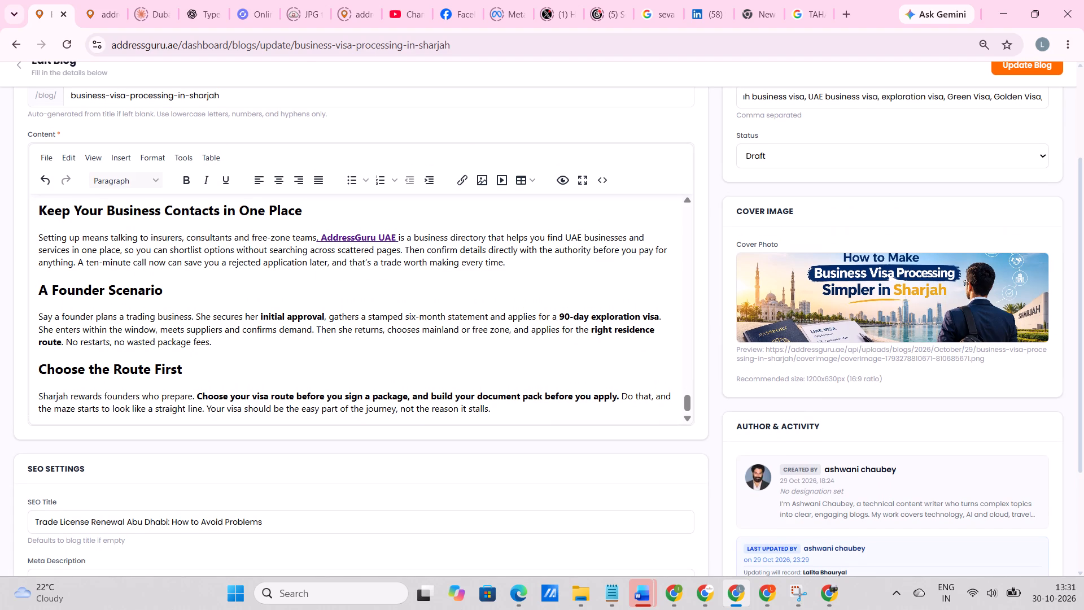
pyautogui.moveTo(548, 237); pyautogui.dragTo(430, 271)
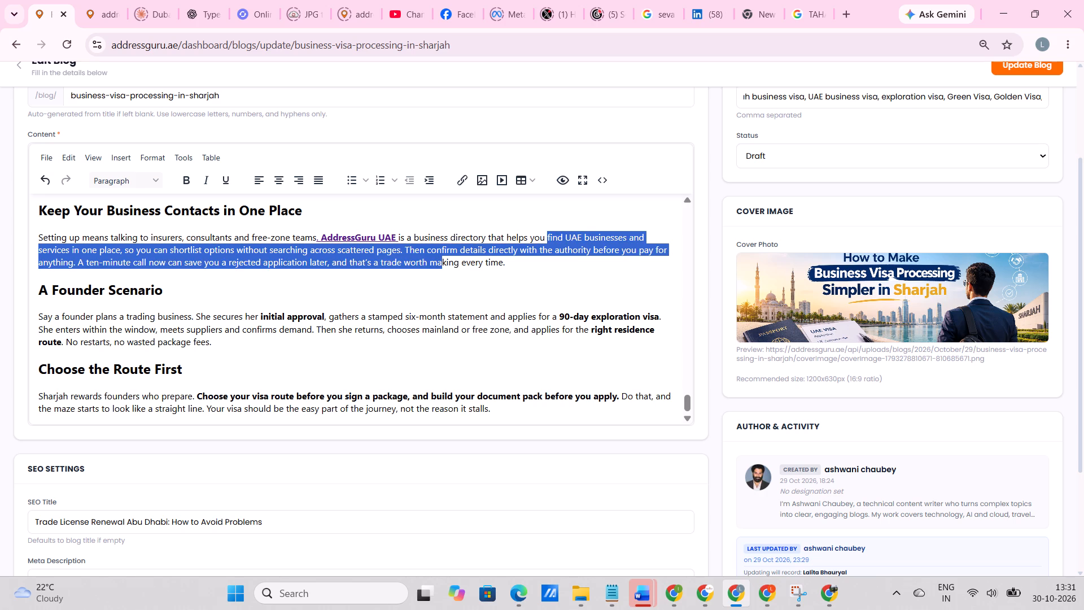
pyautogui.moveTo(430, 271); pyautogui.dragTo(121, 252)
pyautogui.hotkey('ctrl', 'b')
pyautogui.click(121, 252)
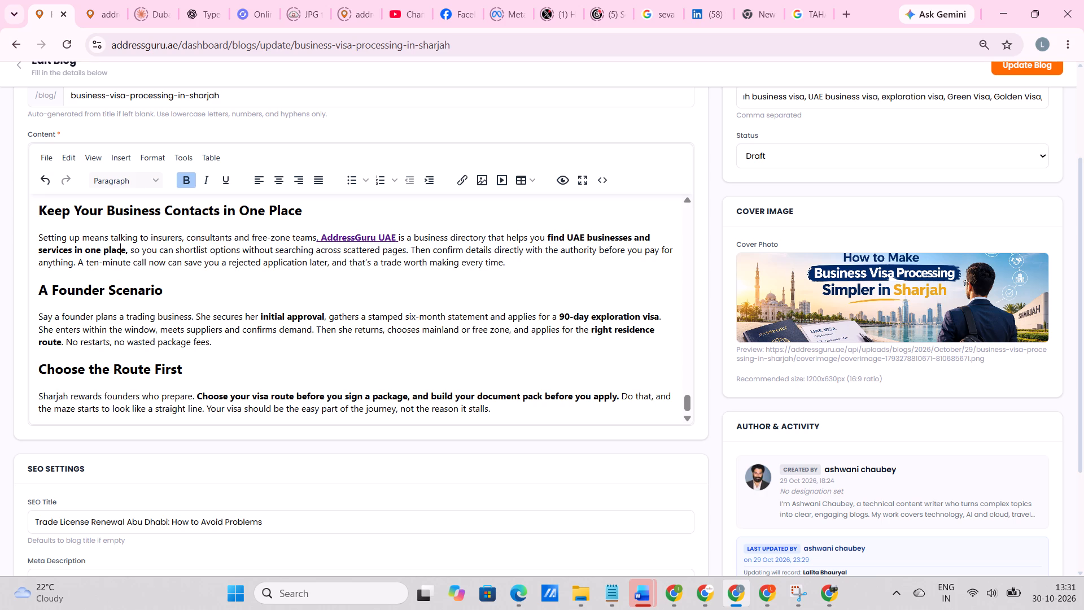
pyautogui.scroll(-1, 121, 252)
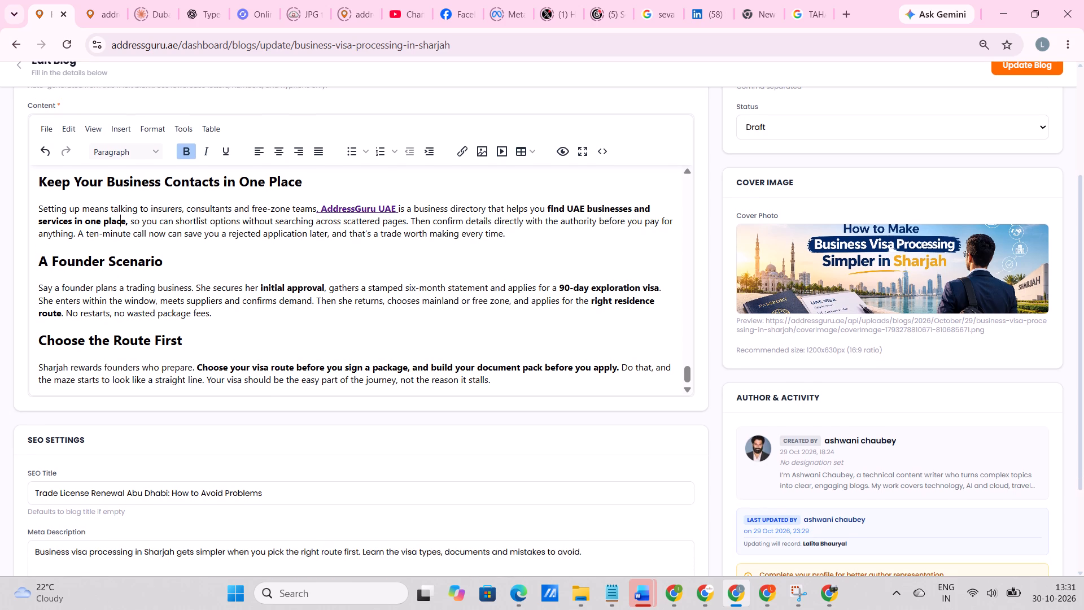
pyautogui.scroll(1, 121, 252)
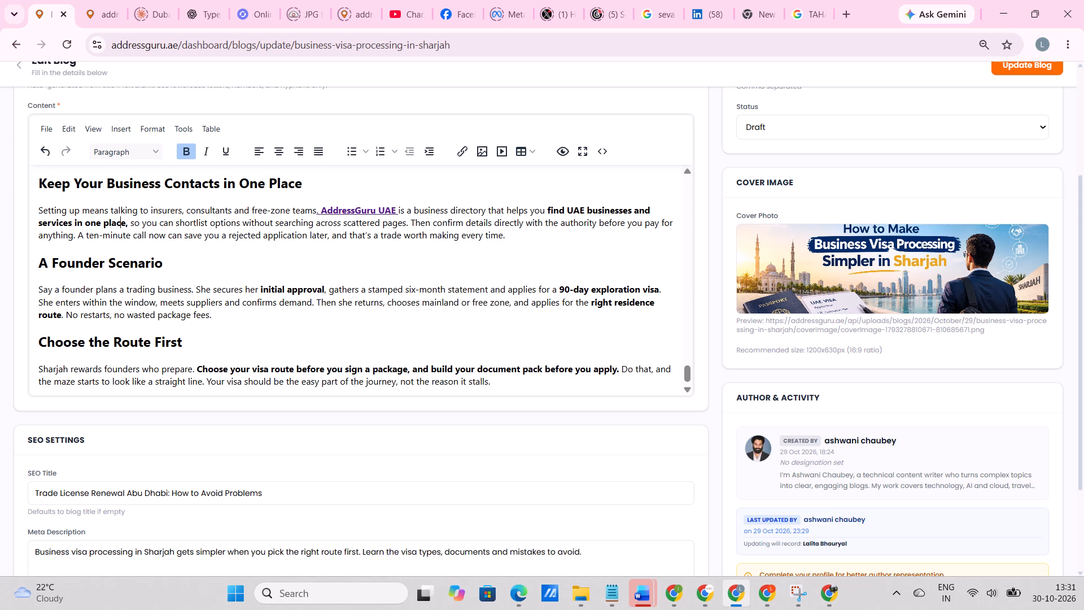
# Resume playback of the paused song from the system media controls and return to the blog editor.
pyautogui.click(974, 606)
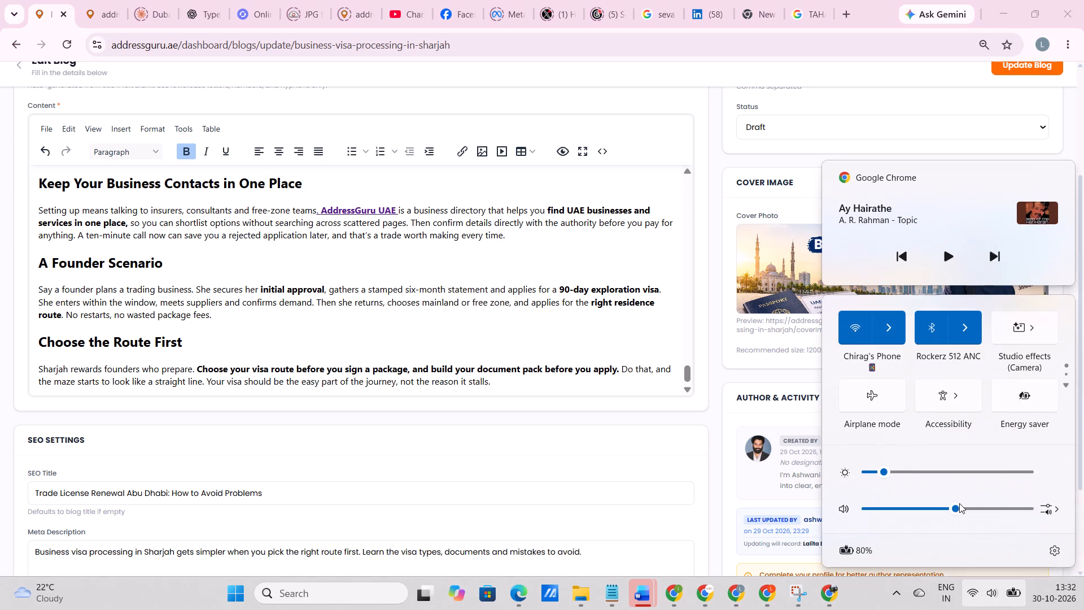
pyautogui.click(950, 257)
pyautogui.click(497, 339)
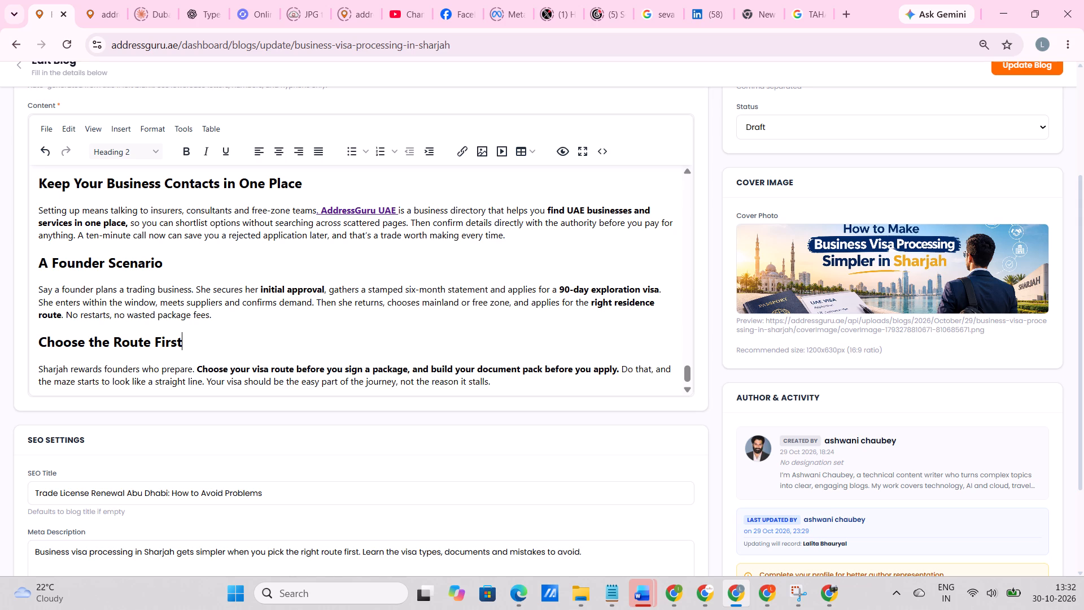
# Remove the bold formatting from ", and build your document pack before you apply." under Choose the Route First.
pyautogui.moveTo(408, 368); pyautogui.dragTo(619, 364)
pyautogui.hotkey('ctrl', 'b')
pyautogui.click(619, 364)
# Look back through the draft from Choose the Route First up to Match Your Goal to the Right Route, checking images and formatting.
pyautogui.scroll(1, 619, 364)
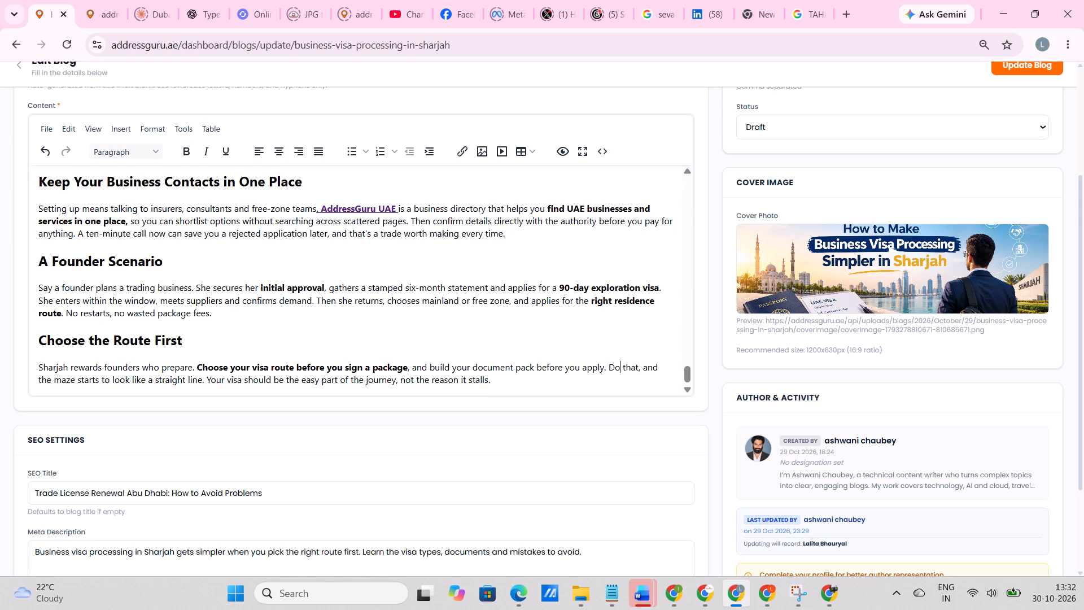
pyautogui.scroll(1, 619, 364)
pyautogui.scroll(1, 513, 364)
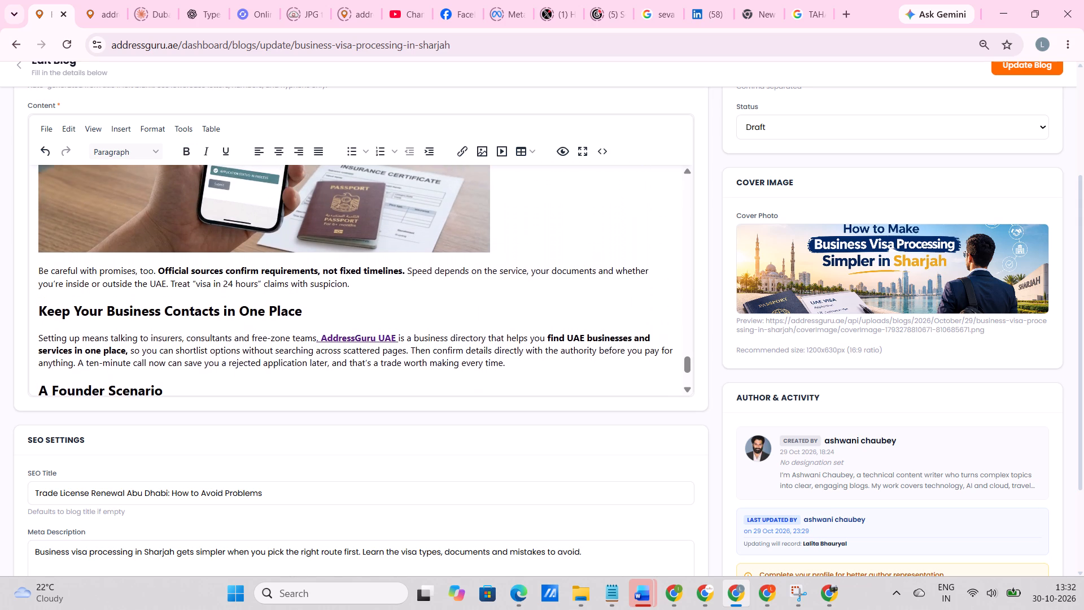
pyautogui.scroll(4, 513, 364)
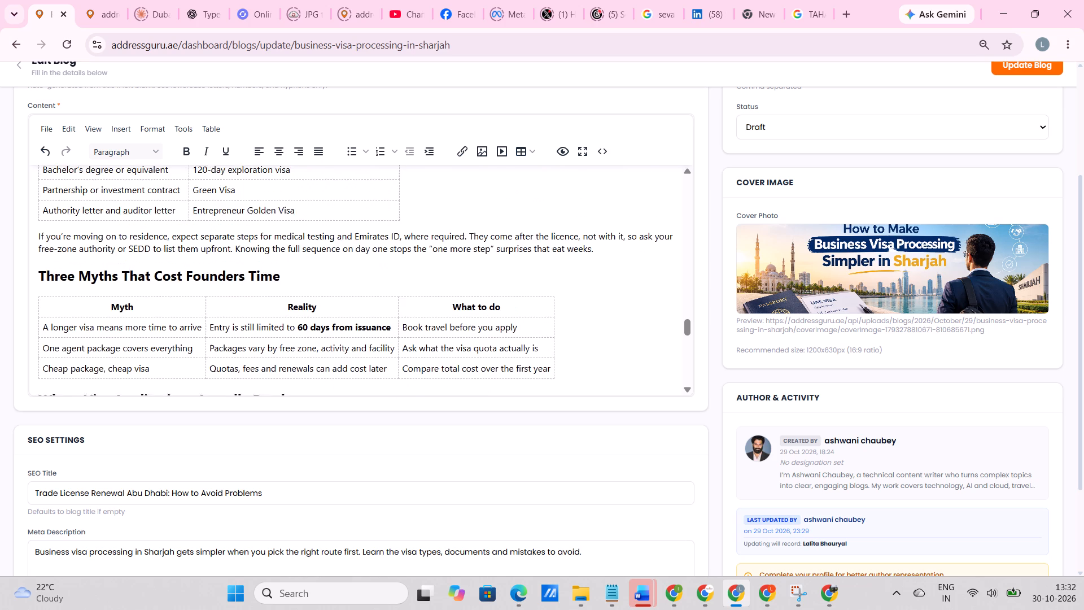
pyautogui.scroll(6, 513, 364)
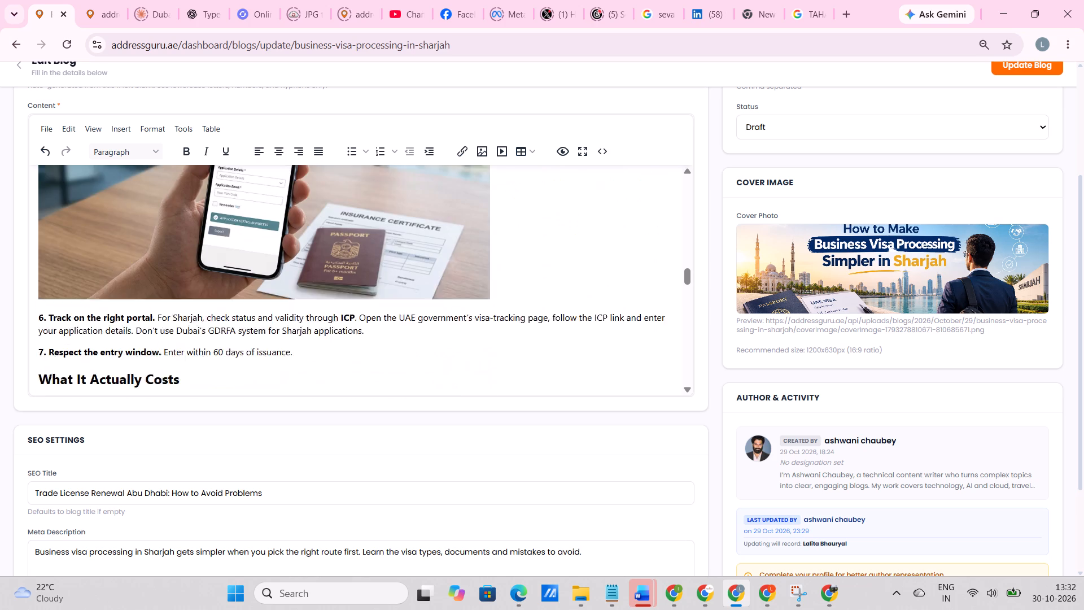
pyautogui.scroll(4, 513, 364)
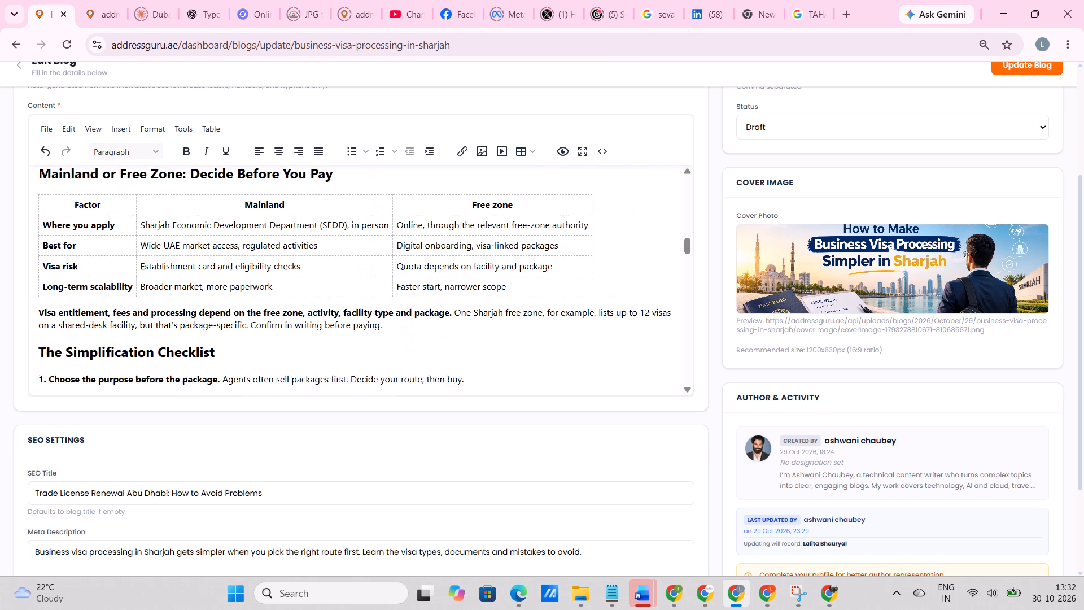
pyautogui.scroll(4, 513, 364)
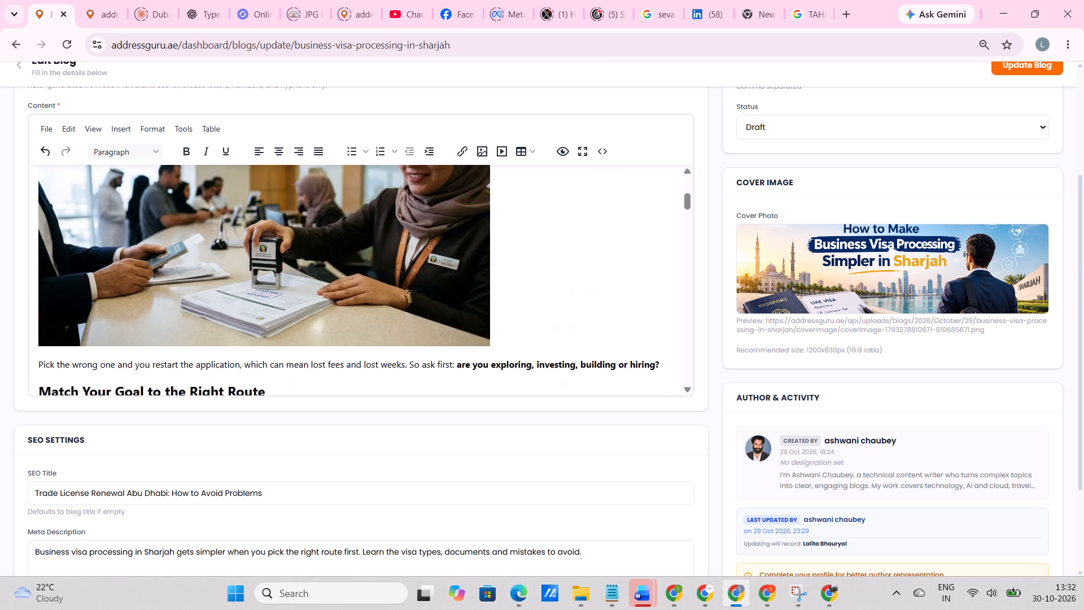
# Delete the visa-status phone image between items 5 and 6 of The Simplification Checklist.
pyautogui.scroll(-7, 513, 364)
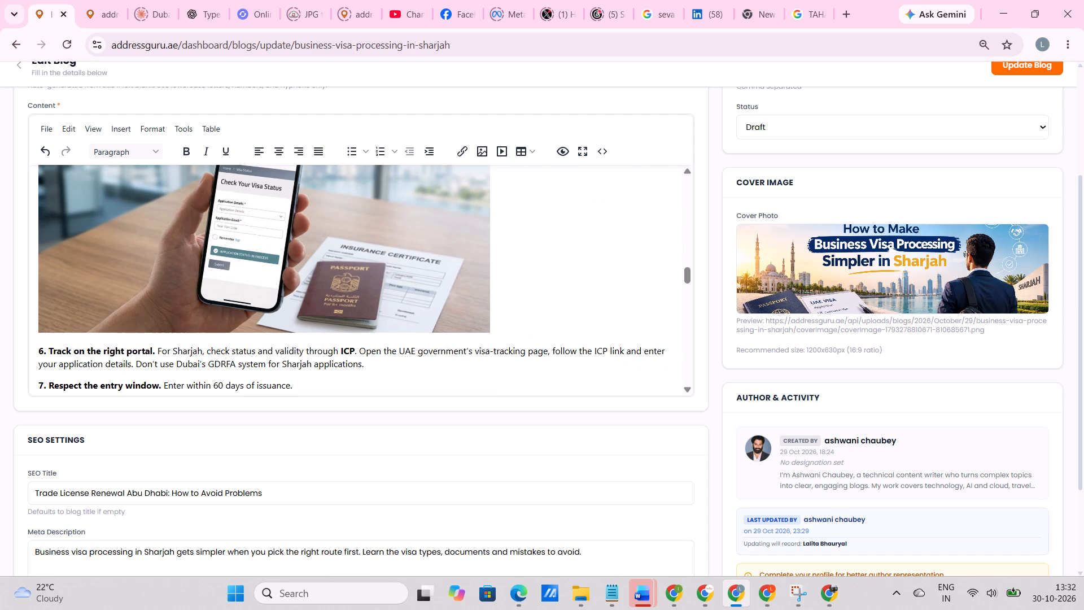
pyautogui.scroll(-8, 396, 297)
pyautogui.scroll(2, 396, 297)
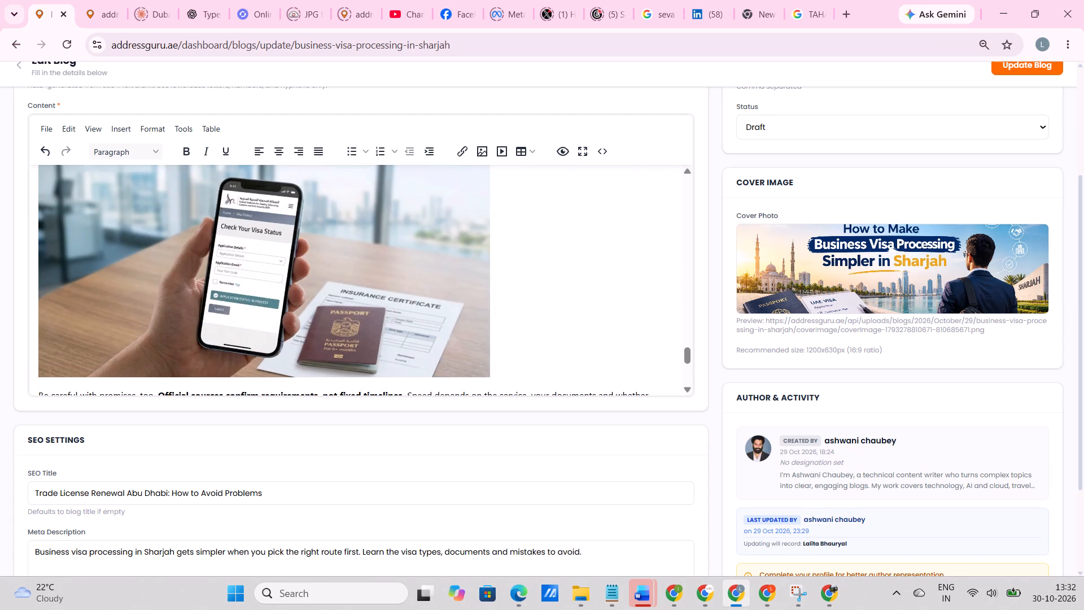
pyautogui.scroll(4, 396, 297)
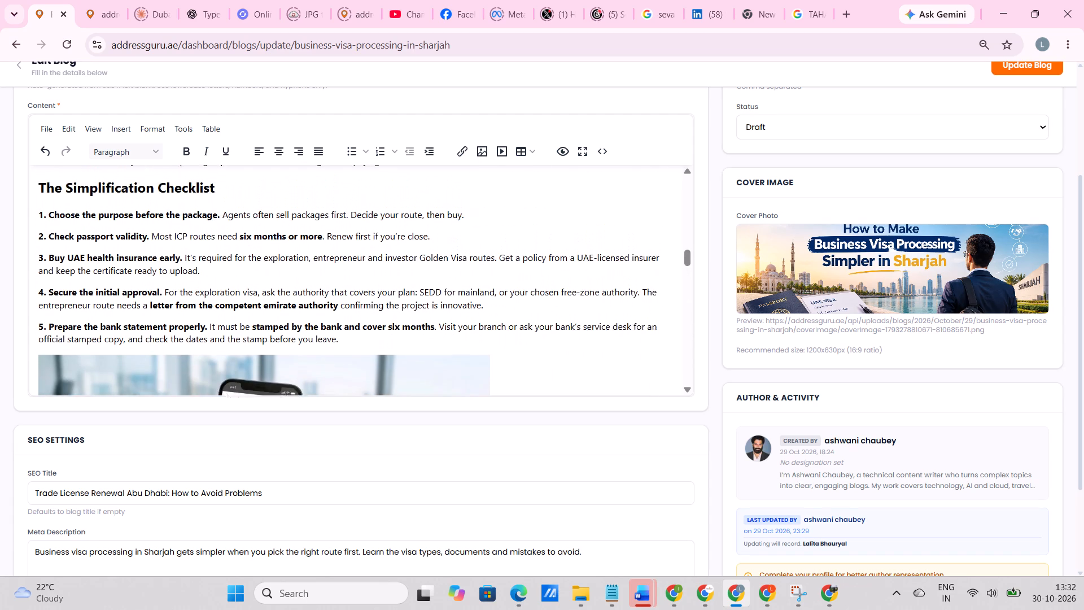
pyautogui.click(346, 374)
pyautogui.press('BackSpace')
pyautogui.press('BackSpace')
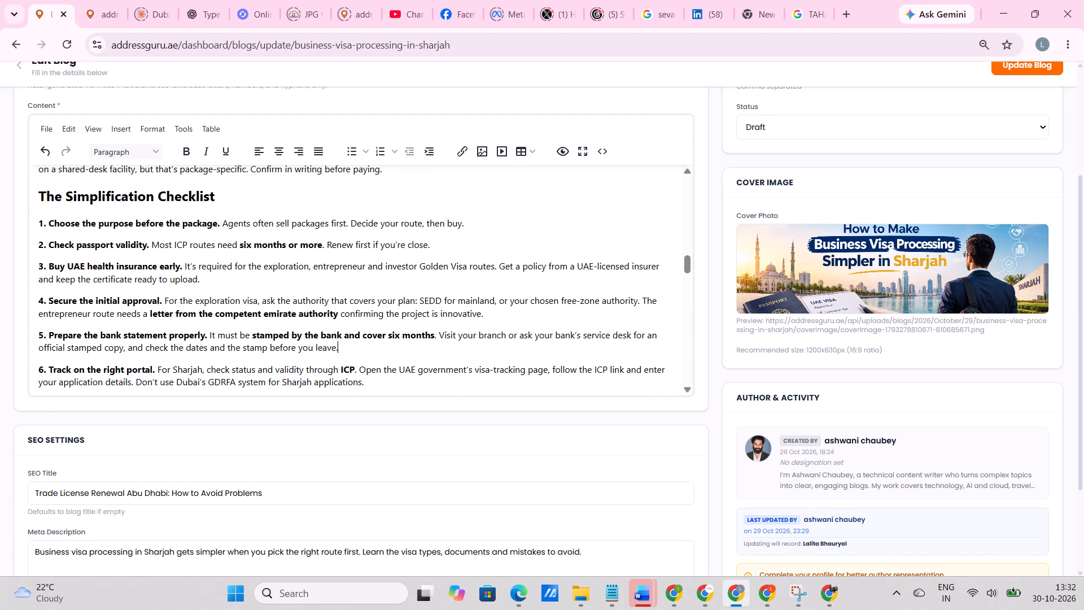
# Select the opening text of the "Mainland or Free Zone: Decide Before You Pay" heading.
pyautogui.scroll(-3, 347, 374)
pyautogui.scroll(1, 327, 325)
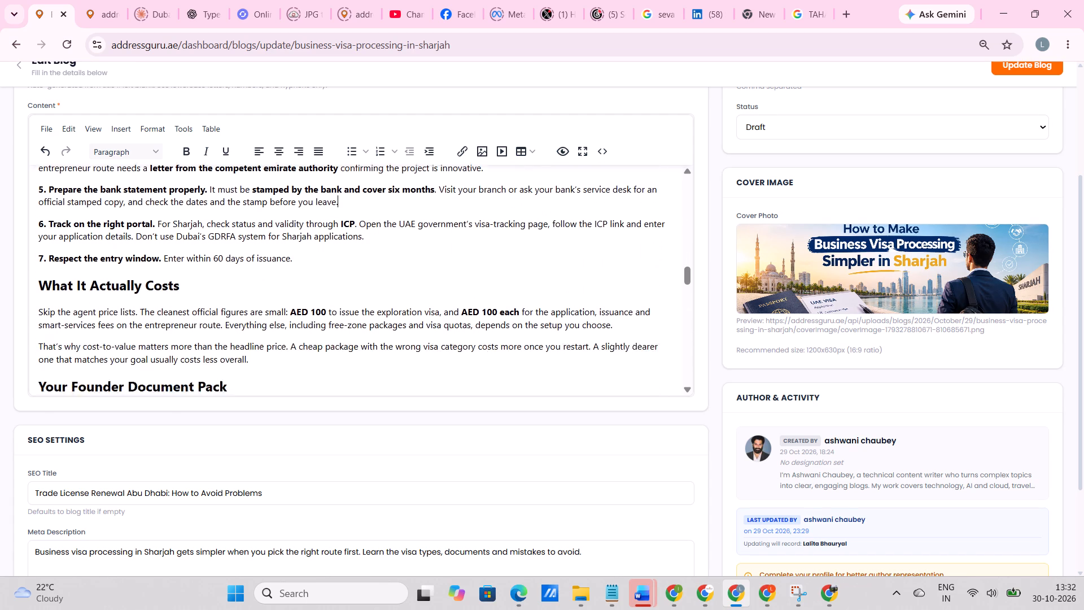
pyautogui.scroll(4, 327, 324)
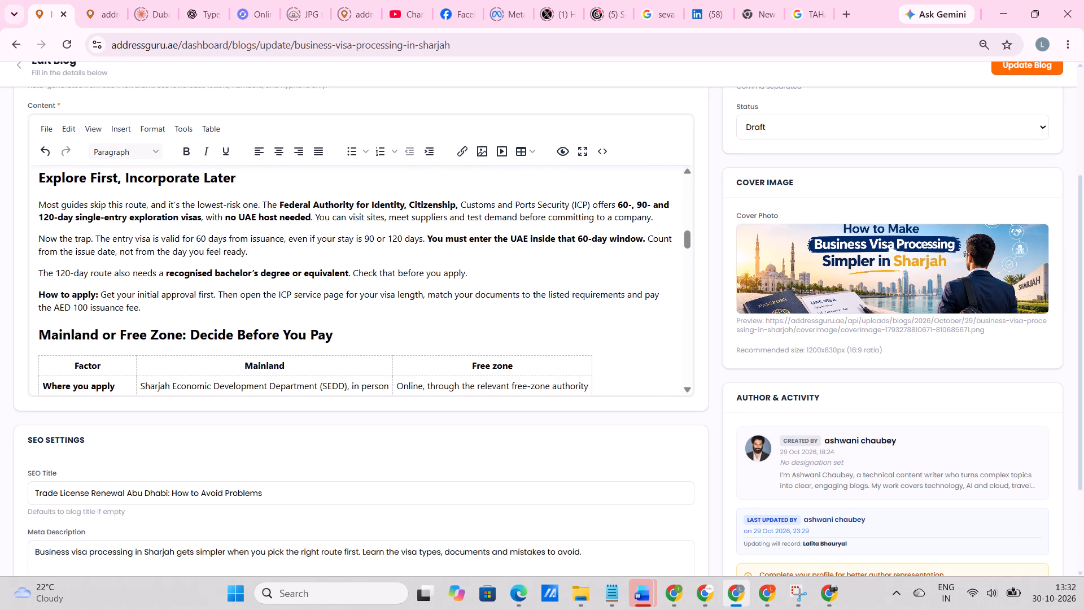
pyautogui.moveTo(41, 334); pyautogui.dragTo(130, 338)
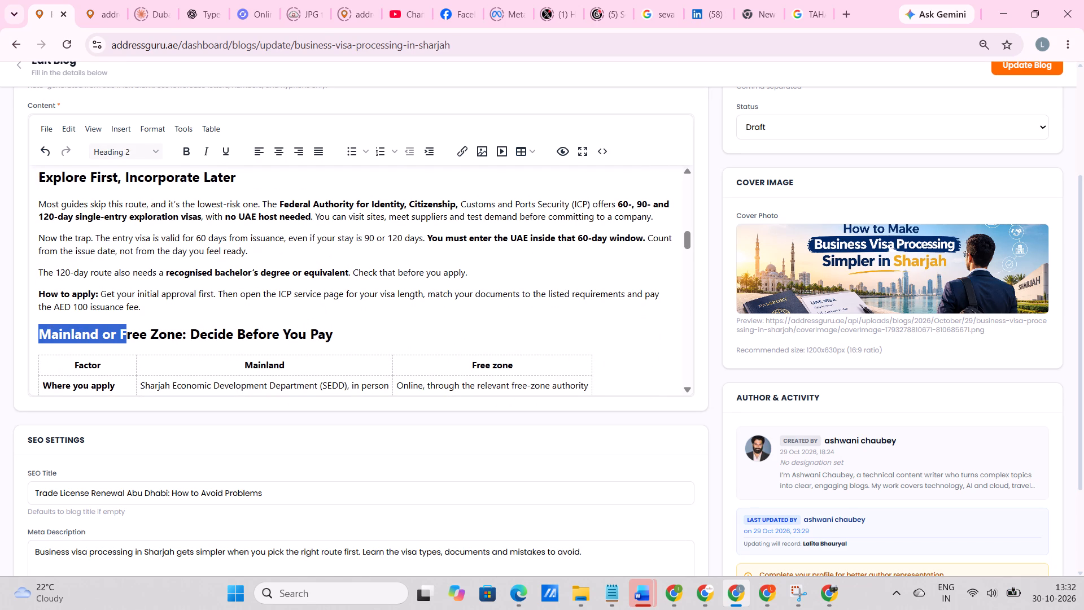
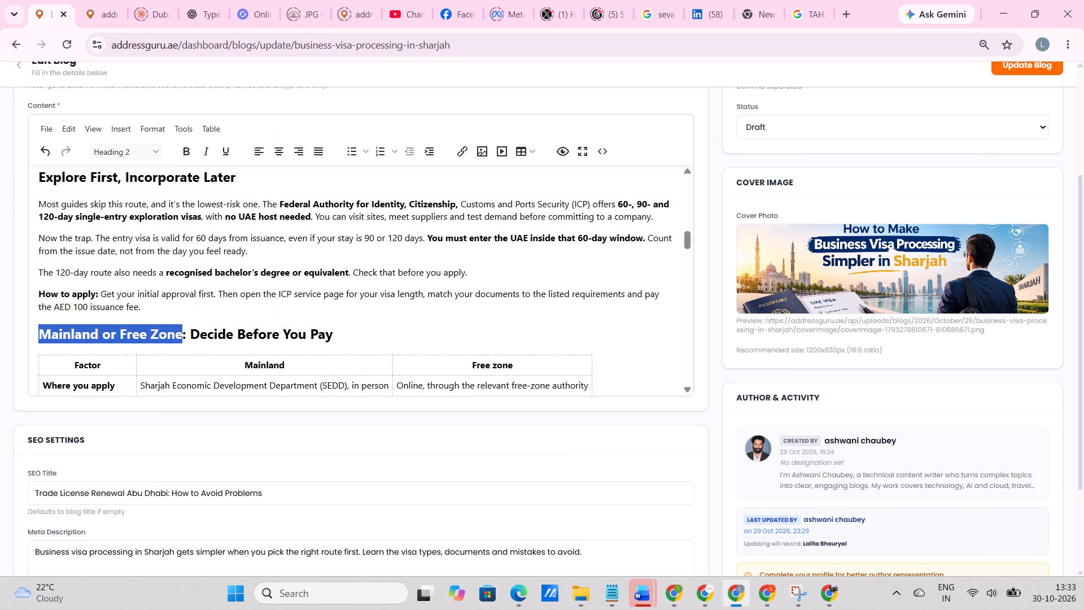
# Remove the bold formatting from the "Visa entitlement, fees and processing depend on…" sentence below the Mainland or Free Zone table.
pyautogui.scroll(-3, 367, 318)
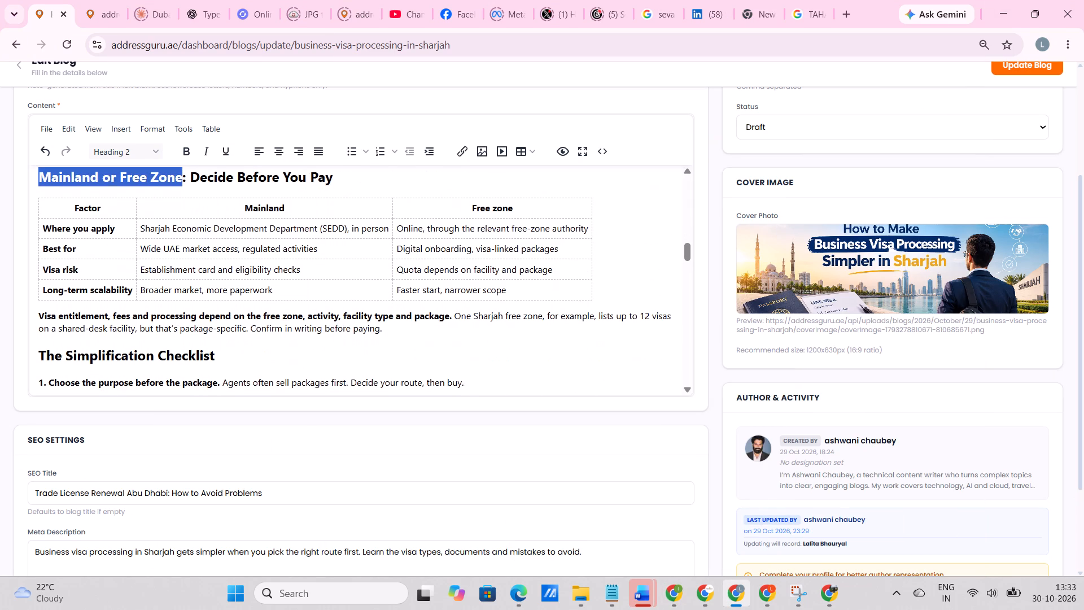
pyautogui.scroll(-1, 366, 318)
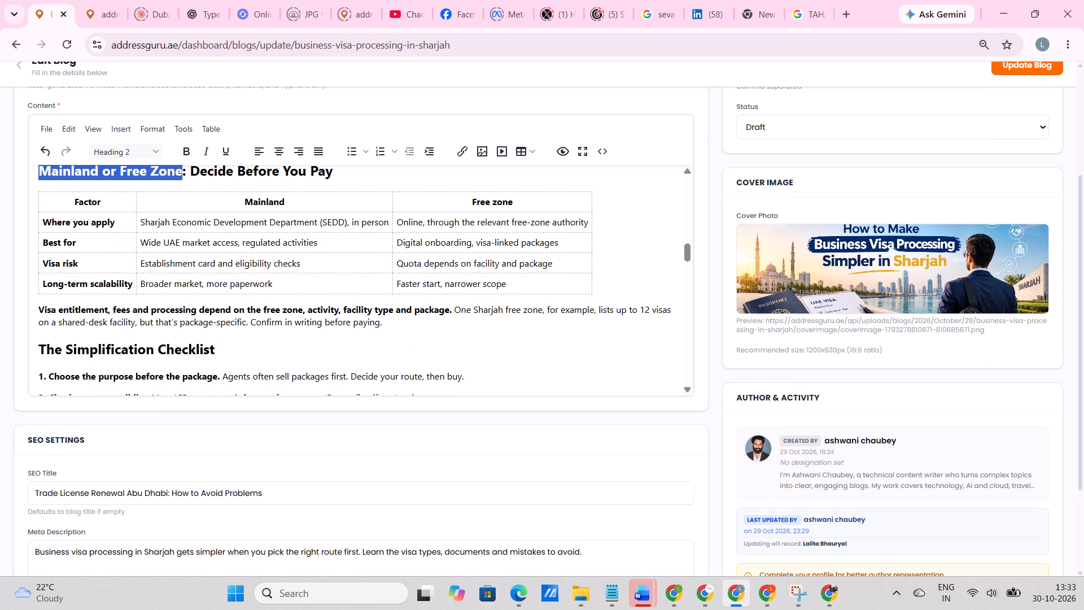
pyautogui.moveTo(447, 308); pyautogui.dragTo(41, 313)
pyautogui.moveTo(490, 314); pyautogui.dragTo(38, 313)
pyautogui.hotkey('ctrl', 'b')
pyautogui.click(325, 313)
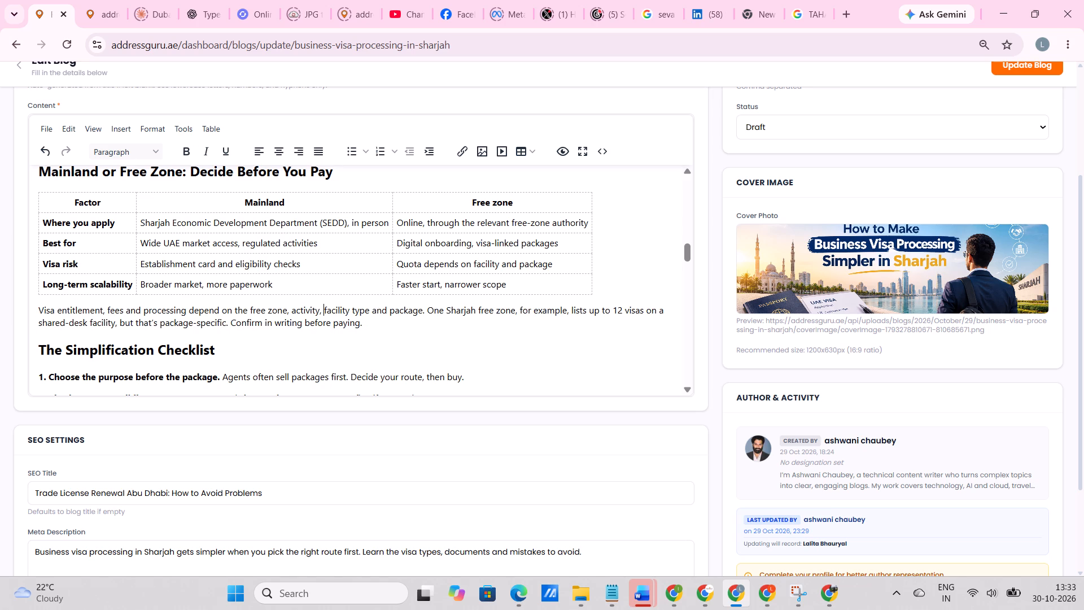
# Review the draft from the image above Match Your Goal to the Right Route through Your Founder Document Pack, checking images and formatting.
pyautogui.scroll(3, 540, 321)
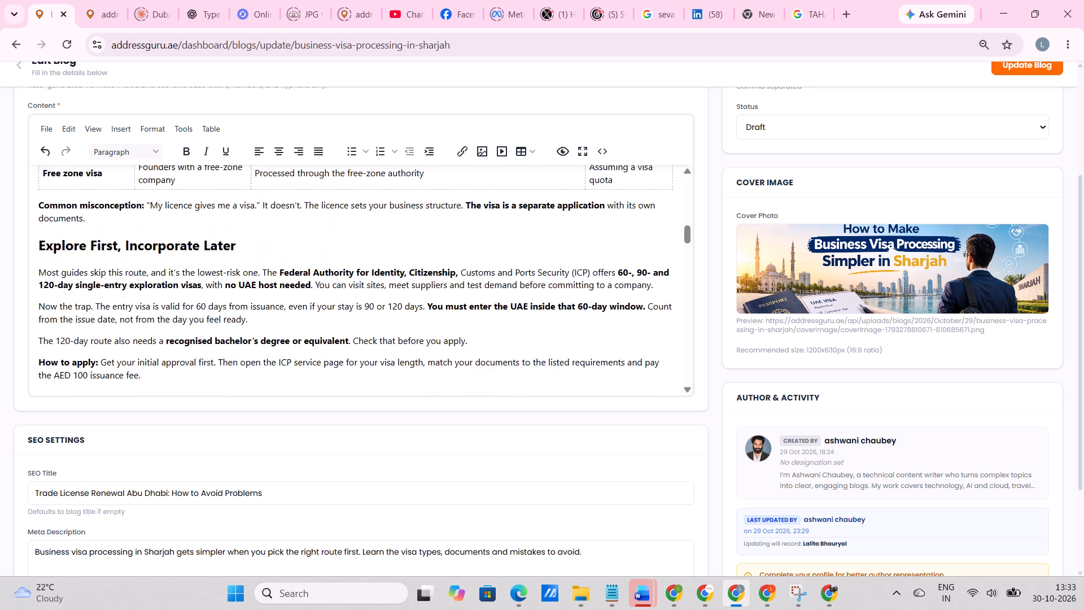
pyautogui.scroll(2, 540, 321)
pyautogui.scroll(-2, 540, 321)
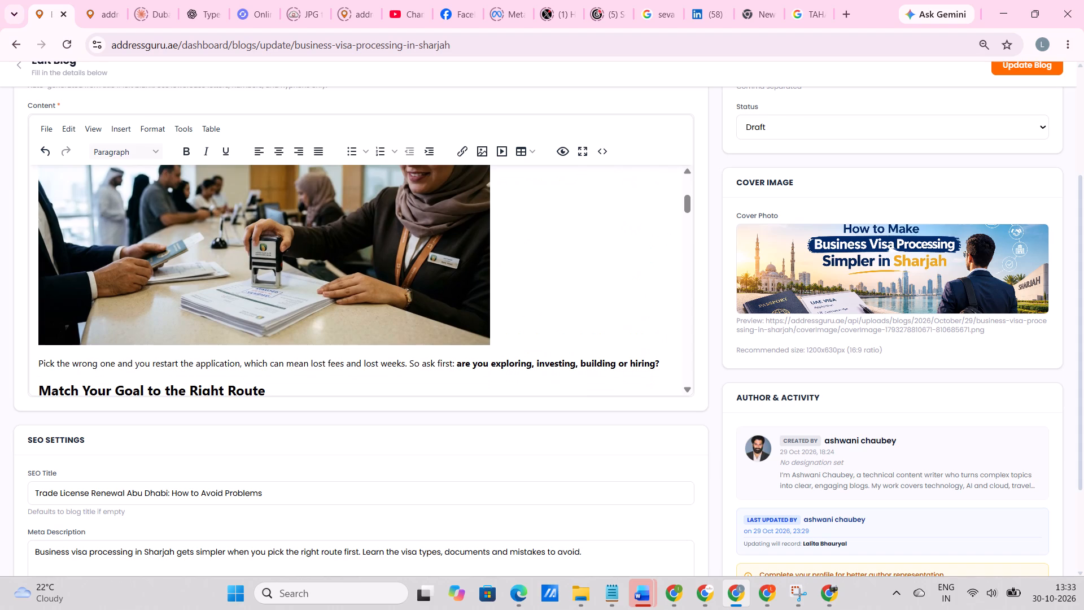
pyautogui.scroll(-5, 540, 321)
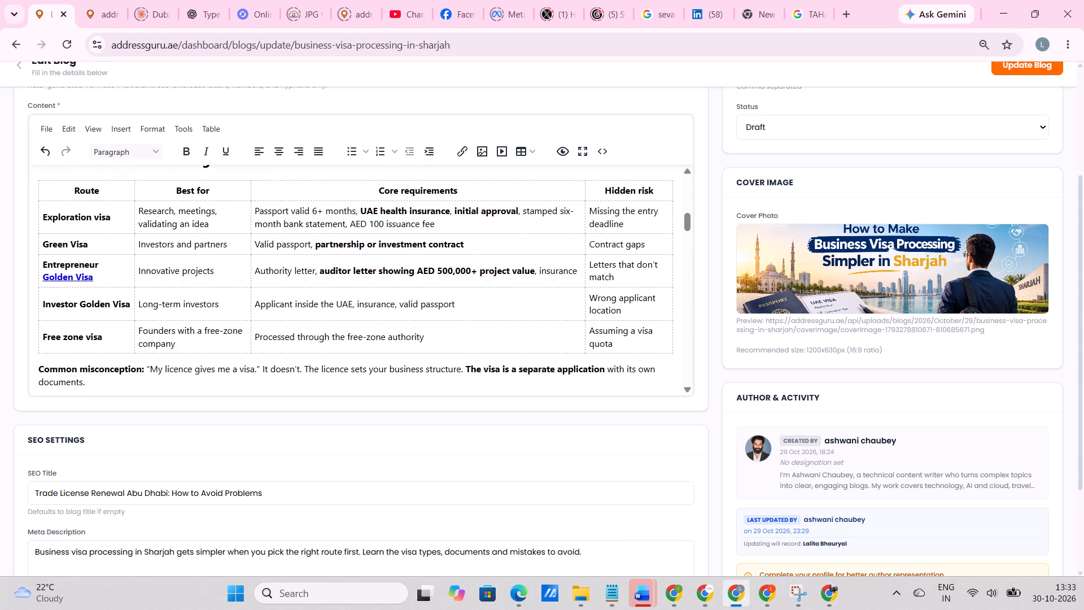
pyautogui.scroll(-5, 540, 321)
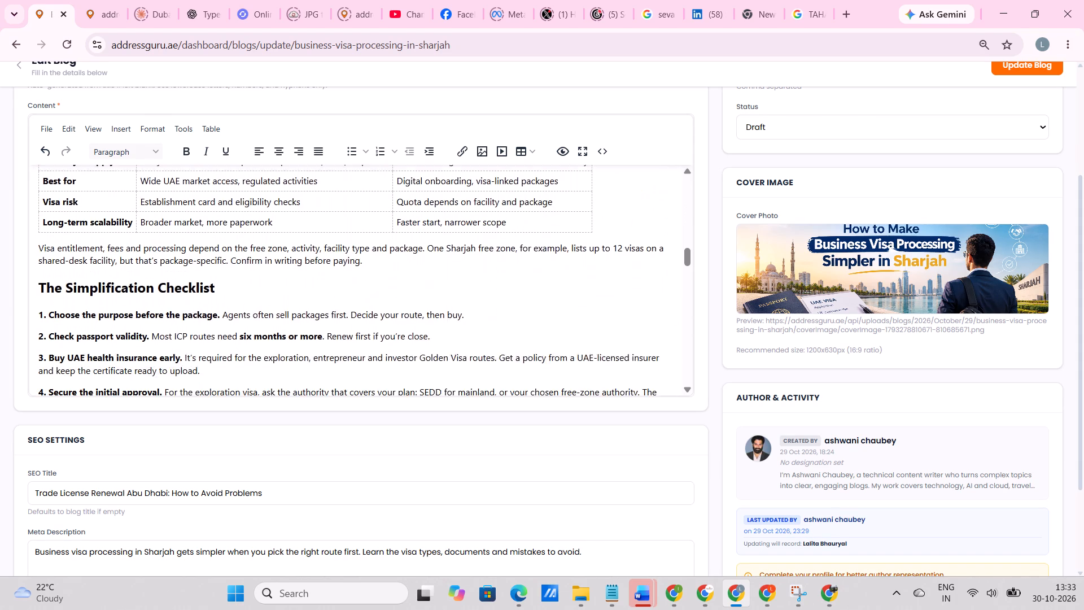
pyautogui.scroll(-4, 540, 321)
pyautogui.hscroll(-1, 540, 321)
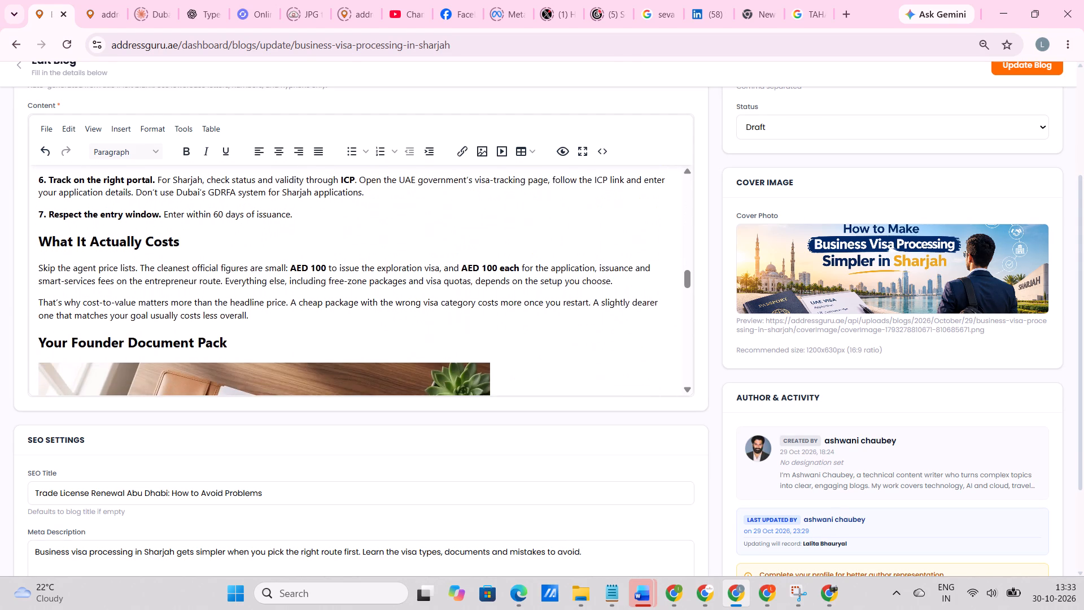
pyautogui.hscroll(-1, 539, 360)
# Switch to Pinterest and search for images using the copied heading text "Mainland or Free Zone".
pyautogui.click(676, 592)
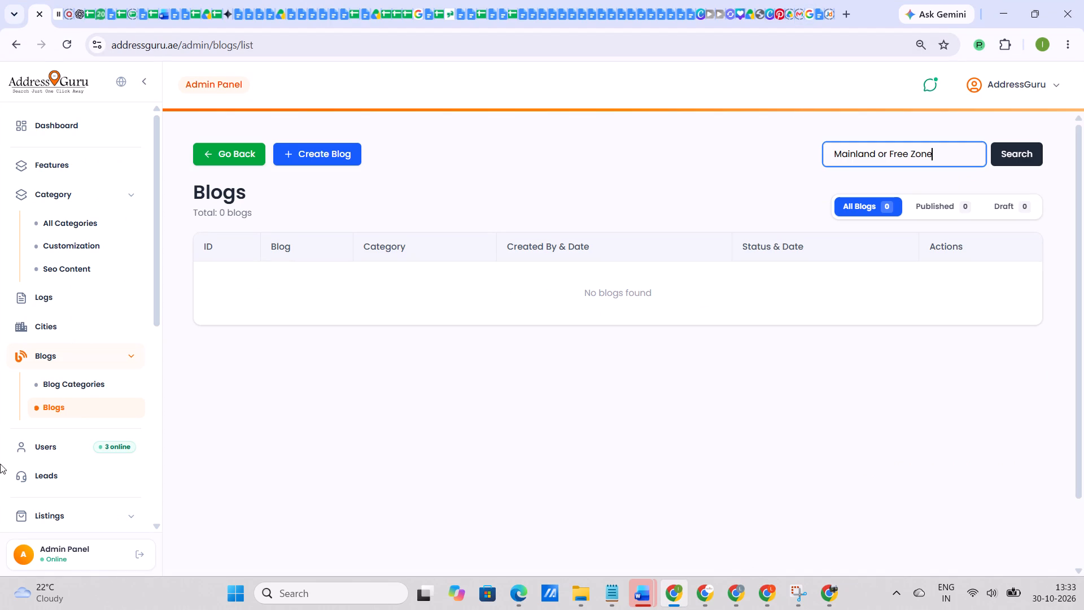
pyautogui.click(67, 452)
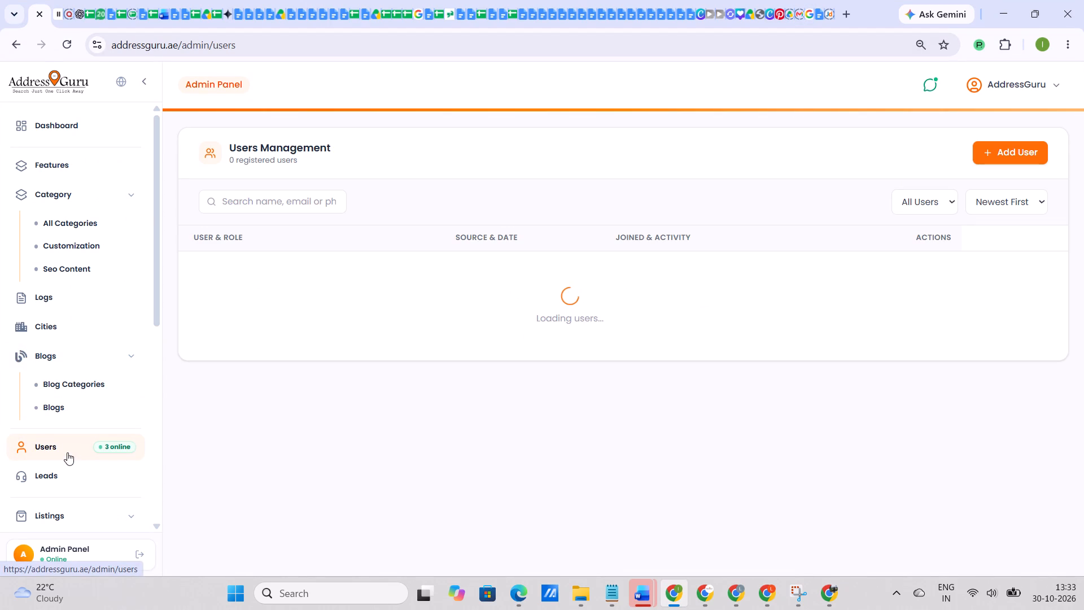
pyautogui.click(784, 0)
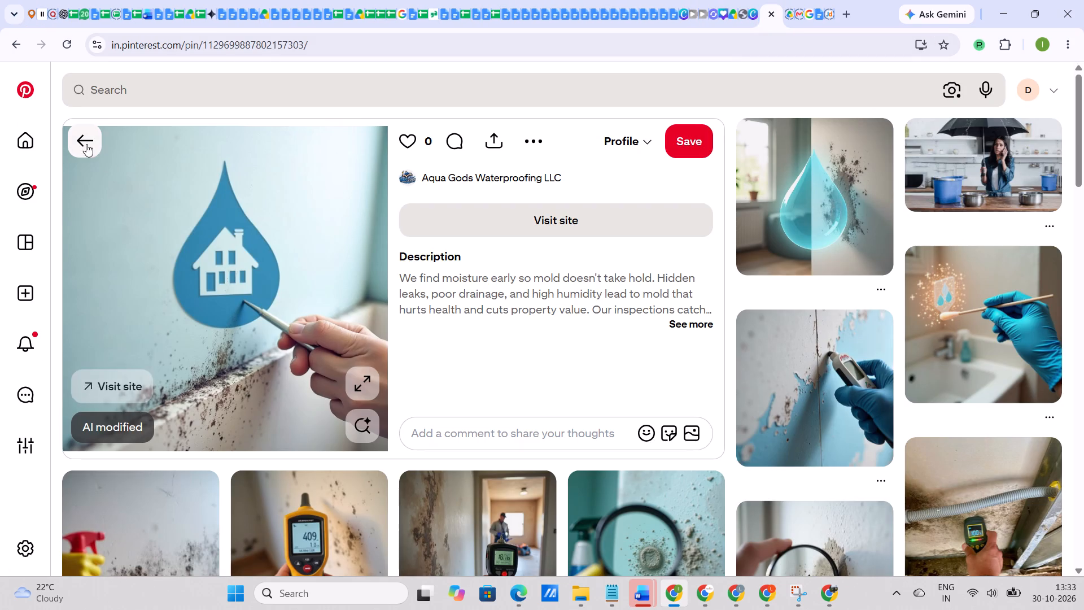
pyautogui.click(86, 139)
pyautogui.click(86, 139)
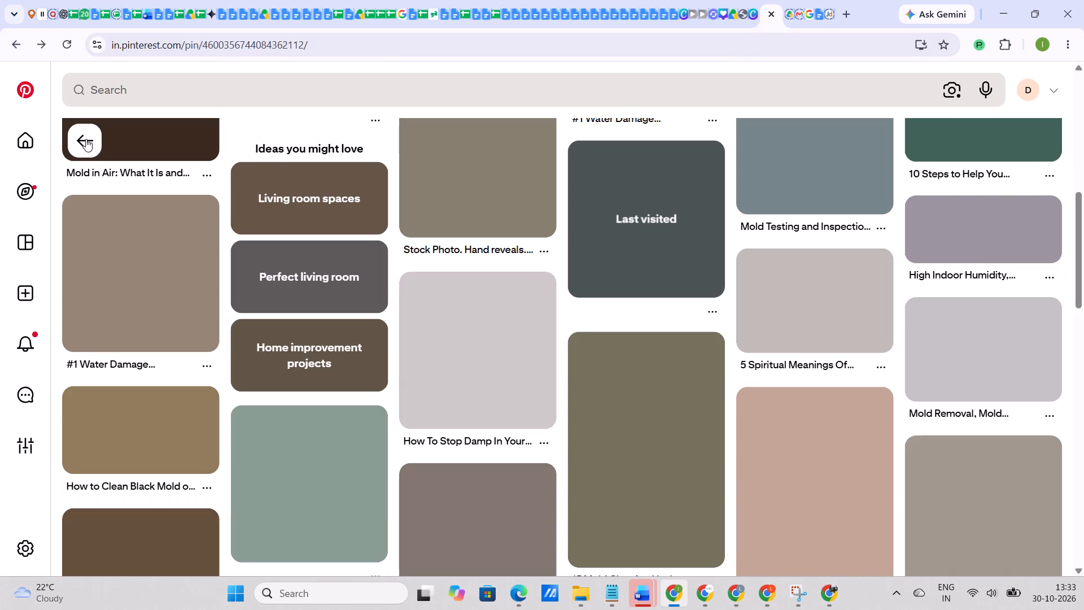
pyautogui.click(90, 143)
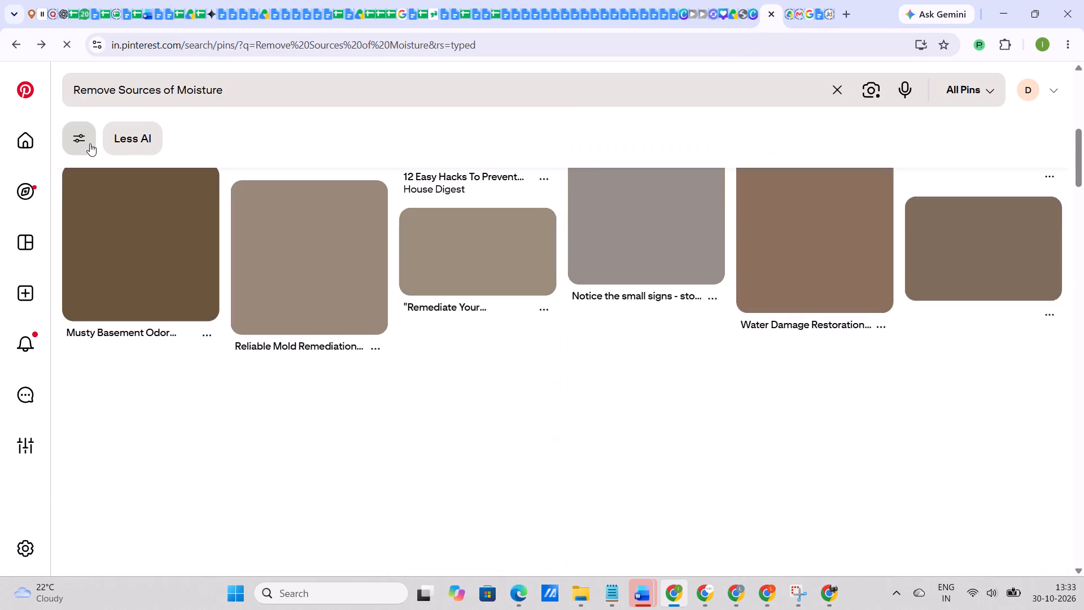
pyautogui.click(210, 86)
pyautogui.hotkey('ctrl', 'a')
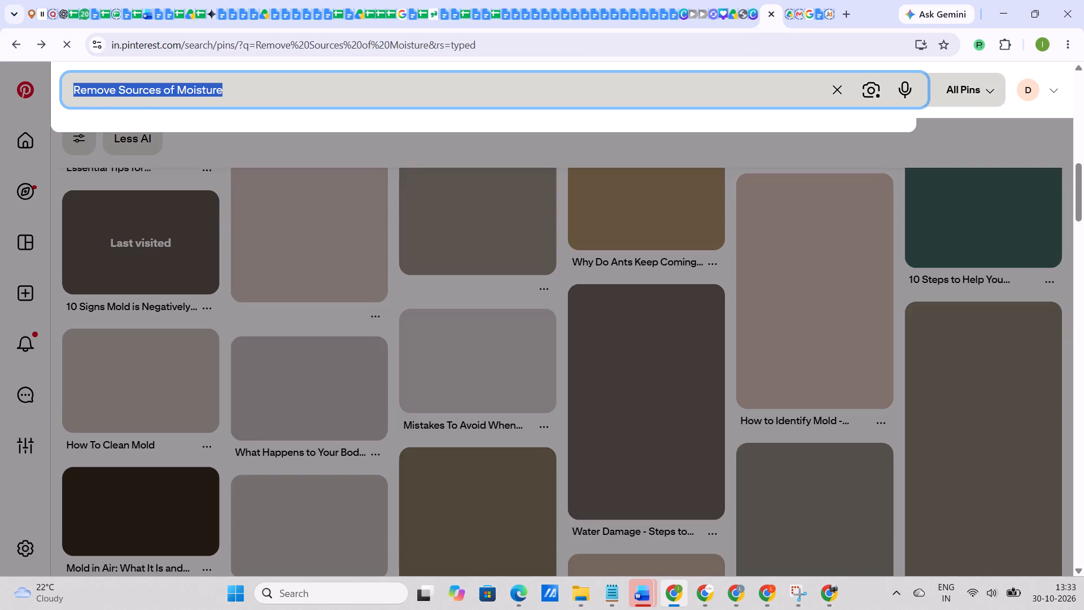
pyautogui.hotkey('ctrl', 'v')
pyautogui.press('Return')
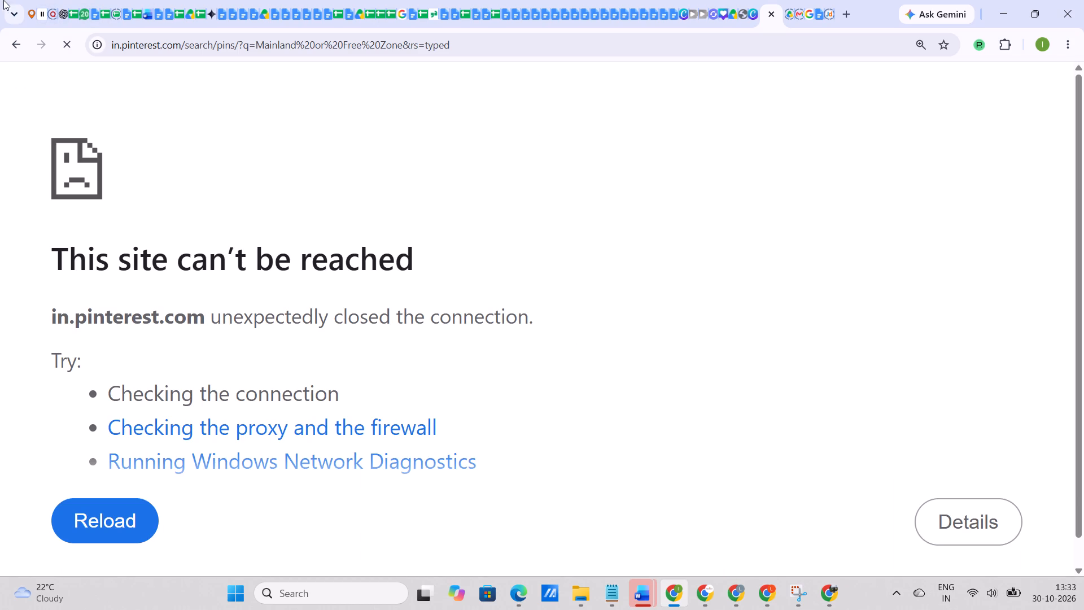
# Switch to the AddressGuru admin users page and change the Wi-Fi connection to the jioairfibre network.
pyautogui.click(30, 0)
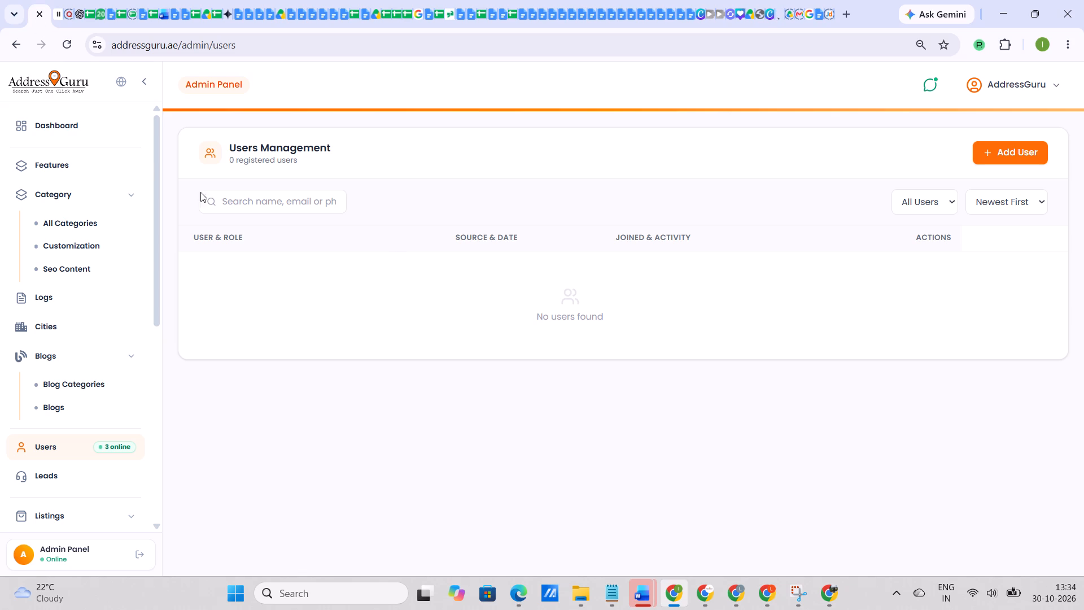
pyautogui.click(976, 603)
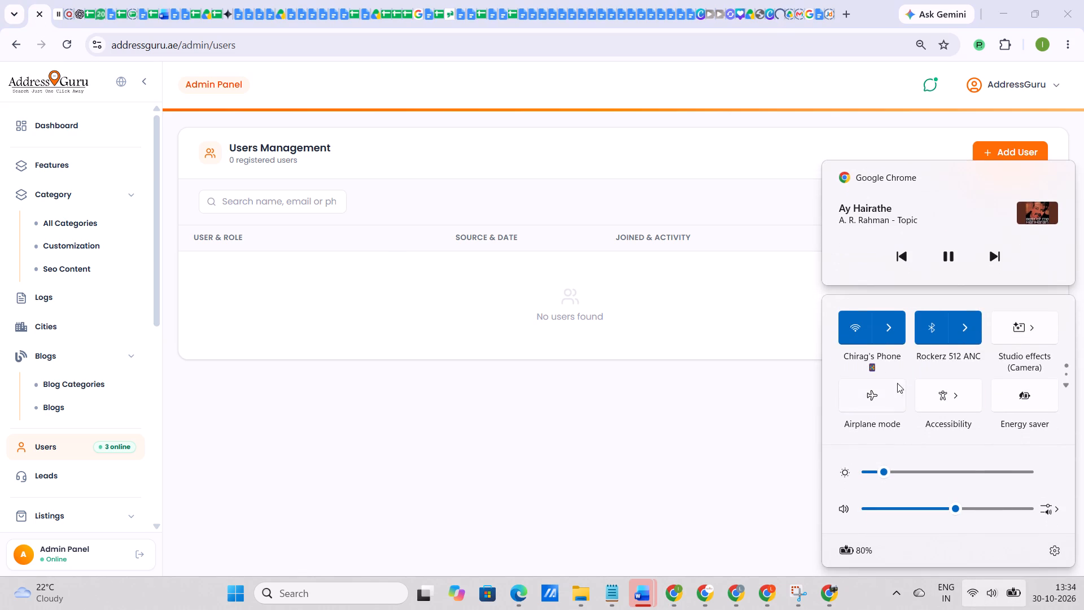
pyautogui.click(888, 332)
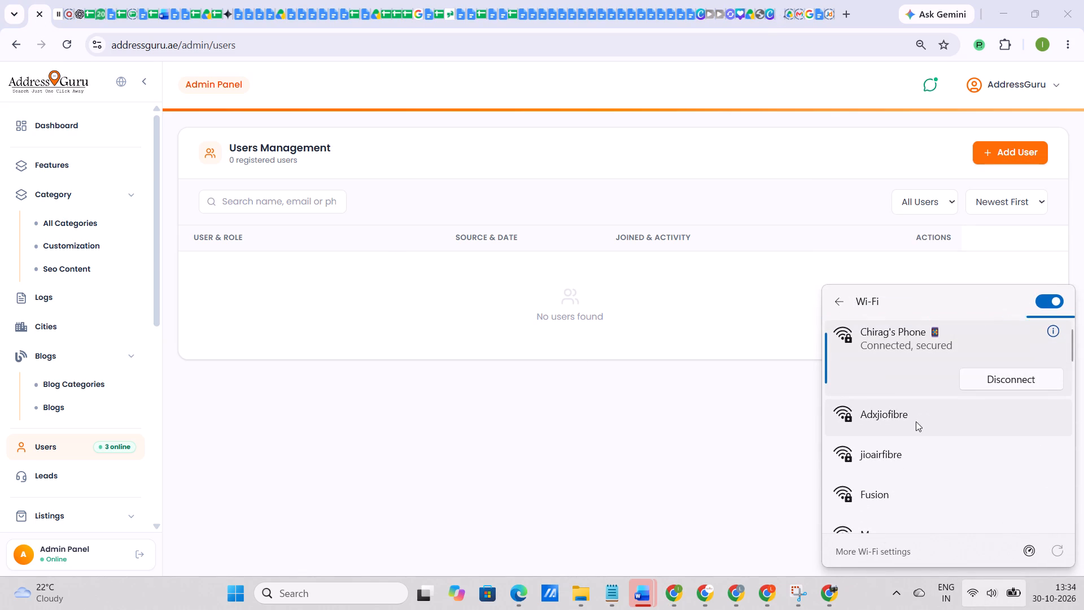
pyautogui.click(911, 442)
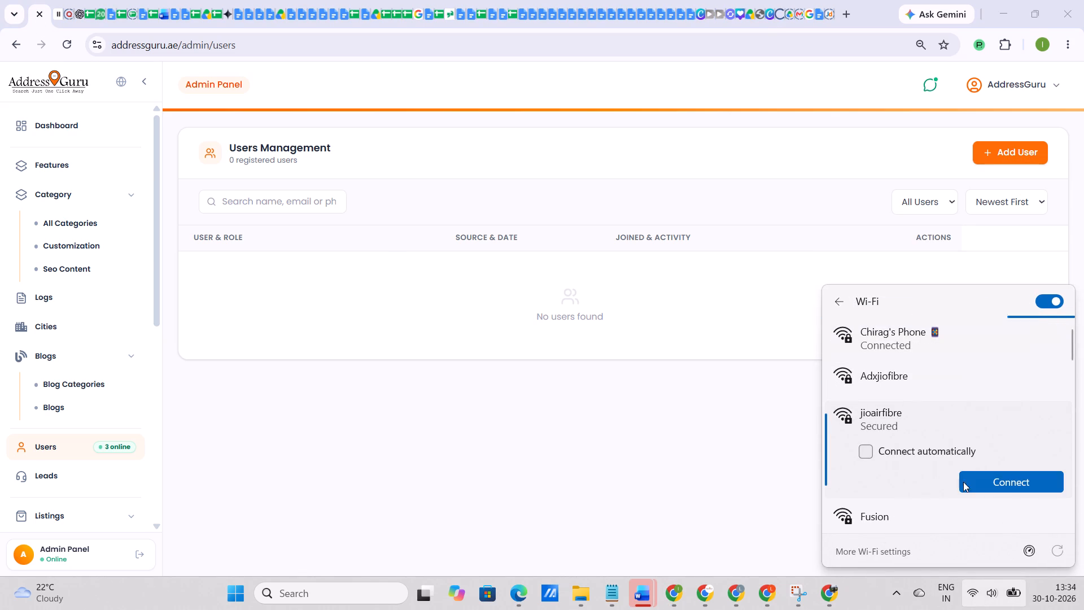
pyautogui.click(1008, 489)
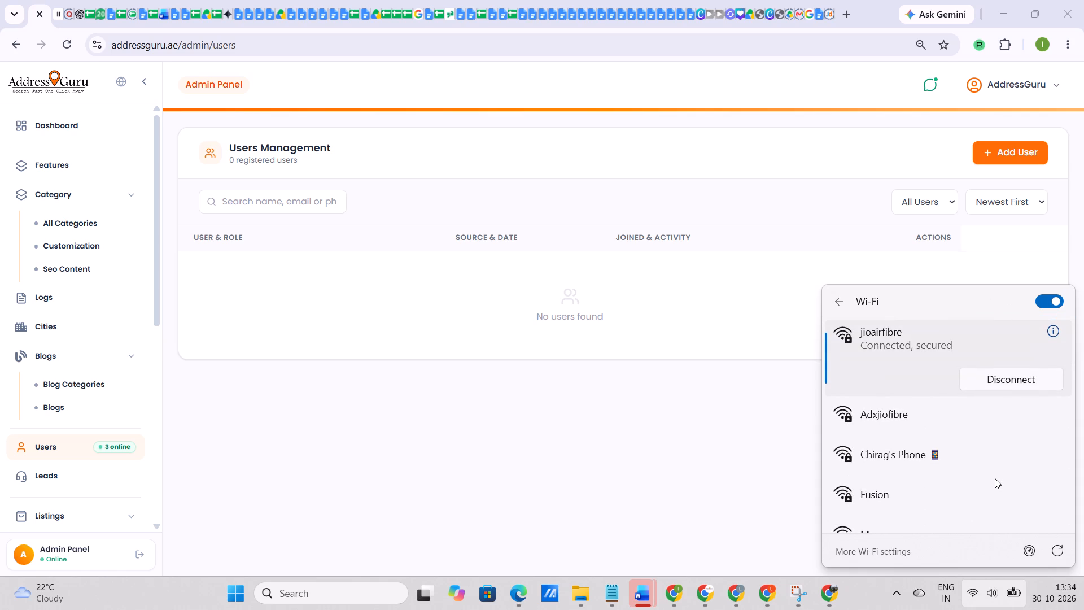
# Reload the AddressGuru admin users page over the new connection.
pyautogui.click(327, 52)
pyautogui.press('Return')
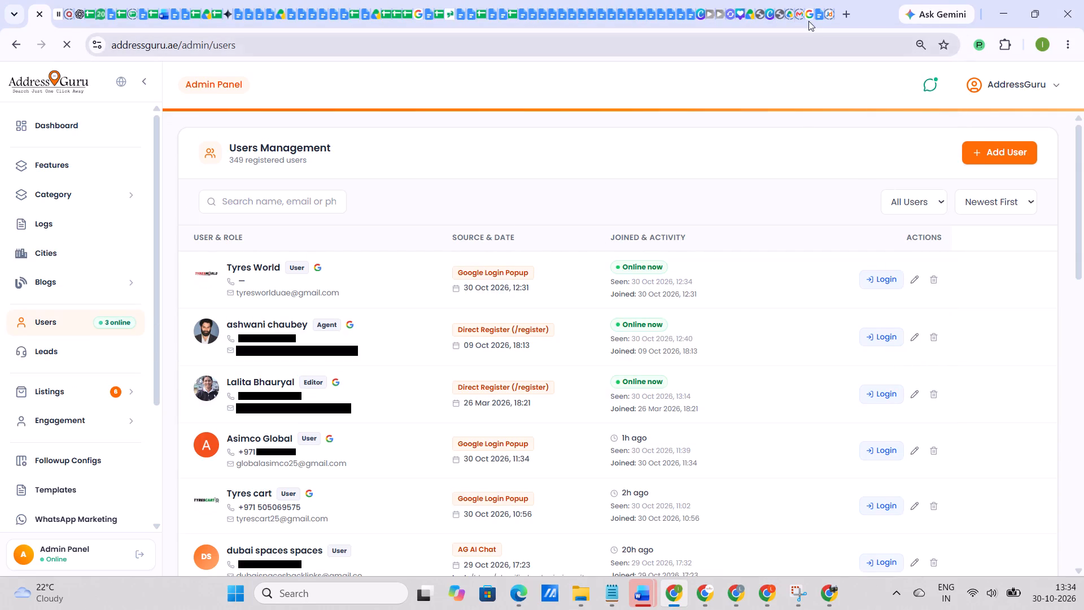
# Return to the Pinterest "Mainland or Free Zone" results and open the UAE Corporate Tax Registration in Mainland vs Free Zone pin.
pyautogui.click(780, 0)
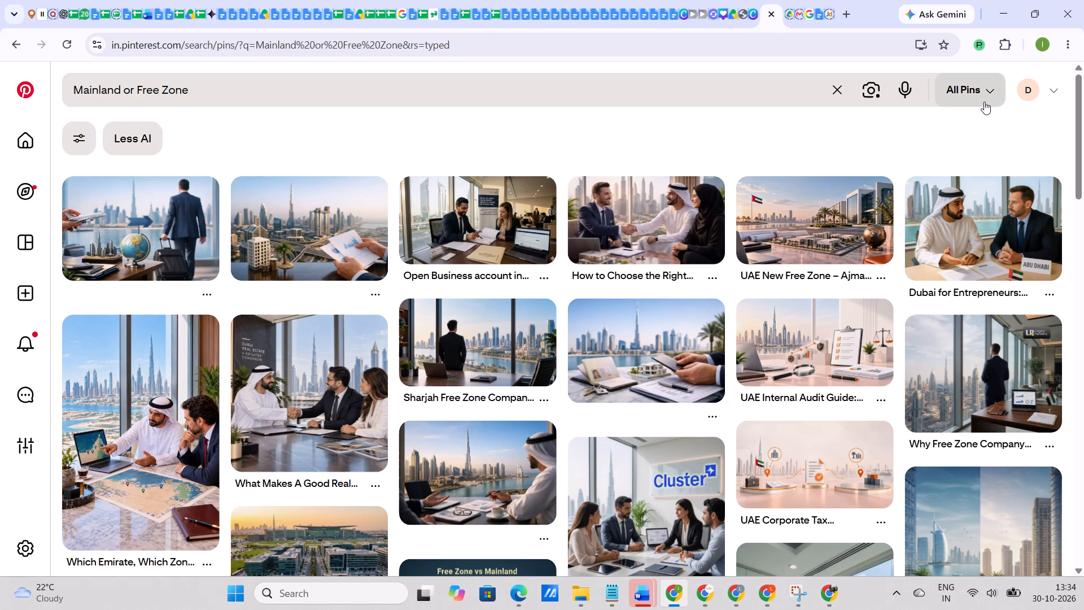
pyautogui.scroll(-1, 969, 179)
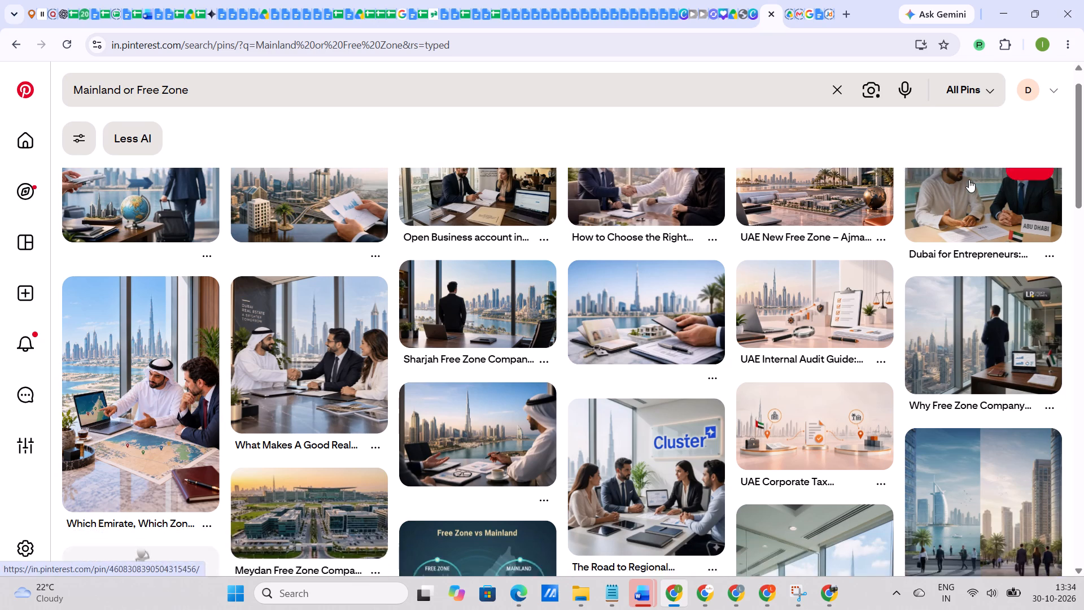
pyautogui.scroll(-2, 969, 180)
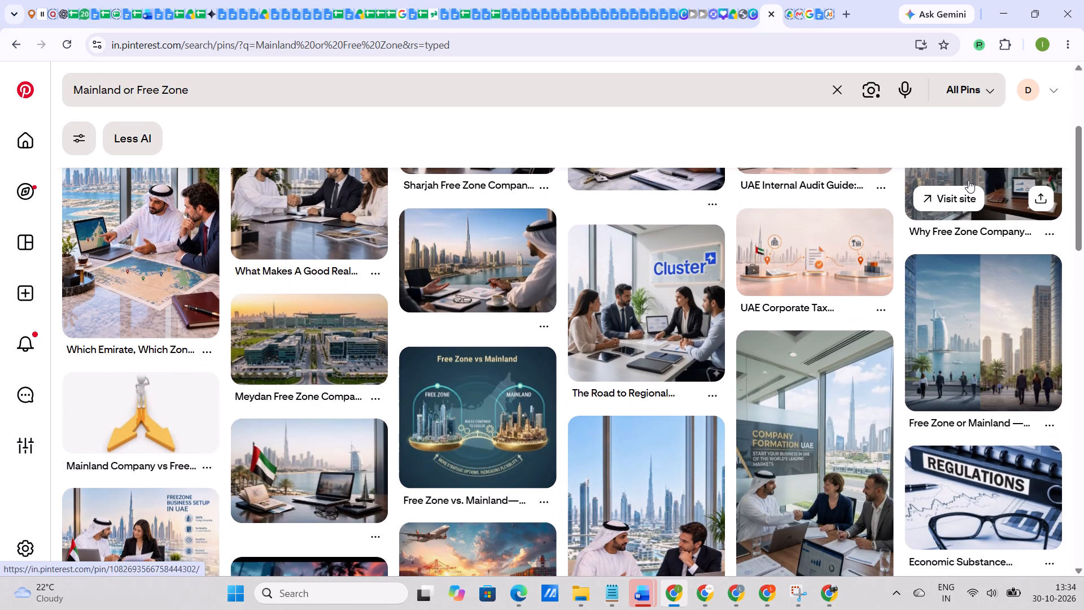
pyautogui.scroll(-1, 968, 180)
pyautogui.scroll(-1, 923, 215)
pyautogui.click(795, 269)
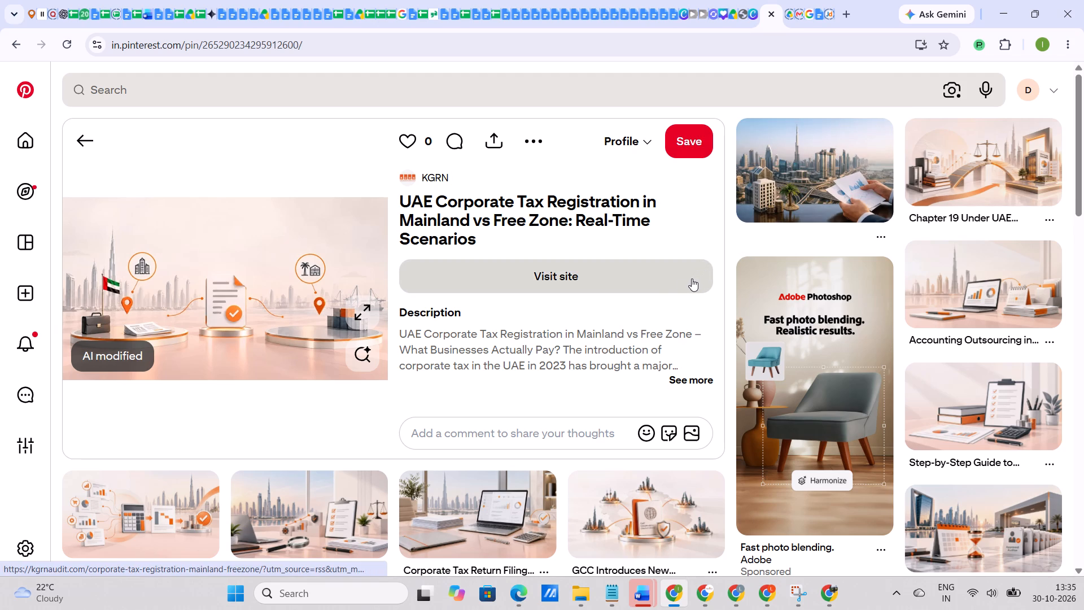
# Save the image from KGRN's "UAE Corporate Tax Registration in Mainland vs Free Zone" pin to Downloads as a JPEG.
pyautogui.rightClick(212, 282)
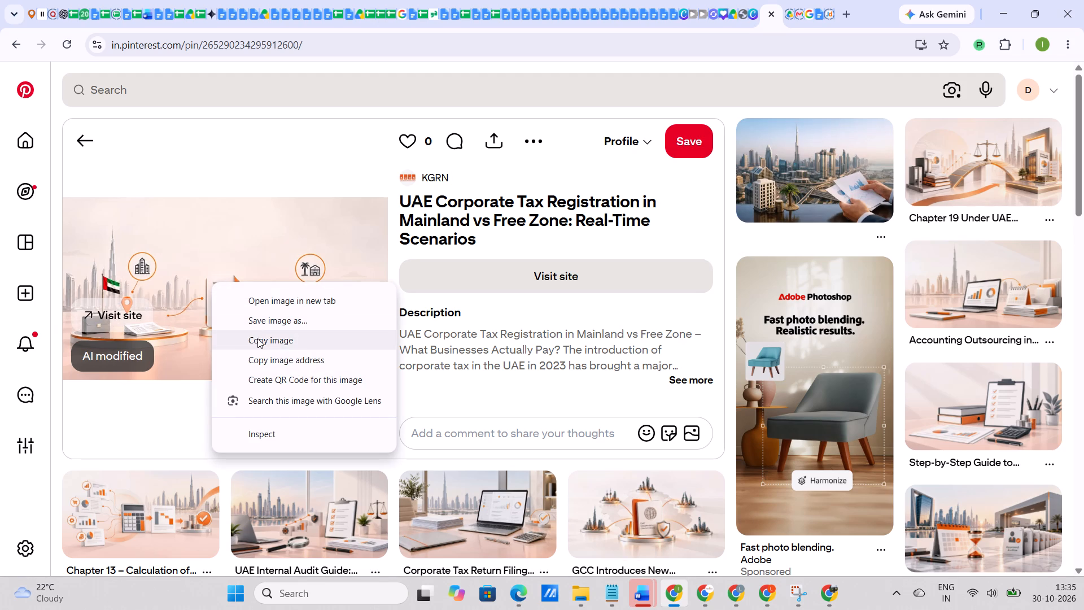
pyautogui.click(278, 320)
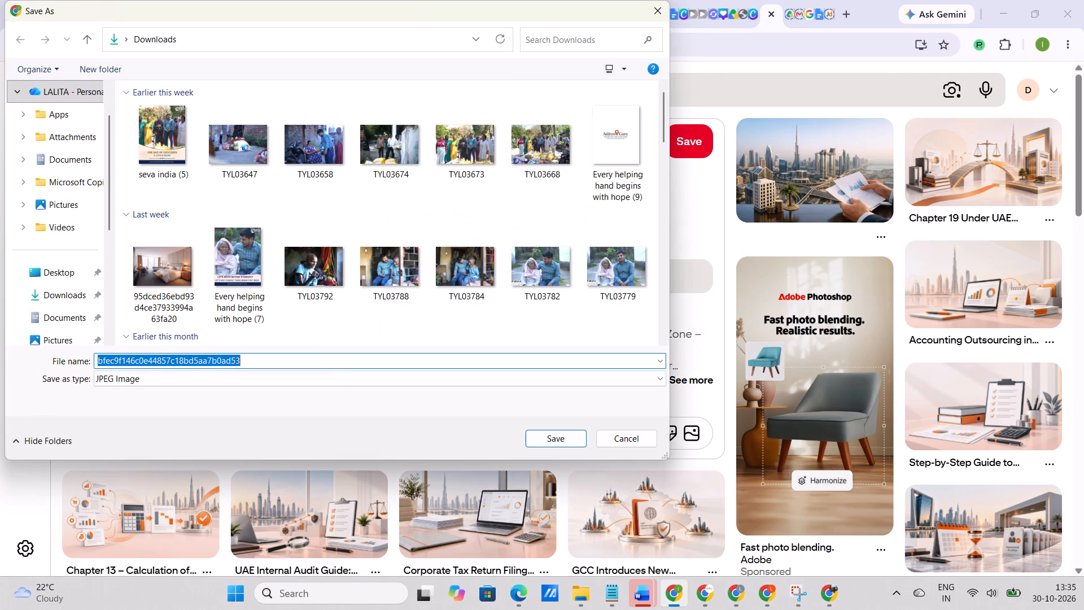
pyautogui.click(557, 434)
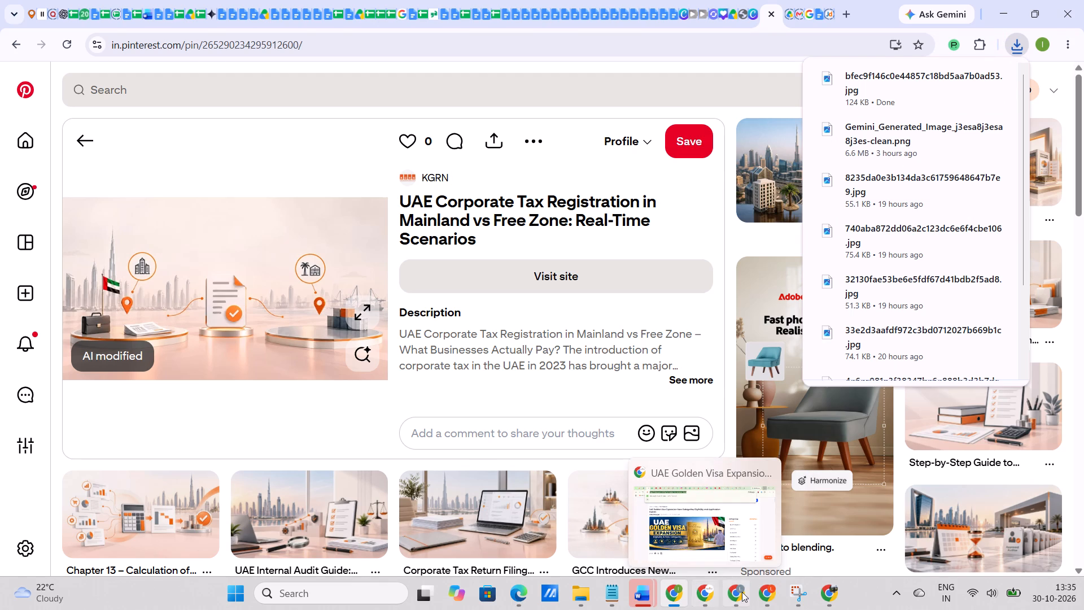
# Back in the Sharjah business visa draft, add an empty line between the Mainland or Free Zone table and the "Visa entitlement" paragraph.
pyautogui.click(742, 592)
pyautogui.scroll(1, 275, 288)
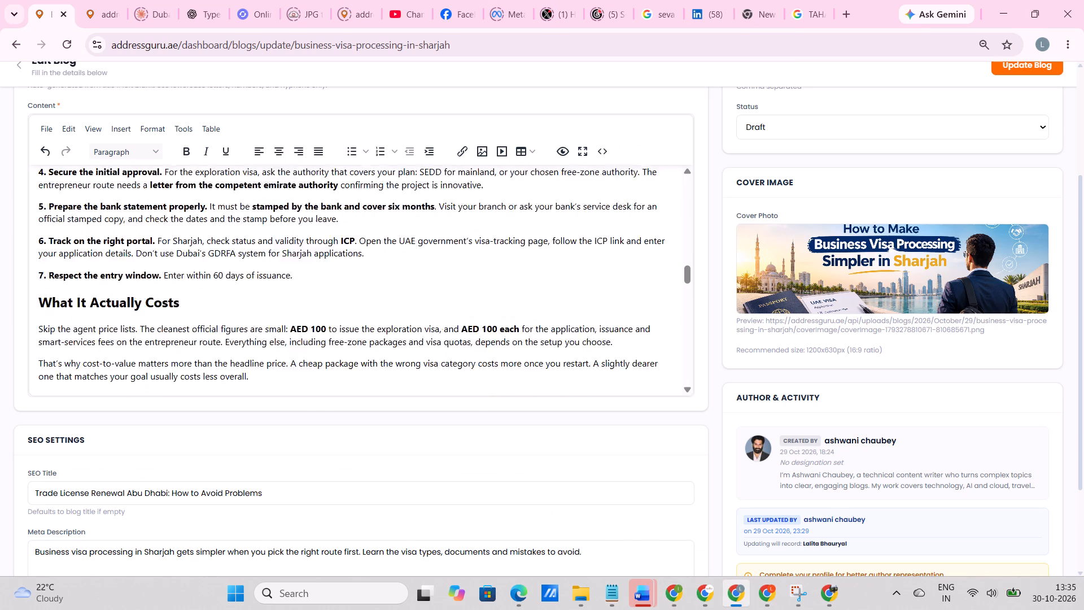
pyautogui.scroll(4, 275, 288)
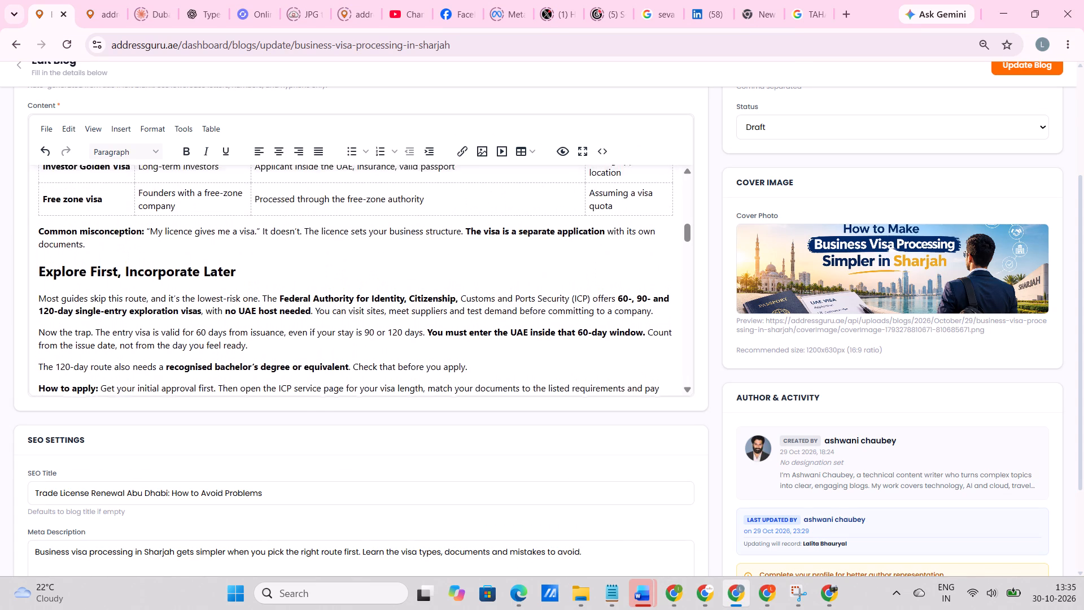
pyautogui.scroll(-5, 278, 287)
pyautogui.scroll(-1, 331, 276)
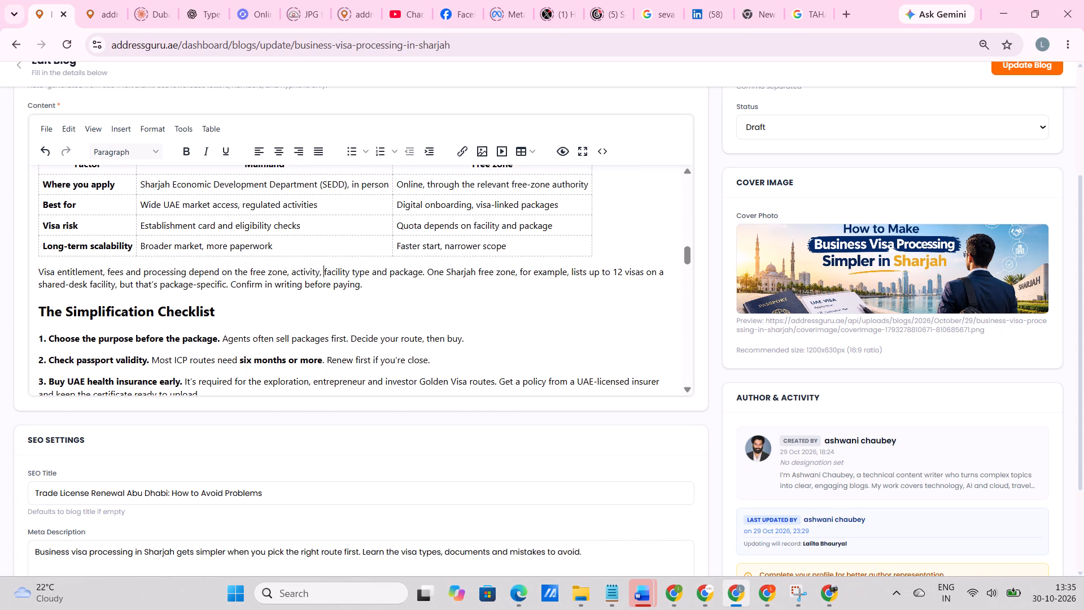
pyautogui.click(615, 241)
pyautogui.scroll(2, 615, 241)
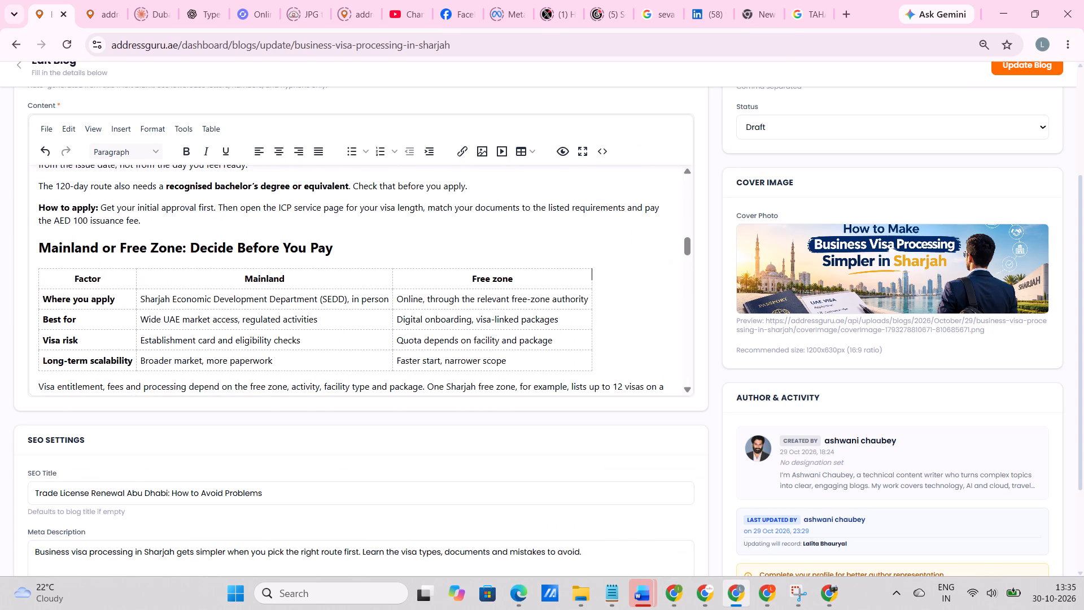
pyautogui.scroll(-1, 614, 241)
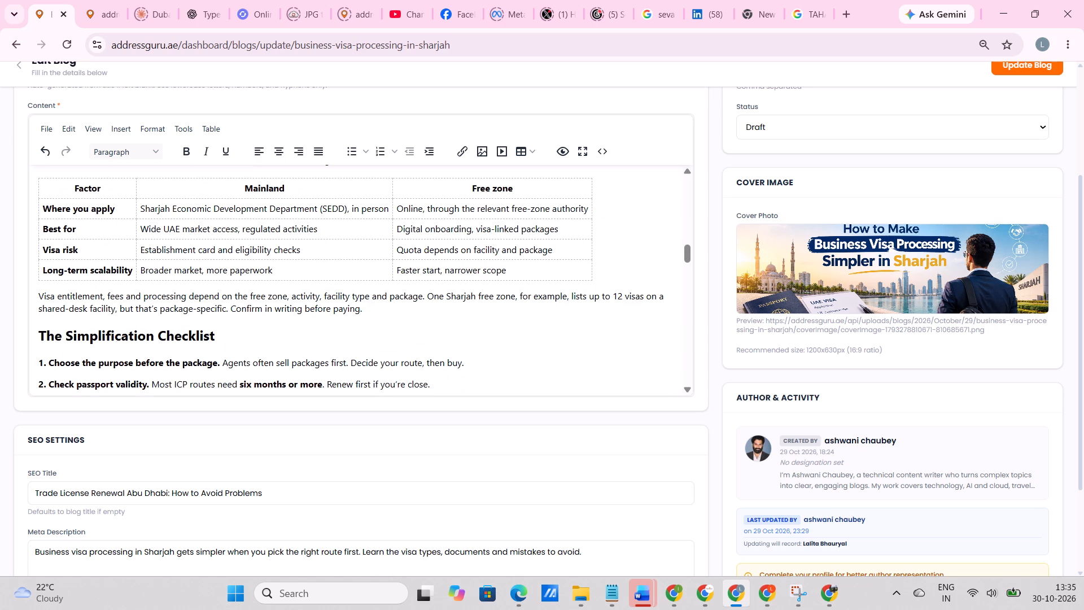
pyautogui.click(645, 250)
pyautogui.press('Return')
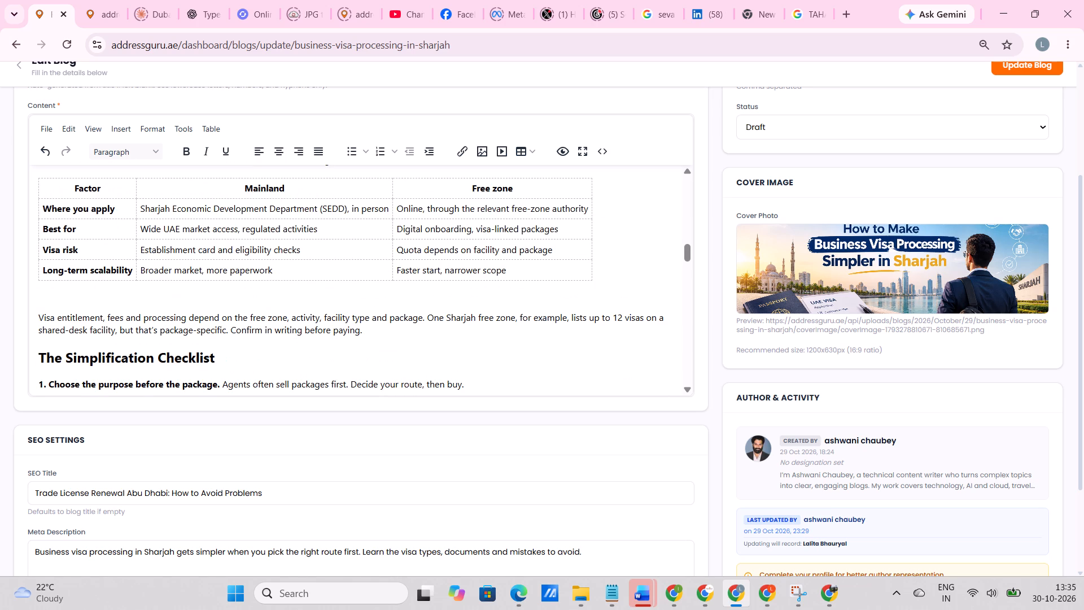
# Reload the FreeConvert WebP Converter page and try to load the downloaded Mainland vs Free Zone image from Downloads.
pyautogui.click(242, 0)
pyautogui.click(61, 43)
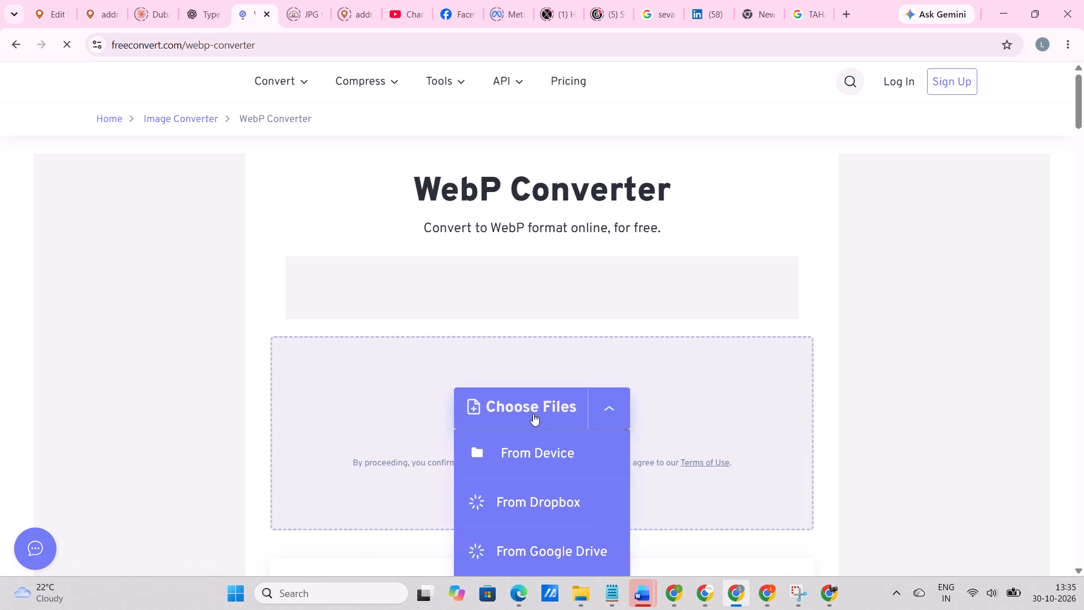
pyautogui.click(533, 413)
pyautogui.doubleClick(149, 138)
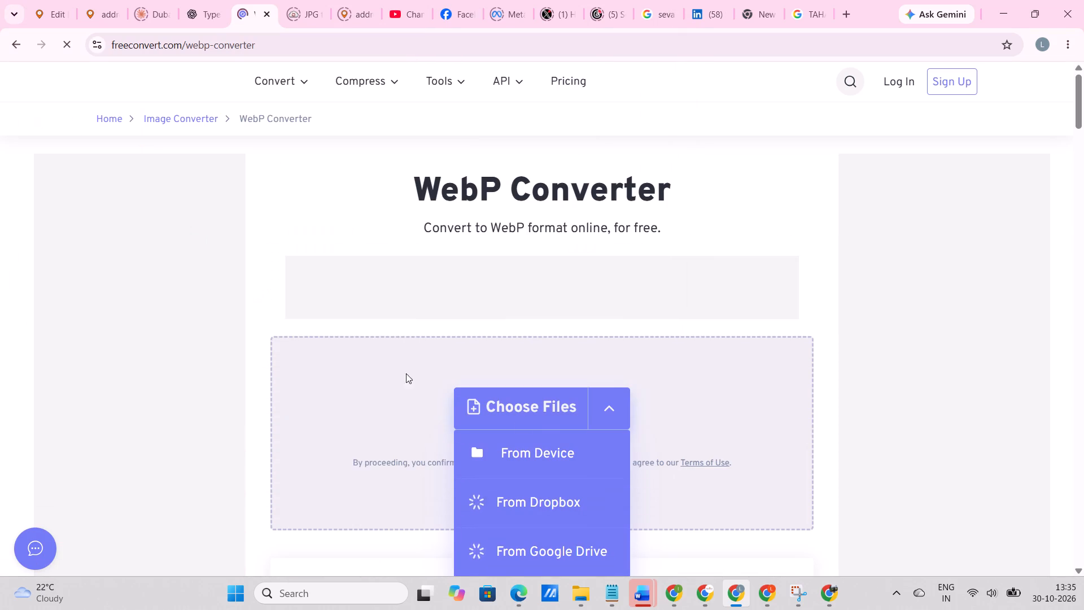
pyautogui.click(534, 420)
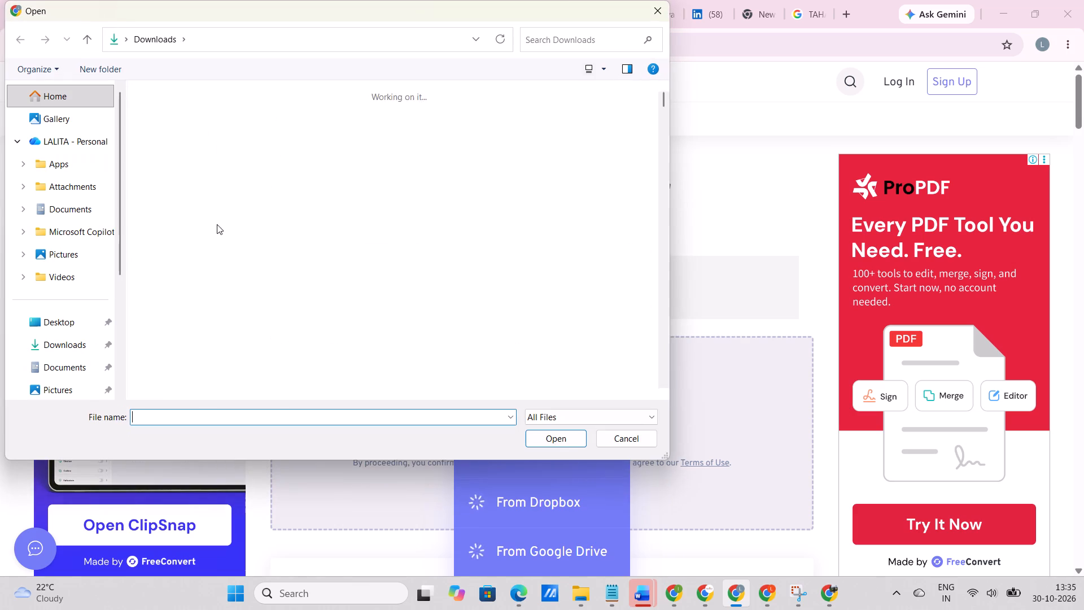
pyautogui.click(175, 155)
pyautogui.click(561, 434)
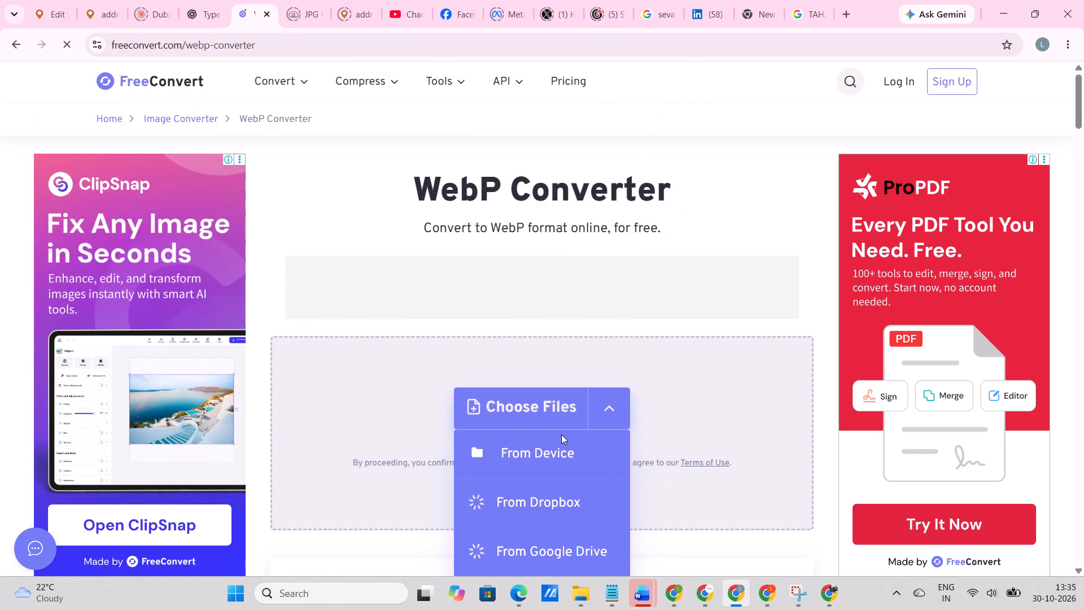
# Load the downloaded Mainland vs Free Zone JPG into FreeConvert's WebP Converter and convert it to WebP.
pyautogui.click(292, 0)
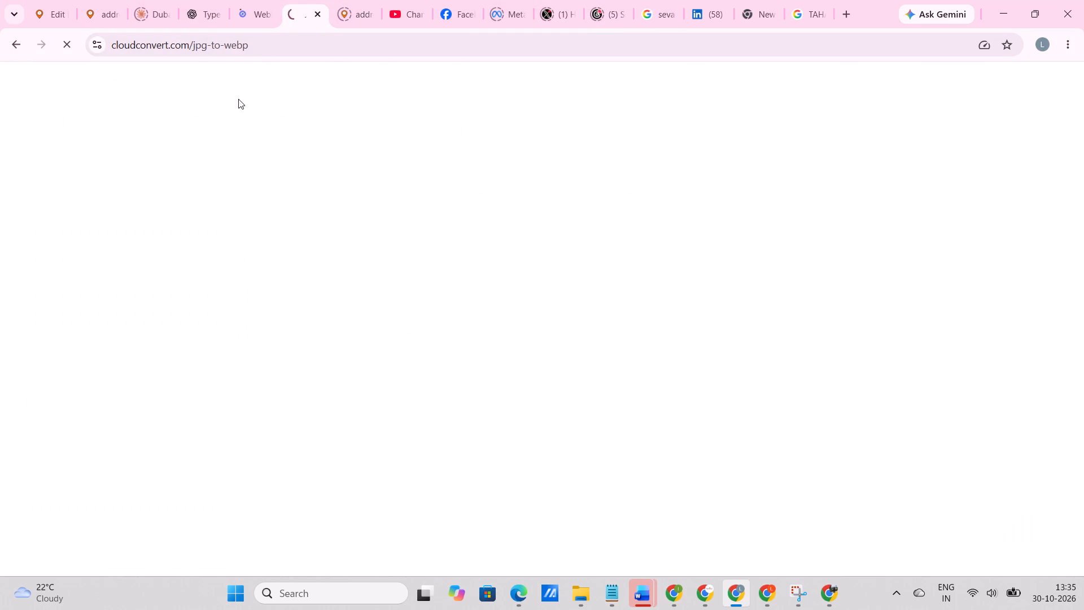
pyautogui.click(242, 0)
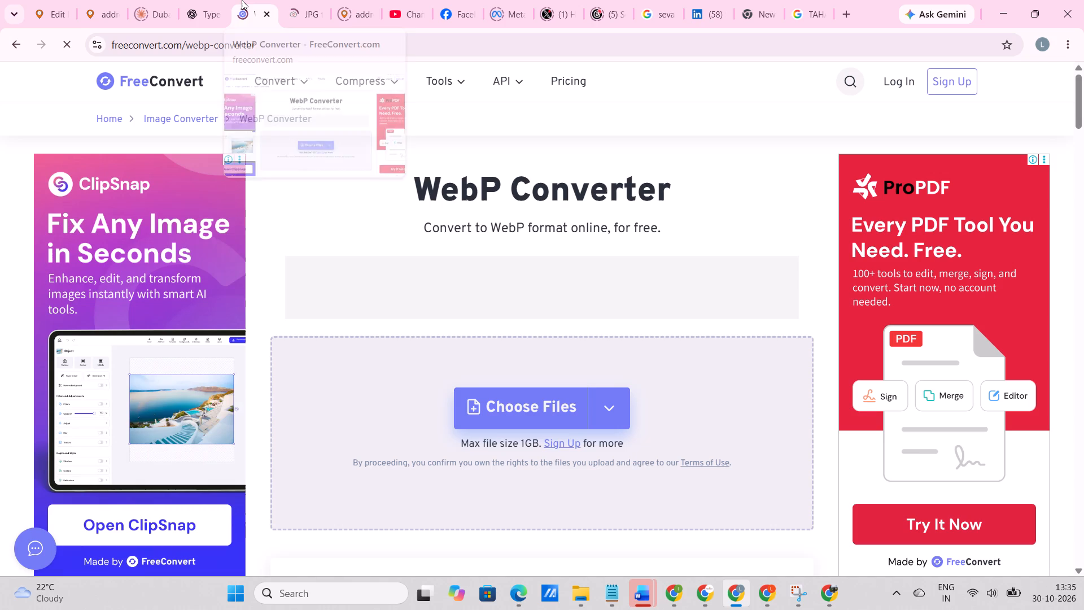
pyautogui.click(296, 0)
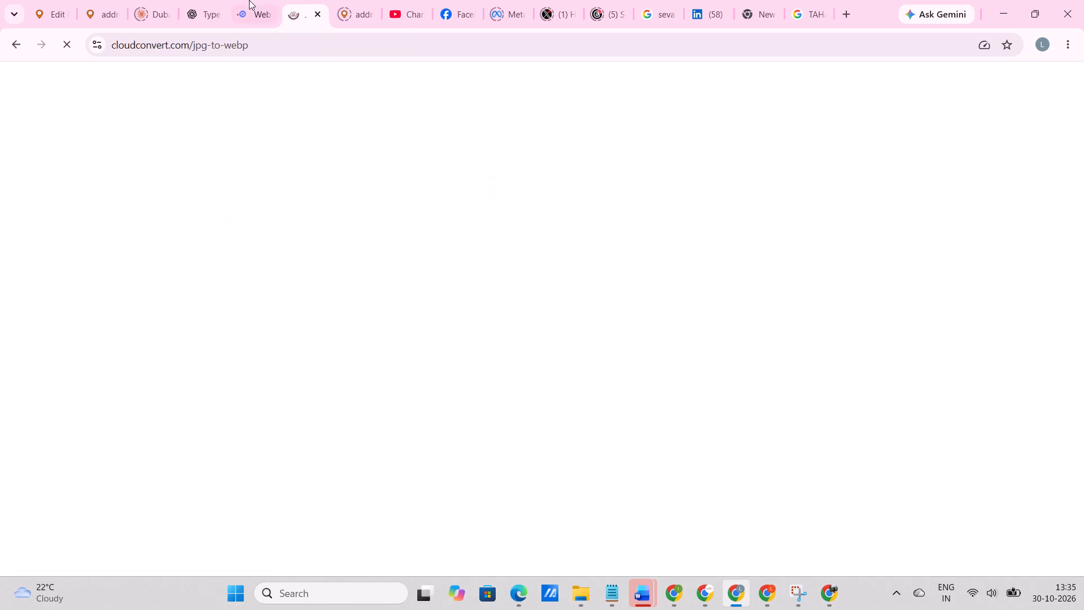
pyautogui.click(239, 0)
pyautogui.click(521, 399)
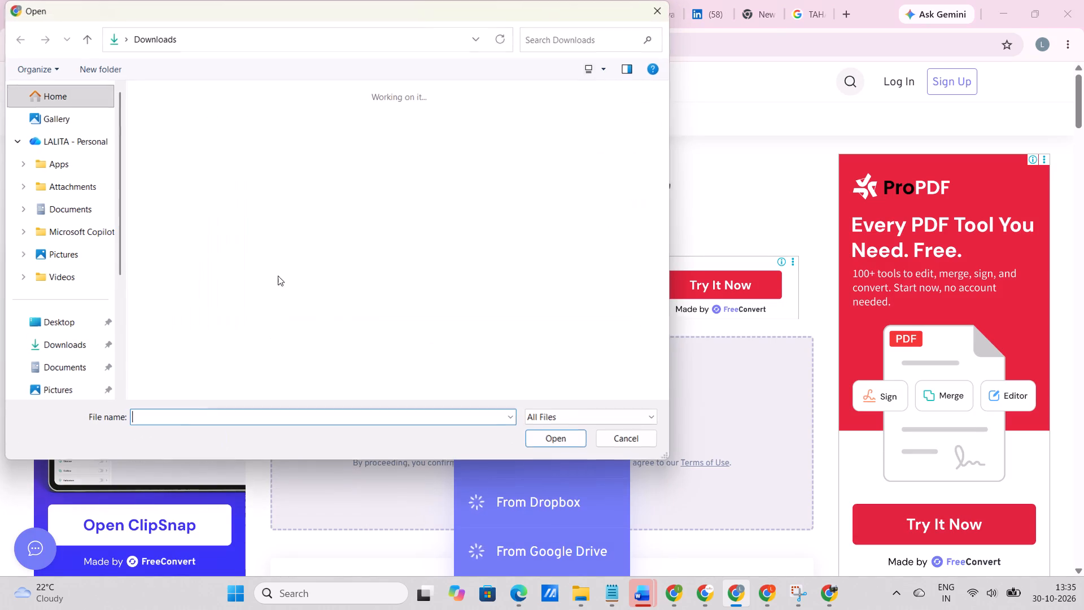
pyautogui.click(155, 152)
pyautogui.click(546, 441)
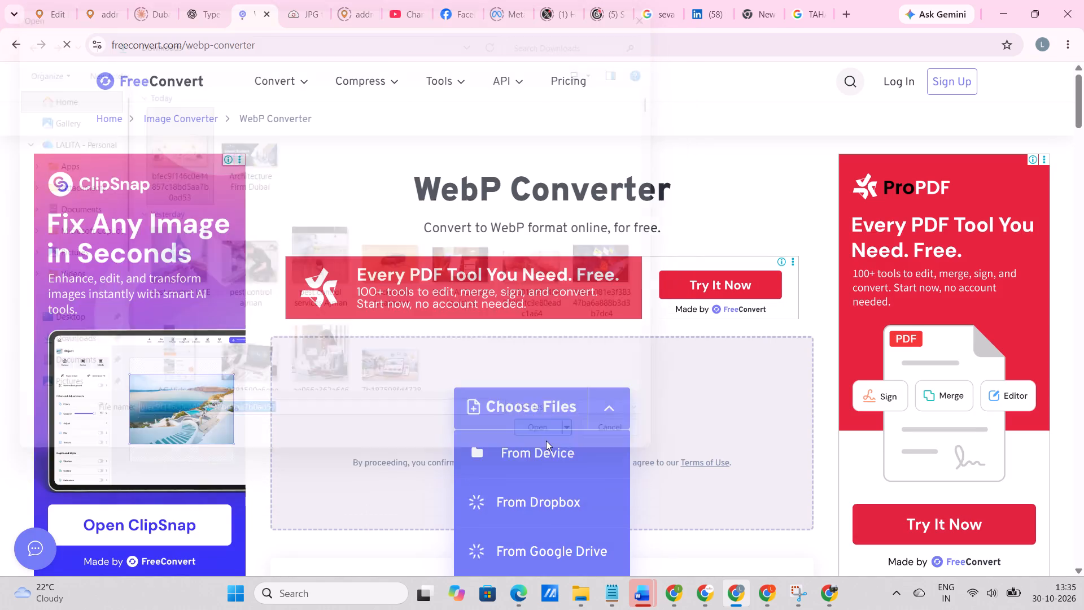
pyautogui.click(756, 454)
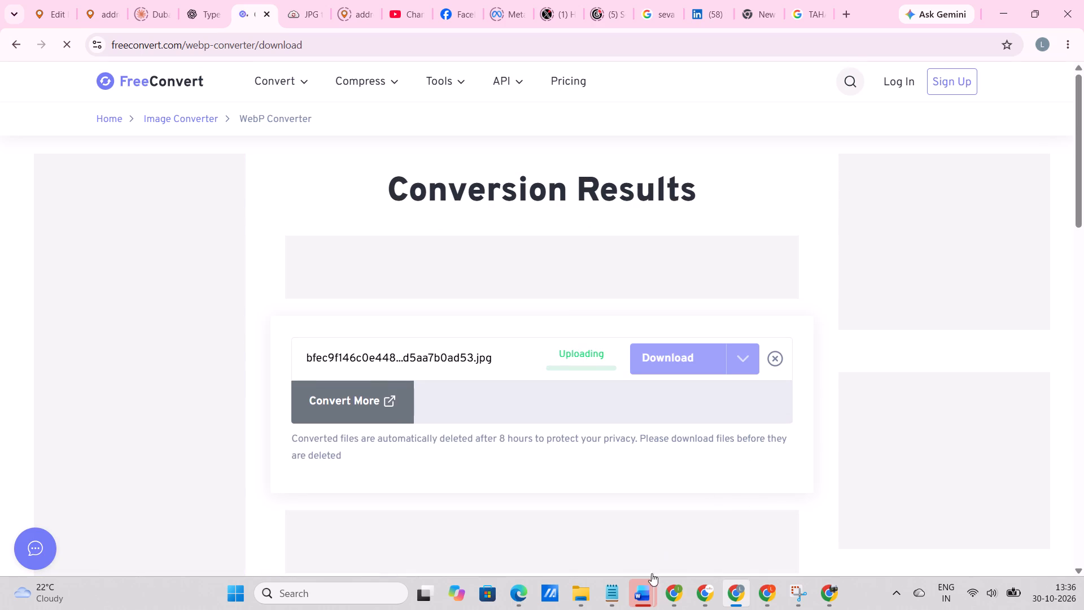
# Delete the original downloaded Mainland vs Free Zone JPG from the Downloads folder and close File Explorer.
pyautogui.click(580, 599)
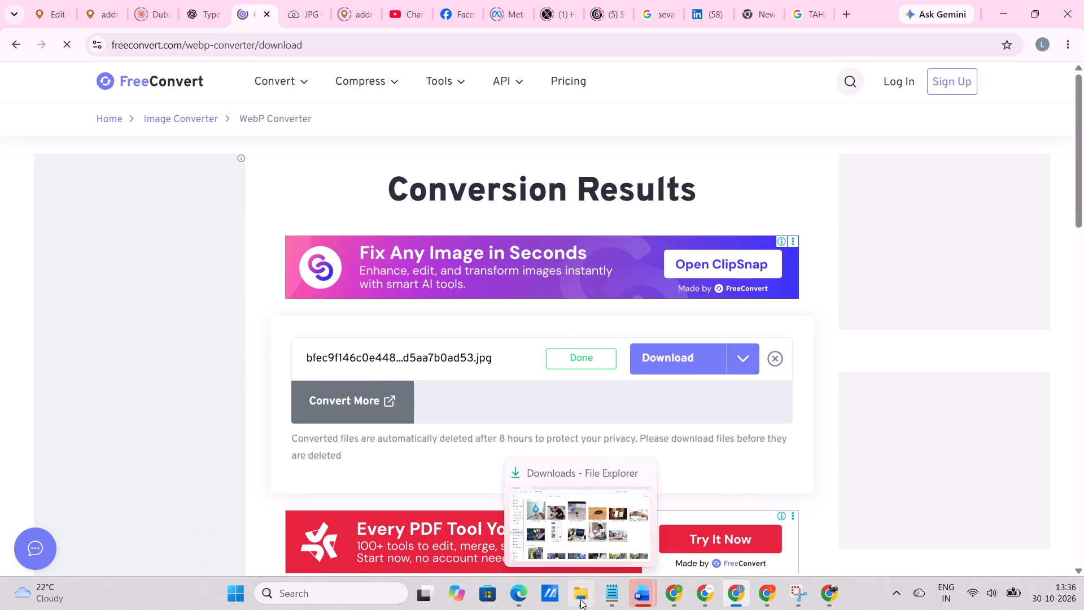
pyautogui.click(327, 209)
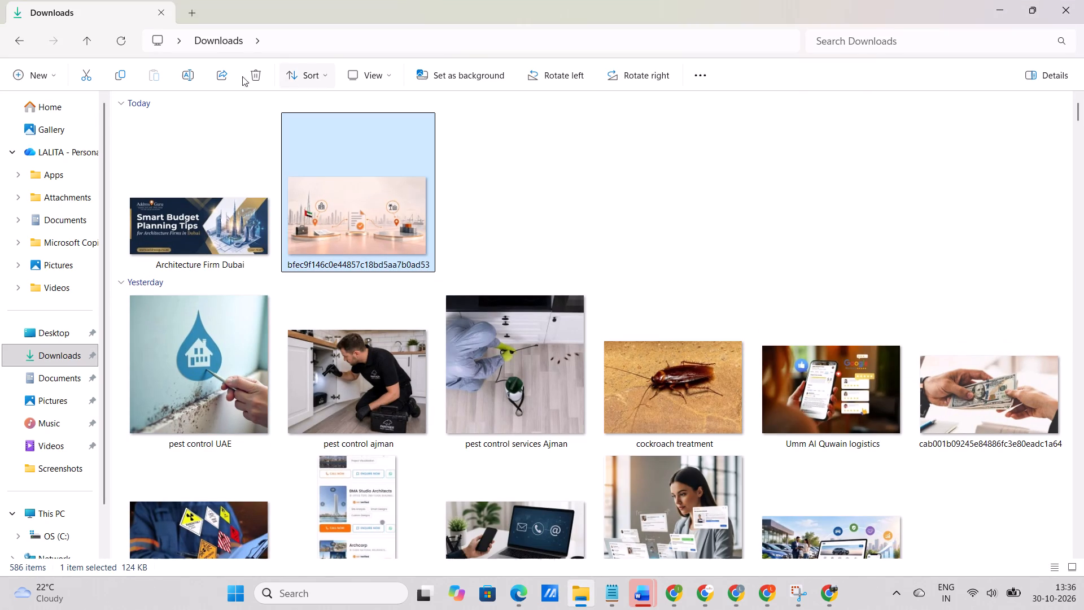
pyautogui.click(264, 71)
pyautogui.click(1074, 18)
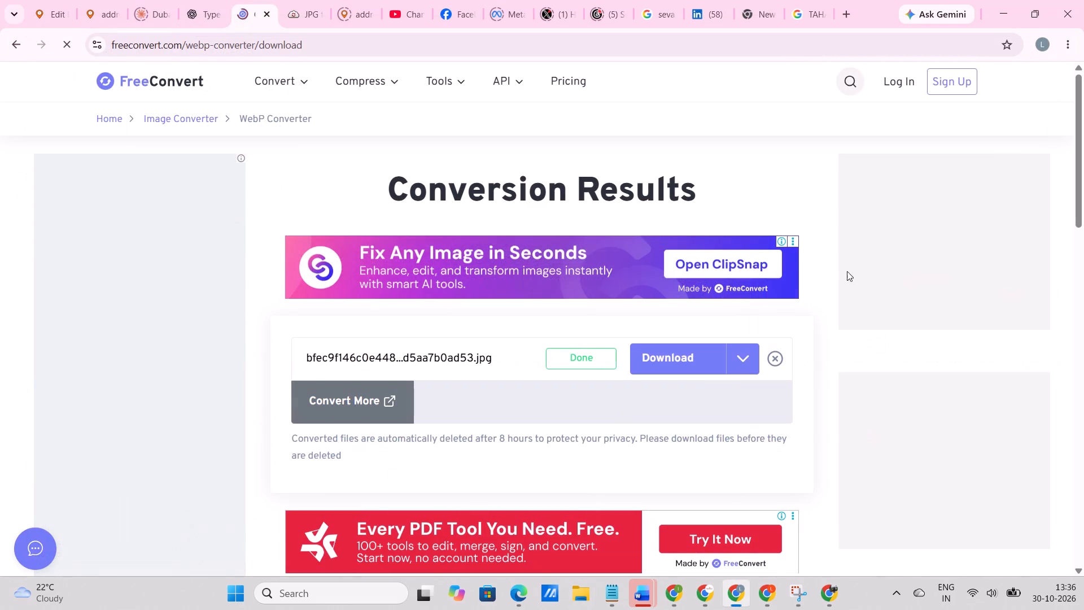
# Download the converted WebP version of the Mainland vs Free Zone image from FreeConvert.
pyautogui.click(676, 364)
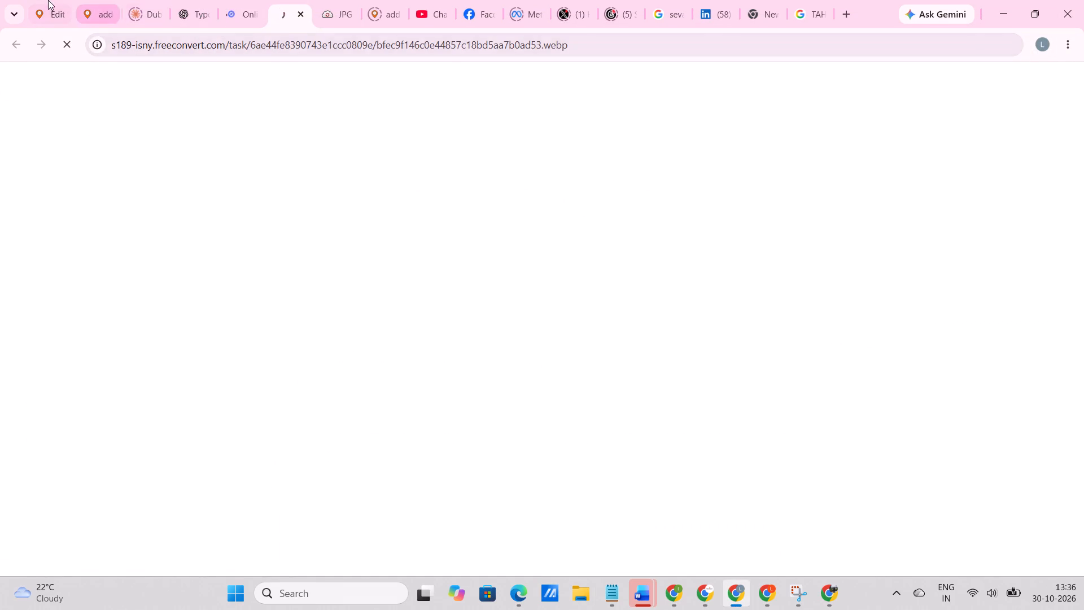
# Start inserting an image on the empty line below the Sharjah draft's Mainland or Free Zone table, renaming the downloaded WebP "Mainland or Free Zone".
pyautogui.click(48, 0)
pyautogui.scroll(1, 211, 322)
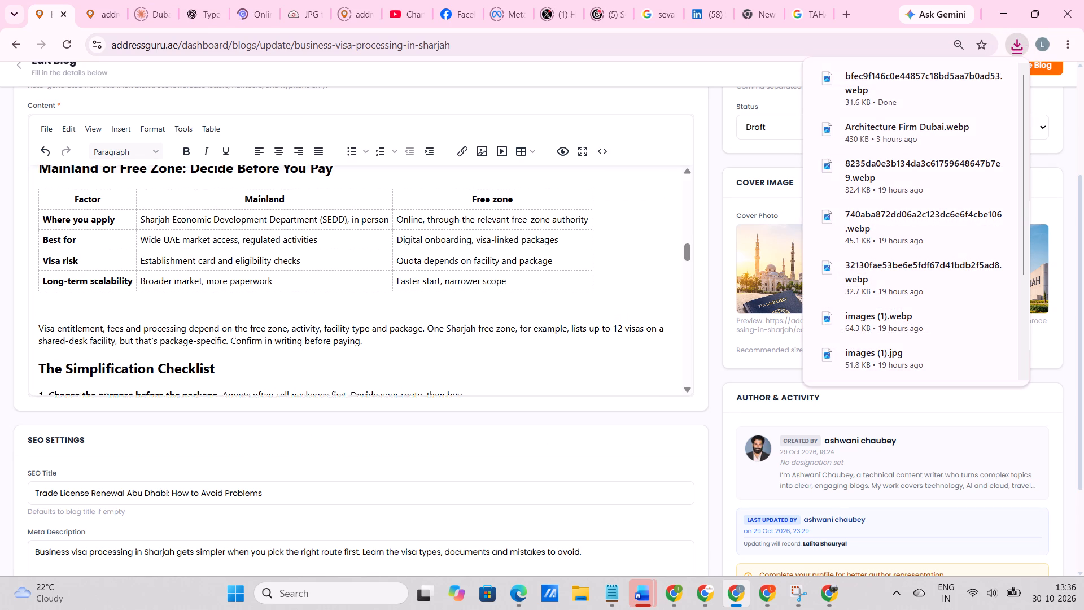
pyautogui.scroll(1, 234, 298)
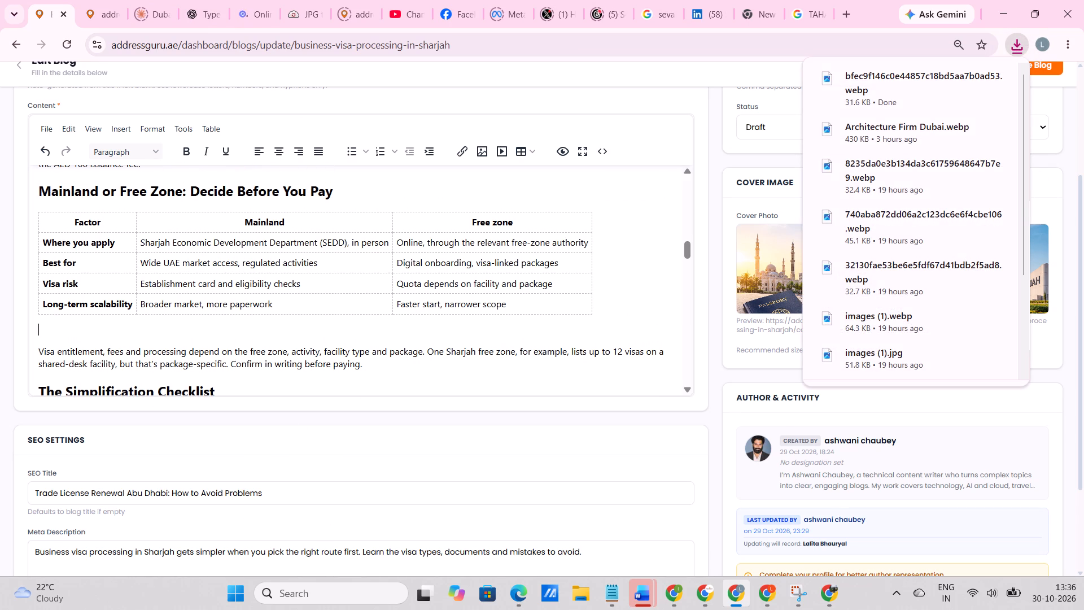
pyautogui.click(125, 128)
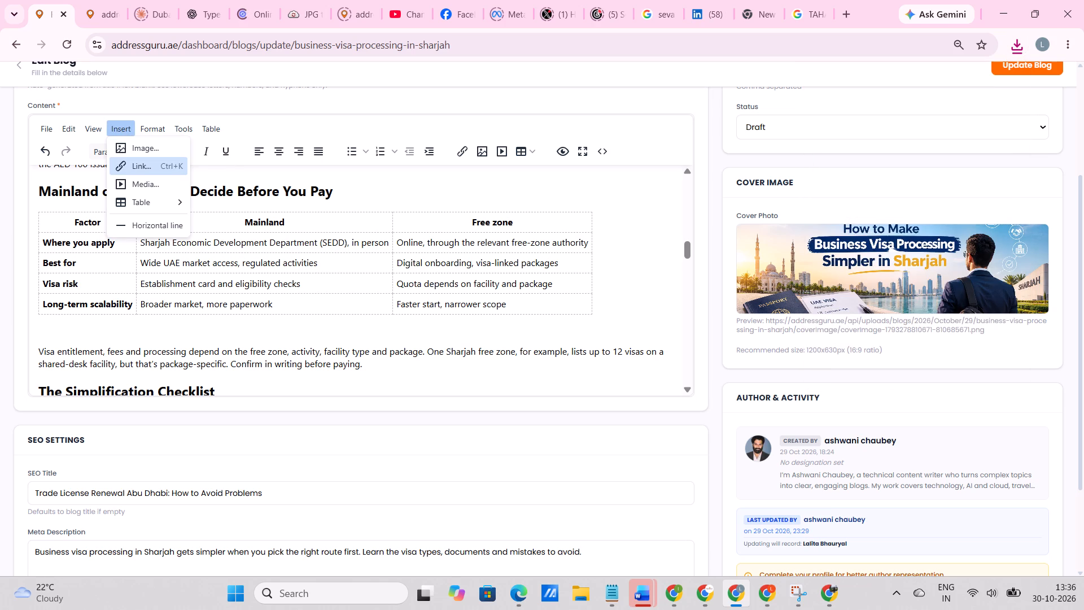
pyautogui.click(116, 136)
pyautogui.click(134, 150)
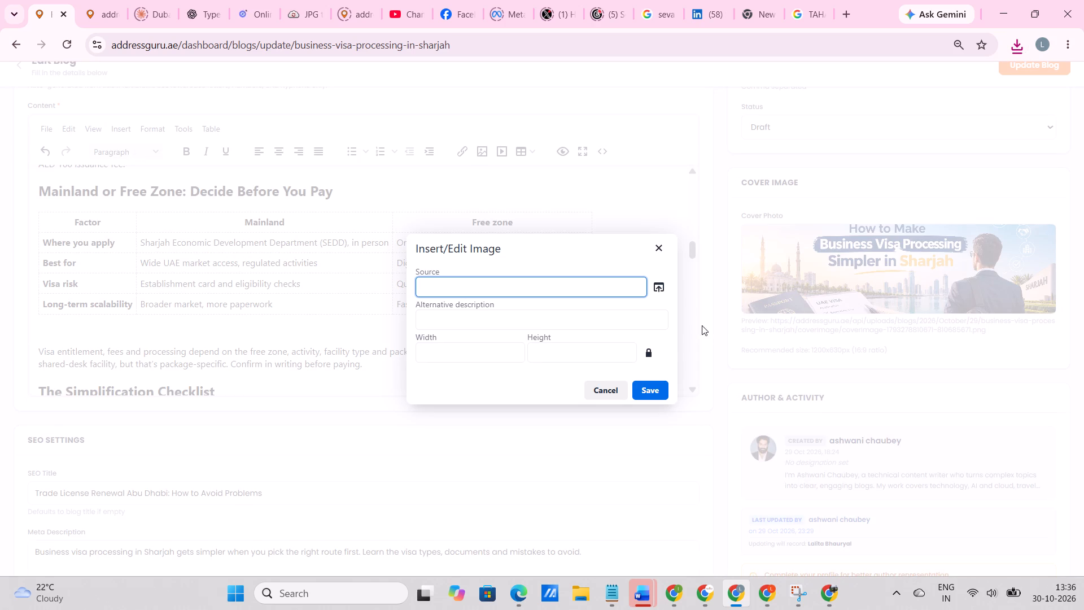
pyautogui.click(644, 280)
pyautogui.click(657, 286)
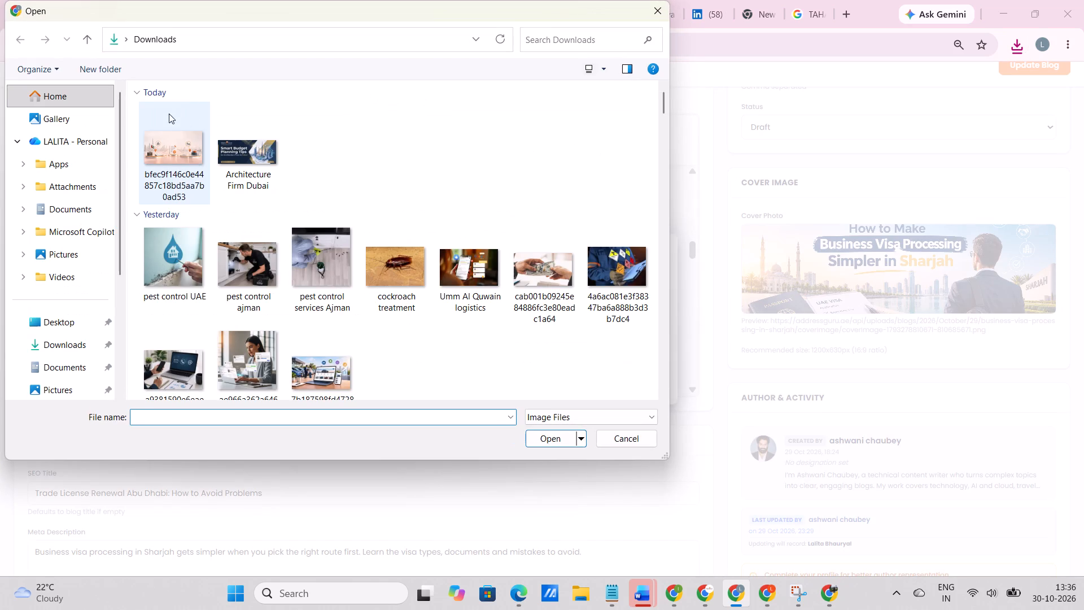
pyautogui.rightClick(173, 120)
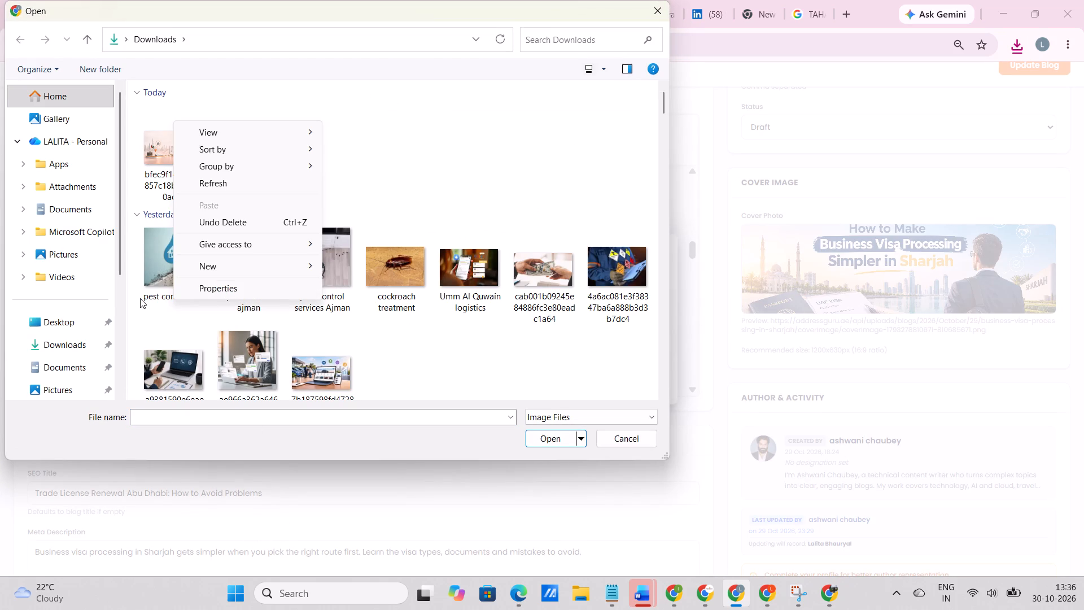
pyautogui.rightClick(147, 141)
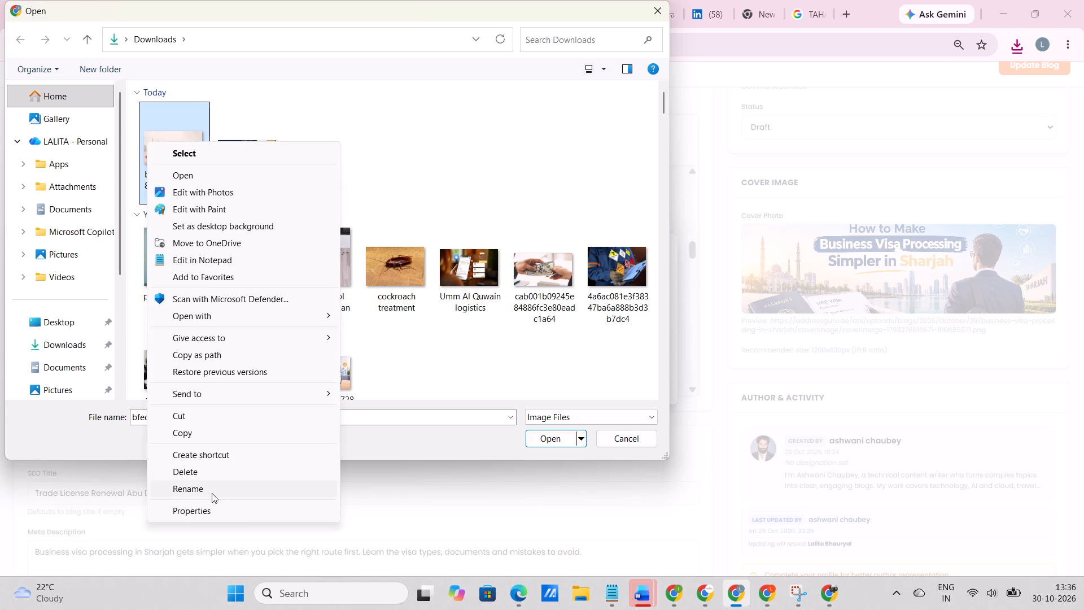
pyautogui.click(212, 493)
pyautogui.hotkey('ctrl', 'v')
pyautogui.press('Return')
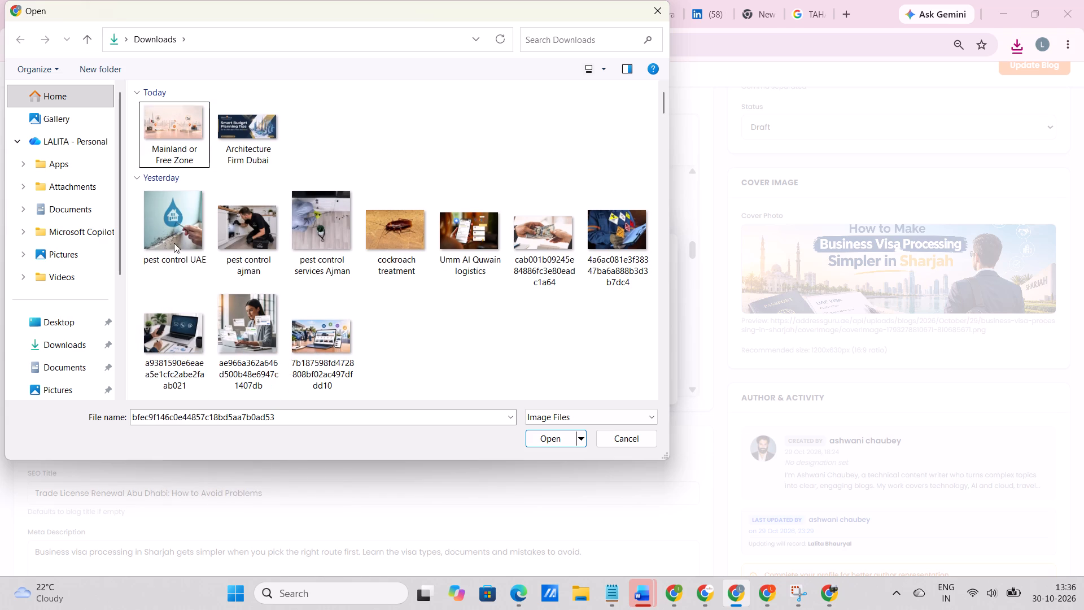
# Insert the renamed WebP image below the comparison table with the alternative description "Mainland or Free Zone".
pyautogui.click(171, 129)
pyautogui.click(558, 433)
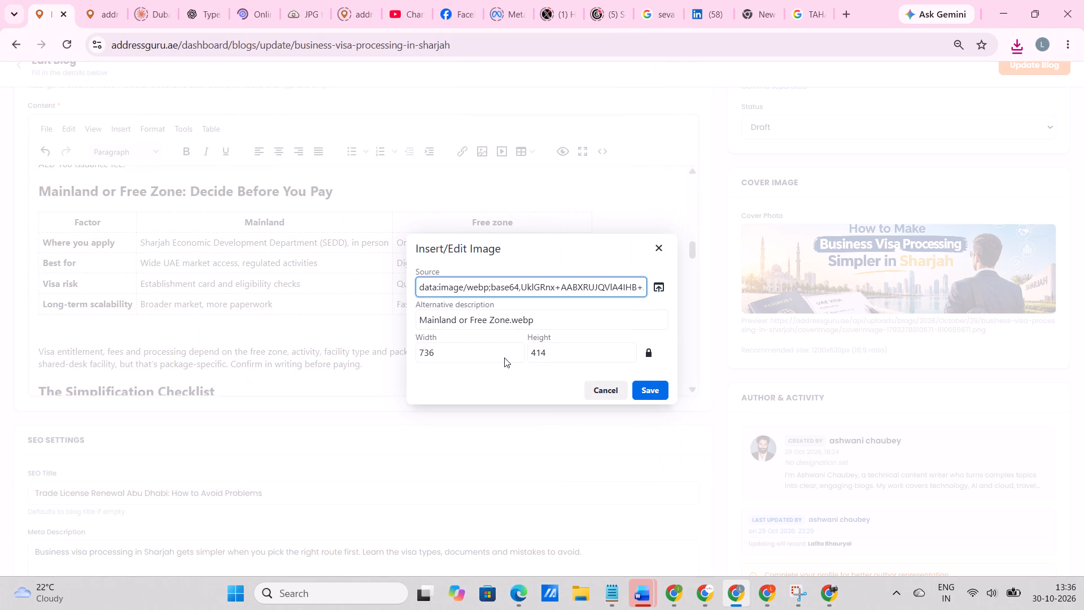
pyautogui.moveTo(512, 319); pyautogui.dragTo(689, 326)
pyautogui.press('BackSpace')
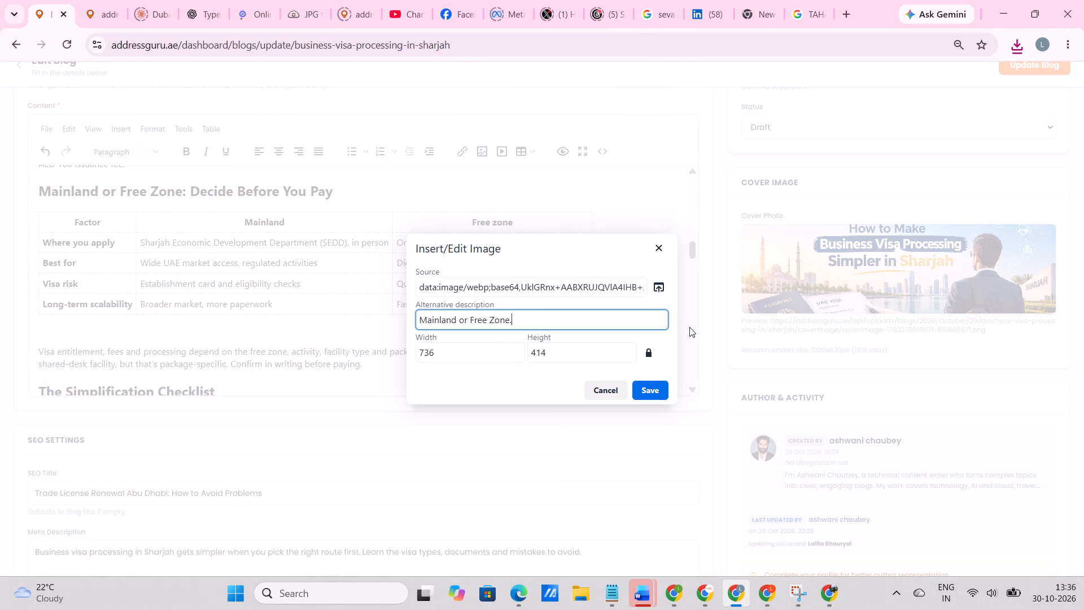
pyautogui.press('BackSpace')
pyautogui.click(655, 382)
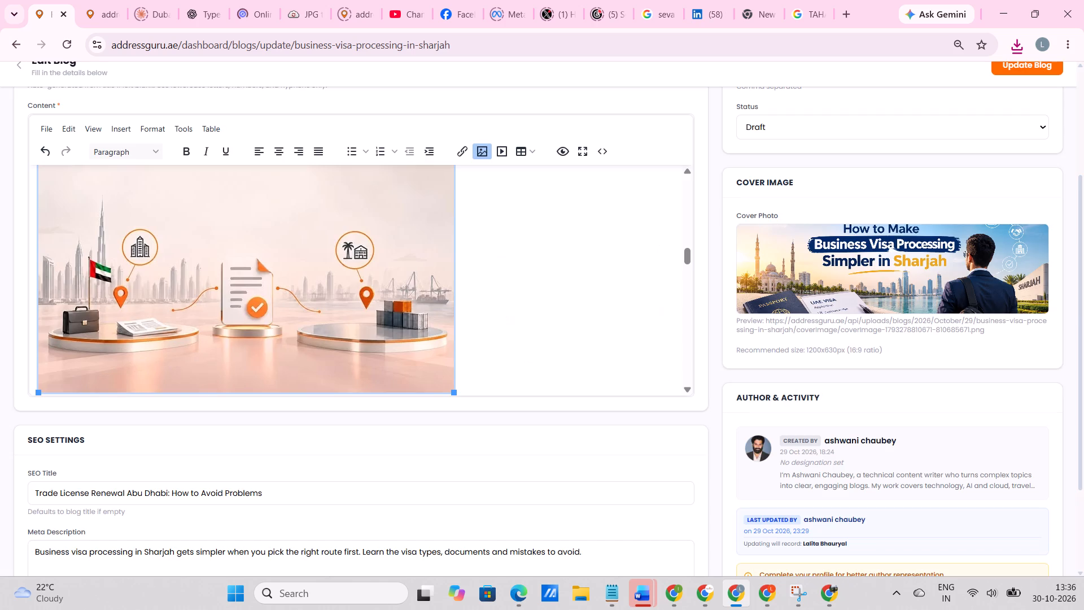
# Look over the Sharjah business visa draft's images, tables and text through to the closing section.
pyautogui.scroll(3, 444, 325)
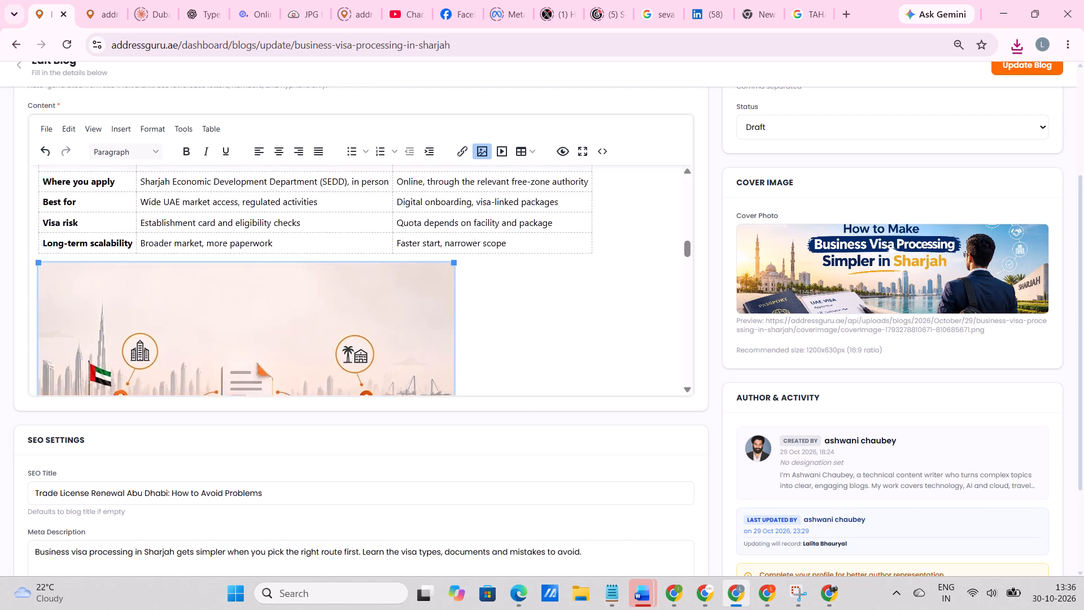
pyautogui.scroll(7, 444, 324)
pyautogui.scroll(-3, 448, 327)
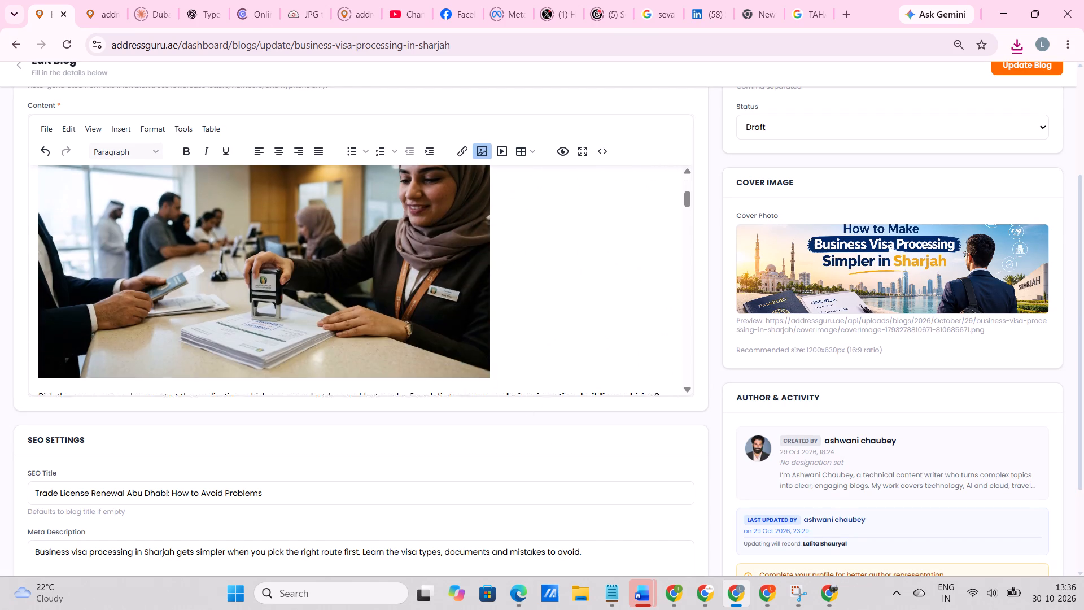
pyautogui.scroll(-10, 448, 327)
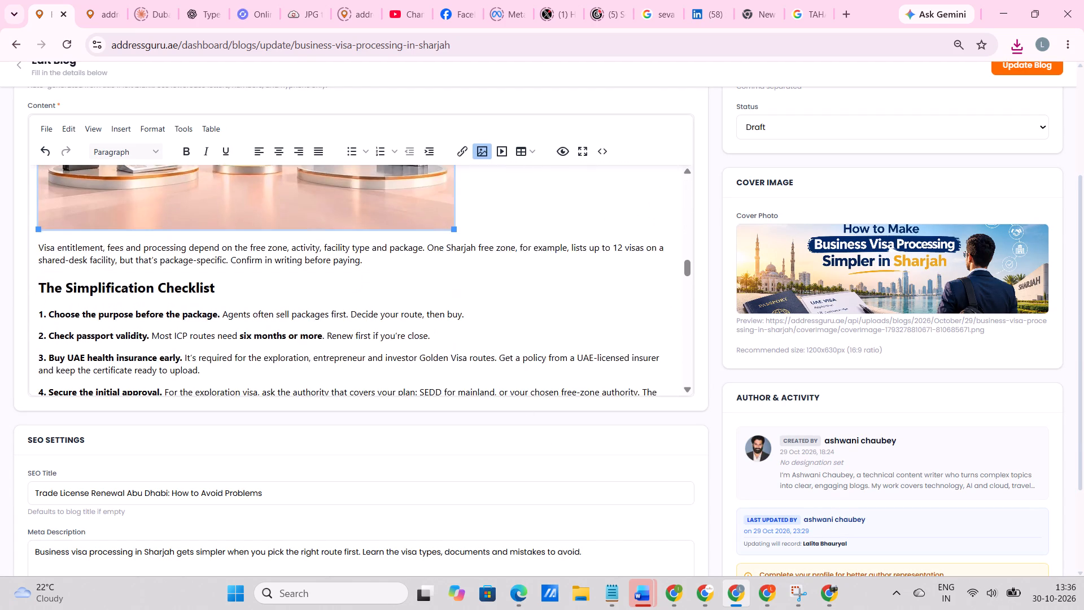
pyautogui.scroll(-10, 448, 327)
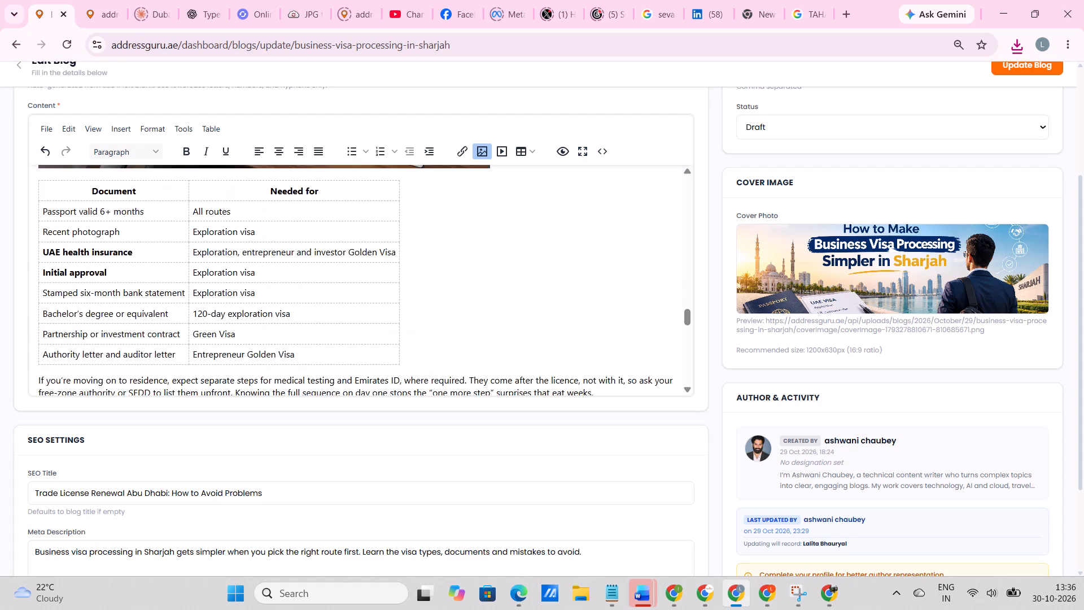
pyautogui.scroll(-10, 448, 327)
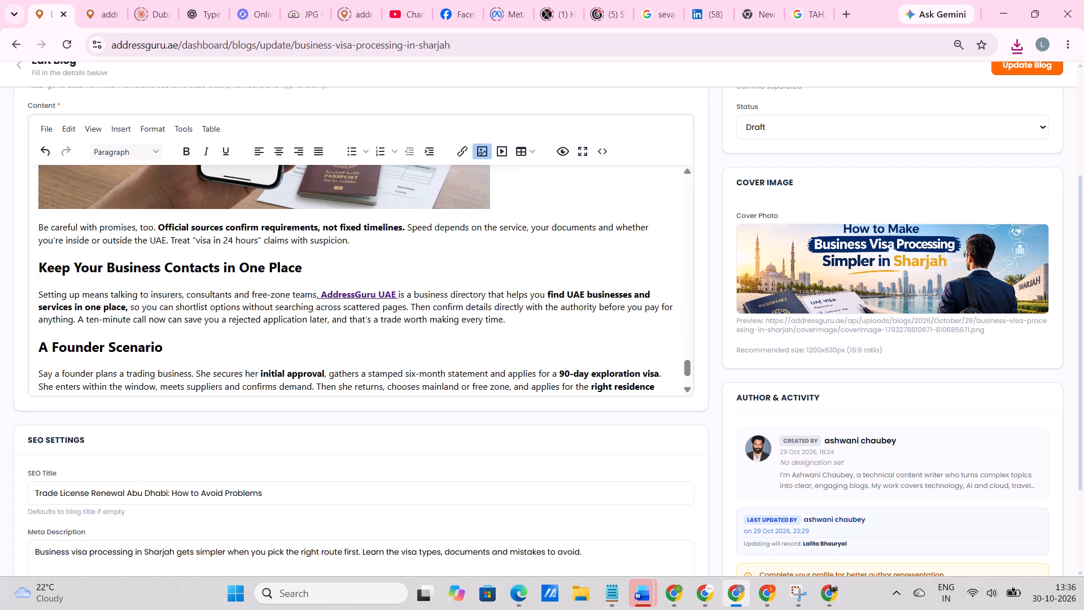
pyautogui.scroll(-1, 448, 327)
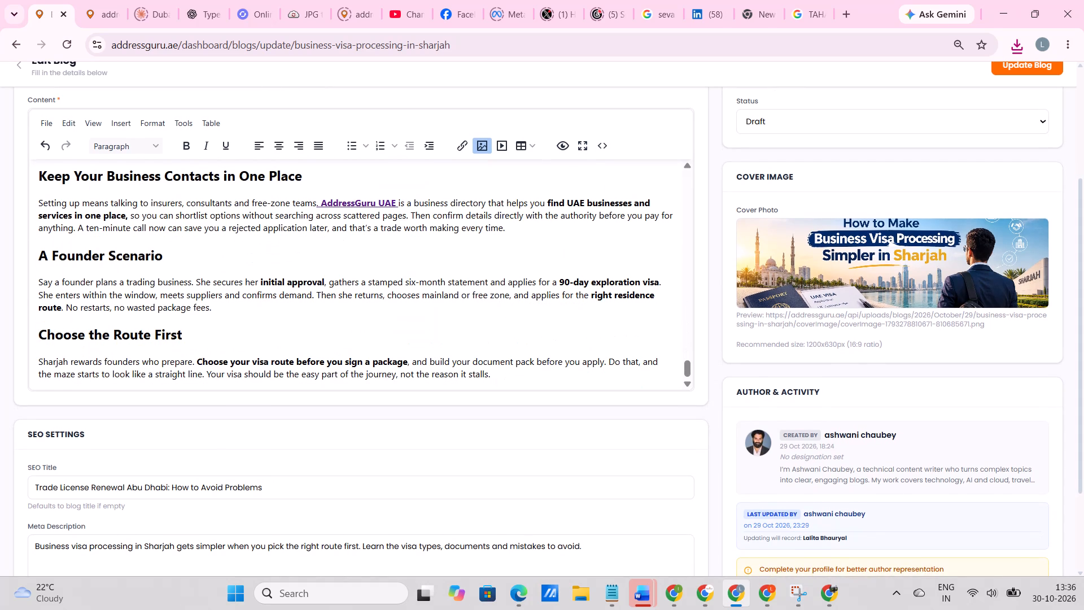
# Save the updated Sharjah business visa blog, keeping its status as Draft.
pyautogui.scroll(2, 933, 213)
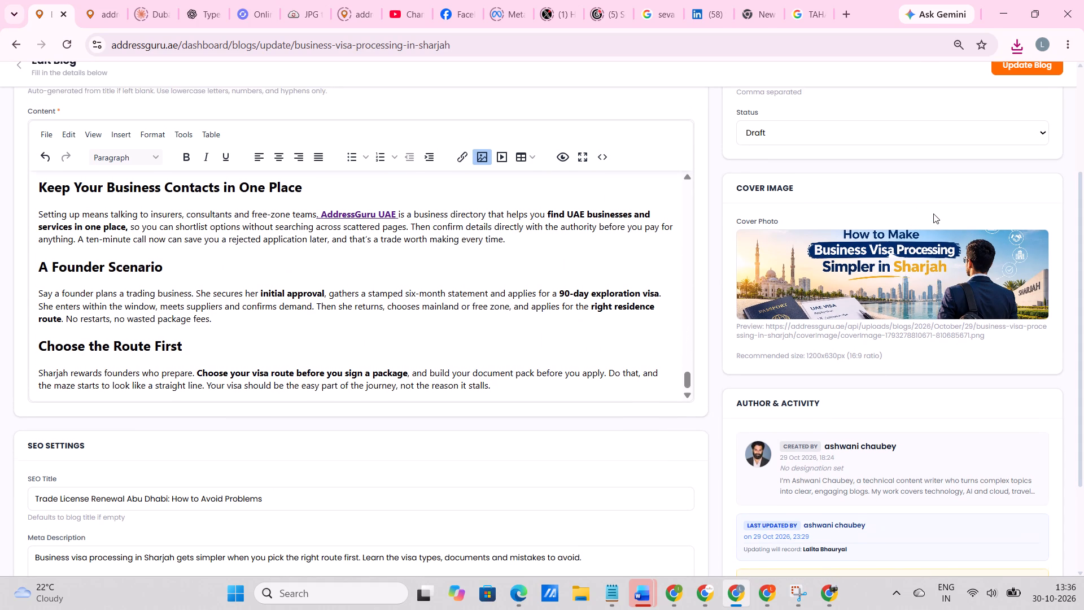
pyautogui.scroll(5, 933, 213)
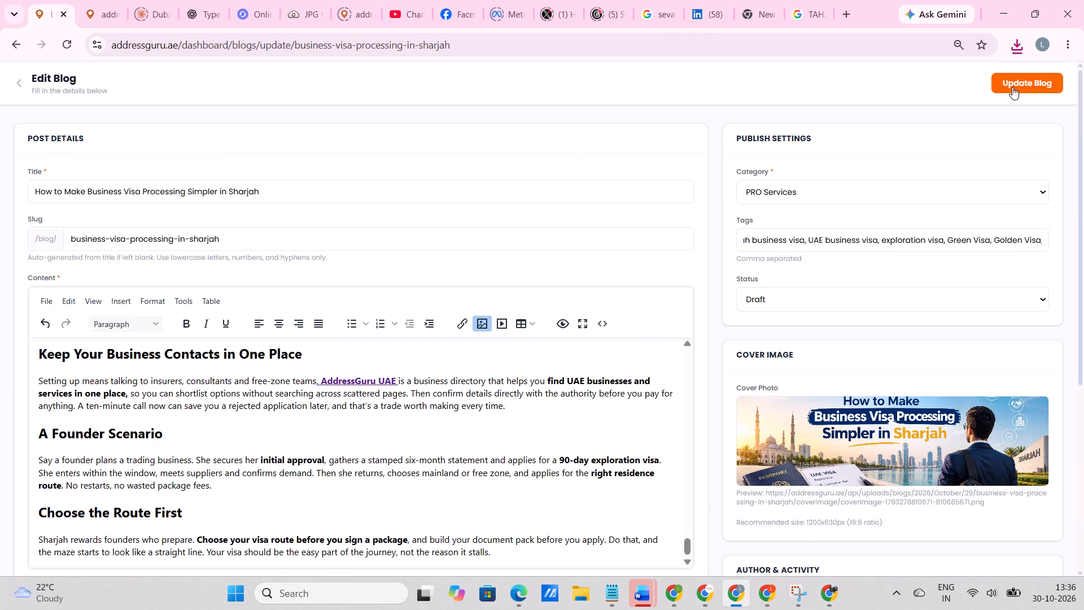
pyautogui.click(1013, 86)
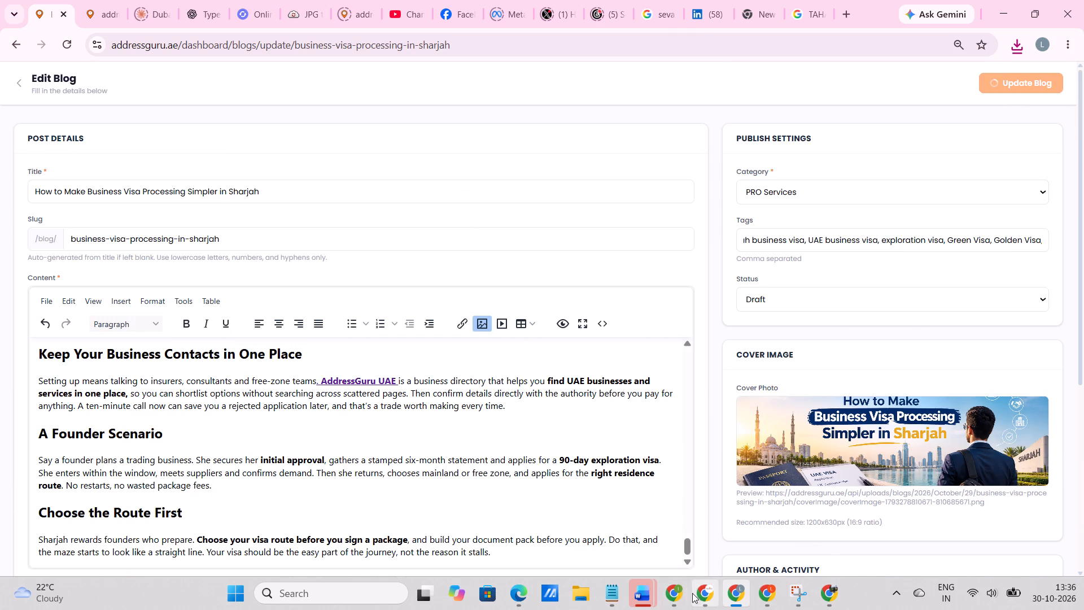
# In the blog tracking sheet, copy the green "done" status from D317 into D316 for the Sharjah business visa blog.
pyautogui.click(681, 594)
pyautogui.click(72, 0)
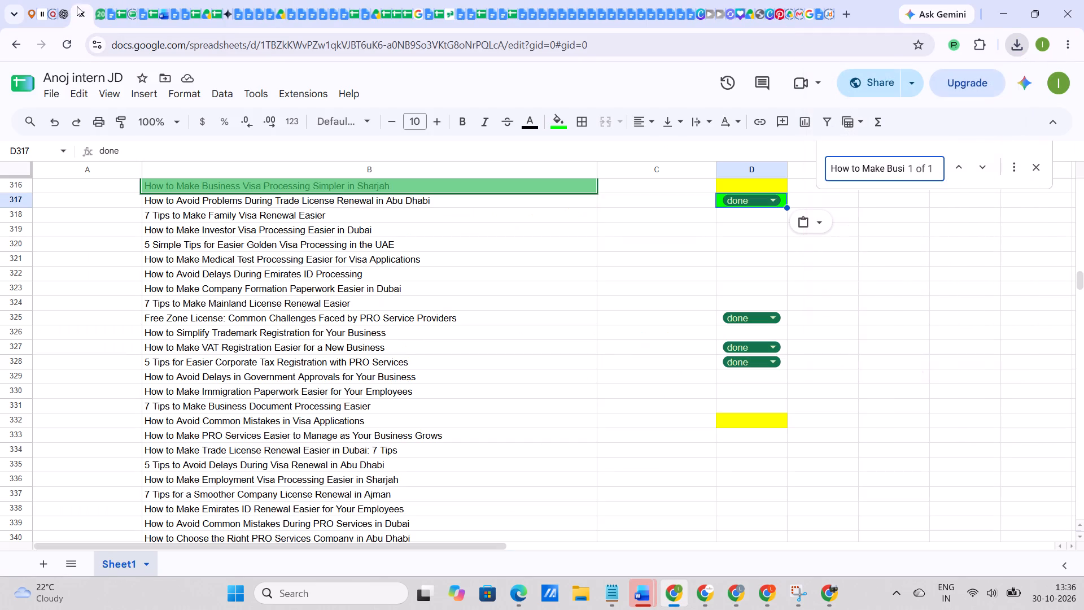
pyautogui.scroll(2, 377, 234)
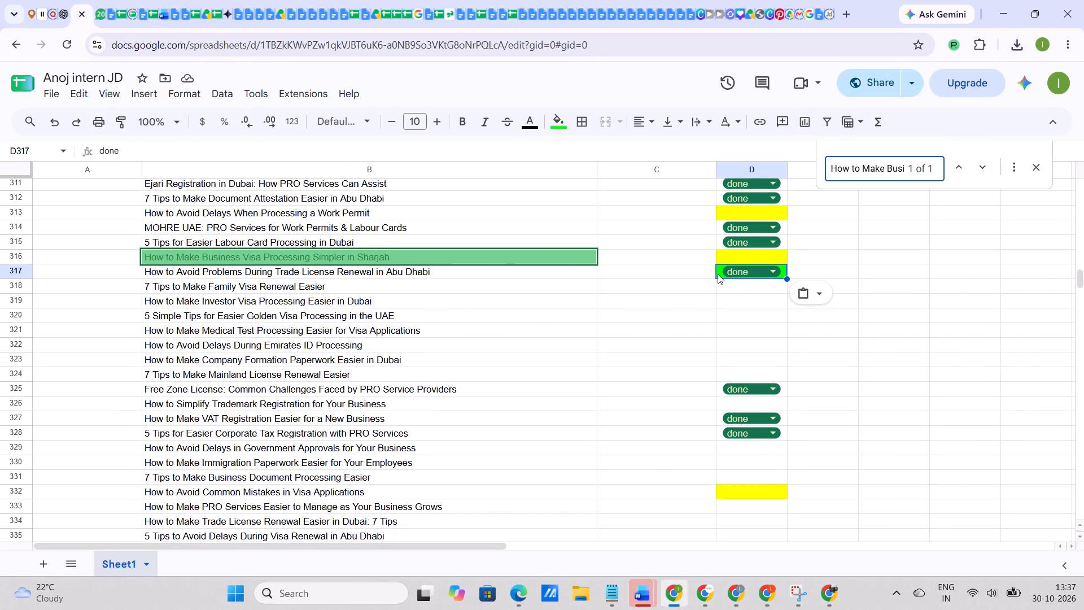
pyautogui.click(718, 274)
pyautogui.press('Right')
pyautogui.hotkey('ctrl', 'c')
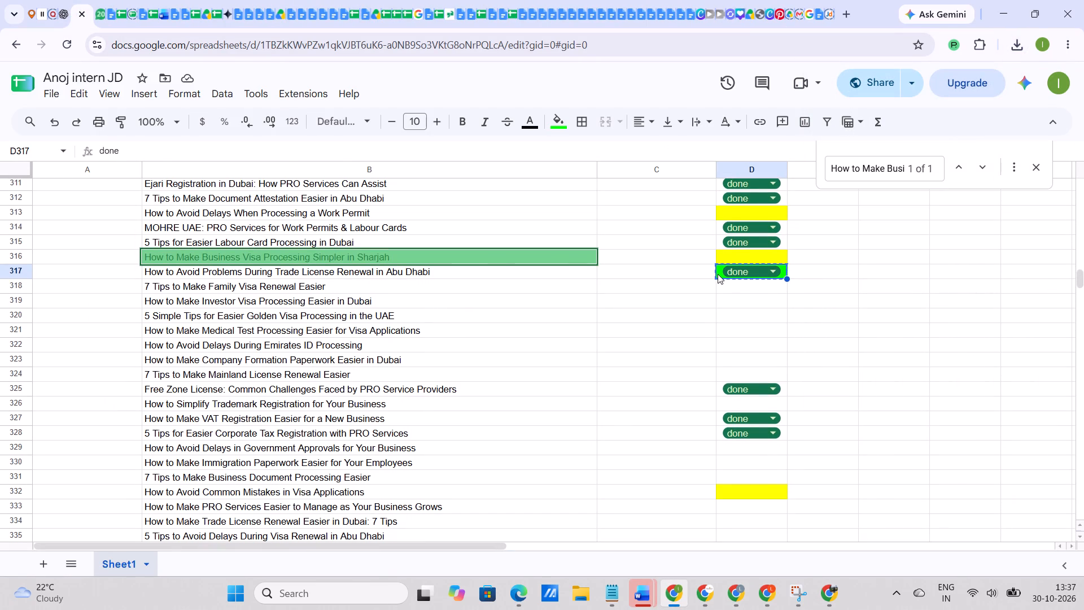
pyautogui.press('Up')
pyautogui.hotkey('ctrl', 'v')
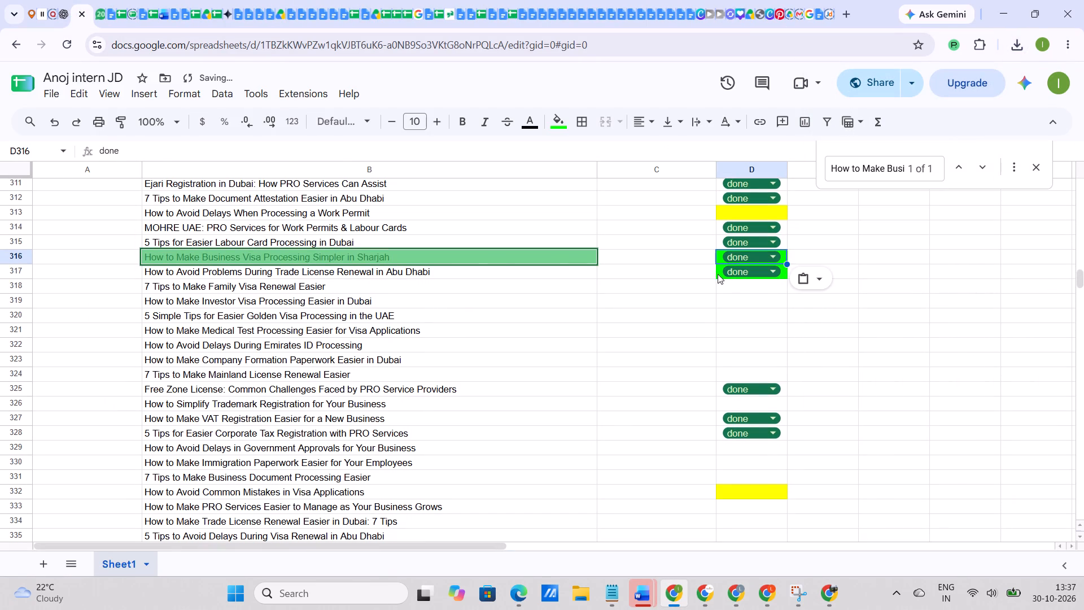
pyautogui.click(999, 5)
# Back in the AddressGuru blog list, open the draft "How to Choose a Car Rental Company in Dubai: Deposit, Mileage and Insurance".
pyautogui.scroll(-1, 763, 283)
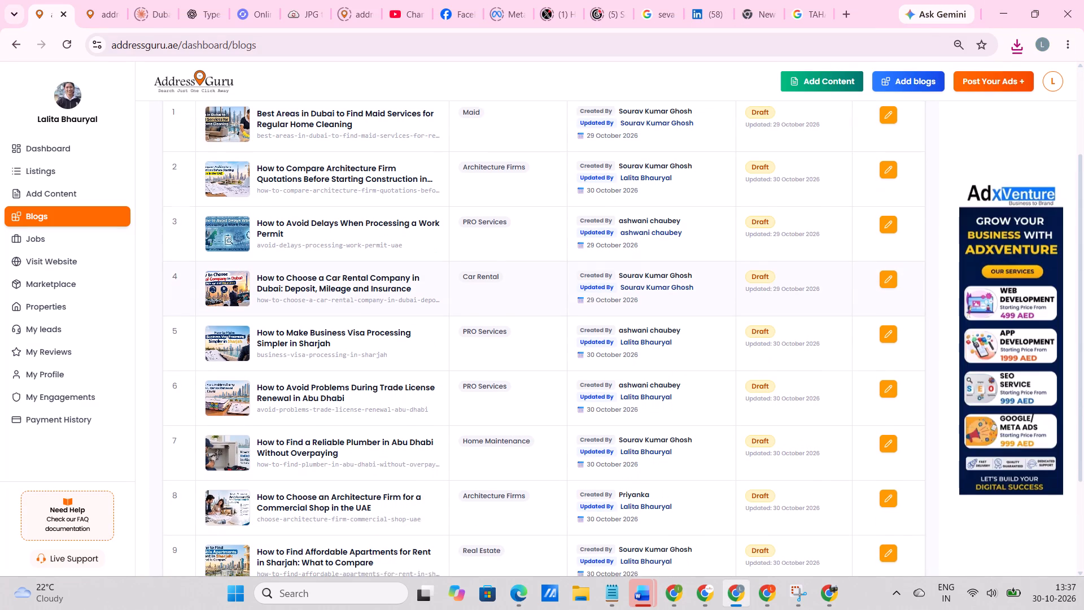
pyautogui.scroll(-1, 770, 291)
pyautogui.scroll(1, 679, 342)
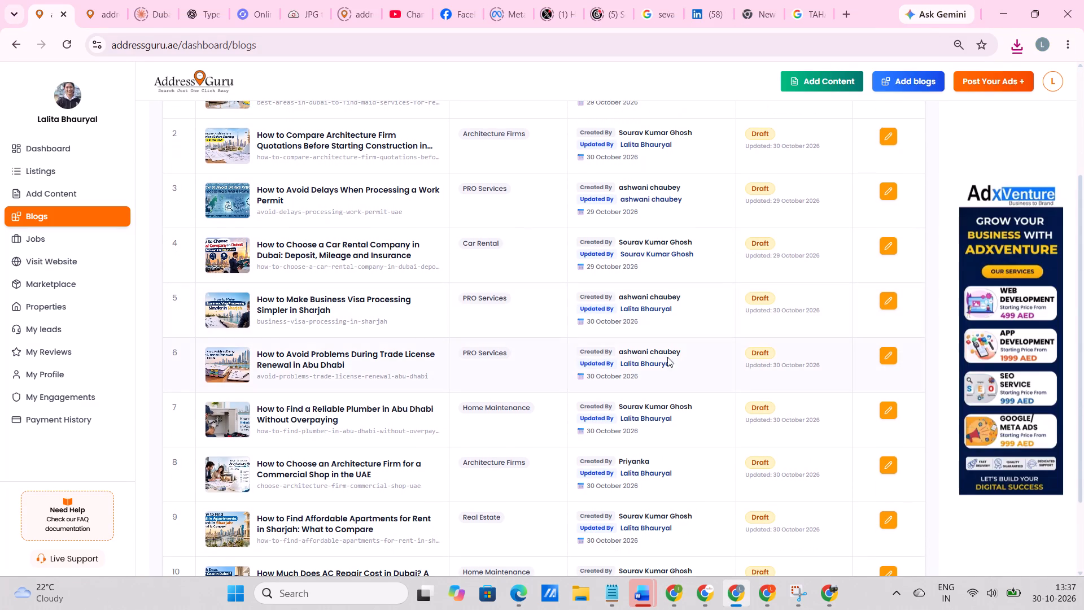
pyautogui.scroll(1, 657, 329)
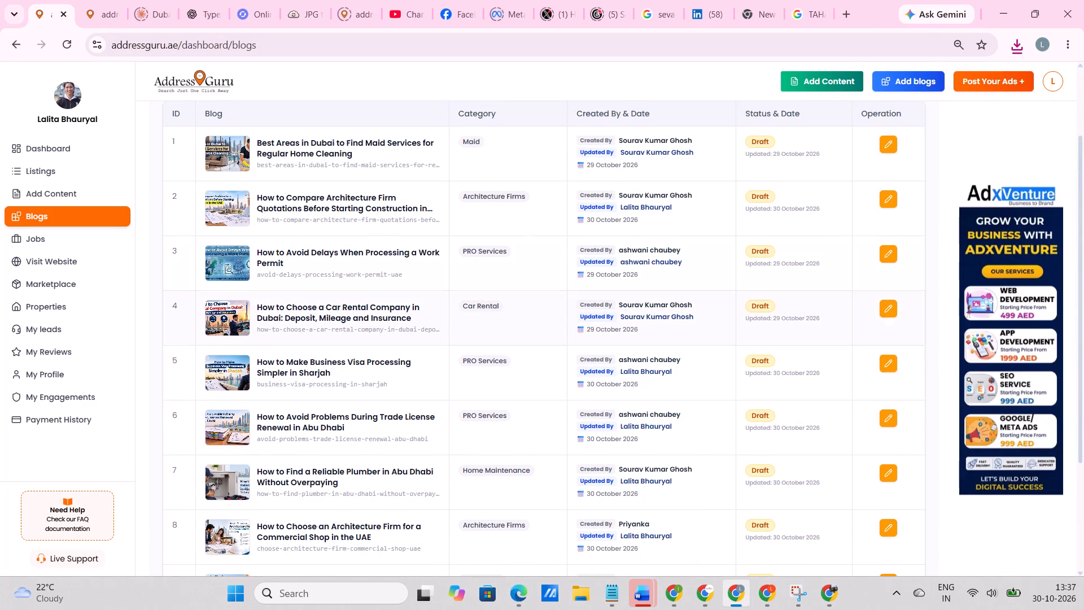
pyautogui.scroll(1, 656, 189)
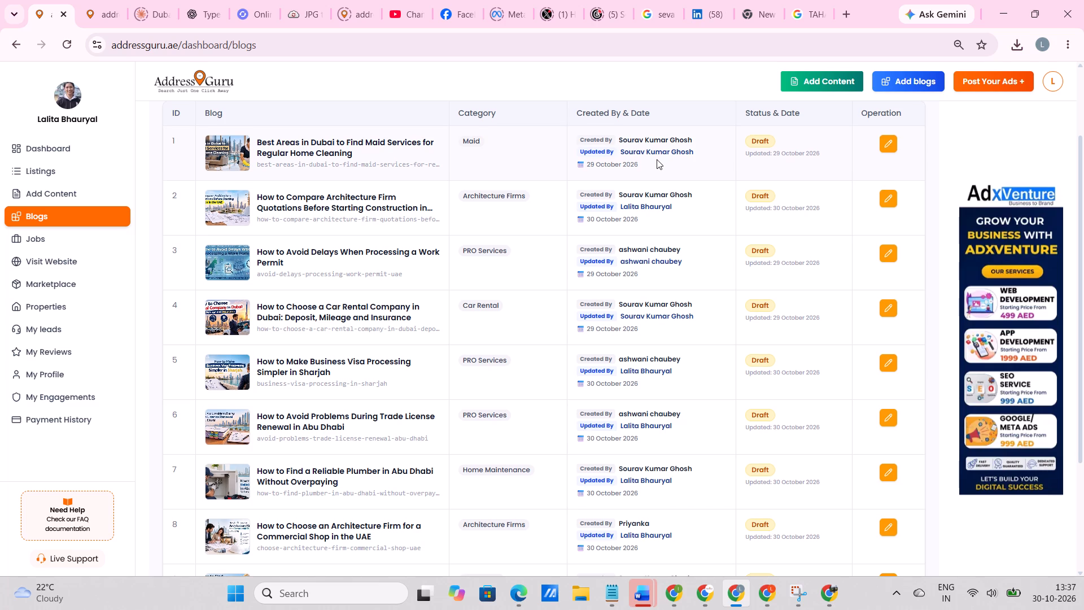
pyautogui.scroll(1, 657, 159)
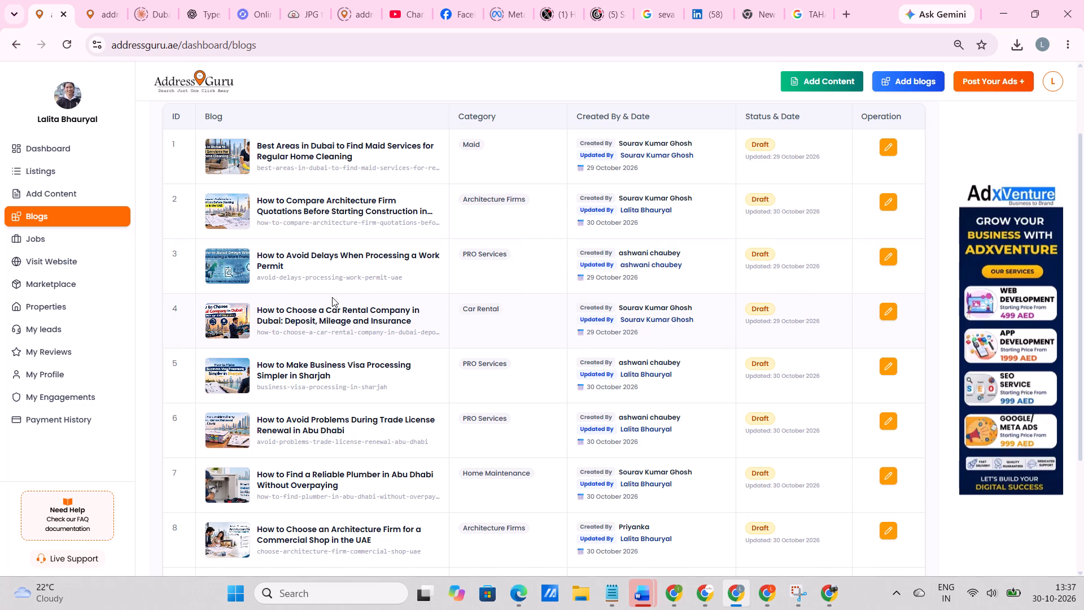
pyautogui.click(338, 321)
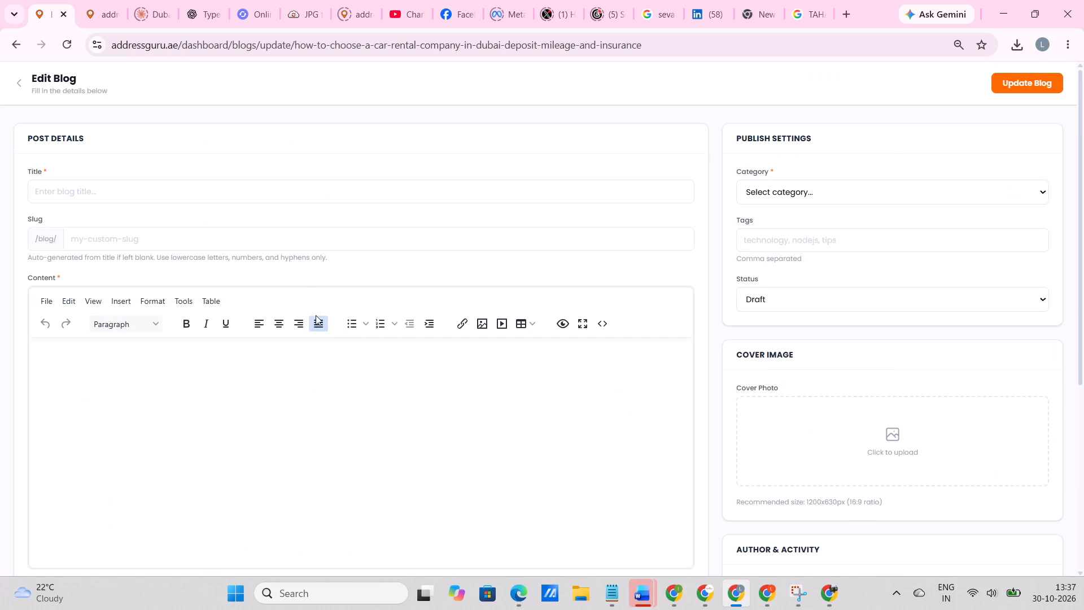
# Copy the car rental draft's title and search for it in the blog tracking sheet to check its status row.
pyautogui.click(207, 193)
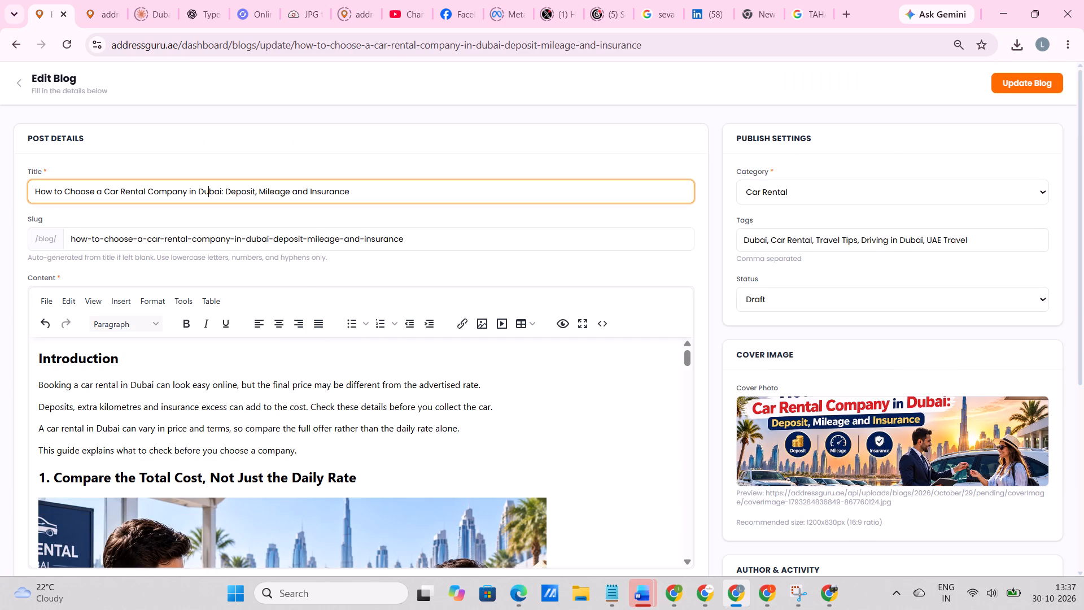
pyautogui.hotkey('ctrl', 'a')
pyautogui.hotkey('ctrl', 'c')
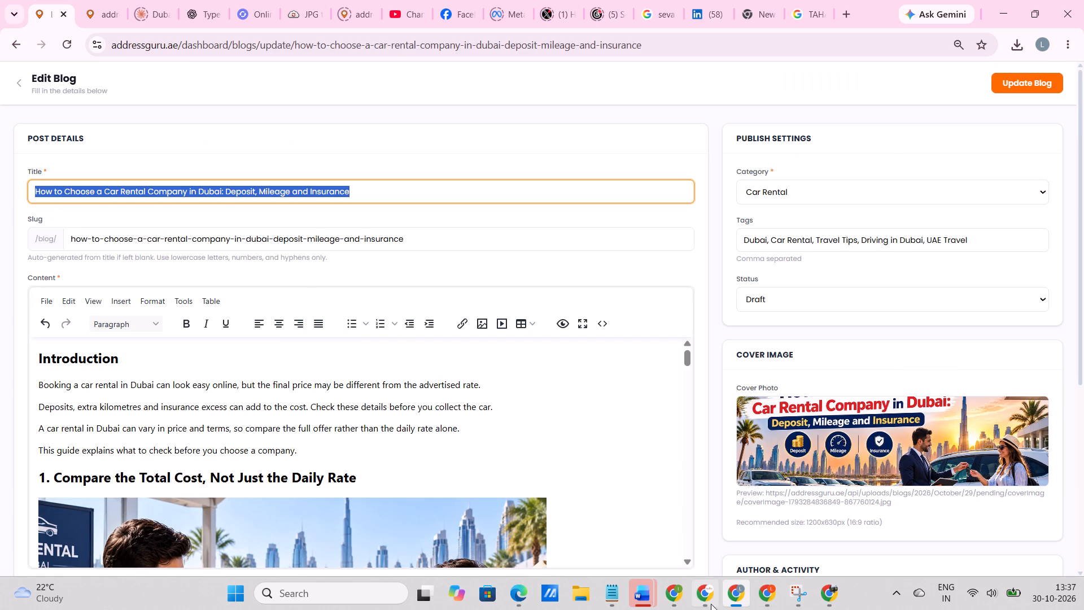
pyautogui.click(673, 595)
pyautogui.hotkey('ctrl', 'f')
pyautogui.hotkey('ctrl', 'v')
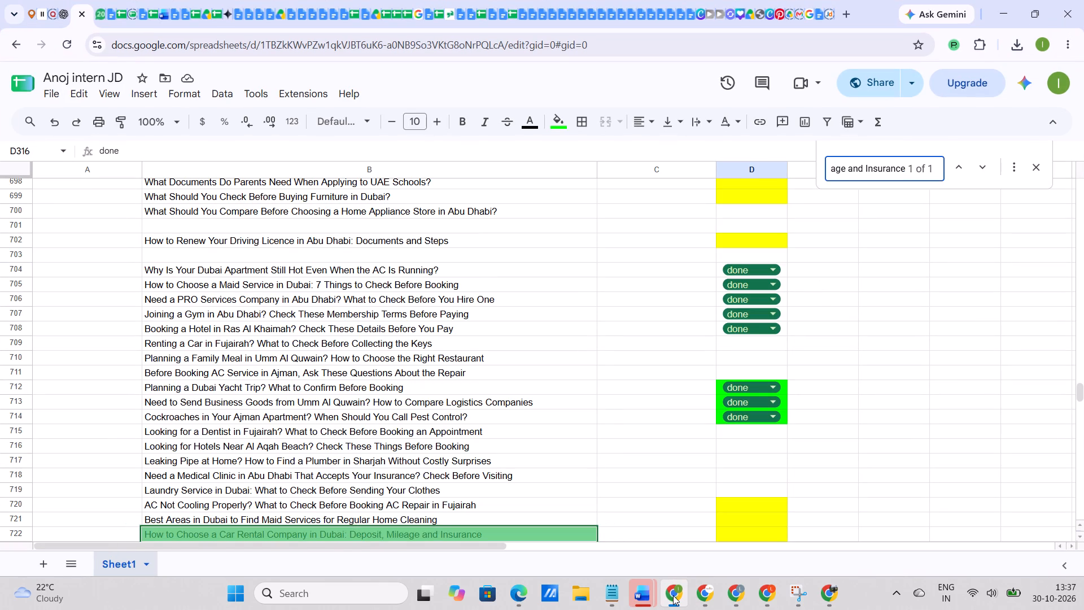
pyautogui.scroll(-4, 614, 295)
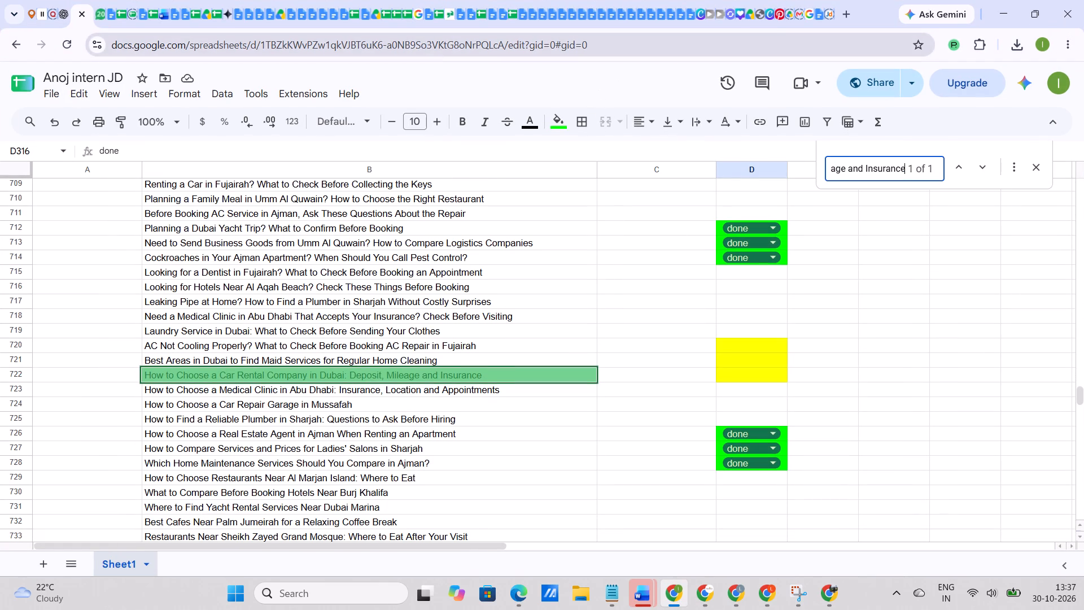
# In the untitled Google Docs document, replace the text with the copied car rental title, check its word count, and return to the draft.
pyautogui.click(819, 1)
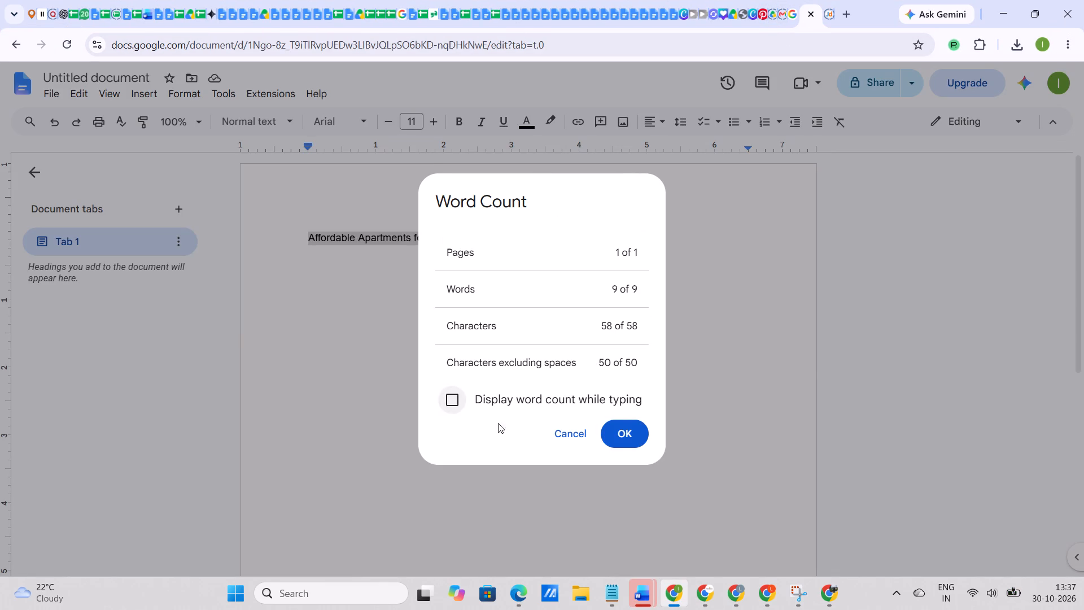
pyautogui.click(621, 437)
pyautogui.hotkey('ctrl', 'v')
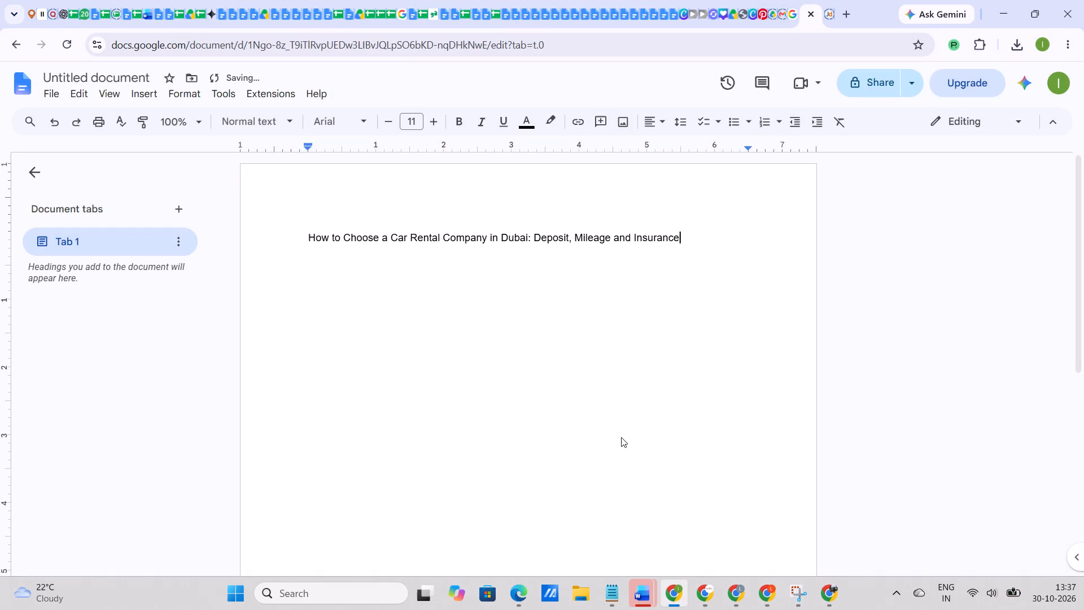
pyautogui.hotkey('ctrl', 'a')
pyautogui.hotkey('ctrl', 'shift', 'c')
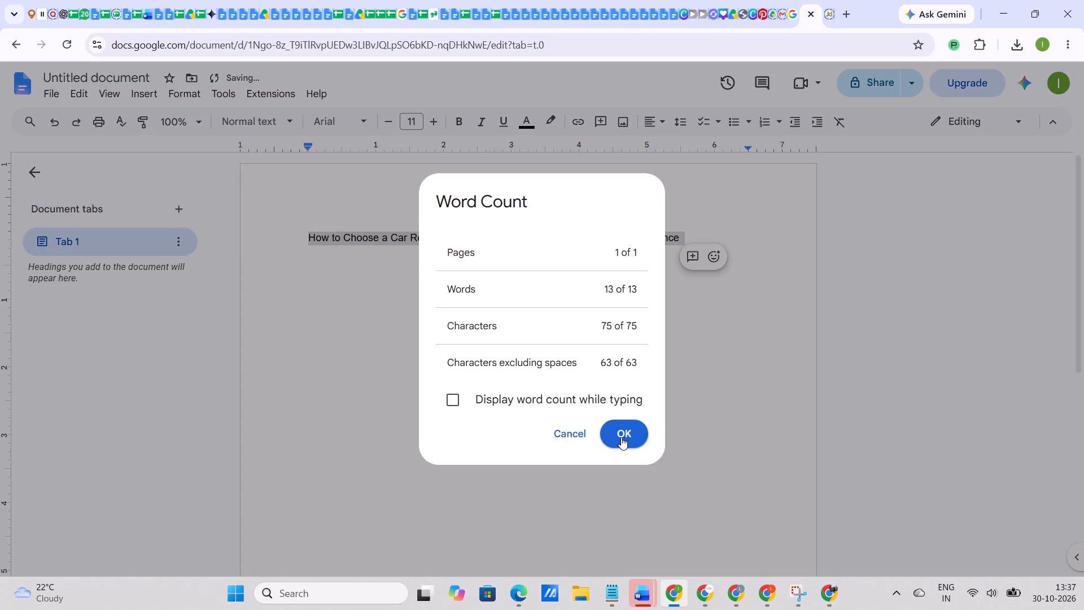
pyautogui.click(631, 431)
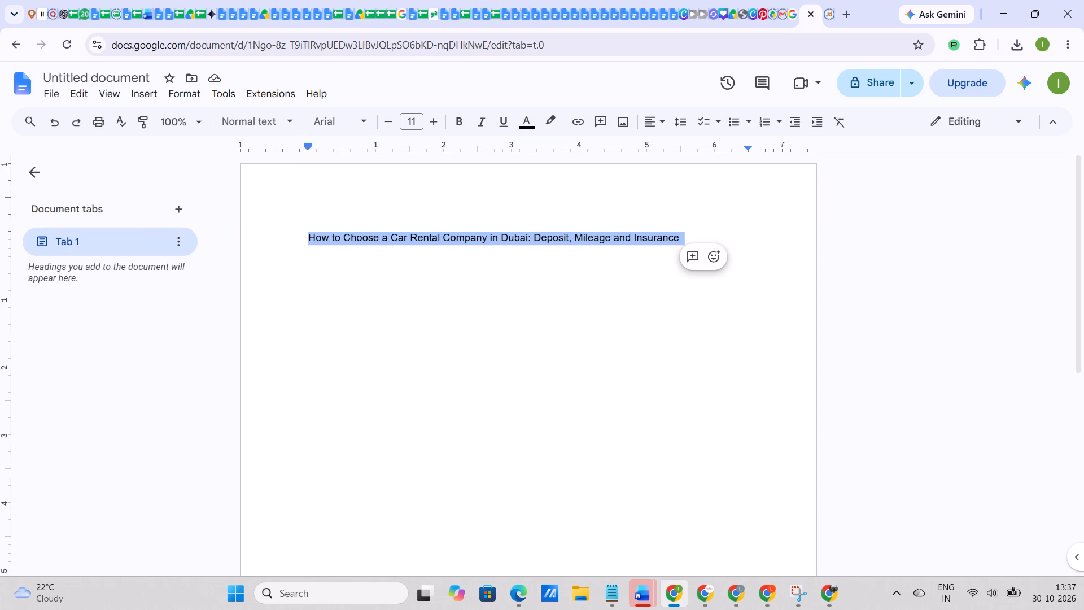
pyautogui.click(991, 0)
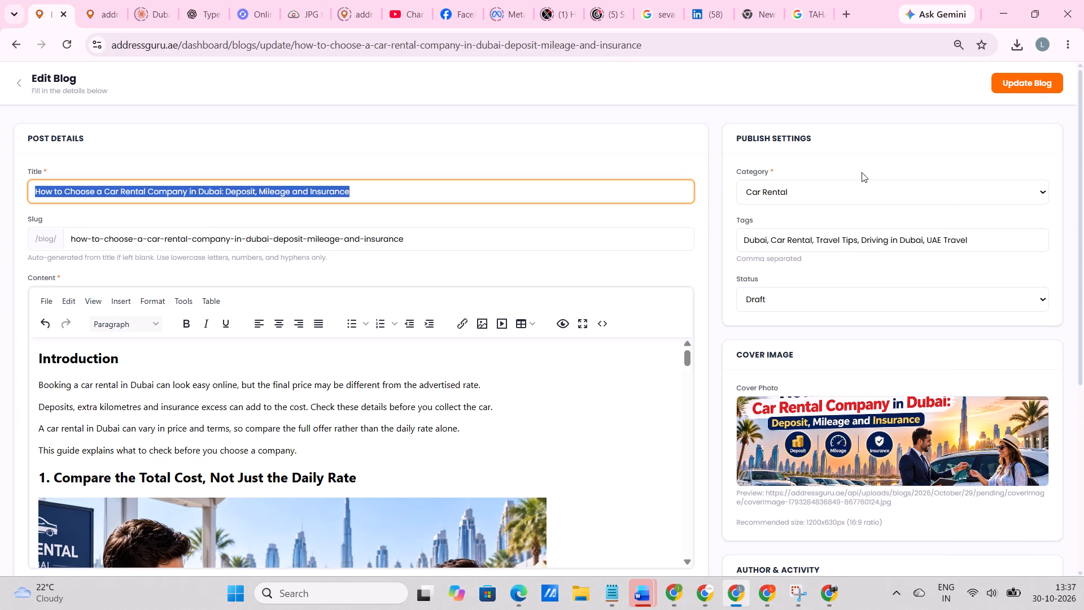
# Search the draft's edit page for the first SEO keyword, "car rental in Dubai".
pyautogui.scroll(-7, 620, 260)
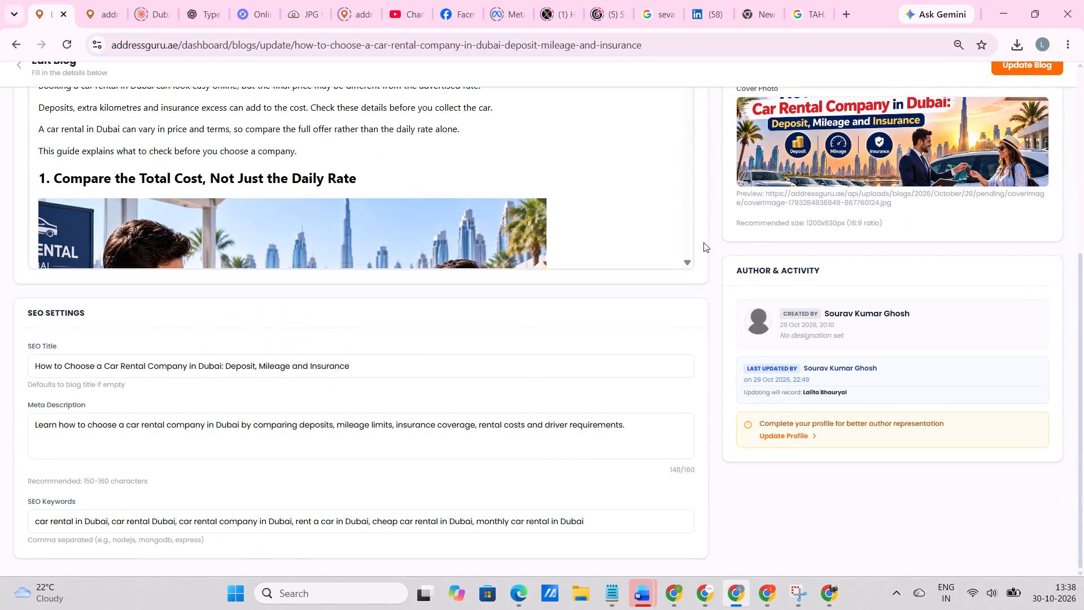
pyautogui.moveTo(36, 527); pyautogui.dragTo(74, 524)
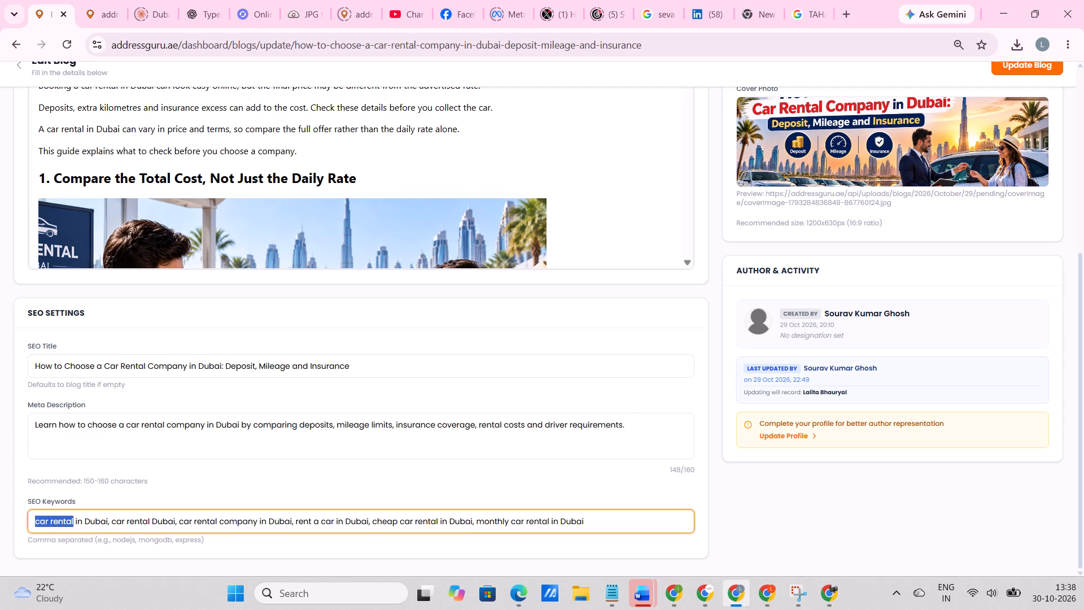
pyautogui.moveTo(74, 524); pyautogui.dragTo(110, 522)
pyautogui.hotkey('ctrl', 'c')
pyautogui.hotkey('ctrl', 'f')
pyautogui.hotkey('ctrl', 'v')
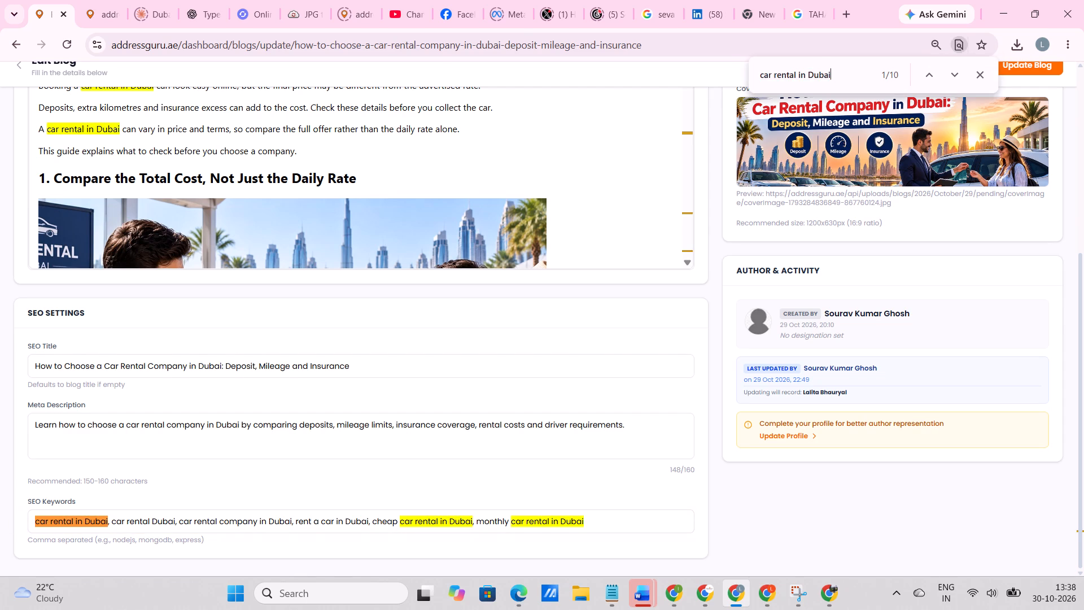
# Search the draft's edit page for the second SEO keyword, "car rental Dubai".
pyautogui.moveTo(110, 521); pyautogui.dragTo(158, 518)
pyautogui.click(158, 518)
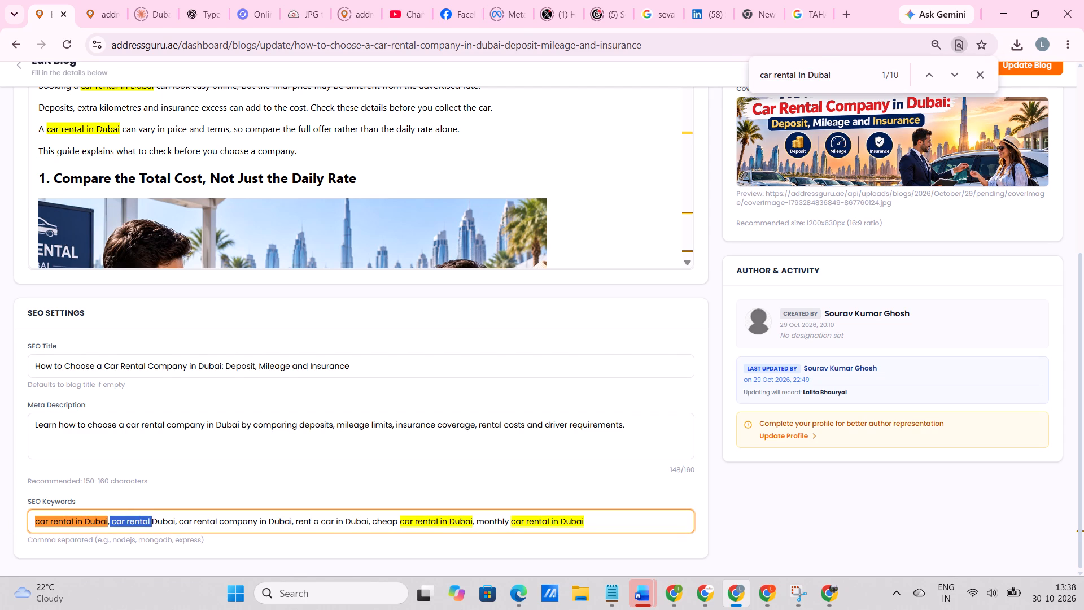
pyautogui.click(111, 525)
pyautogui.moveTo(111, 522); pyautogui.dragTo(161, 522)
pyautogui.moveTo(161, 522); pyautogui.dragTo(173, 522)
pyautogui.moveTo(173, 522); pyautogui.dragTo(176, 527)
pyautogui.hotkey('ctrl', 'c')
pyautogui.moveTo(176, 527); pyautogui.dragTo(175, 527)
pyautogui.hotkey('ctrl', 'f')
pyautogui.hotkey('ctrl', 'v')
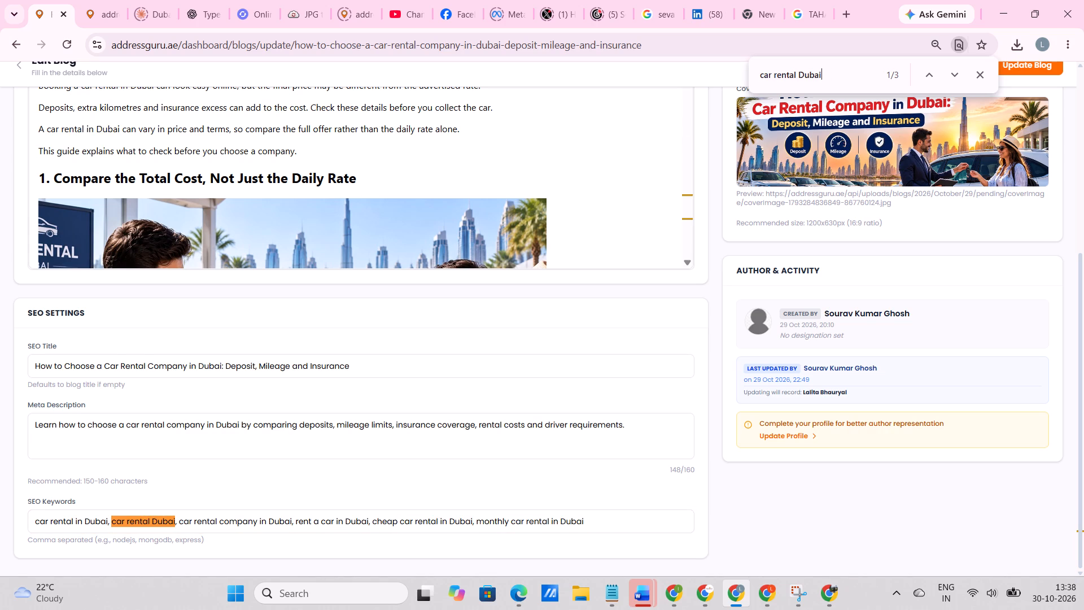
# Search the draft's edit page for the SEO keyword "car rental company in Dubai" and check where it occurs in the content.
pyautogui.moveTo(178, 522); pyautogui.dragTo(247, 522)
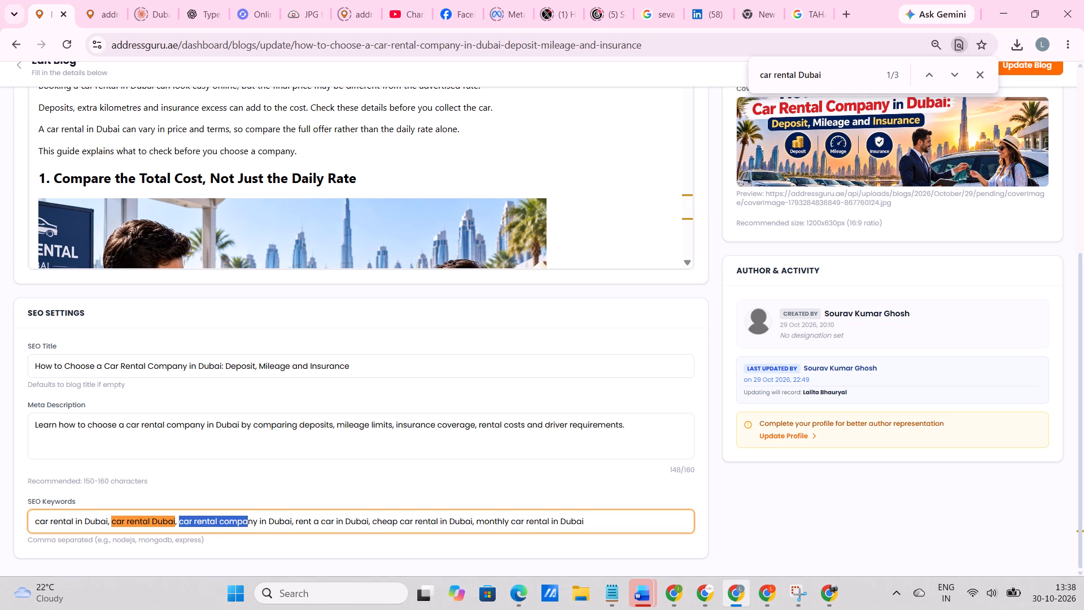
pyautogui.moveTo(247, 522); pyautogui.dragTo(291, 524)
pyautogui.hotkey('ctrl', 'c')
pyautogui.hotkey('ctrl', 'f')
pyautogui.hotkey('ctrl', 'v')
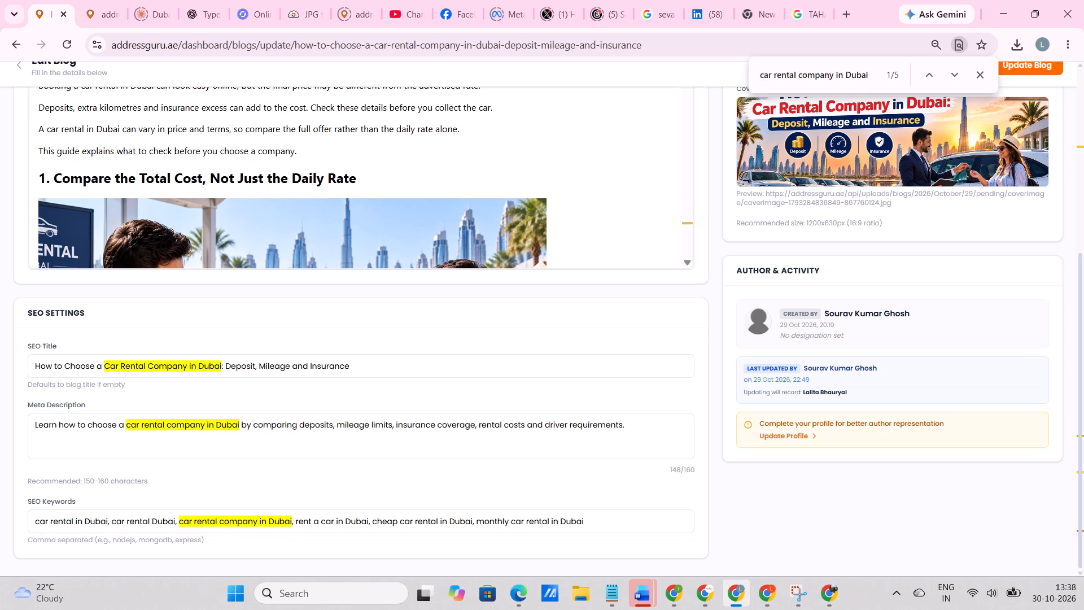
pyautogui.scroll(8, 283, 517)
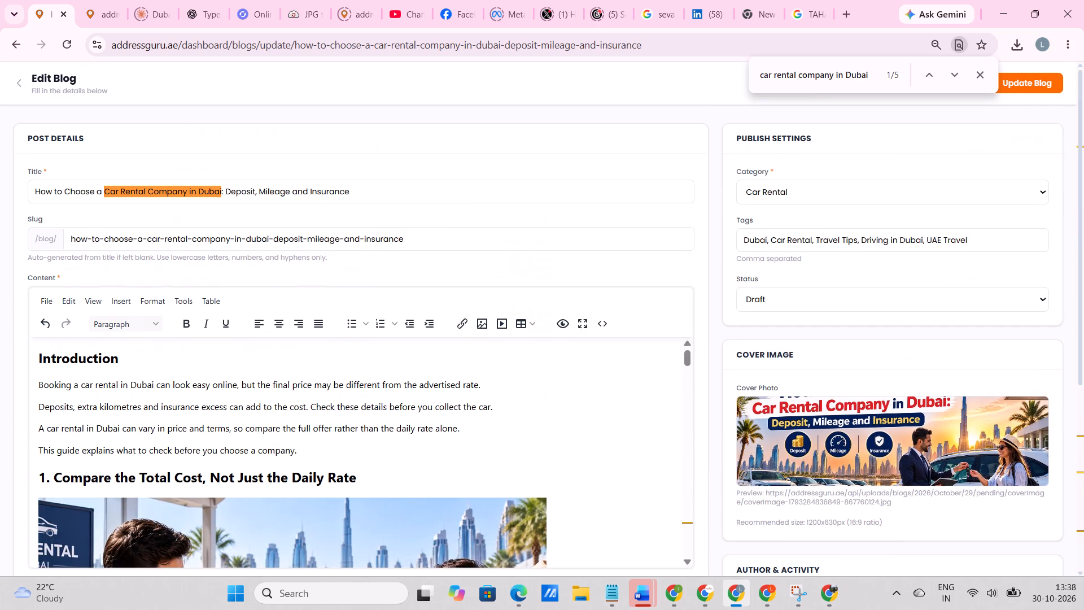
pyautogui.scroll(-7, 527, 498)
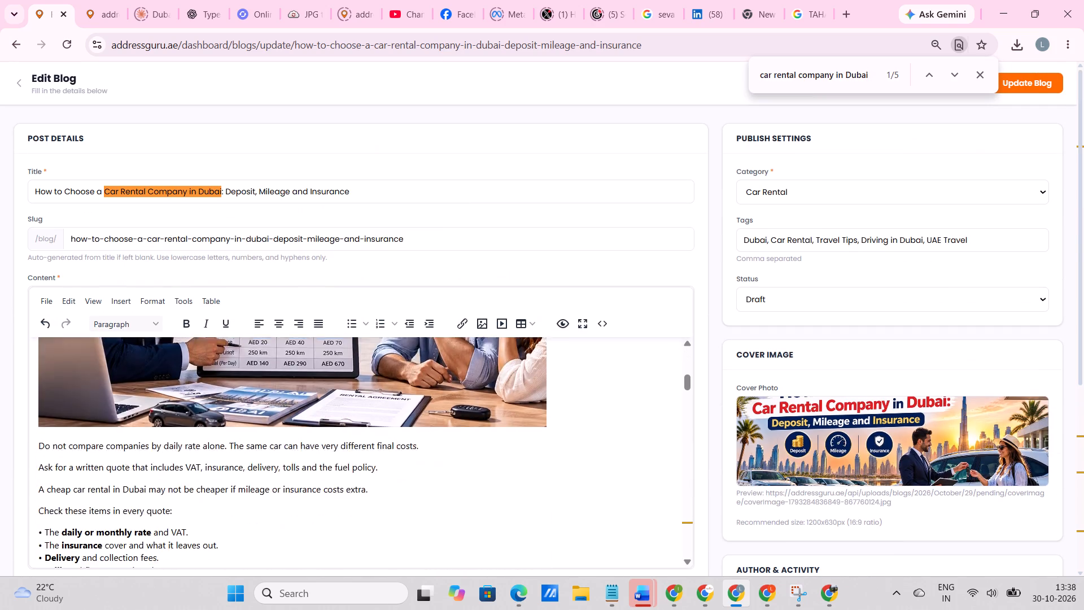
pyautogui.scroll(-4, 777, 495)
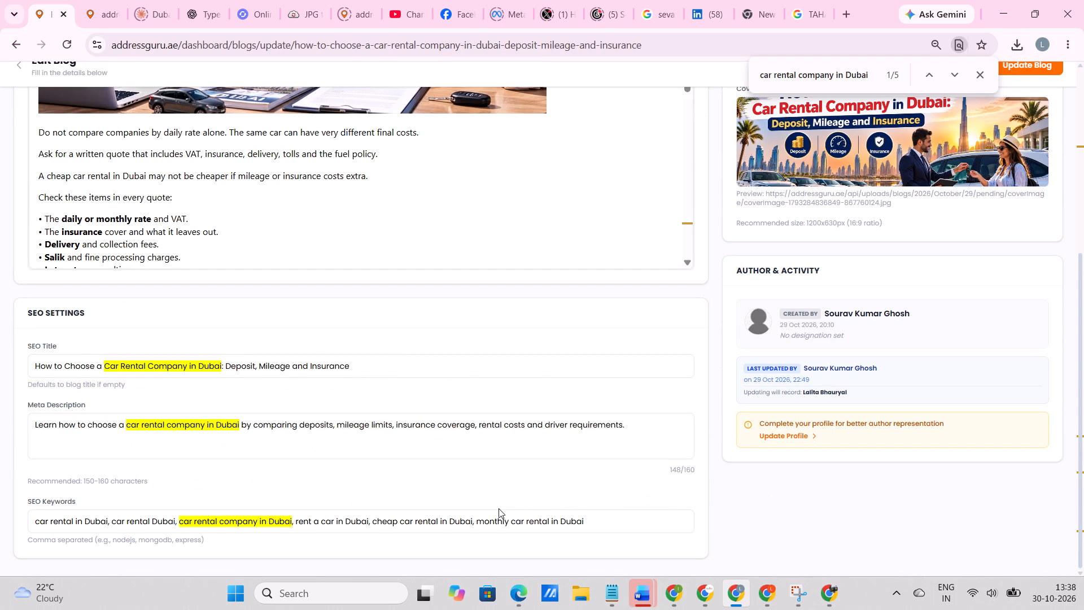
# Search the draft's edit page for the last SEO keyword, "monthly car rental in Dubai", and close the search.
pyautogui.moveTo(477, 520); pyautogui.dragTo(579, 520)
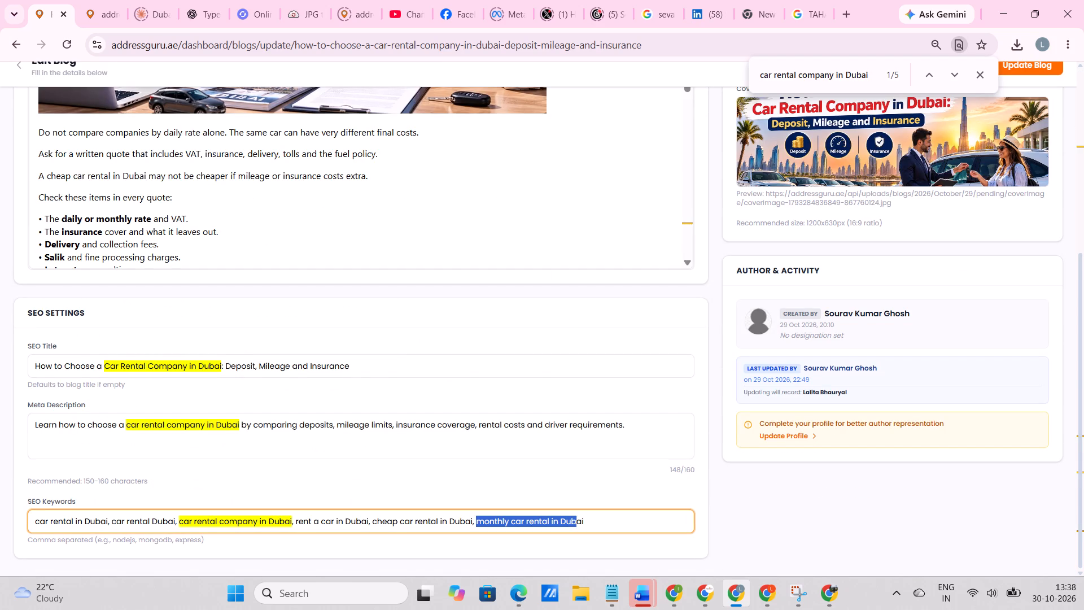
pyautogui.moveTo(579, 520); pyautogui.dragTo(598, 521)
pyautogui.hotkey('ctrl', 'c')
pyautogui.hotkey('ctrl', 'f')
pyautogui.hotkey('ctrl', 'v')
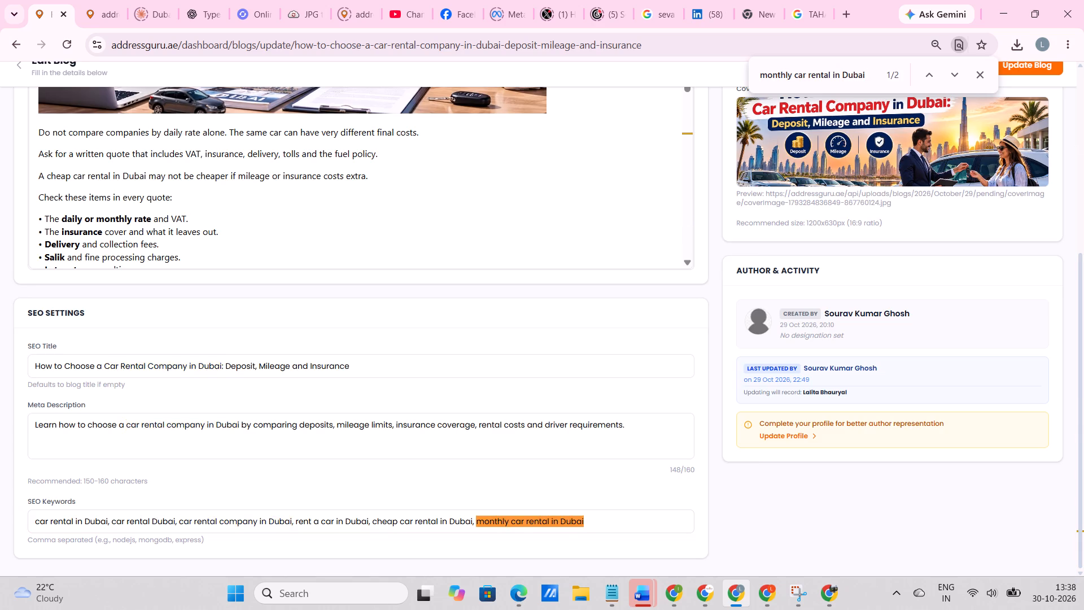
pyautogui.scroll(8, 598, 518)
pyautogui.scroll(-1, 589, 505)
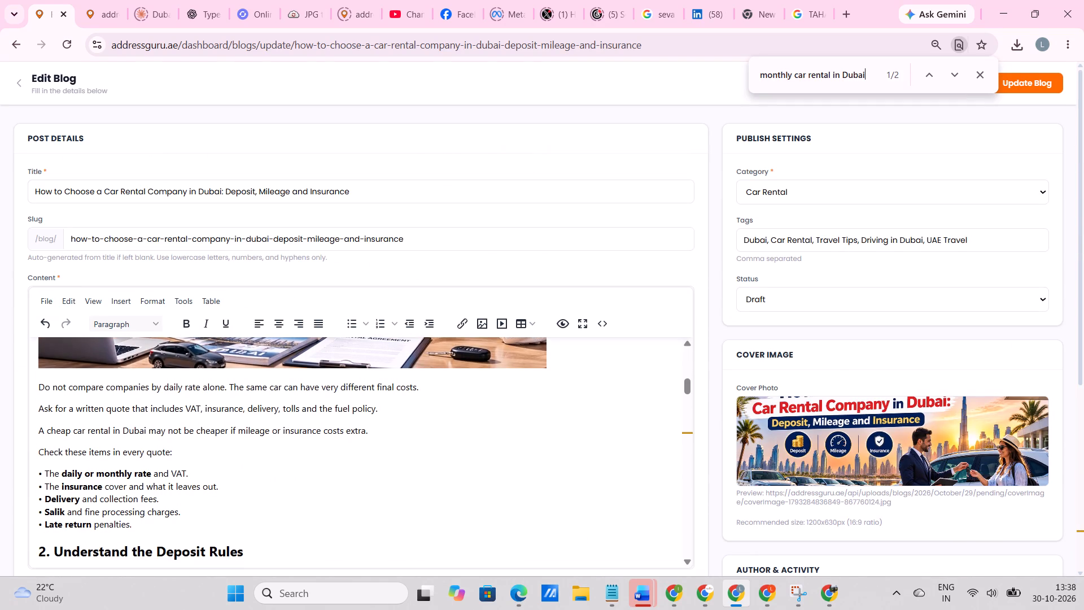
pyautogui.click(984, 75)
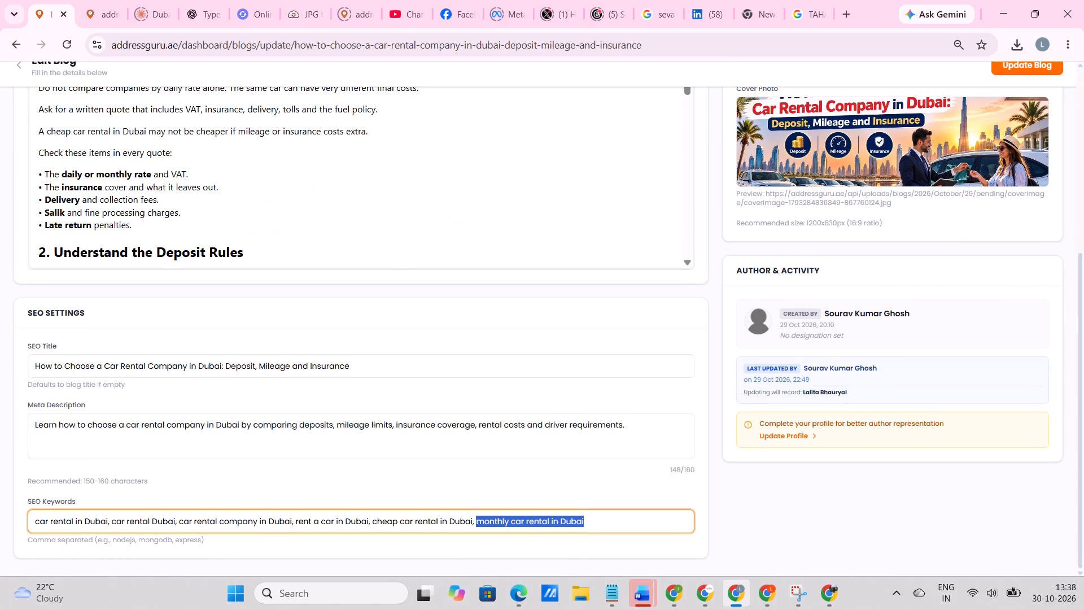
# In the Introduction, merge the paragraph starting "Deposits, extra kilometres" into the first paragraph, separated by a space.
pyautogui.scroll(2, 562, 453)
pyautogui.click(509, 272)
pyautogui.scroll(3, 509, 272)
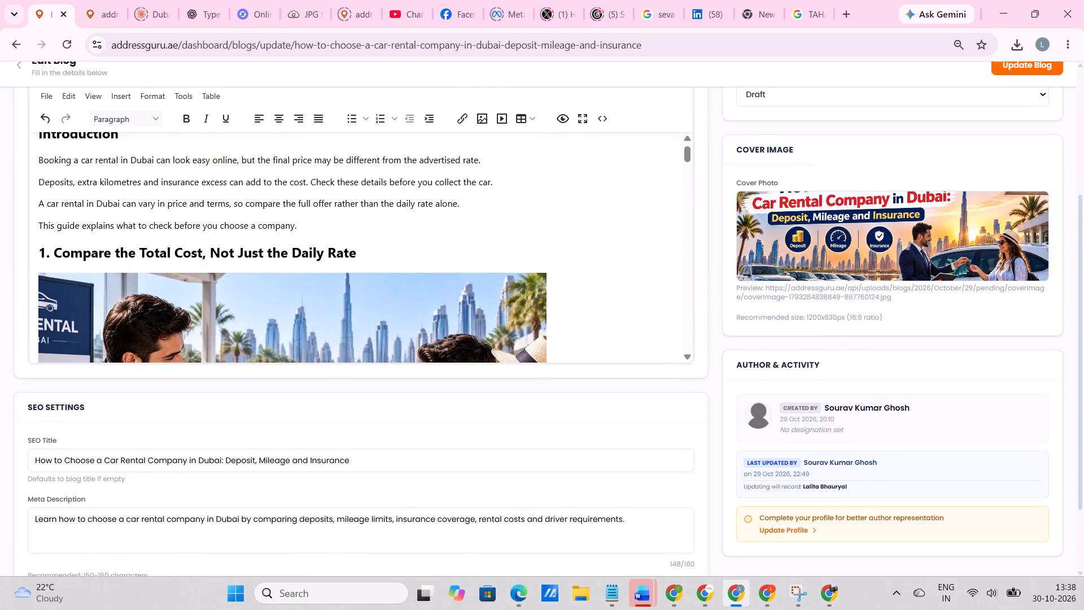
pyautogui.scroll(4, 509, 277)
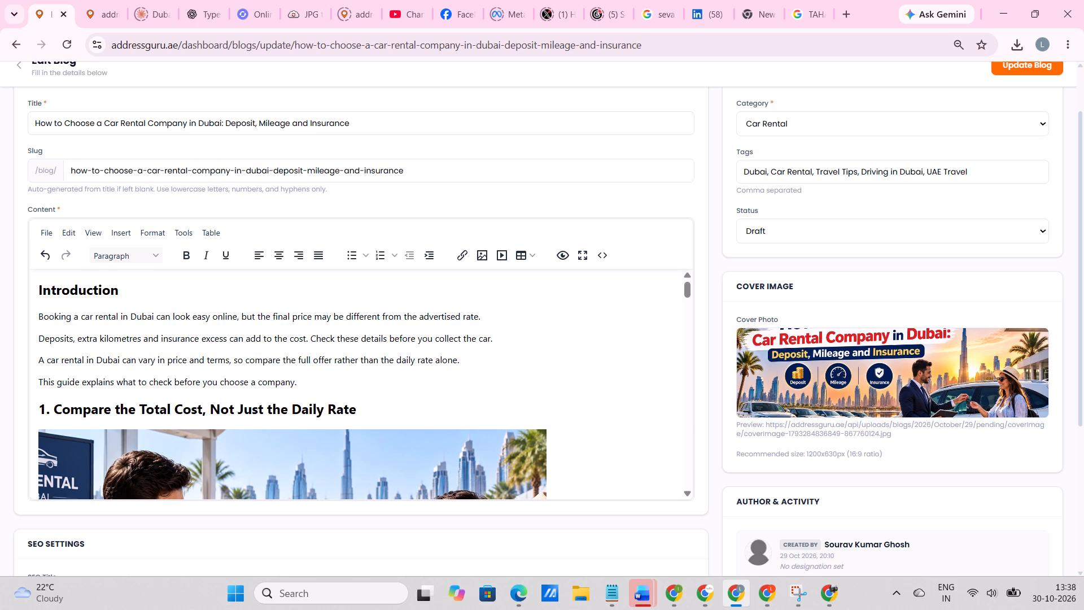
pyautogui.click(40, 335)
pyautogui.press('BackSpace')
pyautogui.press('space')
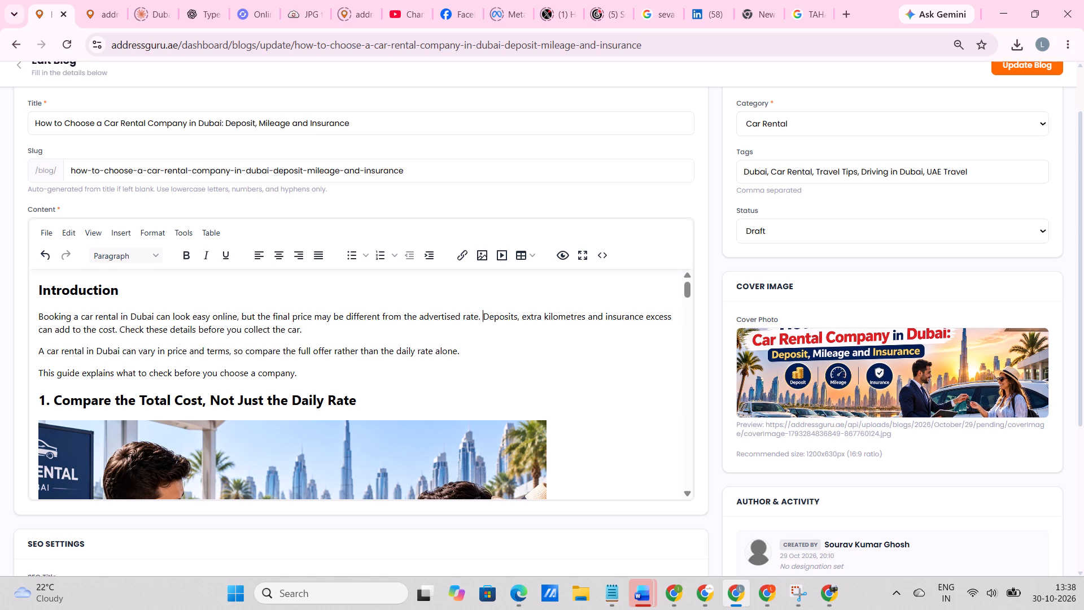
# Bold the words "what to check before" in the Introduction's closing sentence.
pyautogui.moveTo(115, 372); pyautogui.dragTo(178, 371)
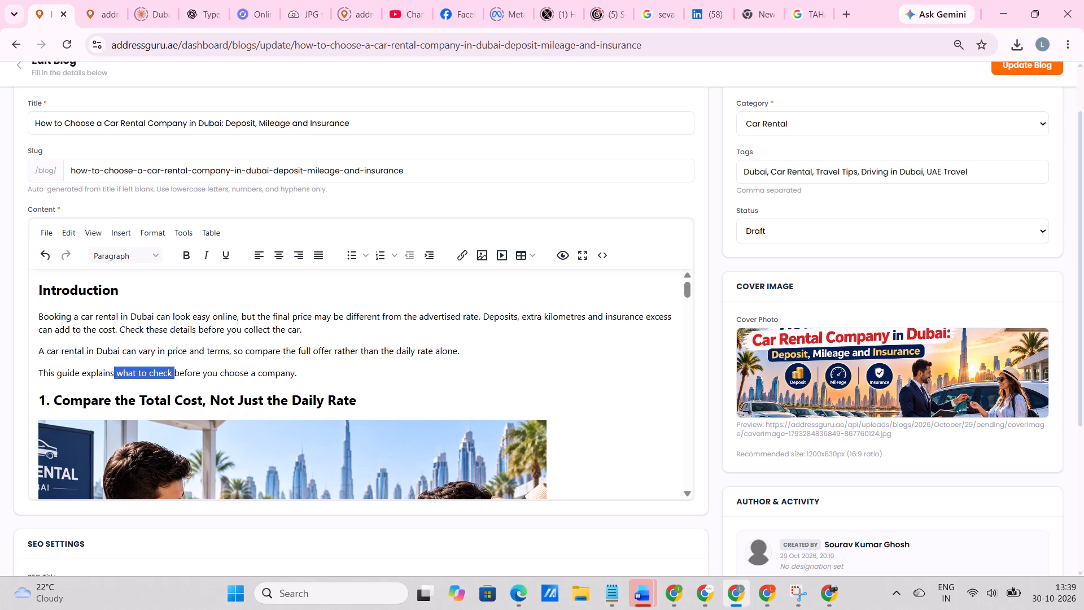
pyautogui.moveTo(178, 371); pyautogui.dragTo(202, 369)
pyautogui.moveTo(202, 369); pyautogui.dragTo(203, 372)
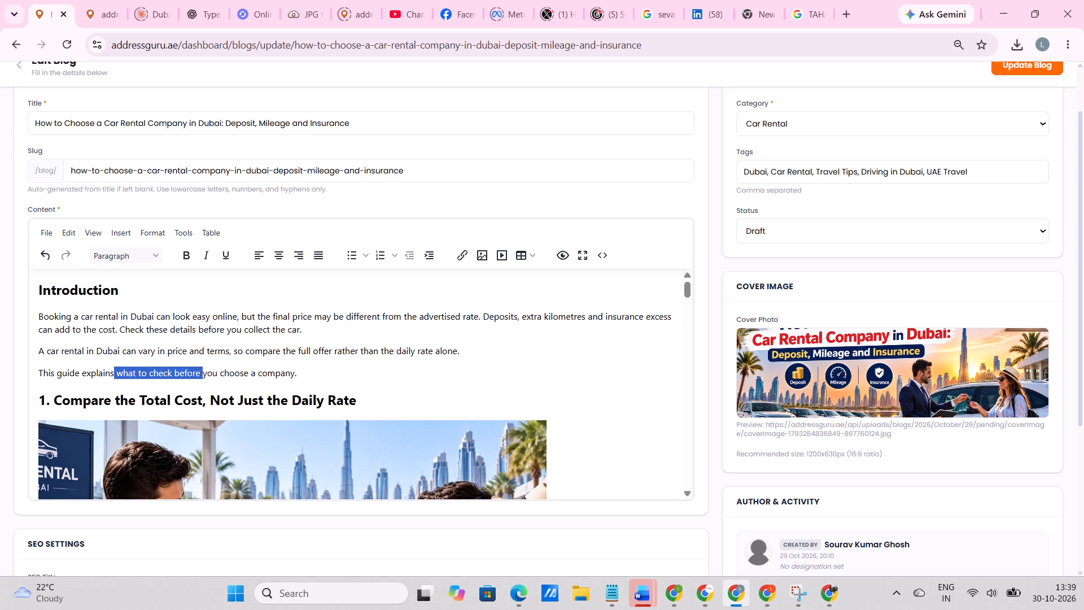
pyautogui.moveTo(203, 372); pyautogui.dragTo(204, 372)
pyautogui.hotkey('ctrl', 'b')
pyautogui.click(212, 372)
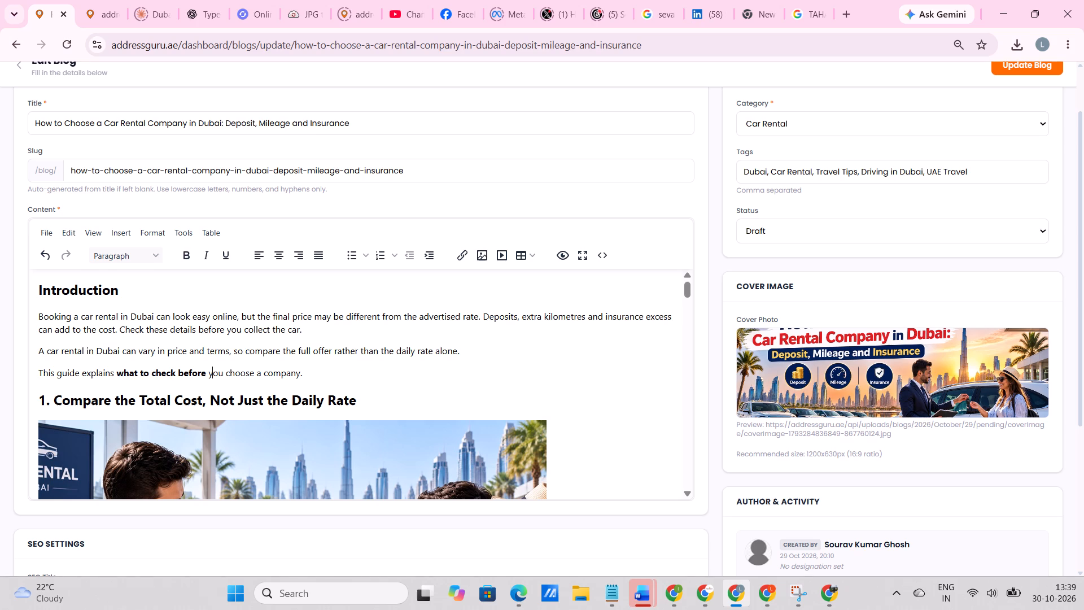
# In section 1, merge the paragraph starting "Ask for a written quote" into the paragraph before it, separated by a space.
pyautogui.scroll(-1, 227, 368)
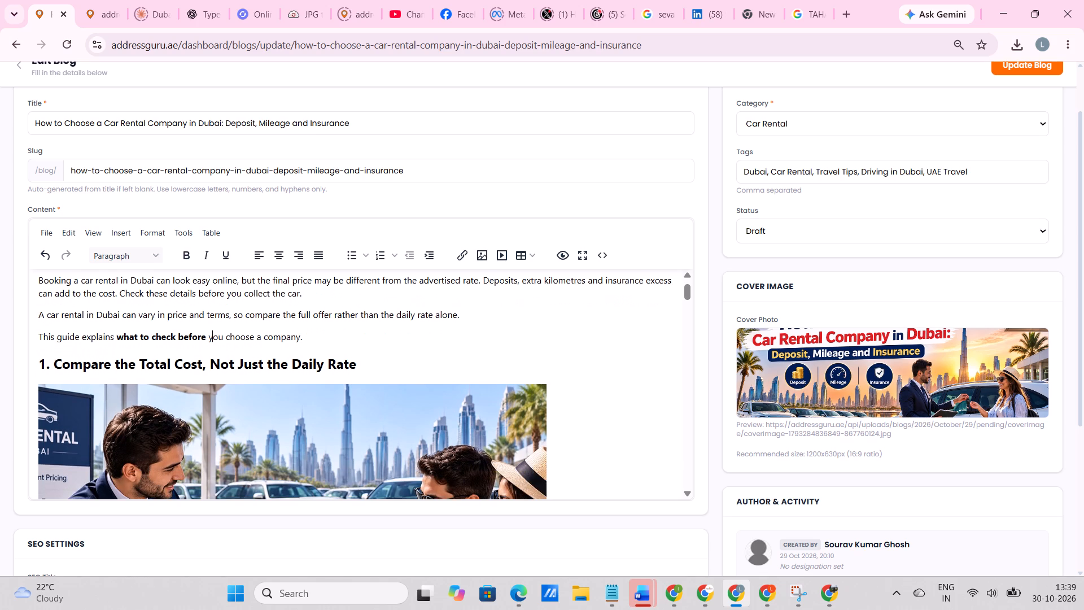
pyautogui.scroll(-1, 229, 380)
pyautogui.click(230, 363)
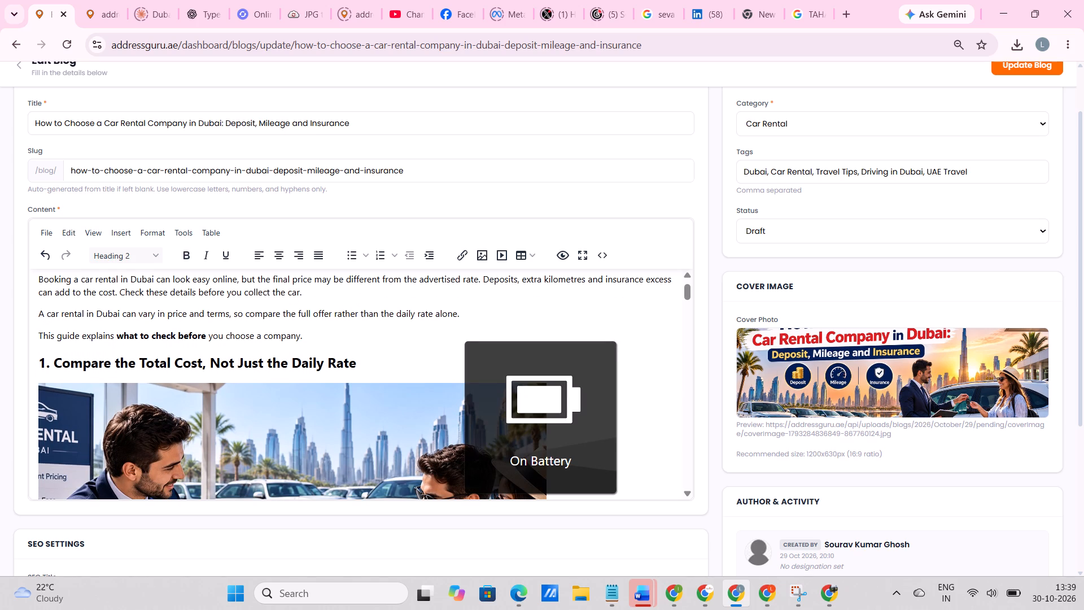
pyautogui.scroll(-1, 230, 363)
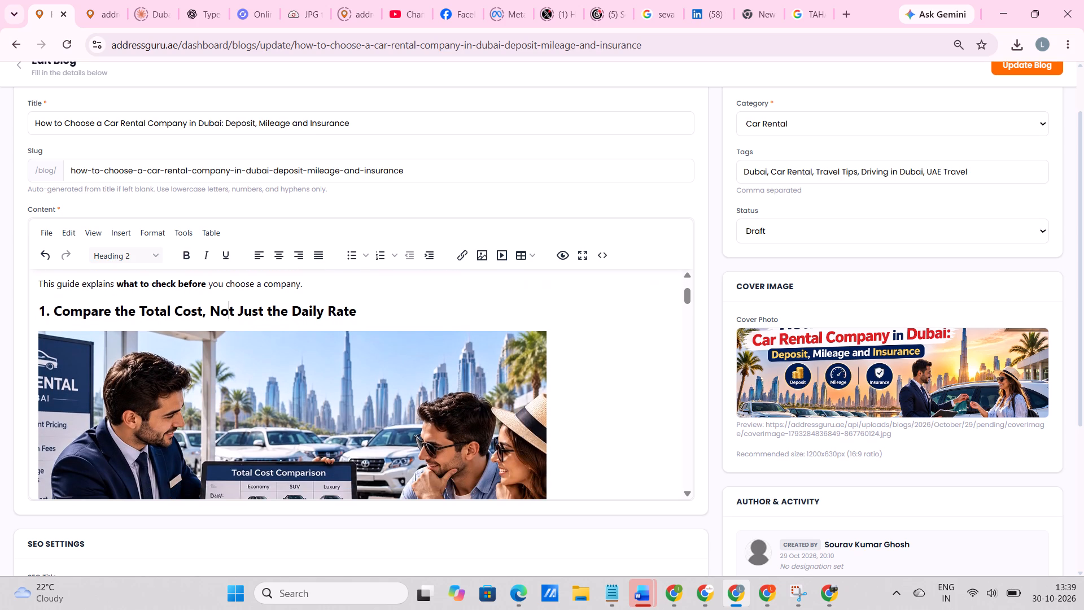
pyautogui.scroll(-2, 230, 363)
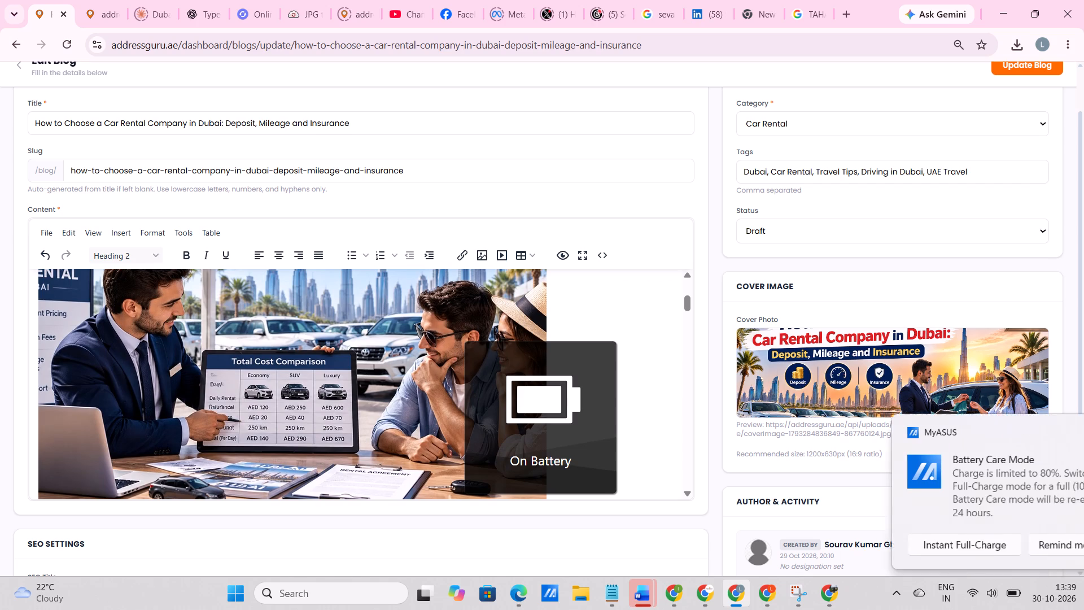
pyautogui.click(636, 320)
pyautogui.scroll(-3, 636, 320)
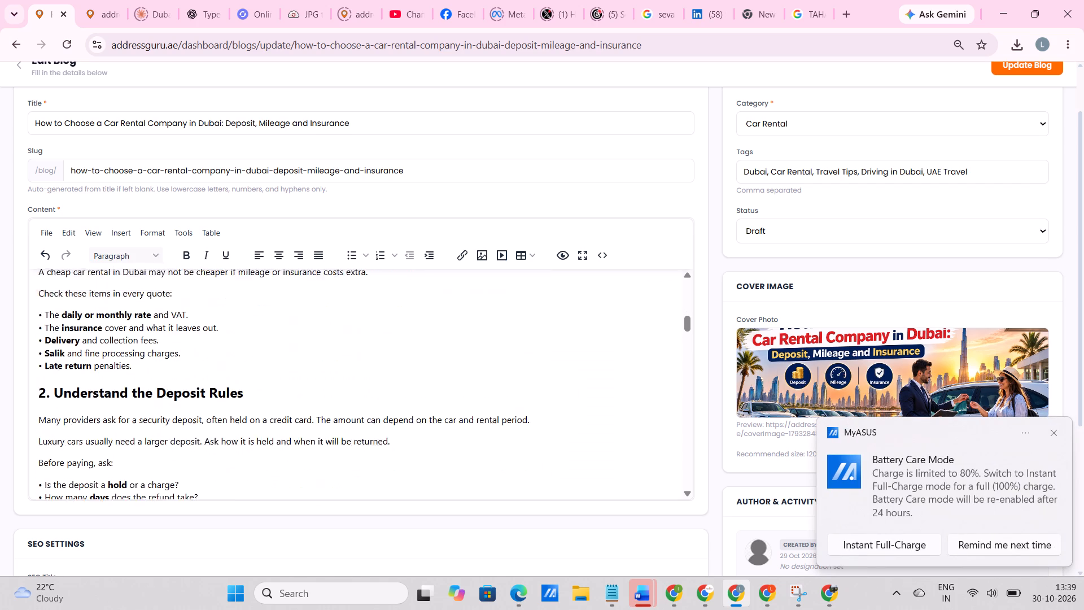
pyautogui.scroll(-1, 636, 320)
pyautogui.scroll(1, 636, 320)
pyautogui.scroll(1, 336, 402)
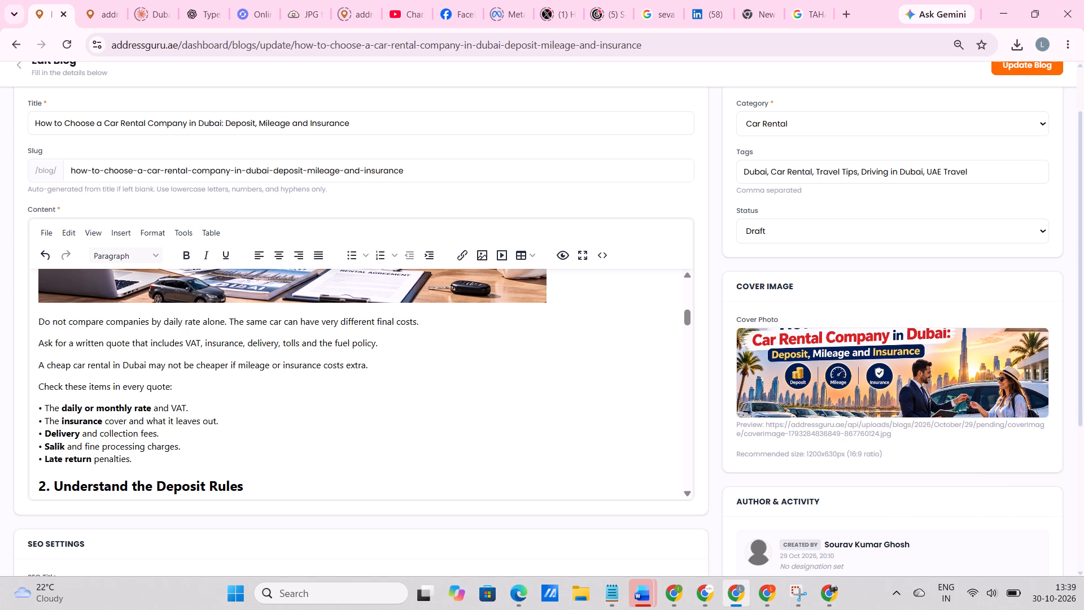
pyautogui.click(38, 343)
pyautogui.press('BackSpace')
pyautogui.press('space')
pyautogui.hscroll(-1, 63, 354)
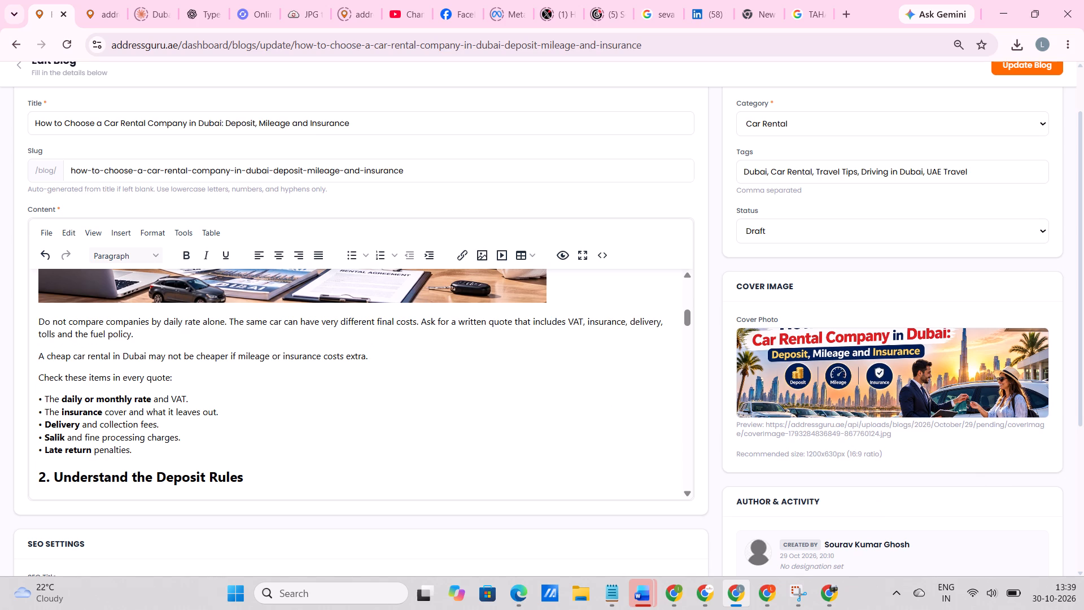
# Move the merged "Do not compare companies by daily rate alone" paragraph above the image, directly under section 1's heading.
pyautogui.hscroll(-1, 65, 355)
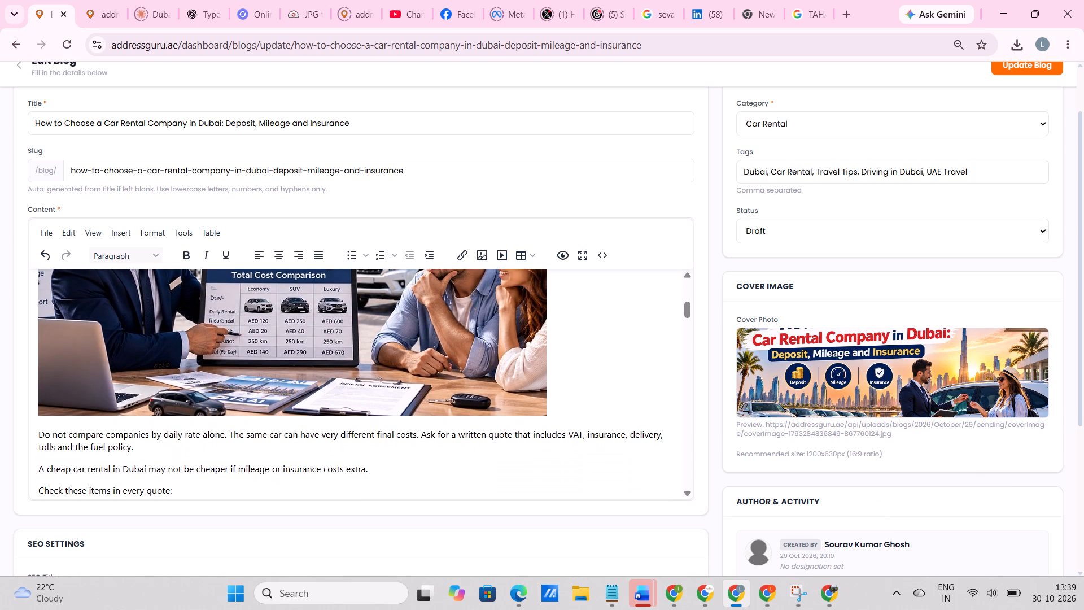
pyautogui.moveTo(147, 447); pyautogui.dragTo(12, 439)
pyautogui.hotkey('ctrl', 'c')
pyautogui.press('BackSpace')
pyautogui.press('BackSpace')
pyautogui.scroll(1, 575, 396)
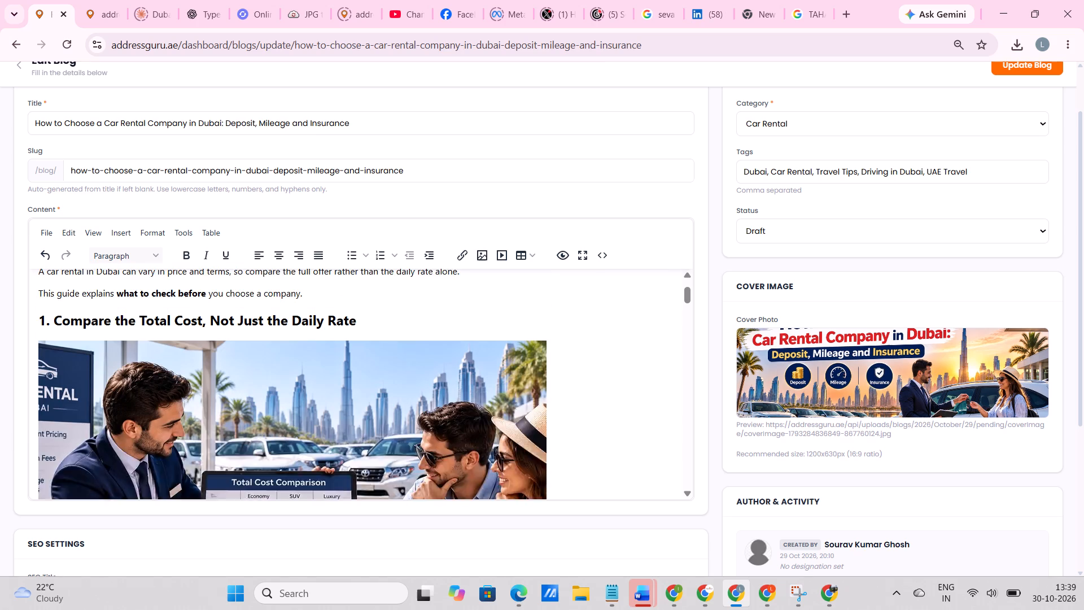
pyautogui.scroll(2, 563, 384)
pyautogui.click(395, 380)
pyautogui.press('Return')
pyautogui.hotkey('ctrl', 'v')
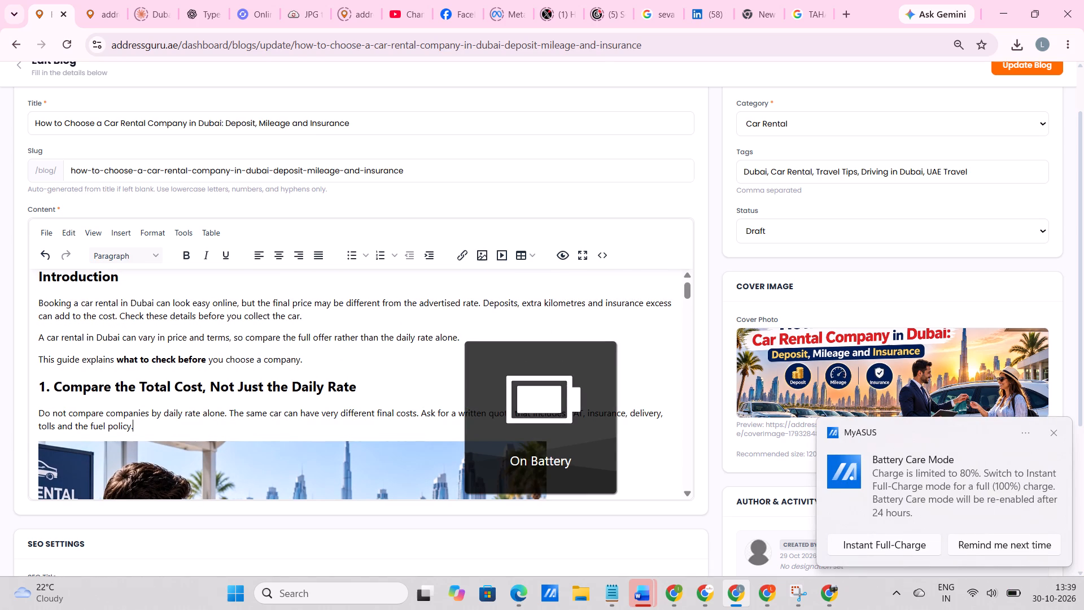
pyautogui.click(275, 424)
pyautogui.click(356, 415)
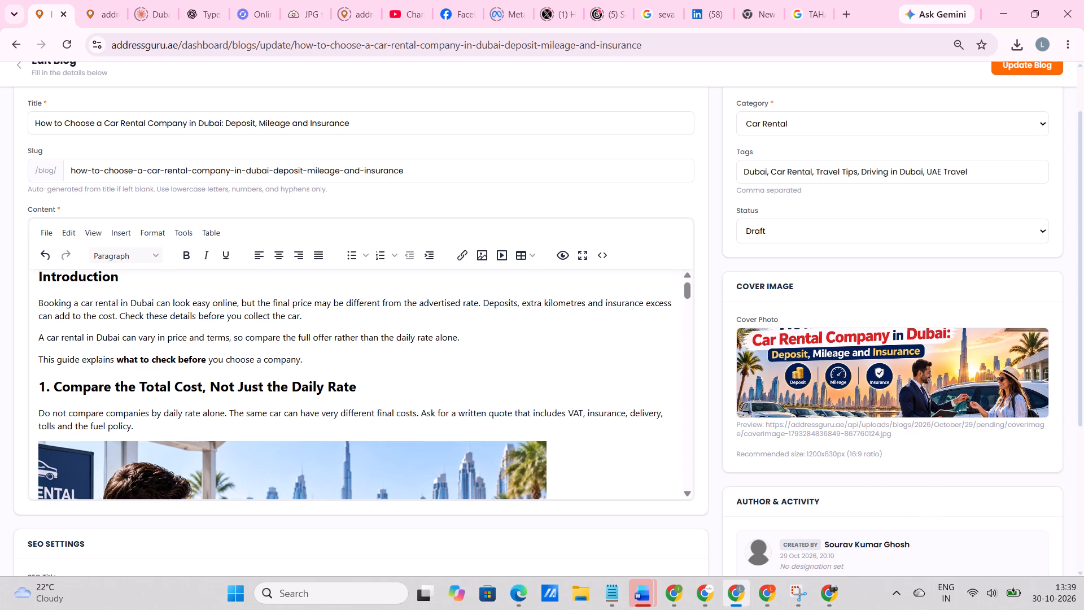
# Move "Check these items in every quote:" and its bullet list above section 1's image, after the opening paragraph.
pyautogui.scroll(-5, 271, 413)
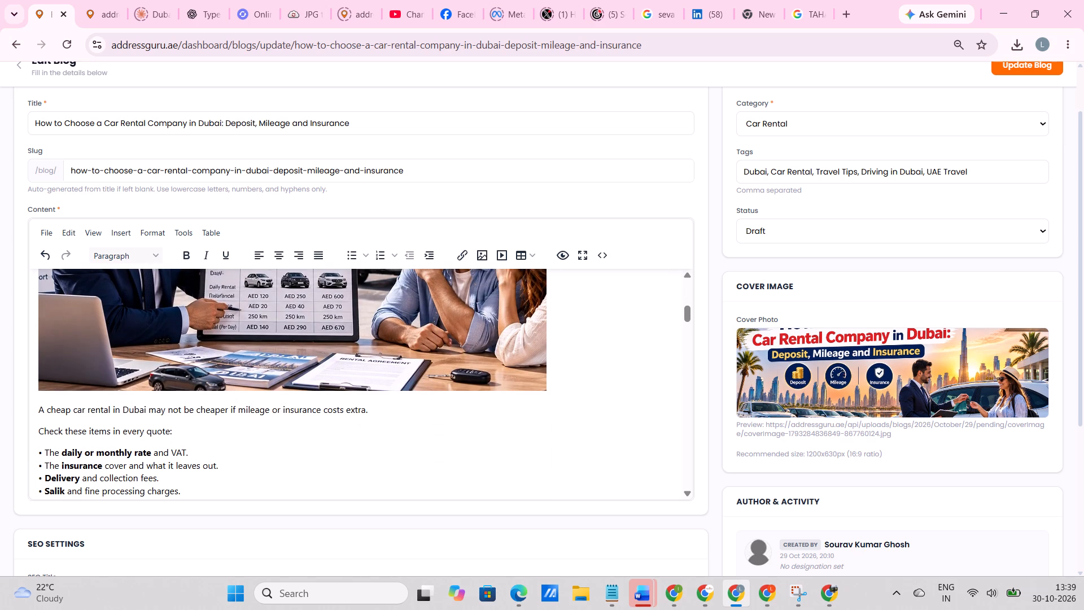
pyautogui.scroll(-1, 158, 433)
pyautogui.moveTo(150, 451); pyautogui.dragTo(123, 439)
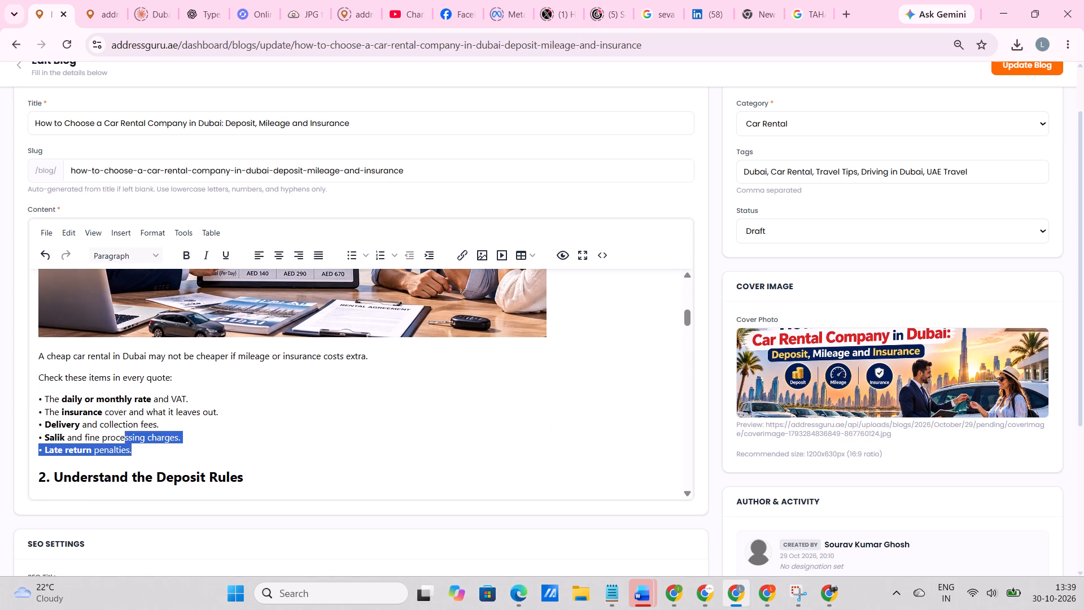
pyautogui.moveTo(123, 439); pyautogui.dragTo(33, 374)
pyautogui.hotkey('ctrl', 'c')
pyautogui.press('BackSpace')
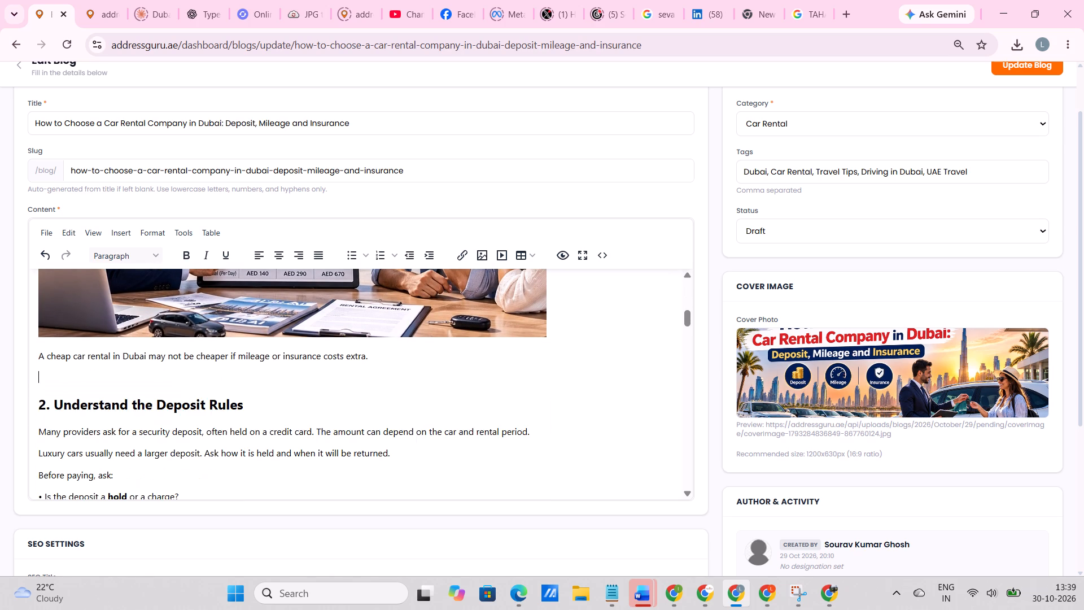
pyautogui.press('BackSpace')
pyautogui.scroll(3, 359, 410)
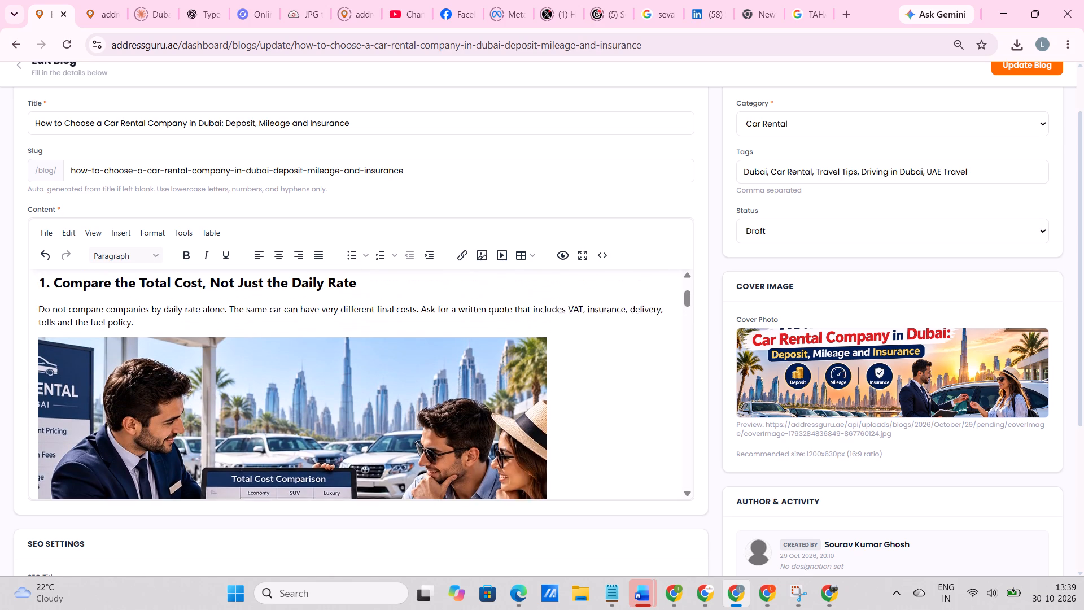
pyautogui.scroll(2, 444, 371)
pyautogui.click(232, 364)
pyautogui.press('Return')
pyautogui.hotkey('ctrl', 'v')
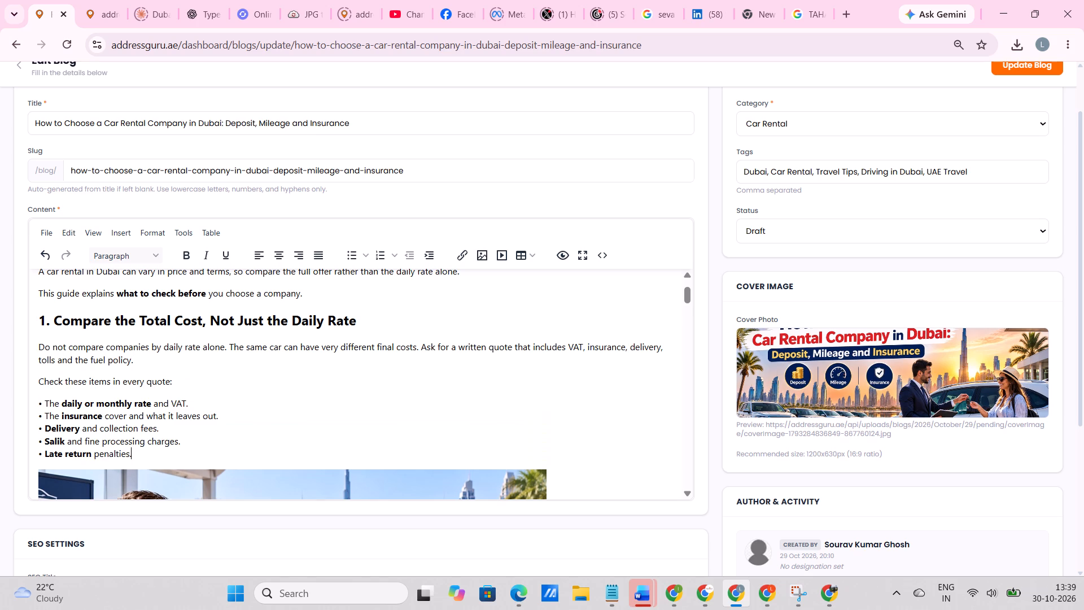
# Format the line "Check these items in every quote:" as Heading 3.
pyautogui.click(97, 380)
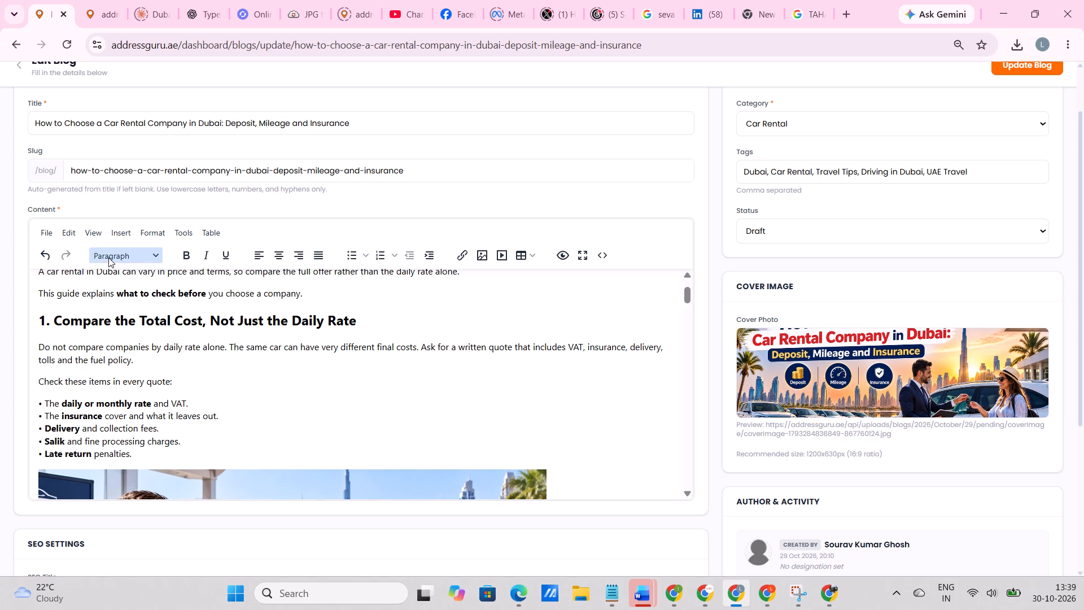
pyautogui.click(108, 258)
pyautogui.click(121, 326)
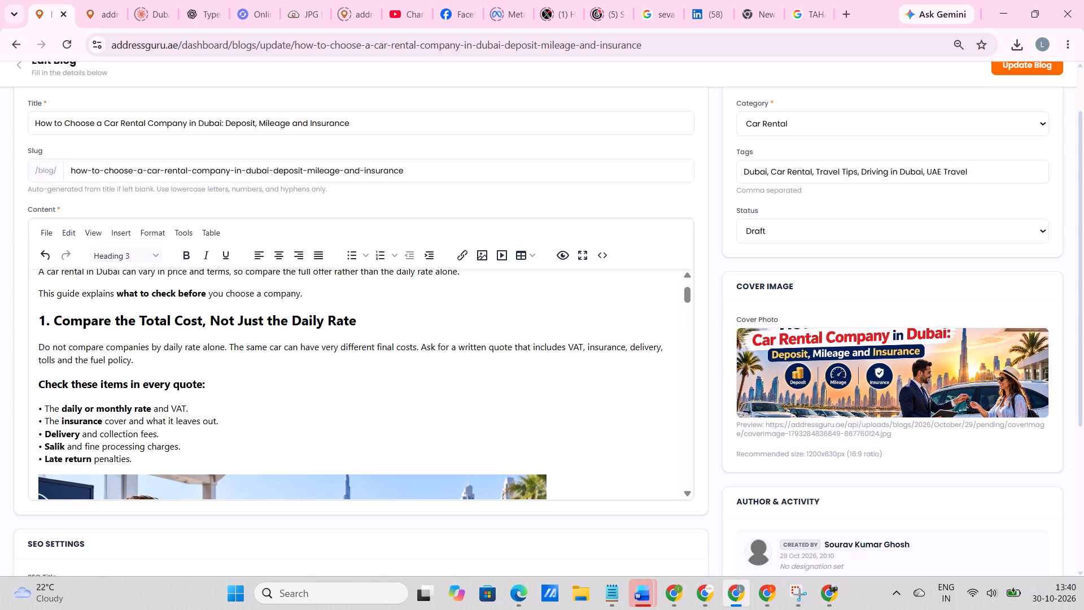
# Format the line "Before paying, ask:" in section 2 as Heading 3.
pyautogui.scroll(-1, 157, 398)
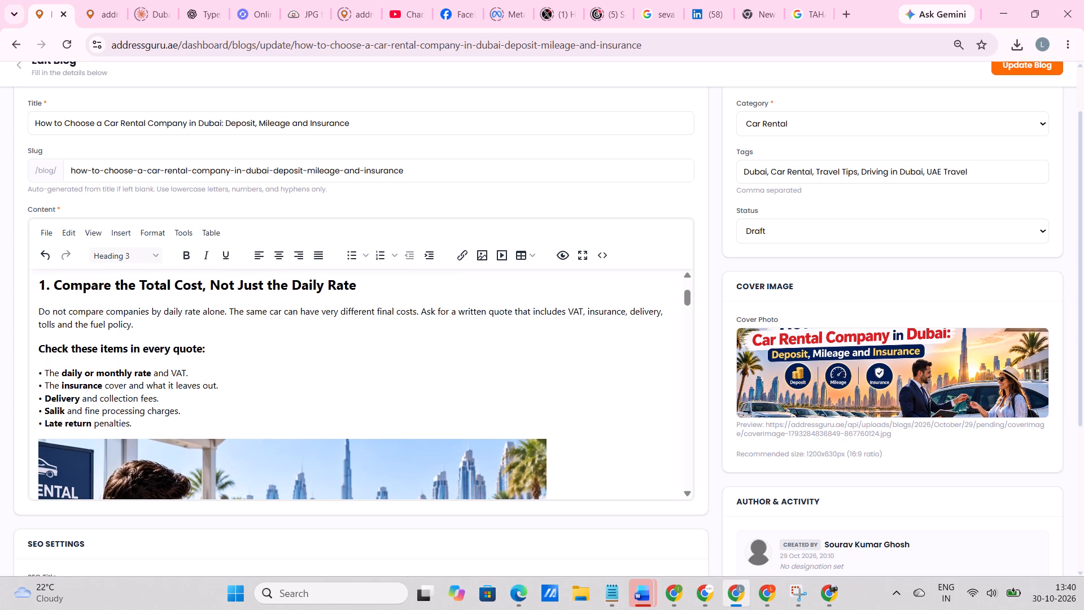
pyautogui.scroll(-3, 181, 391)
pyautogui.scroll(-2, 277, 388)
pyautogui.scroll(3, 282, 389)
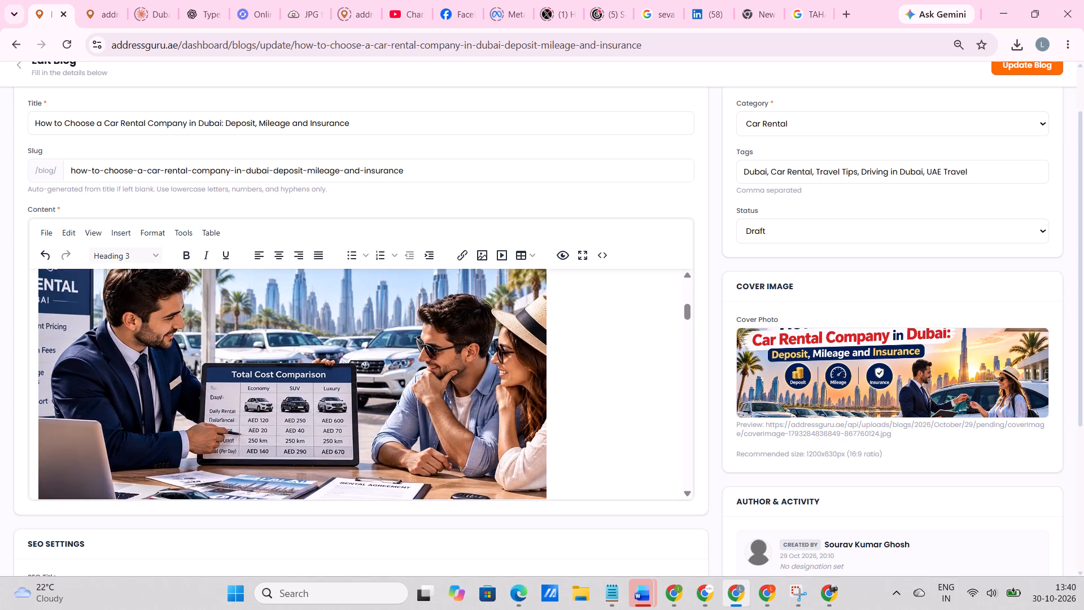
pyautogui.scroll(4, 282, 389)
pyautogui.scroll(-5, 282, 389)
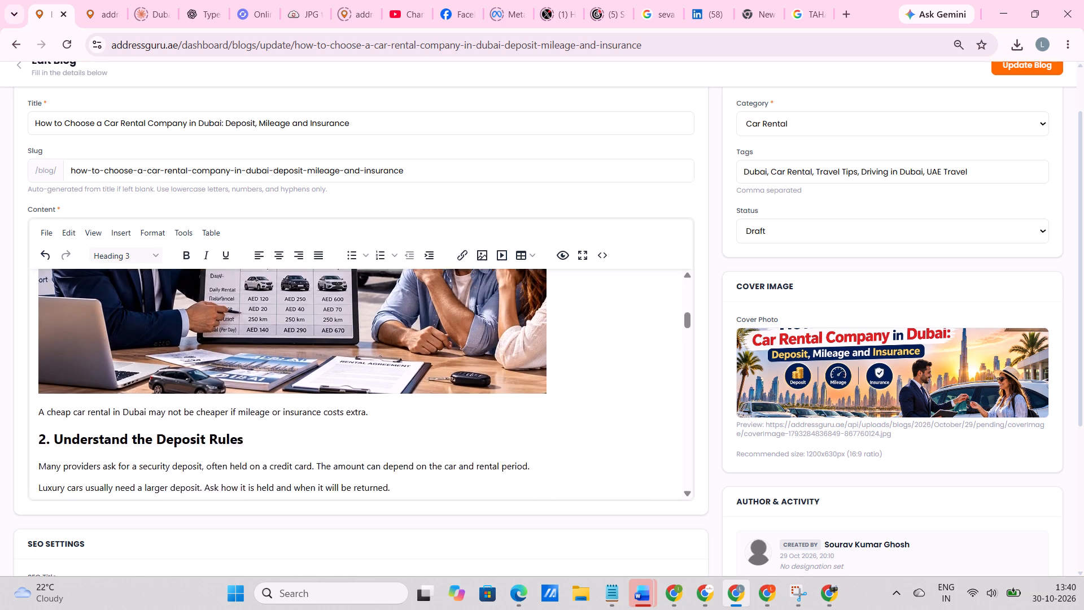
pyautogui.scroll(-4, 282, 389)
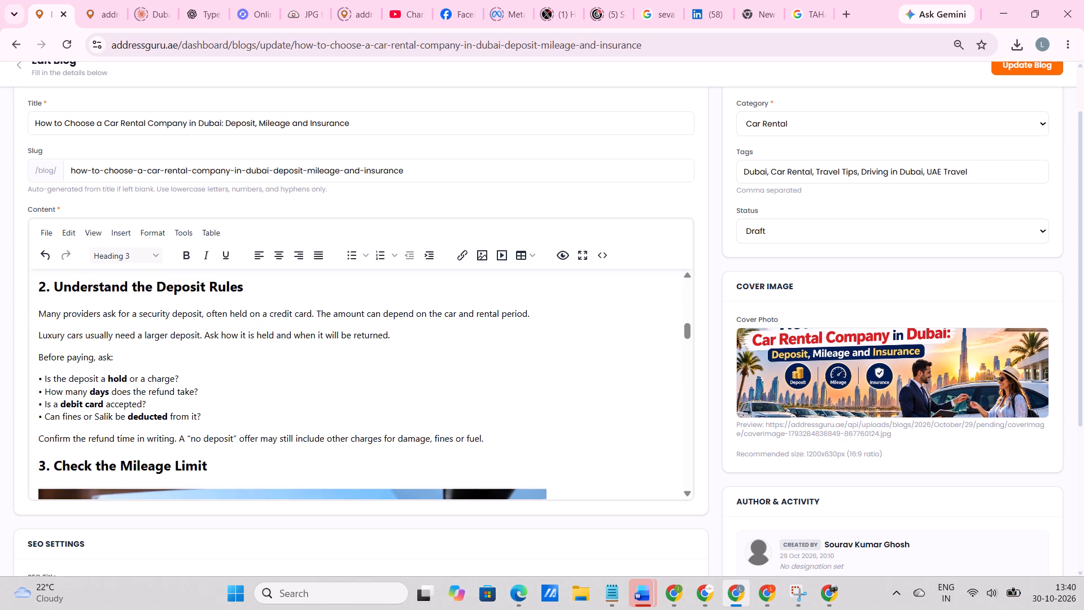
pyautogui.click(138, 358)
pyautogui.click(117, 256)
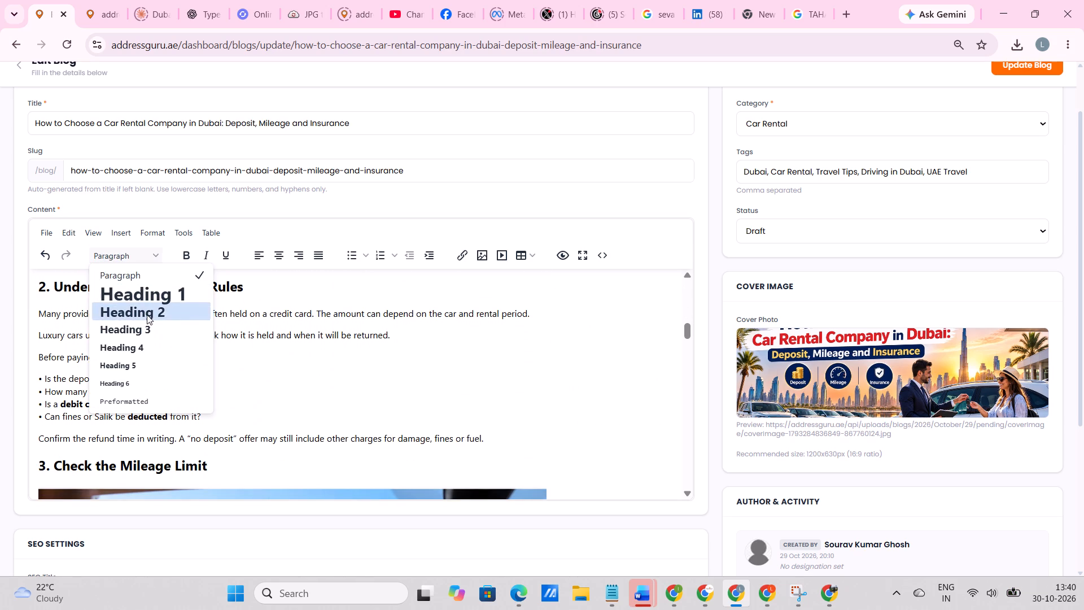
pyautogui.click(150, 326)
# Remove the bold formatting from the words in the bullet list under "Before paying, ask:".
pyautogui.moveTo(98, 382); pyautogui.dragTo(143, 406)
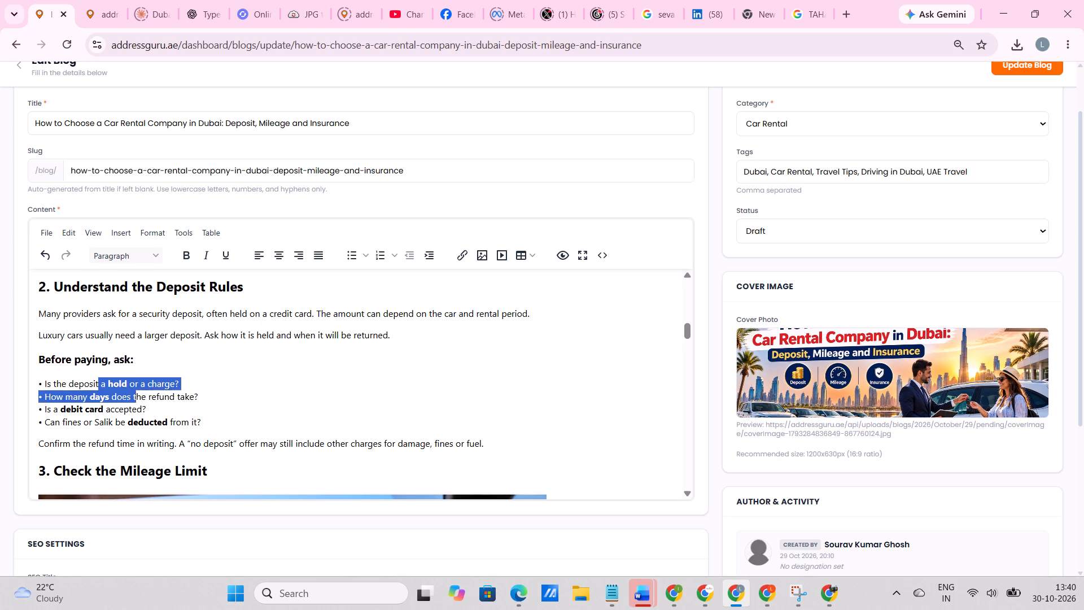
pyautogui.moveTo(143, 406); pyautogui.dragTo(185, 419)
pyautogui.hotkey('ctrl', 'b')
pyautogui.hotkey('ctrl', 'b')
pyautogui.click(185, 417)
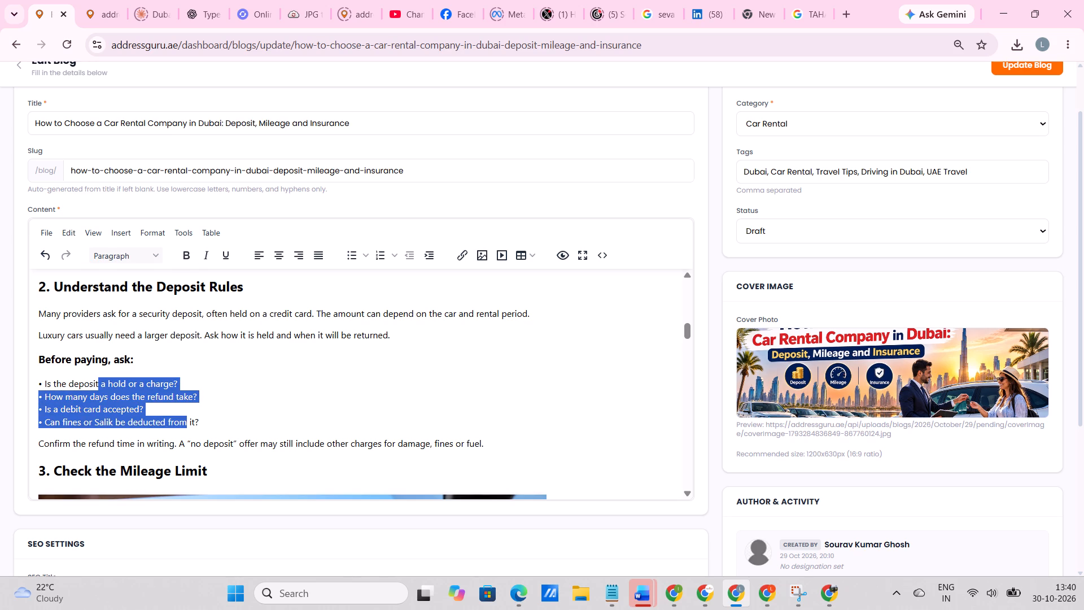
# In section 2, merge the paragraph starting "Luxury cars usually need" into the first paragraph, separated by a space.
pyautogui.click(39, 336)
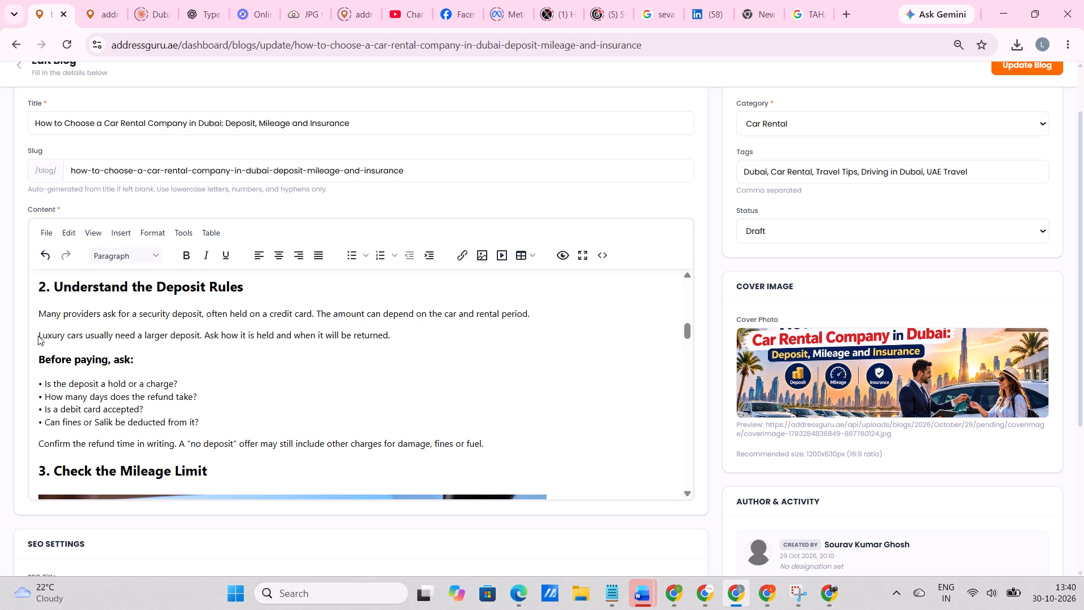
pyautogui.press('BackSpace')
pyautogui.press('space')
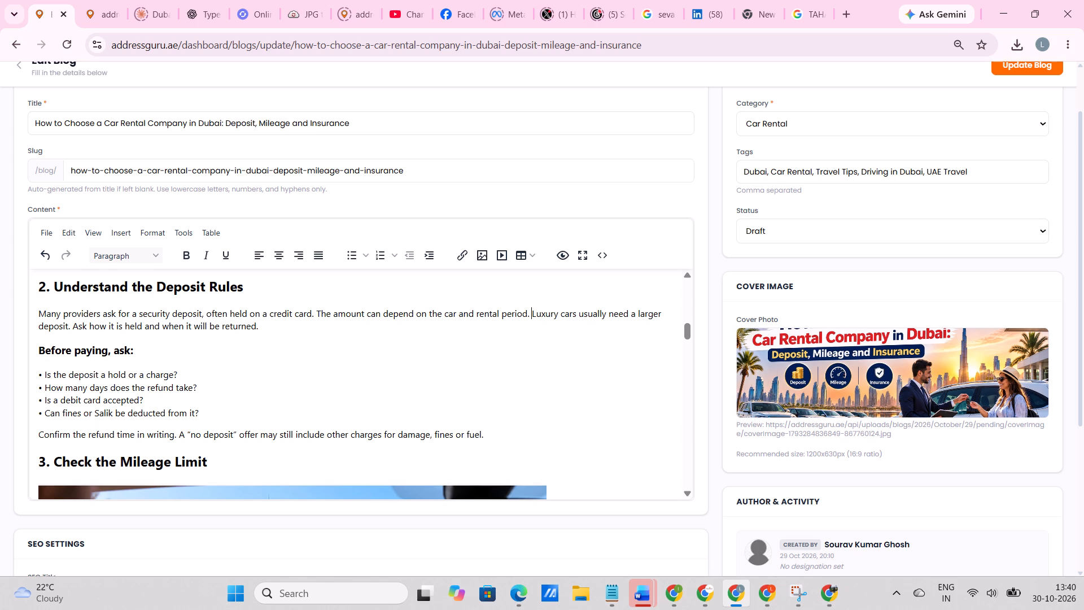
# In section 2's opening paragraph, bold "security deposit" and "Luxury cars usually need a larger deposit".
pyautogui.moveTo(138, 314); pyautogui.dragTo(201, 312)
pyautogui.hotkey('ctrl', 'b')
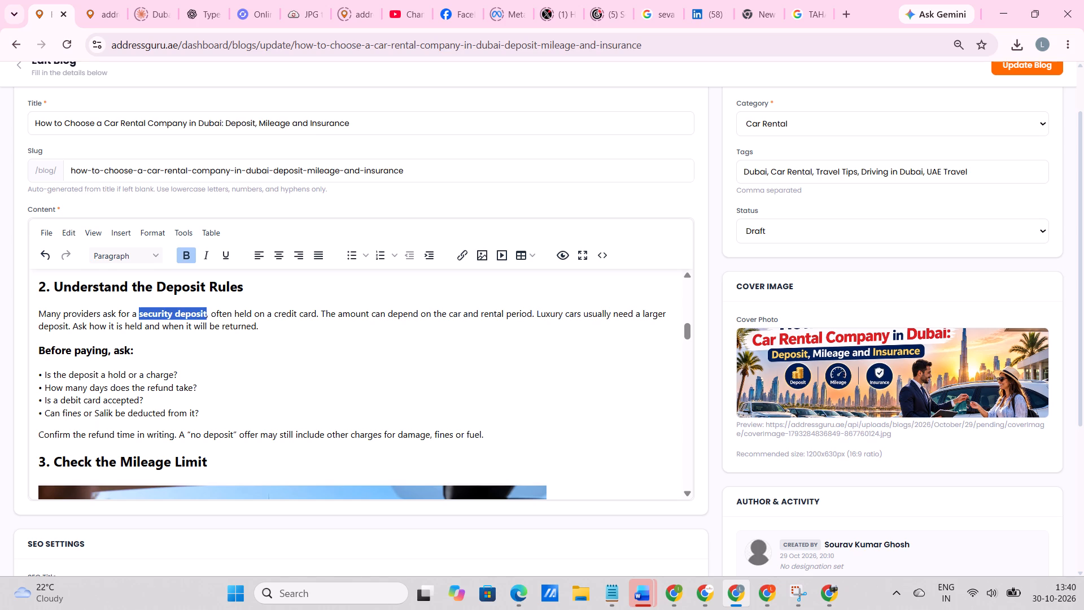
pyautogui.click(227, 317)
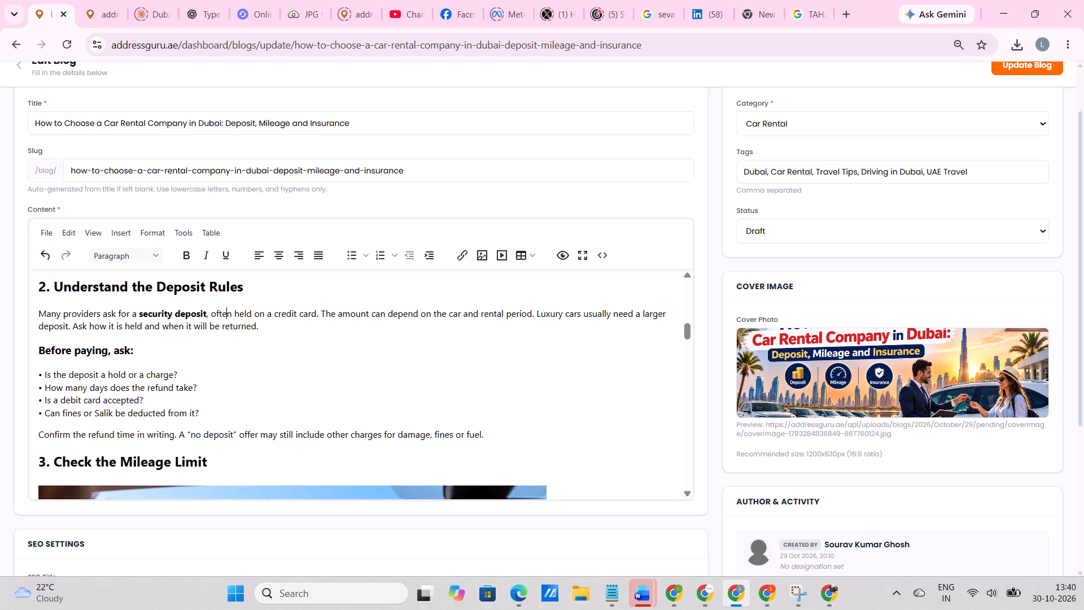
pyautogui.moveTo(536, 311); pyautogui.dragTo(68, 325)
pyautogui.hotkey('ctrl', 'b')
pyautogui.click(209, 333)
# Review the layout and formatting of section 1 and the start of section 2.
pyautogui.scroll(1, 218, 332)
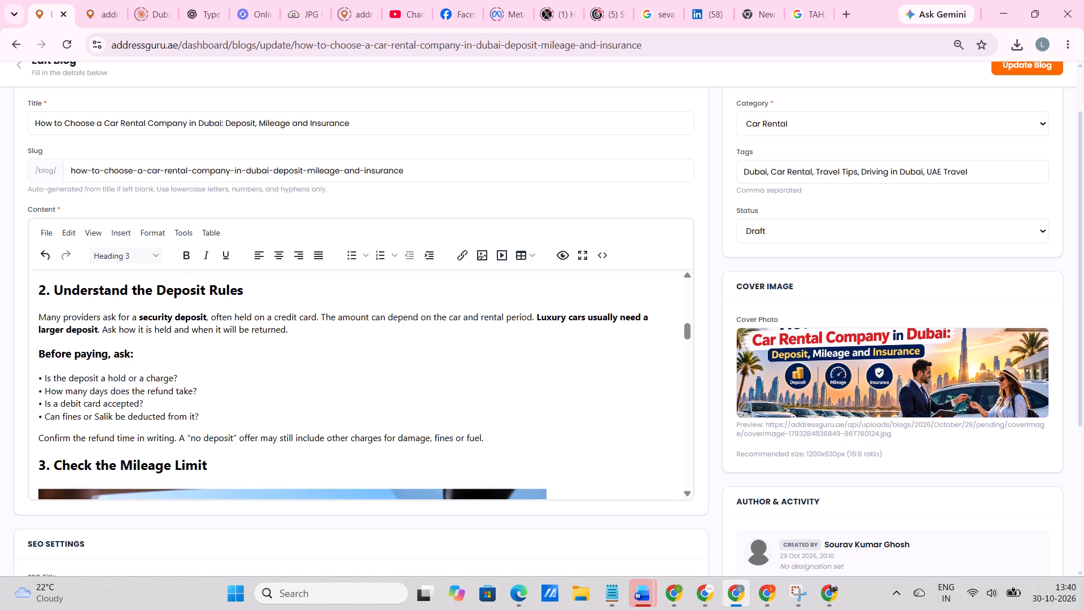
pyautogui.scroll(1, 230, 342)
pyautogui.scroll(1, 301, 372)
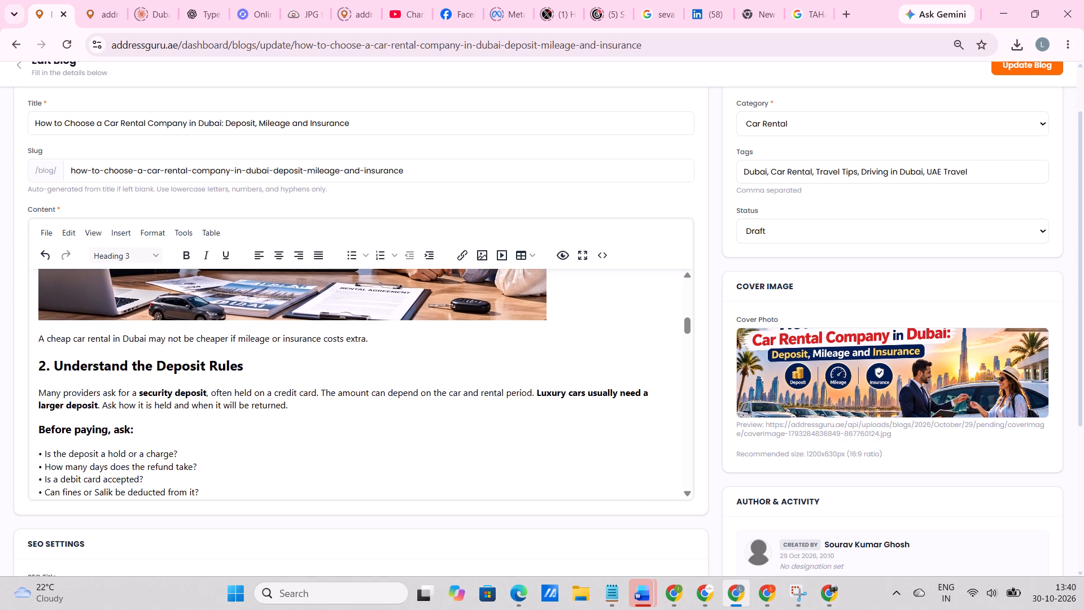
pyautogui.scroll(3, 301, 372)
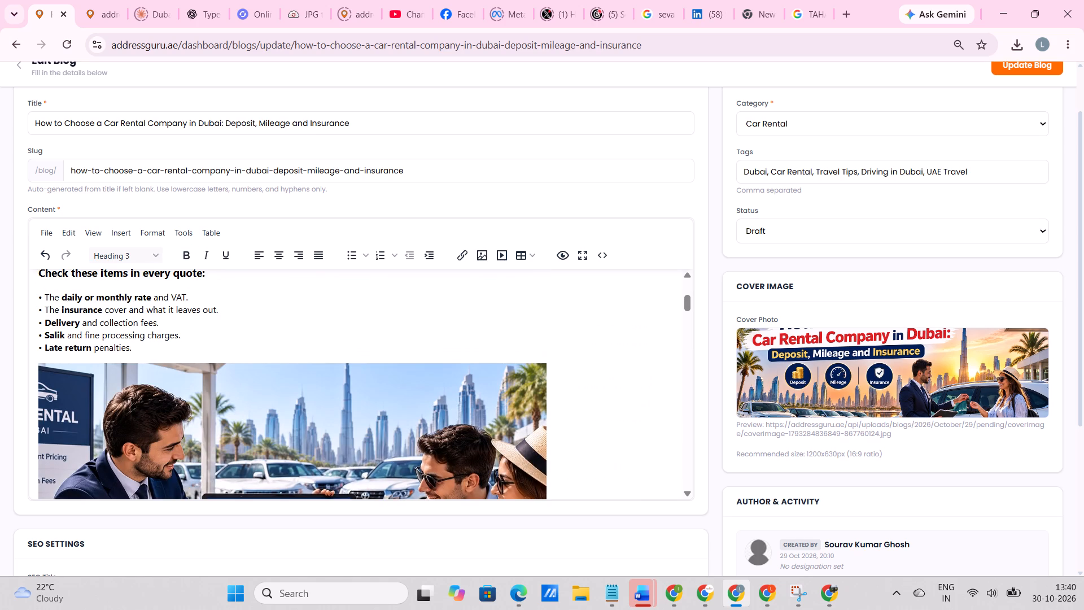
pyautogui.scroll(2, 302, 372)
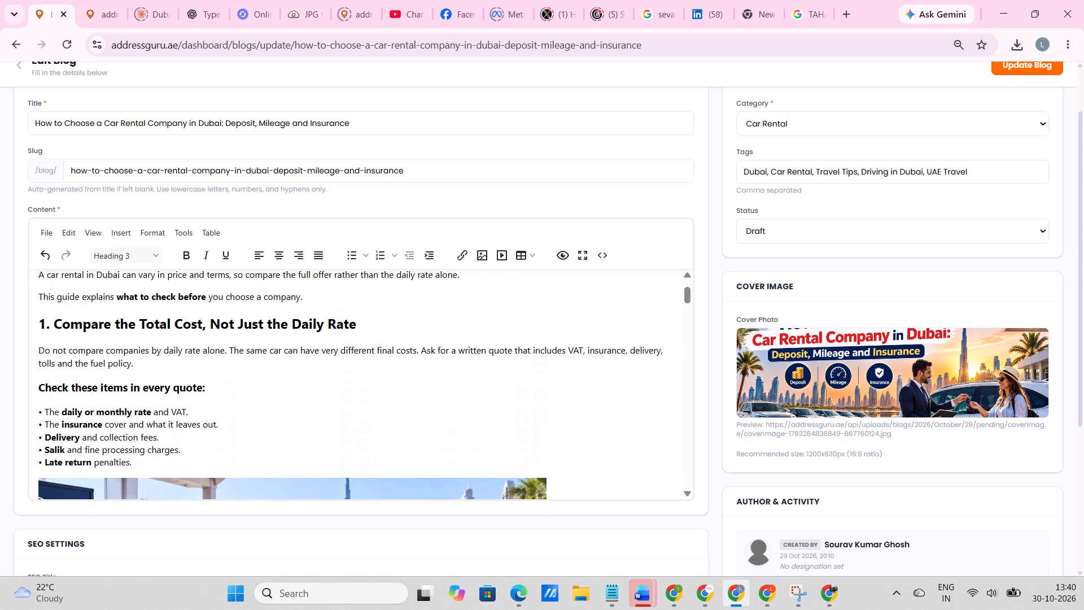
pyautogui.scroll(-4, 302, 372)
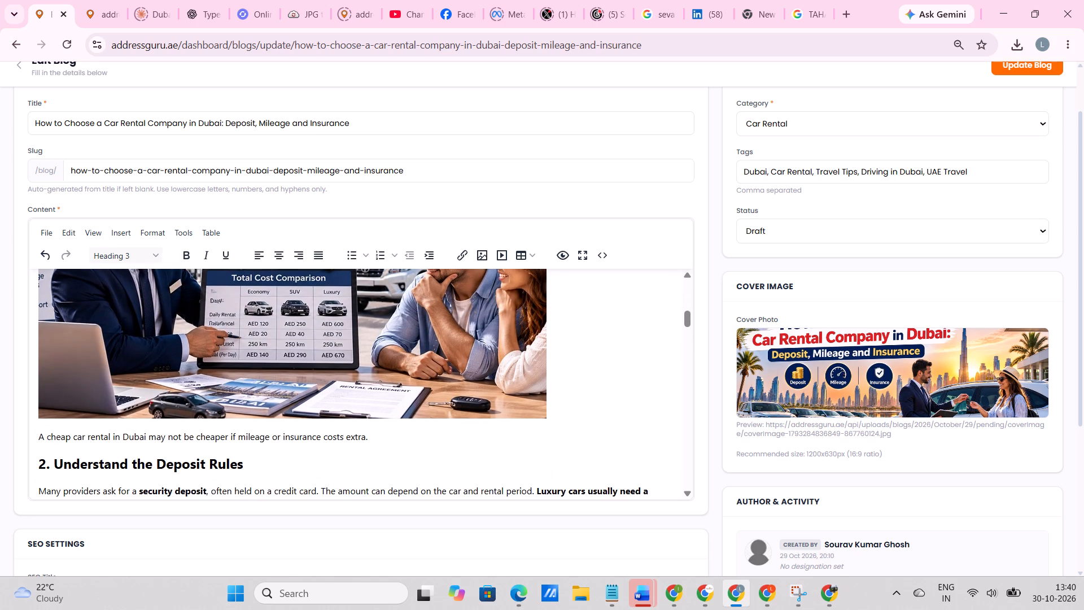
# For the phrase "cheap car rental in Dubai" in section 1's closing sentence, copy the web address of AddressGuru's Dubai car rental listings page.
pyautogui.moveTo(46, 432); pyautogui.dragTo(147, 427)
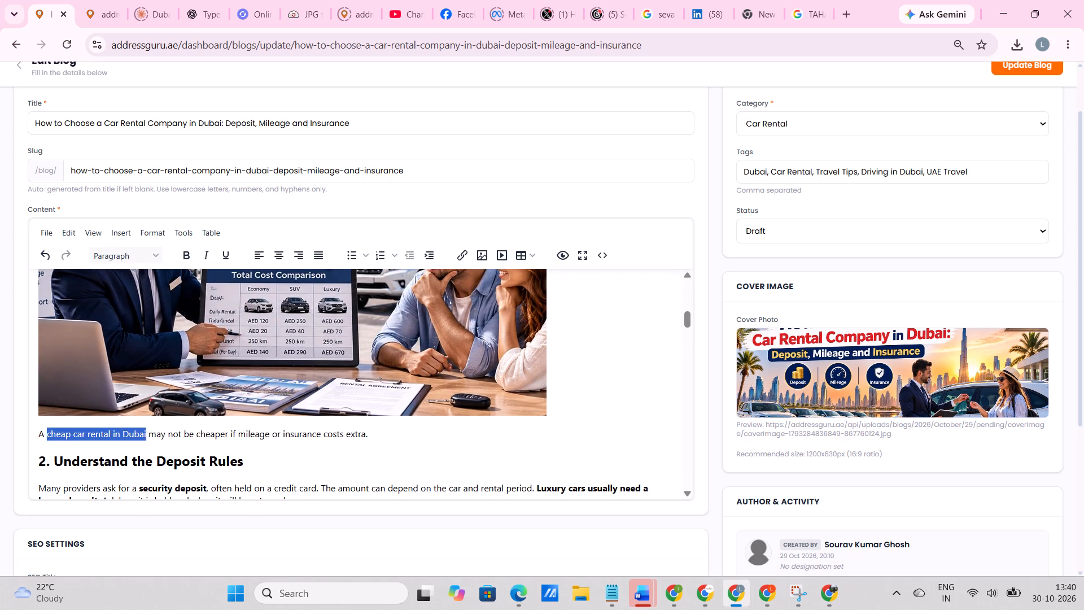
pyautogui.moveTo(147, 427); pyautogui.dragTo(148, 427)
pyautogui.click(717, 599)
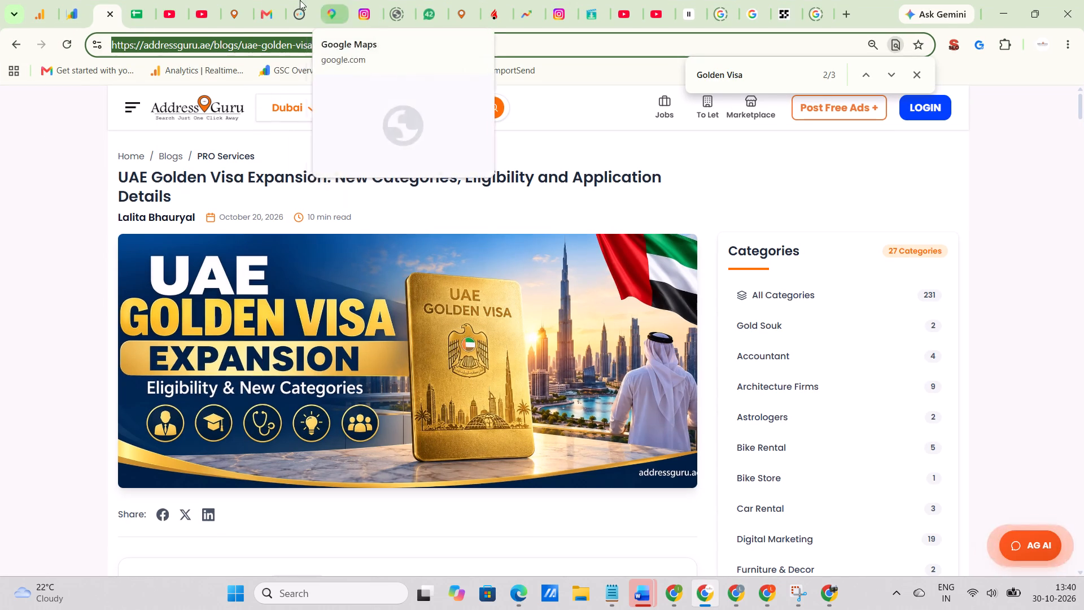
pyautogui.click(248, 0)
pyautogui.click(16, 33)
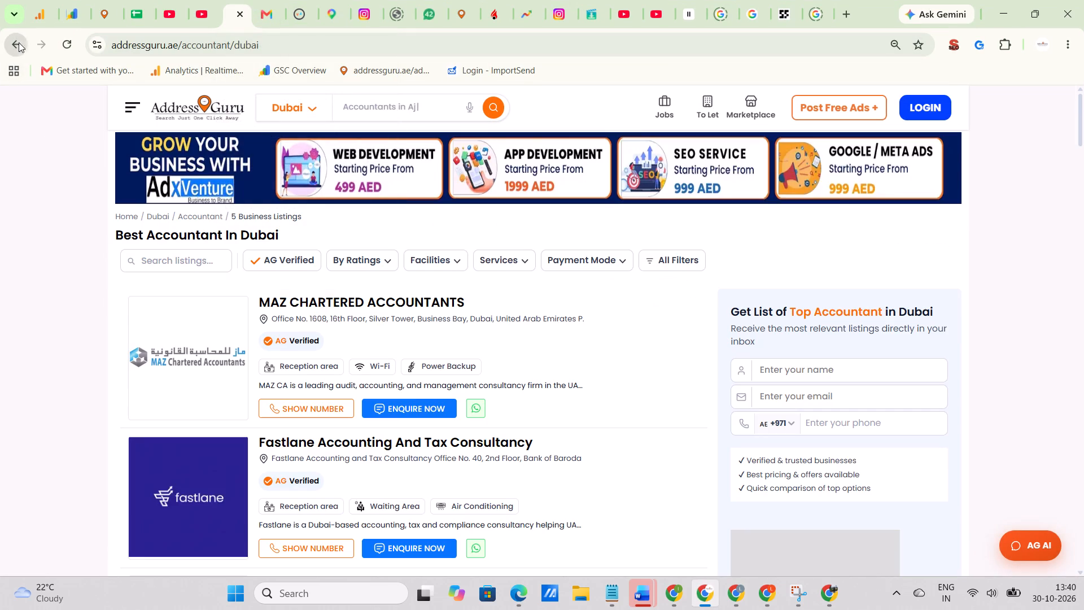
pyautogui.click(20, 41)
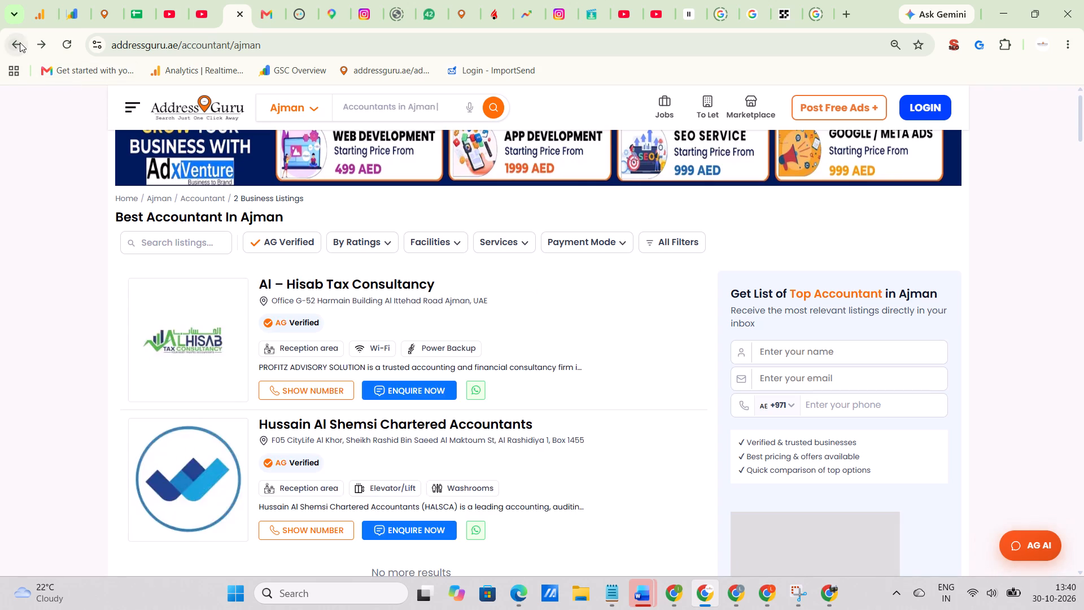
pyautogui.click(0, 30)
pyautogui.click(5, 45)
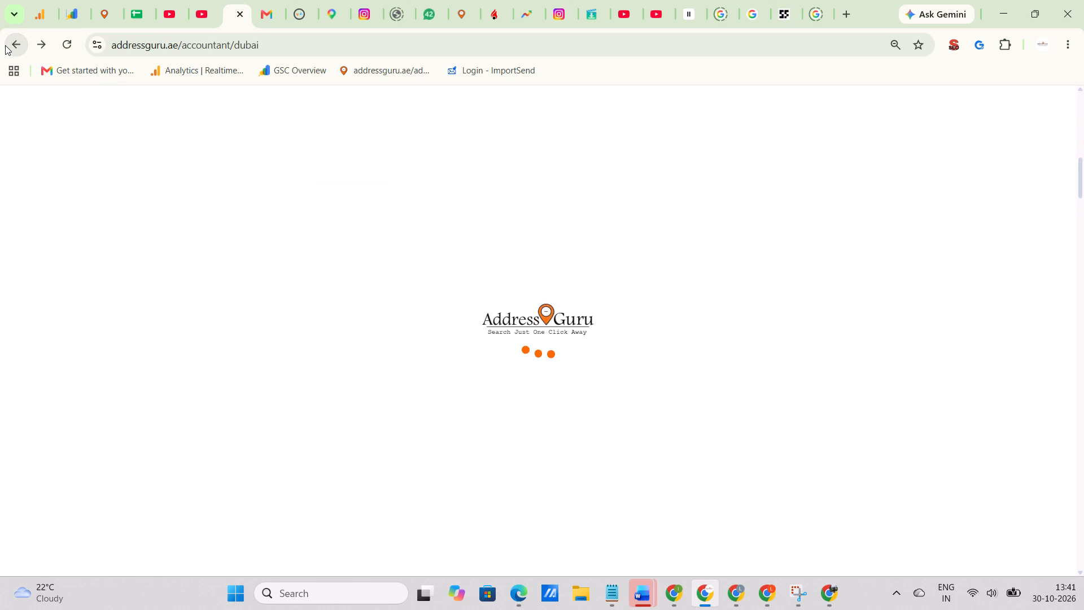
pyautogui.click(5, 45)
pyautogui.click(6, 45)
pyautogui.click(6, 45)
pyautogui.click(6, 45)
pyautogui.click(6, 45)
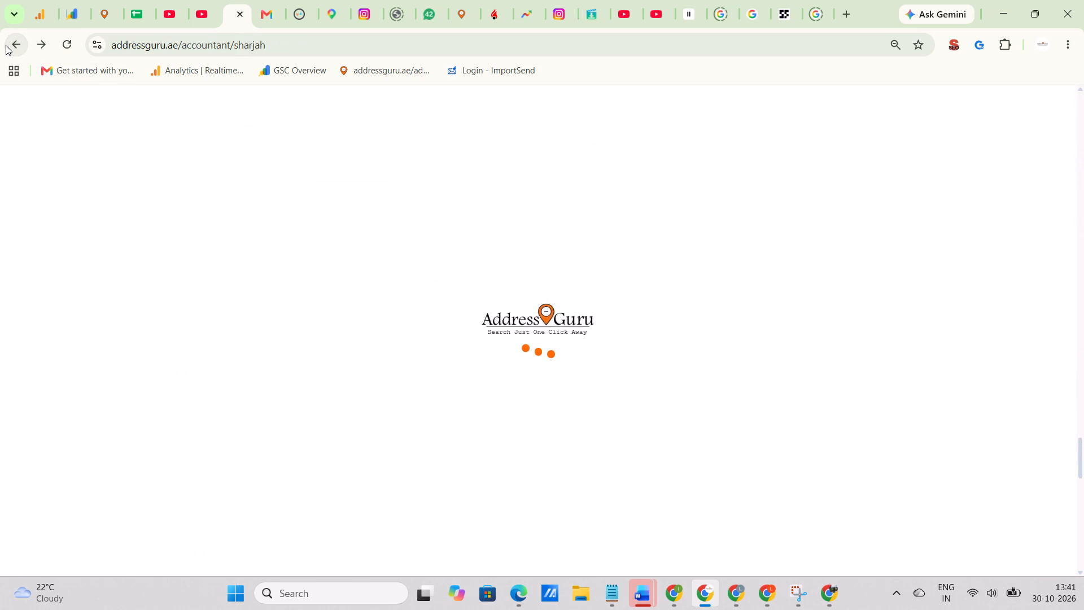
pyautogui.click(648, 476)
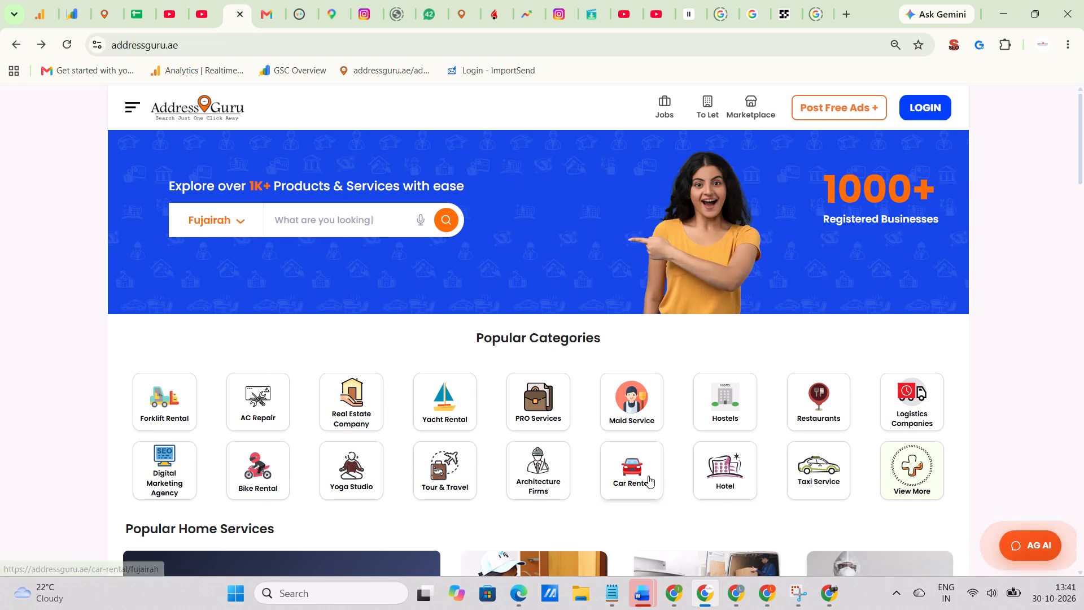
pyautogui.click(301, 98)
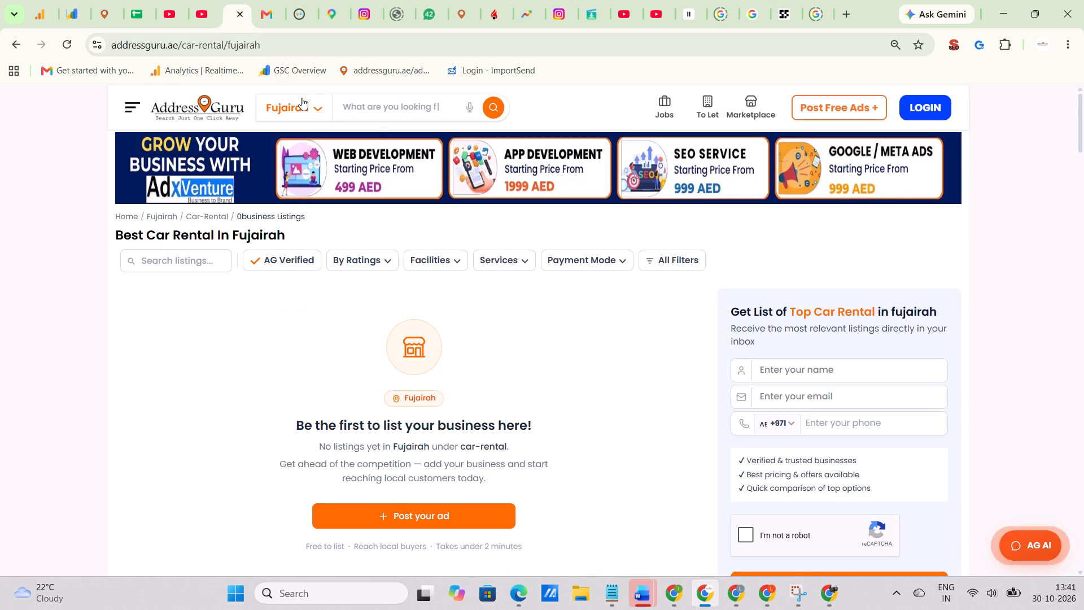
pyautogui.click(309, 223)
pyautogui.click(312, 46)
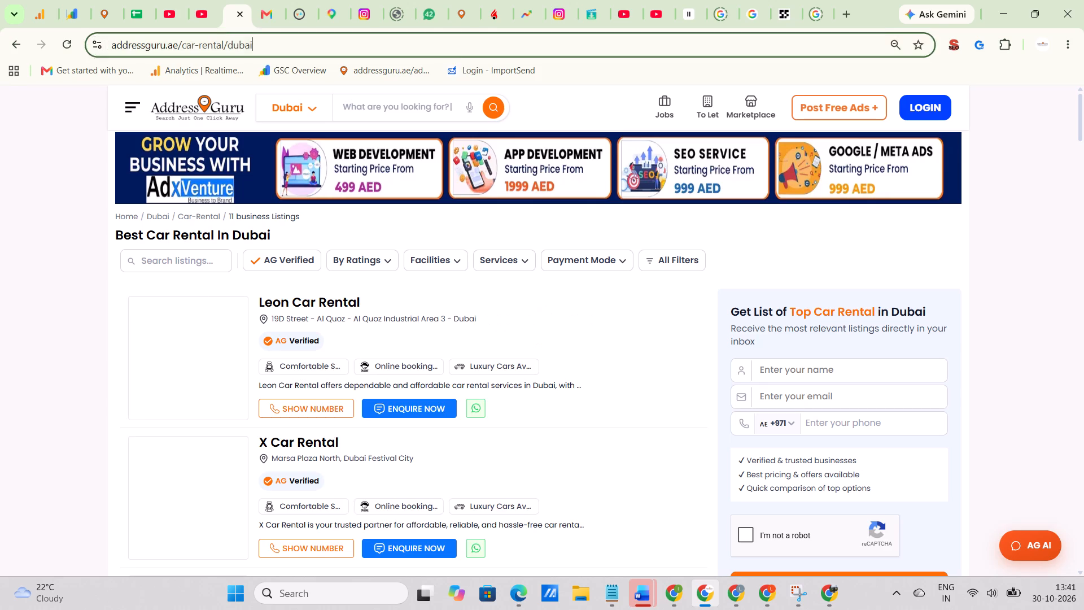
pyautogui.click(328, 42)
pyautogui.hotkey('ctrl', 'a')
pyautogui.hotkey('ctrl', 'c')
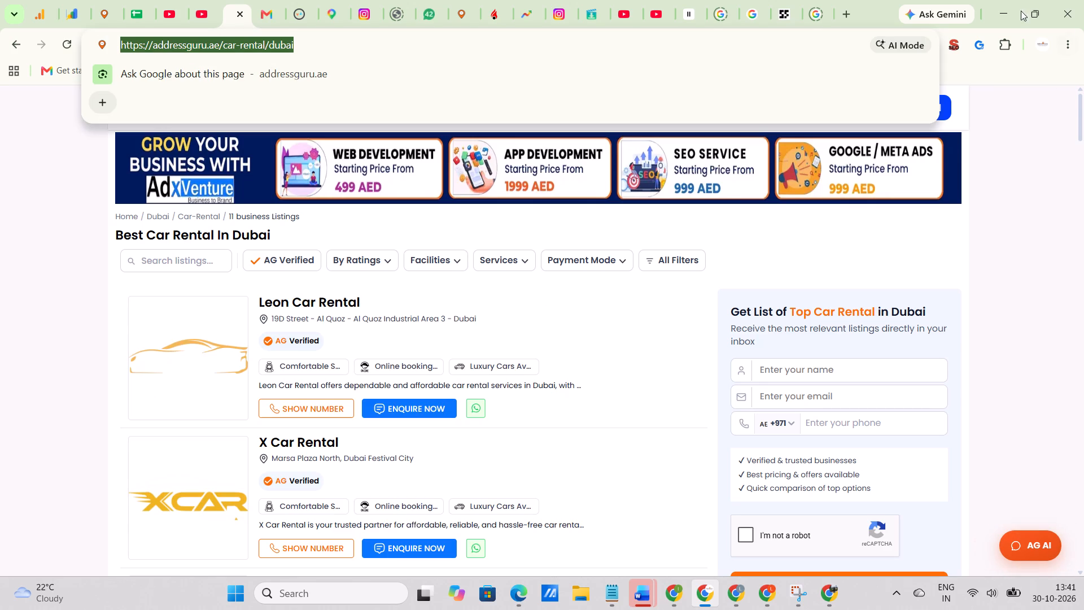
pyautogui.click(1015, 10)
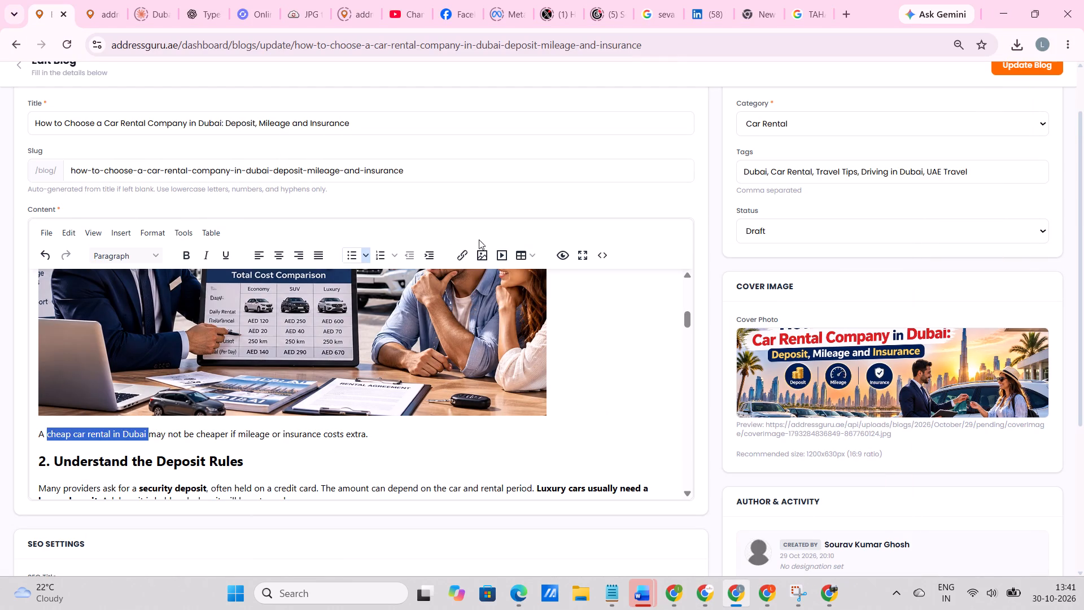
pyautogui.click(465, 254)
pyautogui.hotkey('ctrl', 'v')
pyautogui.click(510, 375)
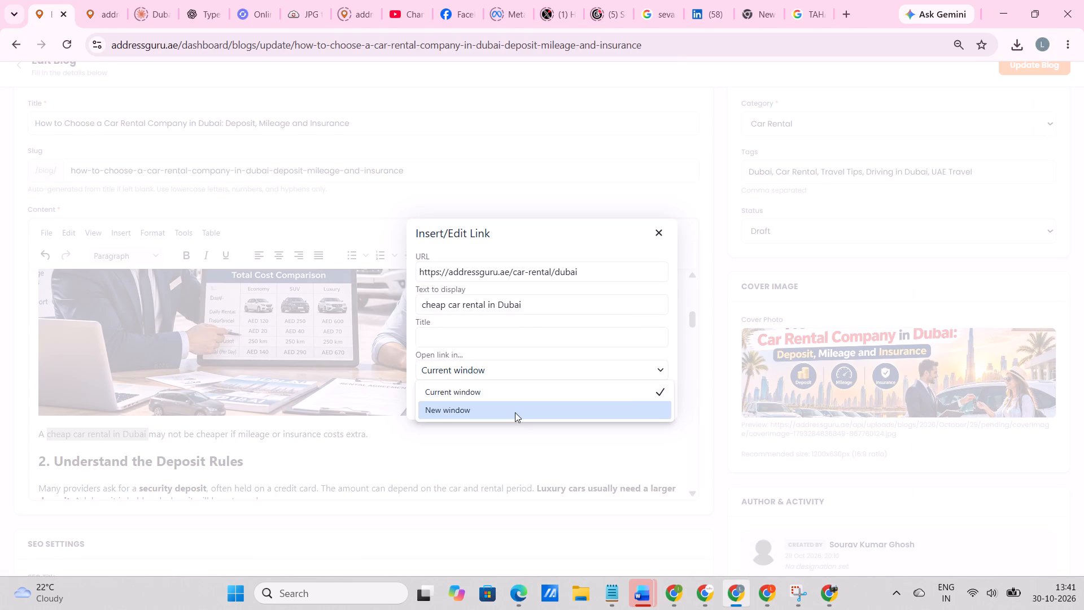
pyautogui.click(515, 412)
pyautogui.click(647, 413)
pyautogui.click(545, 454)
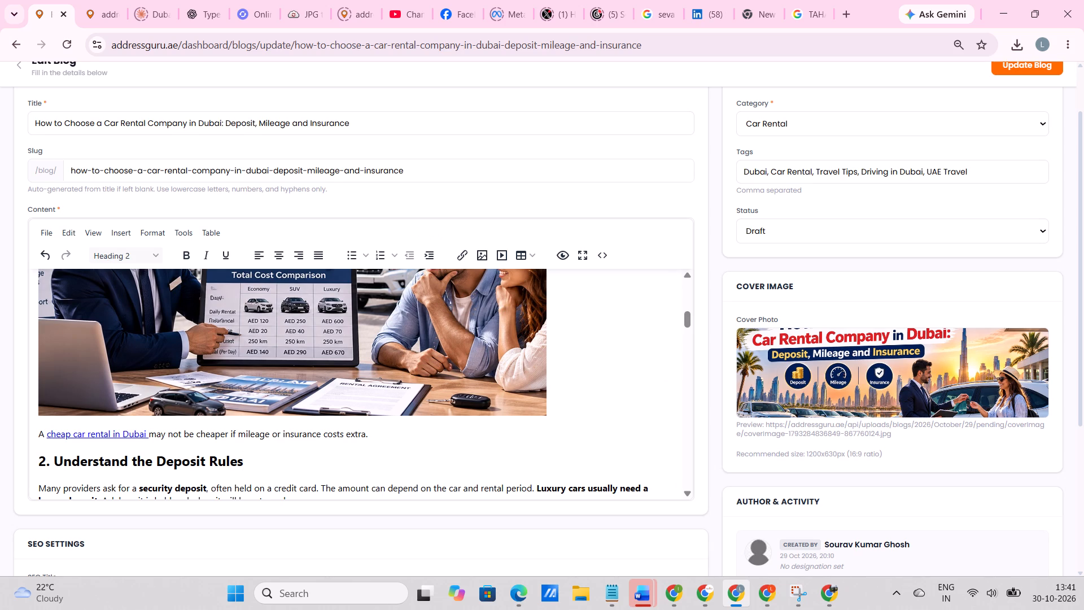
# Review the images and text from section 1's comparison picture through section 2 to the start of section 3.
pyautogui.scroll(-1, 540, 456)
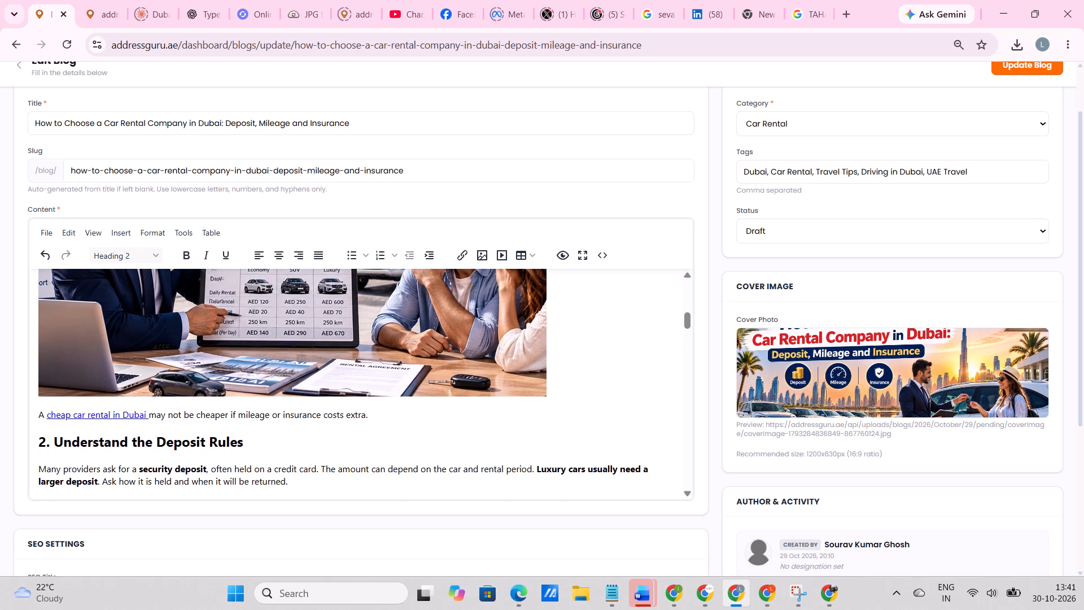
pyautogui.scroll(-1, 843, 450)
pyautogui.scroll(2, 485, 396)
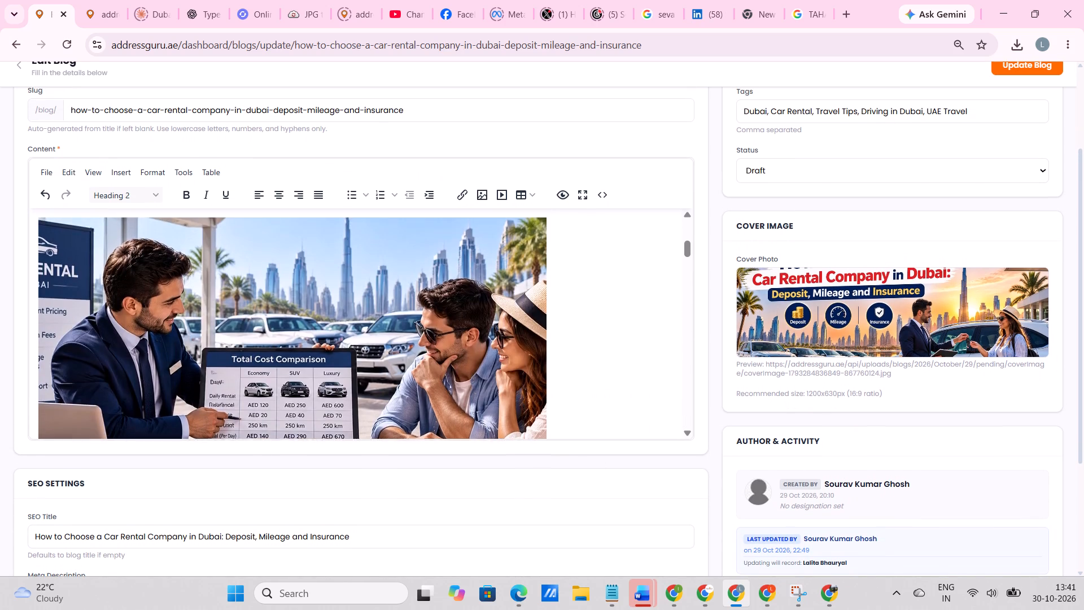
pyautogui.scroll(2, 486, 395)
pyautogui.scroll(-7, 486, 395)
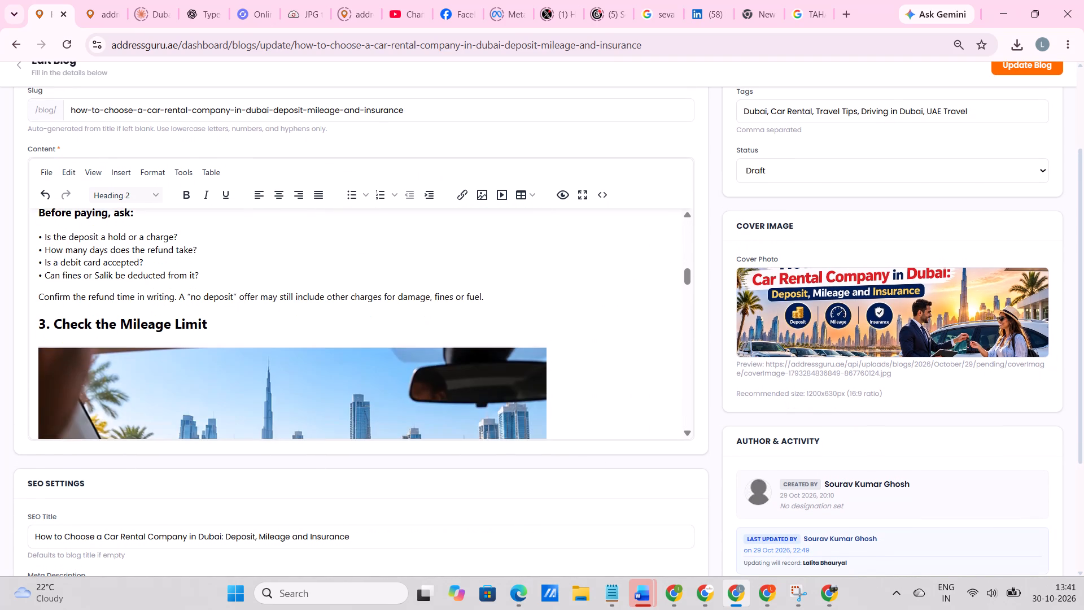
pyautogui.scroll(1, 486, 395)
pyautogui.scroll(-1, 486, 395)
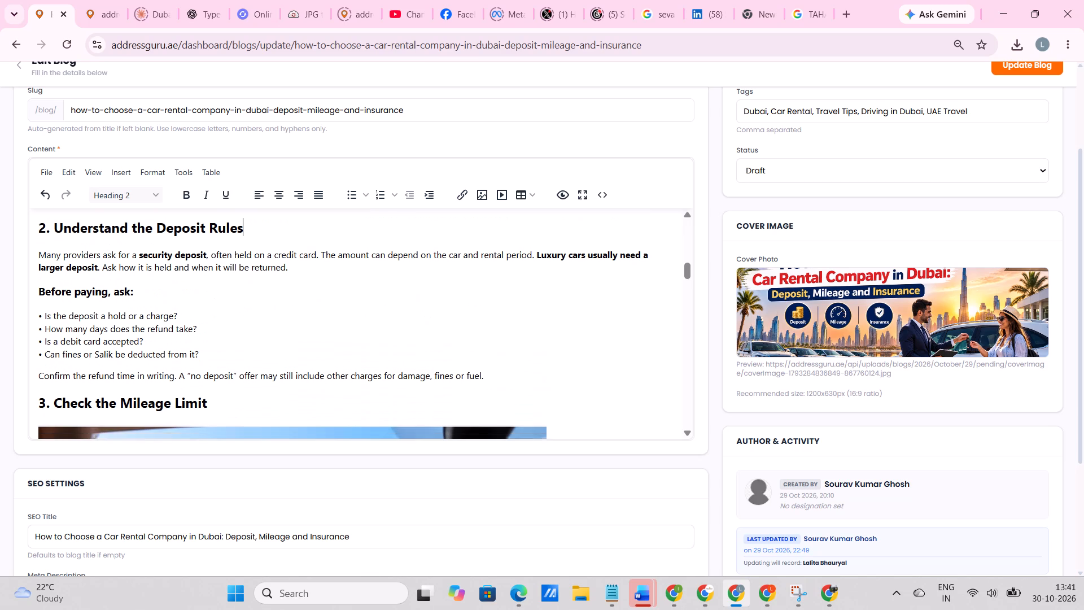
pyautogui.scroll(-4, 486, 395)
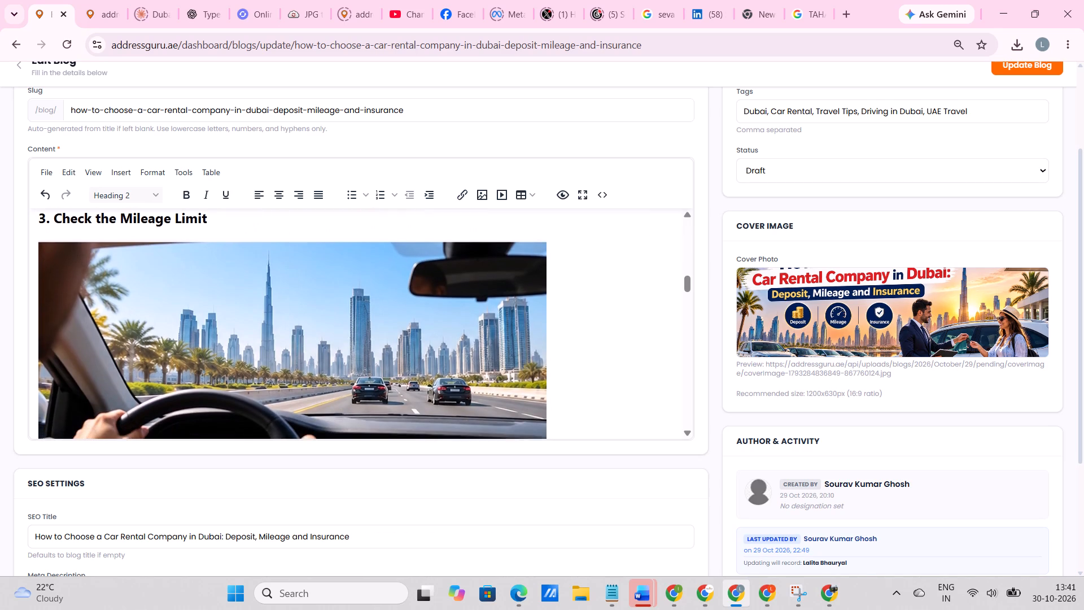
# In section 3's paragraph about daily rentals, bold "kilometre limit.".
pyautogui.scroll(-4, 486, 395)
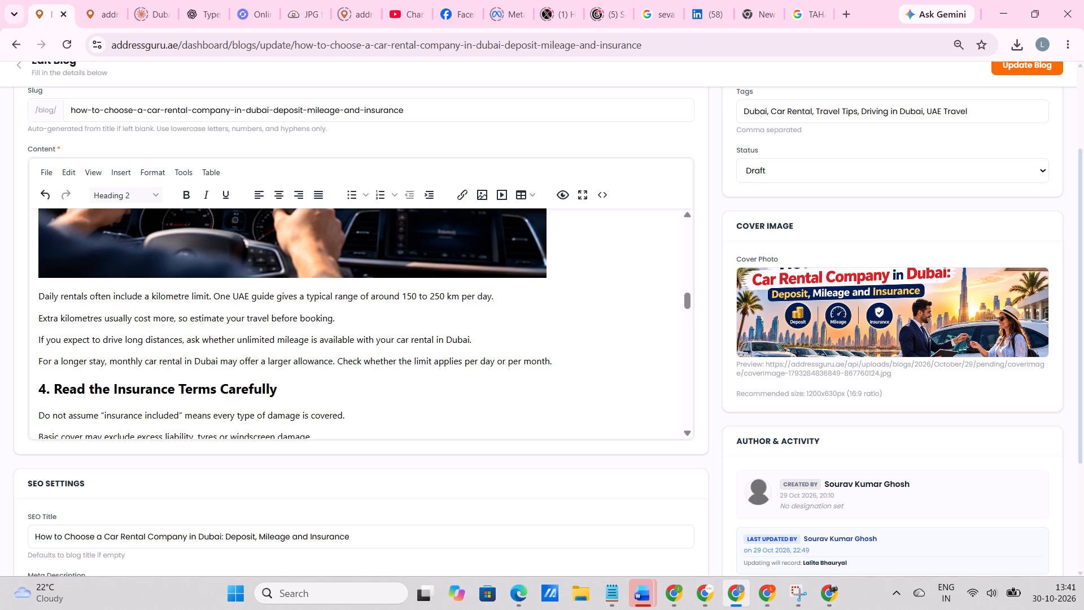
pyautogui.moveTo(151, 291); pyautogui.dragTo(210, 289)
pyautogui.hotkey('ctrl', 'b')
pyautogui.click(305, 311)
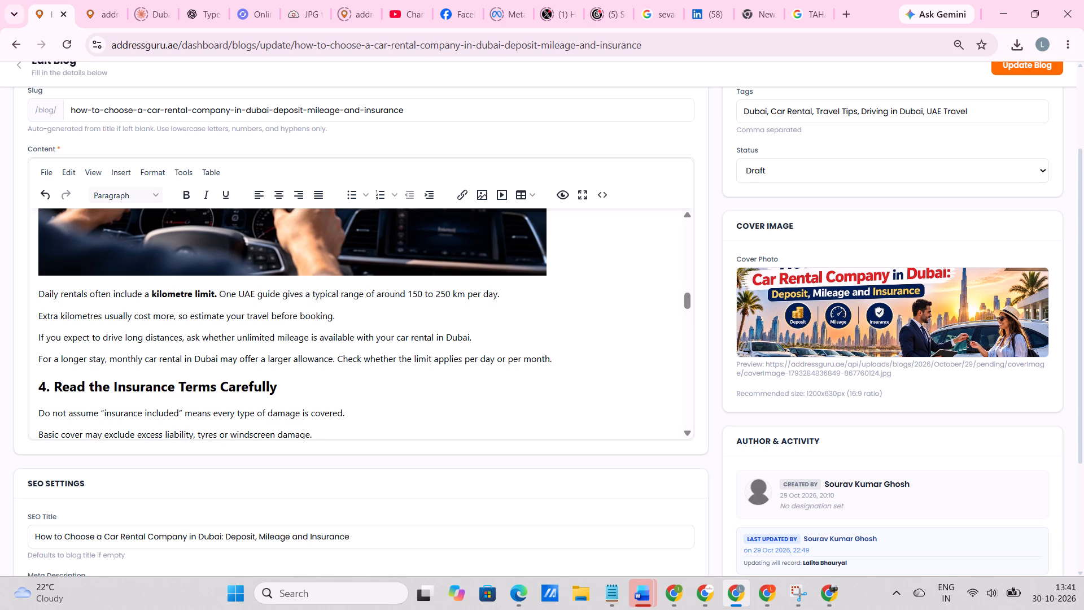
# In section 3, merge the paragraph starting "If you expect to drive long distances" into the preceding one, separated by a space.
pyautogui.click(41, 337)
pyautogui.press('Left')
pyautogui.press('BackSpace')
pyautogui.press('space')
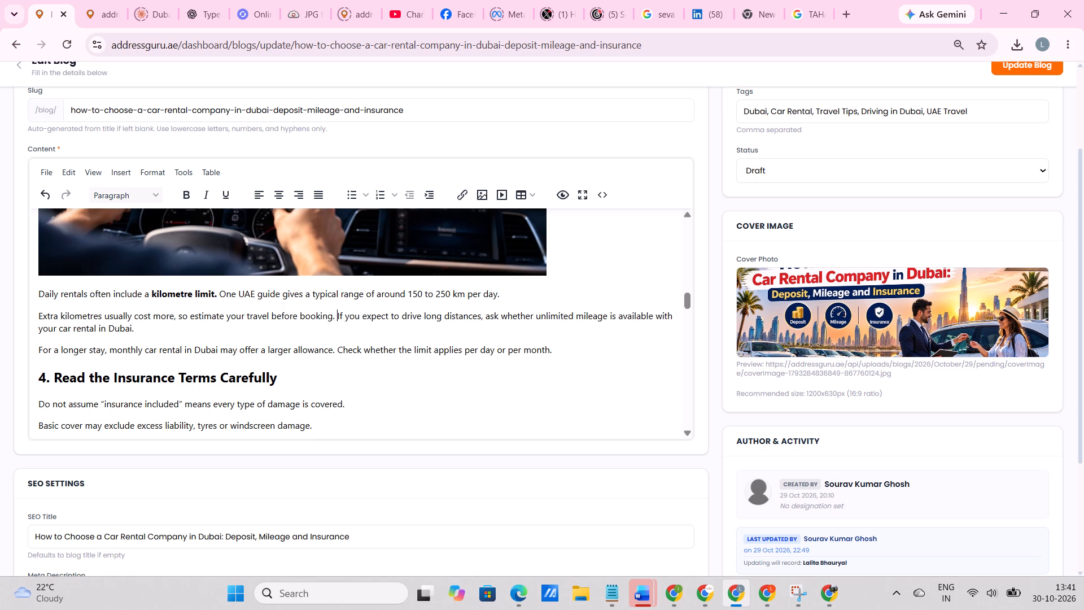
# Bold "ask whether unlimited mileage is available" in section 3's paragraph about extra kilometres.
pyautogui.moveTo(534, 313); pyautogui.dragTo(663, 313)
pyautogui.click(488, 316)
pyautogui.moveTo(485, 317); pyautogui.dragTo(653, 316)
pyautogui.hotkey('ctrl', 'b')
pyautogui.click(554, 332)
pyautogui.scroll(-1, 504, 344)
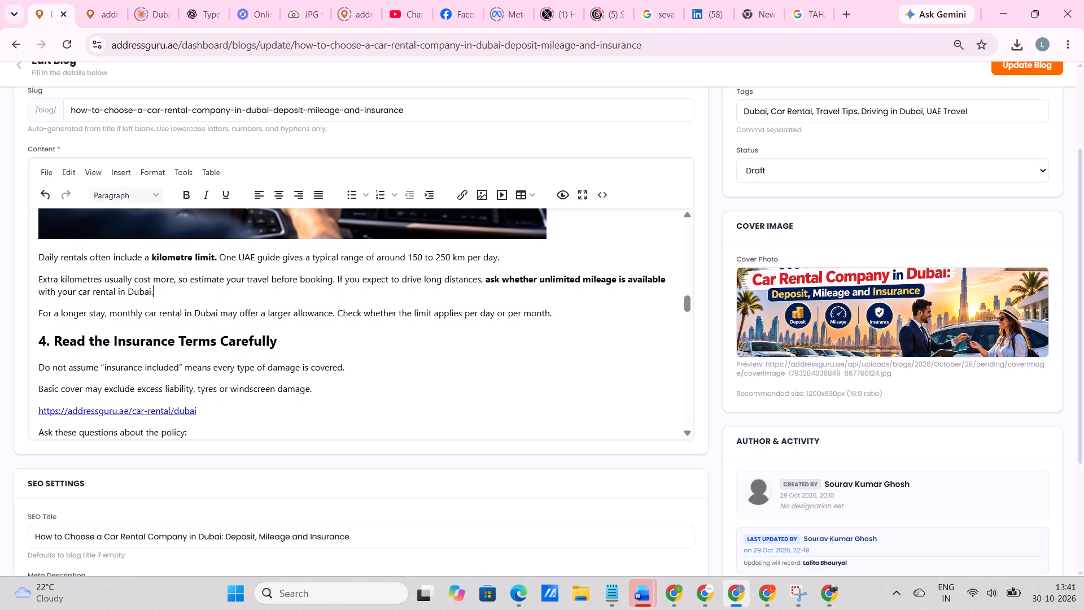
pyautogui.scroll(6, 360, 351)
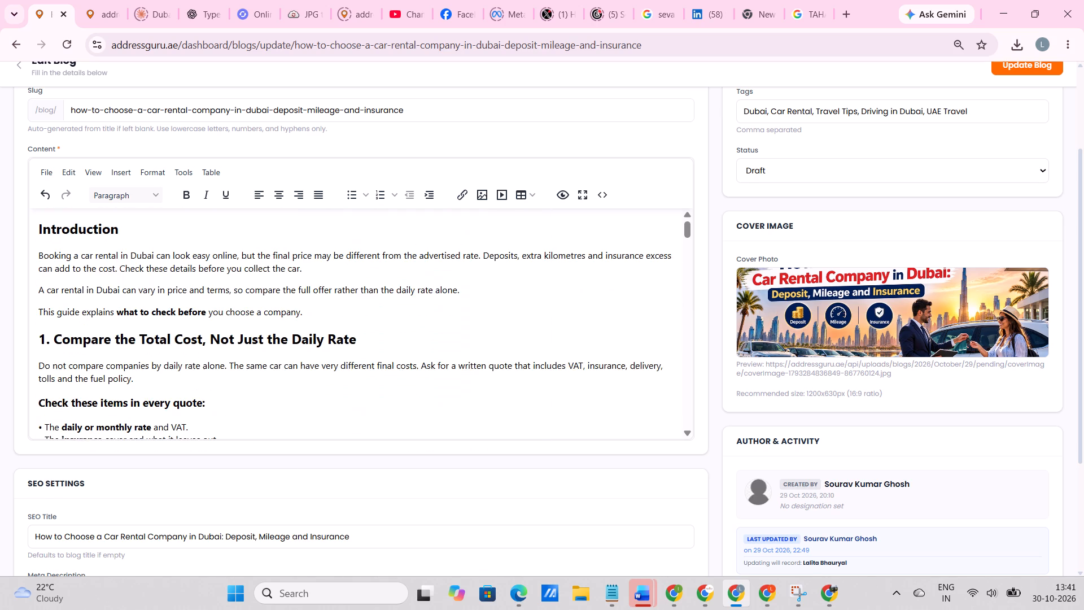
pyautogui.scroll(-9, 360, 351)
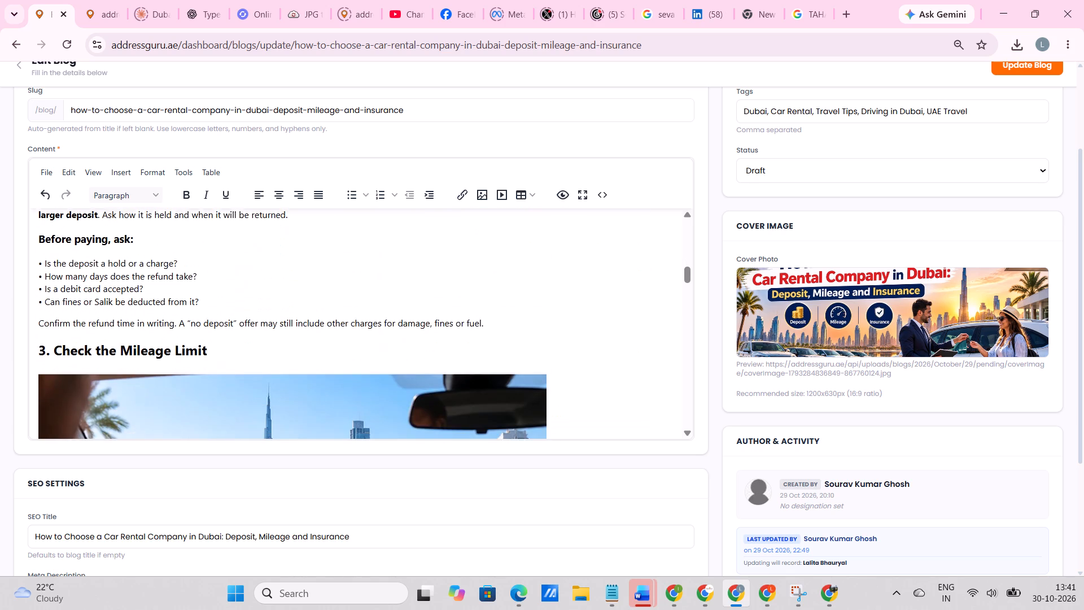
pyautogui.scroll(-7, 360, 351)
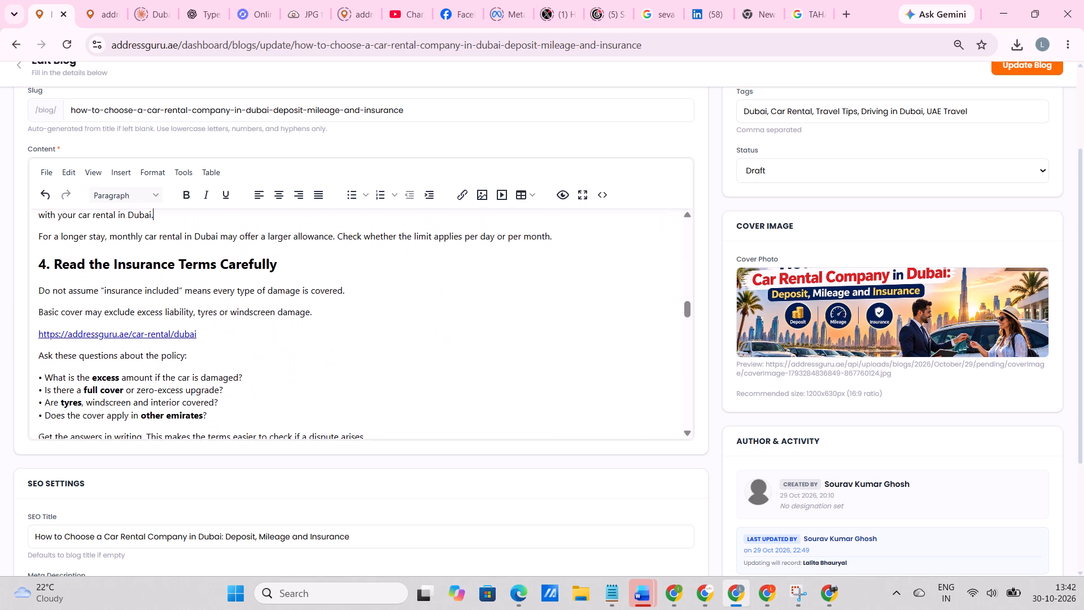
pyautogui.scroll(-1, 360, 351)
pyautogui.moveTo(216, 319); pyautogui.dragTo(27, 323)
pyautogui.press('BackSpace')
pyautogui.press('BackSpace')
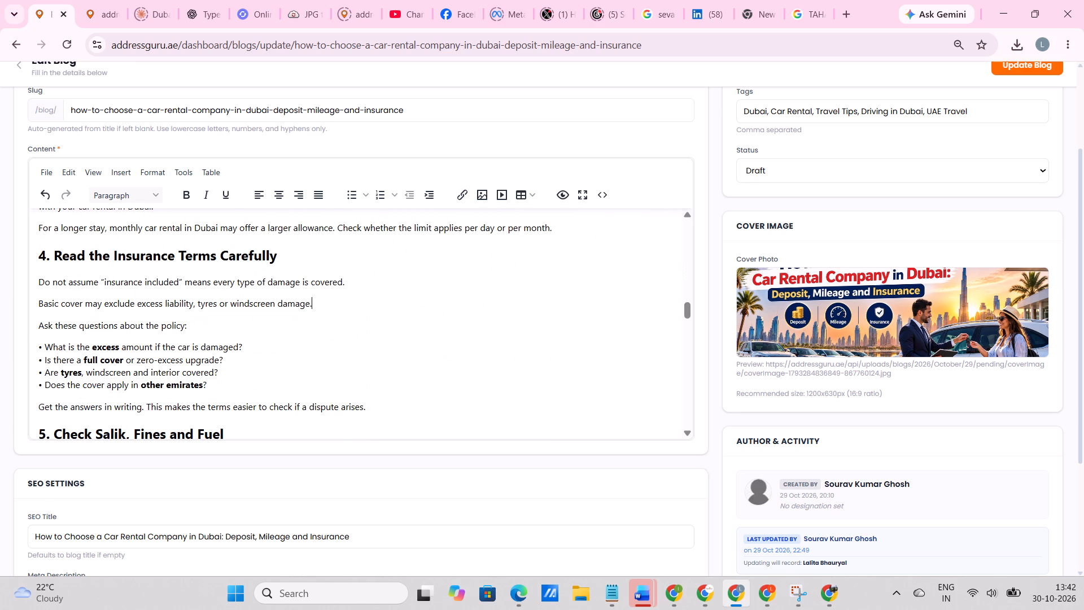
# In section 4, merge the paragraph starting "Basic cover may exclude" into the first paragraph, separated by a space.
pyautogui.click(37, 303)
pyautogui.press('BackSpace')
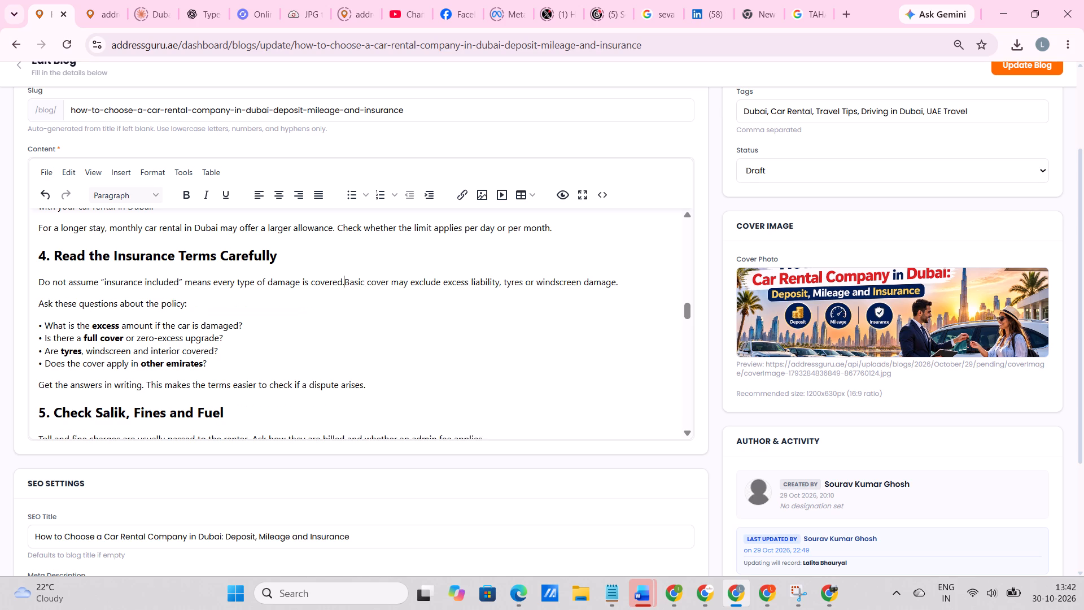
pyautogui.press('space')
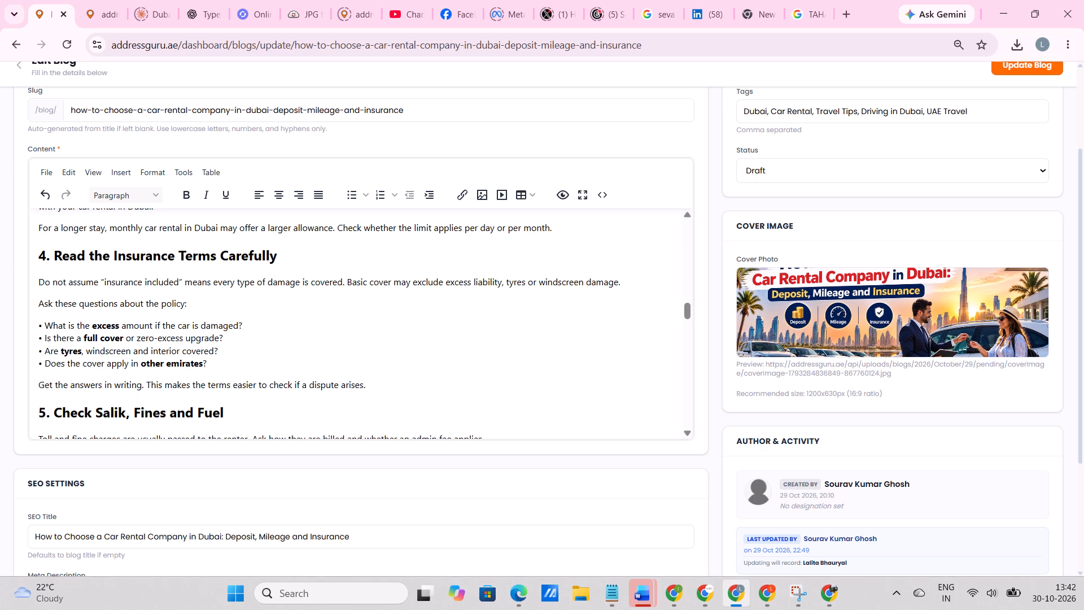
# Bold "Basic cover may exclude" in section 4's opening paragraph.
pyautogui.moveTo(445, 281); pyautogui.dragTo(346, 280)
pyautogui.hotkey('ctrl', 'b')
# Format the line "Ask these questions about the policy:" in section 4 as Heading 3.
pyautogui.click(205, 298)
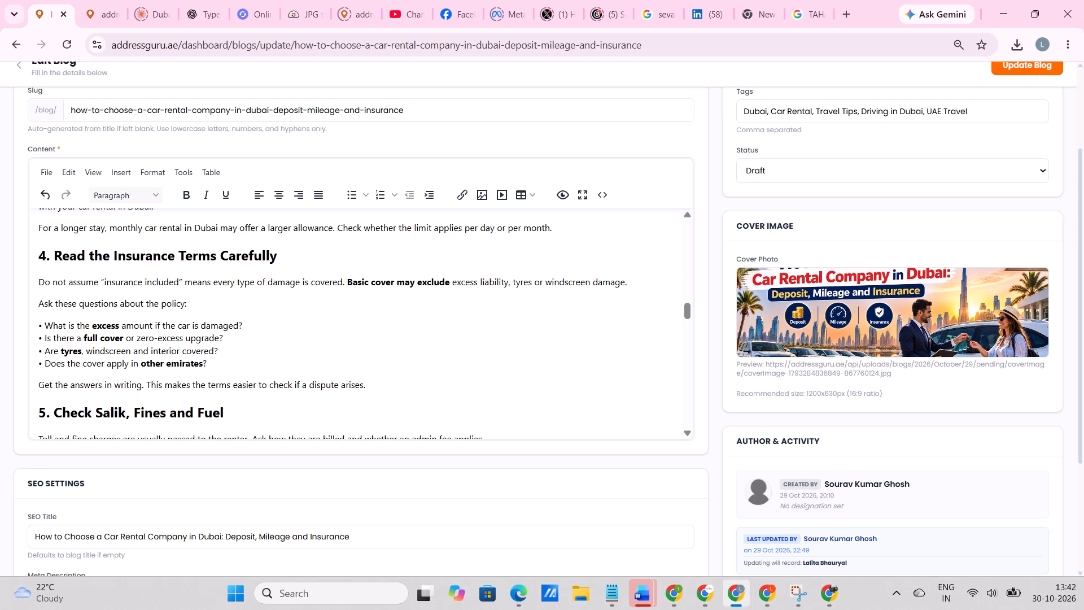
pyautogui.click(150, 198)
pyautogui.click(151, 267)
# Bold the word "amount" after "excess" in the first bullet under "Ask these questions about the policy:".
pyautogui.scroll(-1, 209, 324)
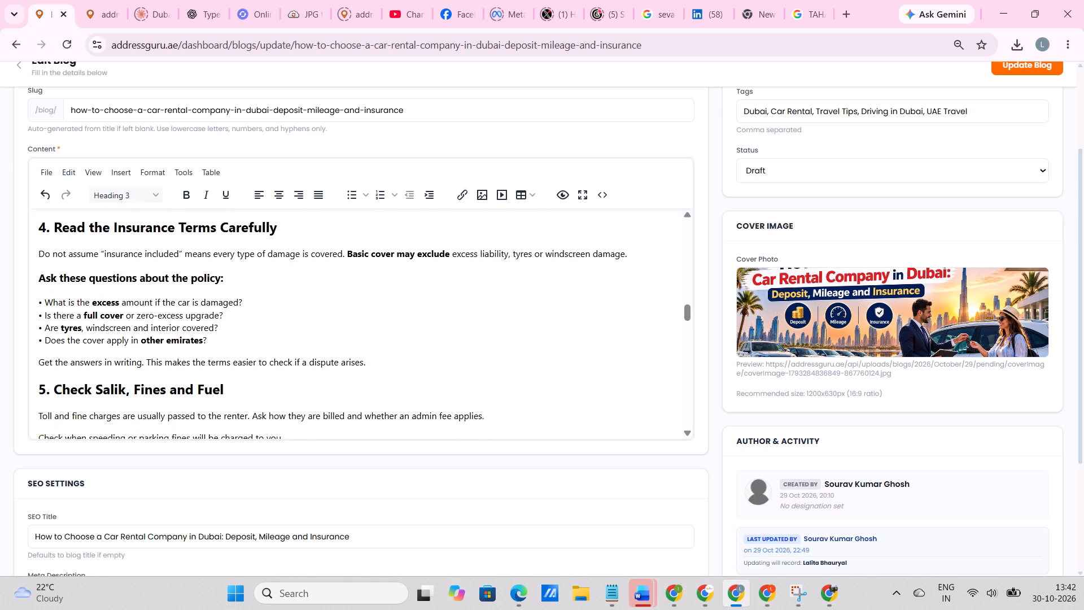
pyautogui.scroll(-1, 209, 325)
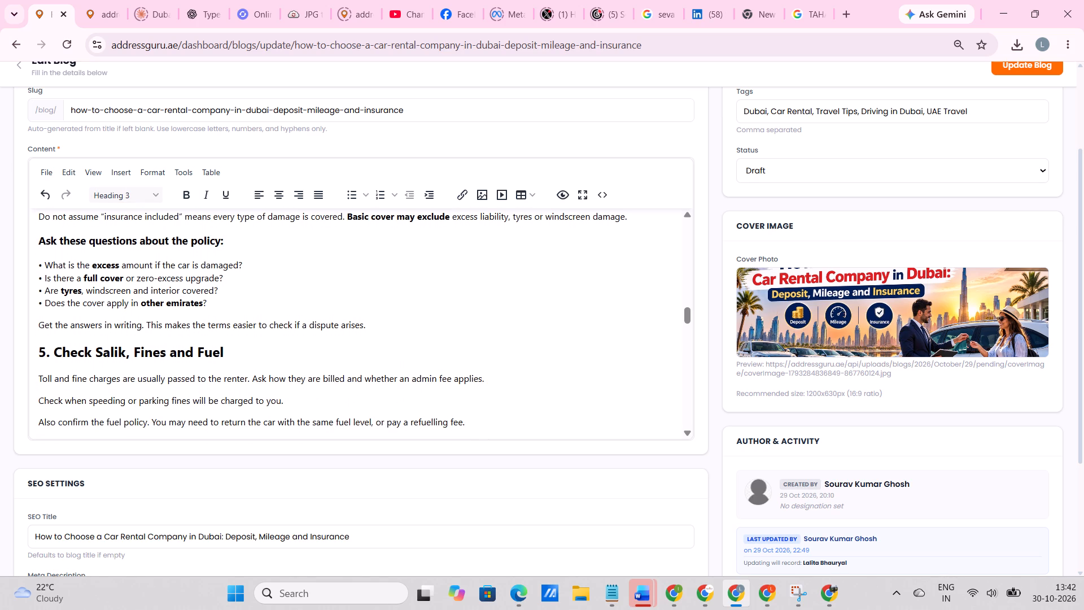
pyautogui.tripleClick(128, 264)
pyautogui.doubleClick(128, 264)
pyautogui.doubleClick(128, 264)
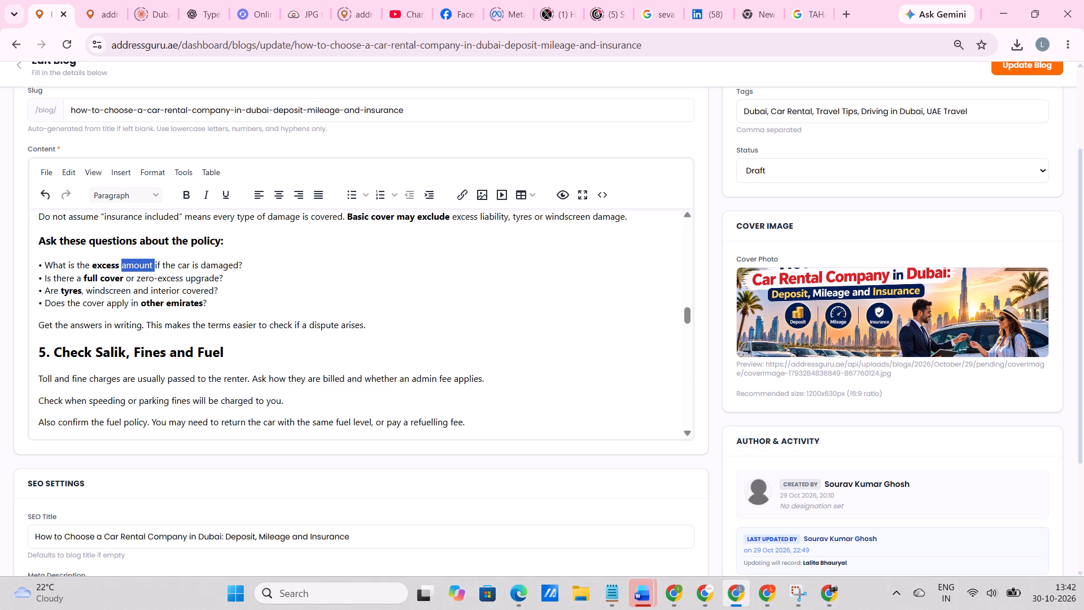
pyautogui.hotkey('ctrl', 'b')
pyautogui.doubleClick(138, 274)
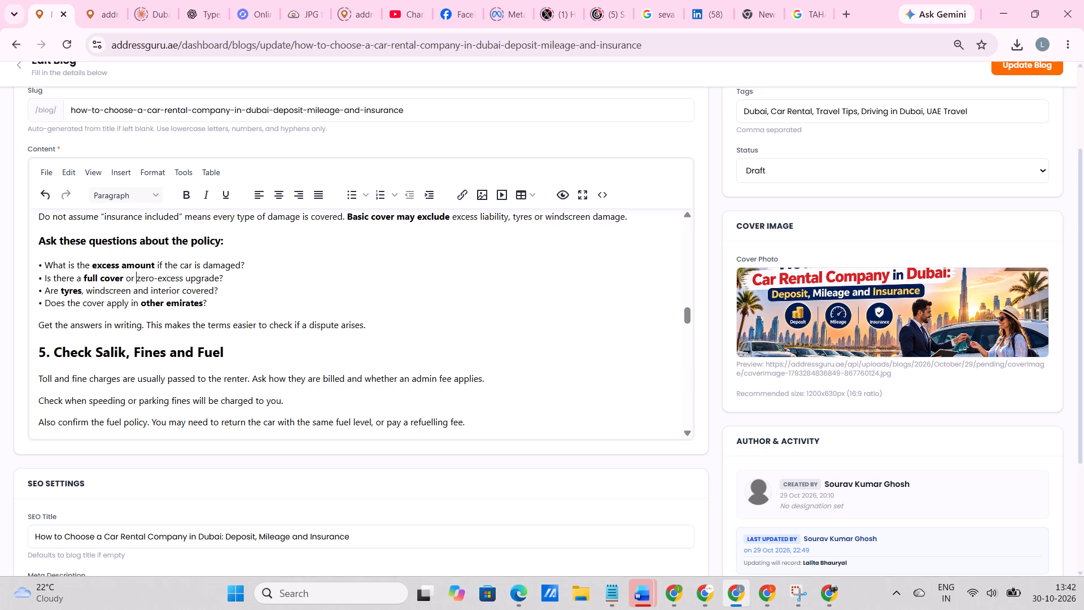
# Bold "or zero-excess" after "full cover" in the second bullet under "Ask these questions about the policy:".
pyautogui.click(143, 279)
pyautogui.moveTo(182, 276); pyautogui.dragTo(136, 273)
pyautogui.moveTo(136, 273); pyautogui.dragTo(124, 272)
pyautogui.hotkey('ctrl', 'b')
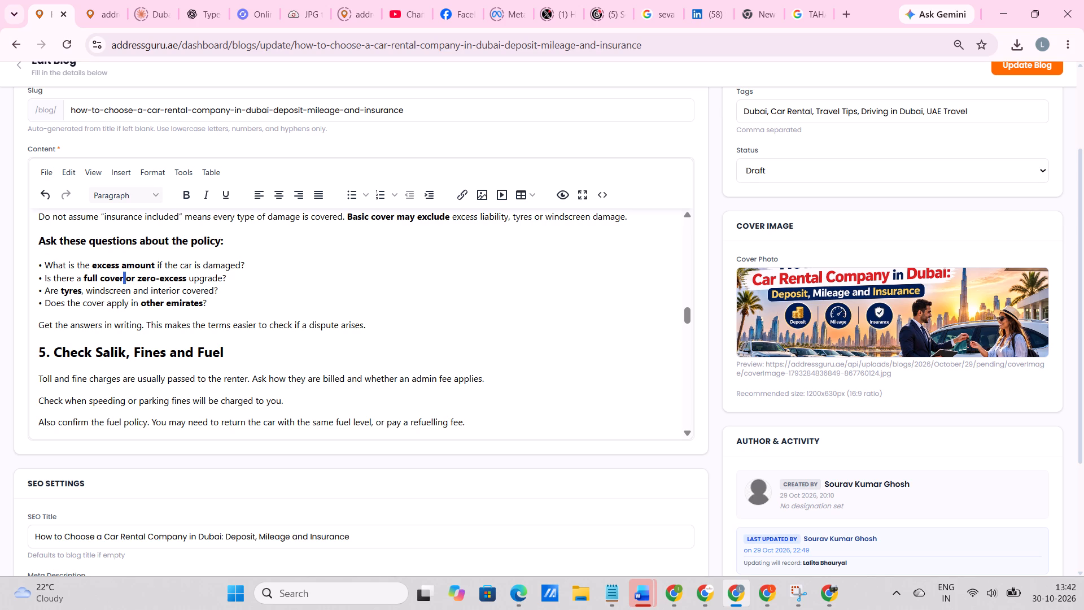
# Remove the bold from "tyres" in the third bullet of the policy questions.
pyautogui.doubleClick(73, 291)
pyautogui.hotkey('ctrl', 'b')
# Extend the bold in the last policy question to cover the whole phrase "apply in other emirates".
pyautogui.click(107, 302)
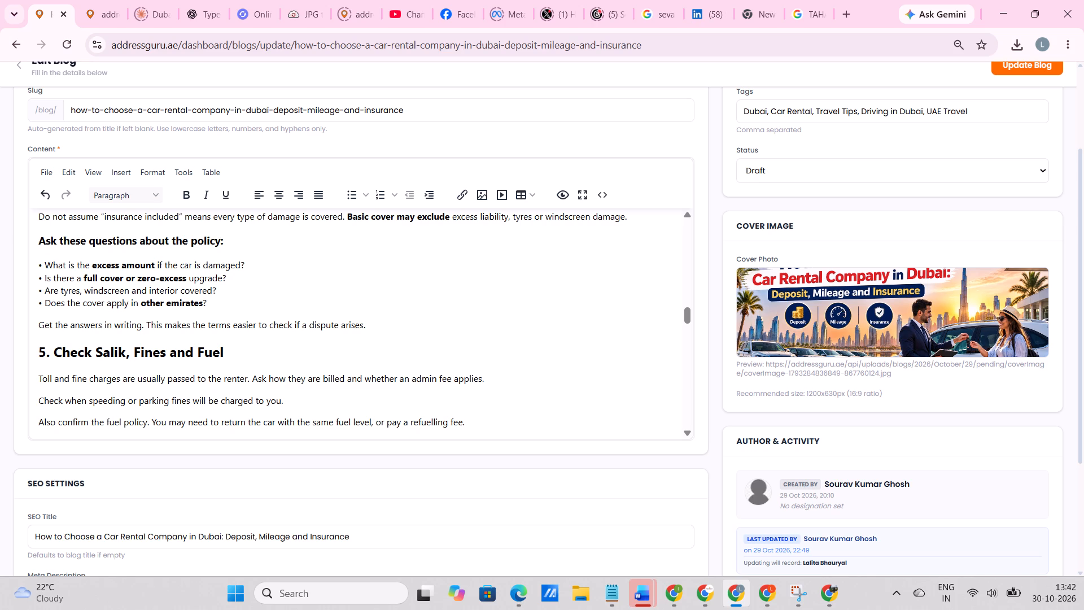
pyautogui.moveTo(111, 303); pyautogui.dragTo(155, 302)
pyautogui.hotkey('ctrl', 'b')
pyautogui.click(155, 302)
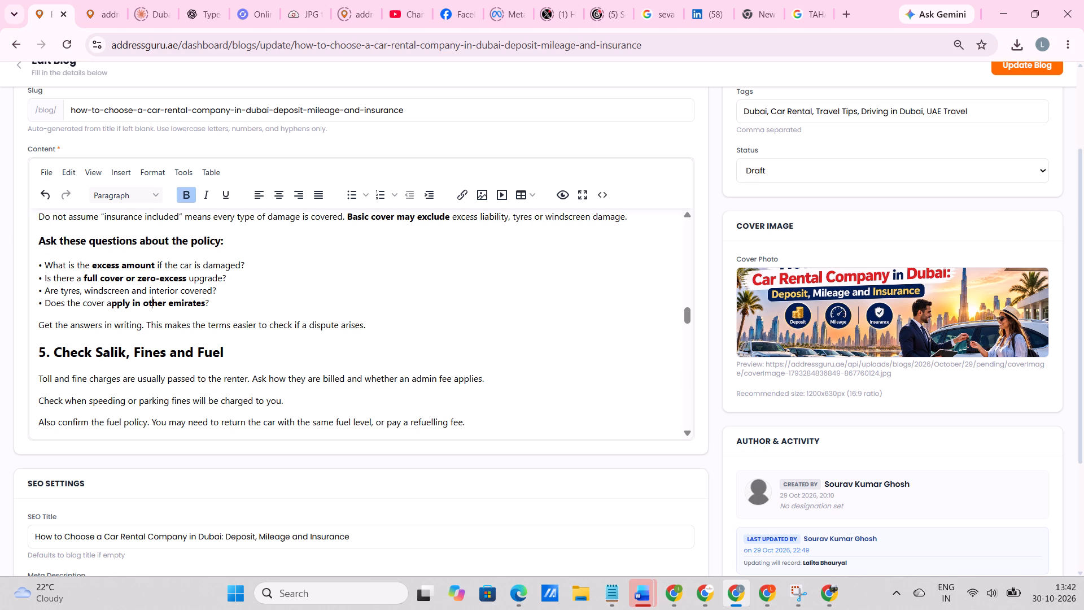
pyautogui.doubleClick(111, 304)
pyautogui.hotkey('ctrl', 'b')
pyautogui.click(194, 321)
# Read through sections 4 to 8 to check headings, bolding and paragraph layout.
pyautogui.scroll(1, 194, 321)
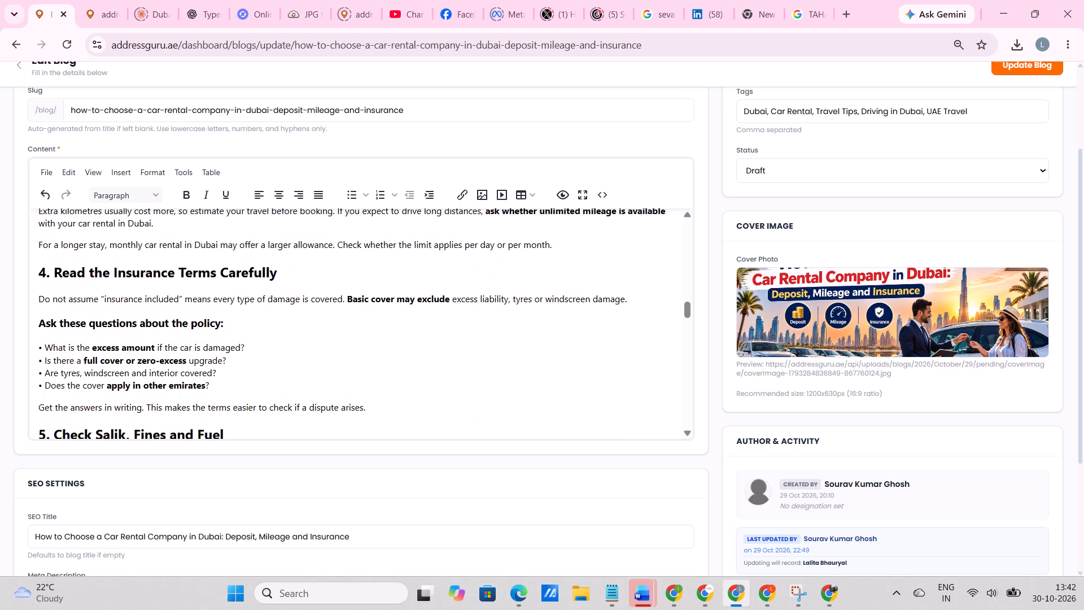
pyautogui.scroll(-5, 194, 321)
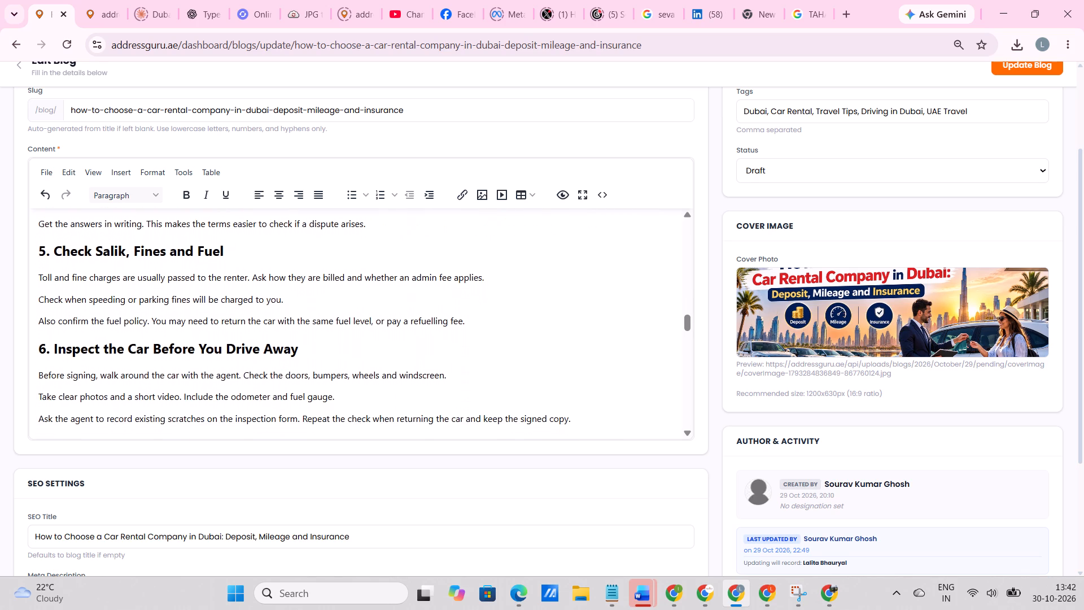
pyautogui.scroll(-1, 194, 321)
pyautogui.scroll(1, 194, 321)
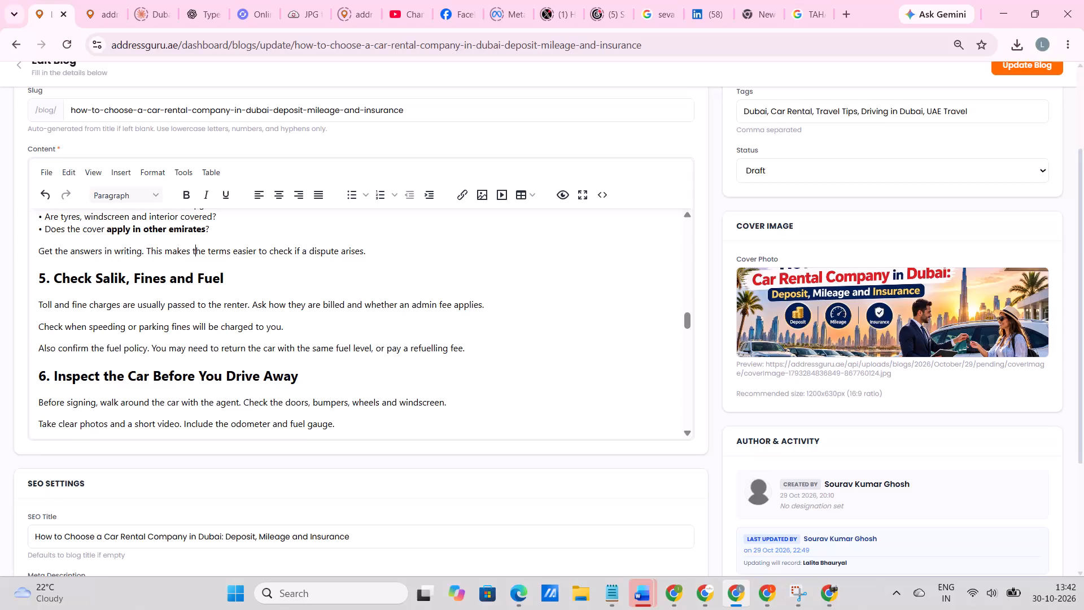
pyautogui.scroll(-1, 194, 321)
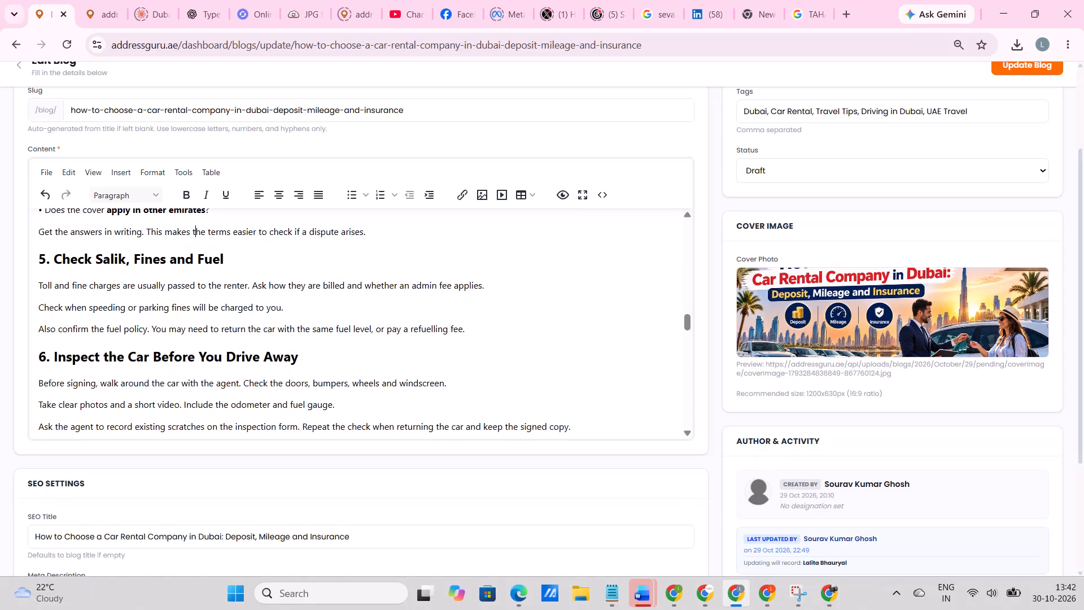
pyautogui.scroll(-1, 194, 321)
pyautogui.scroll(4, 194, 321)
pyautogui.scroll(-1, 194, 321)
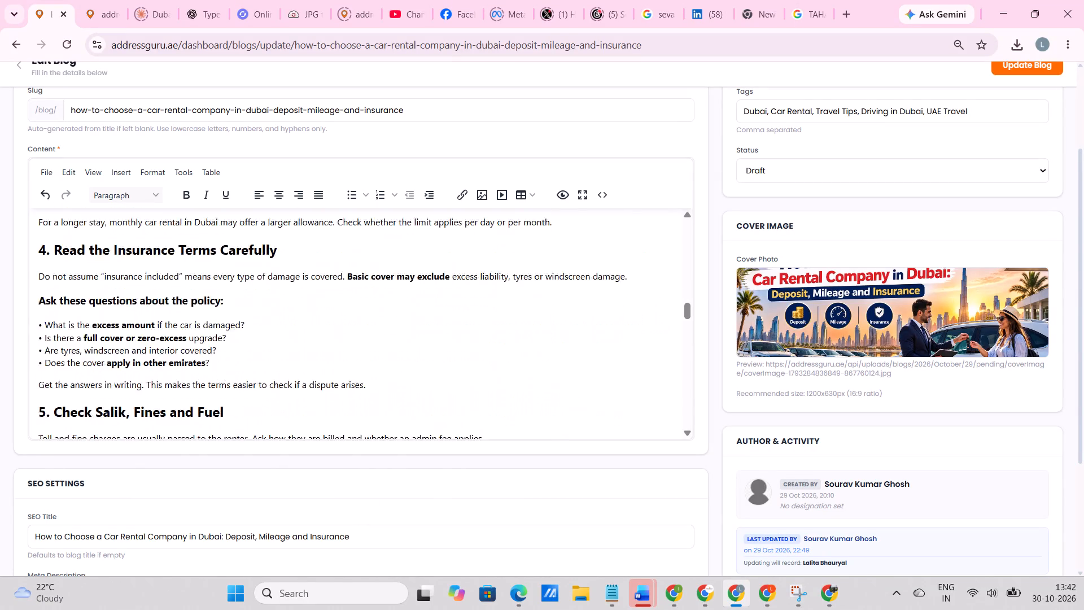
pyautogui.scroll(-3, 194, 321)
pyautogui.scroll(1, 194, 321)
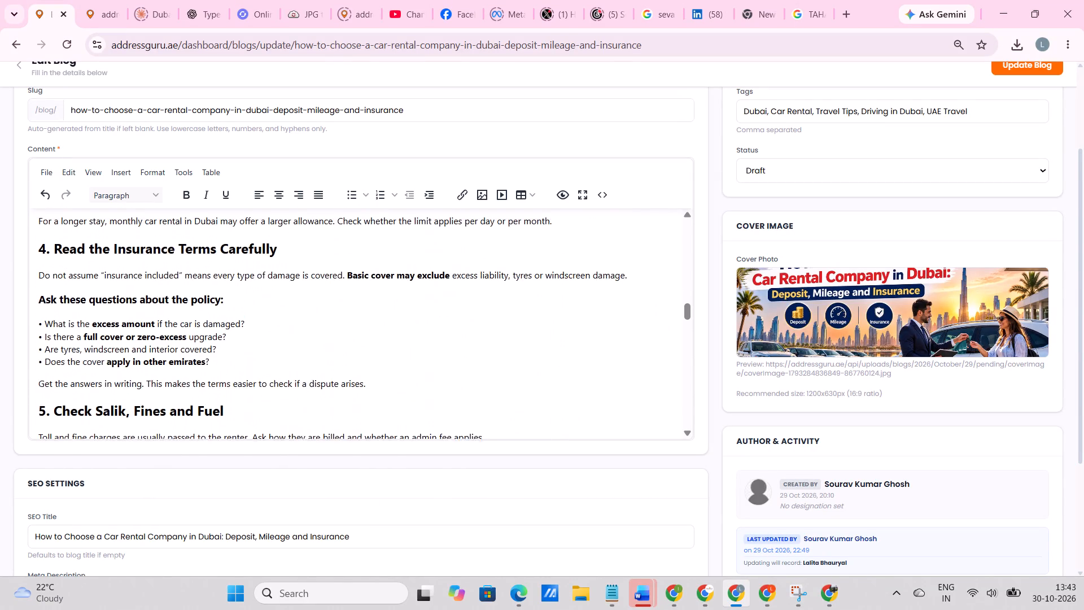
pyautogui.scroll(-6, 194, 321)
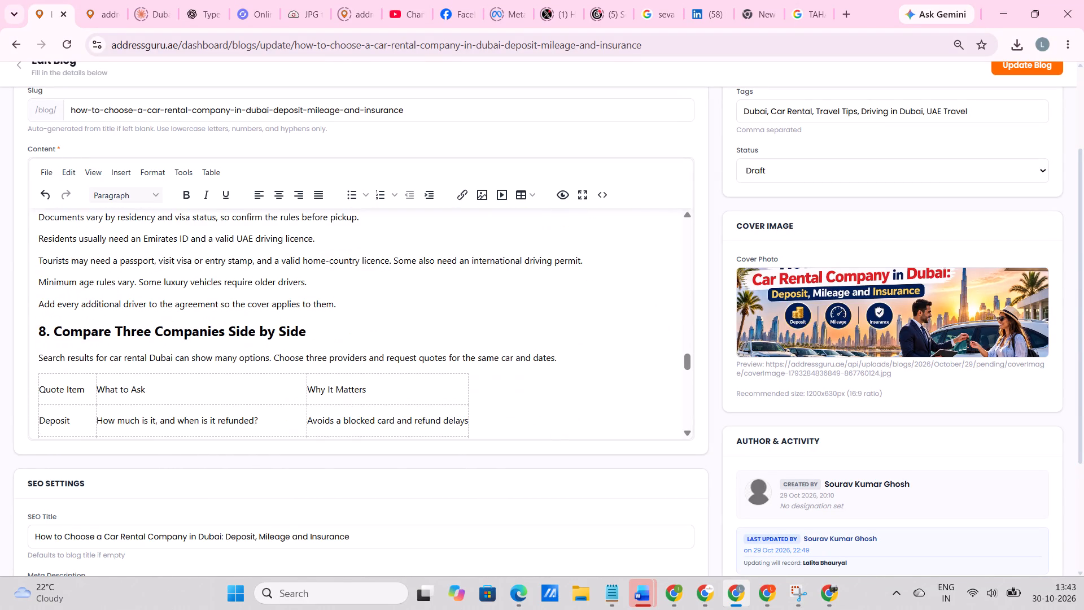
pyautogui.scroll(-3, 194, 321)
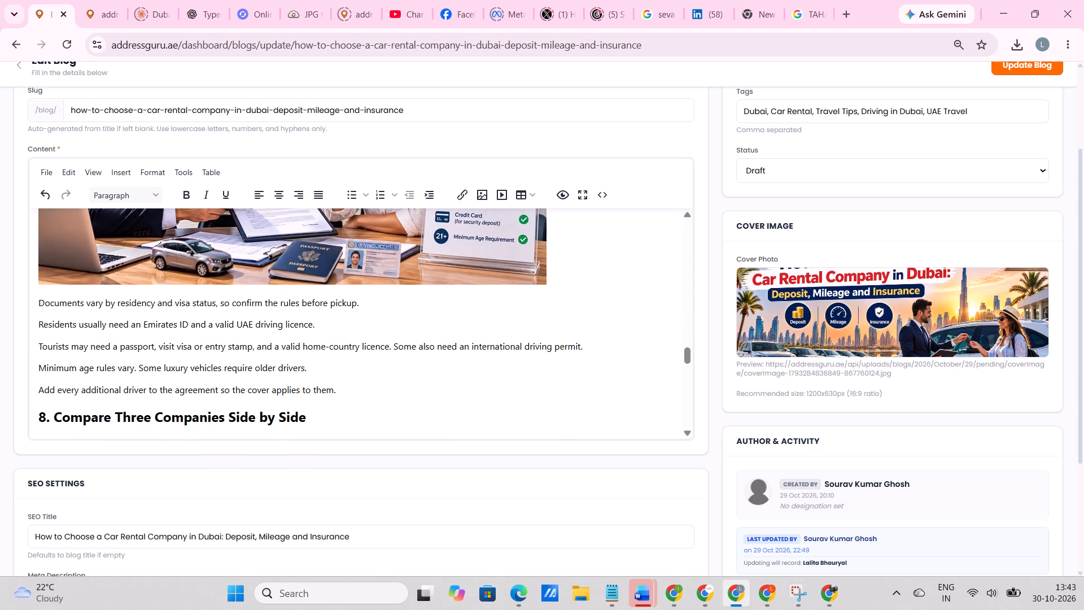
pyautogui.scroll(-1, 112, 318)
# Bold "Documents vary by residency and visa status" in the first paragraph under section 7's image.
pyautogui.click(155, 304)
pyautogui.moveTo(215, 302); pyautogui.dragTo(37, 306)
pyautogui.hotkey('ctrl', 'b')
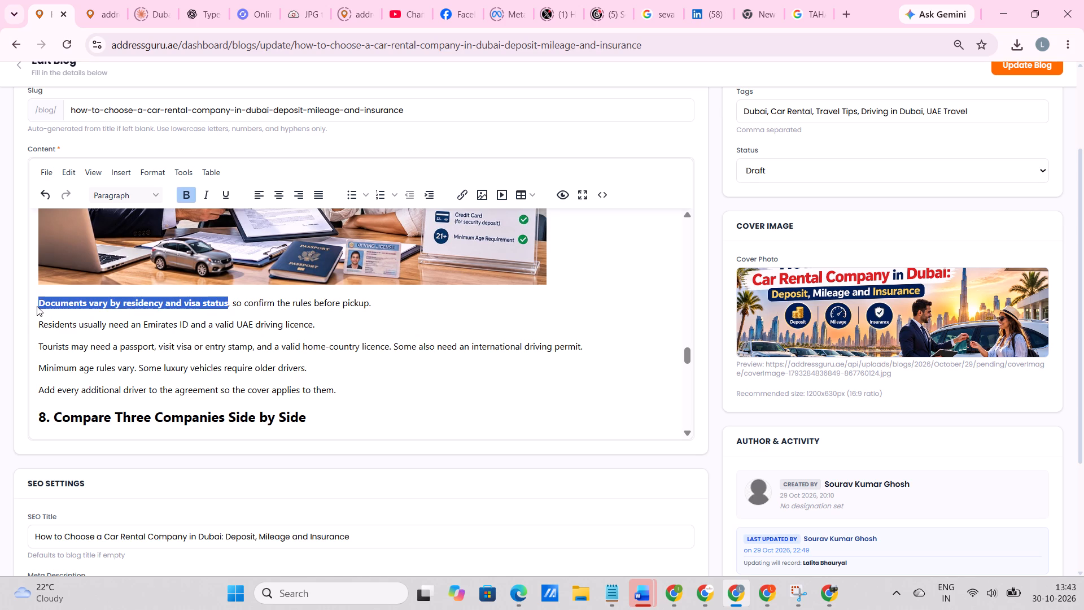
# Merge the paragraph starting "Residents usually need" into section 7's first paragraph, separated by a space.
pyautogui.click(34, 317)
pyautogui.press('BackSpace')
pyautogui.press('space')
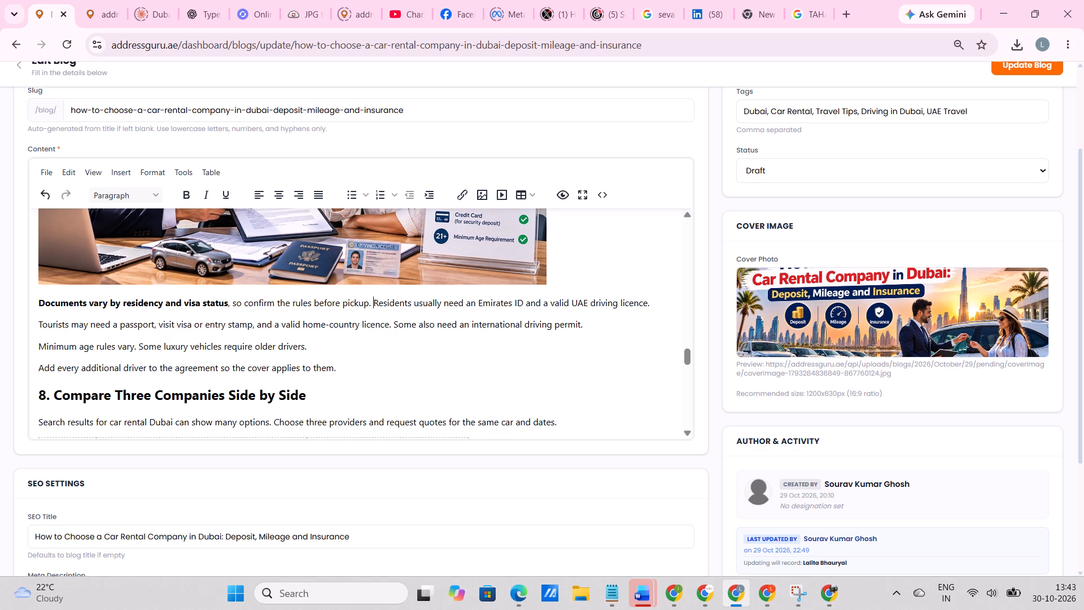
# Bold "Residents" and "Emirates ID and a valid UAE driving licence" in section 7's first paragraph.
pyautogui.doubleClick(390, 300)
pyautogui.hotkey('ctrl', 'v')
pyautogui.hotkey('ctrl', 'z')
pyautogui.hotkey('ctrl', 'z')
pyautogui.hotkey('ctrl', 'b')
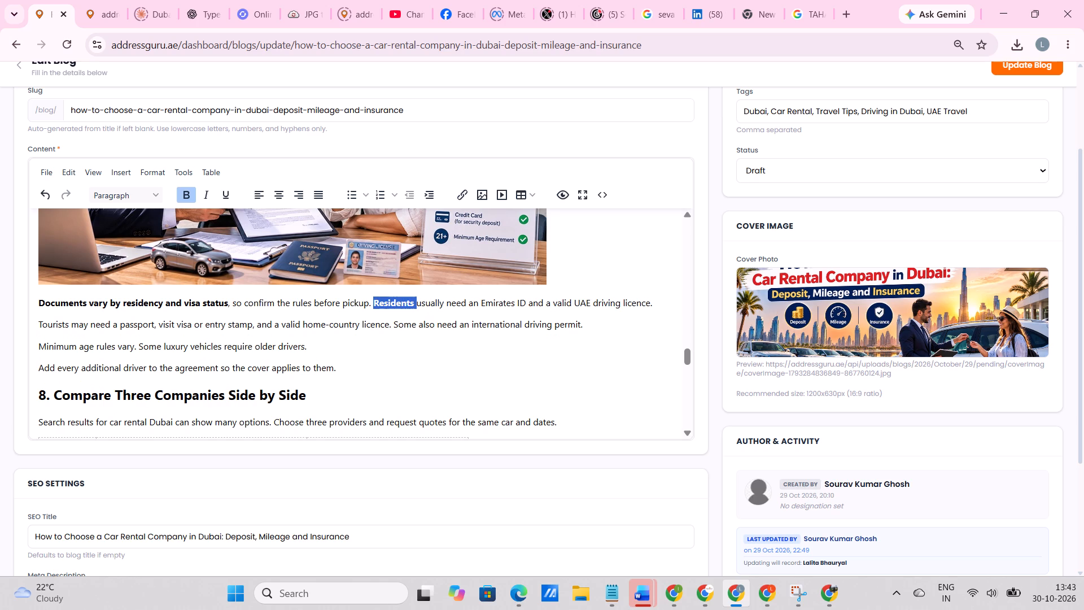
pyautogui.moveTo(479, 308); pyautogui.dragTo(535, 311)
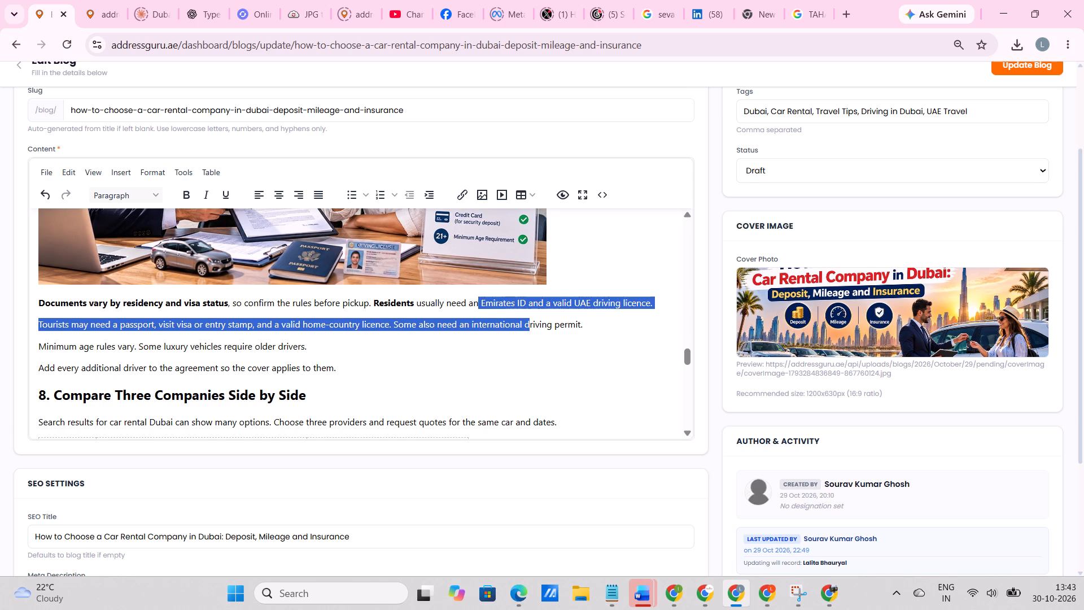
pyautogui.moveTo(535, 311); pyautogui.dragTo(650, 303)
pyautogui.hotkey('ctrl', 'b')
pyautogui.click(650, 303)
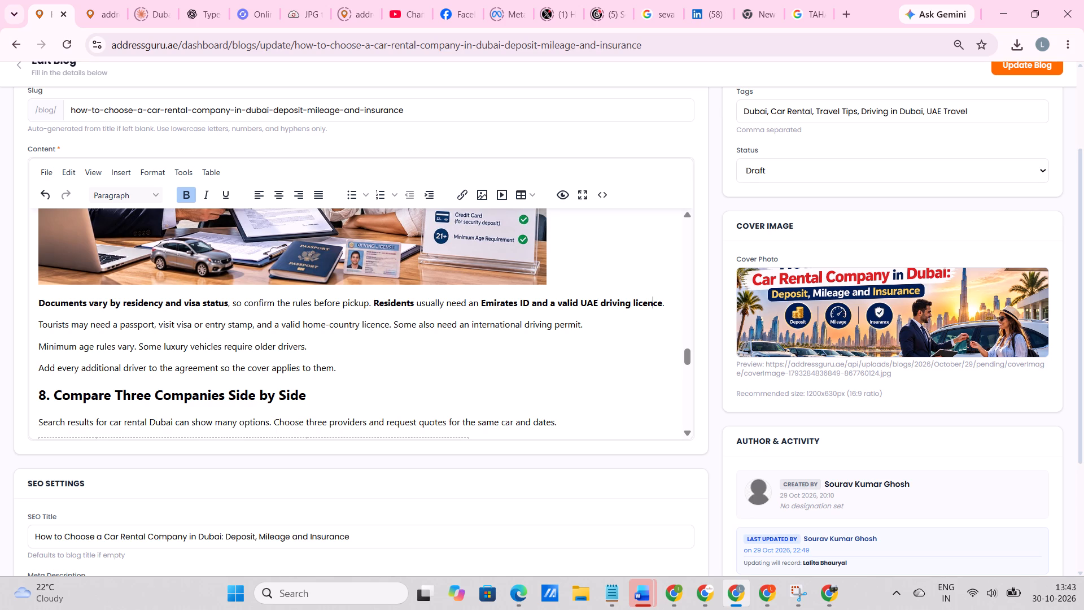
# Merge the paragraph starting "Add every additional driver" into the "Minimum age rules vary" paragraph in section 7, separated by a space.
pyautogui.click(43, 367)
pyautogui.press('Left')
pyautogui.press('BackSpace')
pyautogui.press('space')
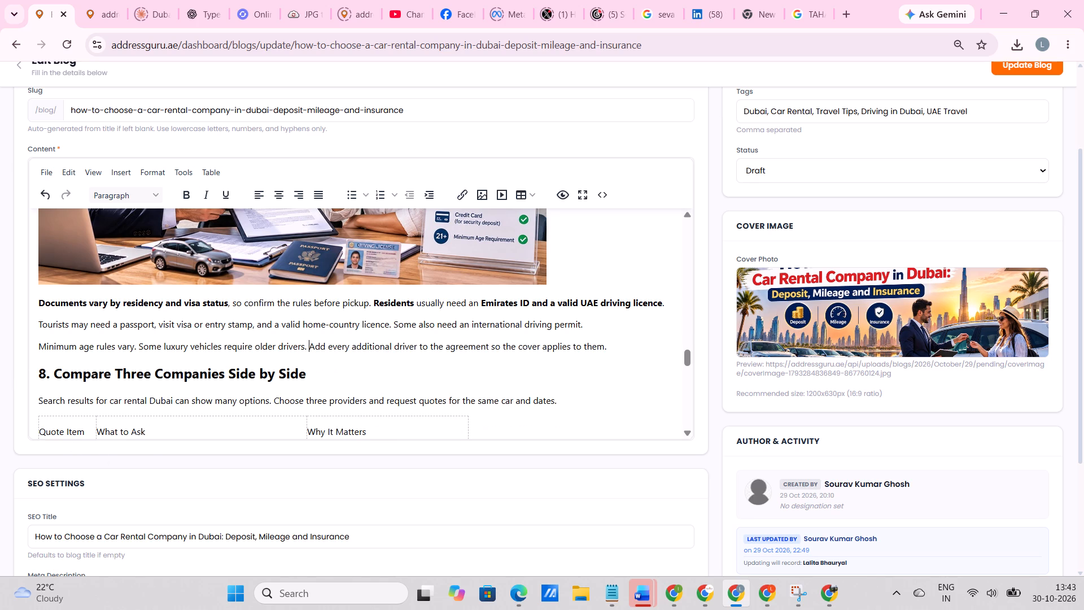
# Look back over sections 2 to 9 to check the formatting of their headings, lists and paragraphs.
pyautogui.scroll(1, 442, 358)
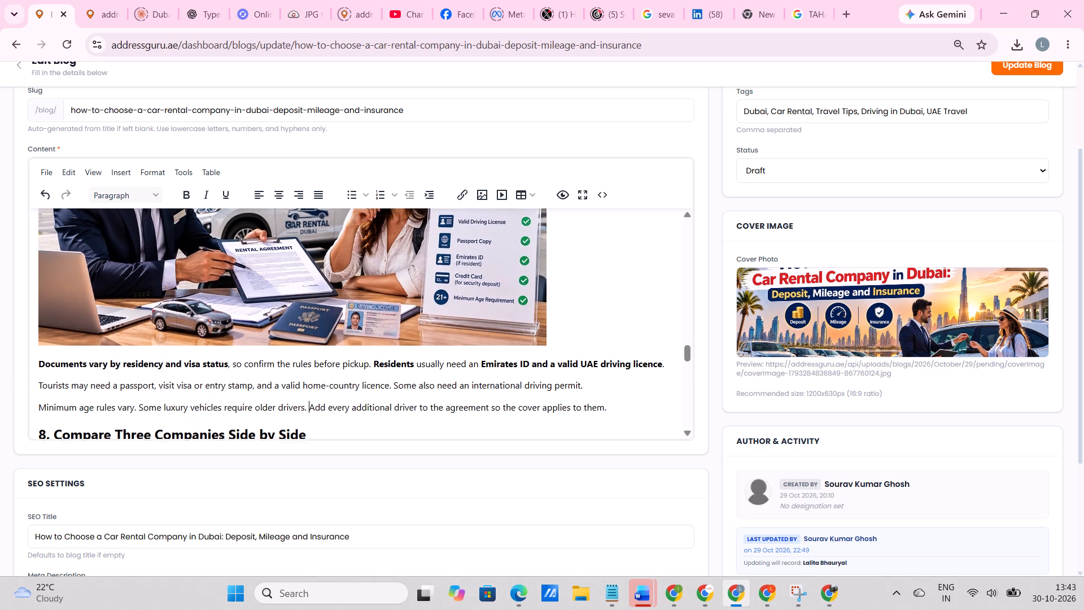
pyautogui.scroll(7, 442, 358)
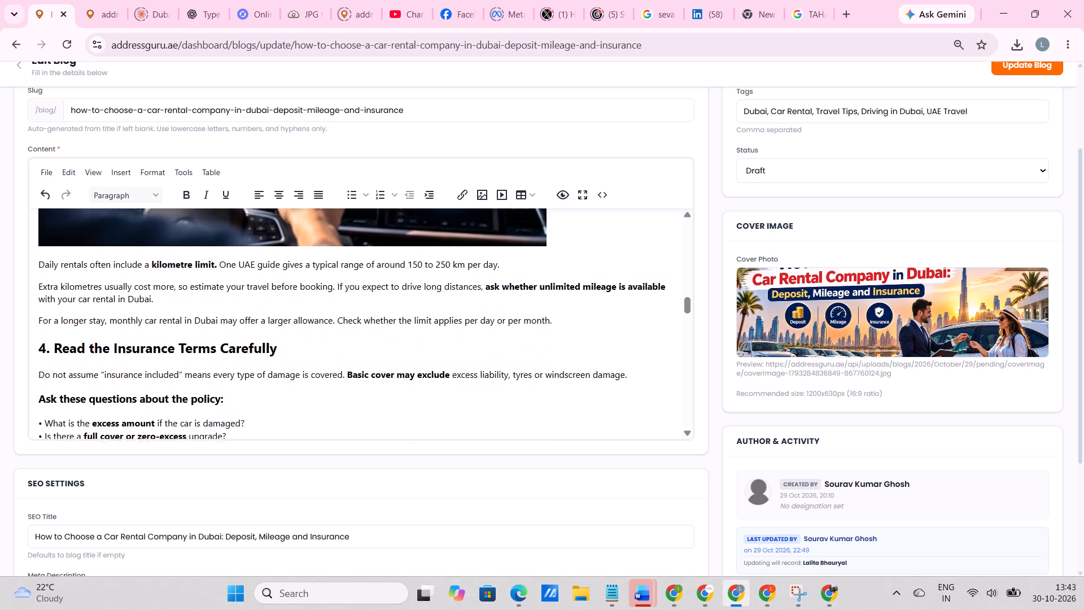
pyautogui.scroll(5, 442, 358)
pyautogui.scroll(-5, 442, 358)
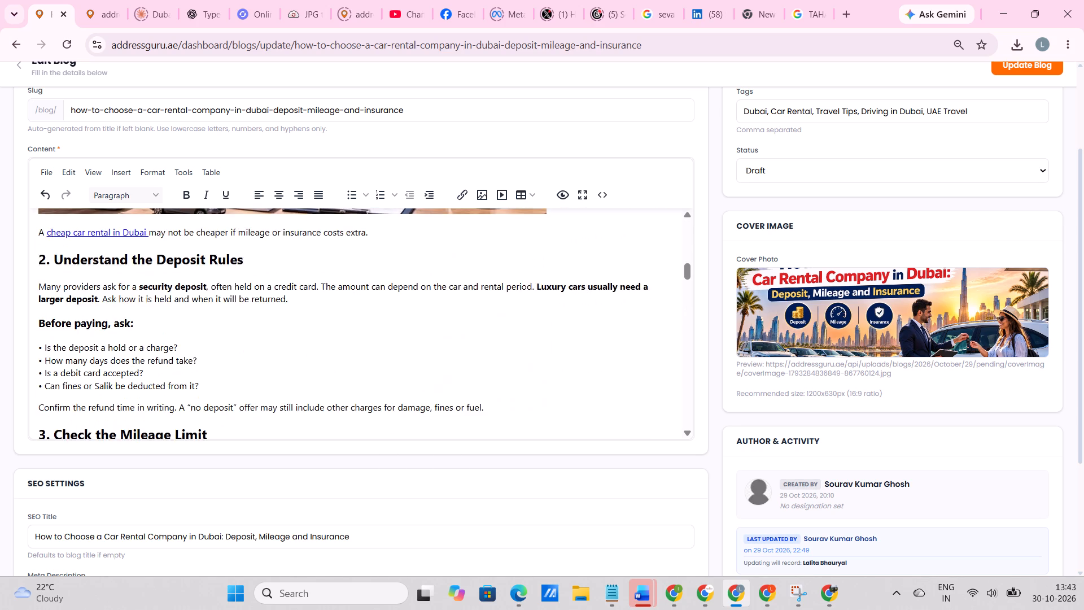
pyautogui.scroll(-10, 442, 358)
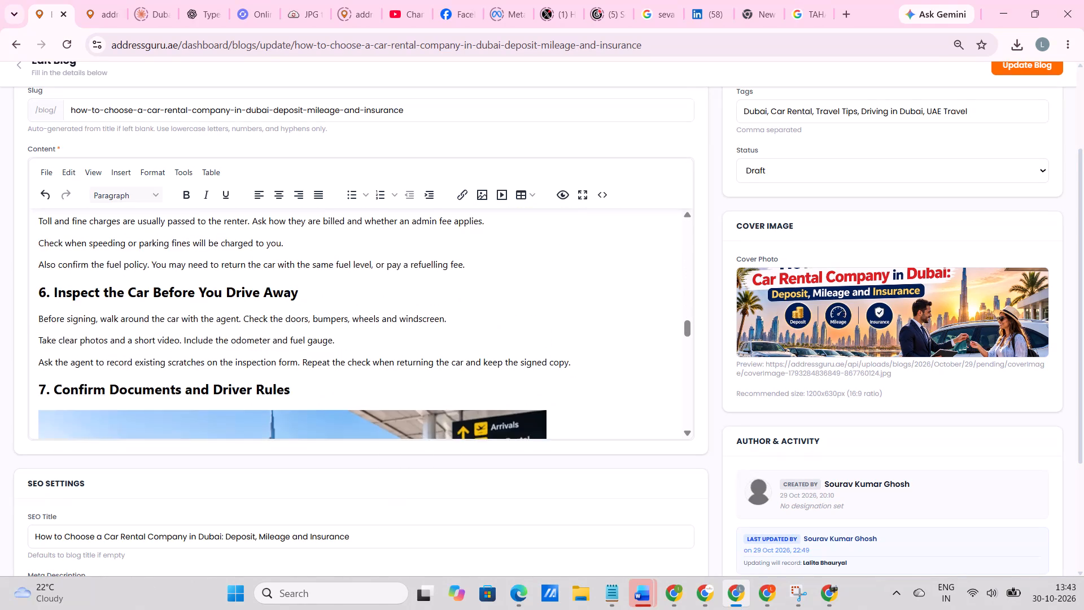
pyautogui.scroll(-2, 442, 358)
pyautogui.scroll(2, 442, 358)
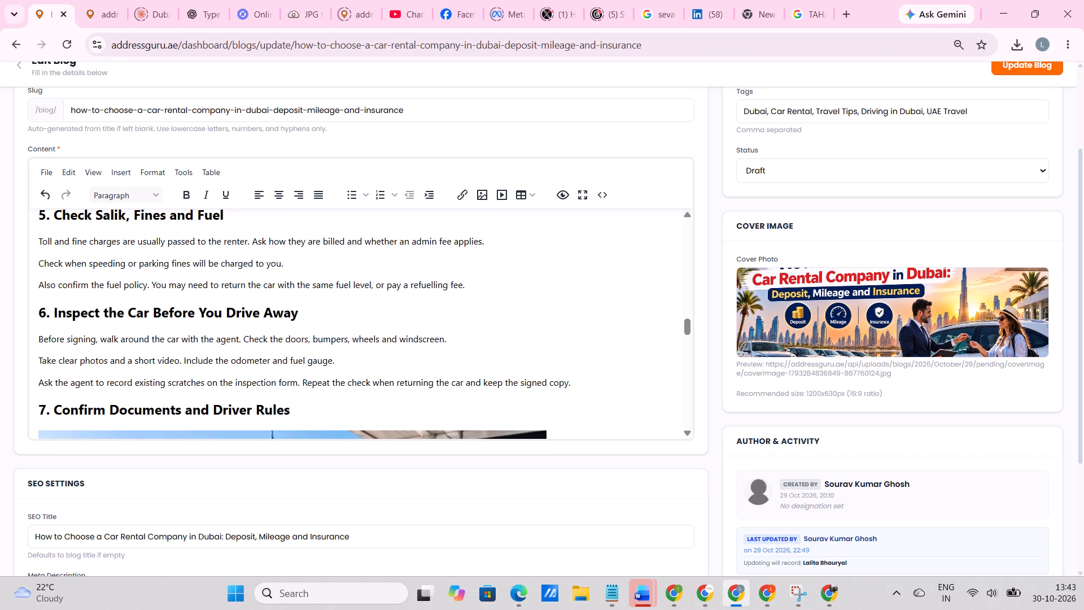
pyautogui.scroll(-8, 442, 358)
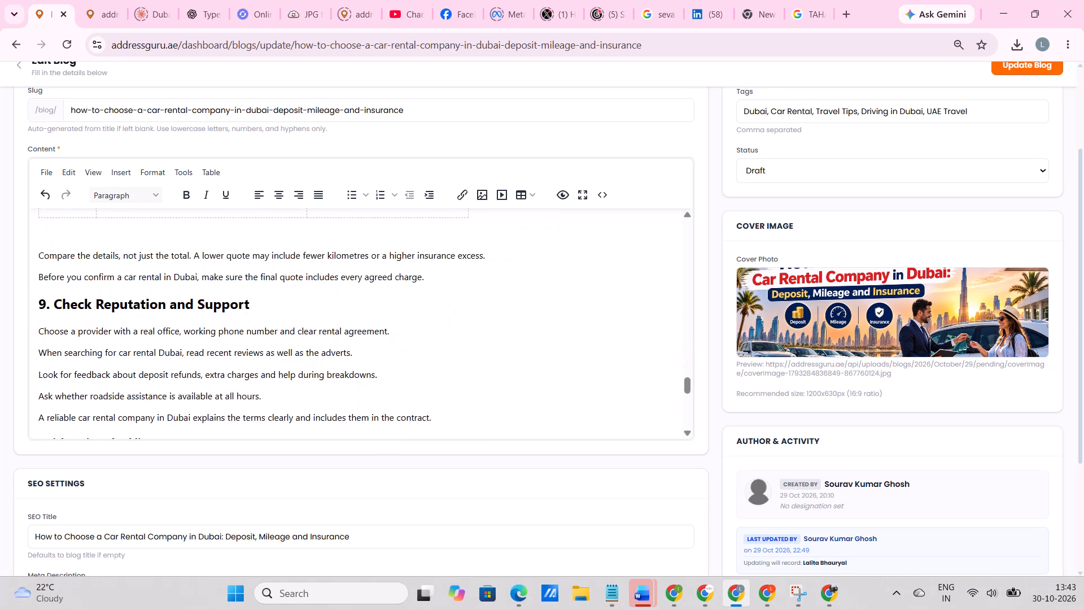
pyautogui.scroll(-7, 442, 358)
pyautogui.scroll(8, 442, 358)
pyautogui.scroll(-2, 442, 358)
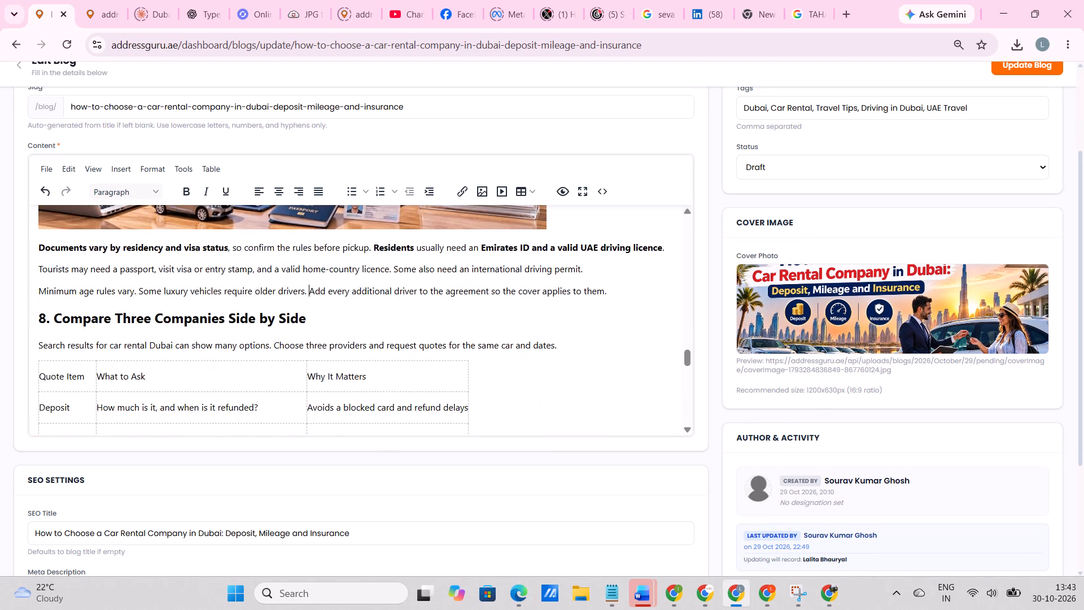
# Bold the header row of section 8's comparison table: "Quote Item", "What to Ask" and "Why It Matters".
pyautogui.scroll(-1, 442, 358)
pyautogui.scroll(-1, 391, 361)
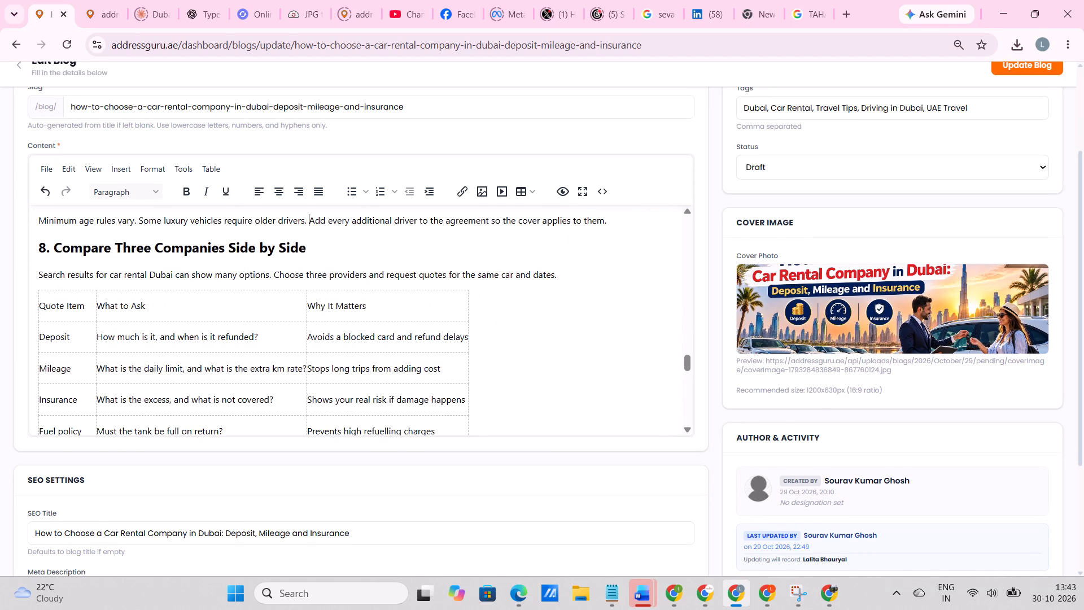
pyautogui.moveTo(73, 309); pyautogui.dragTo(322, 307)
pyautogui.hotkey('ctrl', 'b')
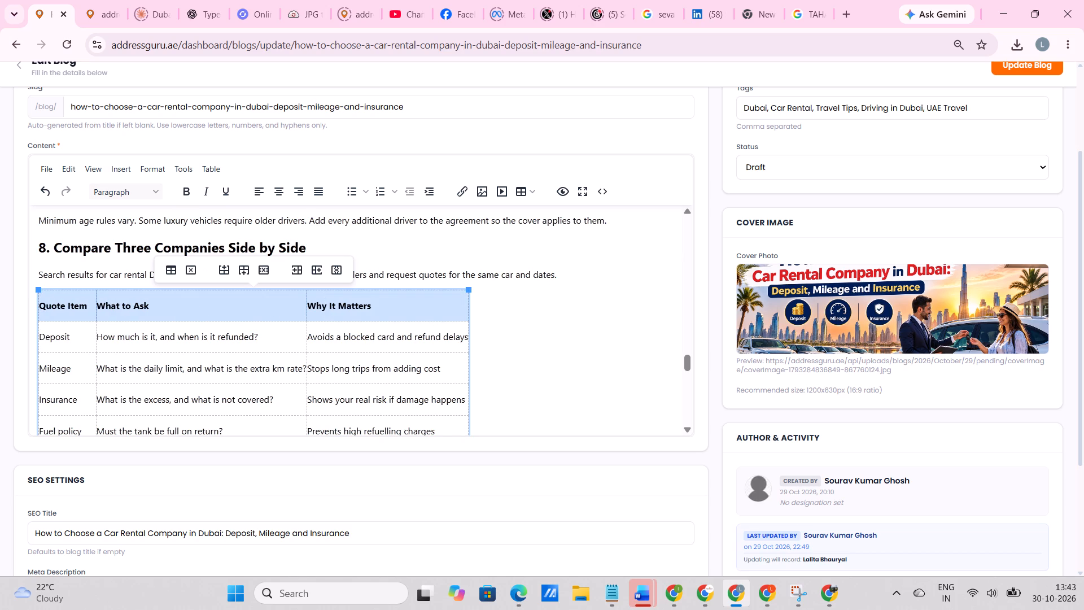
# Widen section 8's comparison table by moving the outer edge of its "Why It Matters" column outward.
pyautogui.moveTo(467, 335); pyautogui.dragTo(541, 340)
pyautogui.click(496, 259)
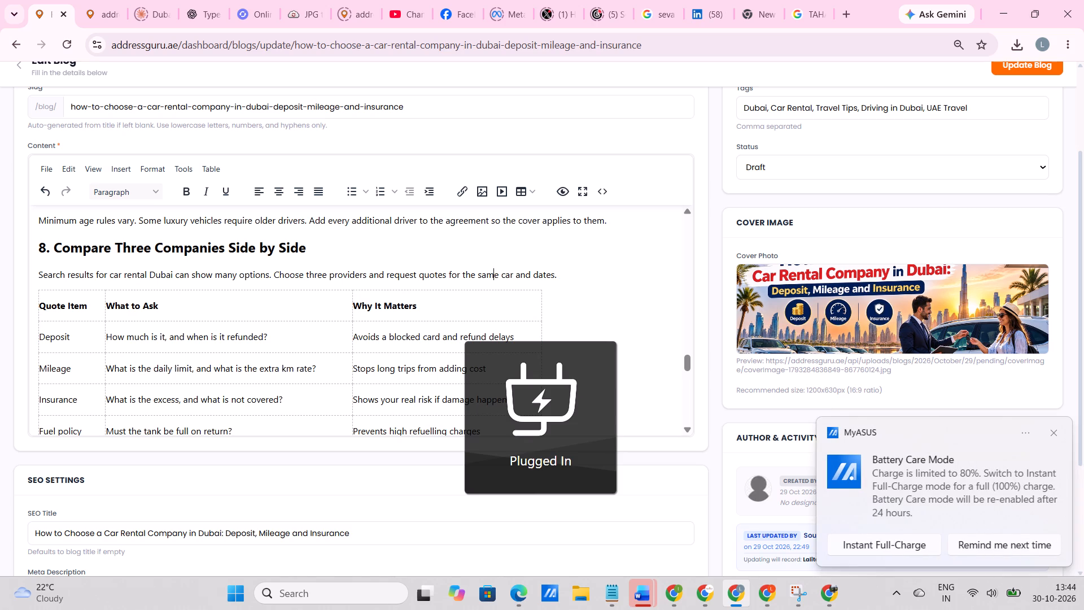
# Remove the blank line between section 8's comparison table and the "Compare the details" paragraph.
pyautogui.scroll(-1, 316, 278)
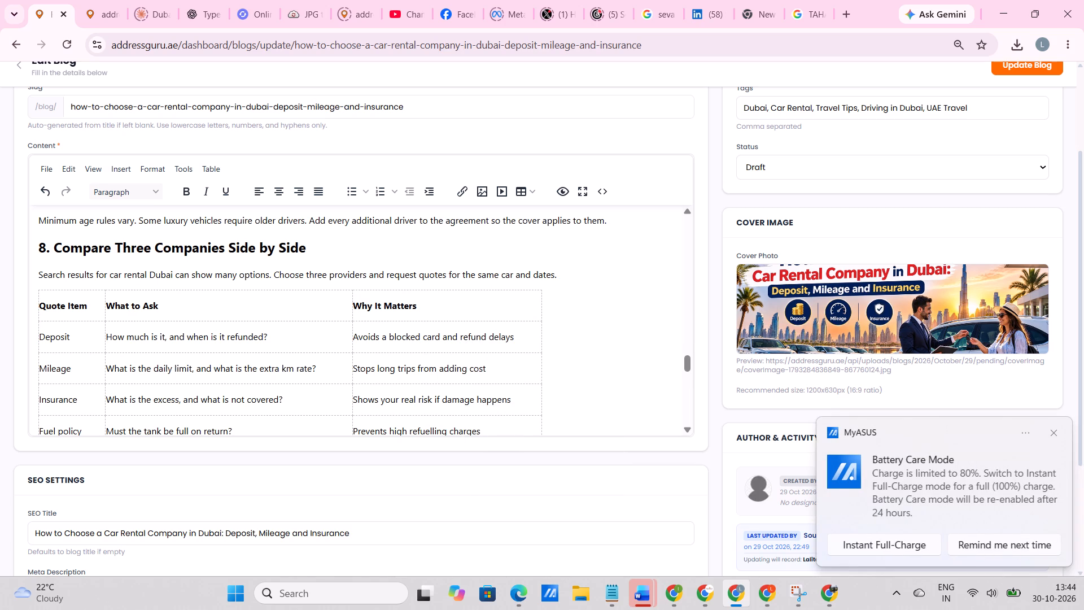
pyautogui.scroll(-2, 316, 278)
pyautogui.click(146, 326)
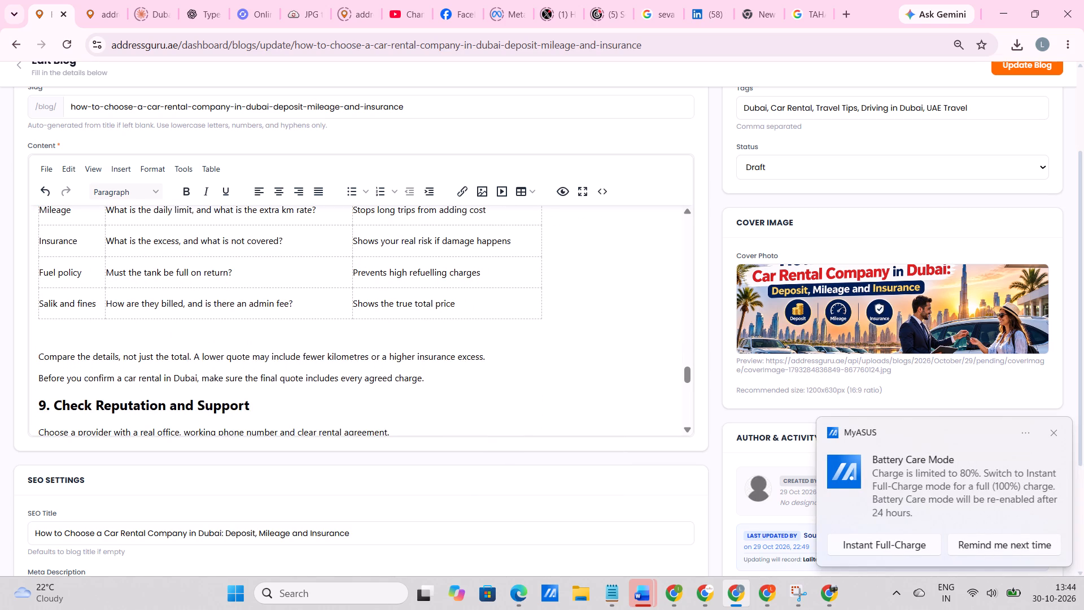
pyautogui.scroll(4, 147, 326)
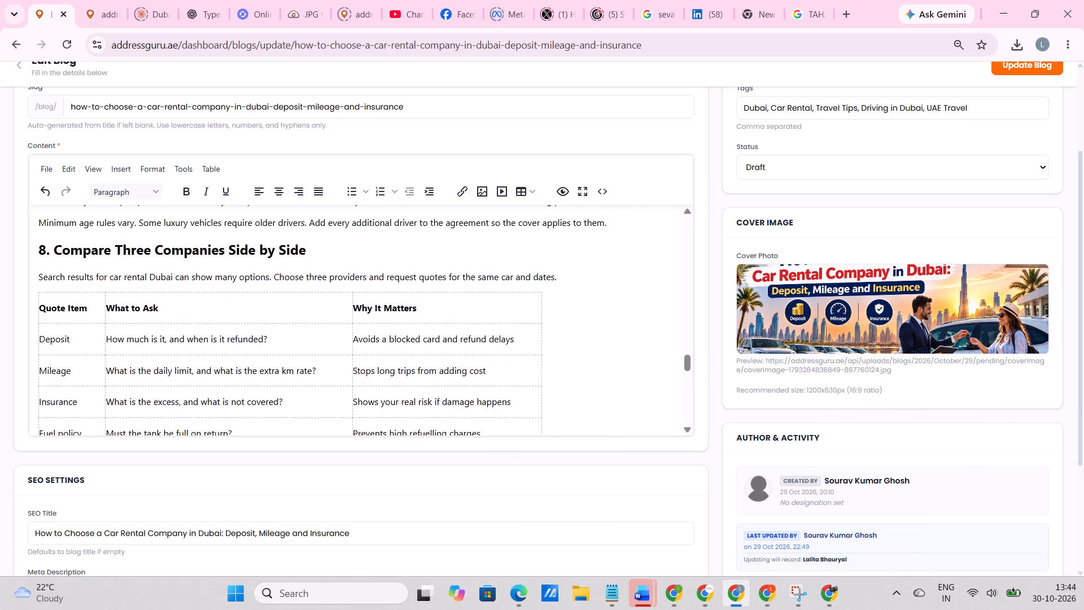
pyautogui.scroll(1, 147, 326)
pyautogui.scroll(-3, 147, 326)
pyautogui.press('BackSpace')
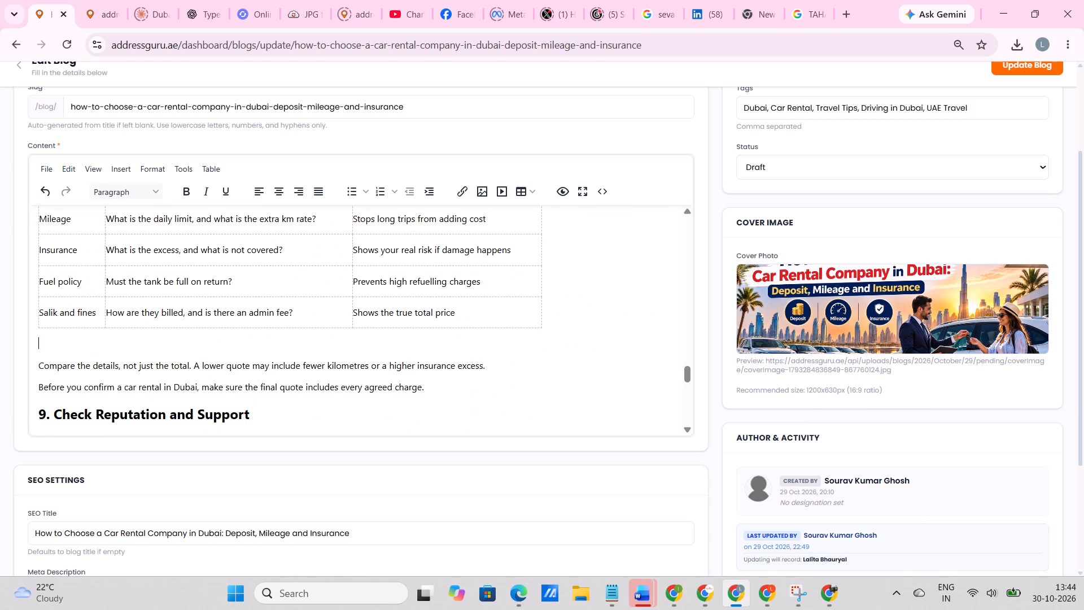
pyautogui.click(37, 364)
pyautogui.press('BackSpace')
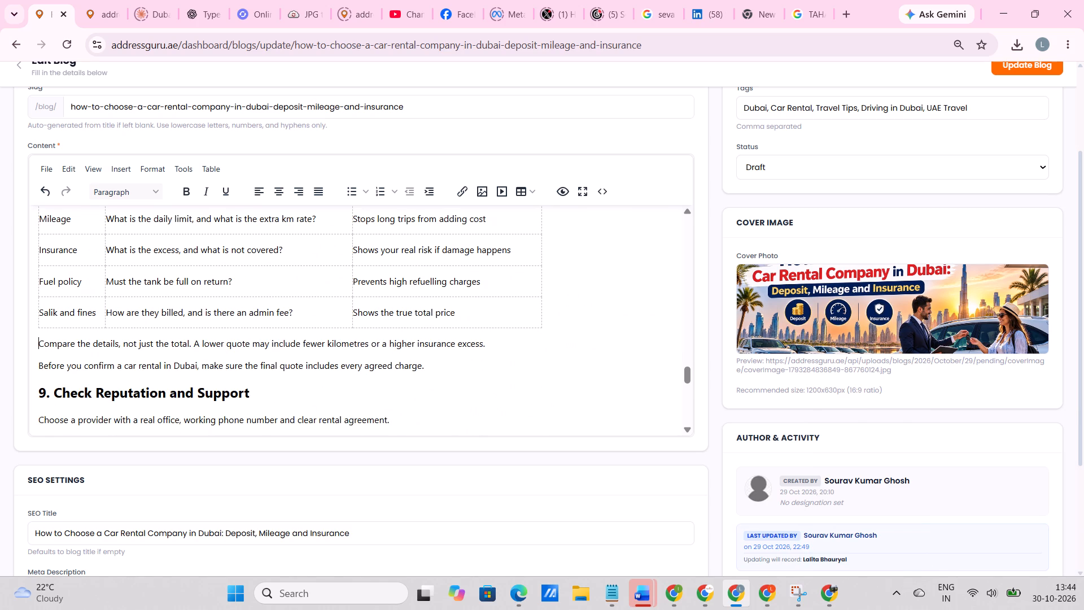
# Bold the phrase "Compare the details" in the paragraph below section 8's comparison table.
pyautogui.moveTo(117, 343); pyautogui.dragTo(38, 346)
pyautogui.hotkey('ctrl', 'b')
# Merge the paragraph starting "Before you confirm a car rental in Dubai" into the "Compare the details" paragraph, separated by a space.
pyautogui.click(40, 360)
pyautogui.press('BackSpace')
pyautogui.press('space')
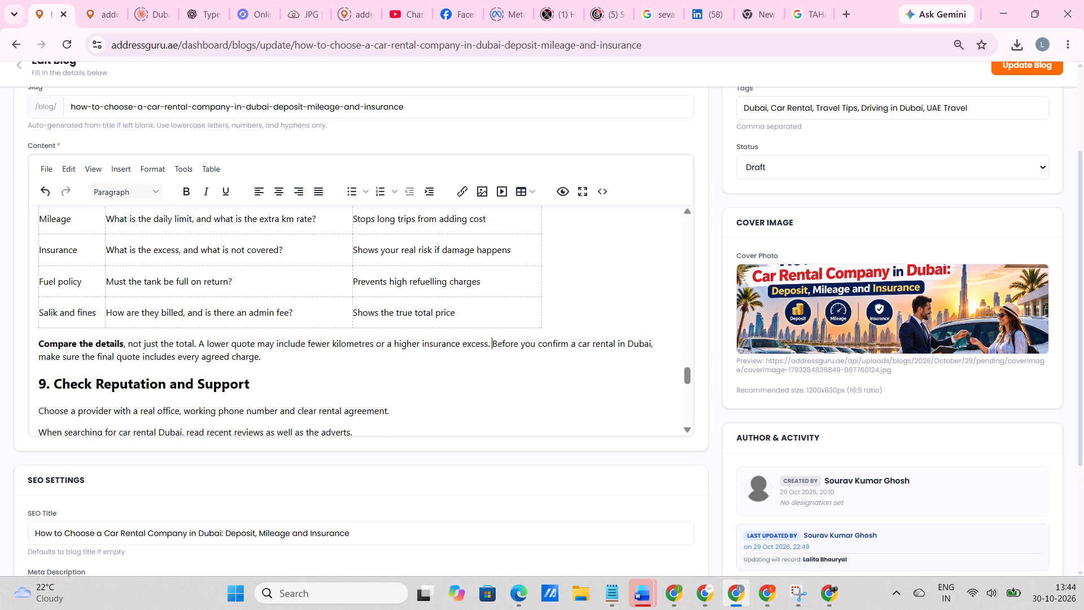
# Bold "final quote includes every agreed charge." at the end of section 8.
pyautogui.click(94, 356)
pyautogui.click(98, 356)
pyautogui.moveTo(98, 356); pyautogui.dragTo(281, 357)
pyautogui.hotkey('ctrl', 'b')
pyautogui.click(283, 358)
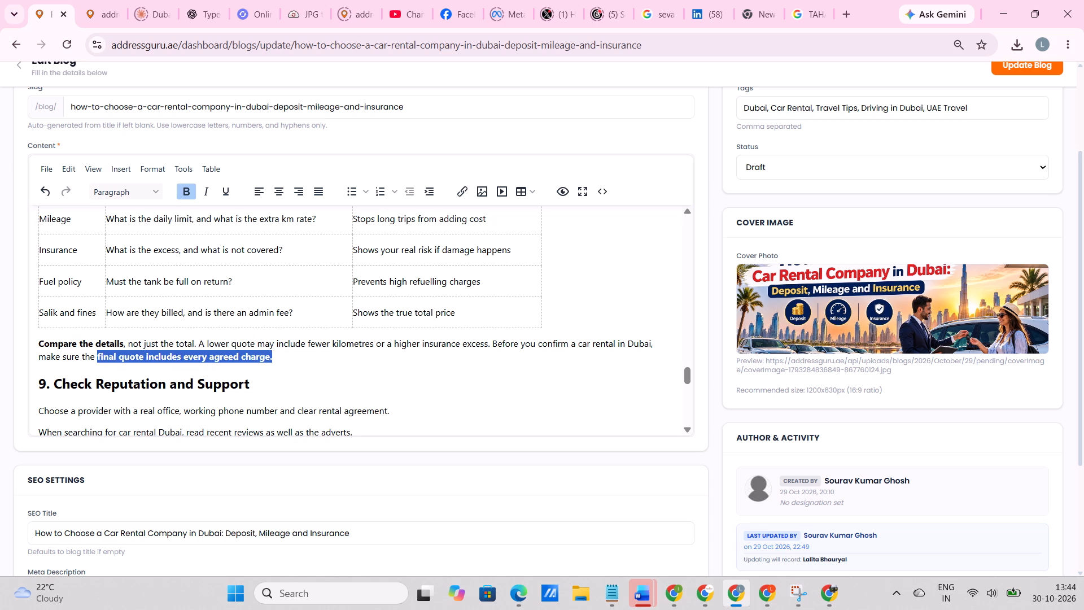
# Merge section 9's "Look for feedback" paragraph into the "When searching for car rental Dubai" paragraph, separated by a space.
pyautogui.scroll(-2, 296, 365)
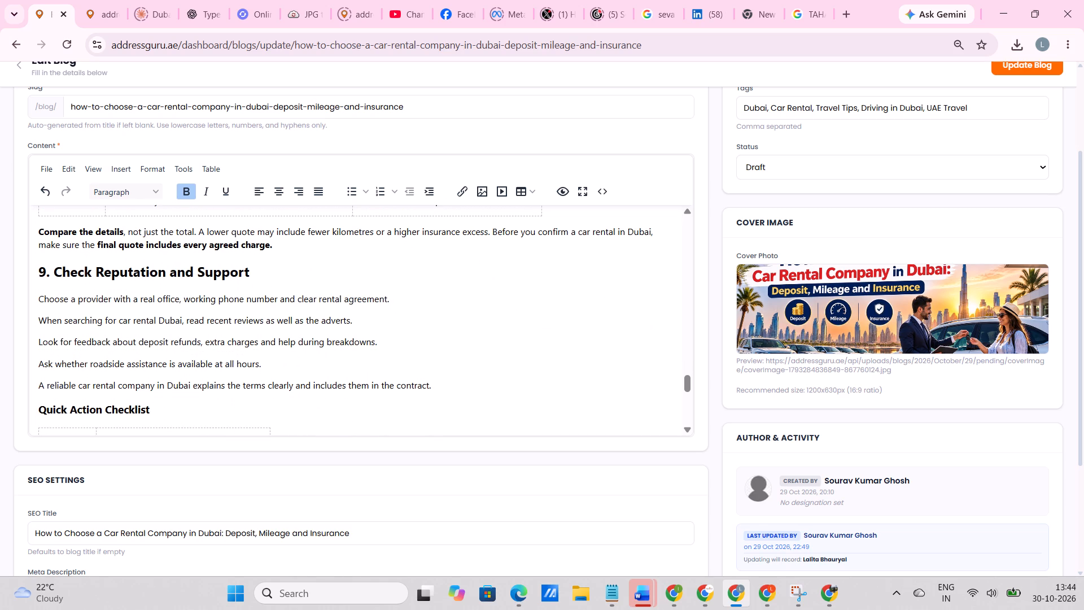
pyautogui.click(38, 319)
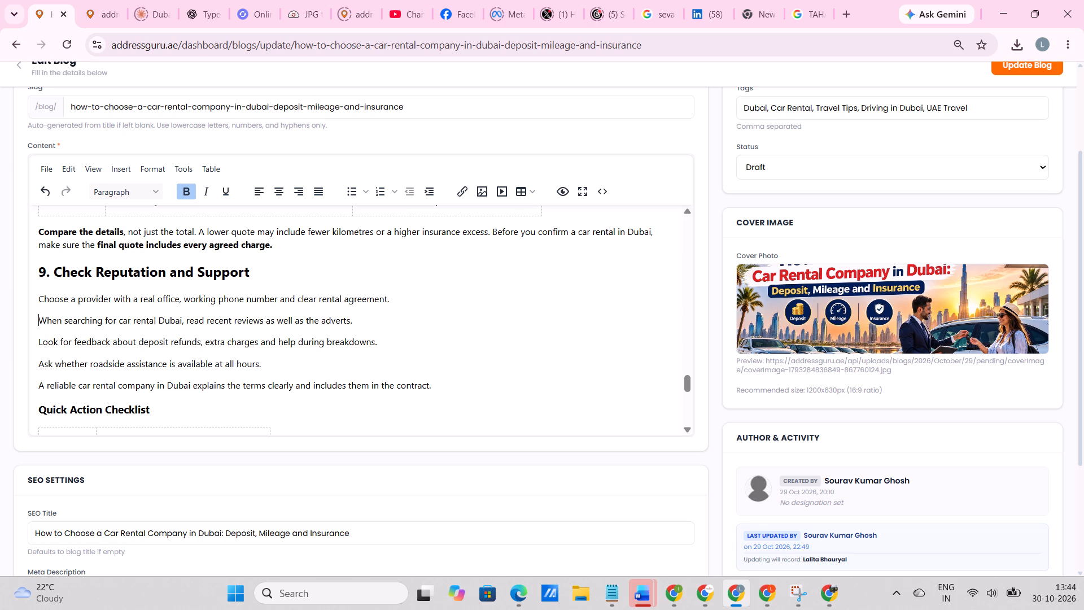
pyautogui.click(40, 345)
pyautogui.press('BackSpace')
pyautogui.press('space')
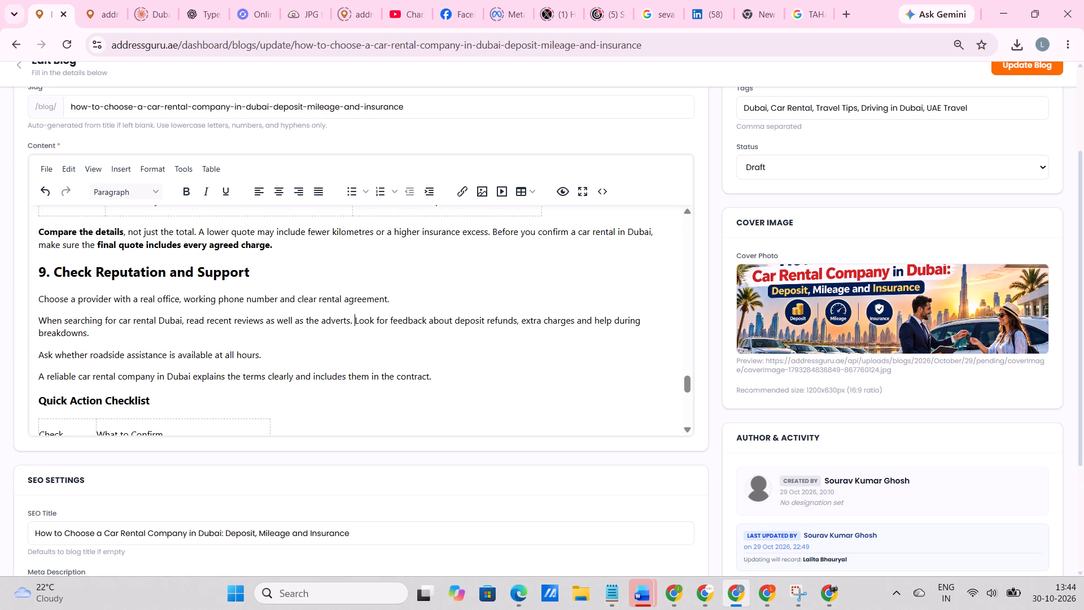
# Bold the phrase "Look for feedback about" in section 9.
pyautogui.moveTo(451, 319); pyautogui.dragTo(355, 316)
pyautogui.hotkey('ctrl', 'b')
pyautogui.click(361, 321)
# Merge the paragraph starting "A reliable car rental company" into section 9's "Ask whether roadside assistance" paragraph, separated by a space.
pyautogui.click(36, 378)
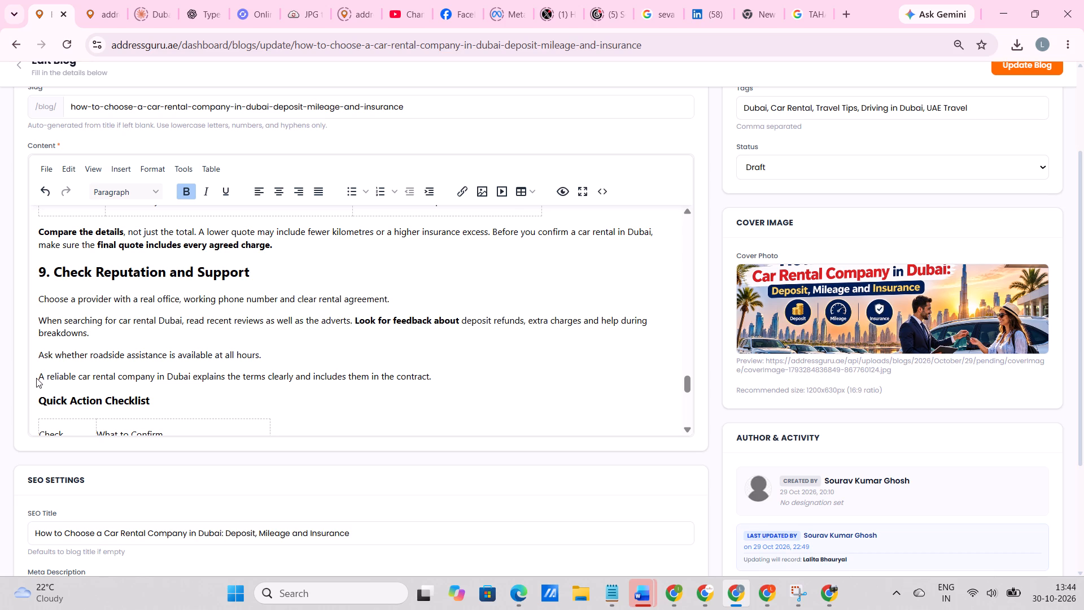
pyautogui.press('BackSpace')
pyautogui.press('space')
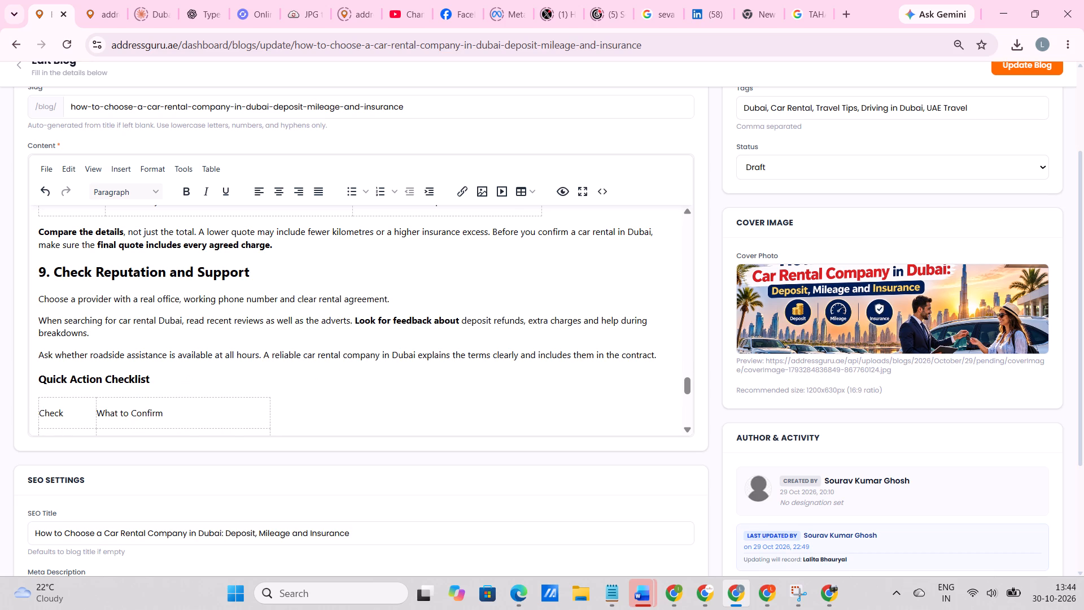
# Widen the Quick Action Checklist table by moving the outer edge of its "What to Confirm" column outward.
pyautogui.scroll(-2, 339, 357)
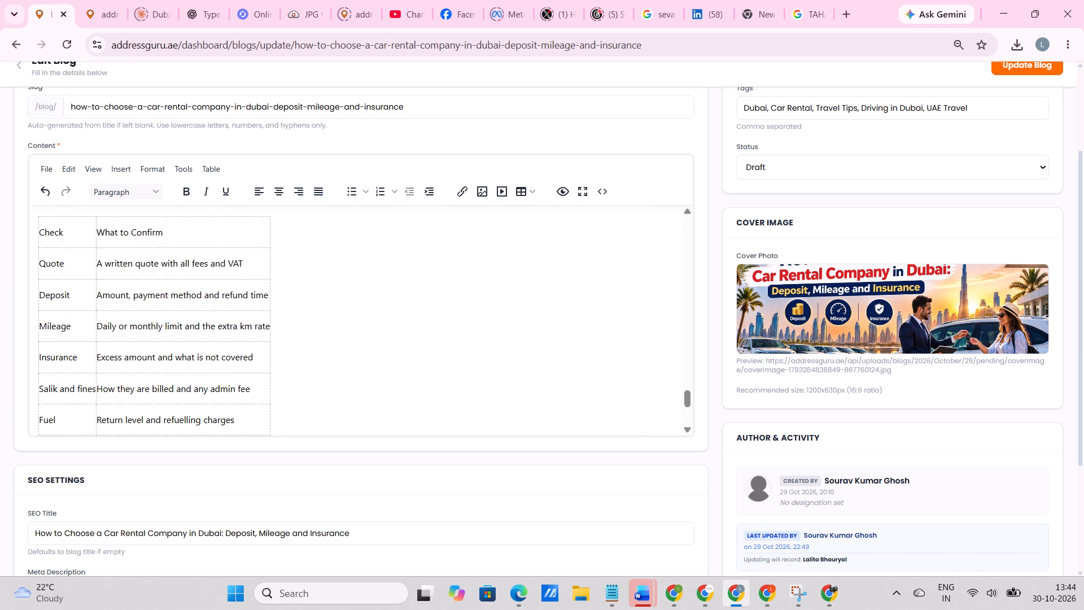
pyautogui.moveTo(270, 335); pyautogui.dragTo(344, 341)
# Bold the header row of the Quick Action Checklist table: "Check" and "What to Confirm".
pyautogui.scroll(2, 344, 339)
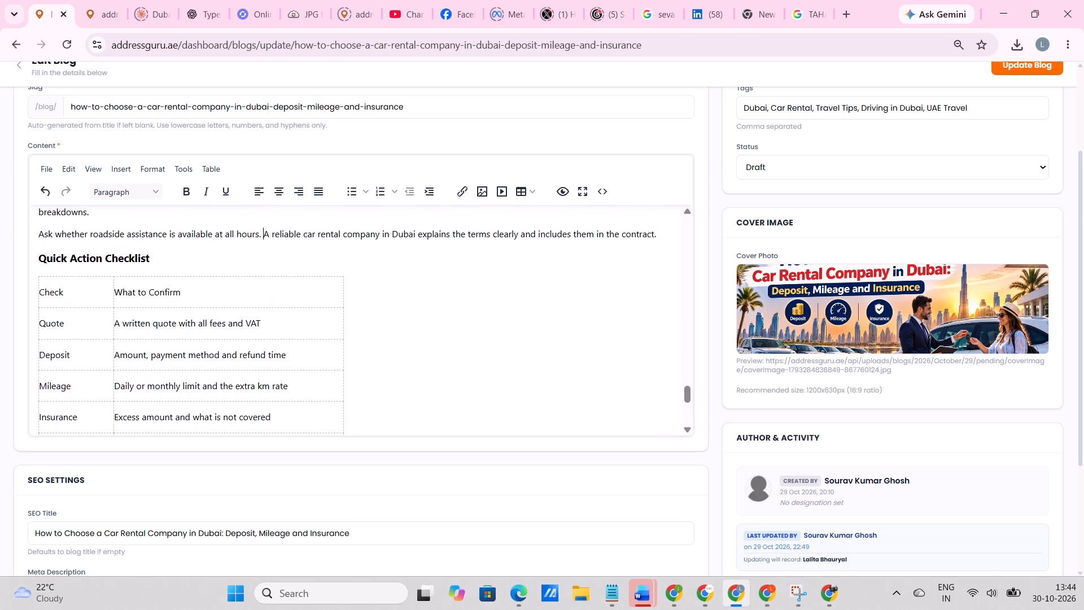
pyautogui.moveTo(63, 287); pyautogui.dragTo(174, 295)
pyautogui.hotkey('ctrl', 'b')
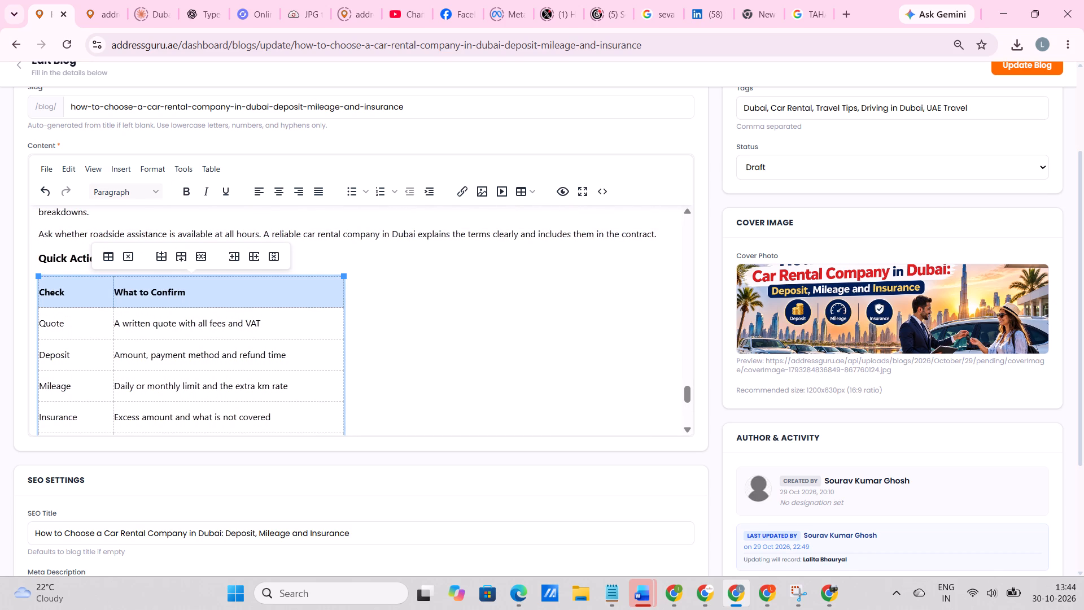
pyautogui.click(399, 309)
# Merge the Conclusion's "Compare the quote" paragraph into the paragraph starting "The best car rental in Dubai", separated by a space.
pyautogui.scroll(-6, 399, 309)
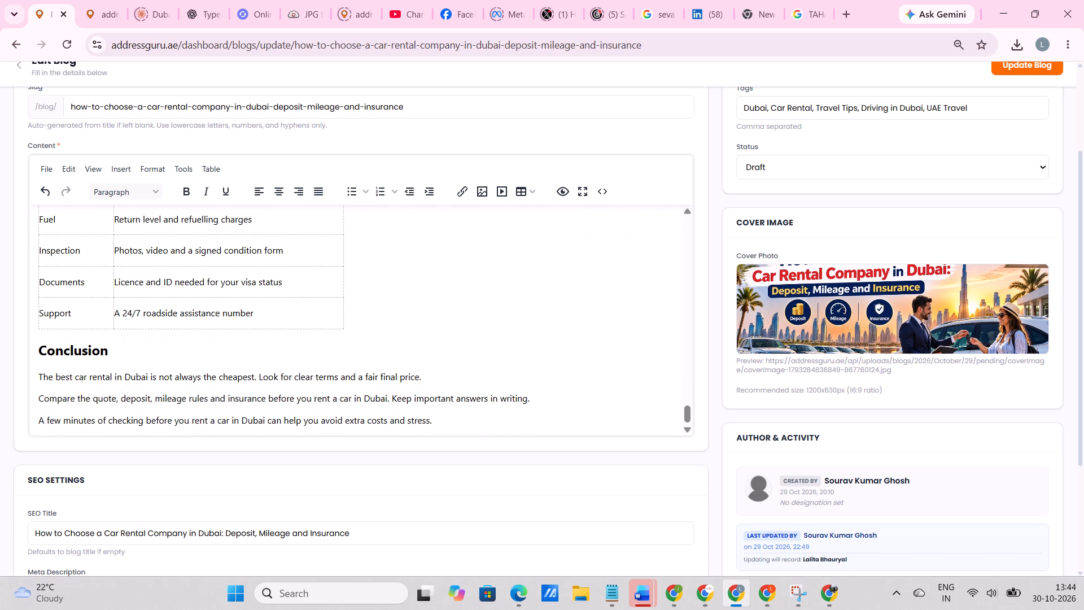
pyautogui.click(38, 400)
pyautogui.press('BackSpace')
pyautogui.press('space')
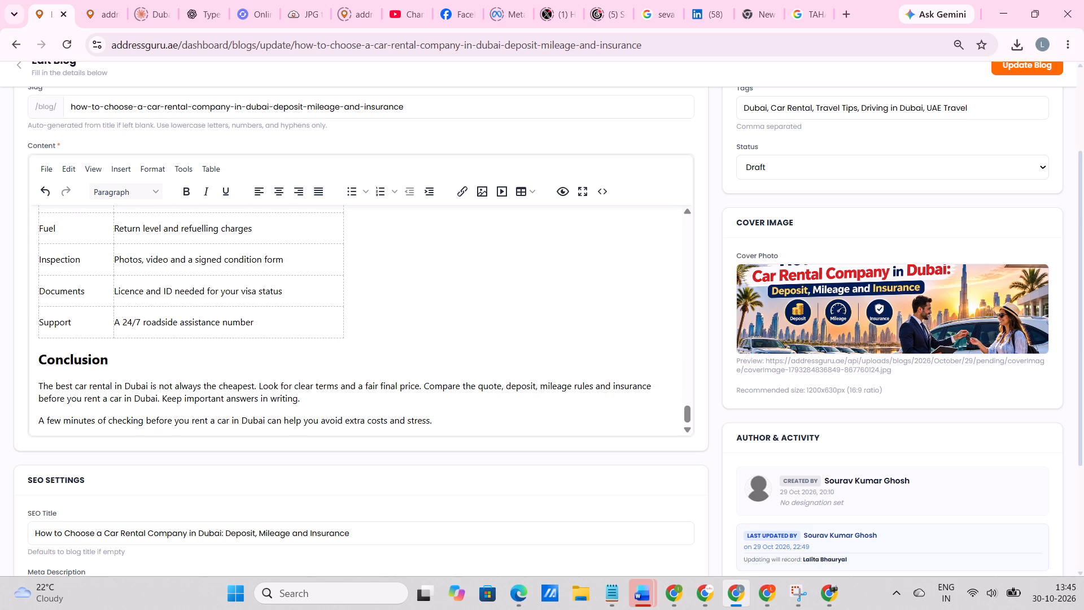
# Bold "Look for clear terms and a fair final price" in the Conclusion.
pyautogui.moveTo(257, 385); pyautogui.dragTo(337, 383)
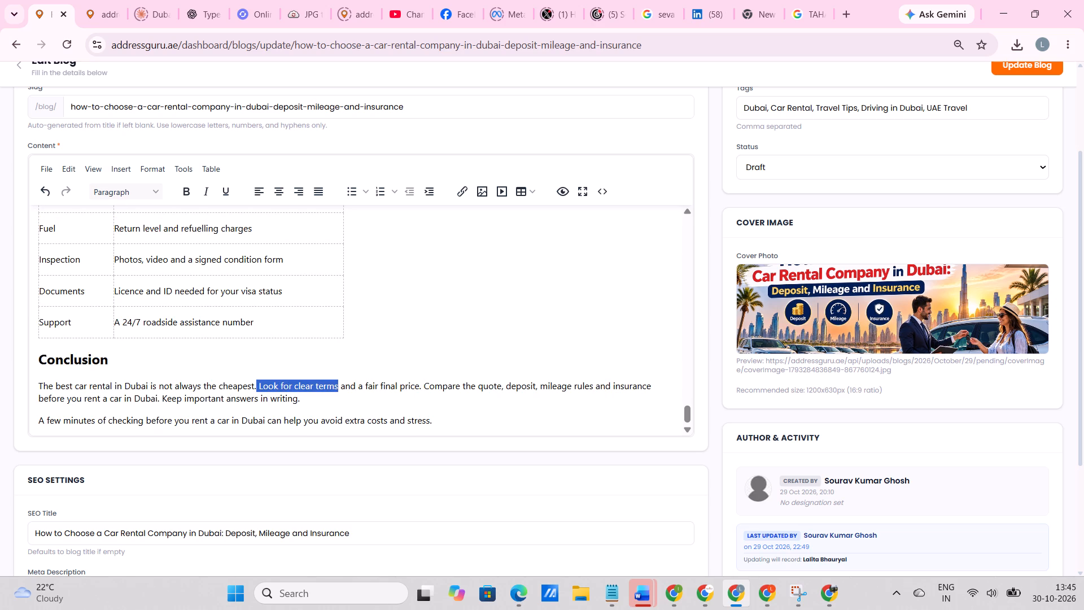
pyautogui.moveTo(337, 383); pyautogui.dragTo(417, 376)
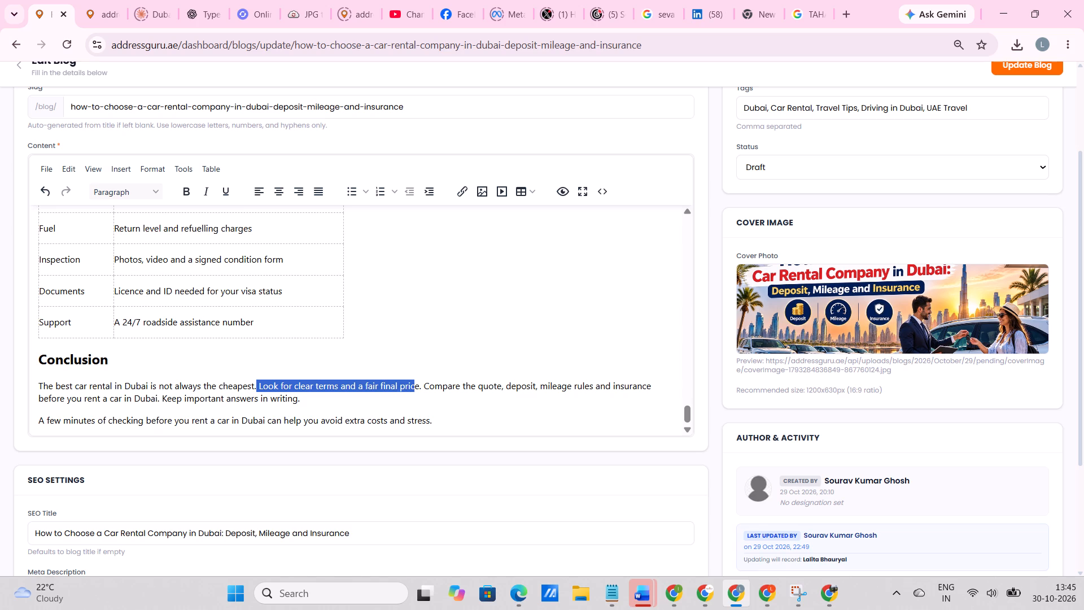
pyautogui.moveTo(417, 376); pyautogui.dragTo(418, 376)
pyautogui.hotkey('ctrl', 'b')
pyautogui.click(417, 376)
pyautogui.click(419, 380)
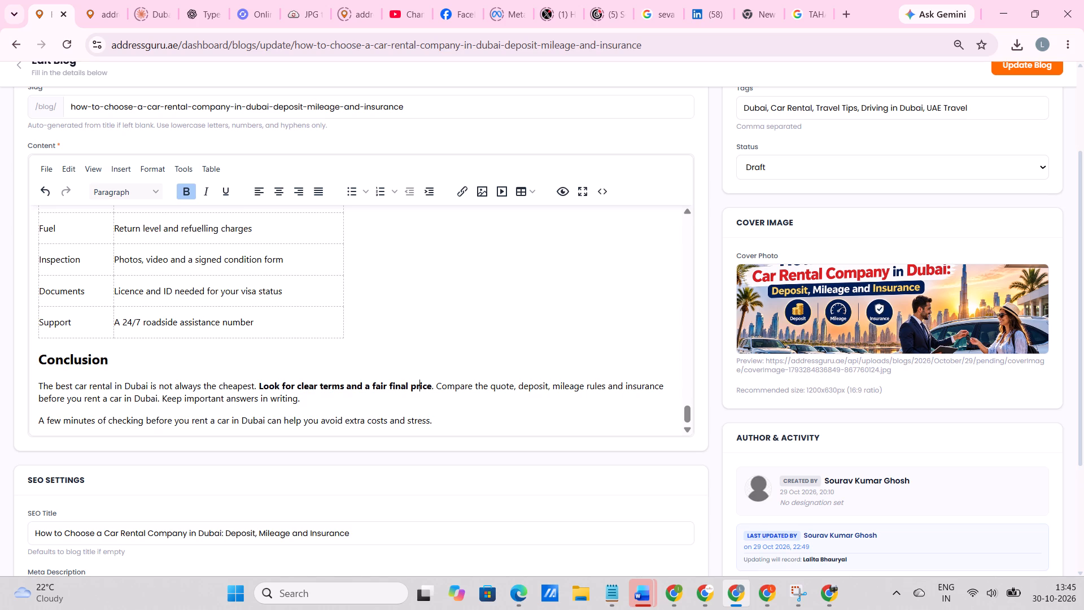
# Look over the SEO settings and sections 7 to 9 to check the keywords, formatting and images.
pyautogui.scroll(-2, 435, 386)
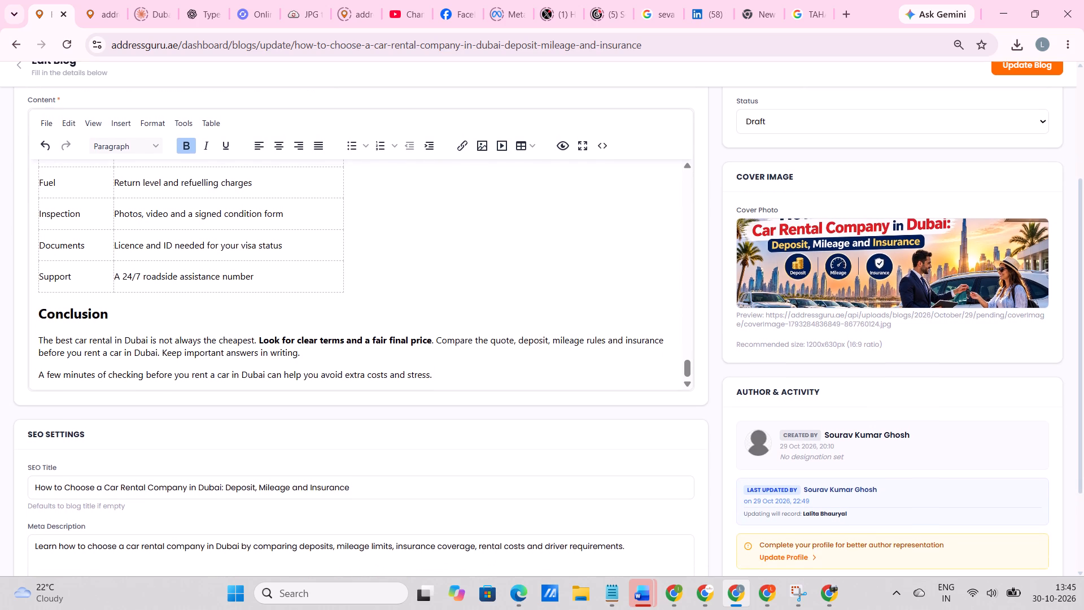
pyautogui.scroll(-4, 435, 386)
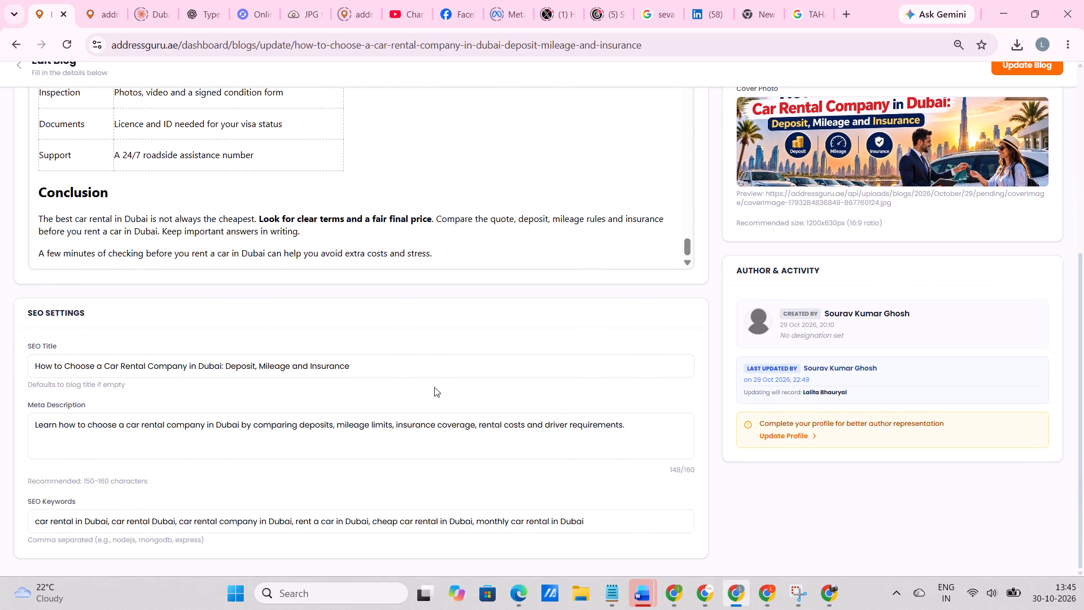
pyautogui.scroll(5, 434, 387)
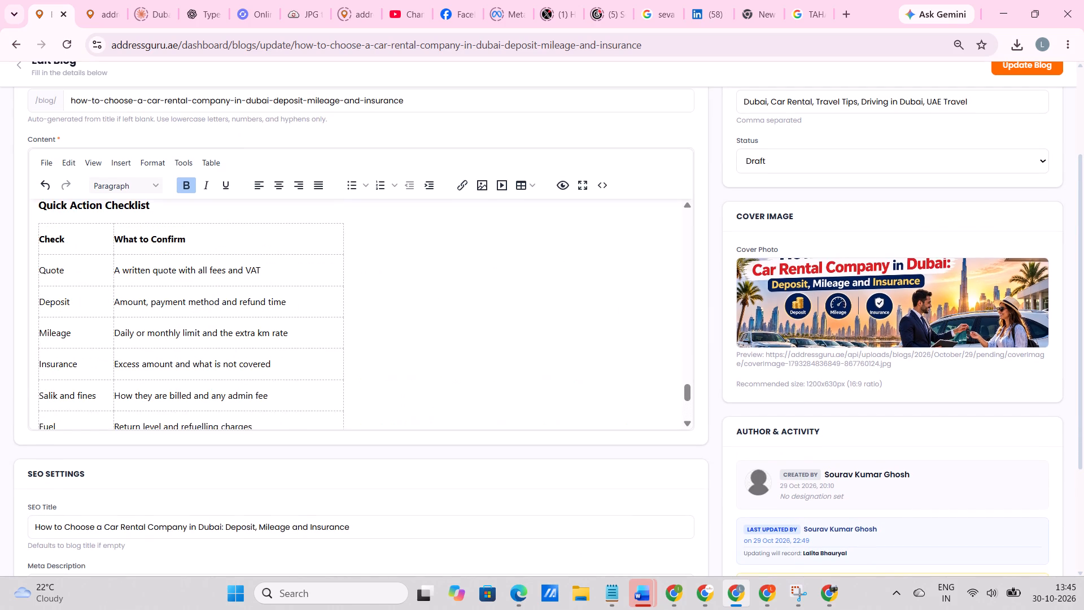
pyautogui.scroll(2, 414, 486)
pyautogui.scroll(1, 410, 438)
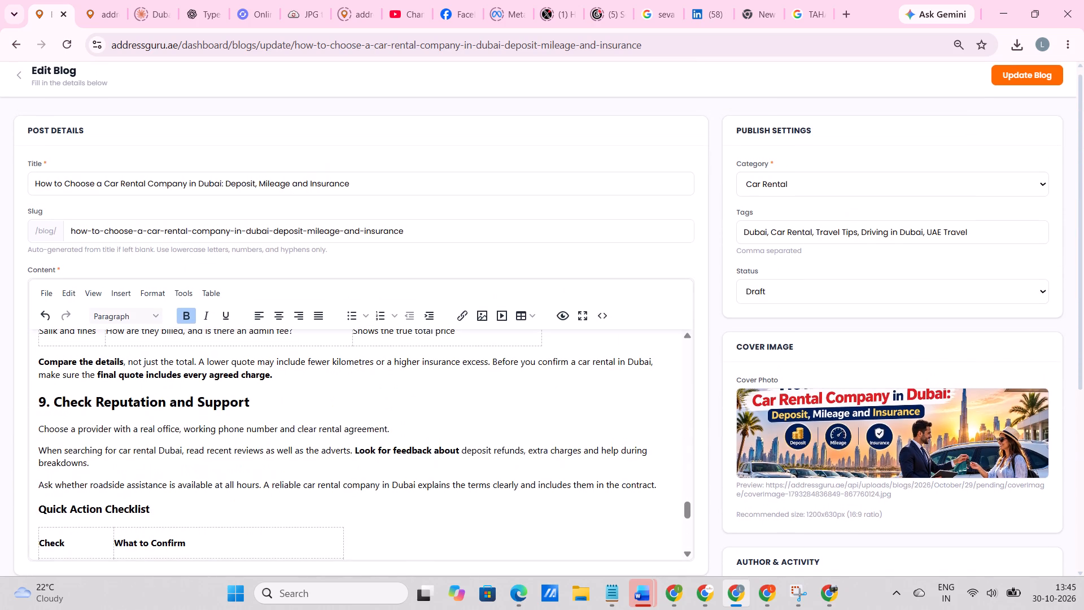
pyautogui.scroll(7, 410, 438)
pyautogui.scroll(-6, 410, 438)
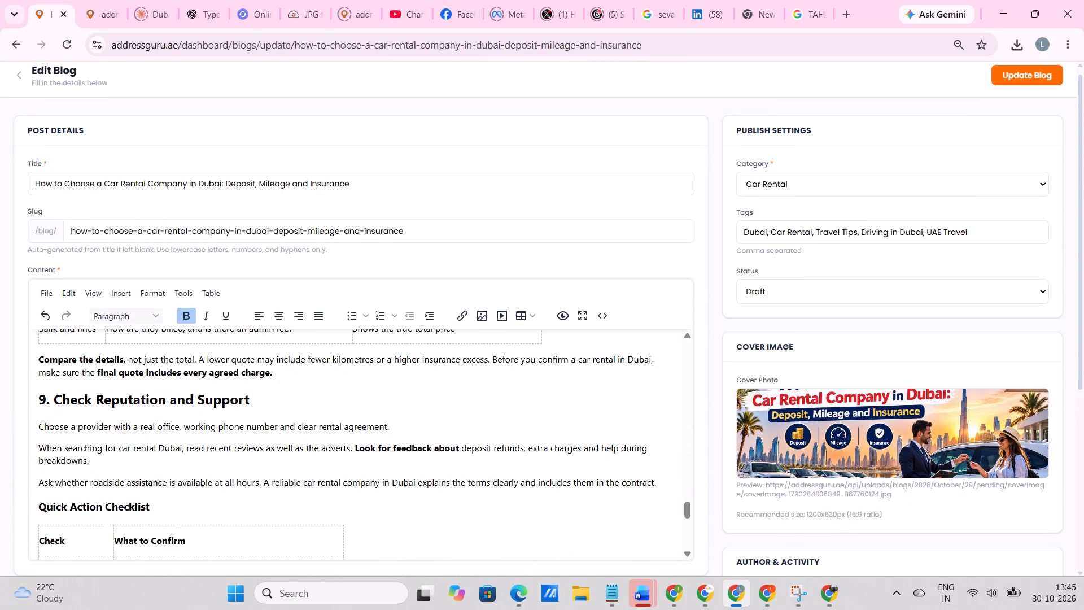
pyautogui.scroll(-2, 410, 438)
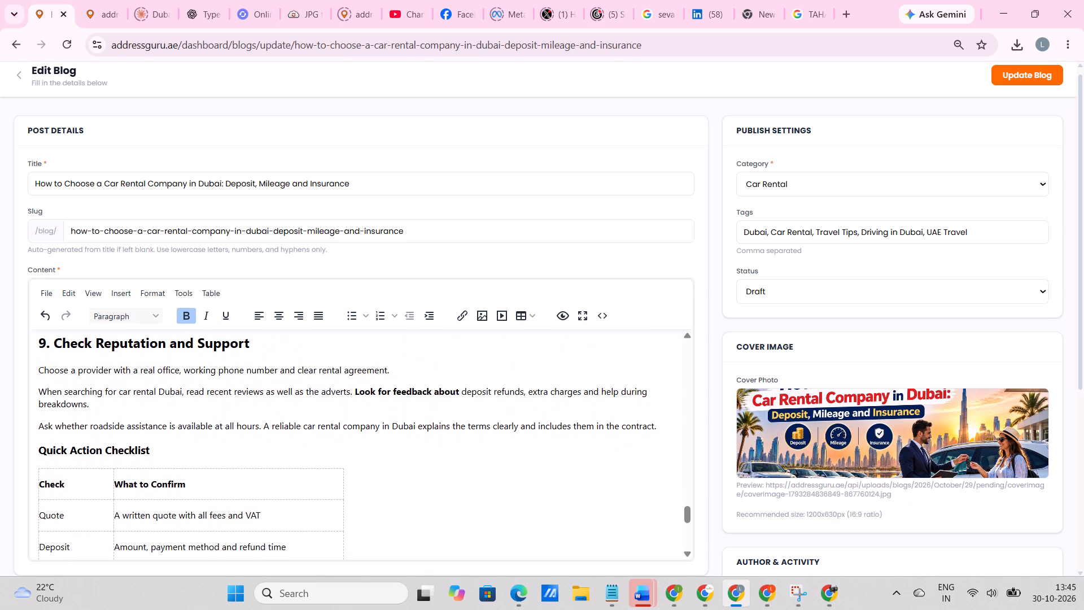
pyautogui.scroll(-1, 410, 438)
pyautogui.scroll(6, 410, 438)
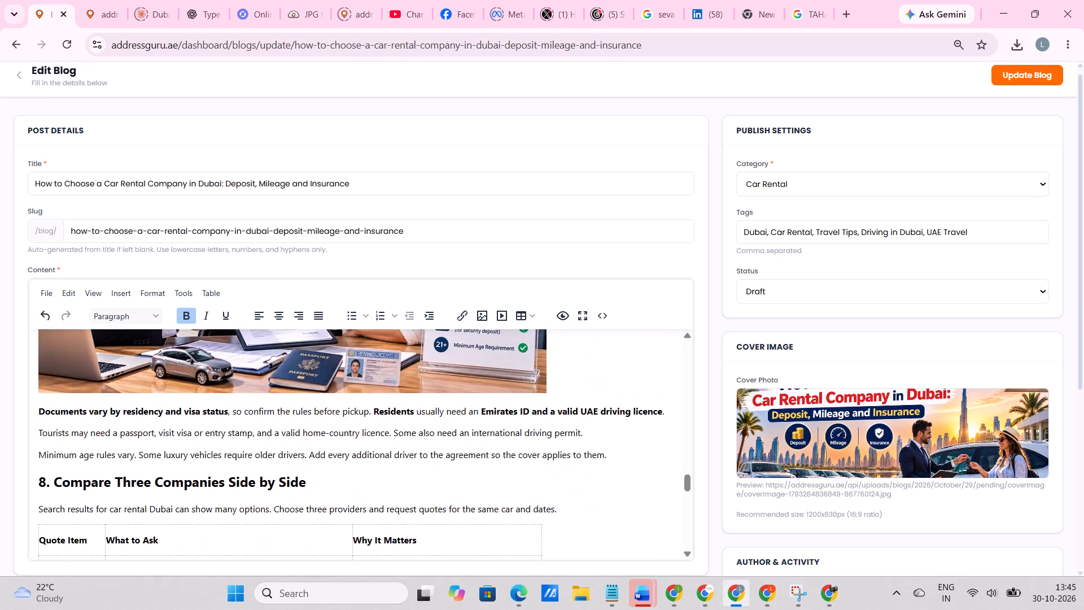
pyautogui.scroll(-4, 410, 438)
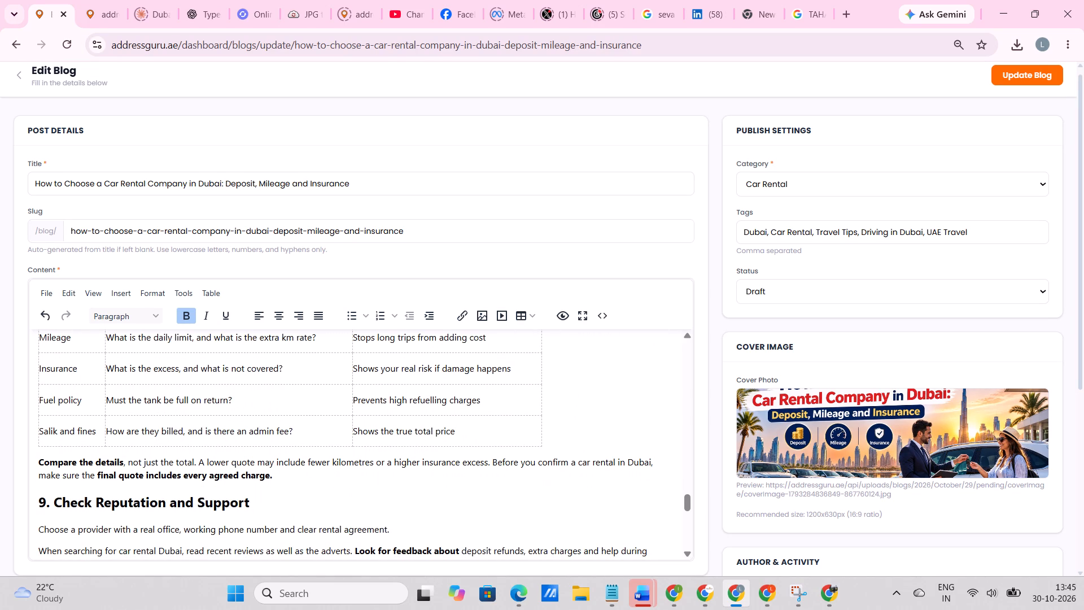
# Copy section 9's heading text "Check Reputation and Support" and search Pinterest for it.
pyautogui.moveTo(52, 501); pyautogui.dragTo(254, 499)
pyautogui.hotkey('ctrl', 'c')
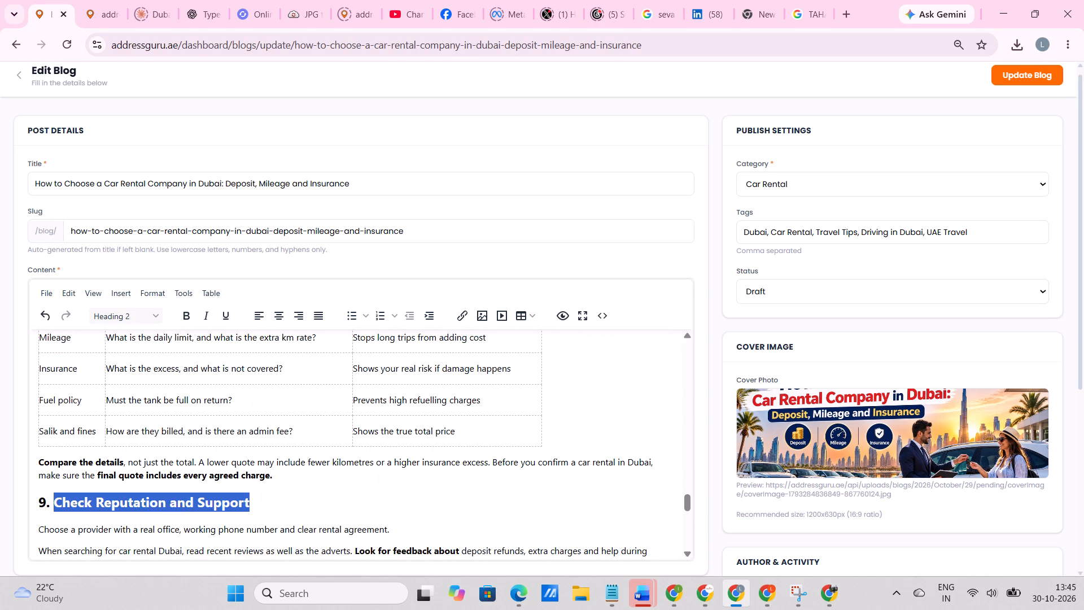
pyautogui.click(664, 597)
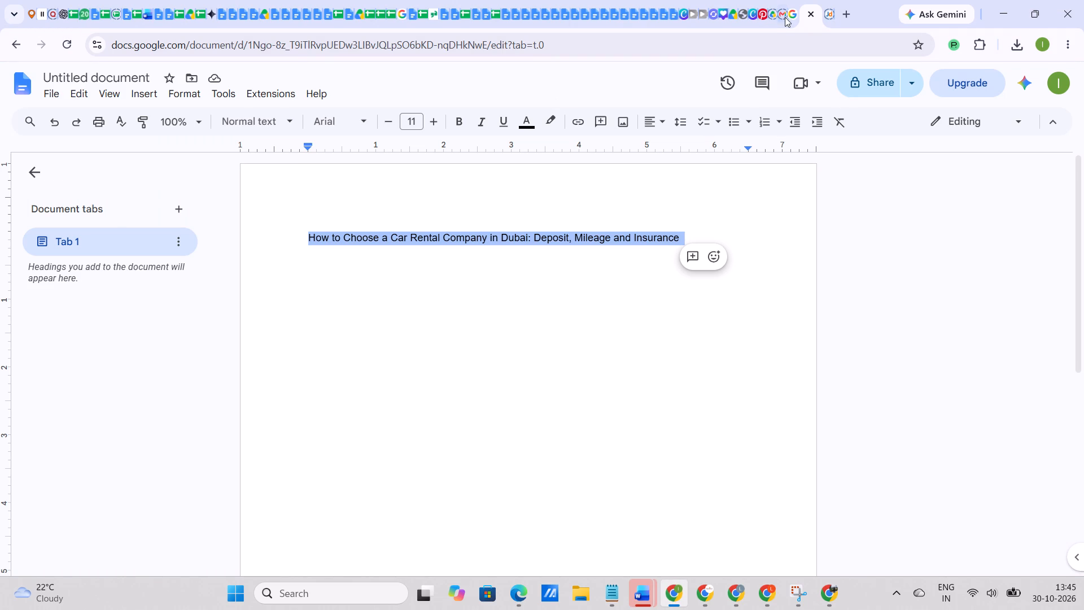
pyautogui.click(761, 0)
pyautogui.click(93, 145)
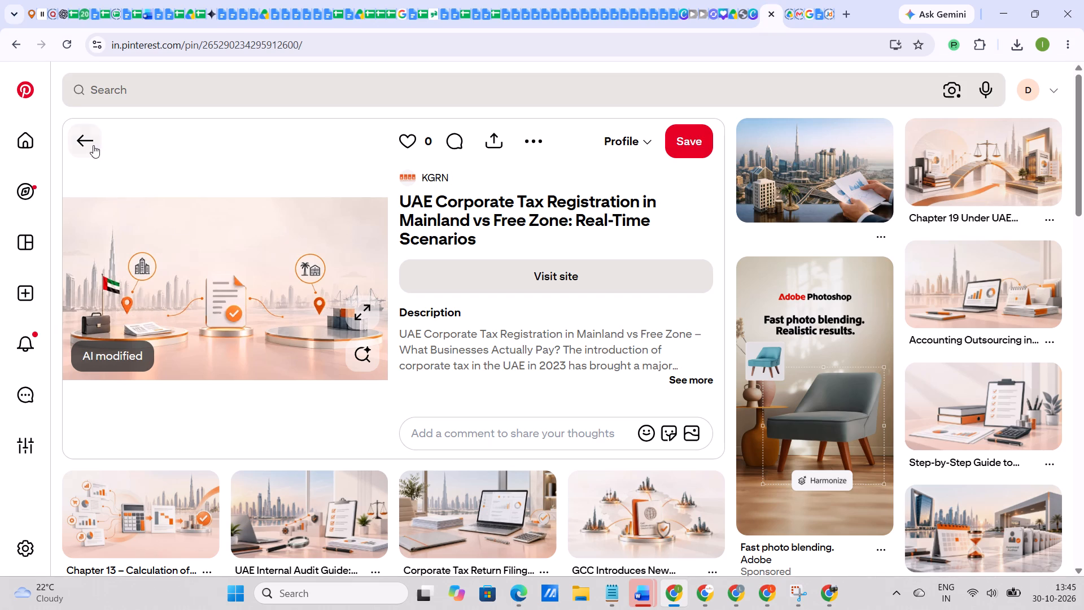
pyautogui.click(292, 102)
pyautogui.hotkey('ctrl', 'a')
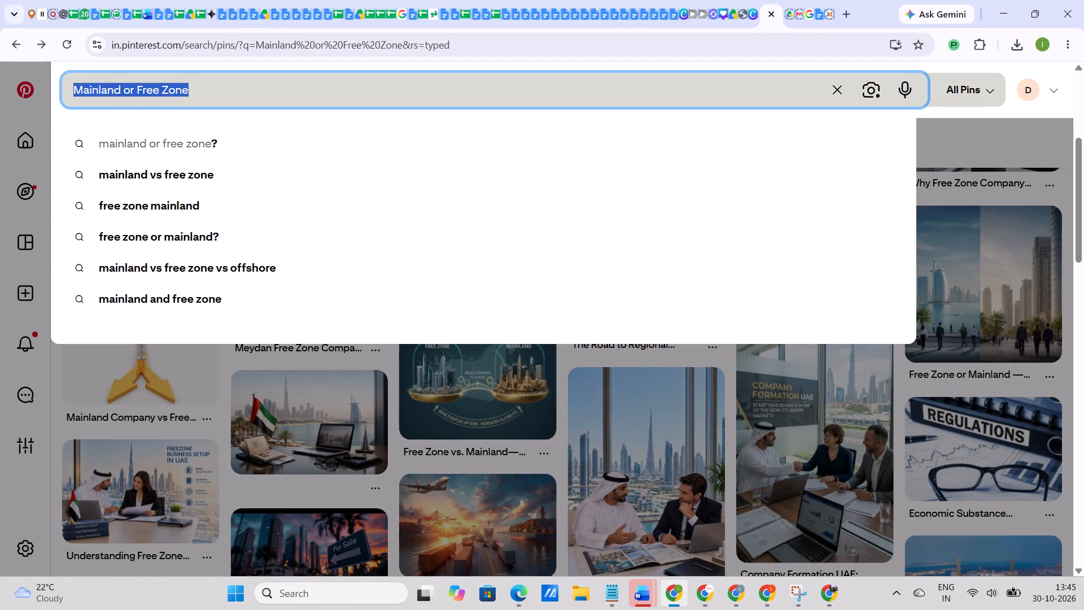
pyautogui.hotkey('ctrl', 'v')
pyautogui.press('Return')
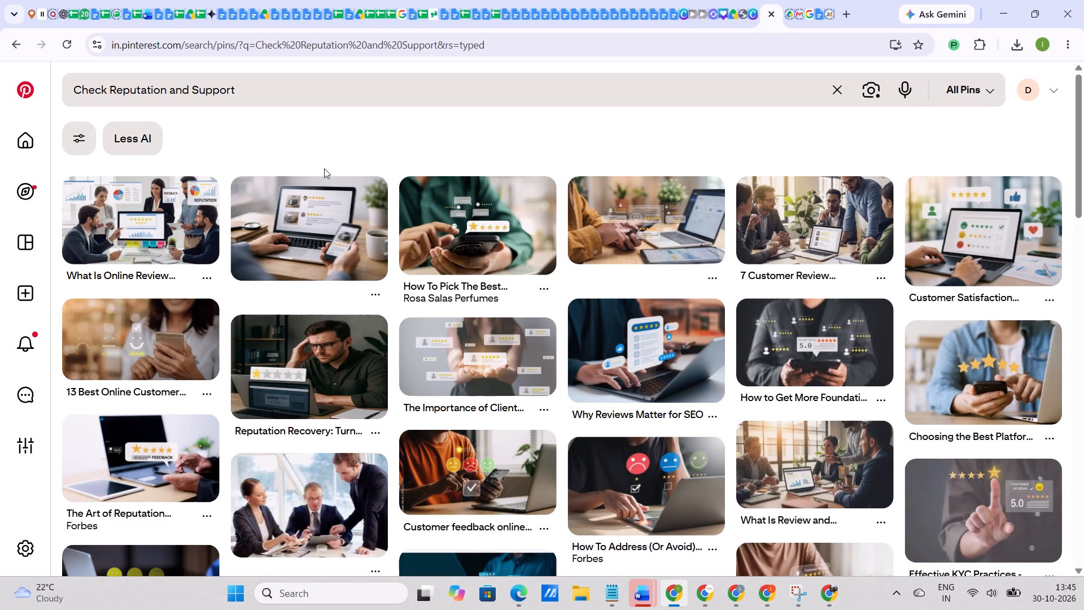
# Browse the Pinterest results and related pins for a customer-feedback image that suits section 9.
pyautogui.scroll(-1, 772, 249)
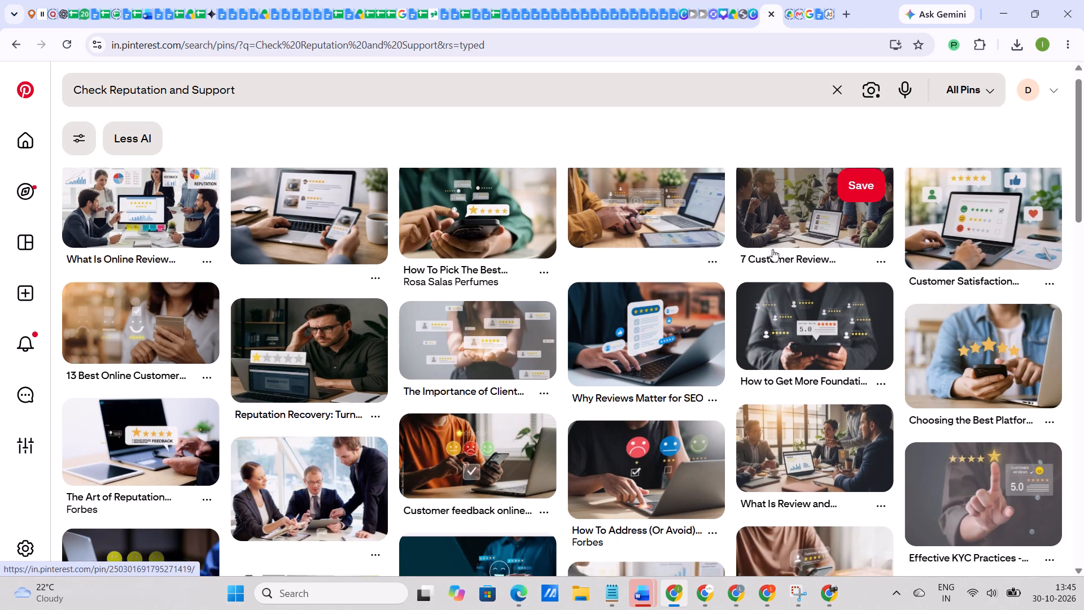
pyautogui.scroll(-2, 772, 249)
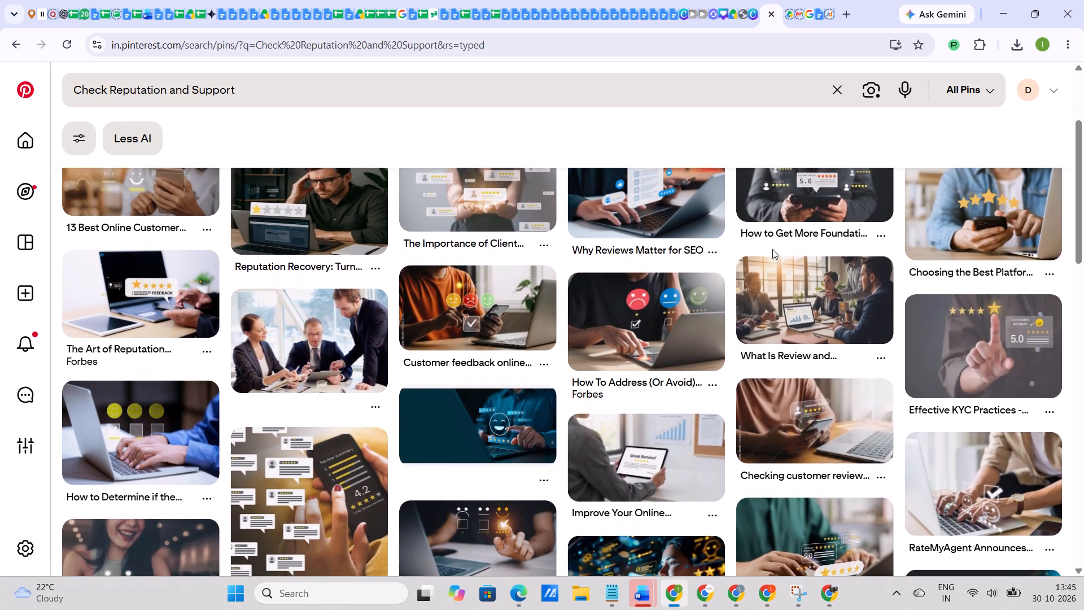
pyautogui.scroll(-2, 772, 249)
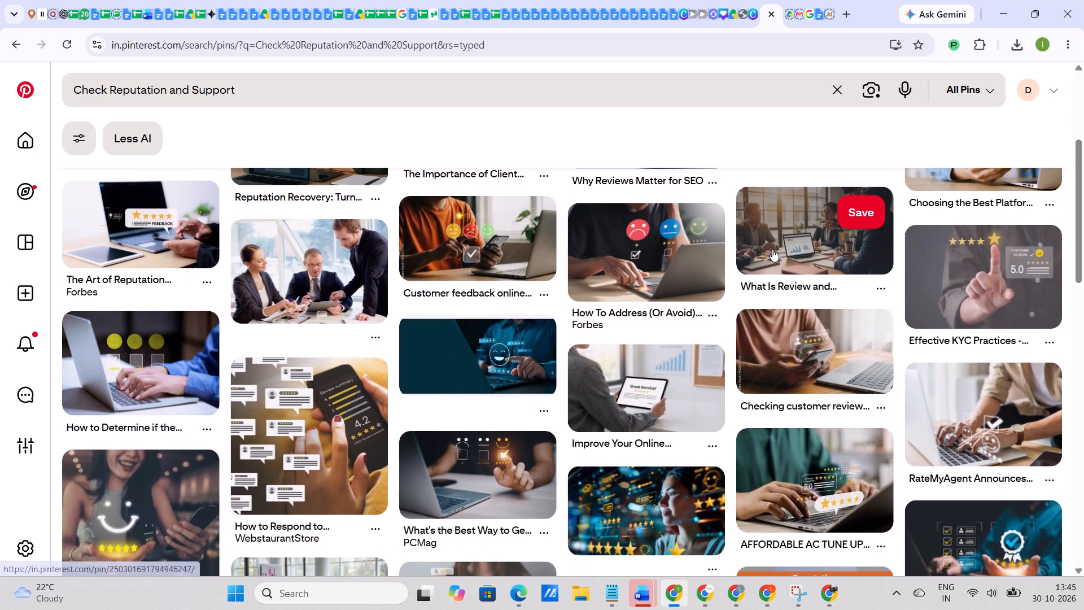
pyautogui.scroll(-1, 772, 249)
pyautogui.doubleClick(491, 252)
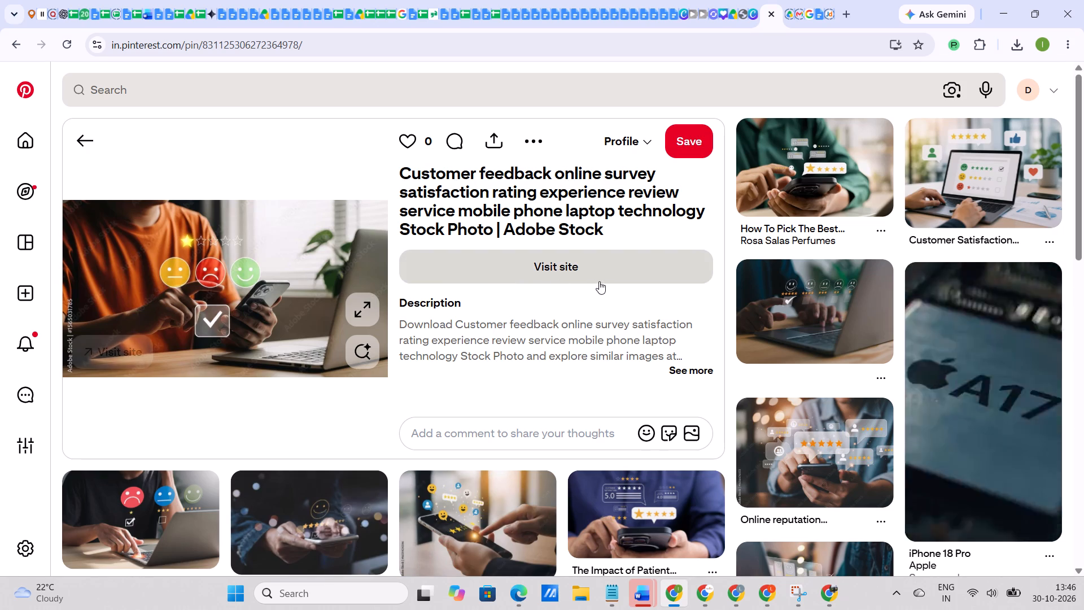
pyautogui.scroll(-3, 600, 281)
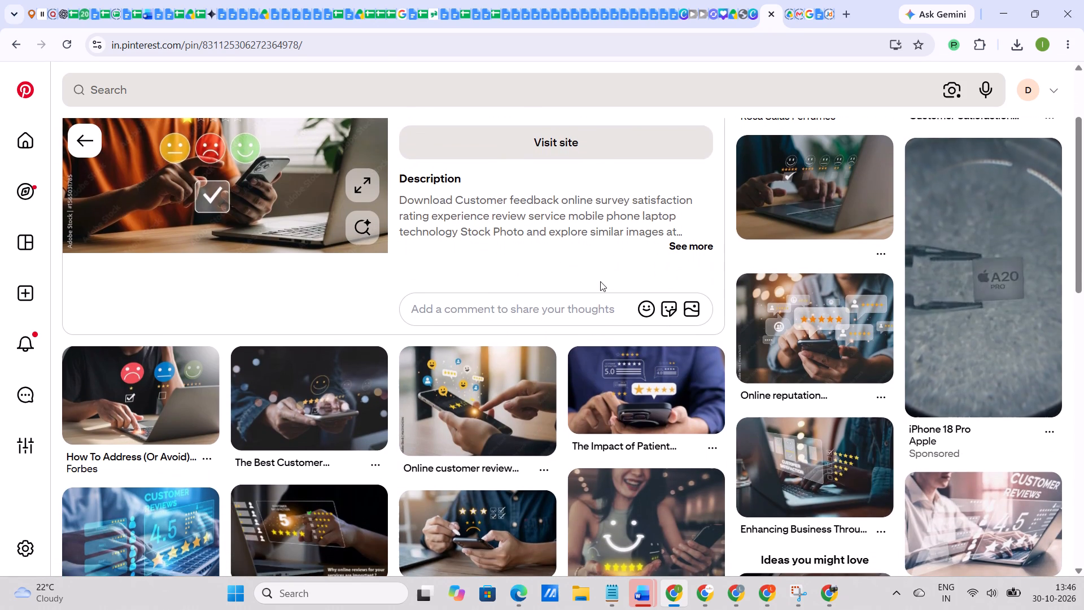
pyautogui.scroll(-2, 600, 281)
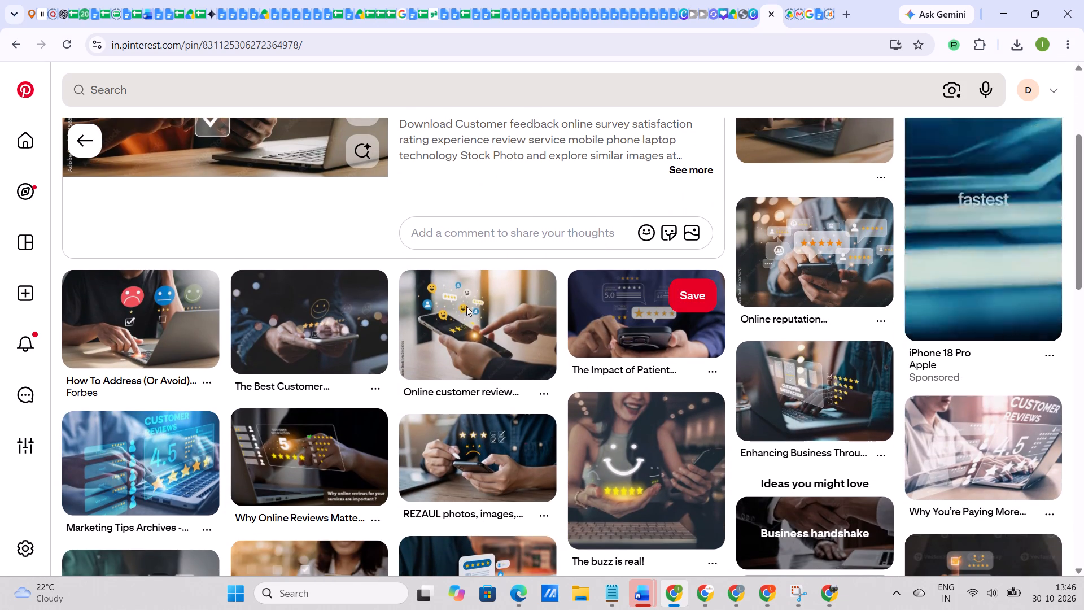
pyautogui.scroll(-1, 446, 308)
pyautogui.click(141, 332)
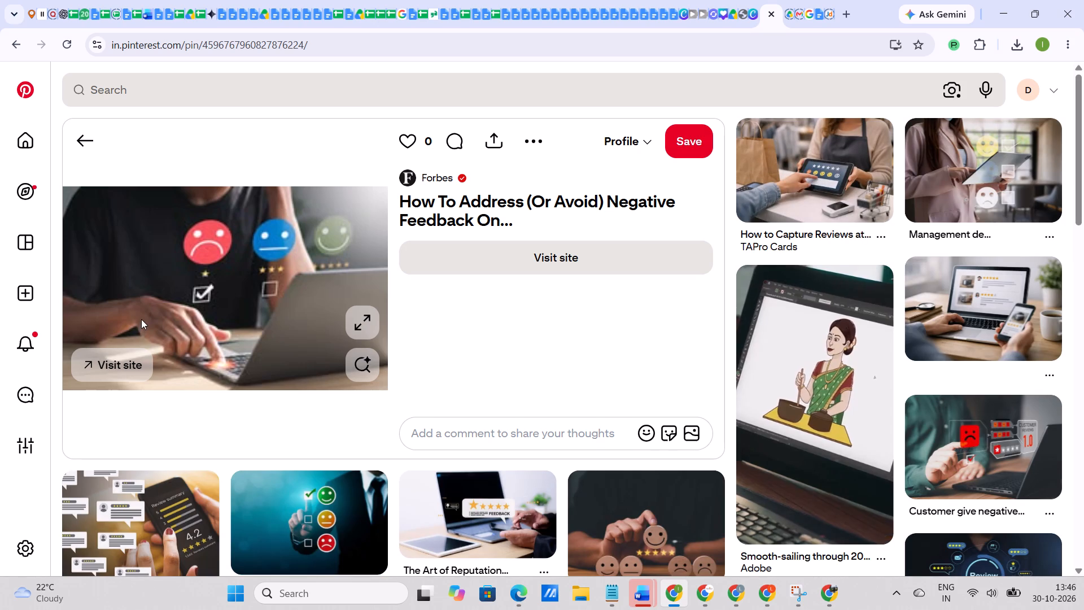
pyautogui.scroll(-3, 141, 319)
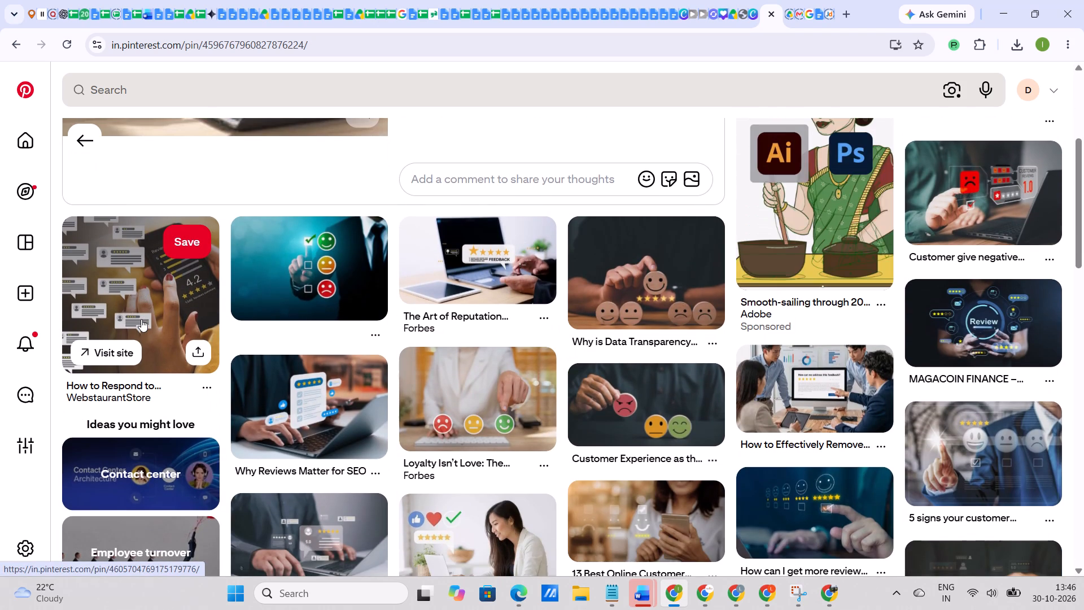
pyautogui.scroll(-1, 156, 321)
# Open the pin of a suited hand ticking the green smiley and save its image as a JPEG in Downloads.
pyautogui.click(314, 294)
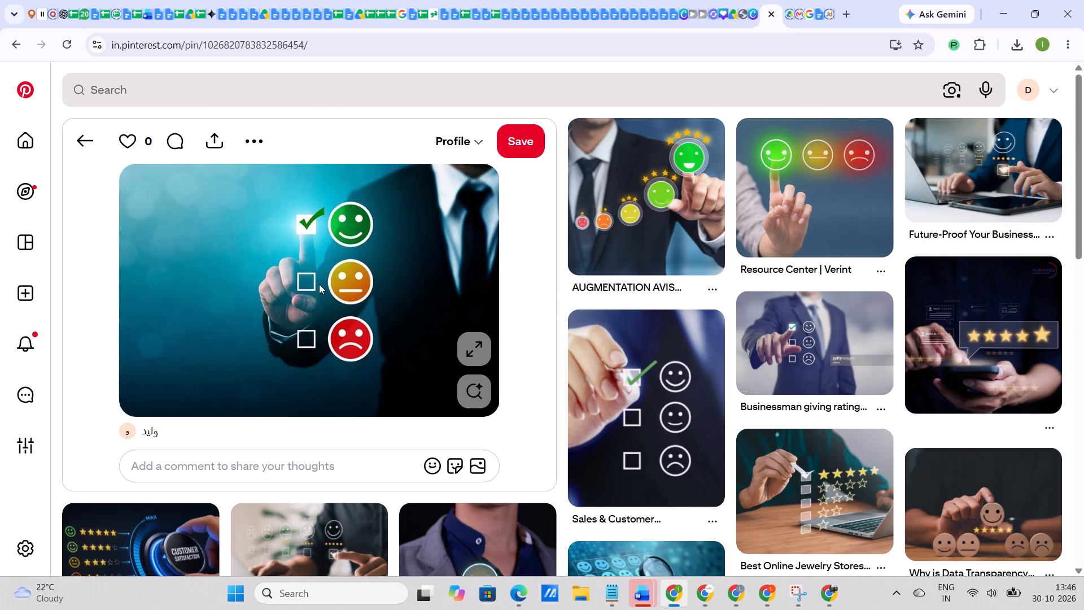
pyautogui.rightClick(319, 284)
pyautogui.click(381, 328)
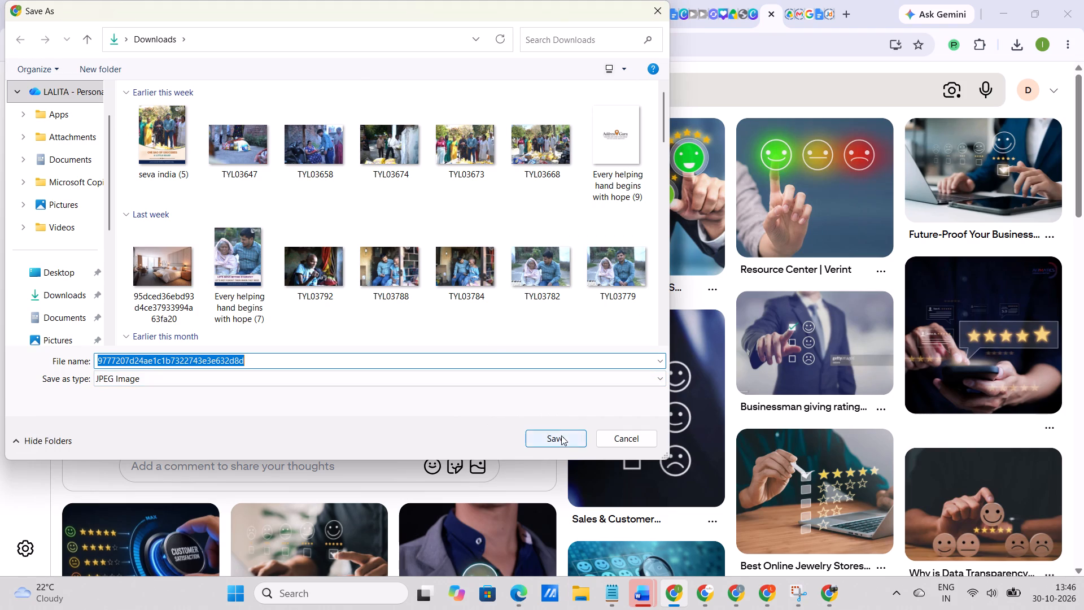
pyautogui.click(561, 435)
# Return to the blog editor and add a blank paragraph below "Choose a provider with a real office" in section 9.
pyautogui.click(745, 603)
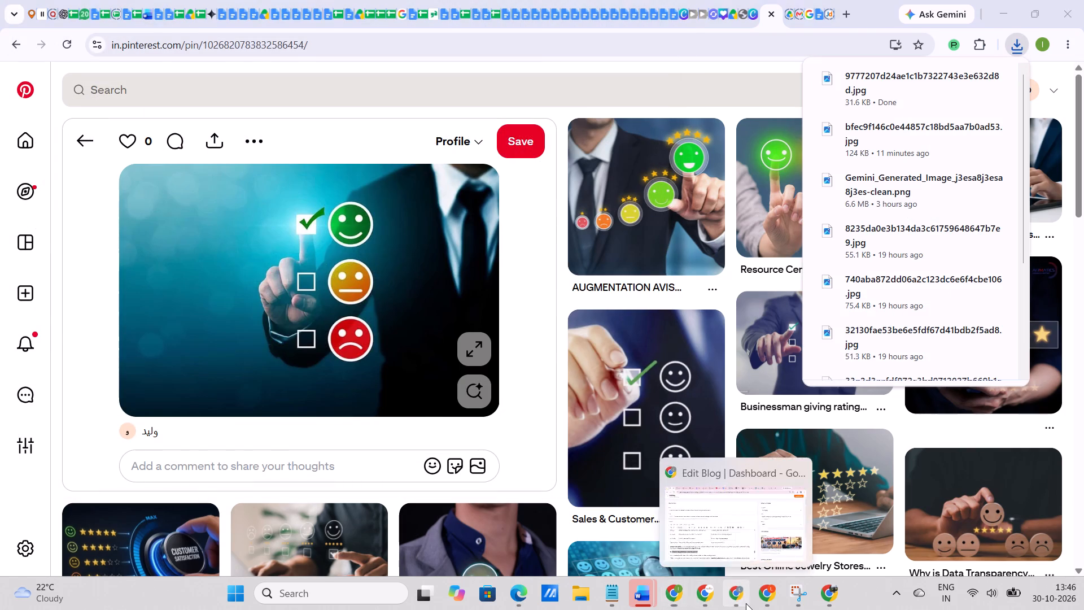
pyautogui.scroll(3, 393, 440)
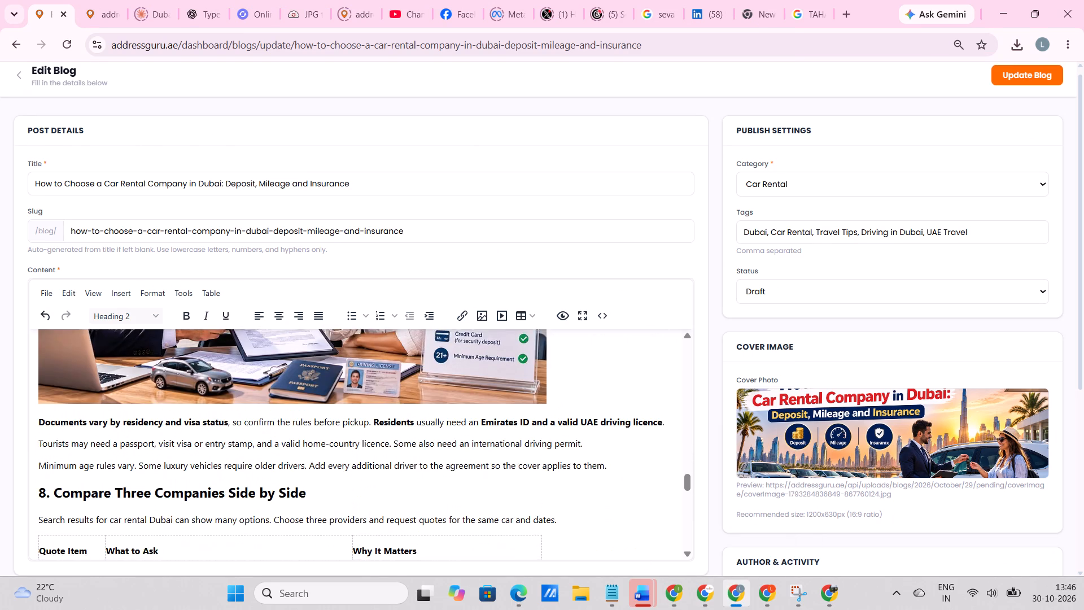
pyautogui.scroll(-6, 383, 447)
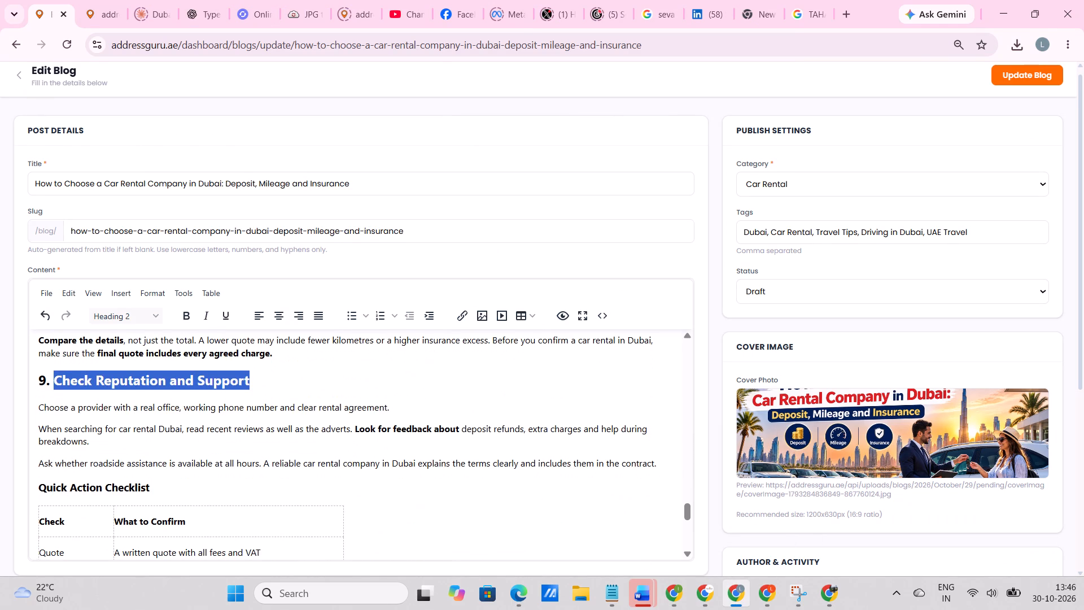
pyautogui.scroll(-1, 302, 461)
pyautogui.hscroll(-1, 364, 438)
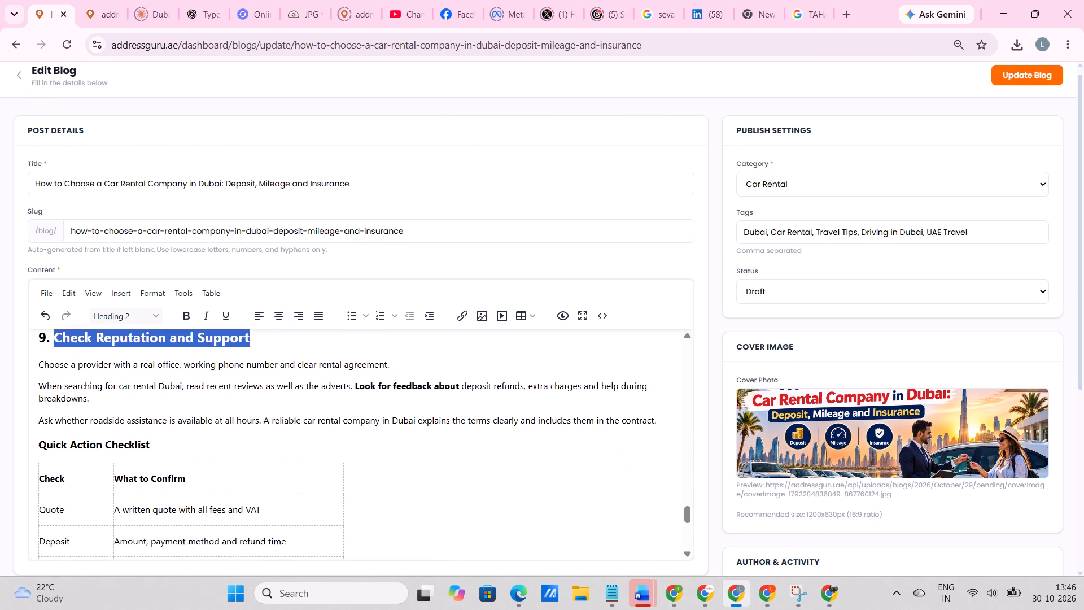
pyautogui.hscroll(-2, 282, 438)
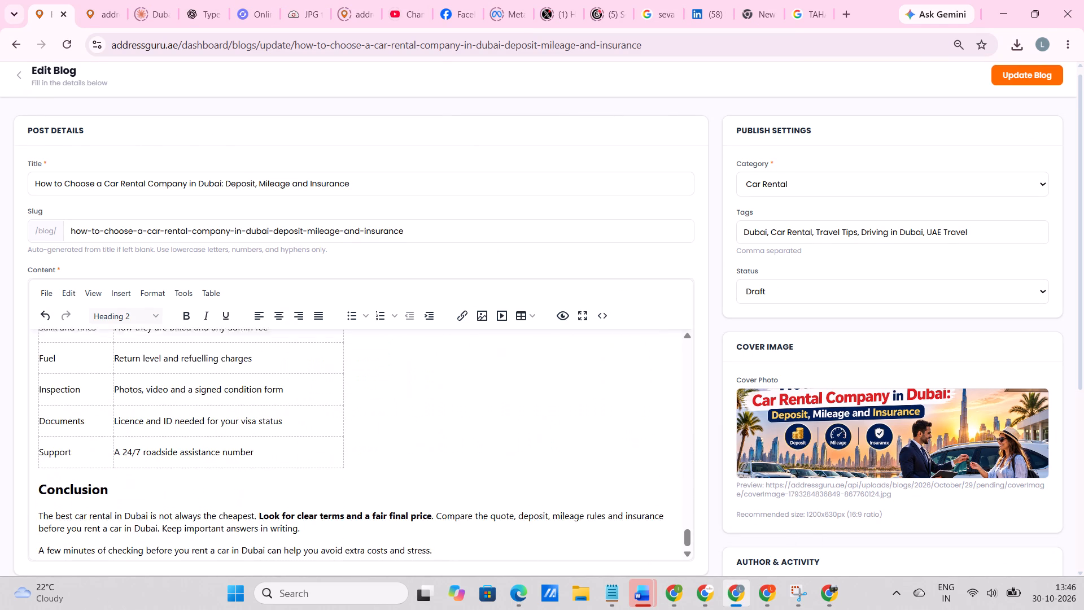
pyautogui.hscroll(-1, 264, 433)
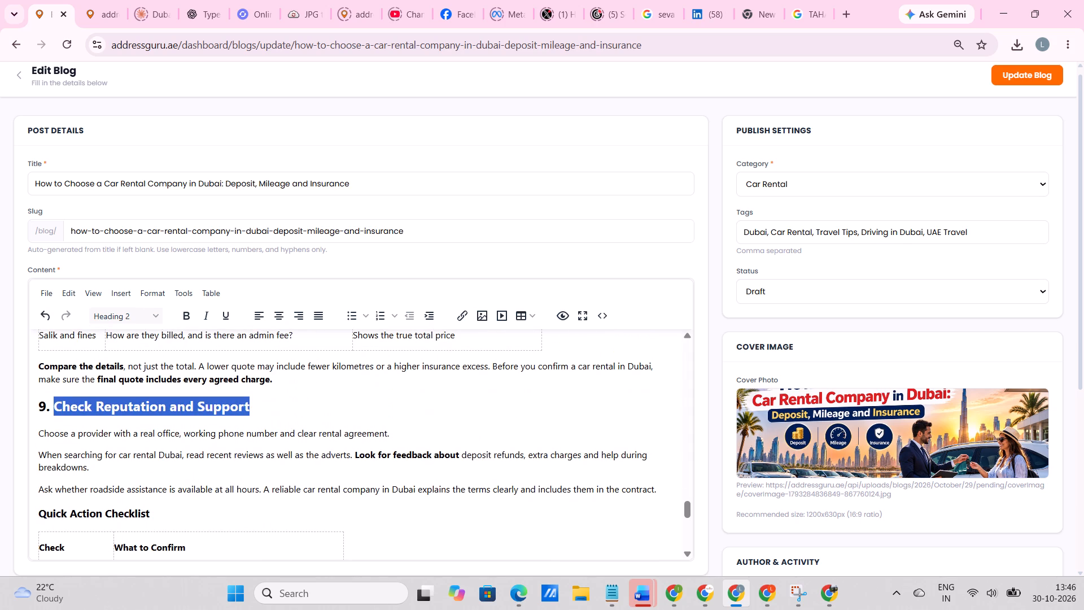
pyautogui.click(417, 439)
pyautogui.press('Return')
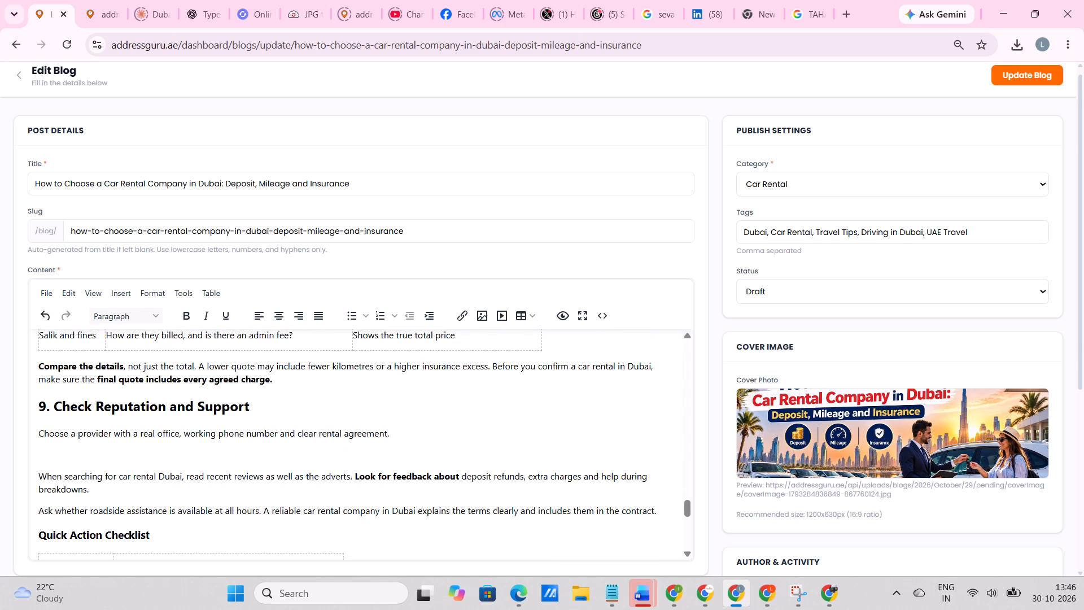
# Copy "Car Rental" from the blog's tags and place the cursor in section 9's blank paragraph.
pyautogui.moveTo(771, 230); pyautogui.dragTo(815, 225)
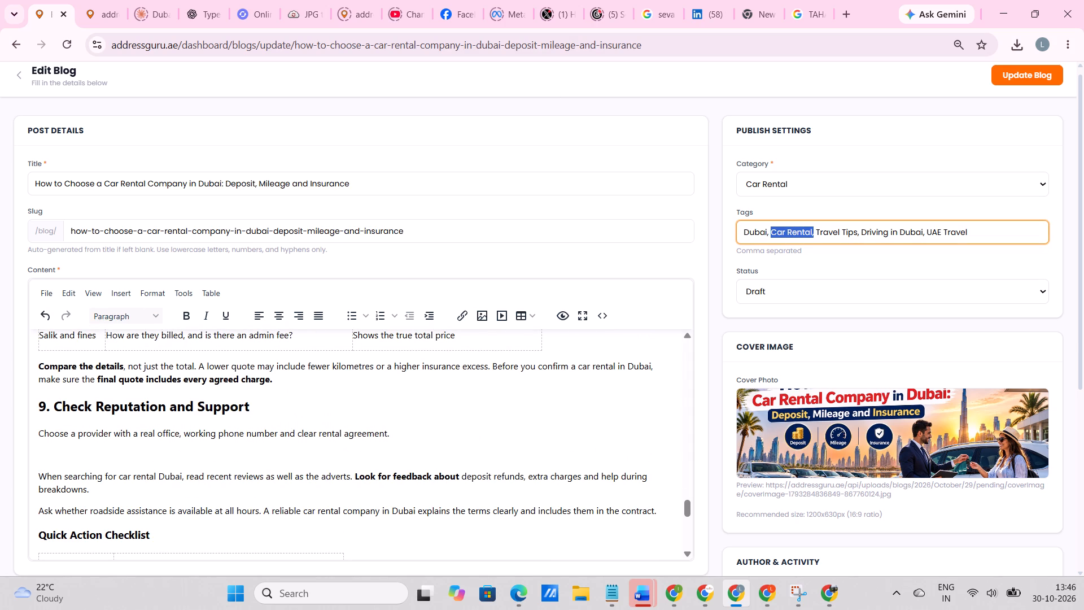
pyautogui.moveTo(815, 225); pyautogui.dragTo(812, 224)
pyautogui.hotkey('ctrl', 'c')
pyautogui.click(67, 454)
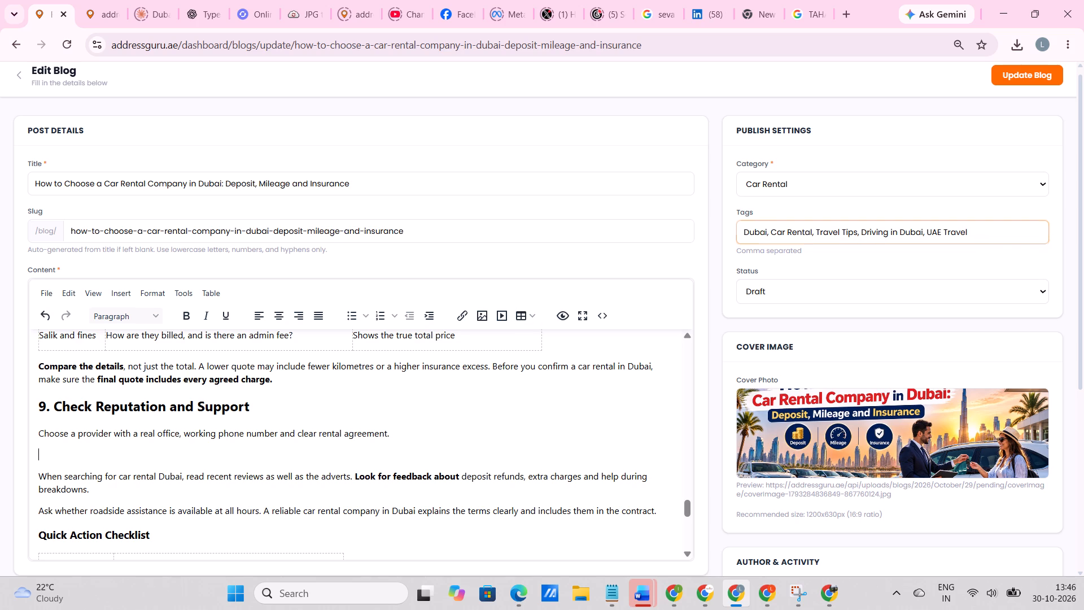
# Convert the saved image 9777207d24ae1c1b7322743e3e632d8d.jpg to WEBP with CloudConvert.
pyautogui.click(257, 0)
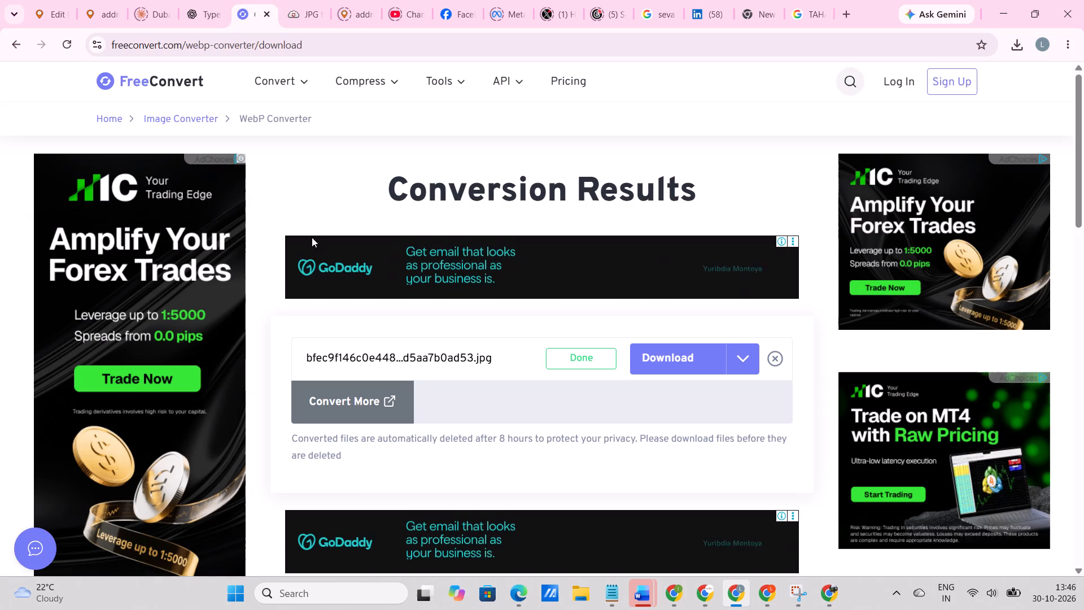
pyautogui.click(67, 53)
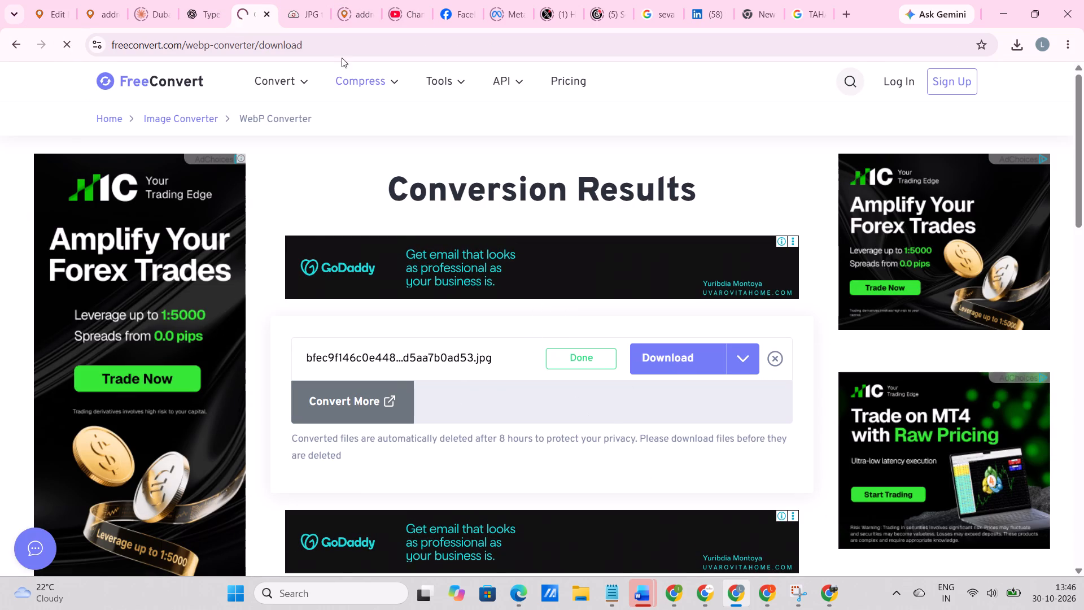
pyautogui.click(303, 8)
pyautogui.click(528, 471)
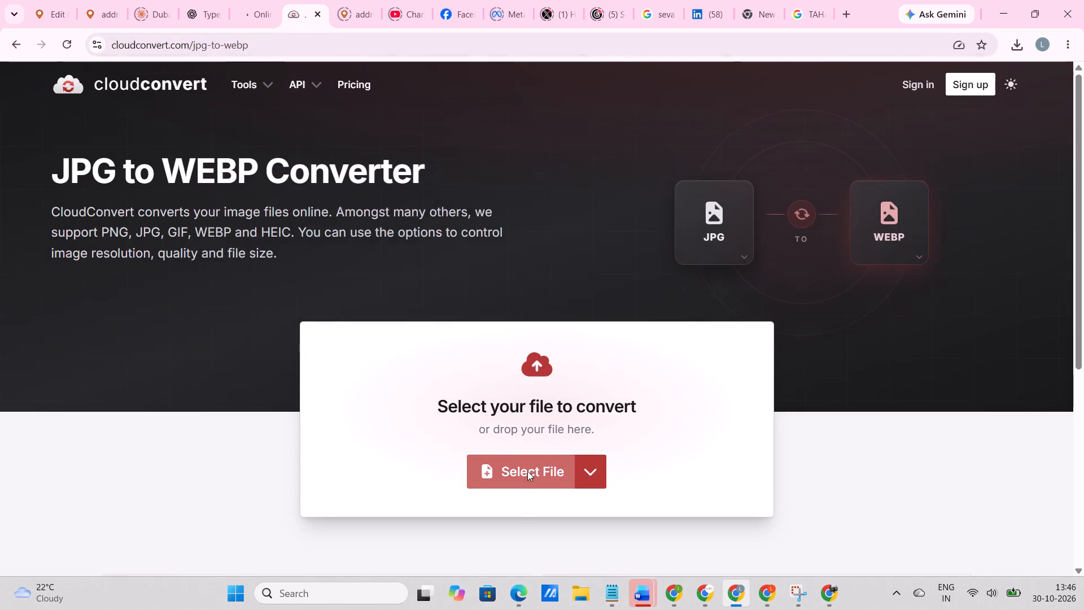
pyautogui.click(177, 166)
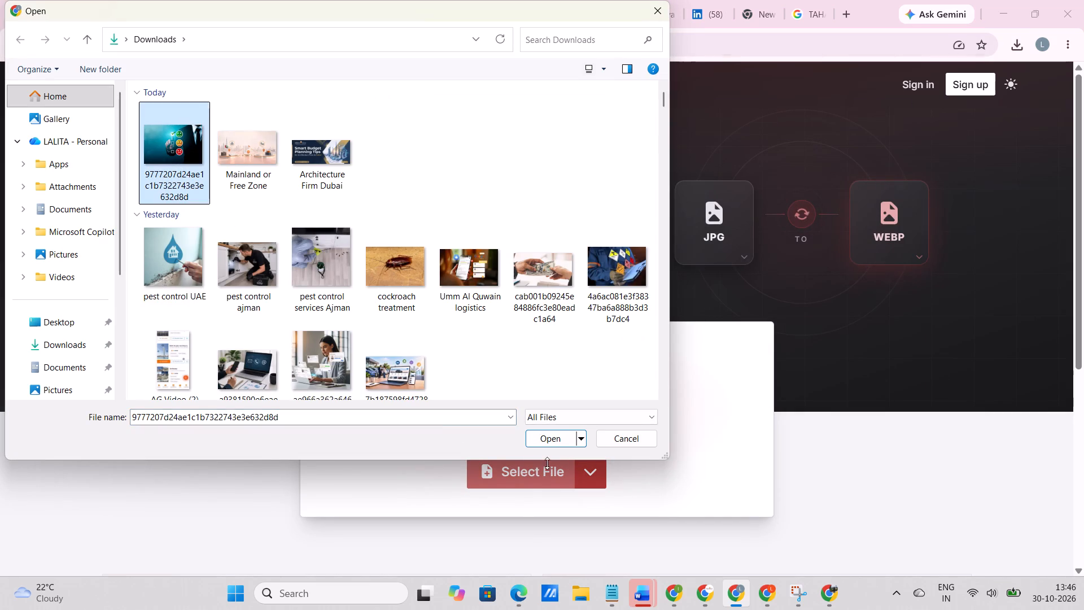
pyautogui.click(542, 446)
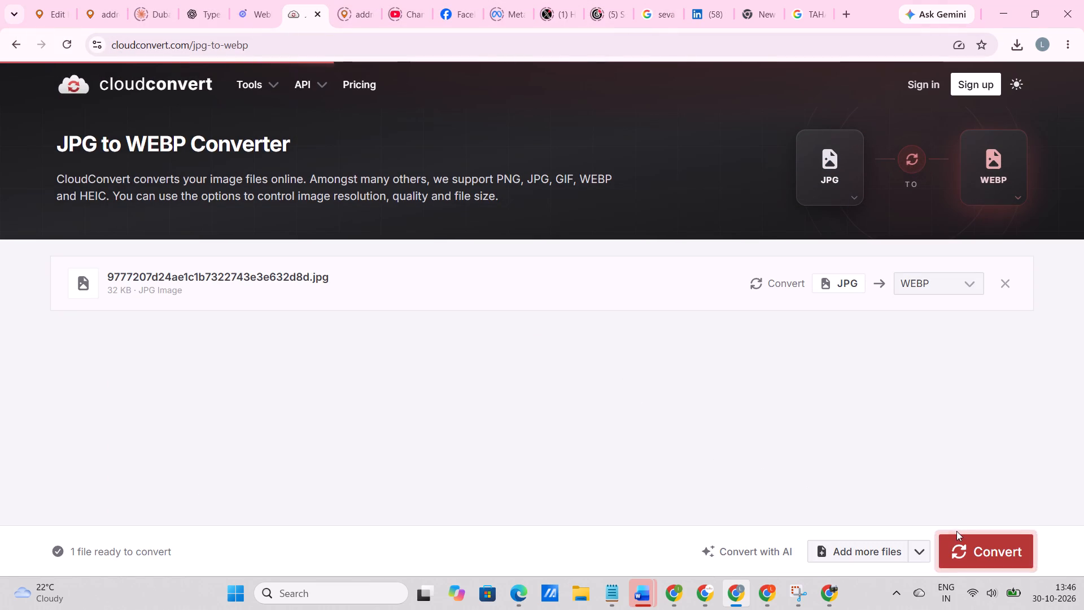
pyautogui.click(984, 552)
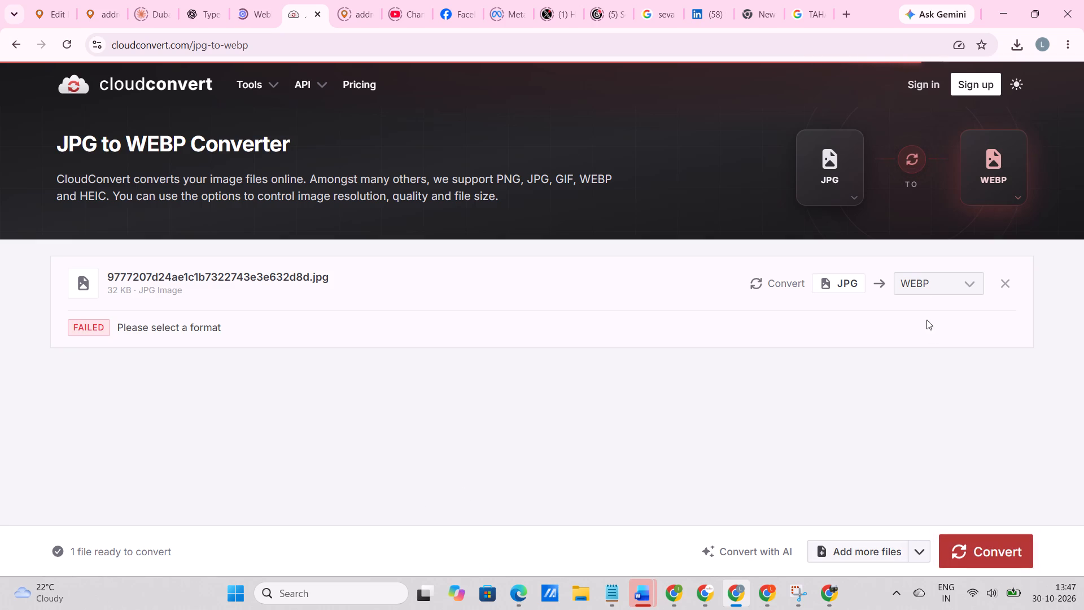
pyautogui.click(916, 284)
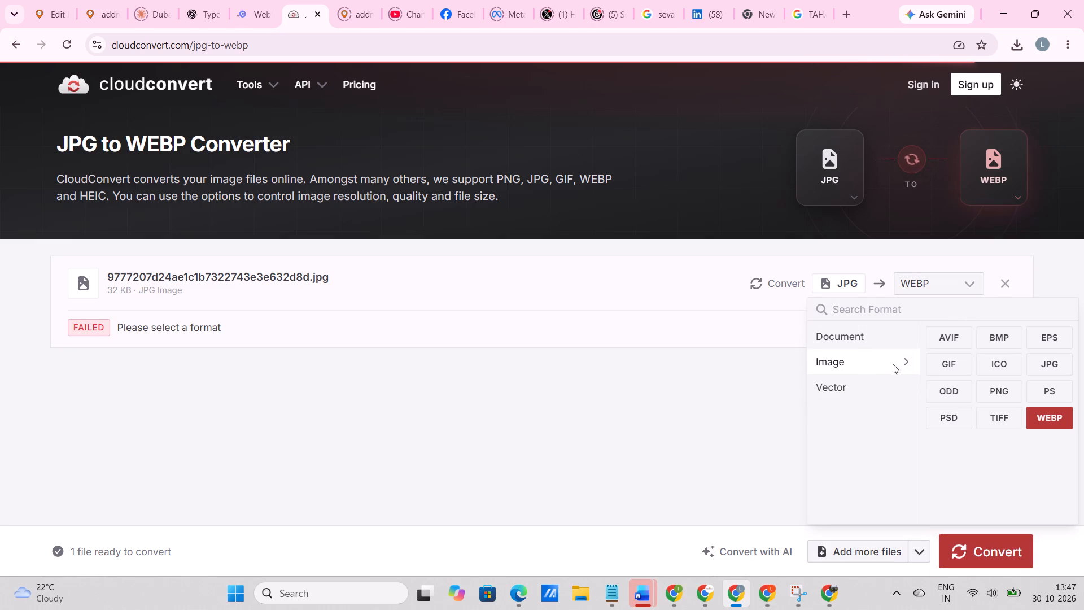
pyautogui.click(1051, 414)
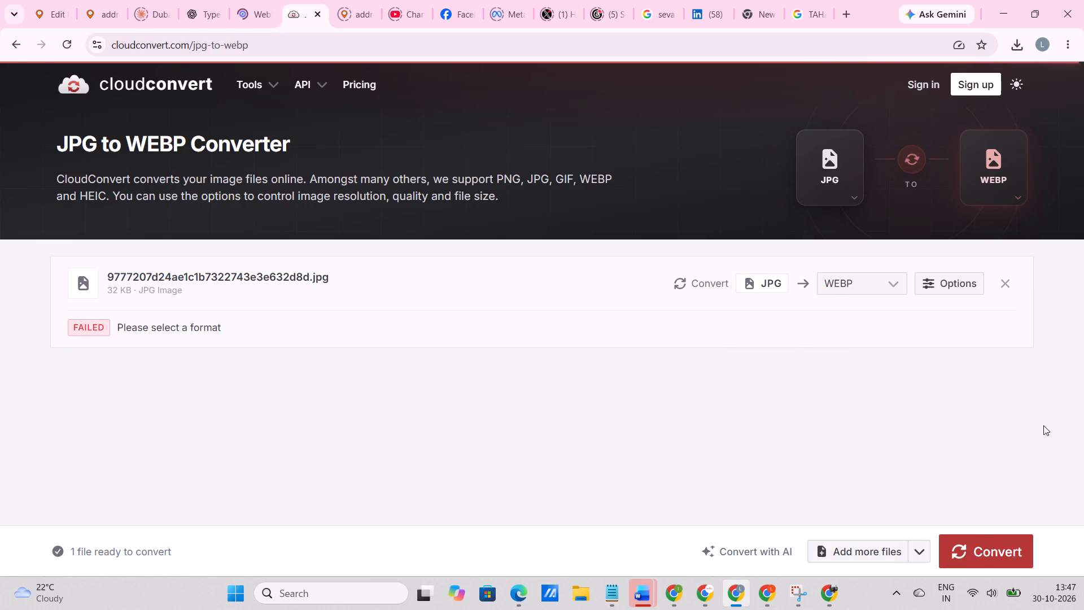
pyautogui.click(985, 553)
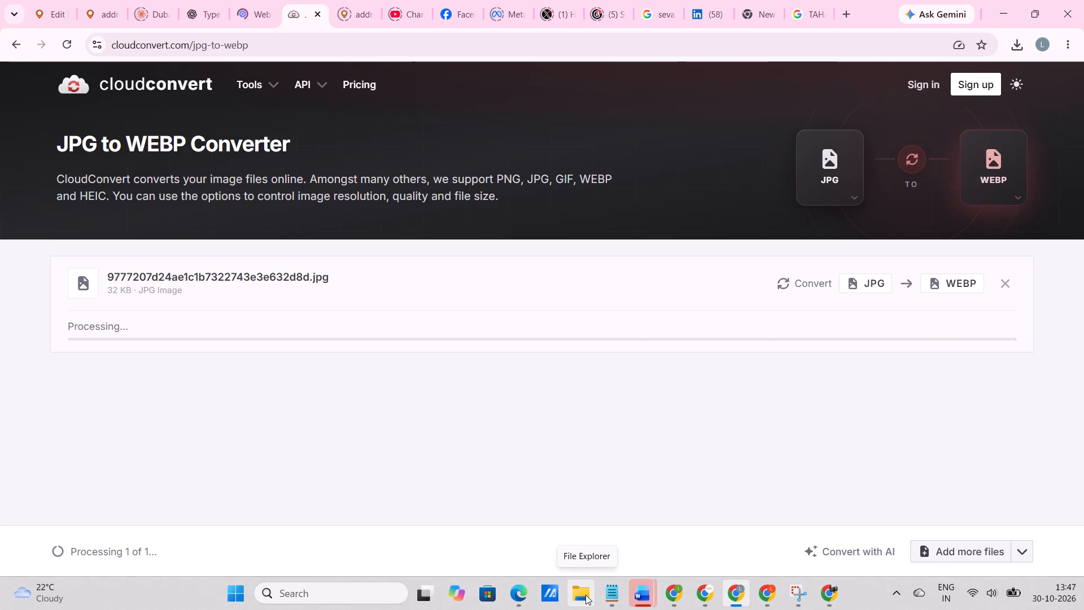
# Delete the original smiley checklist JPEG from the Downloads folder in File Explorer.
pyautogui.click(585, 595)
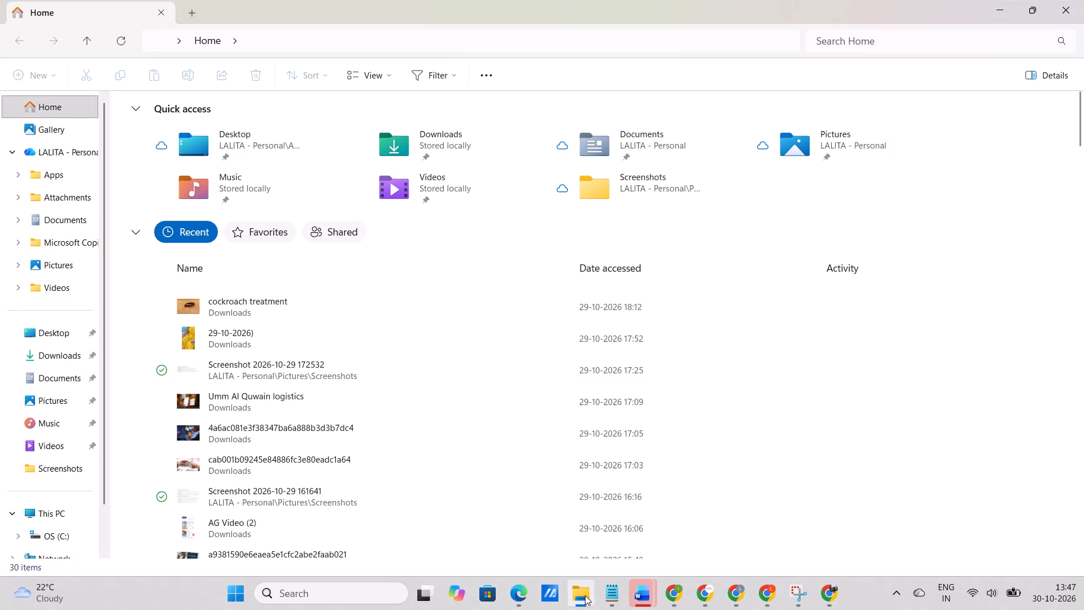
pyautogui.click(41, 364)
pyautogui.click(174, 235)
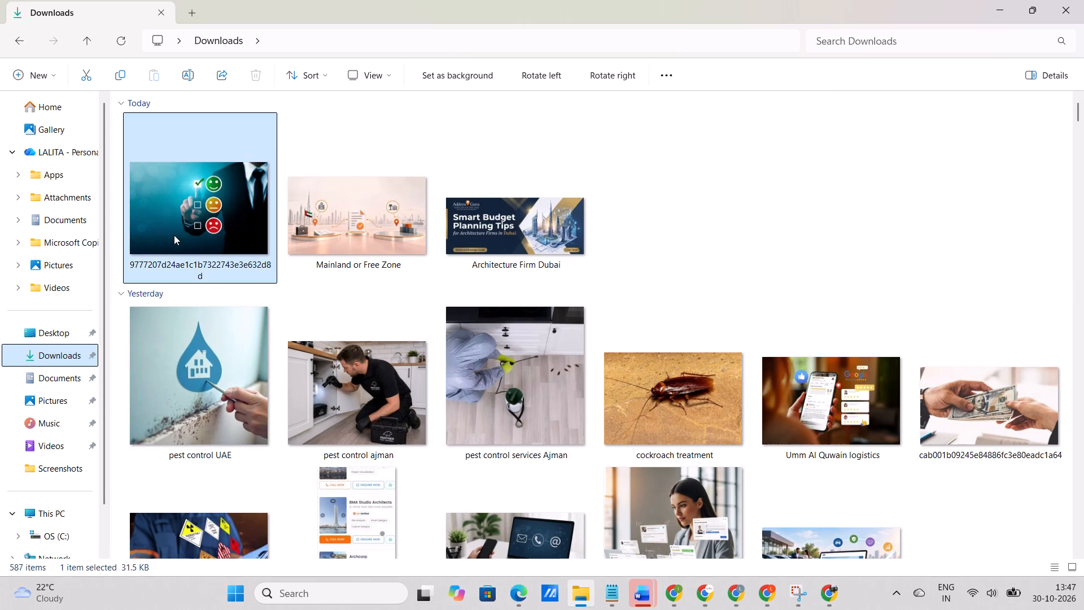
pyautogui.click(259, 77)
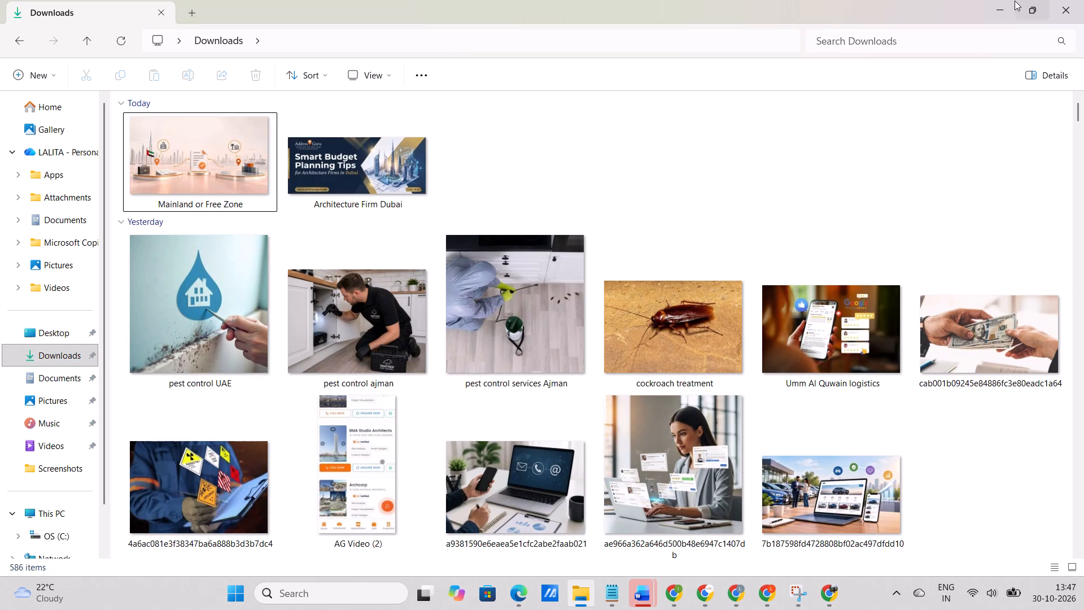
pyautogui.click(993, 5)
# Download the converted WEBP image from CloudConvert.
pyautogui.click(961, 328)
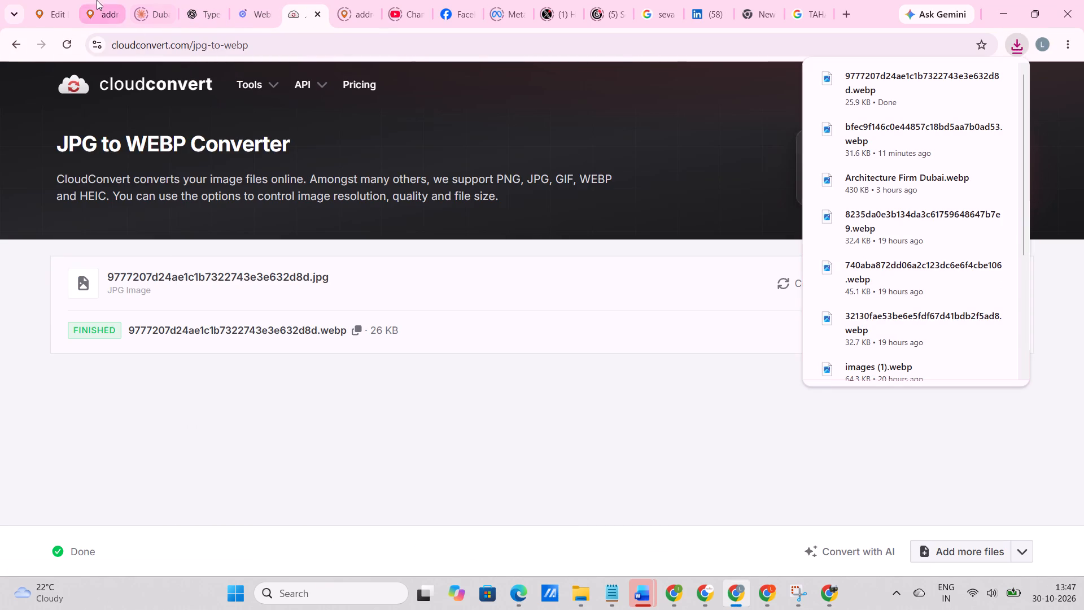
# Rename the downloaded smiley checklist WEBP as "Car Rental" and load it as the image source for section 9's blank paragraph.
pyautogui.click(49, 0)
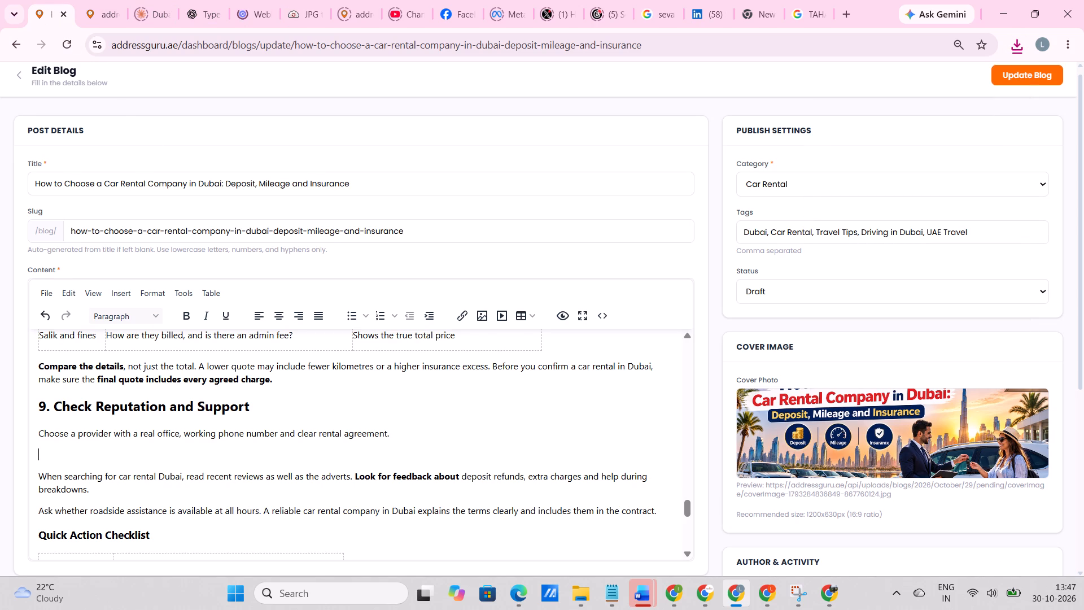
pyautogui.click(124, 296)
pyautogui.click(134, 313)
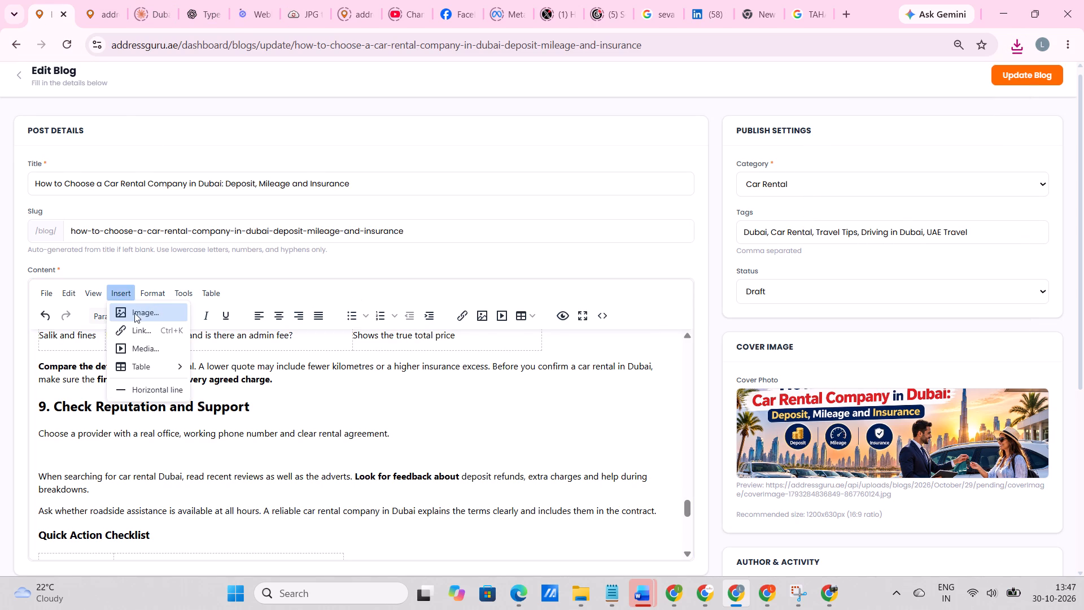
pyautogui.click(661, 289)
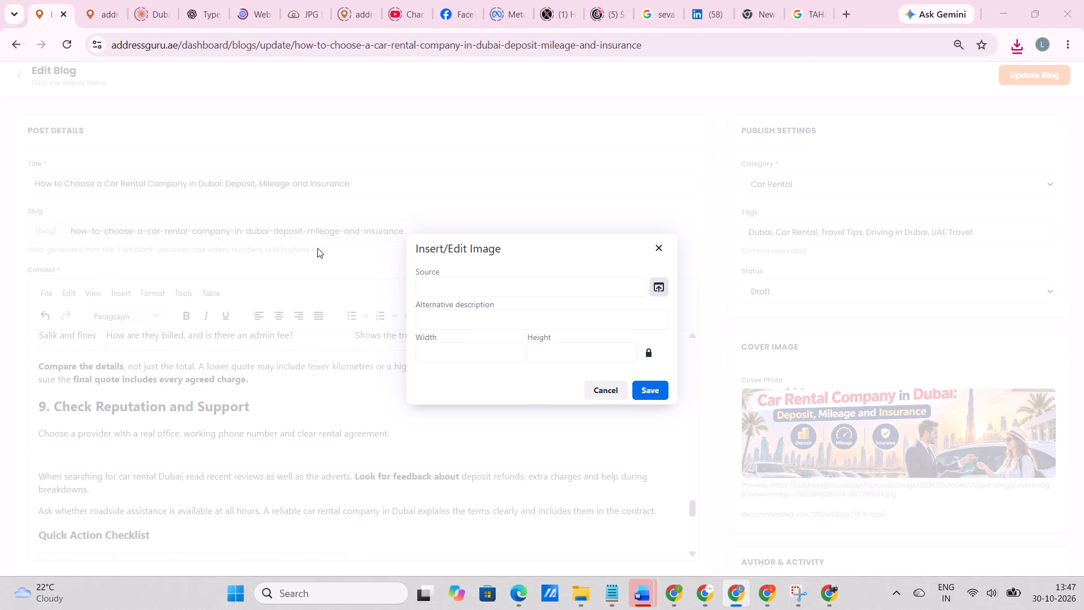
pyautogui.rightClick(159, 152)
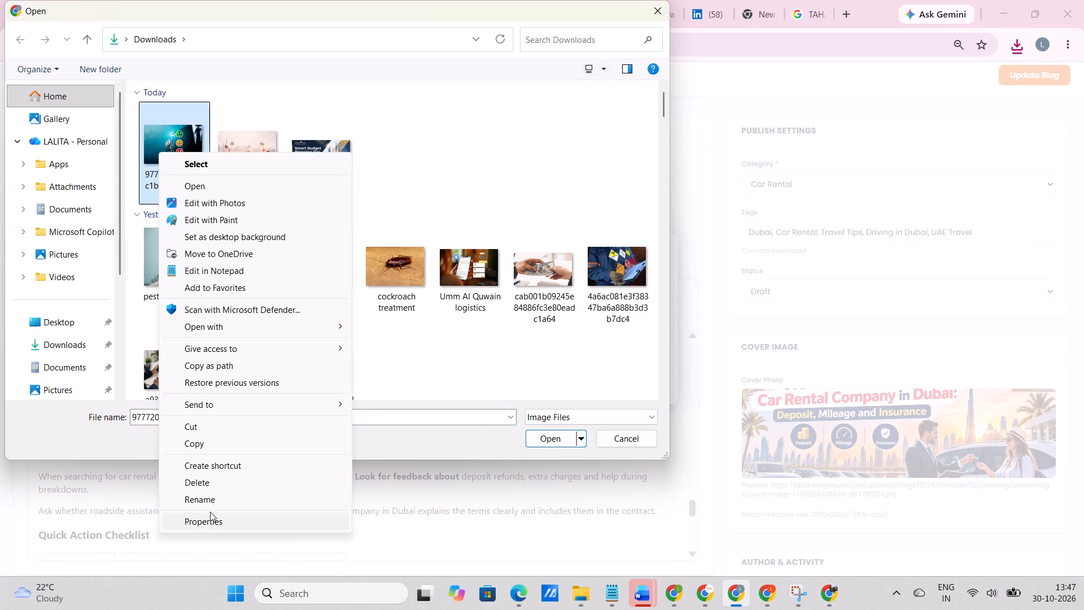
pyautogui.click(208, 500)
pyautogui.hotkey('ctrl', 'v')
pyautogui.press('Return')
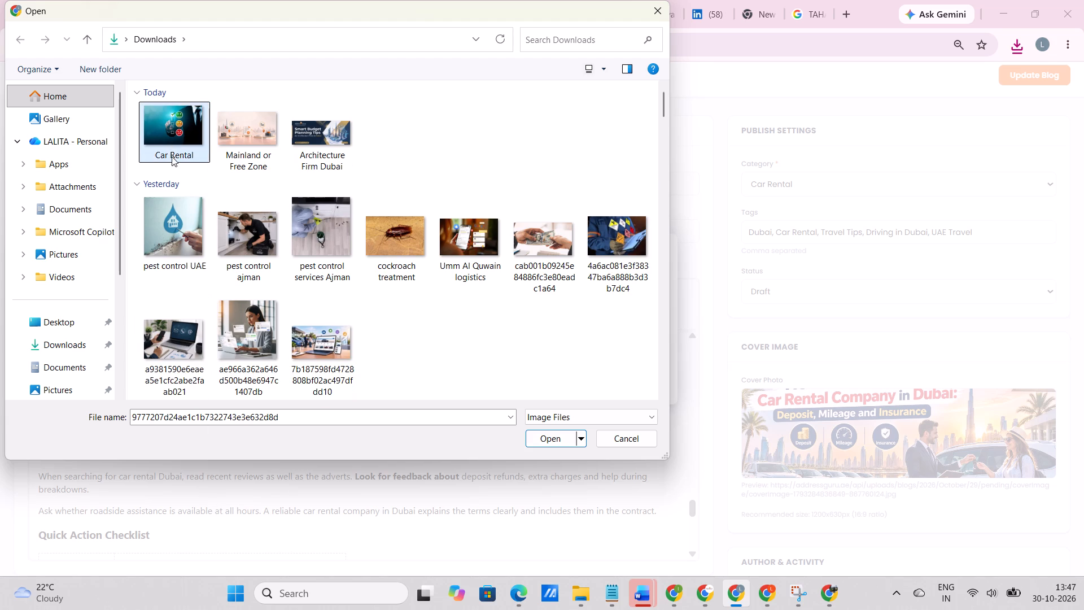
pyautogui.click(165, 134)
pyautogui.click(546, 438)
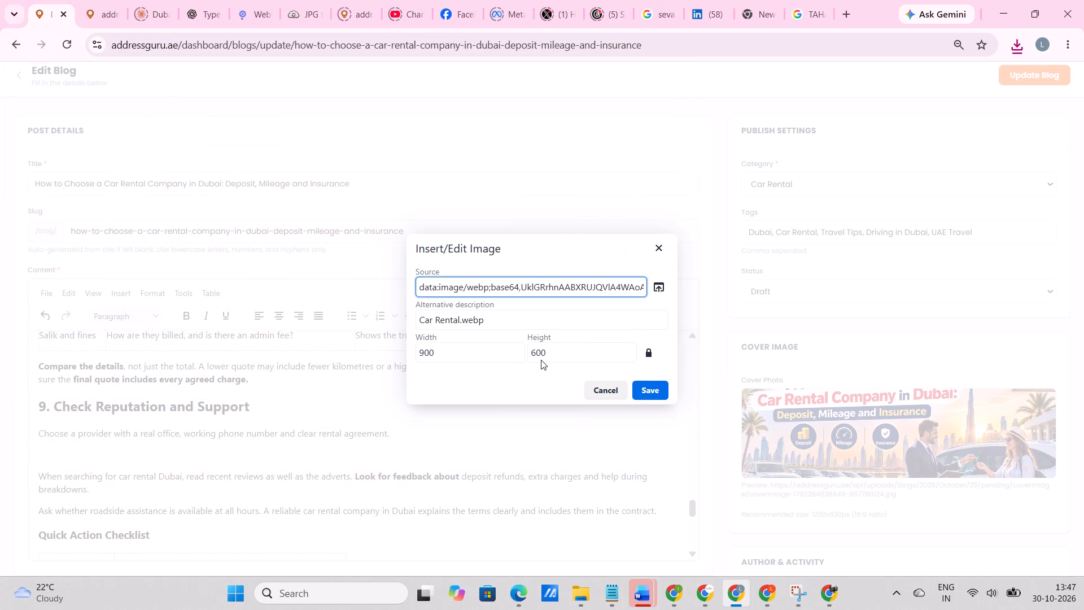
# Set the image's alternative description to "Car Rental" without the file extension and insert the image.
pyautogui.click(521, 315)
pyautogui.press('BackSpace')
pyautogui.press('BackSpace')
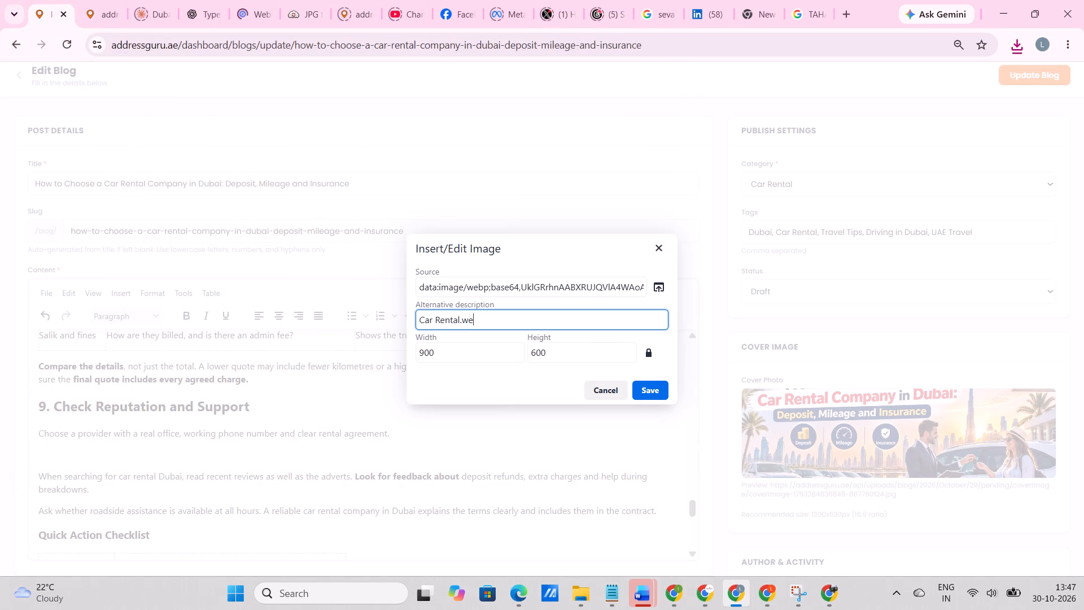
pyautogui.press('BackSpace')
pyautogui.press('BackSpace')
pyautogui.press('BackSpace')
pyautogui.click(653, 390)
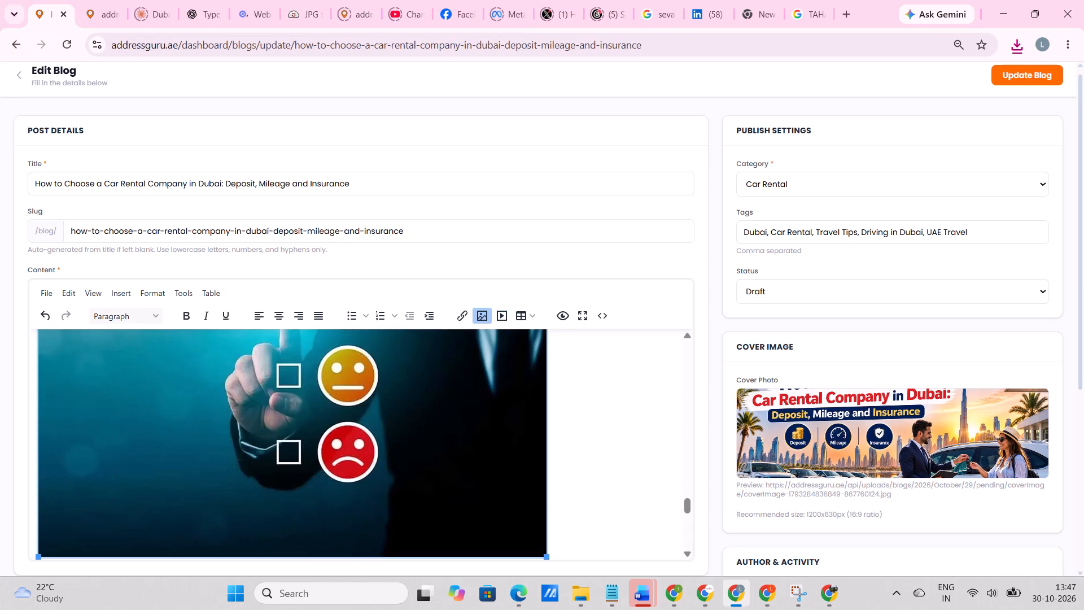
# Shrink the smiley checklist image in section 9 proportionally from its corner.
pyautogui.scroll(3, 633, 392)
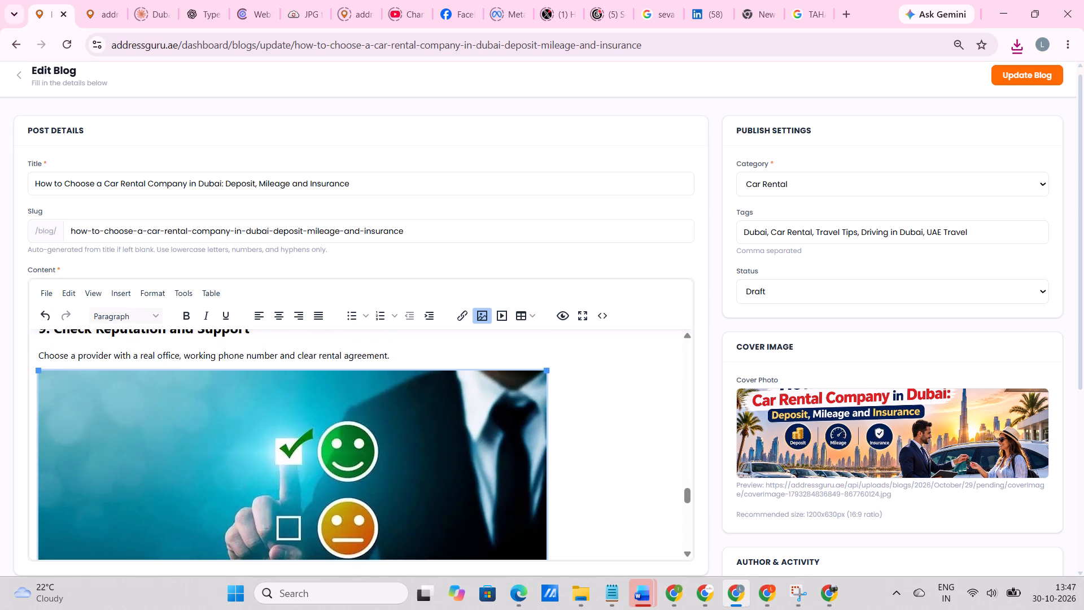
pyautogui.scroll(-3, 622, 403)
pyautogui.moveTo(545, 477); pyautogui.dragTo(506, 435)
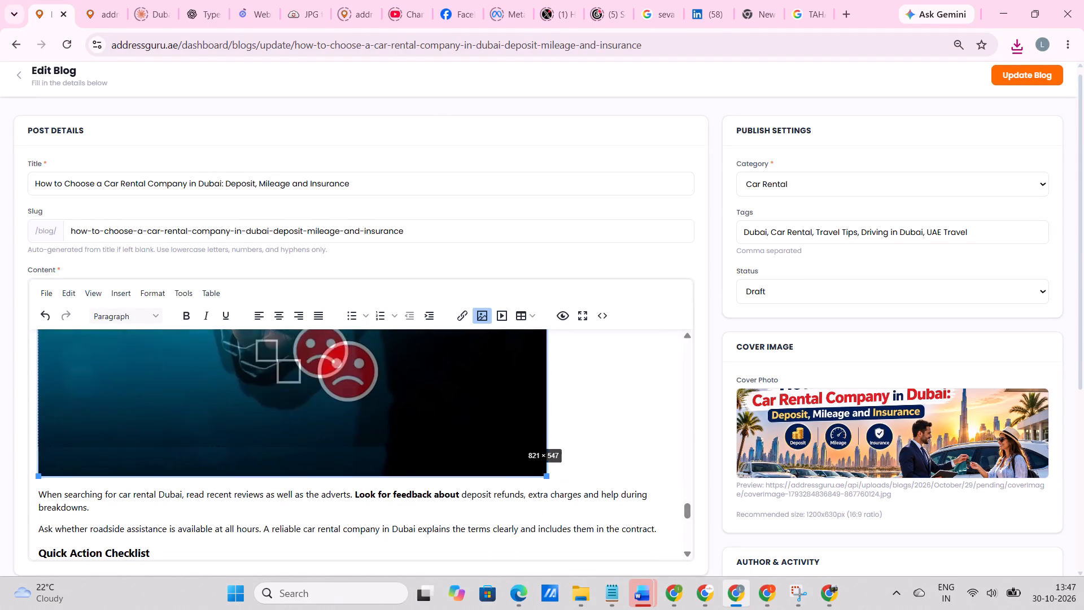
pyautogui.moveTo(506, 435); pyautogui.dragTo(429, 389)
# Review the car rental blog's content from the introduction through to the conclusion, checking formatting, images and tables.
pyautogui.scroll(-3, 458, 433)
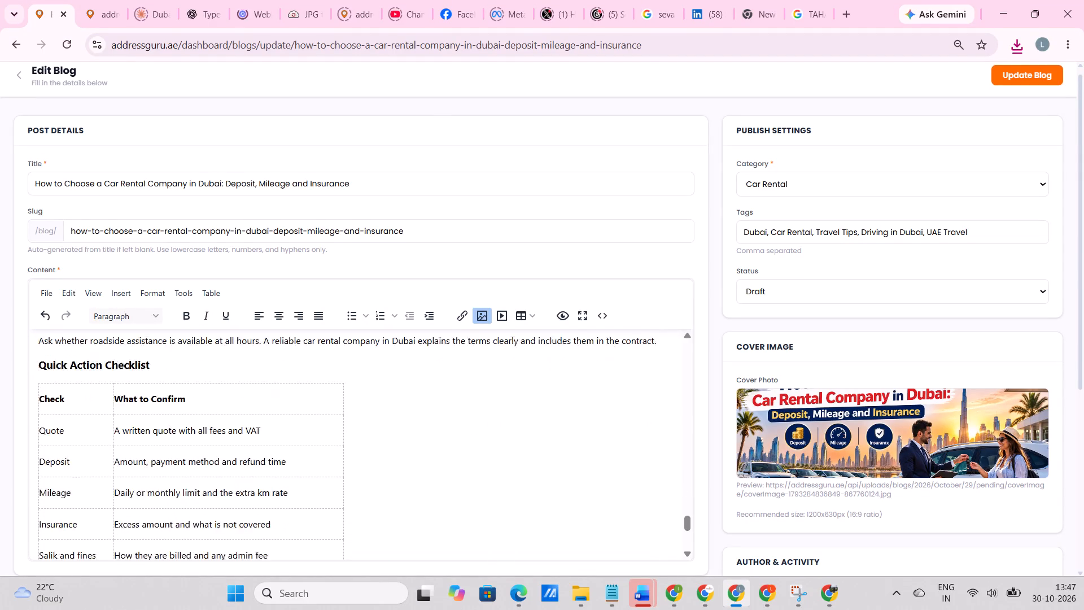
pyautogui.scroll(-3, 458, 433)
pyautogui.scroll(7, 458, 433)
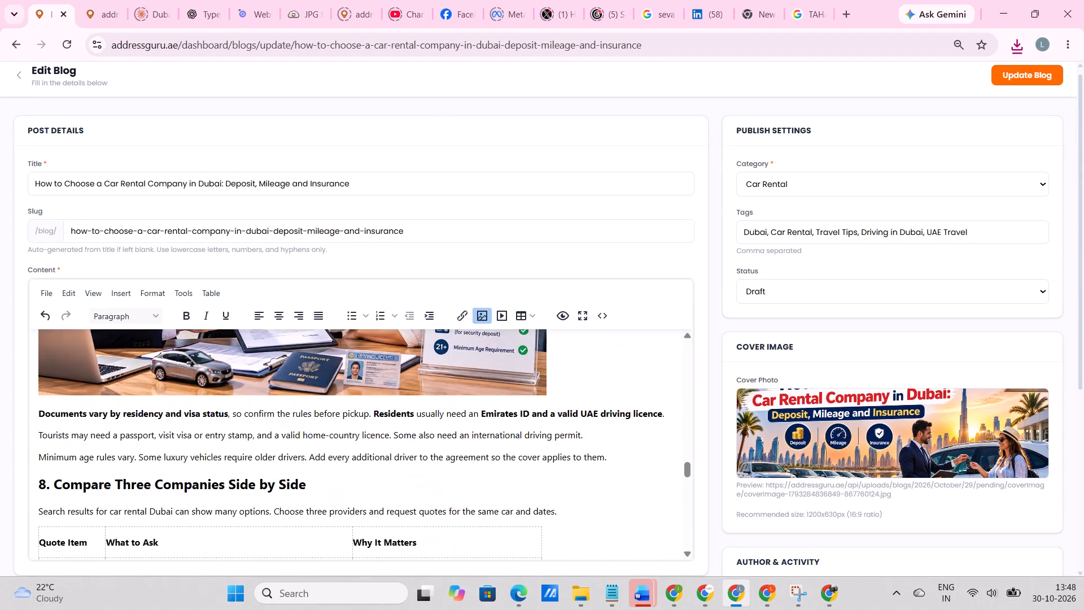
pyautogui.scroll(6, 458, 433)
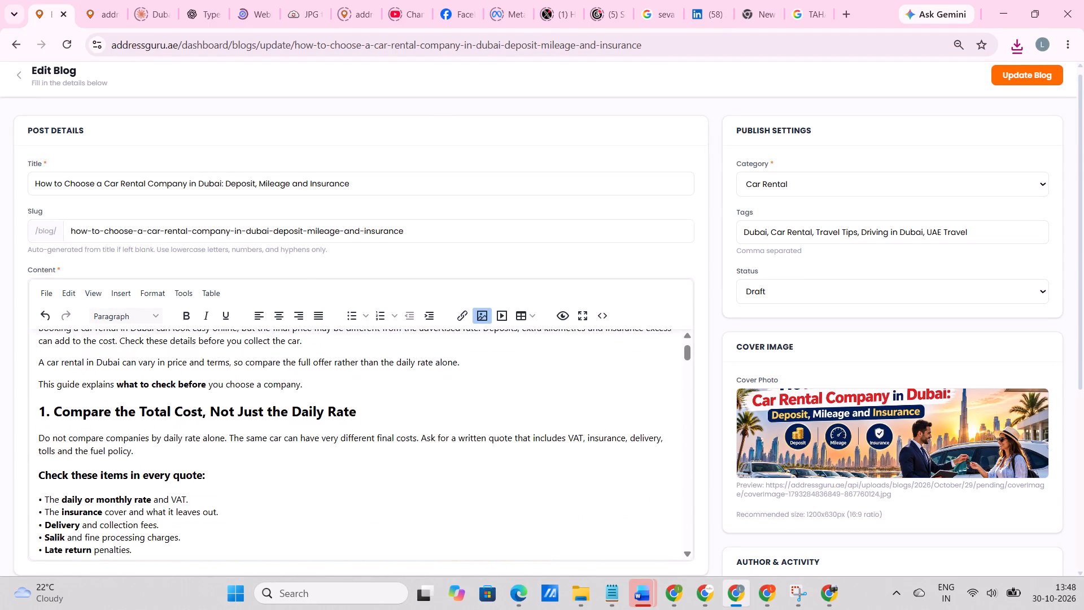
pyautogui.scroll(2, 459, 433)
pyautogui.scroll(-2, 459, 433)
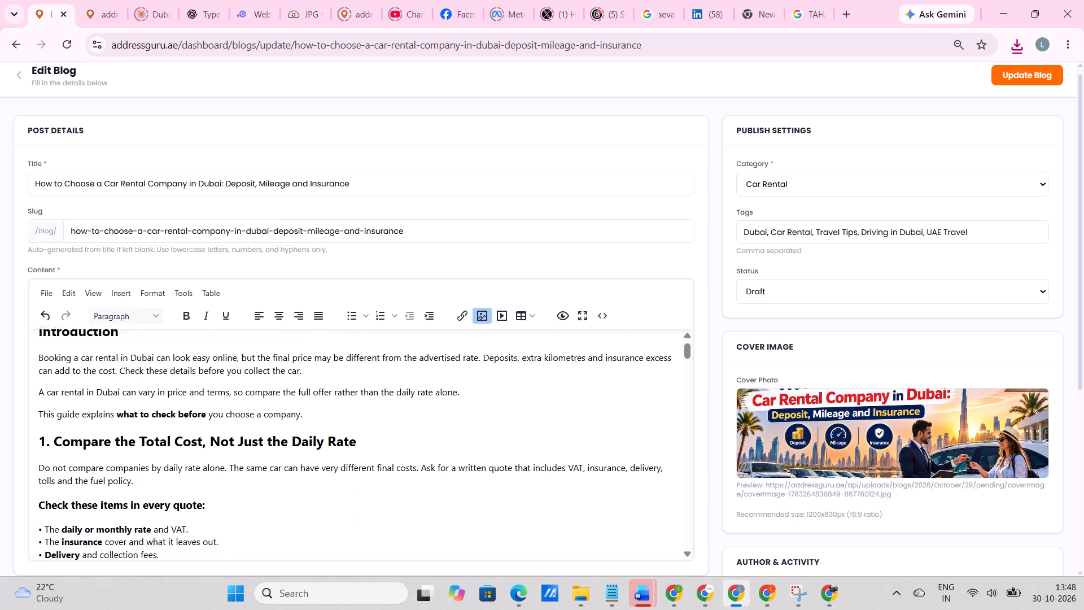
pyautogui.scroll(-8, 459, 433)
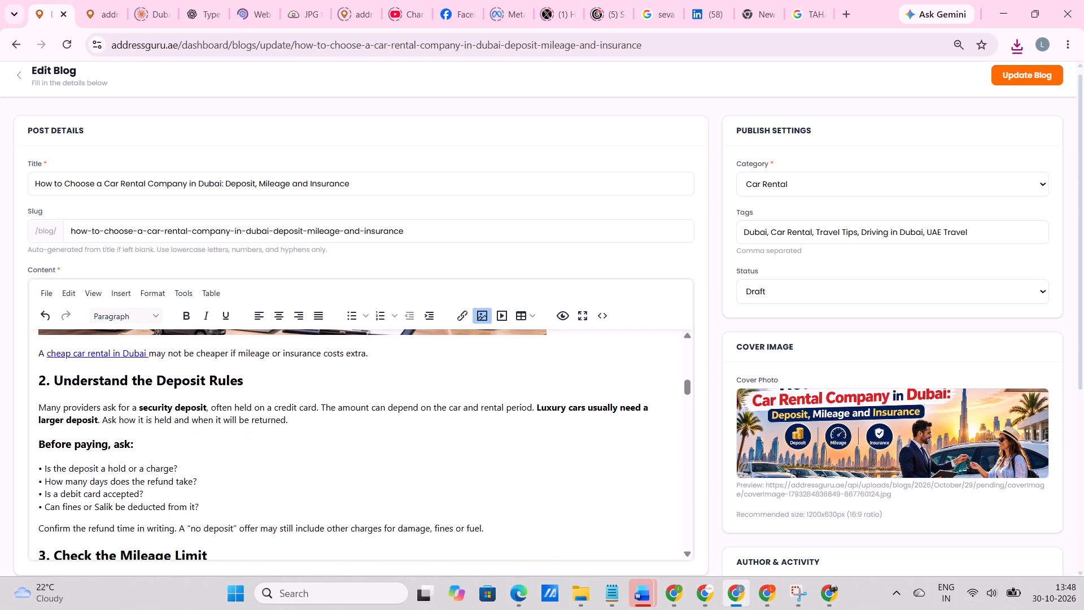
pyautogui.scroll(-8, 459, 433)
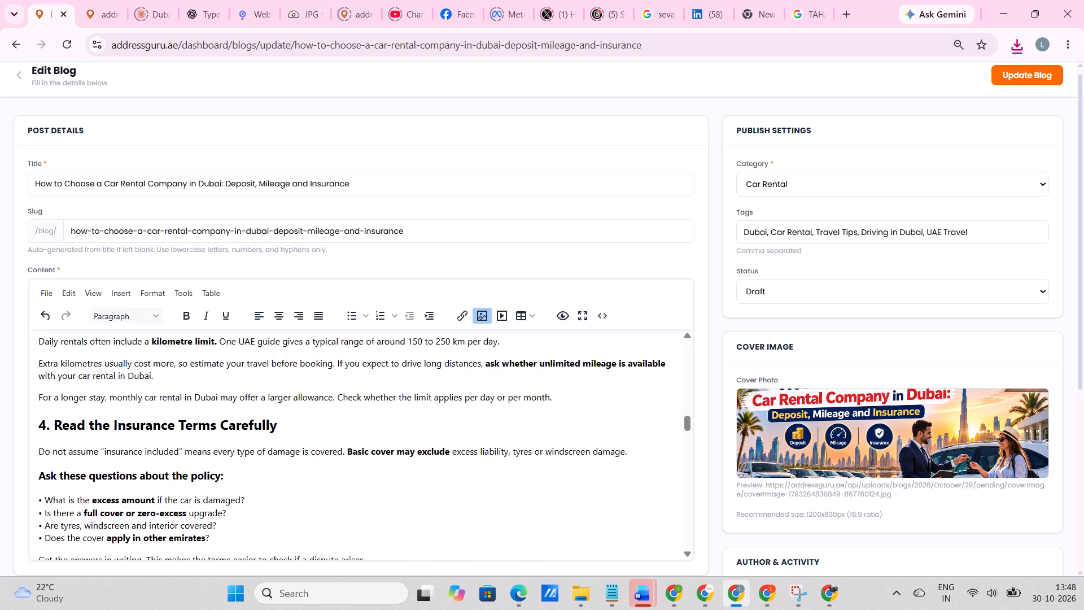
pyautogui.scroll(-11, 459, 433)
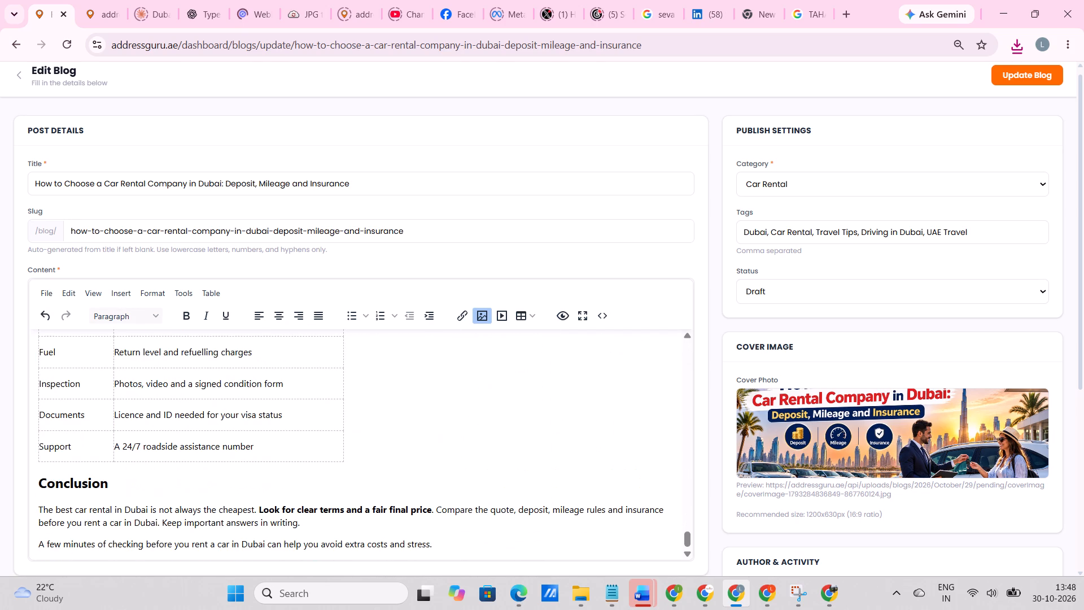
pyautogui.scroll(-1, 477, 426)
# Save the updated car rental blog draft.
pyautogui.click(1022, 73)
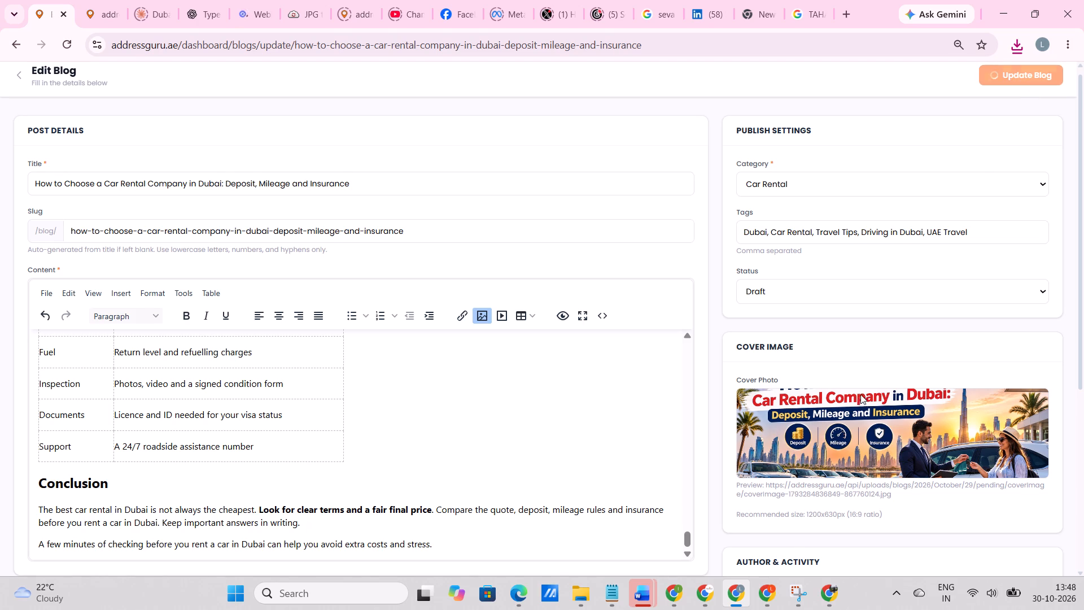
# In the Anoj intern JD sheet, copy a "done" status into column D for the Dubai car rental company blog, row 722.
pyautogui.click(673, 589)
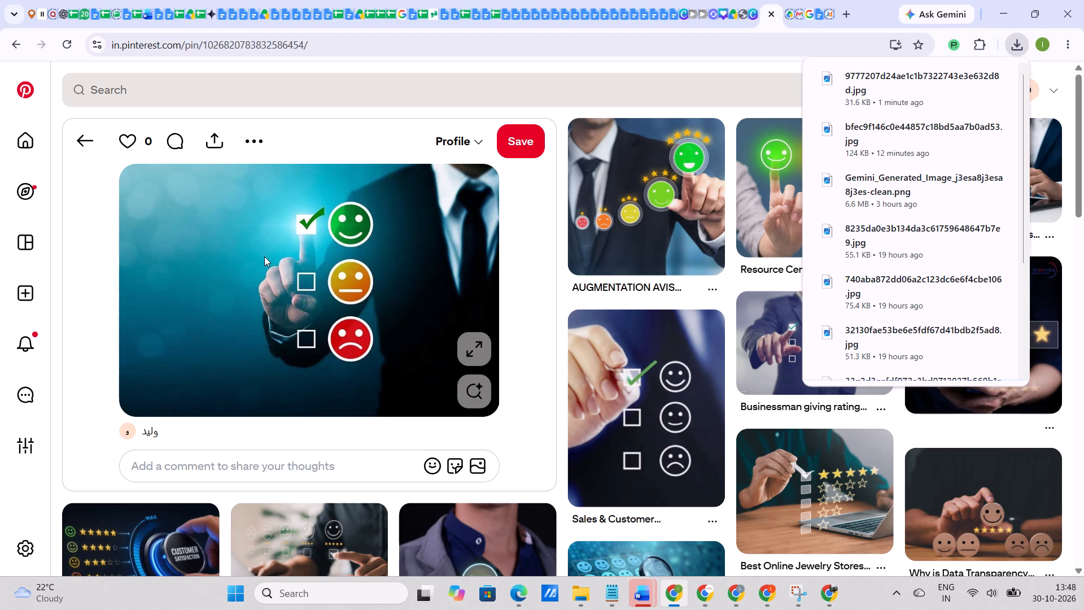
pyautogui.click(70, 0)
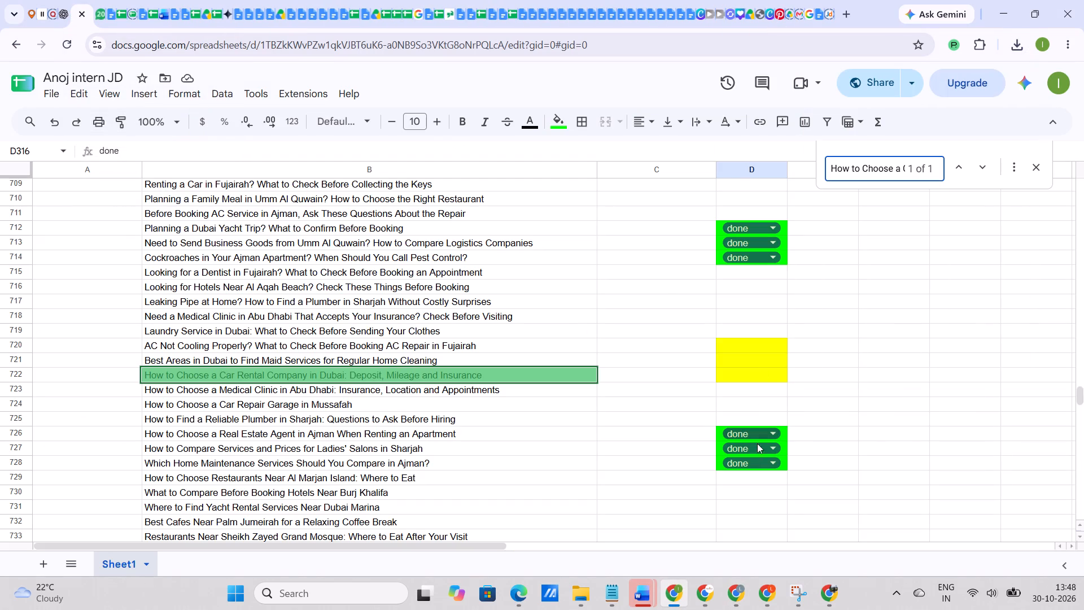
pyautogui.click(717, 430)
pyautogui.press('Right')
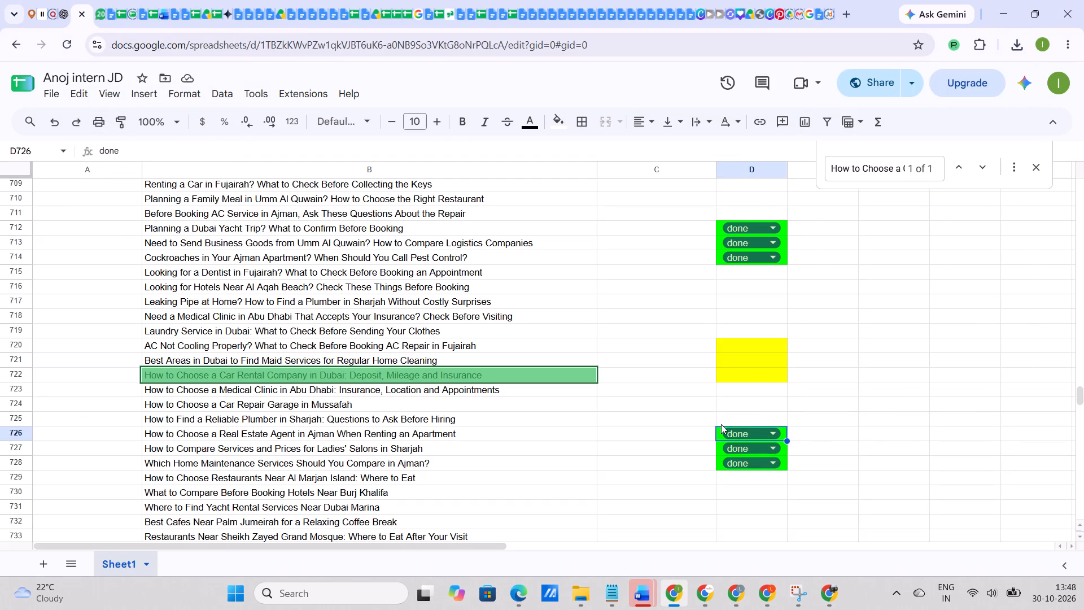
pyautogui.hotkey('ctrl', 'c')
pyautogui.click(736, 379)
pyautogui.hotkey('ctrl', 'v')
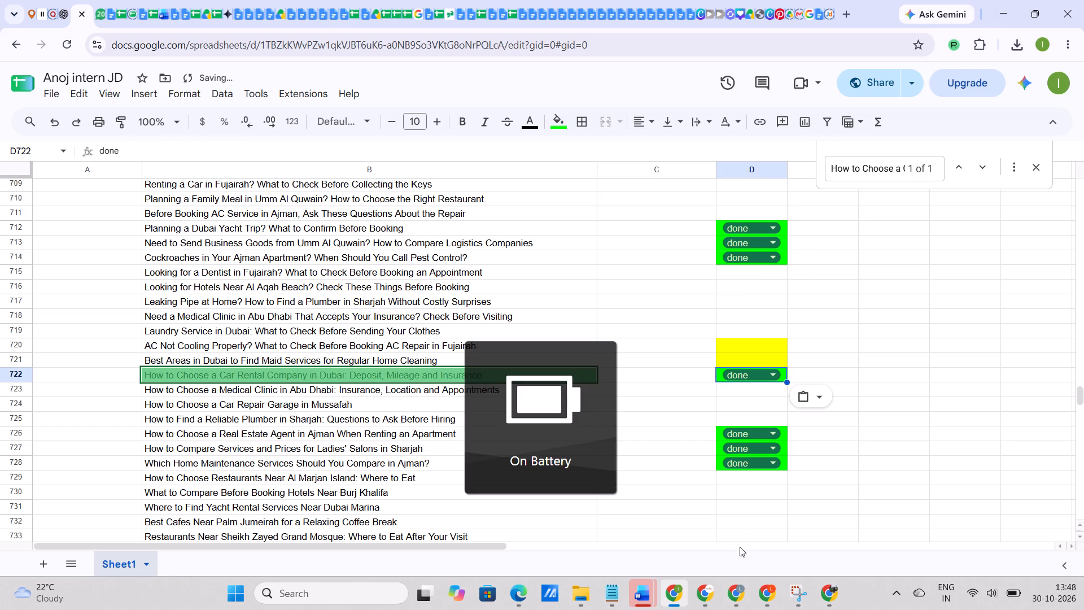
# Return to the AddressGuru blog list and open the draft "How to Compare Architecture Firm Quotations Before Starting Construction in the UAE".
pyautogui.click(733, 594)
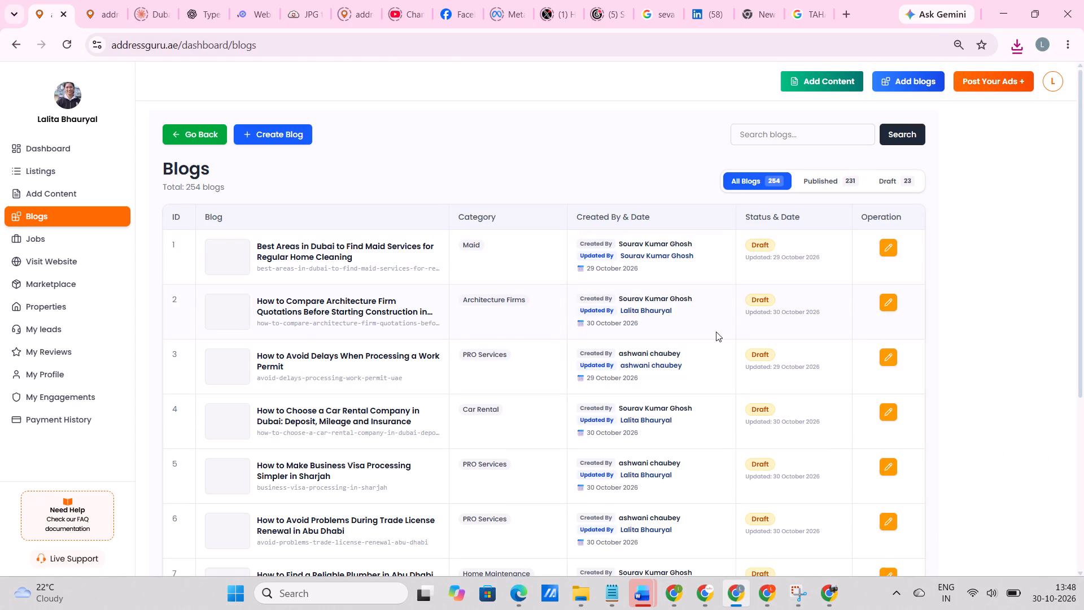
pyautogui.scroll(-2, 768, 427)
pyautogui.scroll(1, 719, 484)
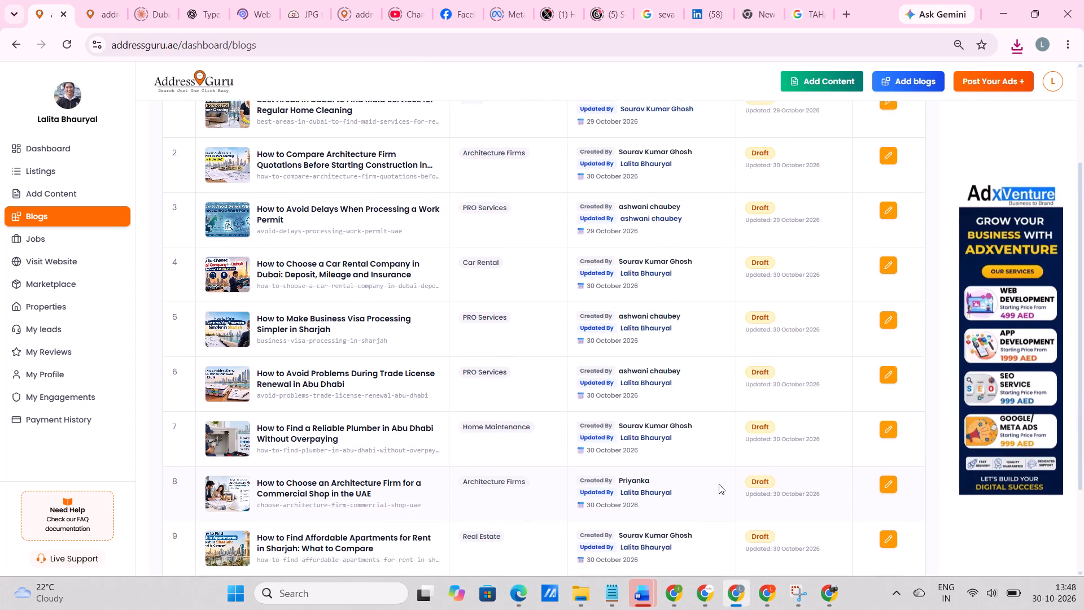
pyautogui.scroll(1, 719, 484)
pyautogui.scroll(1, 654, 352)
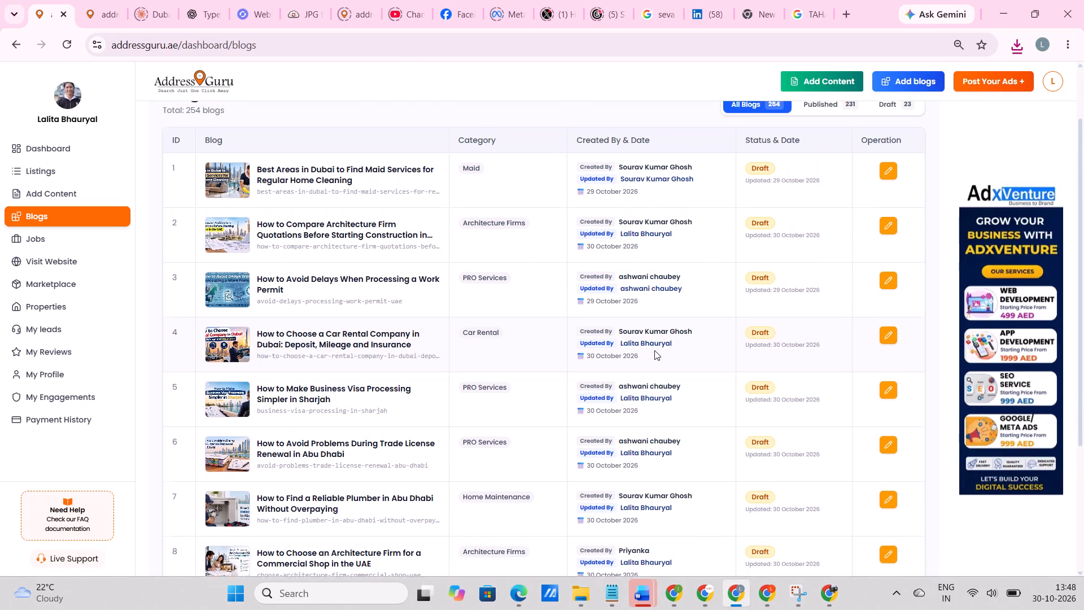
pyautogui.scroll(1, 654, 350)
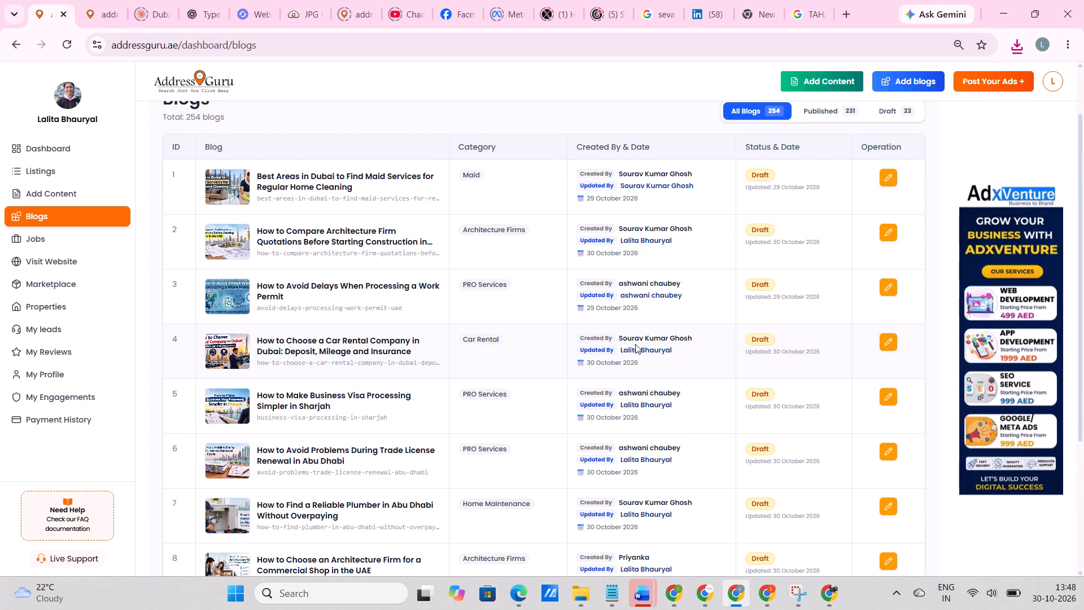
pyautogui.click(373, 242)
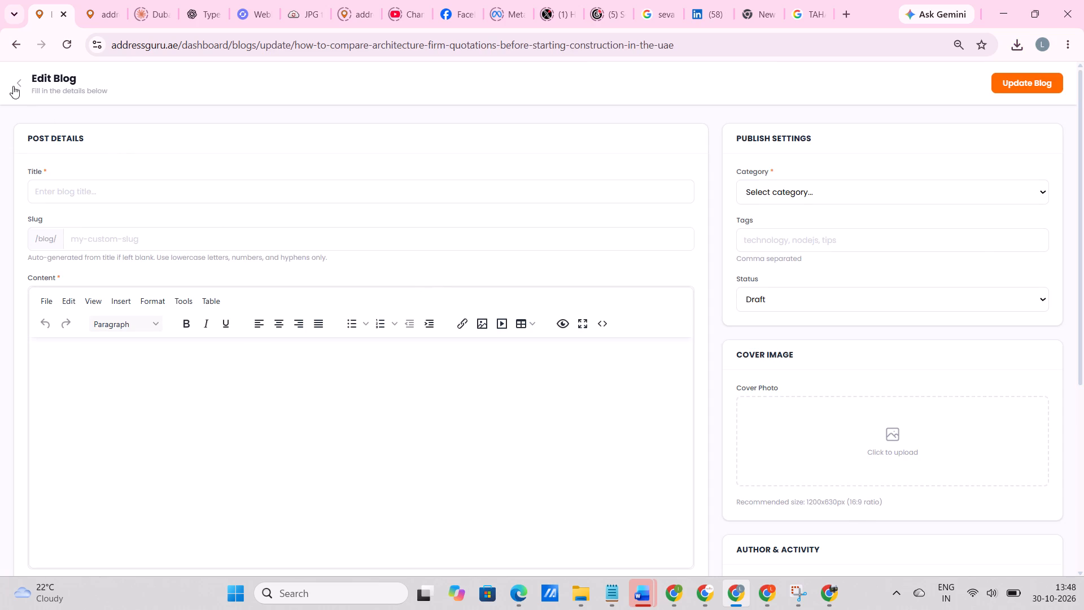
# Examine the architecture firm quotations draft from introduction to conclusion, including its images, tables, bolding and author activity.
pyautogui.hscroll(-1, 1083, 402)
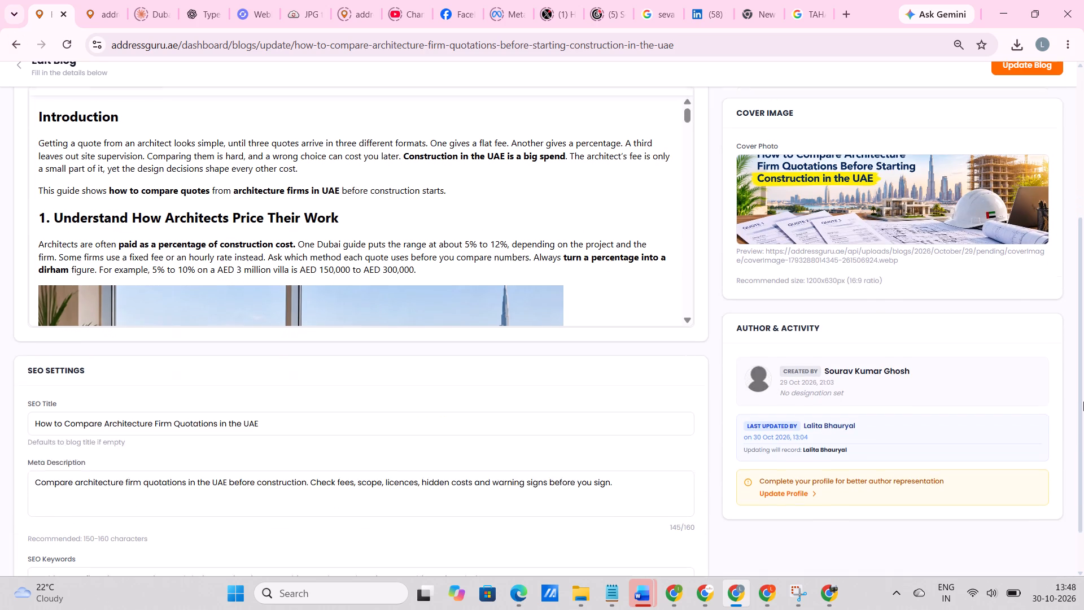
pyautogui.hscroll(-3, 1083, 402)
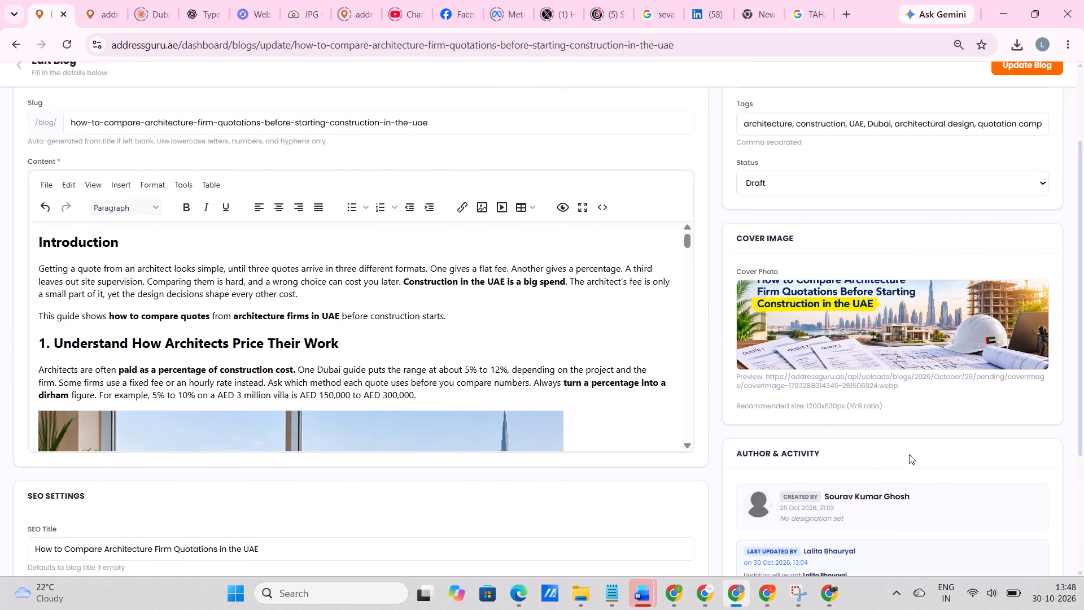
pyautogui.scroll(-4, 583, 371)
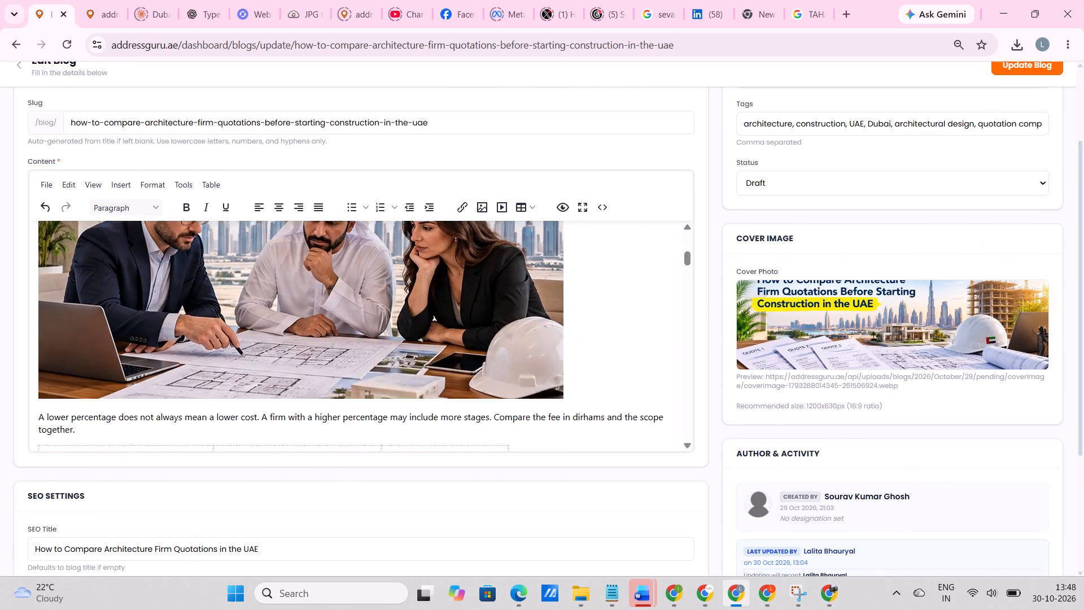
pyautogui.scroll(-4, 583, 371)
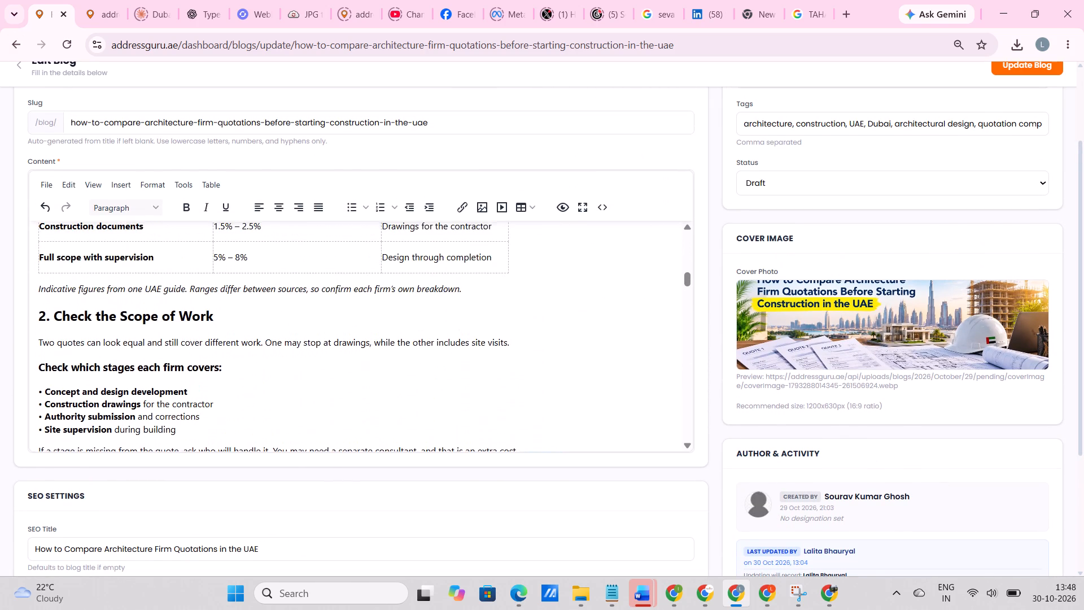
pyautogui.scroll(-2, 583, 371)
pyautogui.scroll(3, 583, 371)
pyautogui.scroll(-5, 583, 371)
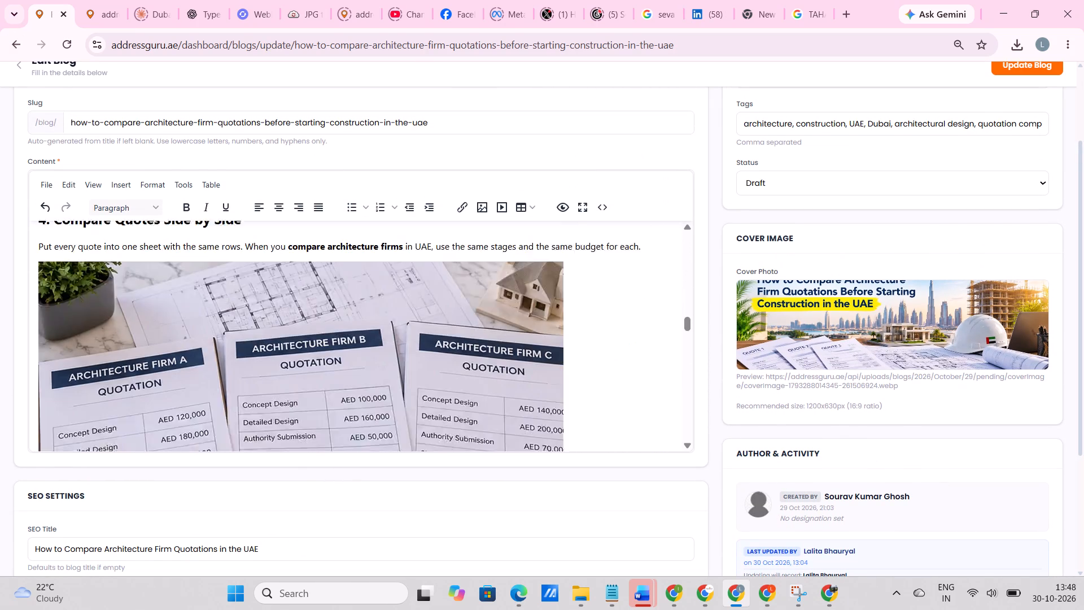
pyautogui.scroll(-1, 583, 371)
pyautogui.scroll(5, 583, 371)
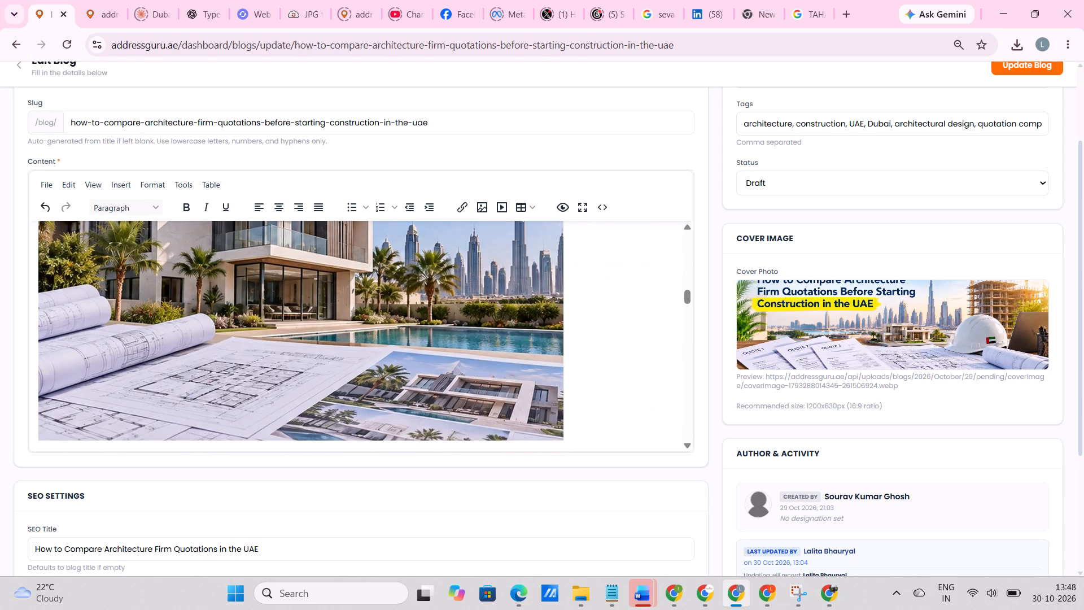
pyautogui.scroll(-12, 583, 371)
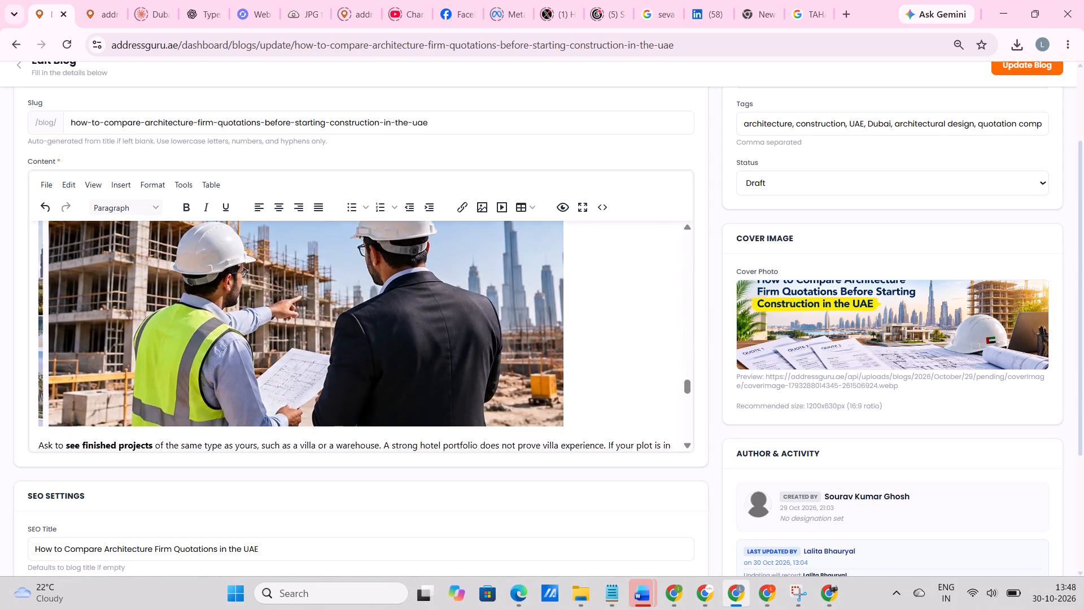
pyautogui.scroll(-3, 583, 371)
pyautogui.hscroll(-1, 833, 389)
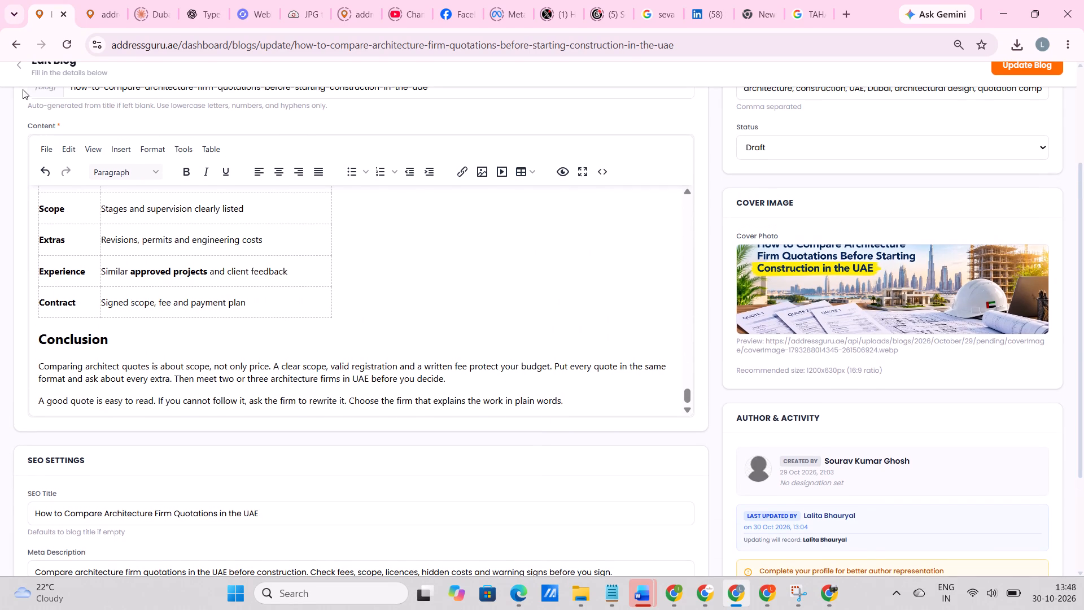
# Return to the AddressGuru blog list and reopen the draft "How to Compare Architecture Firm Quotations Before Starting Construction in the UAE".
pyautogui.doubleClick(13, 53)
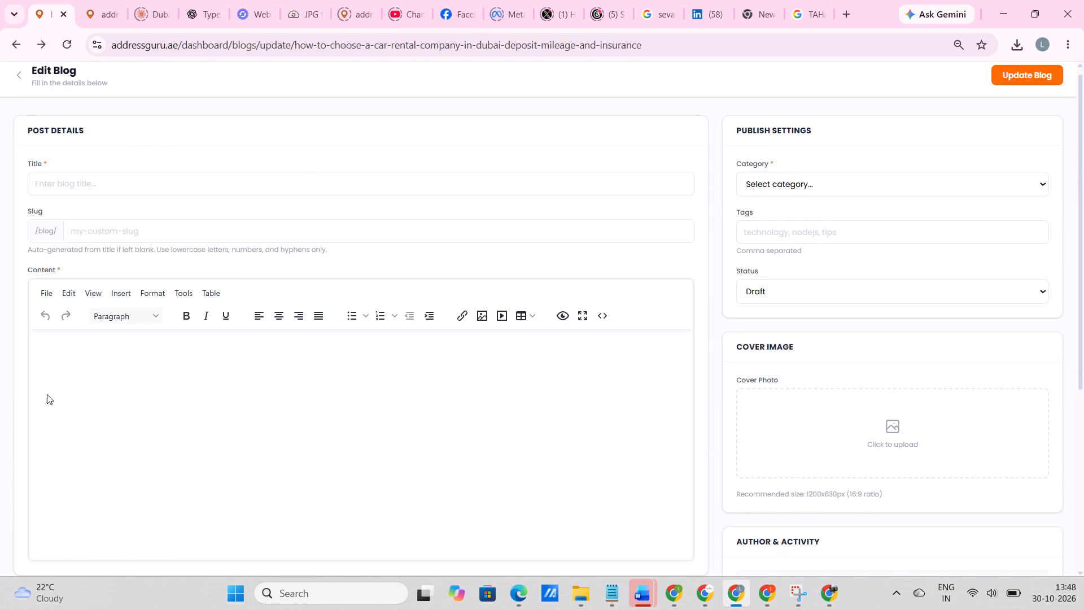
pyautogui.click(8, 50)
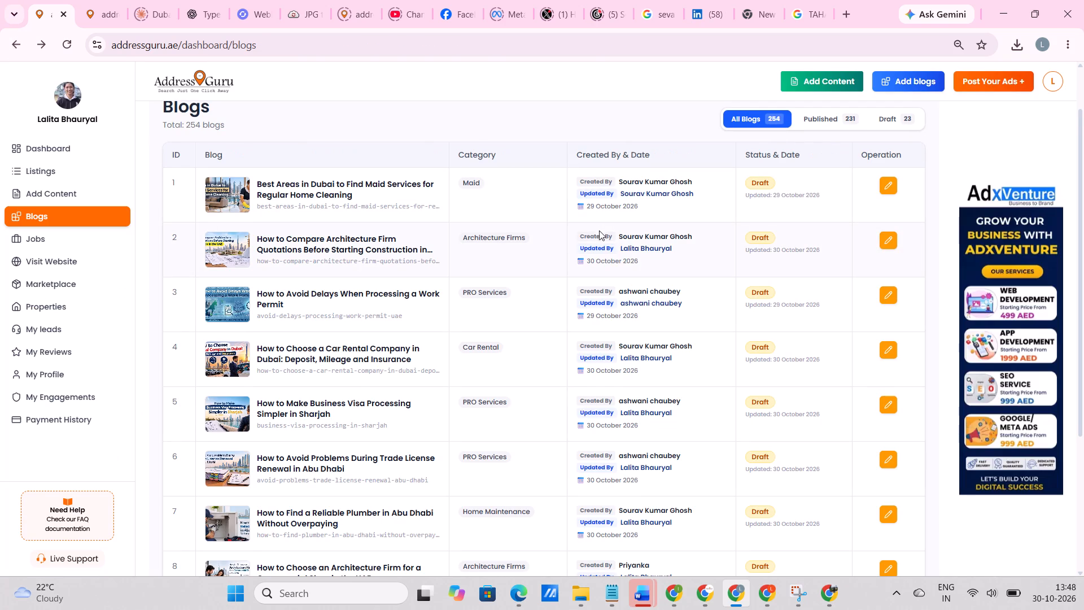
pyautogui.scroll(-1, 596, 246)
pyautogui.scroll(-1, 630, 366)
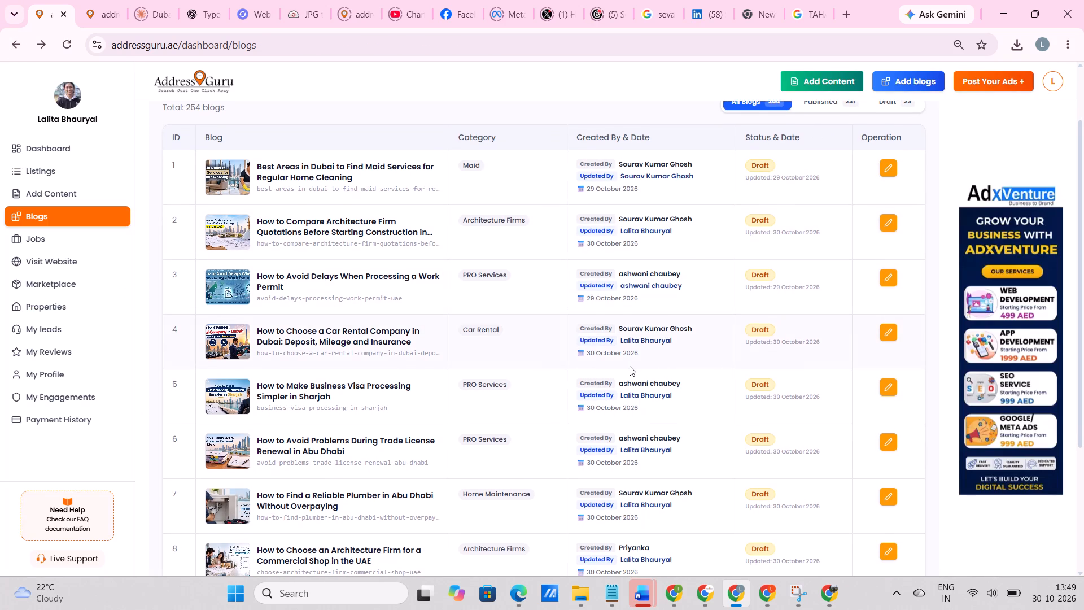
pyautogui.scroll(-2, 630, 366)
pyautogui.scroll(-1, 638, 253)
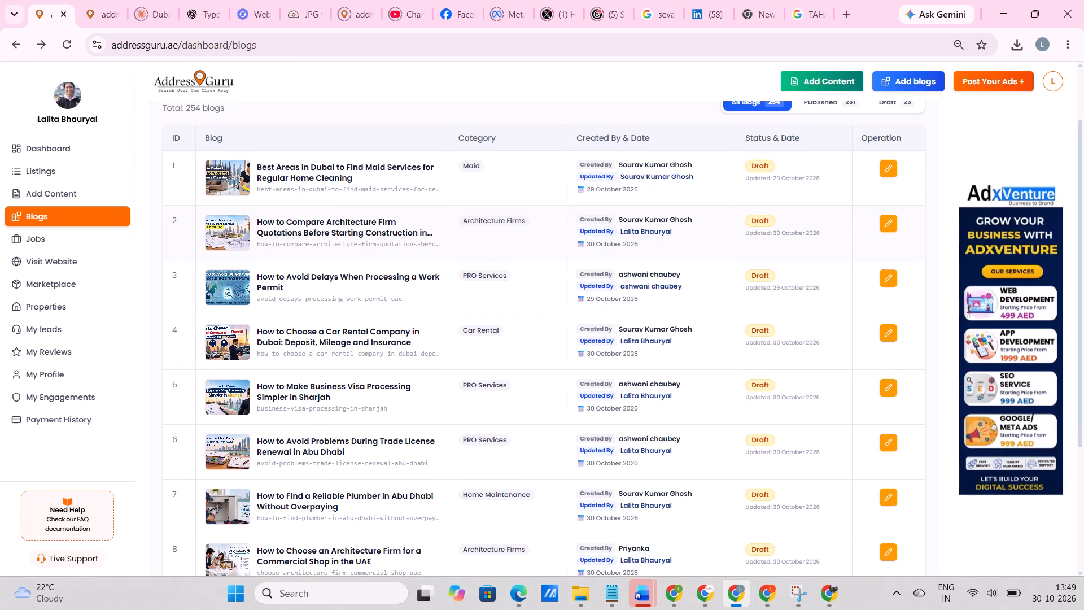
pyautogui.moveTo(260, 219); pyautogui.dragTo(352, 230)
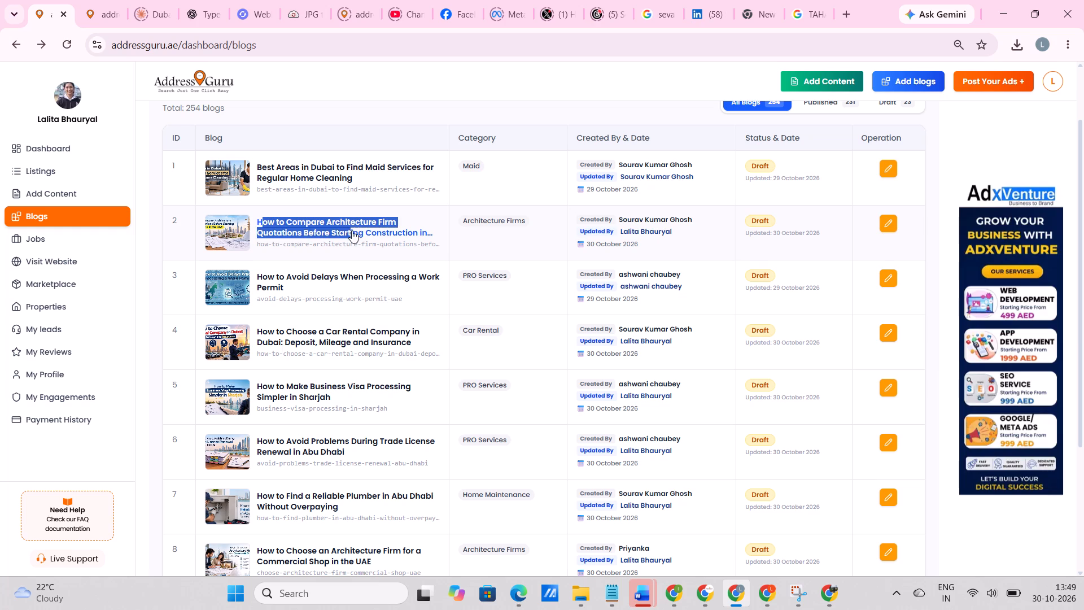
pyautogui.moveTo(352, 230); pyautogui.dragTo(438, 232)
pyautogui.hotkey('ctrl', 'c')
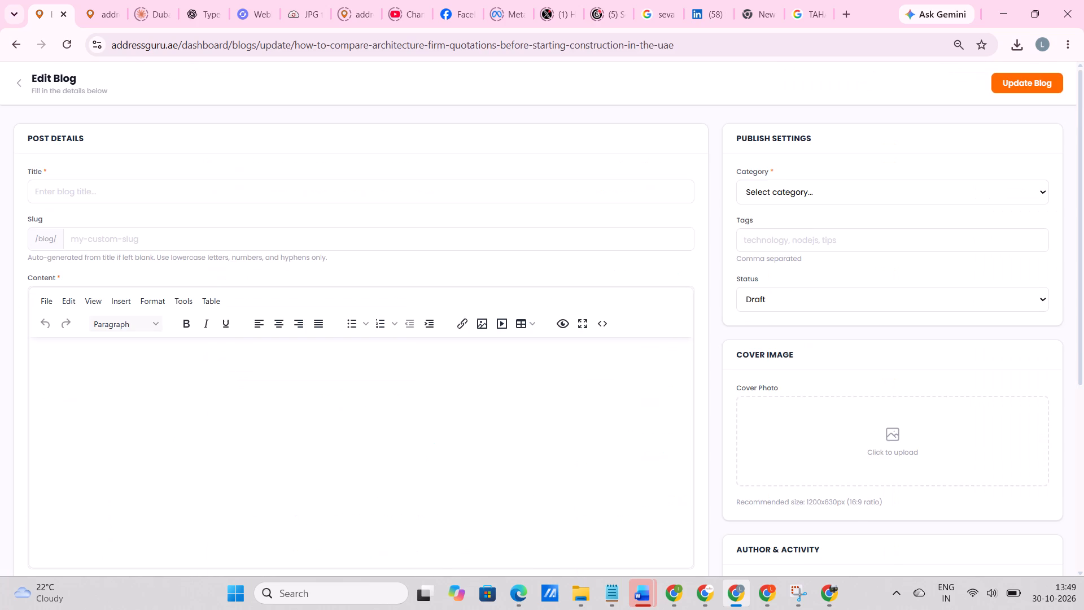
# Copy the draft's full blog title and search the Anoj intern JD sheet for it to check its status row.
pyautogui.click(206, 192)
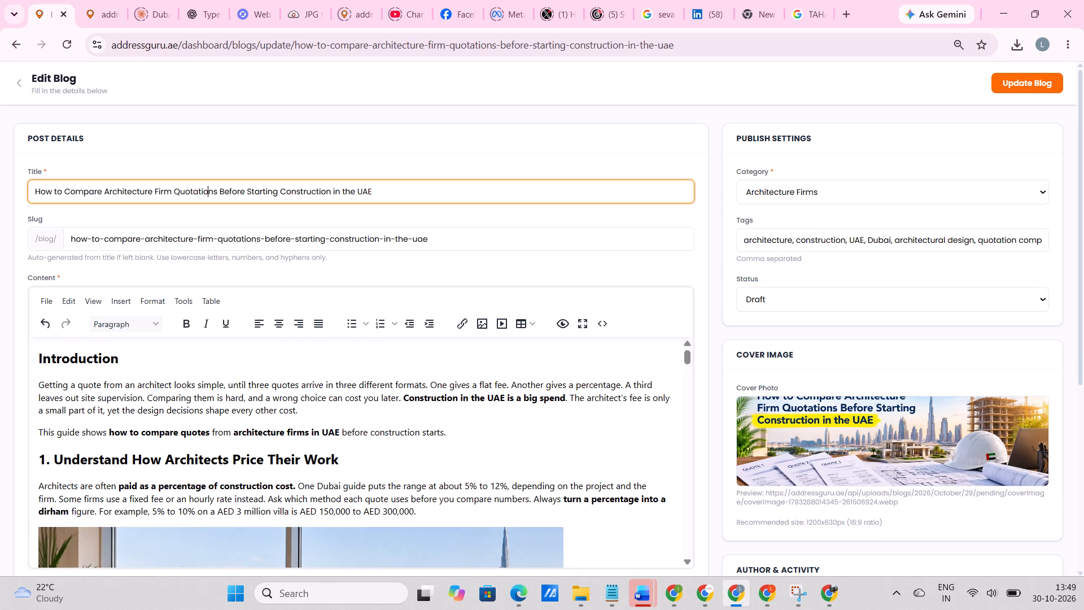
pyautogui.scroll(-9, 636, 255)
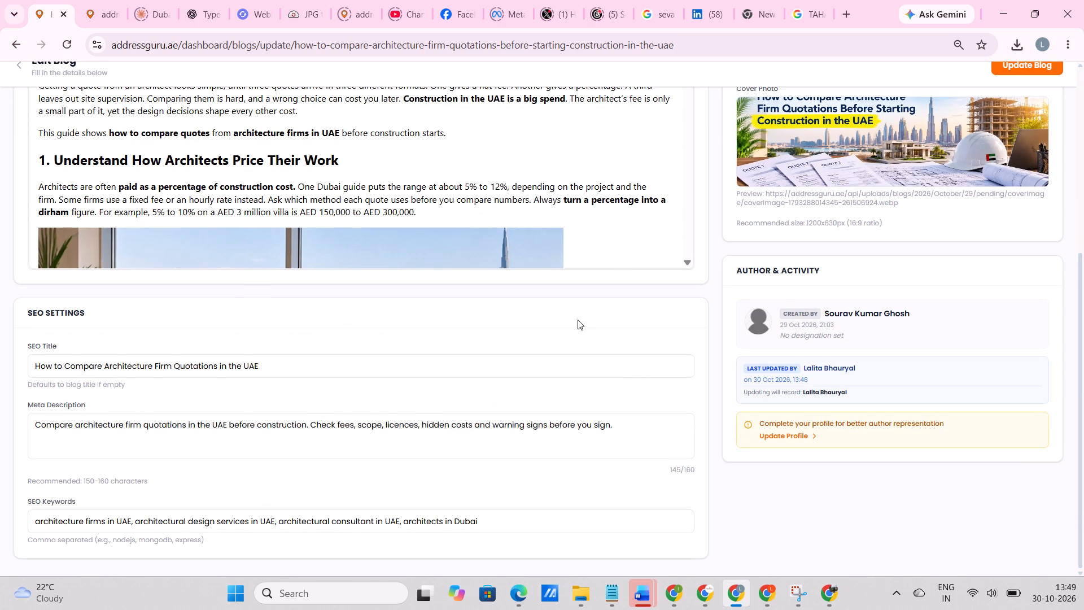
pyautogui.click(367, 368)
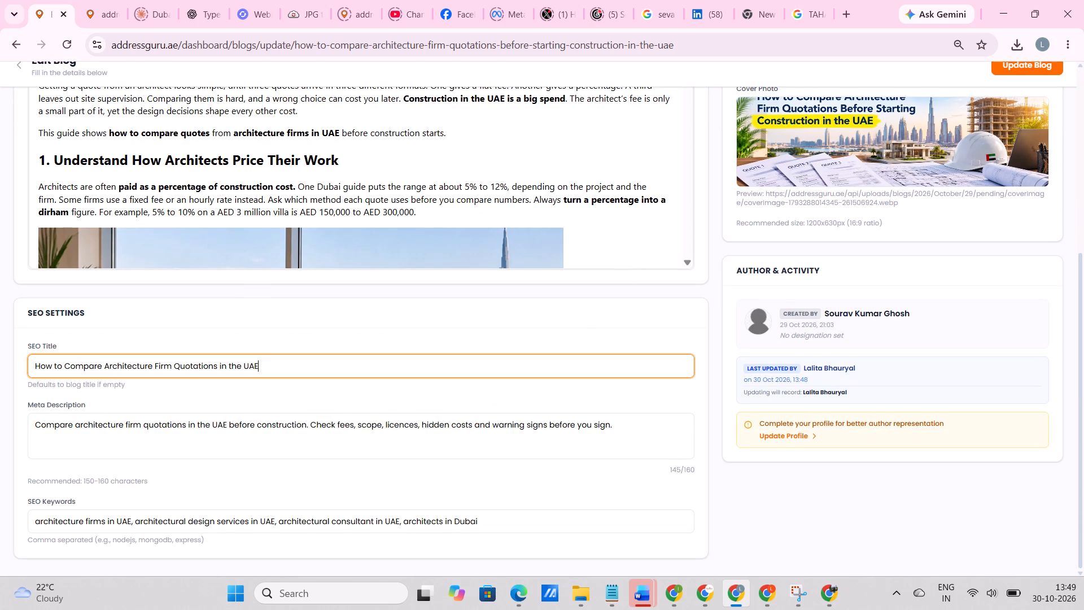
pyautogui.scroll(7, 366, 368)
pyautogui.click(249, 184)
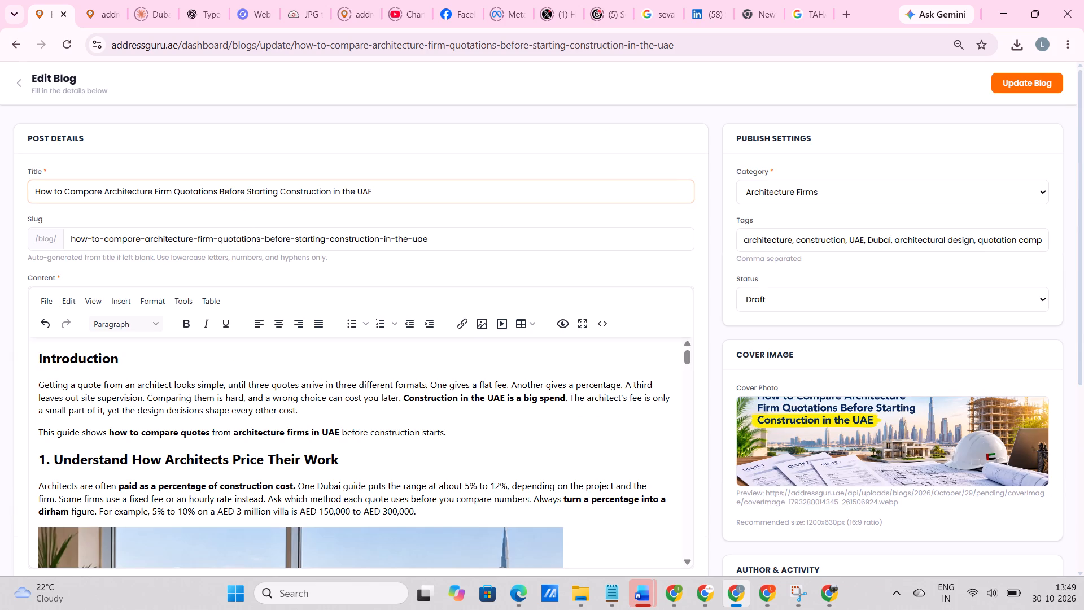
pyautogui.hotkey('ctrl', 'a')
pyautogui.hotkey('ctrl', 'c')
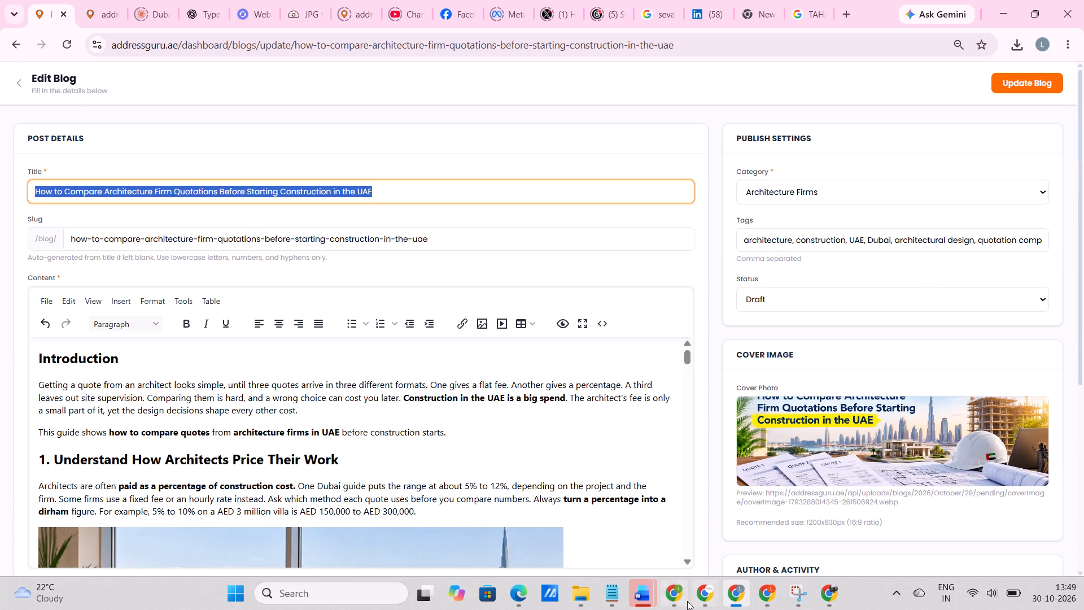
pyautogui.click(687, 601)
pyautogui.hotkey('ctrl', 'f')
pyautogui.hotkey('ctrl', 'v')
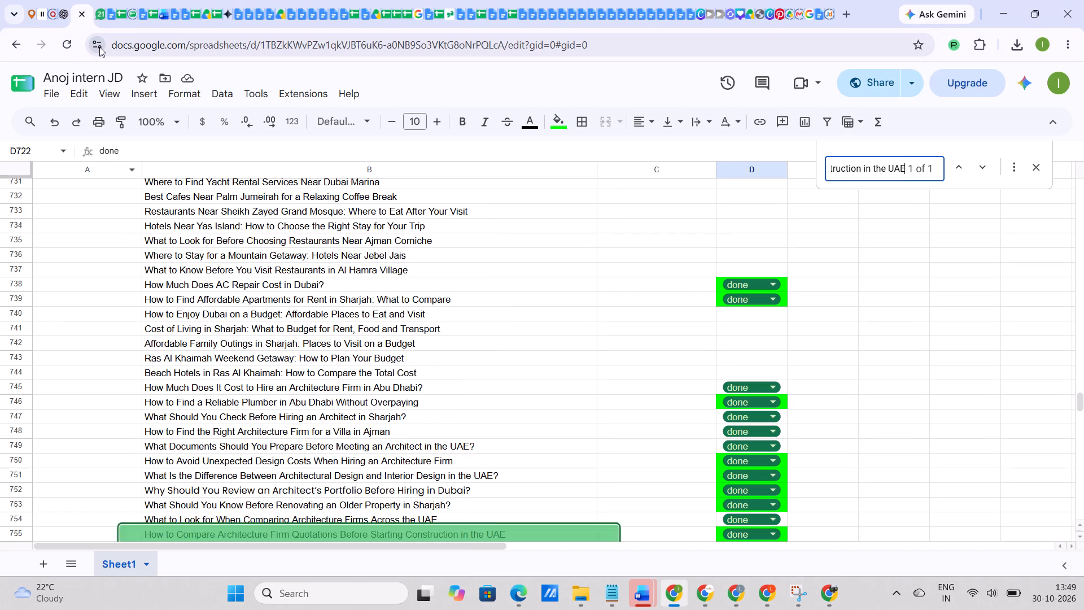
pyautogui.scroll(-1, 381, 241)
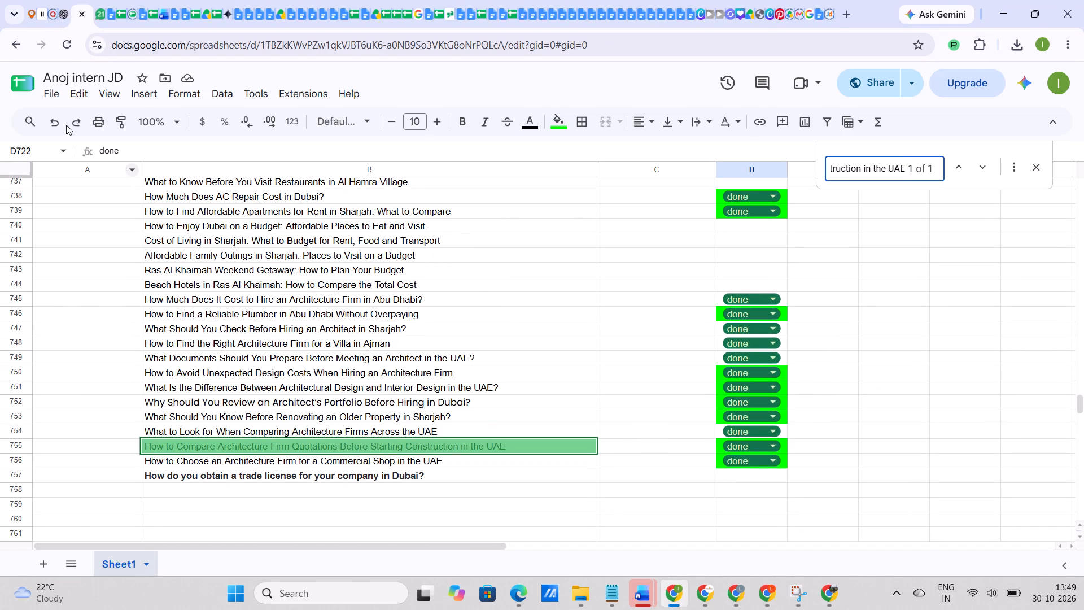
# Switch back to the architecture firm quotations draft and return to the AddressGuru blog list.
pyautogui.click(745, 595)
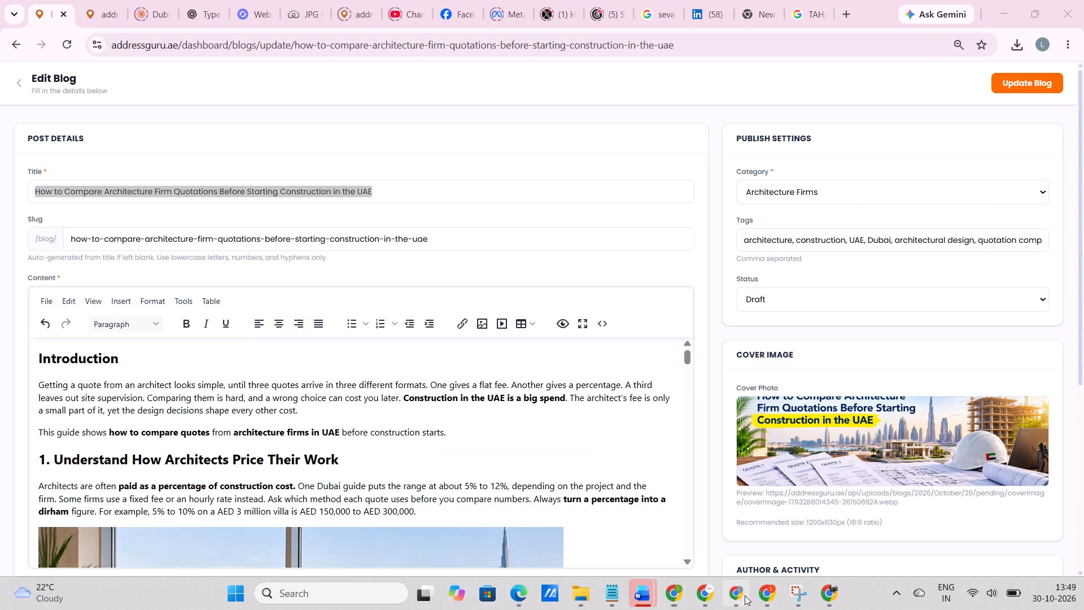
pyautogui.click(14, 41)
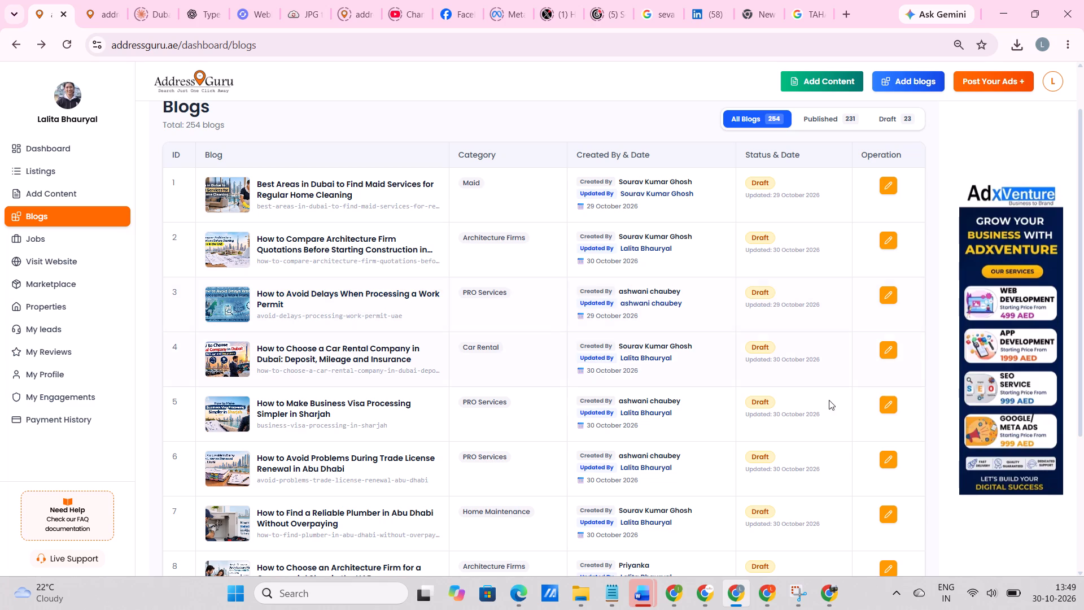
# In the Anoj intern JD sheet, copy "trade license" from the title in cell B757 and search the sheet for that phrase.
pyautogui.click(680, 590)
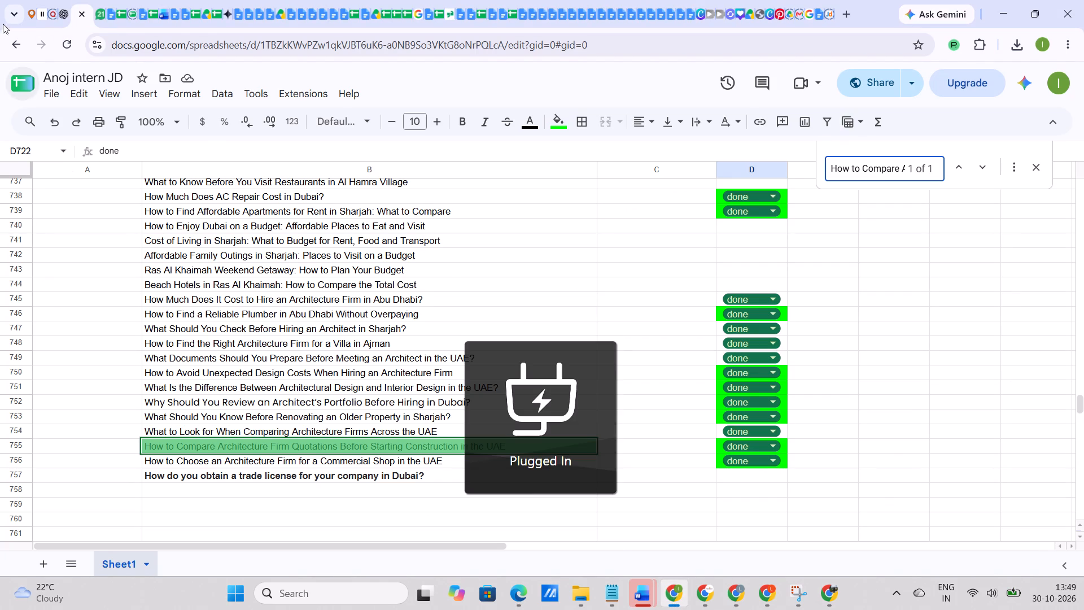
pyautogui.scroll(-1, 710, 254)
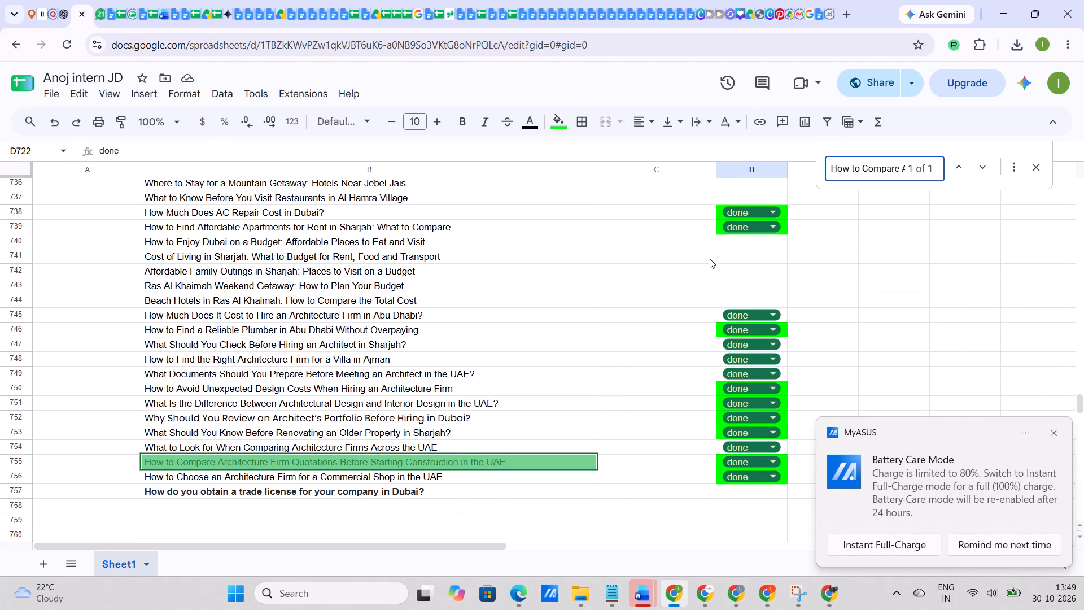
pyautogui.scroll(-1, 710, 259)
pyautogui.scroll(1, 740, 282)
pyautogui.click(1054, 434)
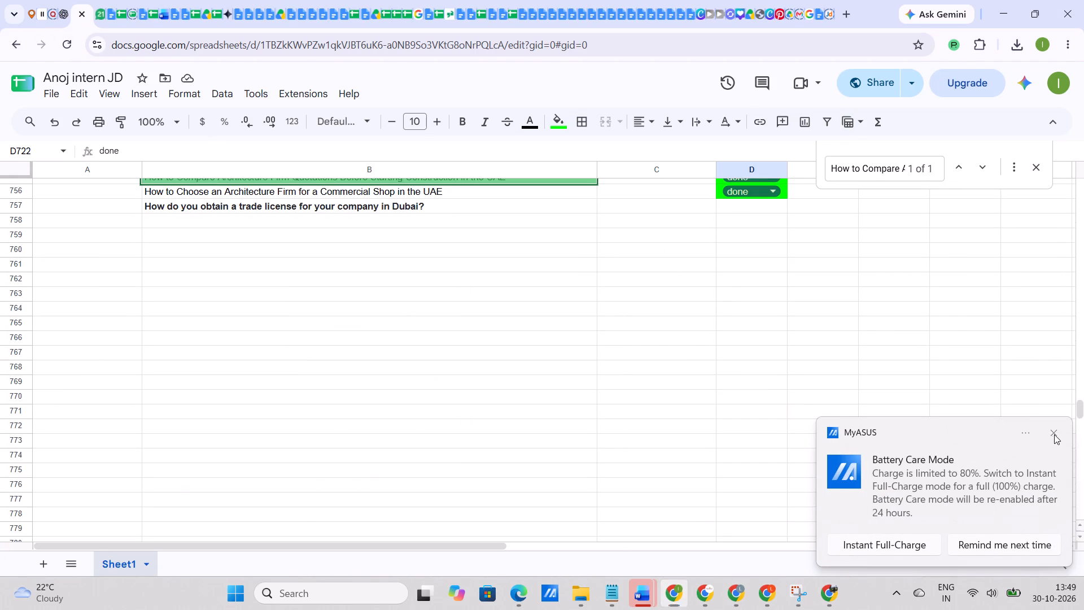
pyautogui.scroll(1, 945, 409)
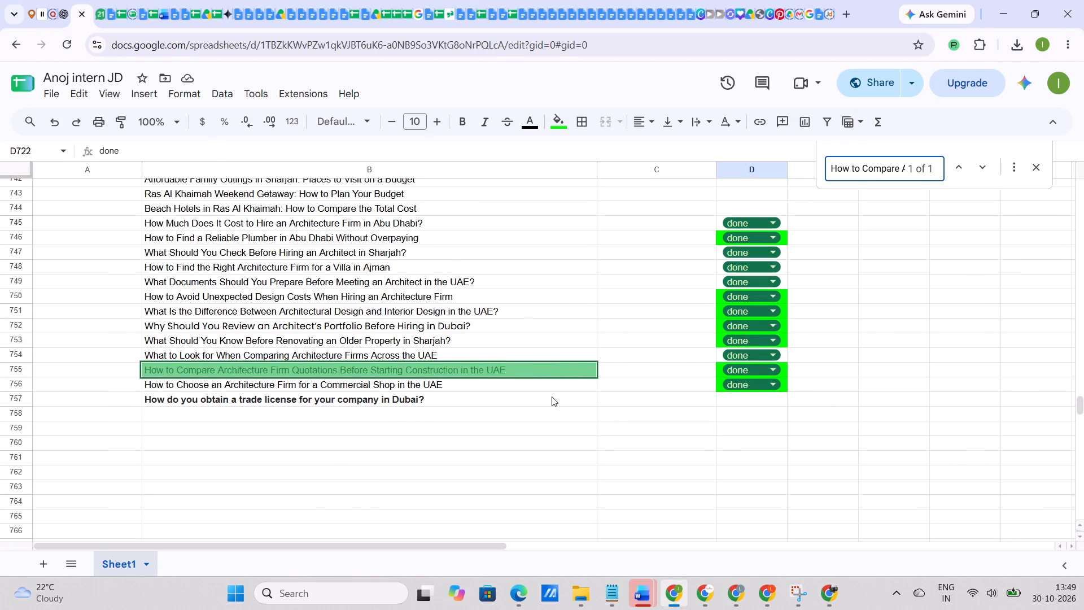
pyautogui.click(535, 404)
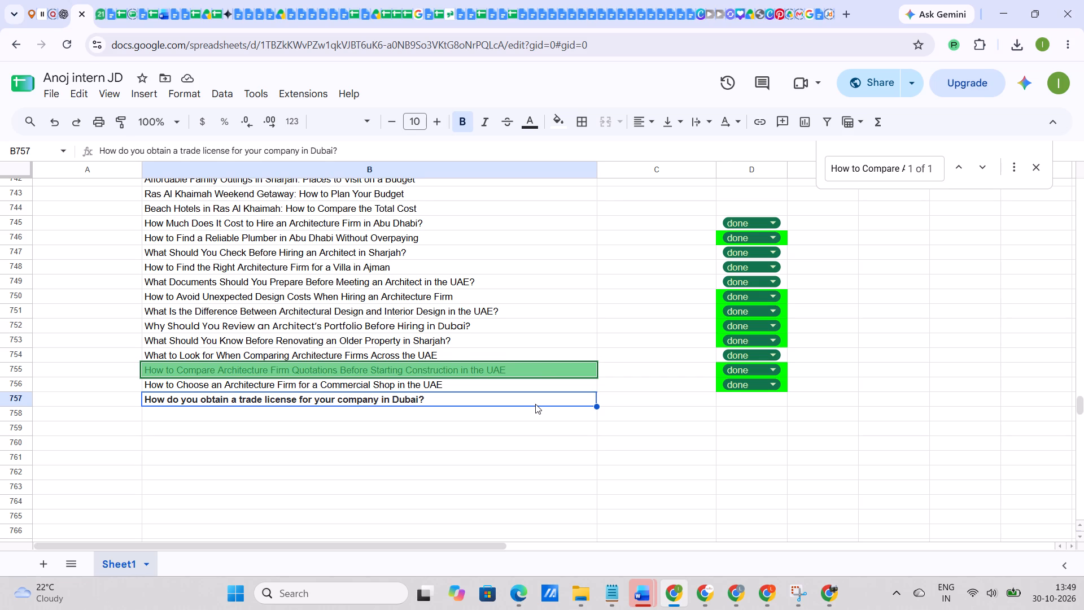
pyautogui.tripleClick(248, 400)
pyautogui.click(238, 398)
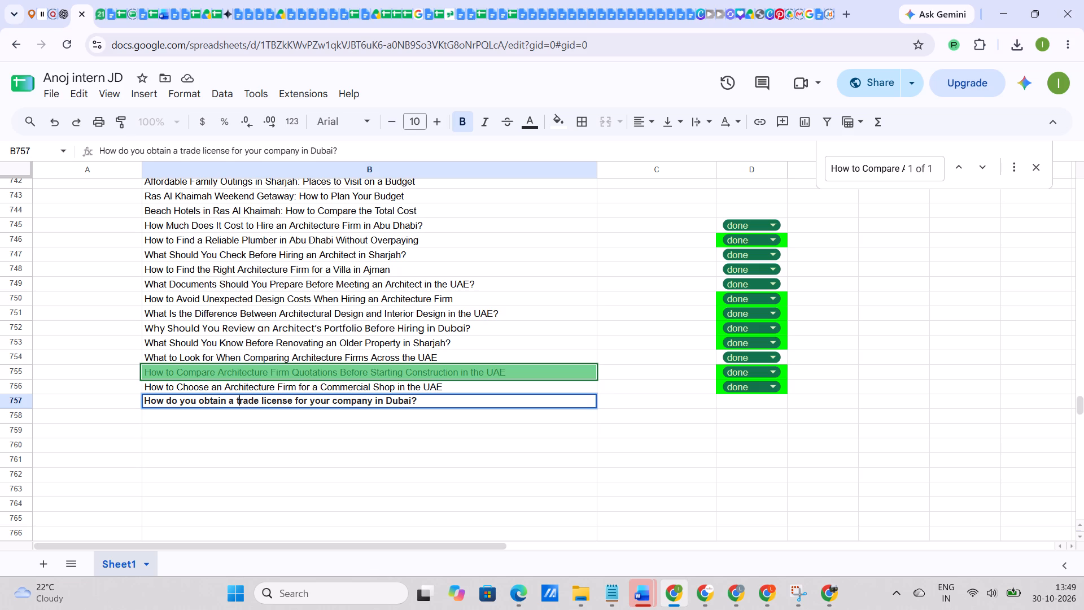
pyautogui.moveTo(234, 396); pyautogui.dragTo(250, 396)
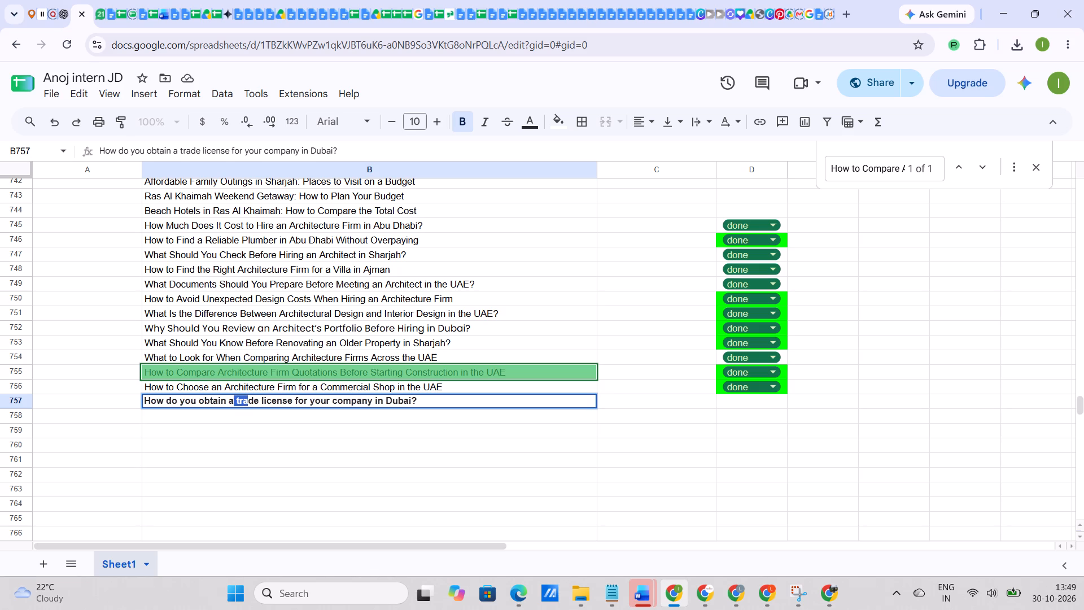
pyautogui.click(250, 396)
pyautogui.moveTo(237, 398); pyautogui.dragTo(291, 398)
pyautogui.hotkey('ctrl', 'c')
pyautogui.hotkey('ctrl', 'f')
pyautogui.hotkey('ctrl', 'v')
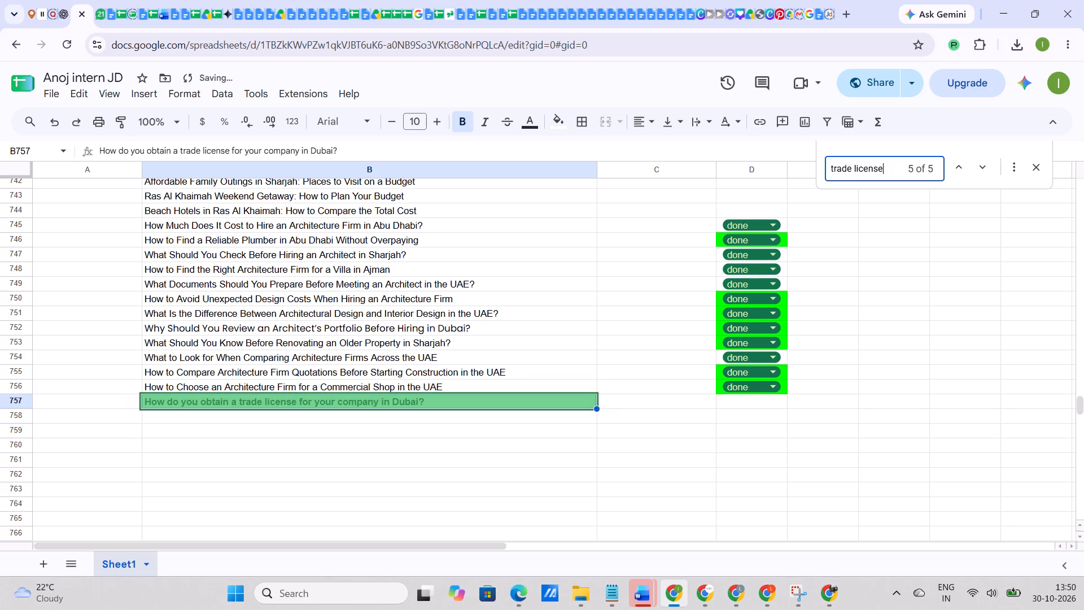
# Review every "trade license" match in the sheet's title column, return to cell B757, and close the search.
pyautogui.click(963, 167)
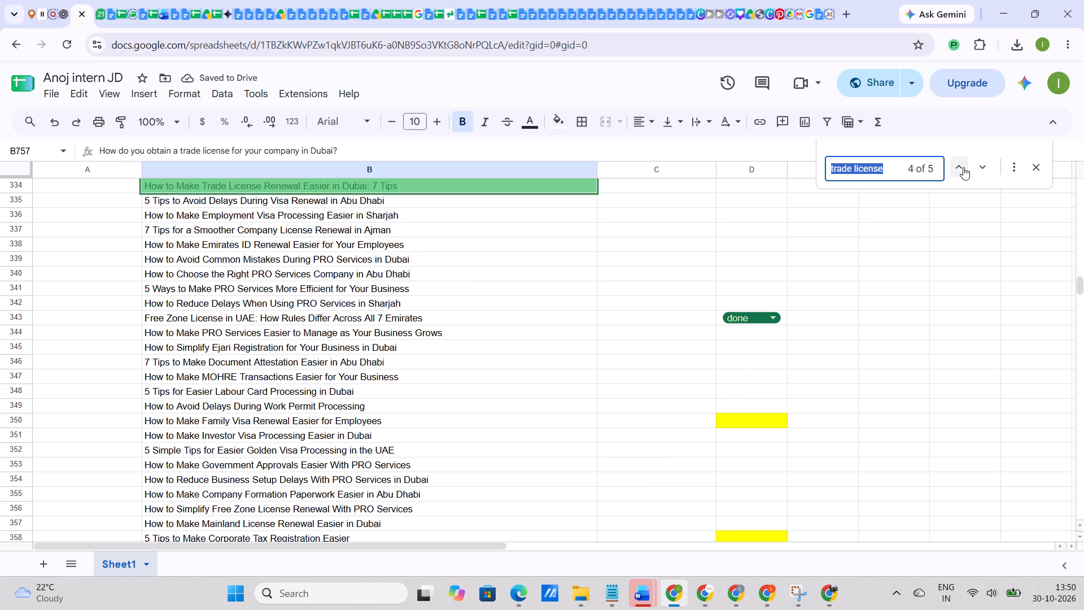
pyautogui.click(963, 167)
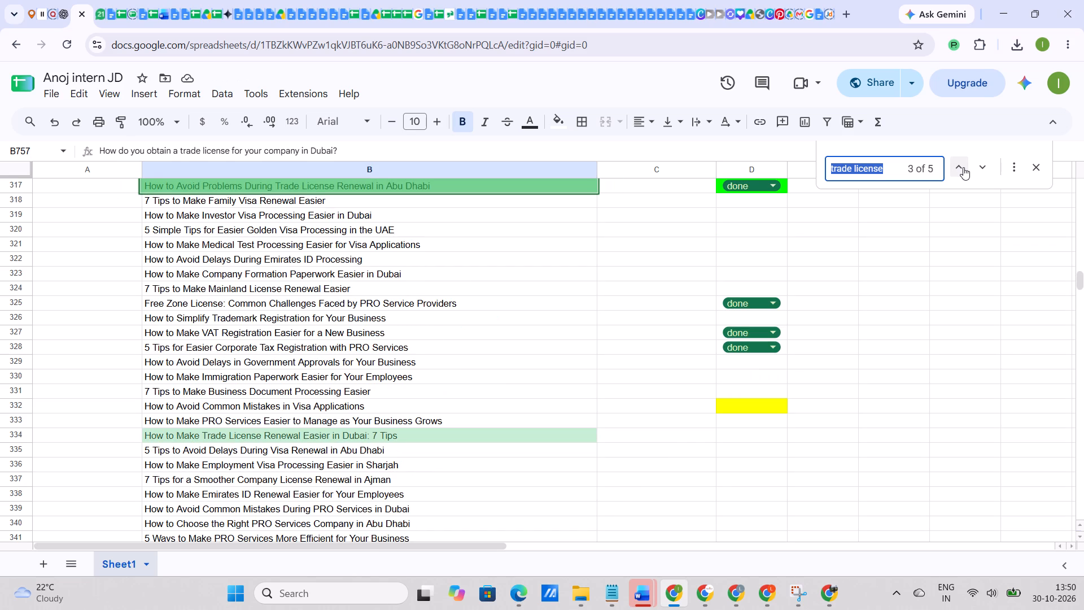
pyautogui.click(963, 167)
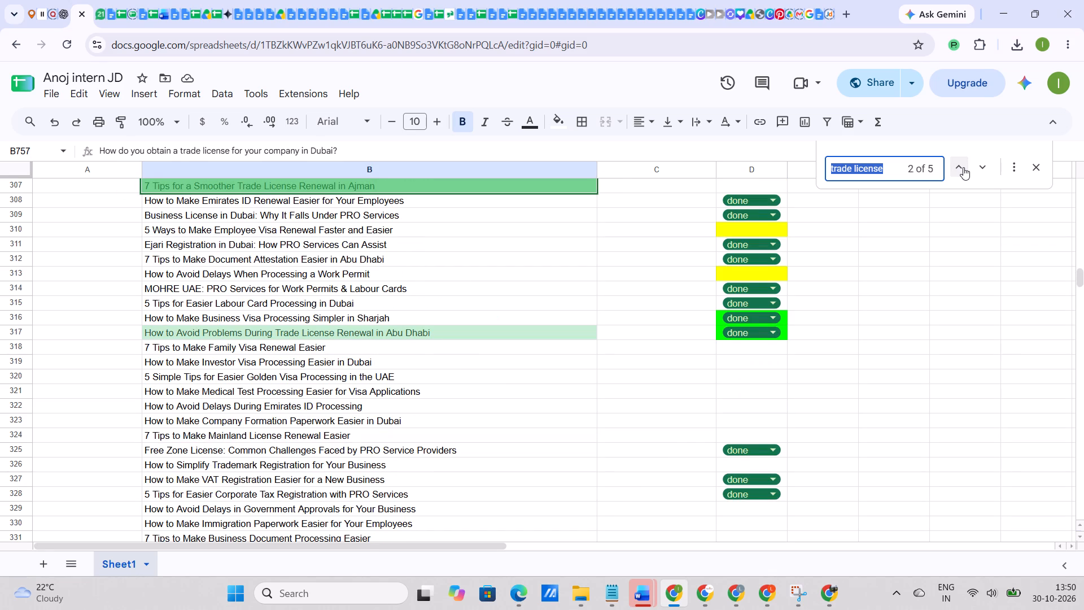
pyautogui.click(963, 167)
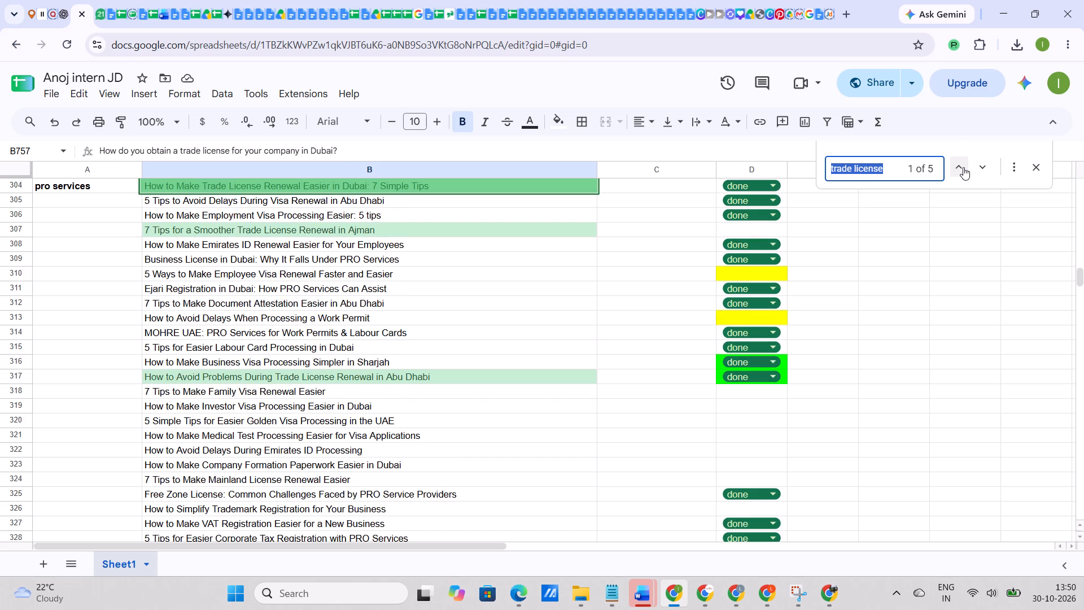
pyautogui.click(963, 167)
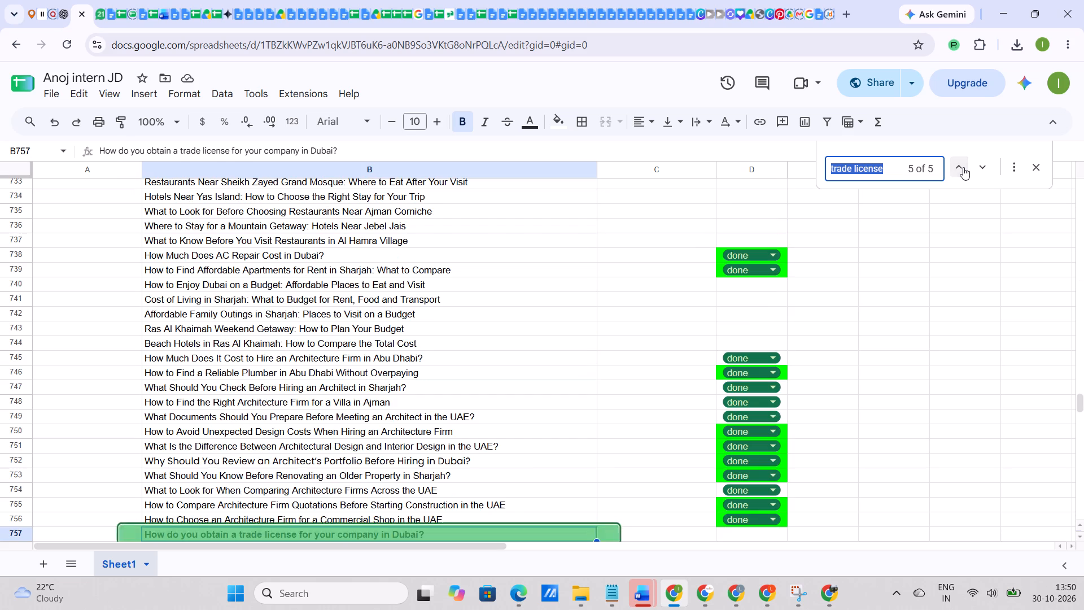
pyautogui.scroll(-1, 917, 223)
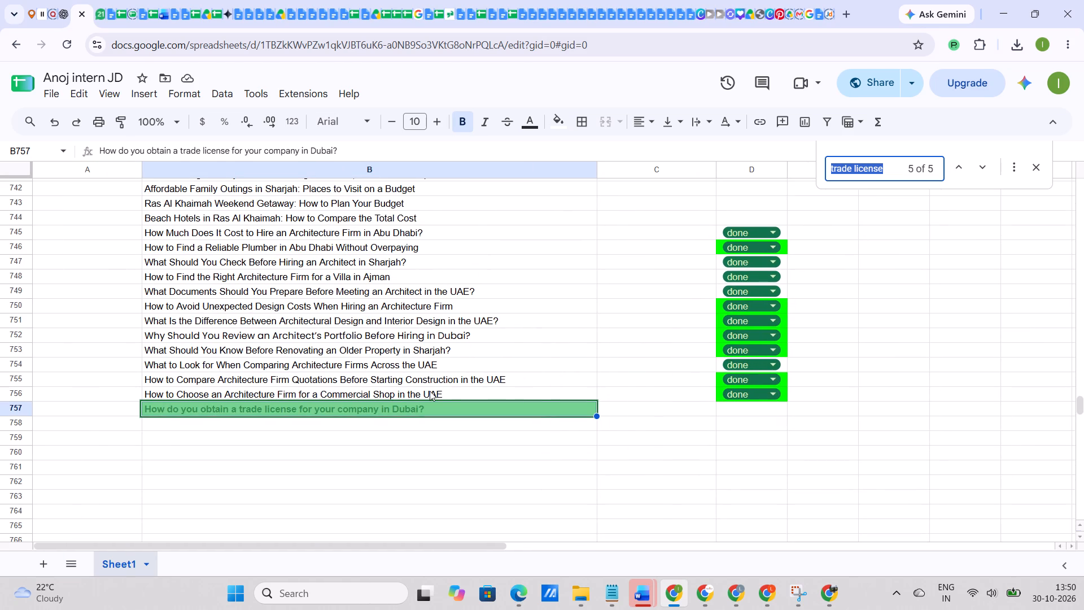
pyautogui.scroll(-1, 430, 391)
pyautogui.click(429, 408)
pyautogui.click(1032, 175)
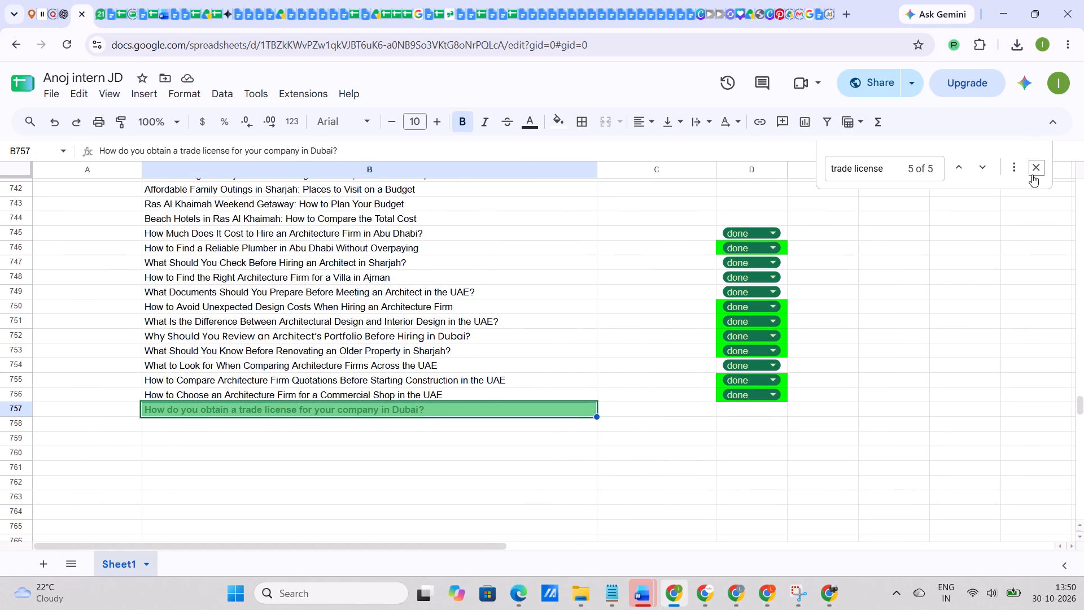
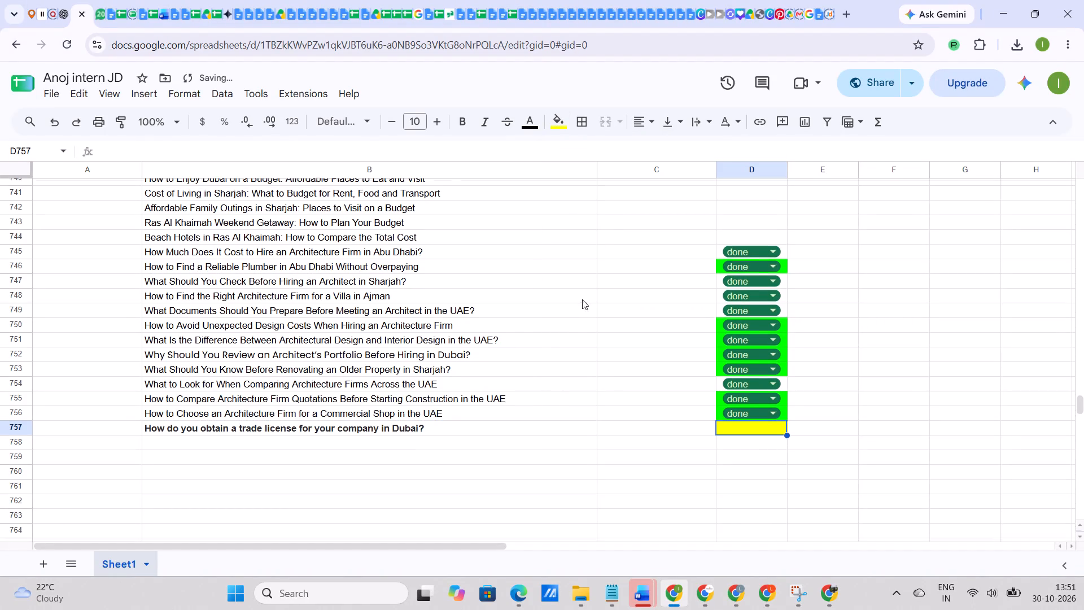
# Copy the title "How to Enjoy Dubai on a Budget: Affordable Places to Eat and Visit" from B740 and select its status cell D740.
pyautogui.scroll(1, 582, 299)
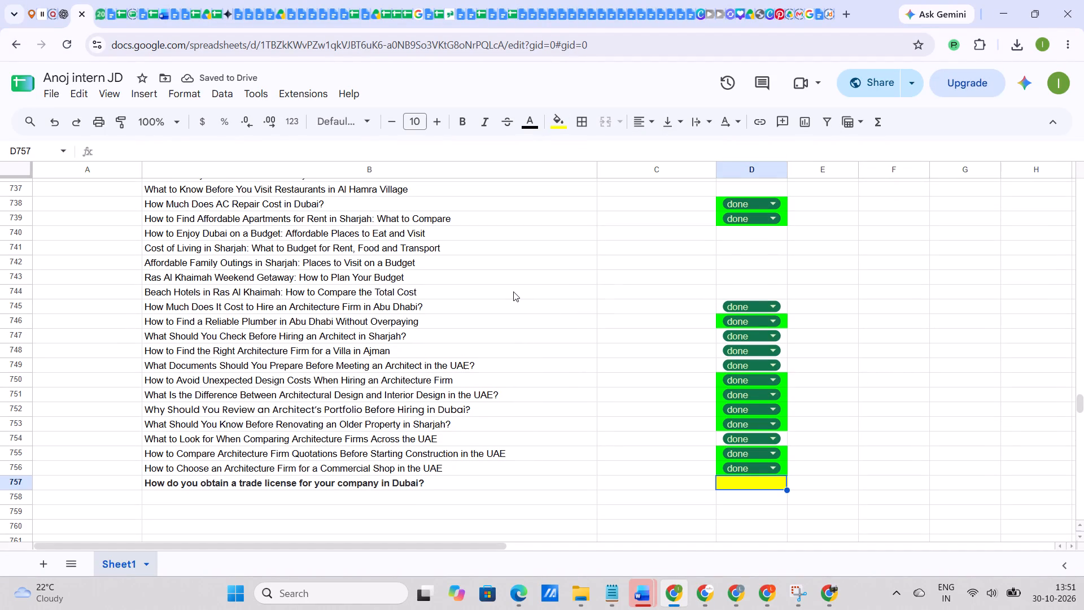
pyautogui.click(518, 252)
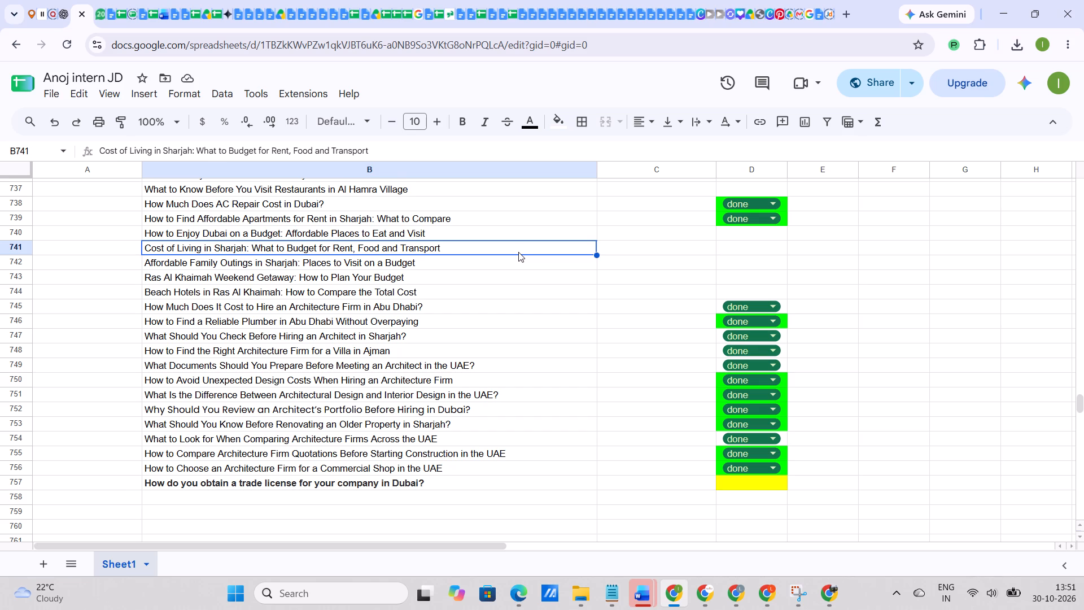
pyautogui.scroll(1, 518, 252)
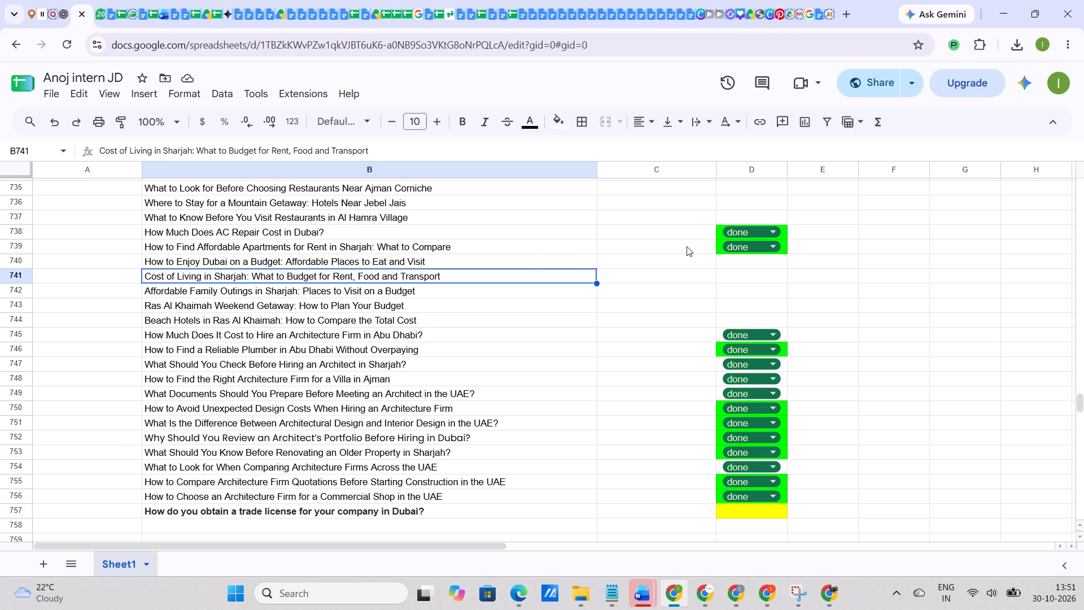
pyautogui.scroll(1, 645, 251)
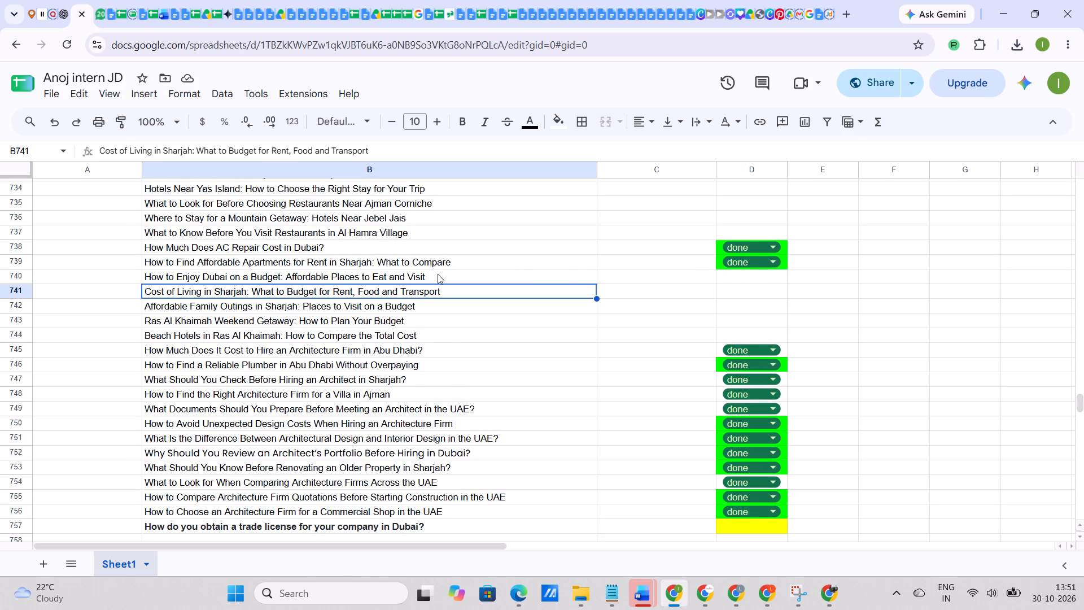
pyautogui.click(438, 274)
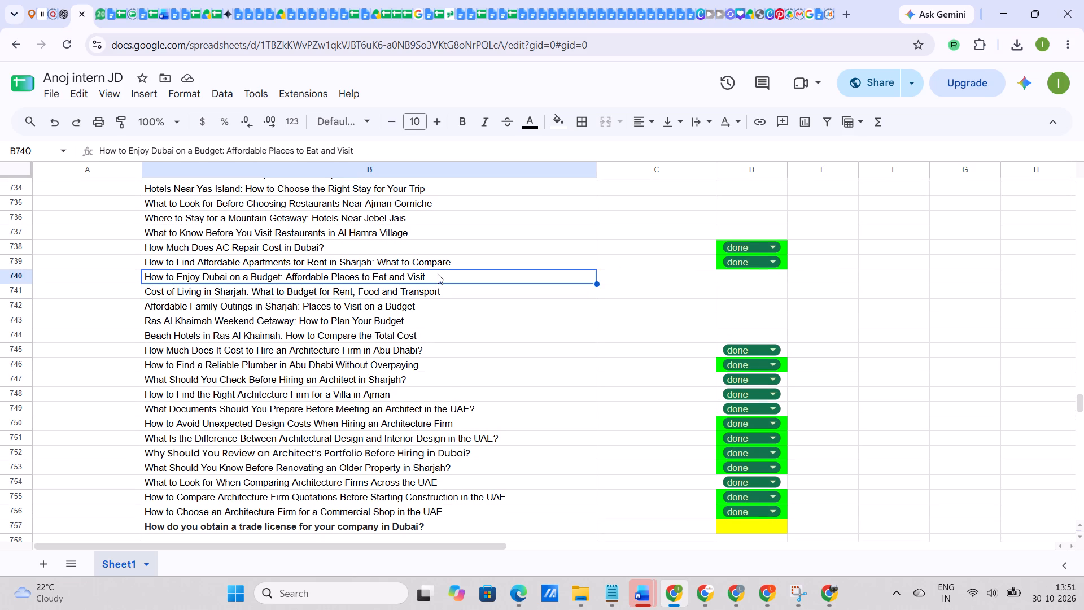
pyautogui.hotkey('ctrl', 'c')
pyautogui.click(736, 281)
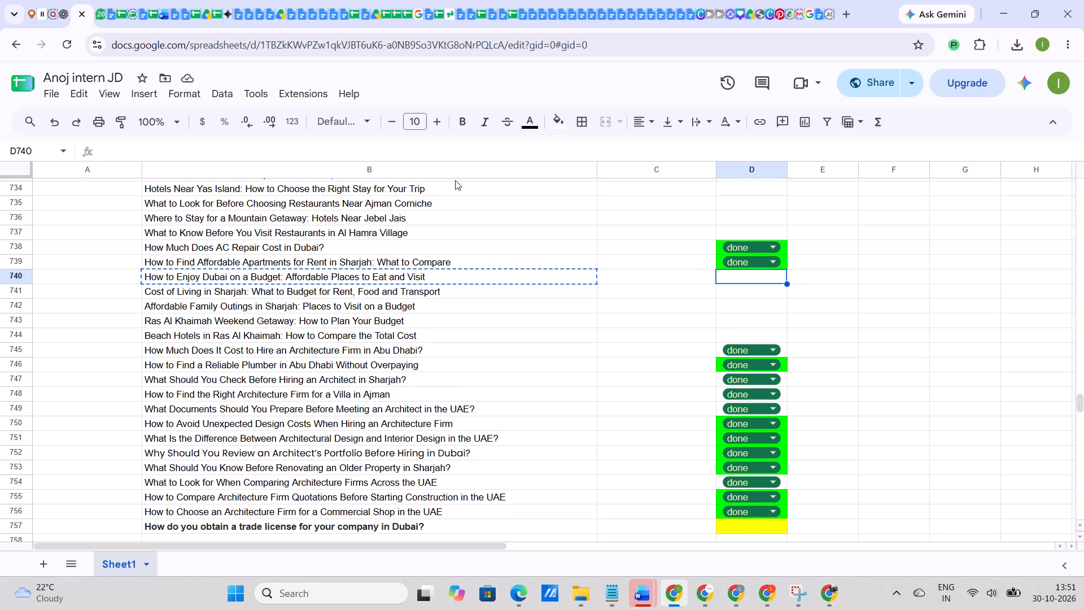
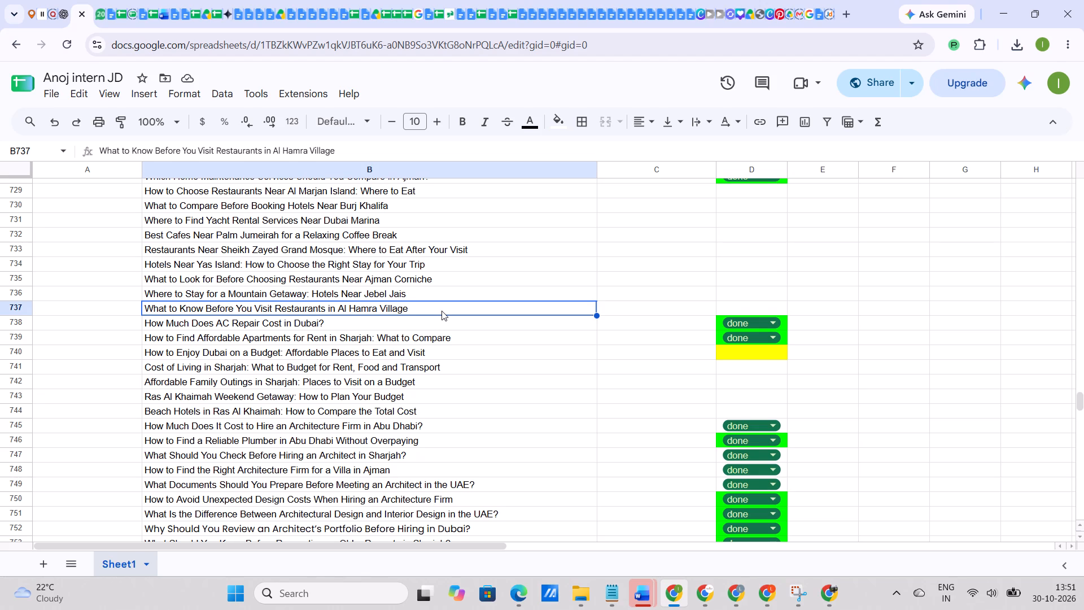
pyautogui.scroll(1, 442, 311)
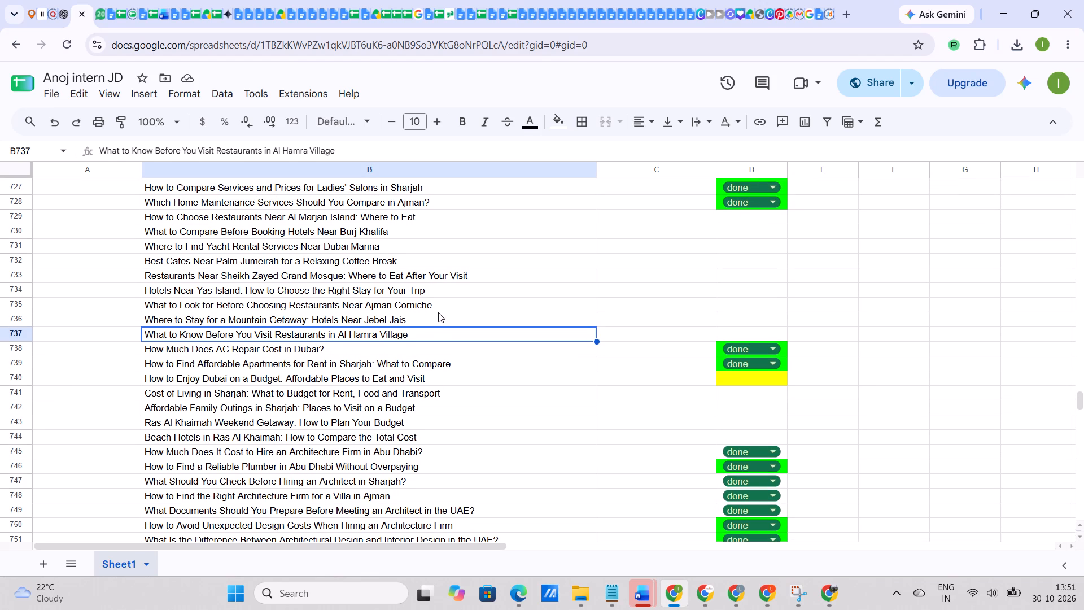
# Copy the phrase "Restaurants in Al Hamra Village" from the title in cell B737.
pyautogui.doubleClick(314, 334)
pyautogui.tripleClick(276, 337)
pyautogui.moveTo(269, 330); pyautogui.dragTo(352, 338)
pyautogui.click(395, 334)
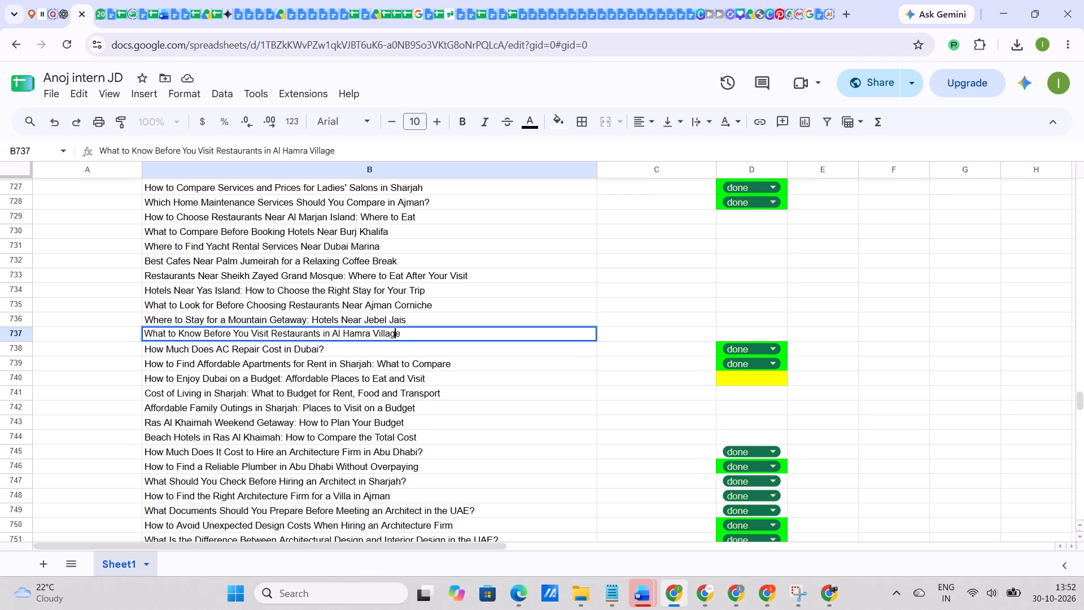
pyautogui.moveTo(406, 335); pyautogui.dragTo(269, 323)
pyautogui.hotkey('ctrl', 'c')
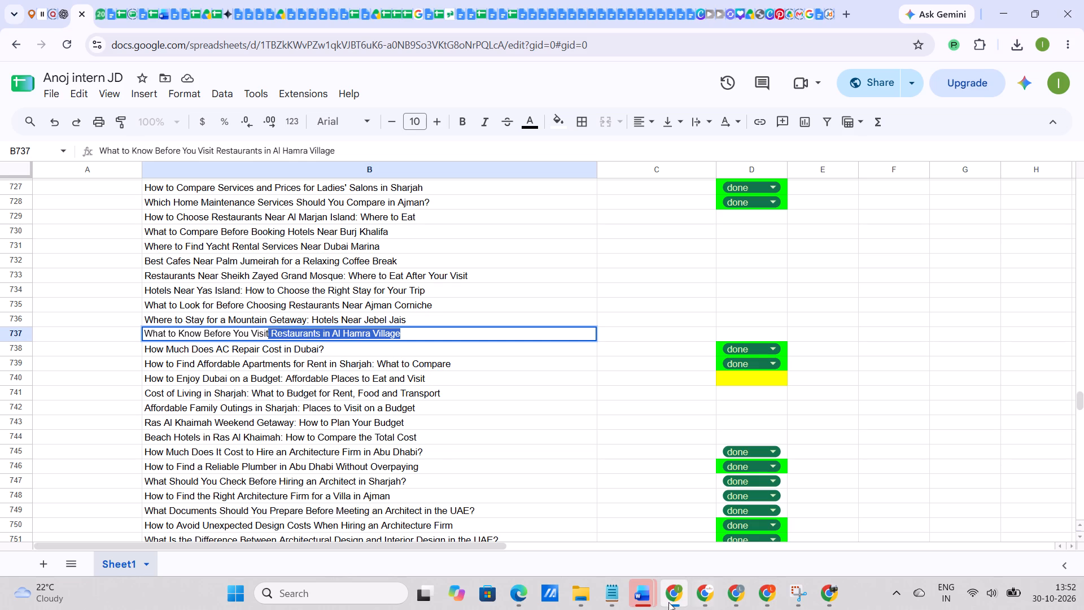
# Switch to Edge, close the disconnected page, and search SERP Suggest's keyword research for "Restaurants in Al Hamra Village", dismissing the cookie notice.
pyautogui.click(522, 594)
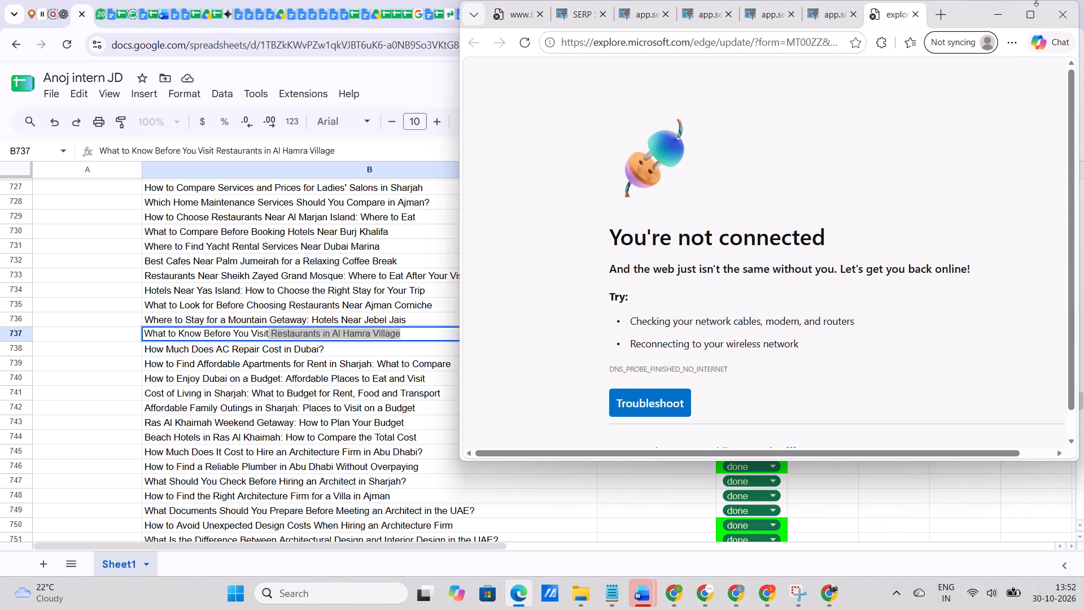
pyautogui.click(1021, 20)
pyautogui.click(919, 15)
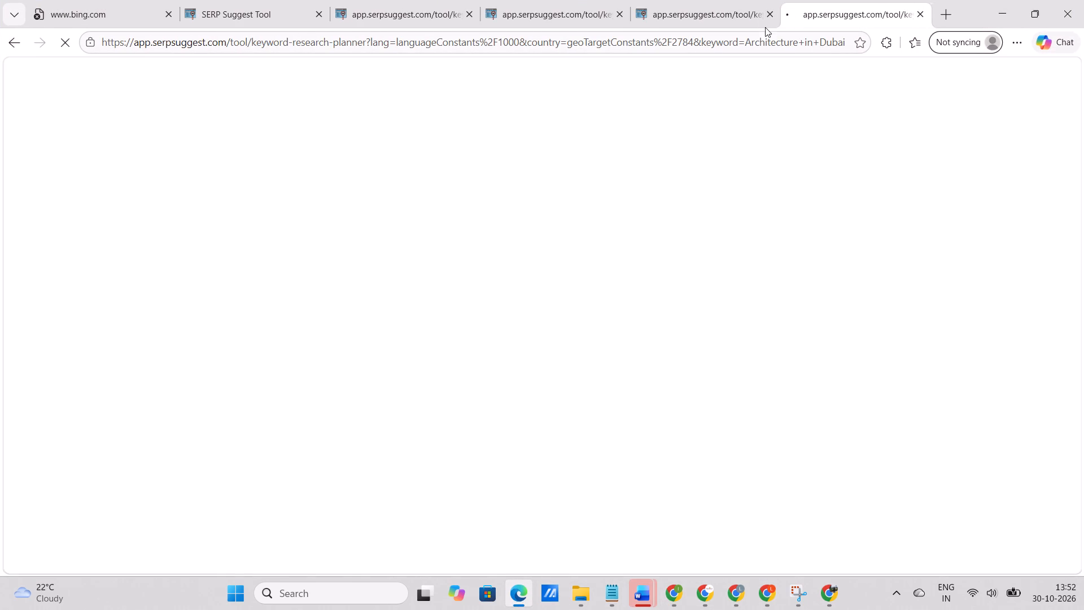
pyautogui.click(354, 215)
pyautogui.hotkey('ctrl', 'a')
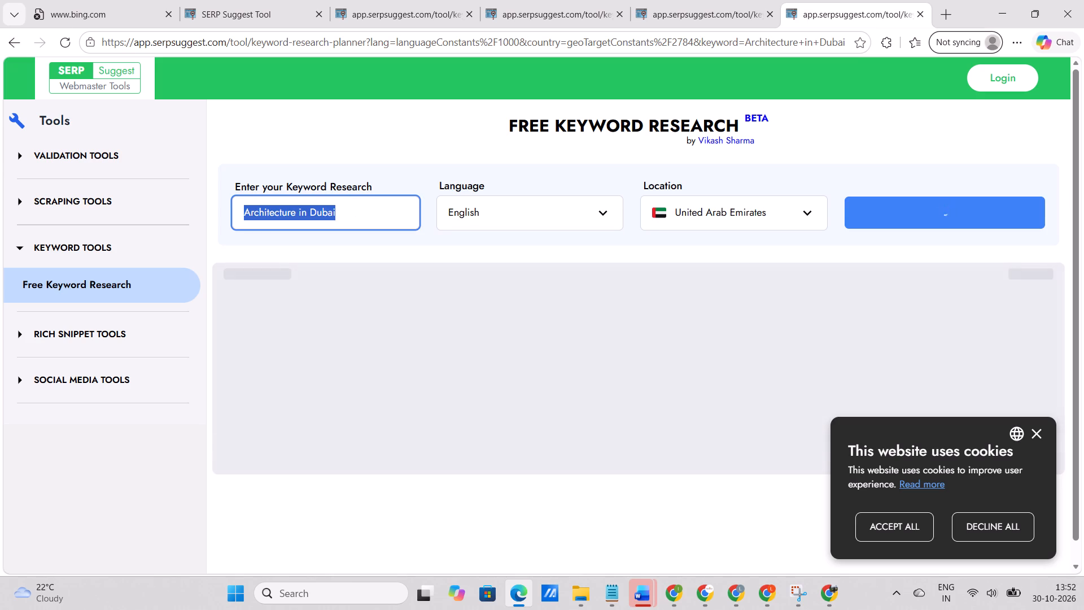
pyautogui.hotkey('ctrl', 'v')
pyautogui.click(950, 203)
pyautogui.click(1033, 431)
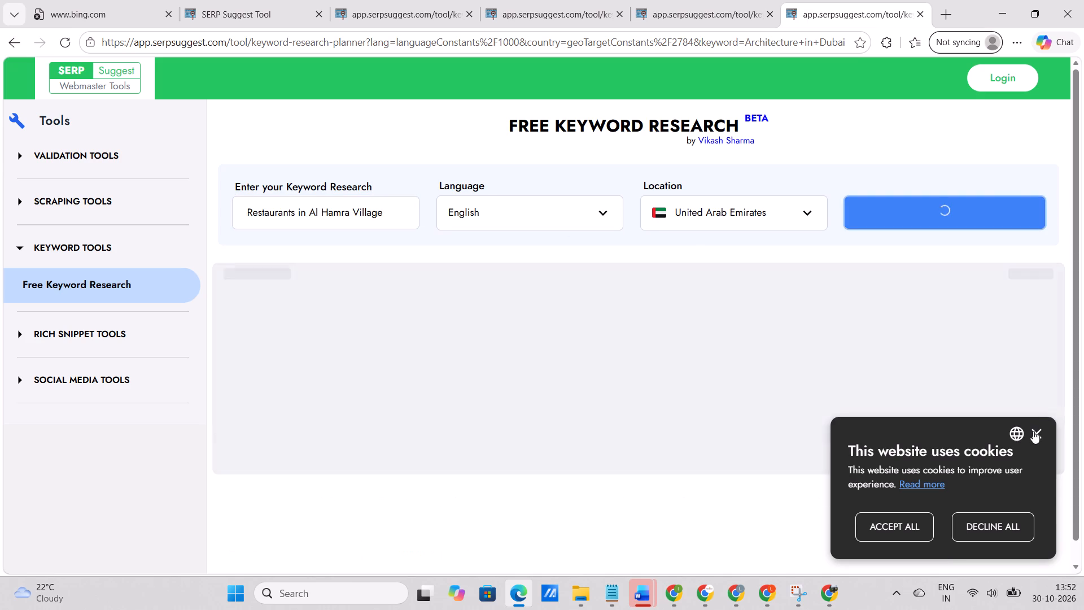
# Examine the keyword results for search trend, monthly volume, competition and related keywords, including the available volume filter ranges.
pyautogui.scroll(-3, 603, 299)
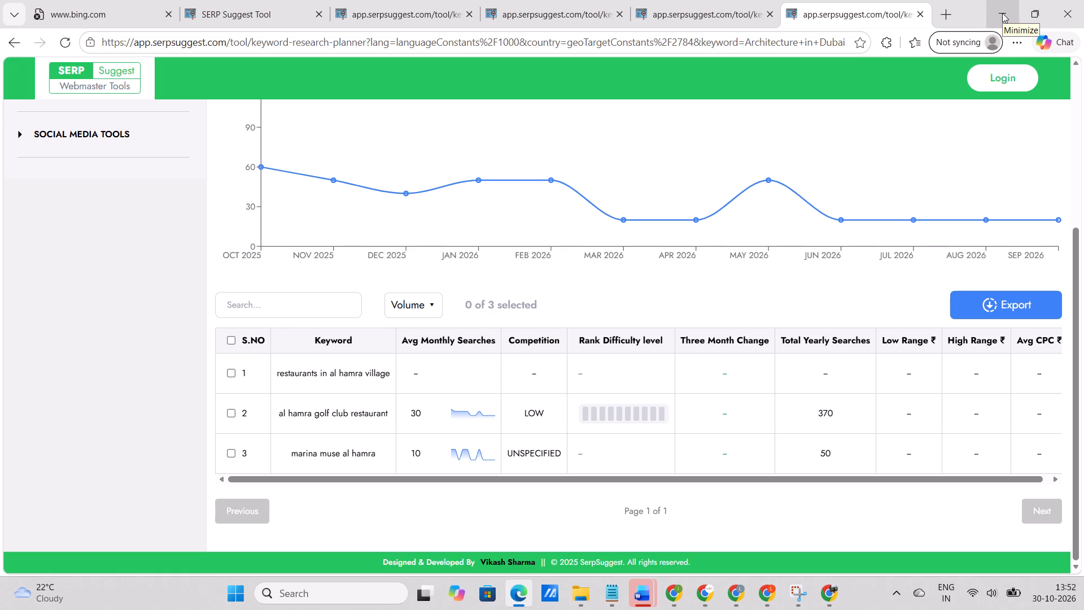
pyautogui.scroll(3, 585, 333)
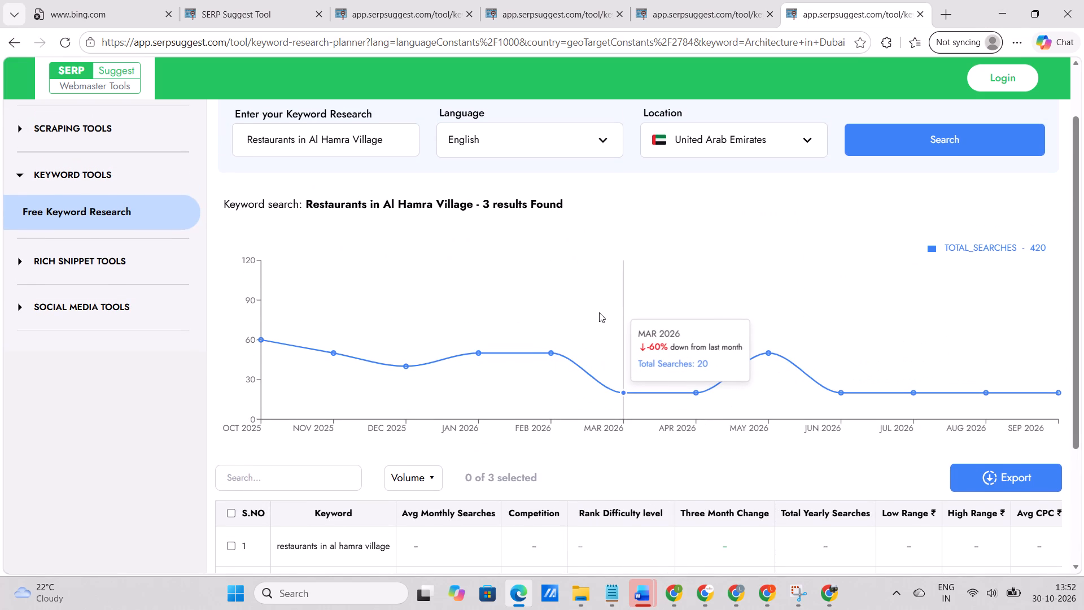
pyautogui.scroll(-4, 599, 312)
pyautogui.hscroll(-7, 876, 383)
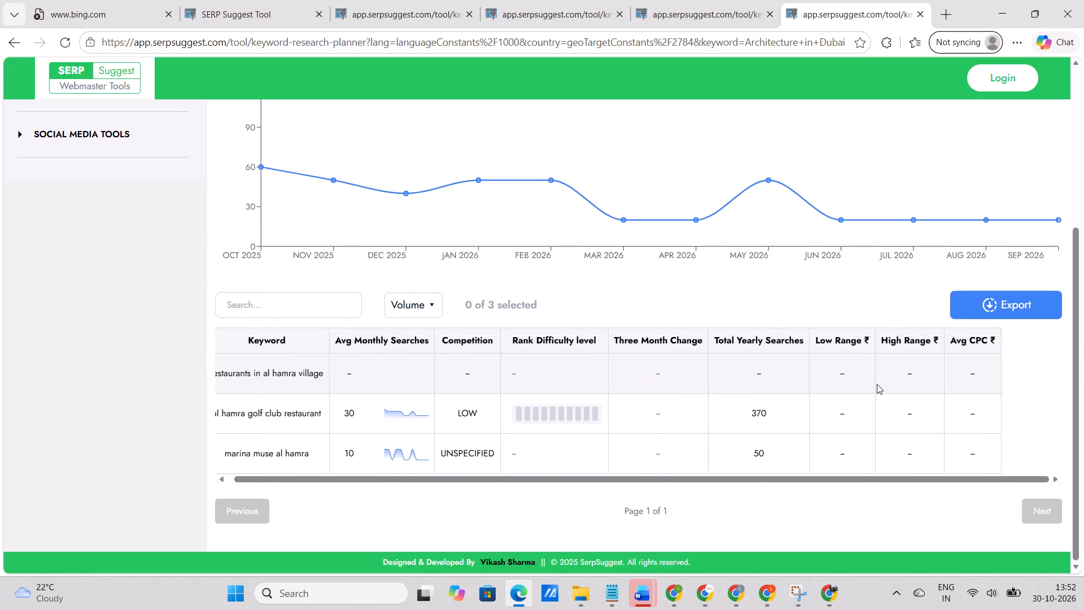
pyautogui.hscroll(1, 700, 366)
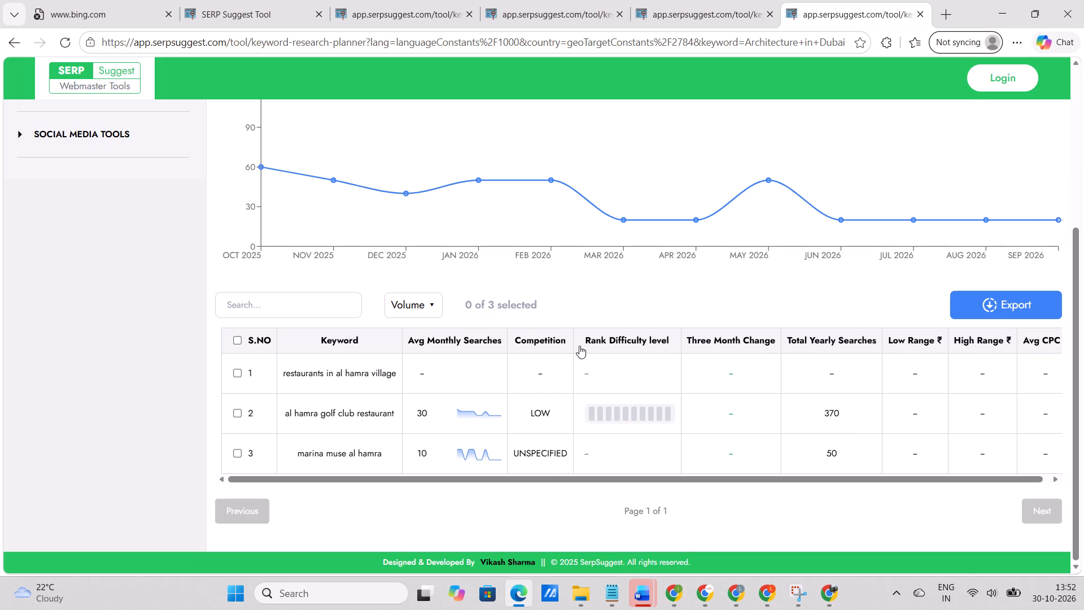
pyautogui.hscroll(1, 493, 326)
pyautogui.click(412, 306)
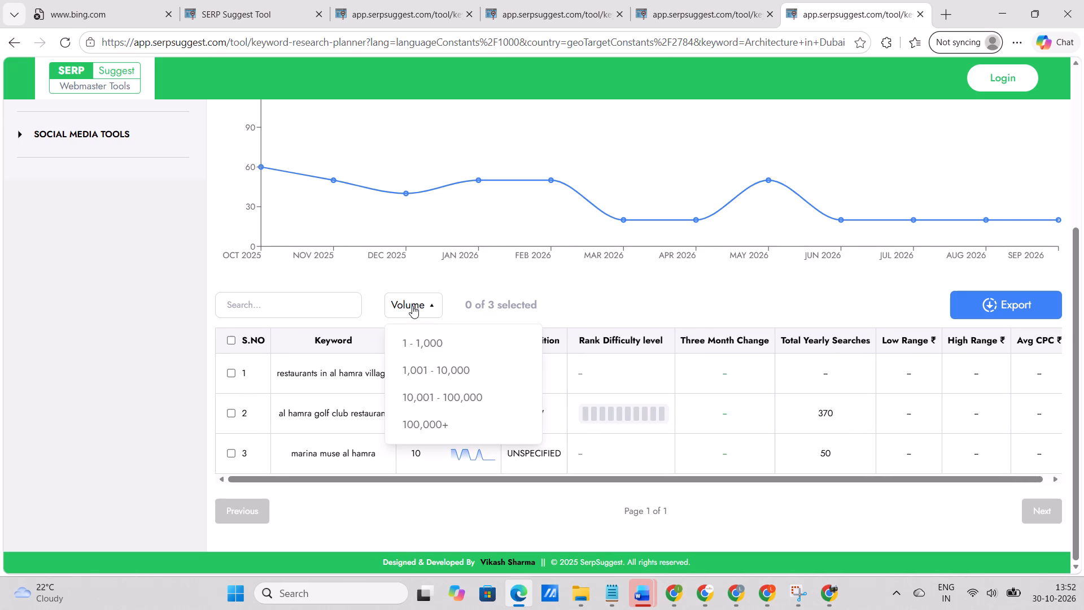
pyautogui.click(412, 306)
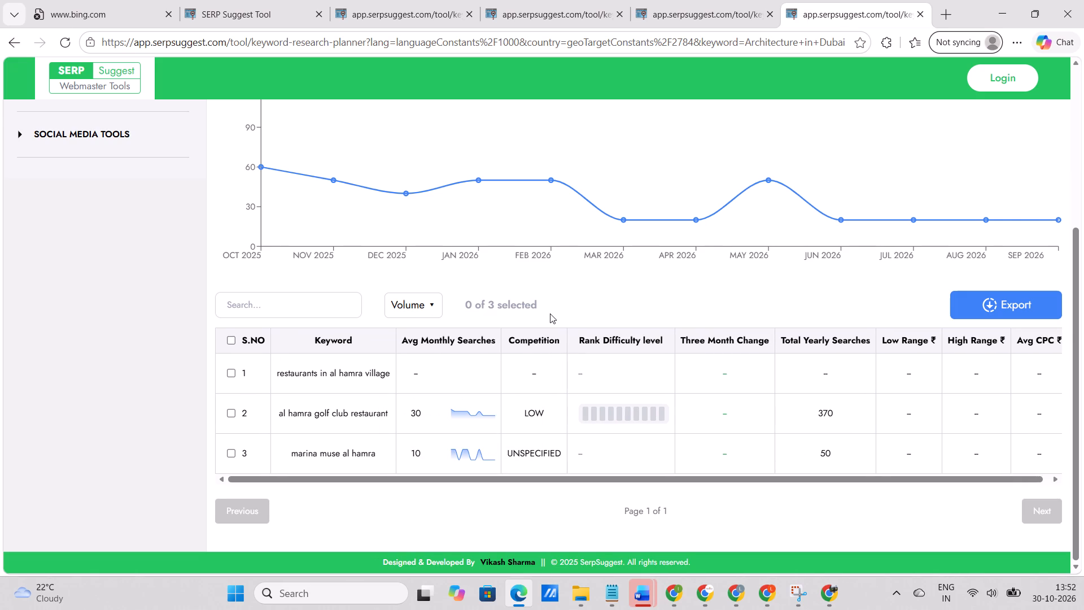
pyautogui.scroll(4, 550, 313)
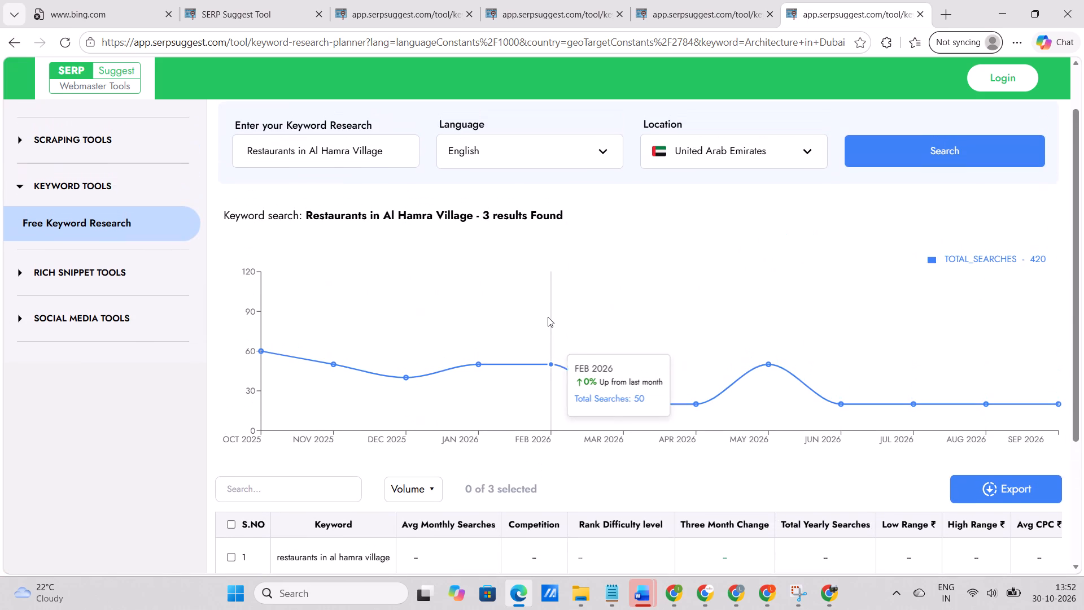
pyautogui.scroll(1, 548, 317)
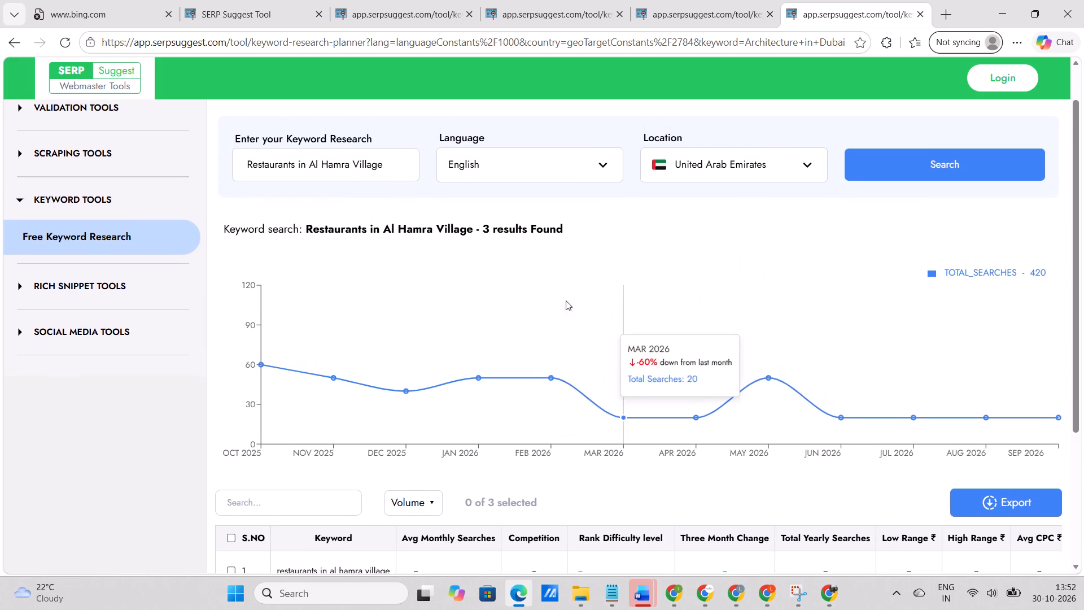
pyautogui.scroll(1, 566, 300)
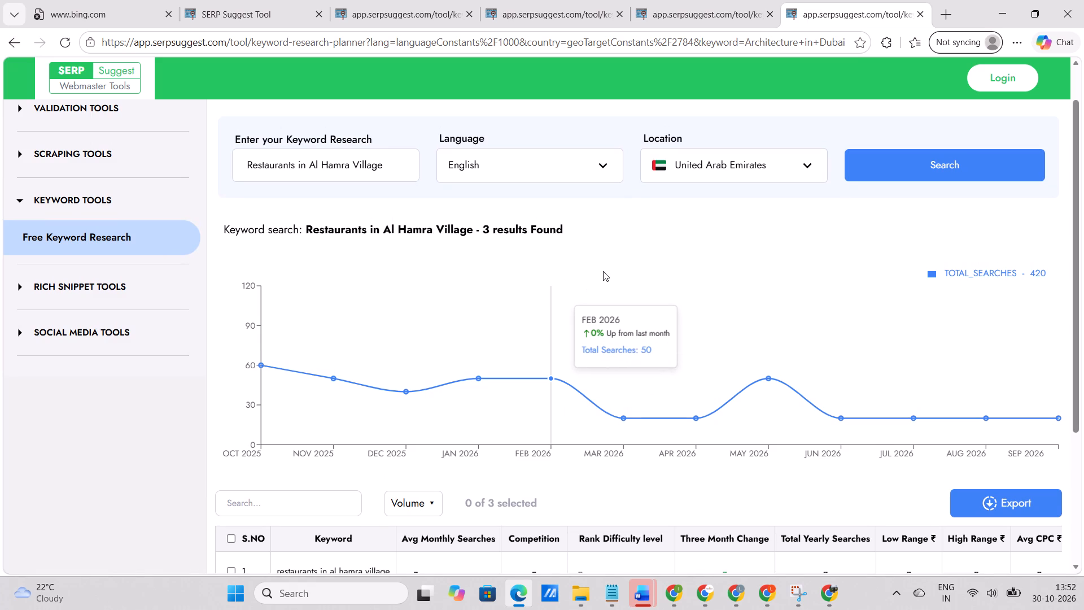
# Switch to the AddressGuru site in Chrome, return from the Dubai car rental listings to the home page, and open the full category list.
pyautogui.click(712, 593)
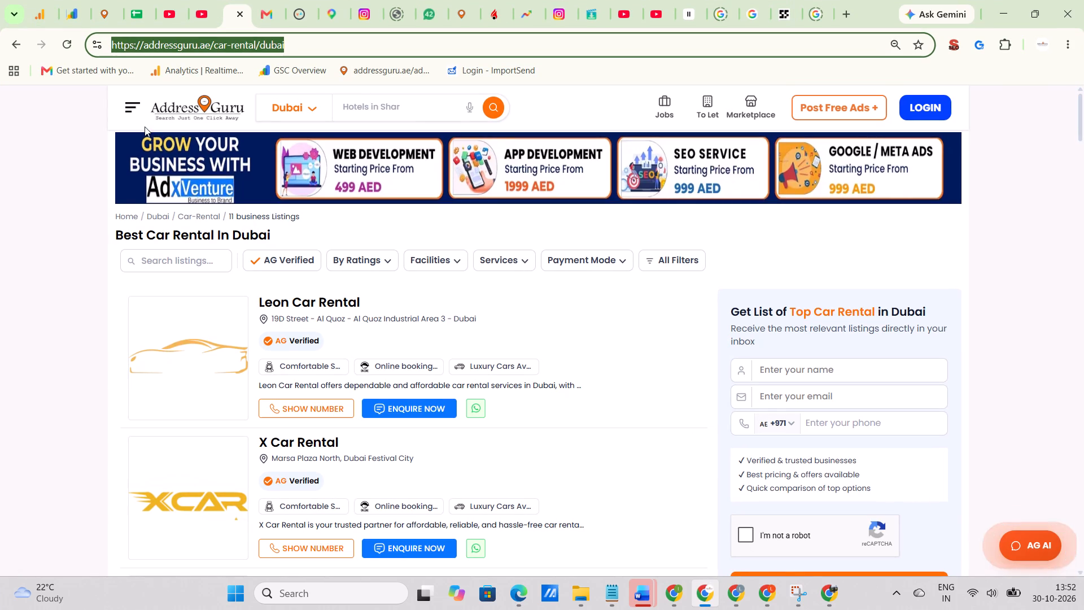
pyautogui.click(18, 54)
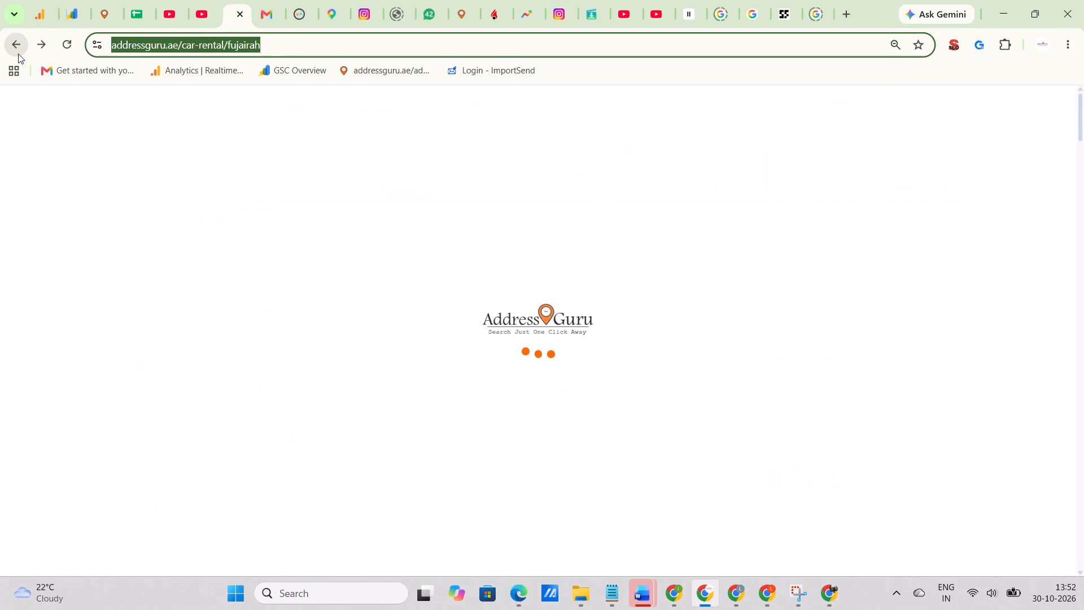
pyautogui.click(18, 54)
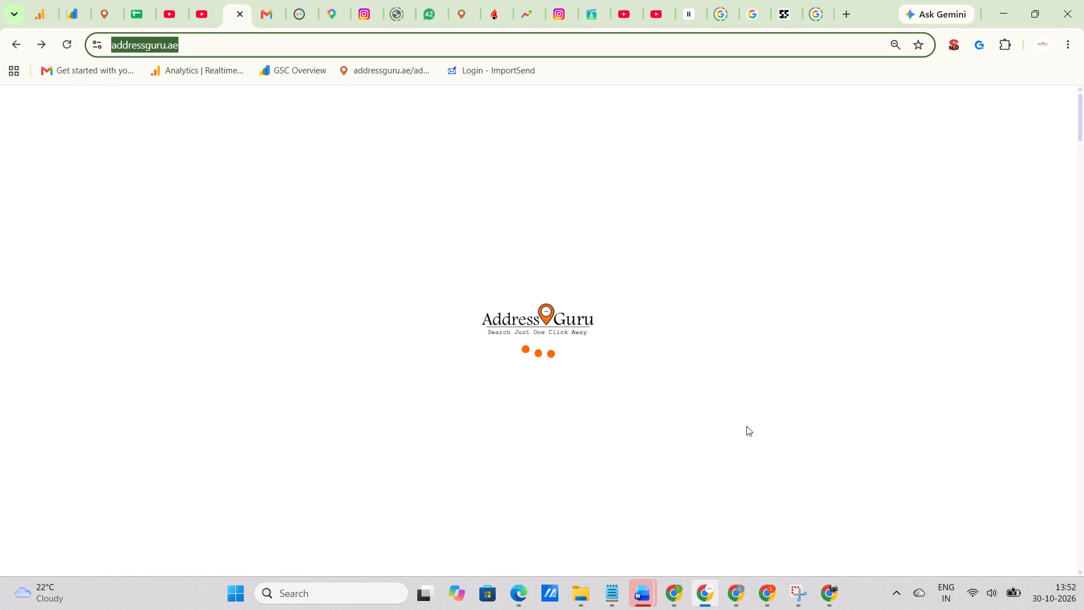
pyautogui.scroll(-1, 746, 426)
pyautogui.click(913, 428)
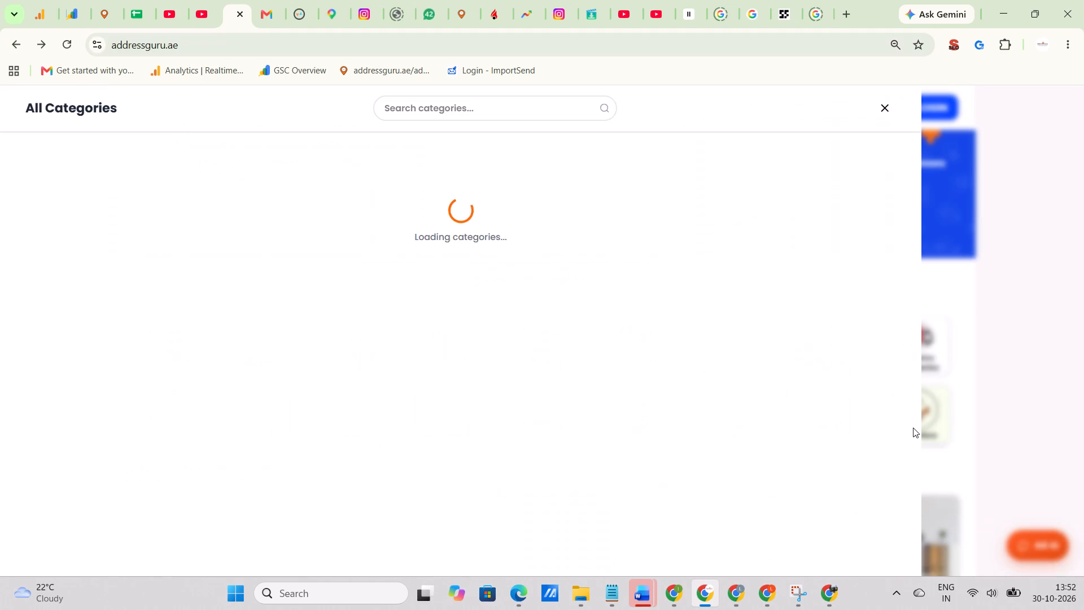
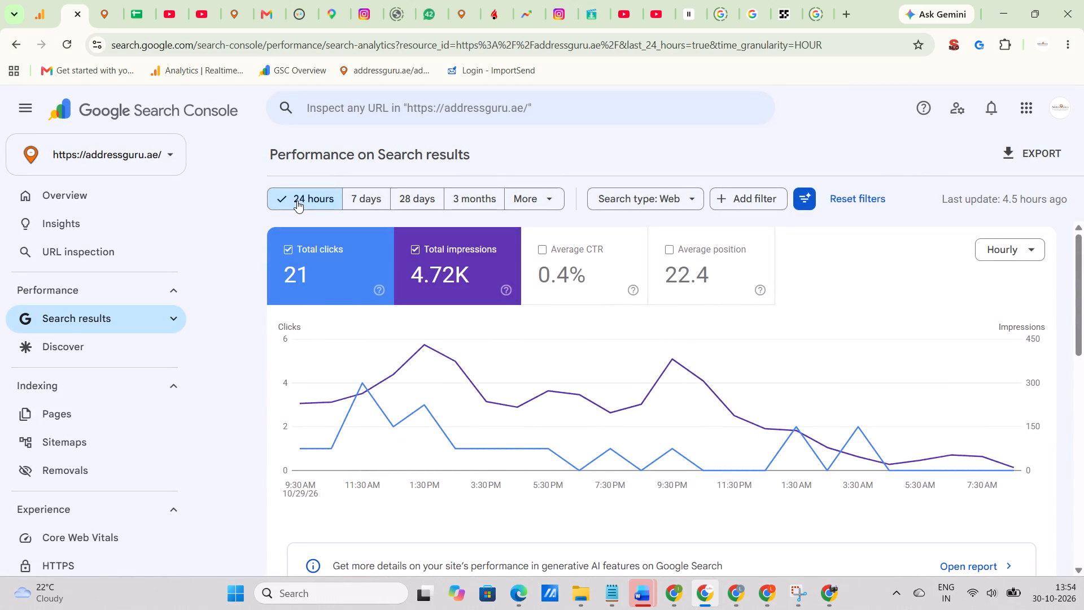
# Examine the last 24 hours of search performance for addressguru.ae, covering the top queries and the top pages by clicks.
pyautogui.scroll(-3, 614, 283)
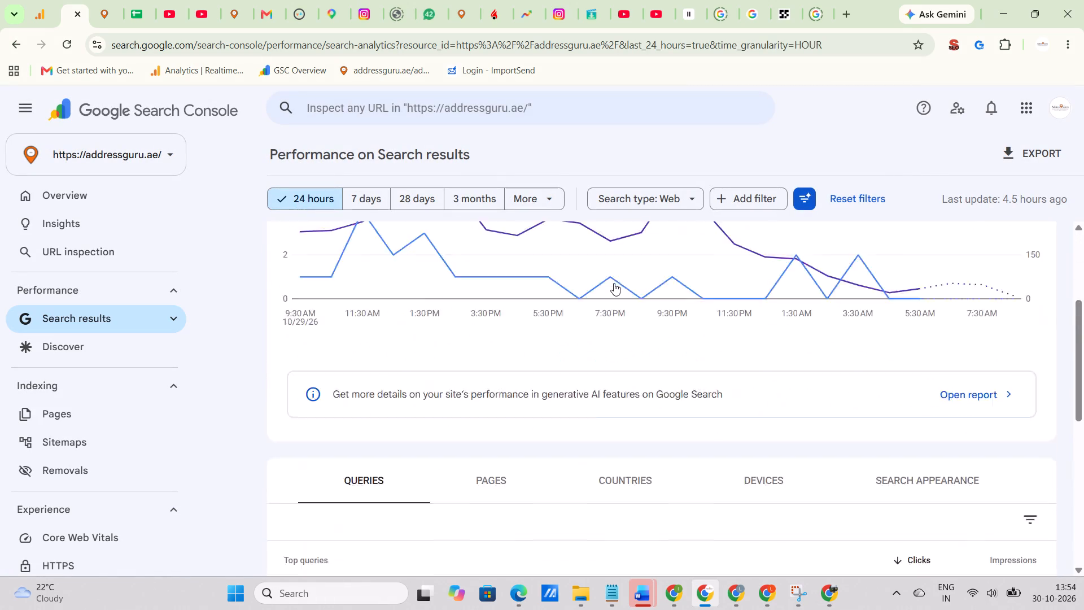
pyautogui.scroll(-2, 614, 283)
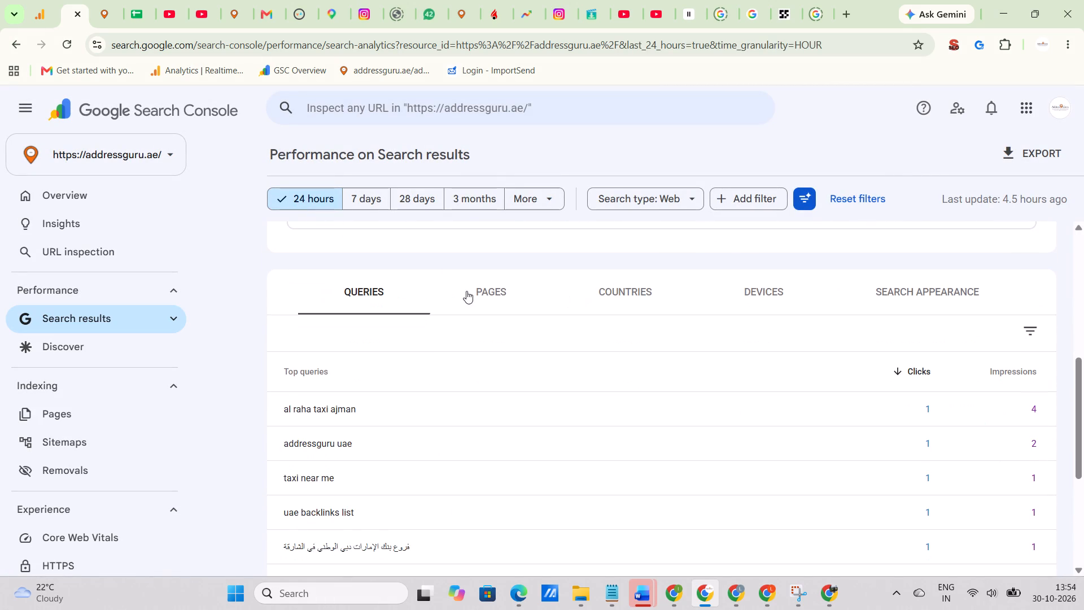
pyautogui.click(492, 287)
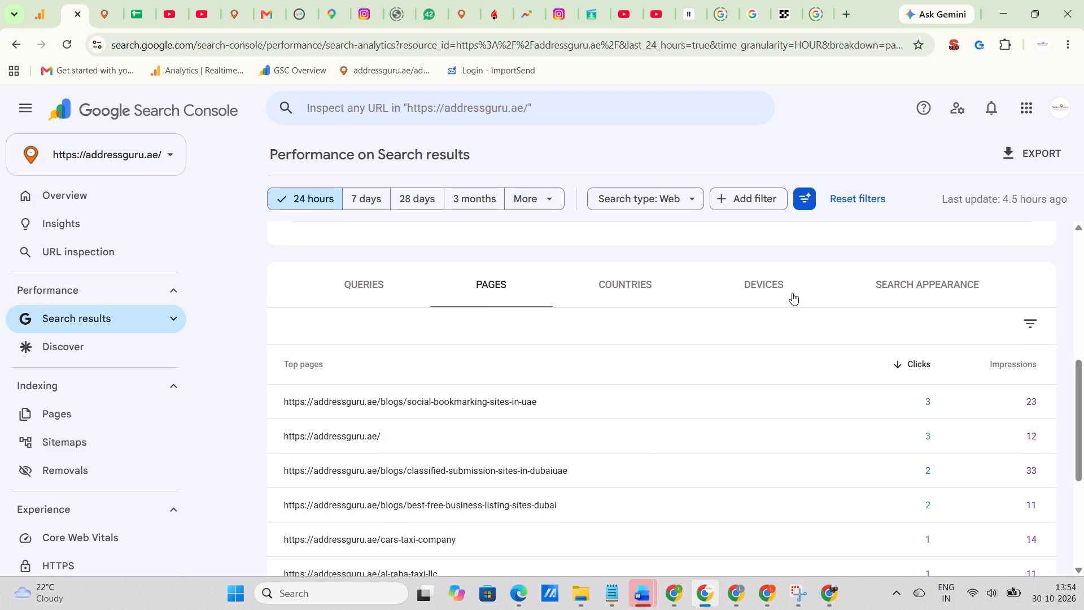
pyautogui.scroll(-1, 703, 381)
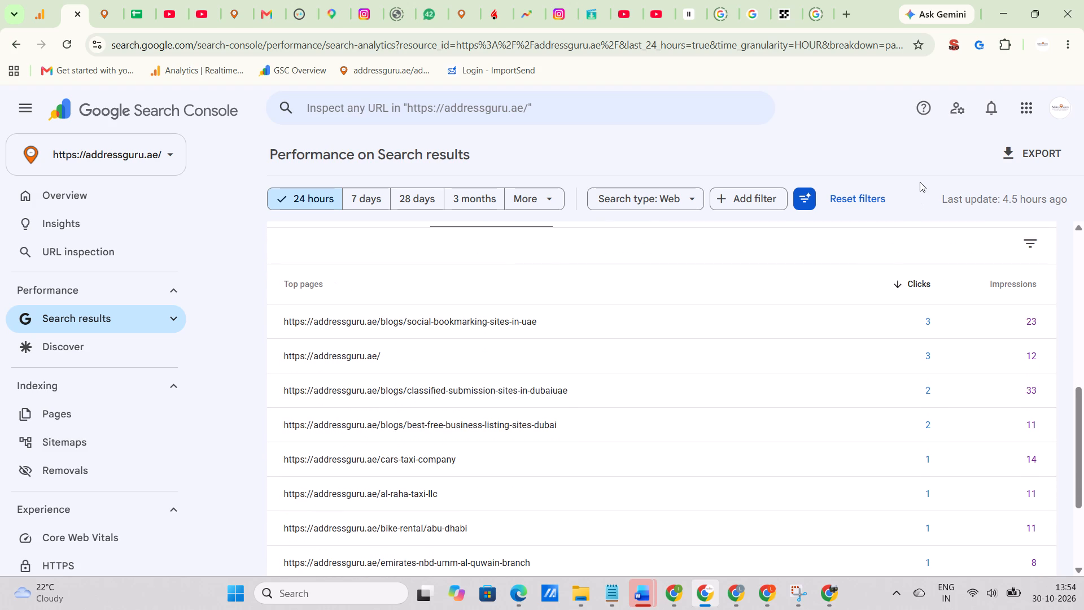
# Return to Edge and re-examine the "Restaurants in Al Hamra Village" keyword results, including the monthly search trend, related keywords and volume filter ranges.
pyautogui.click(1000, 0)
pyautogui.scroll(-3, 611, 399)
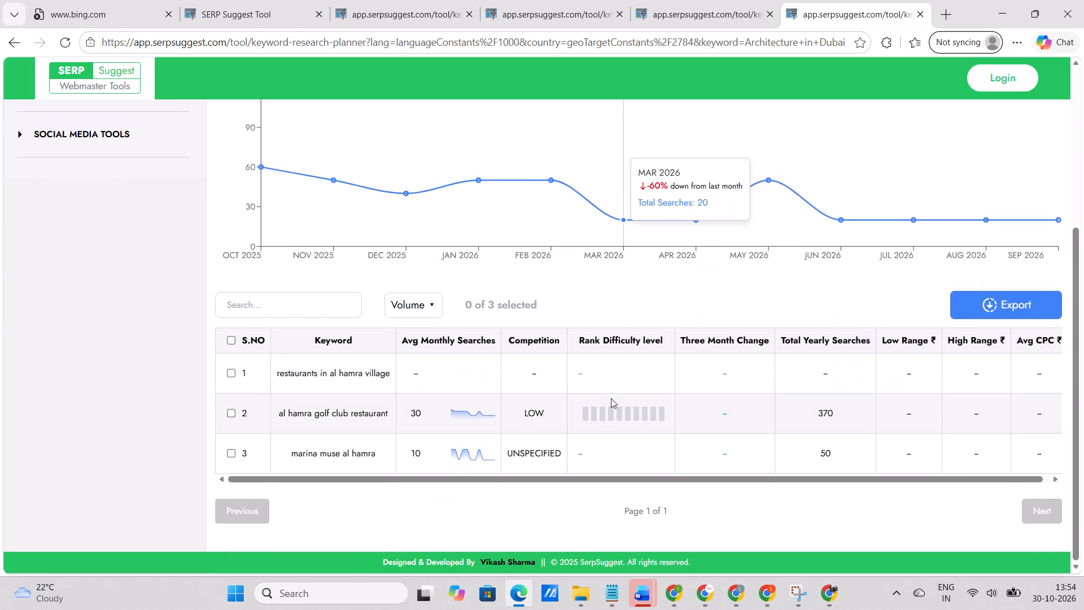
pyautogui.scroll(5, 611, 398)
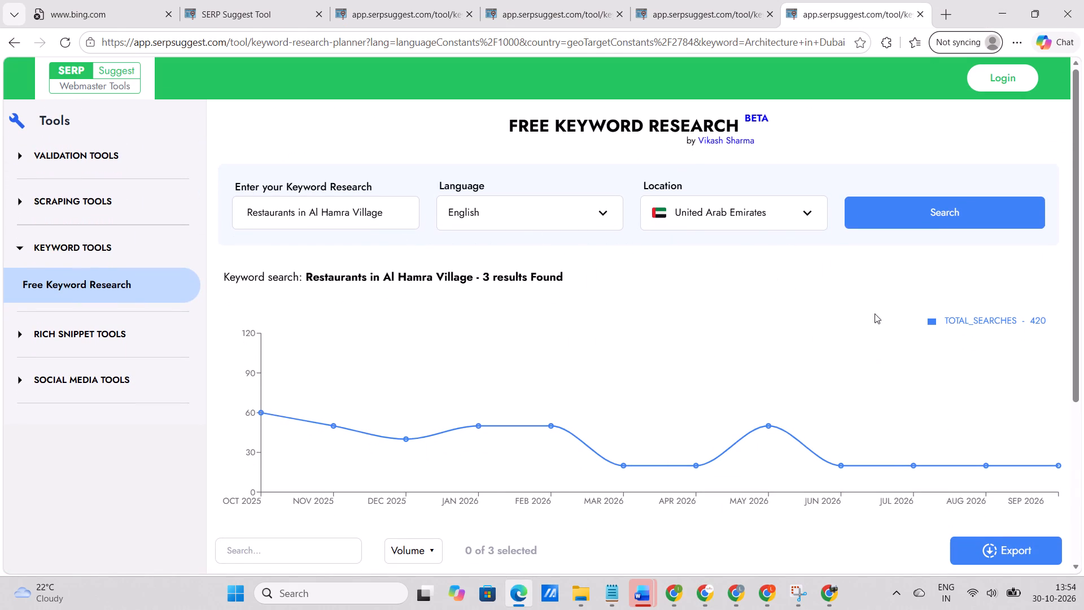
pyautogui.hscroll(-3, 864, 315)
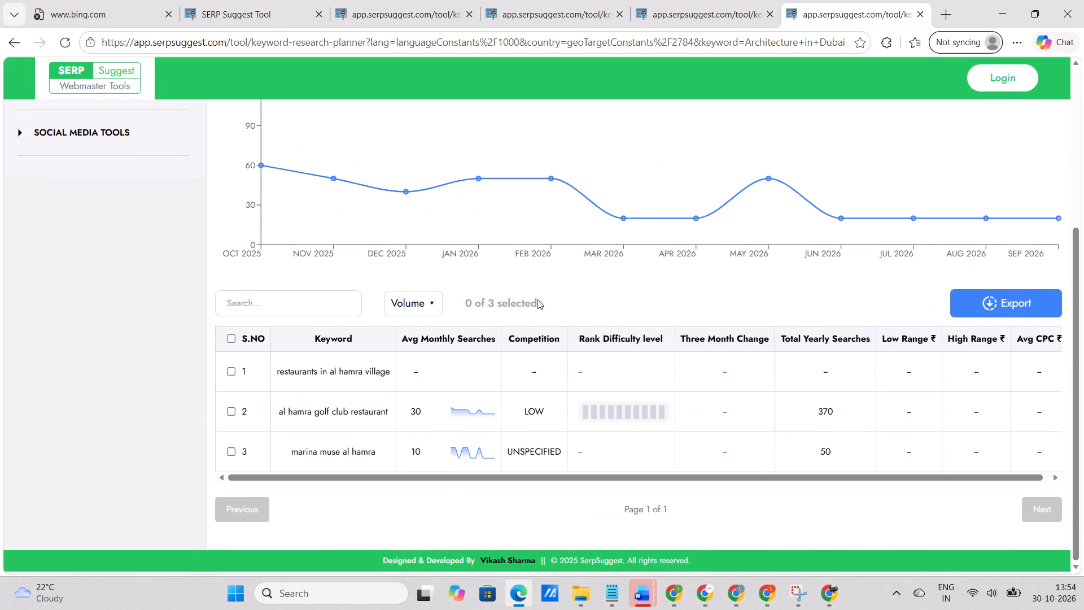
pyautogui.hscroll(-1, 537, 299)
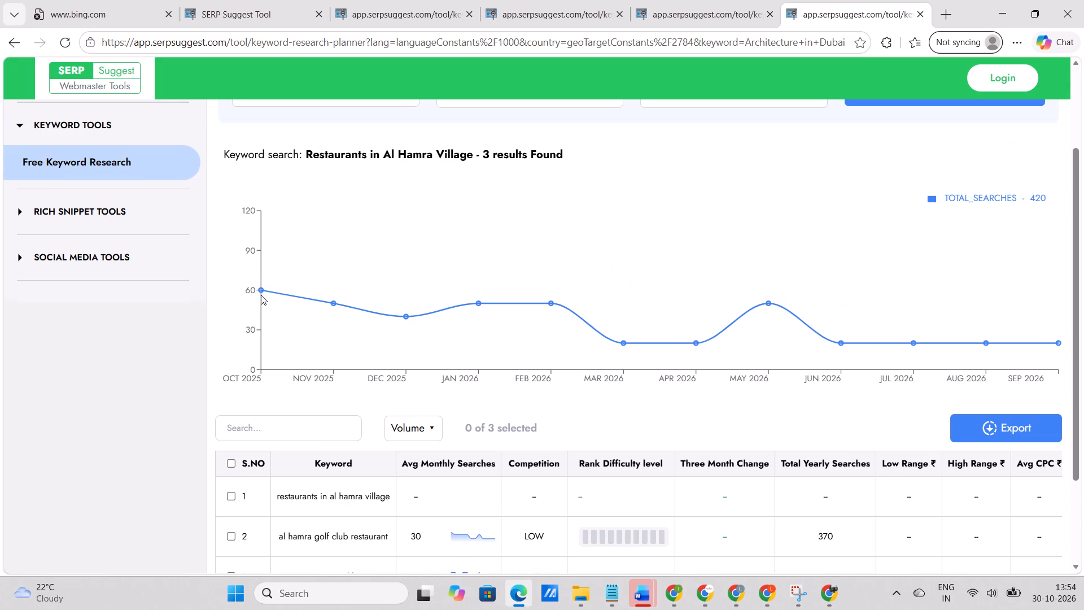
pyautogui.click(425, 429)
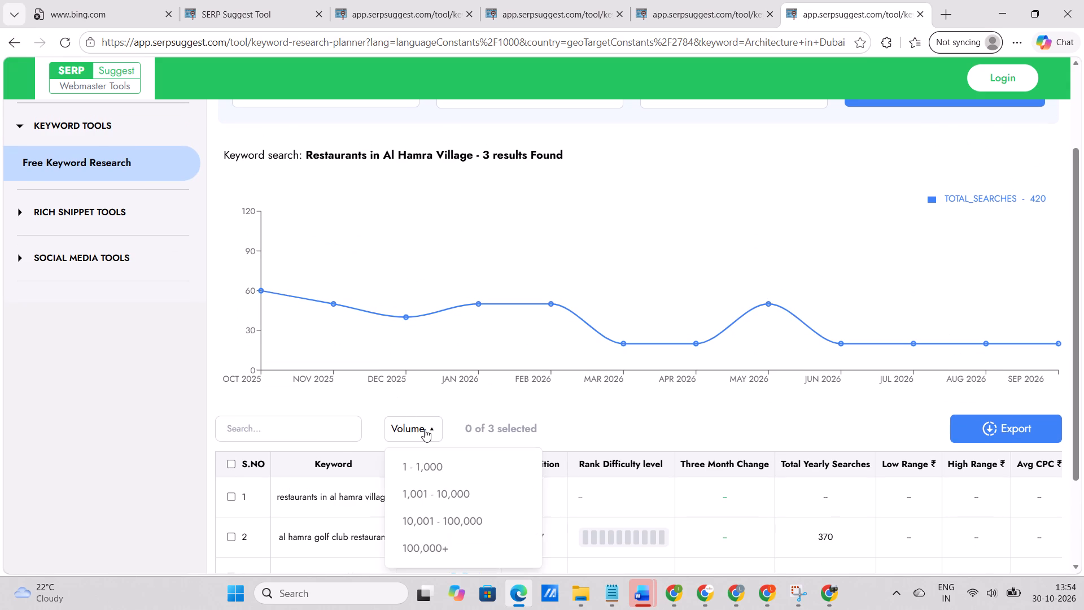
pyautogui.click(425, 429)
pyautogui.hscroll(-2, 848, 334)
pyautogui.hscroll(-1, 1000, 345)
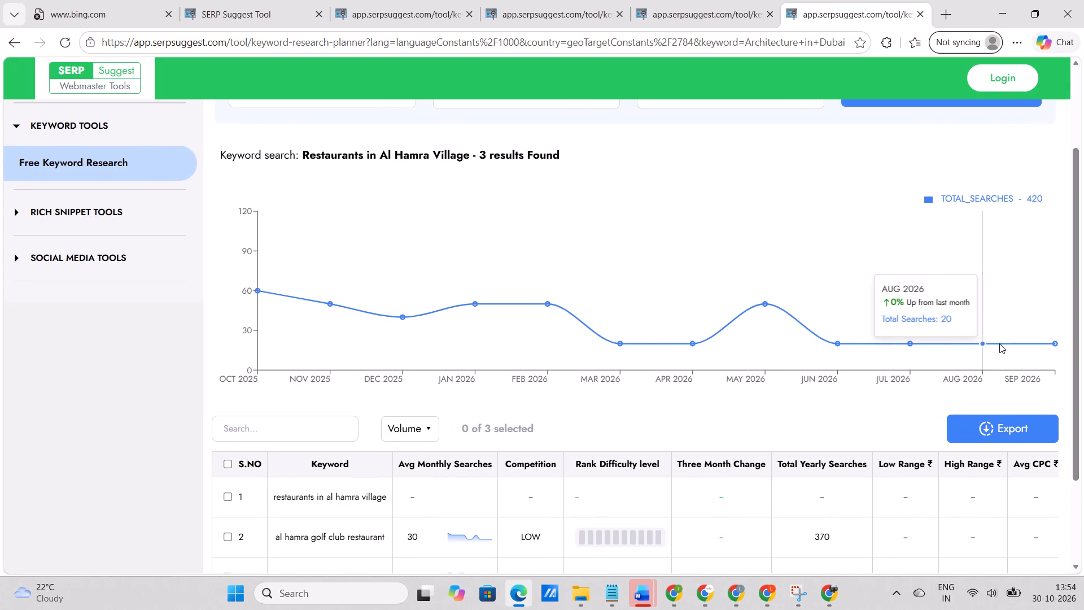
pyautogui.hscroll(-1, 999, 343)
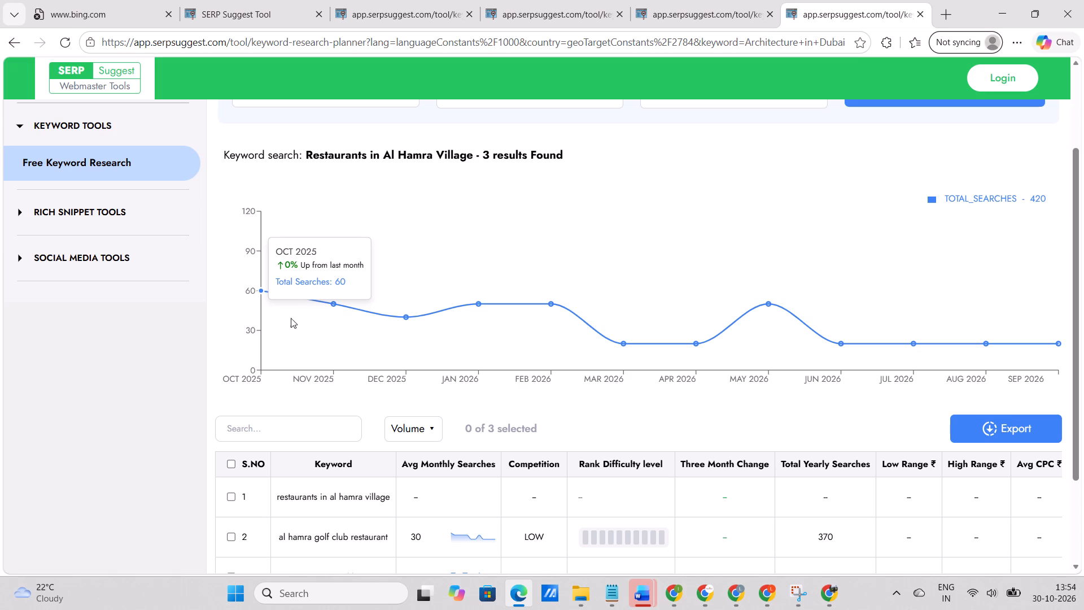
# Switch to the Anoj intern JD sheet in Chrome and copy the title "What to Compare Before Booking Hotels Near Burj Khalifa" from row 730.
pyautogui.click(672, 591)
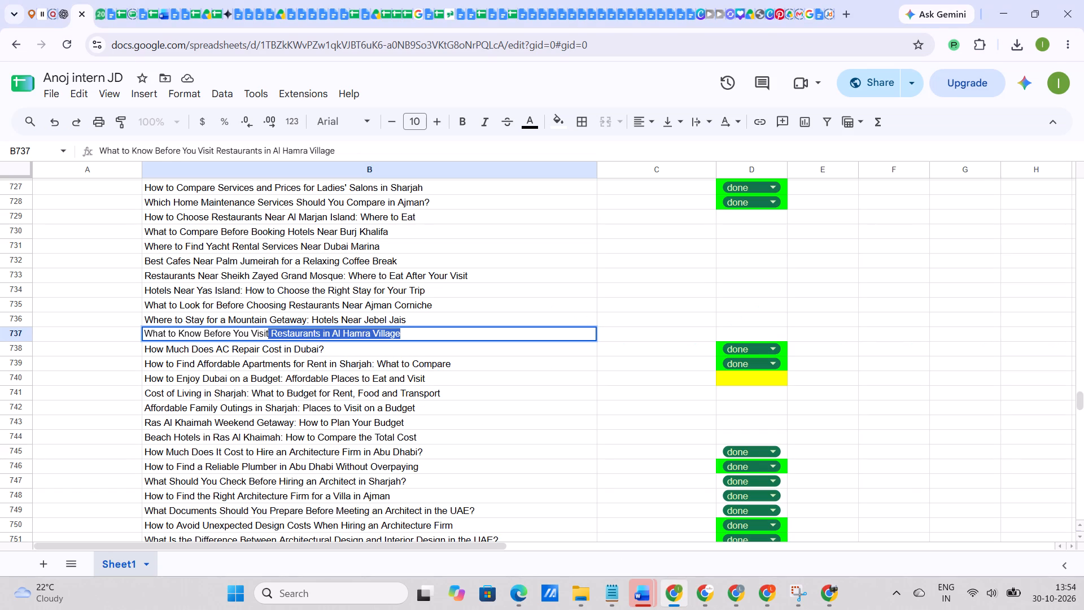
pyautogui.click(554, 358)
pyautogui.scroll(1, 504, 335)
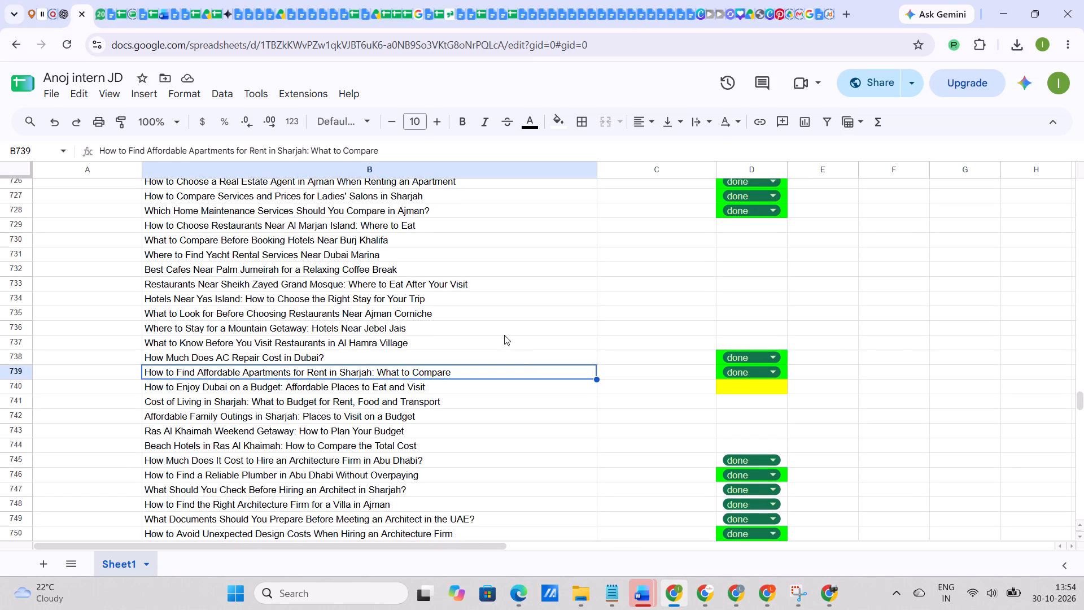
pyautogui.scroll(1, 504, 335)
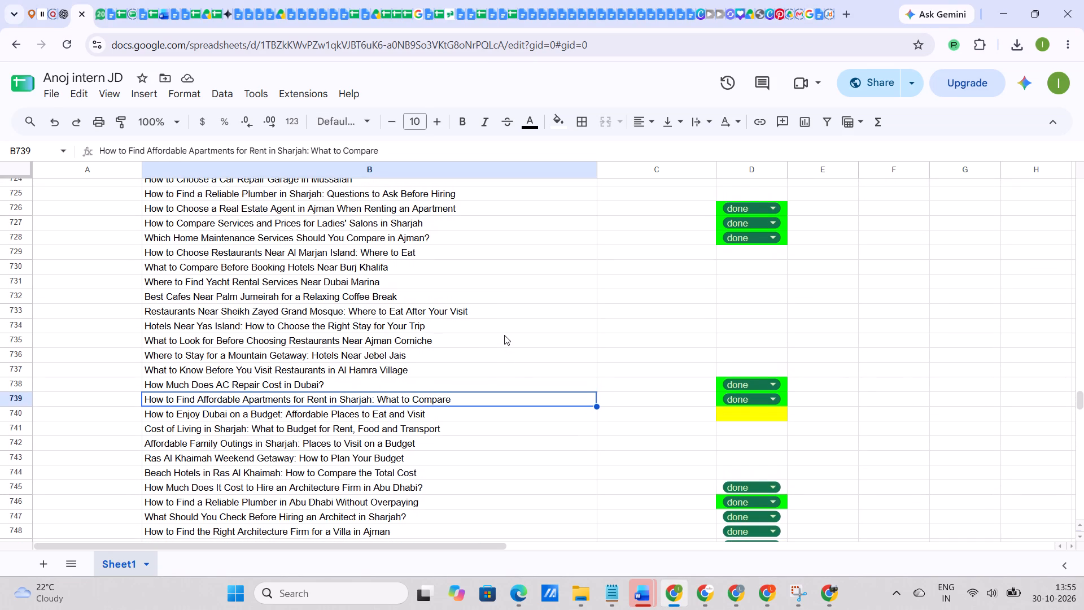
pyautogui.scroll(2, 504, 335)
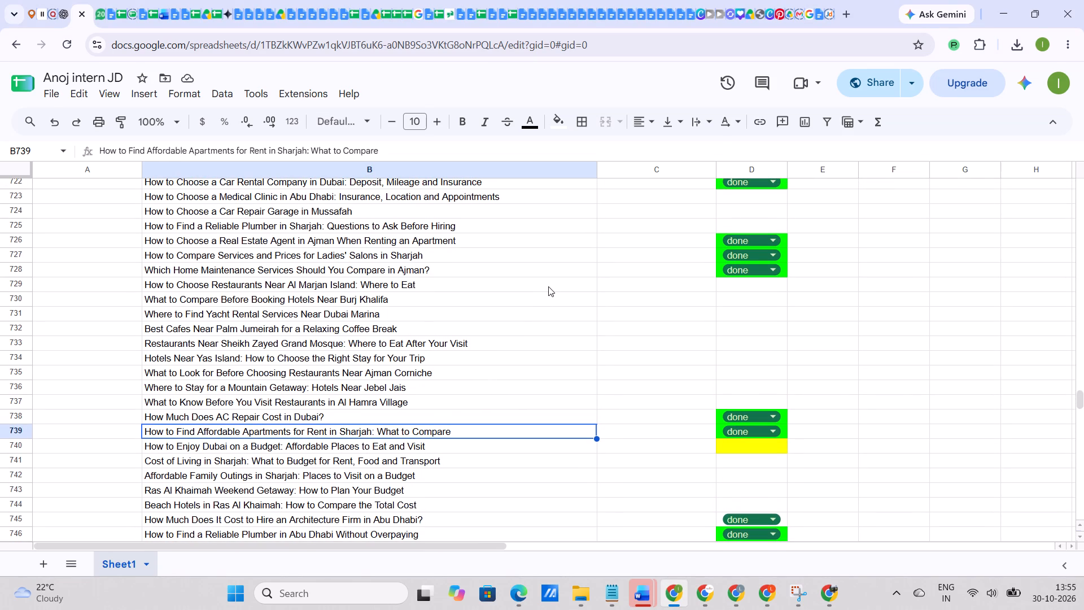
pyautogui.click(547, 300)
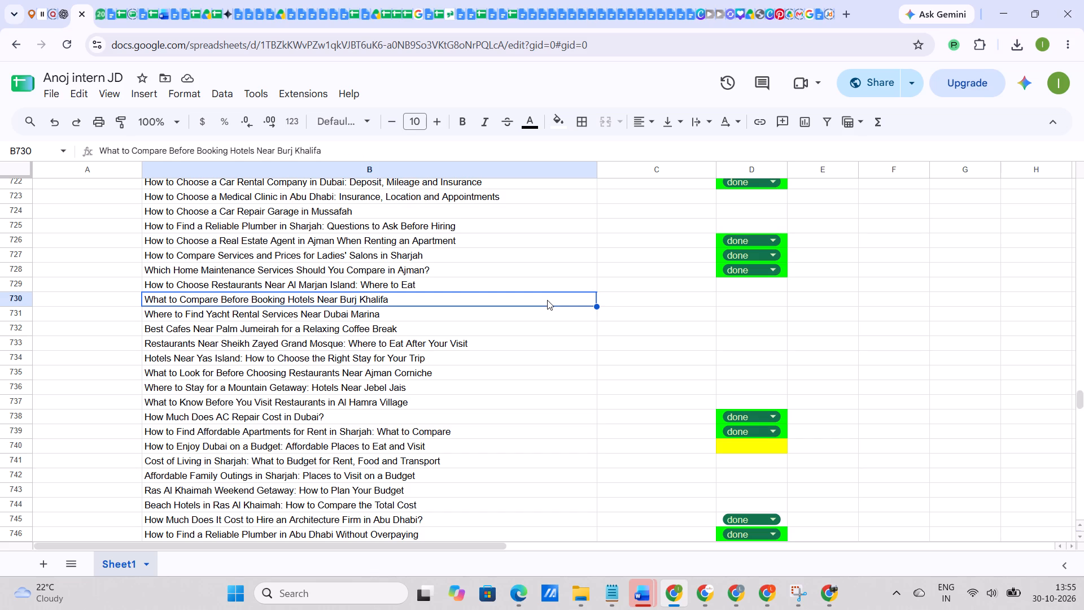
pyautogui.hotkey('ctrl', 'c')
# Fill the empty column D status cell beside the Burj Khalifa hotels title in row 730 with yellow.
pyautogui.click(736, 299)
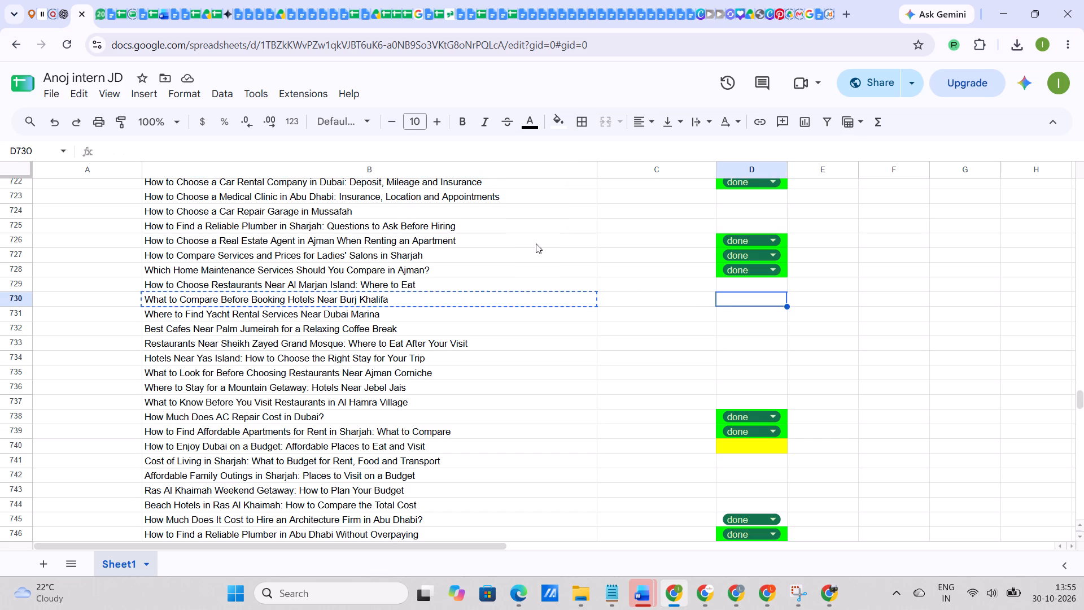
pyautogui.click(553, 124)
pyautogui.click(613, 189)
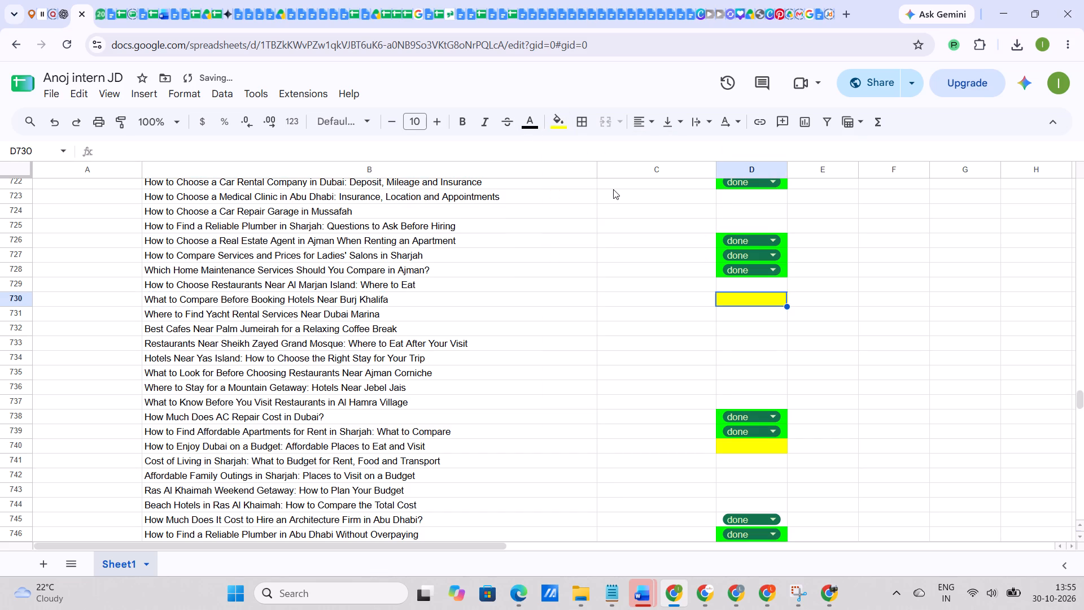
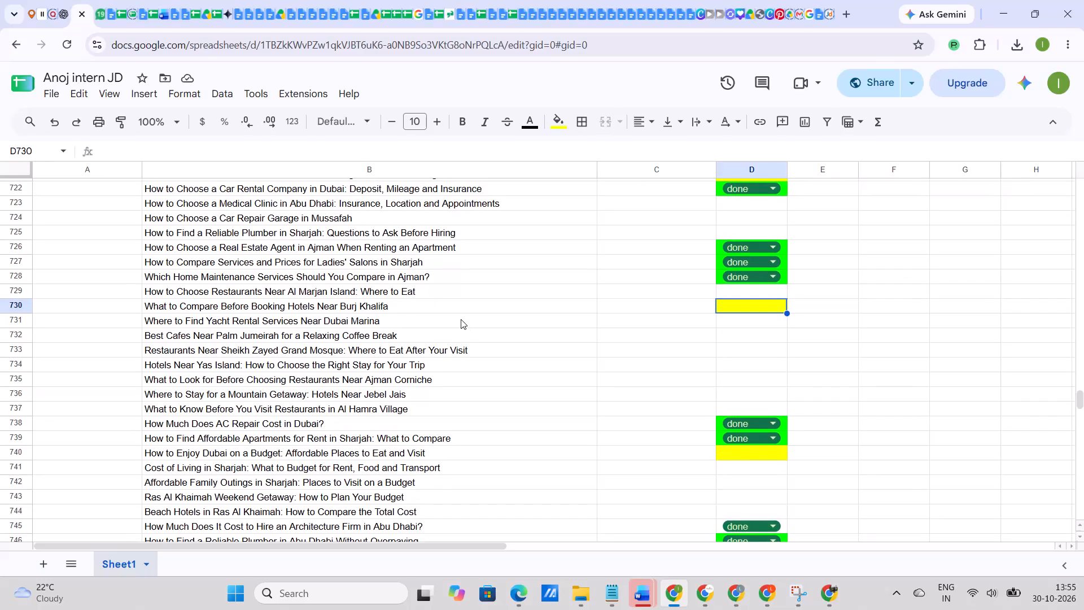
# Switch to the AddressGuru UAE Golden Visa Expansion blog post, expand the full blog category list, and examine the categories with their post counts.
pyautogui.click(709, 594)
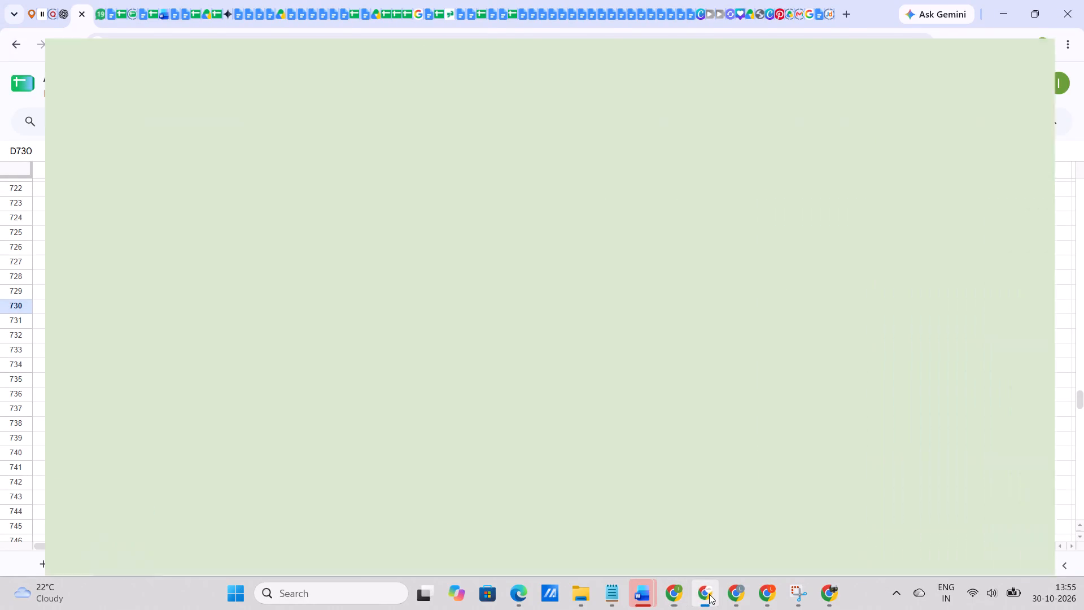
pyautogui.click(102, 0)
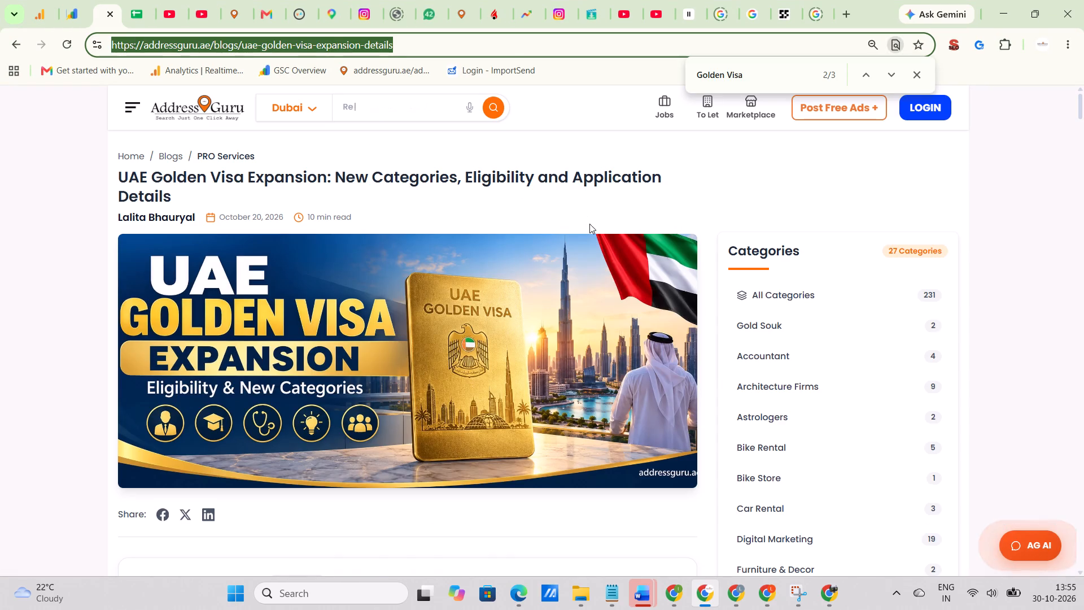
pyautogui.scroll(-2, 841, 308)
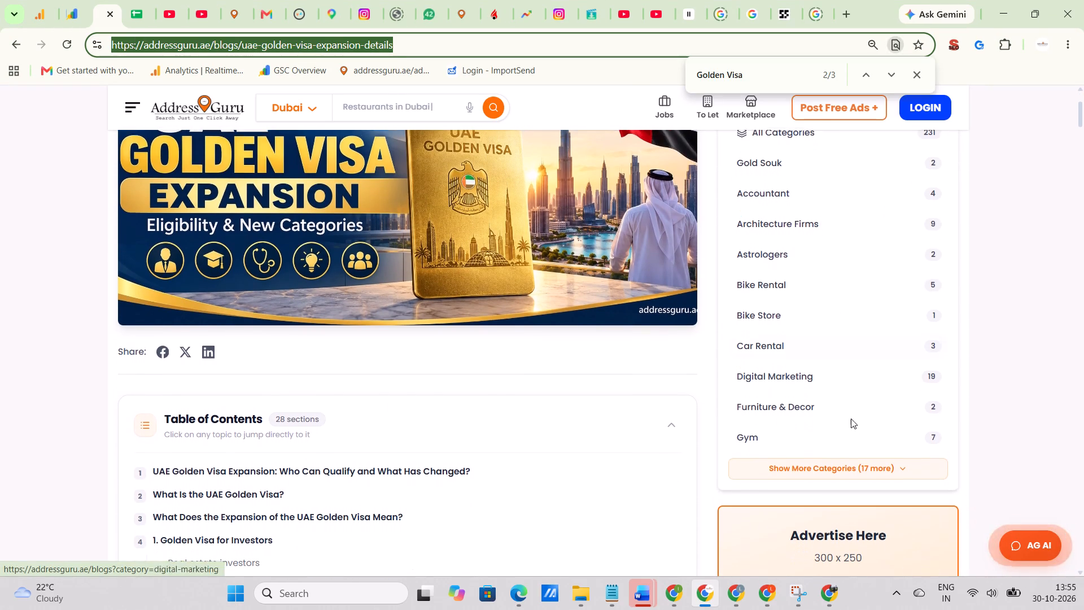
pyautogui.scroll(-1, 851, 419)
pyautogui.click(863, 468)
pyautogui.scroll(-2, 862, 468)
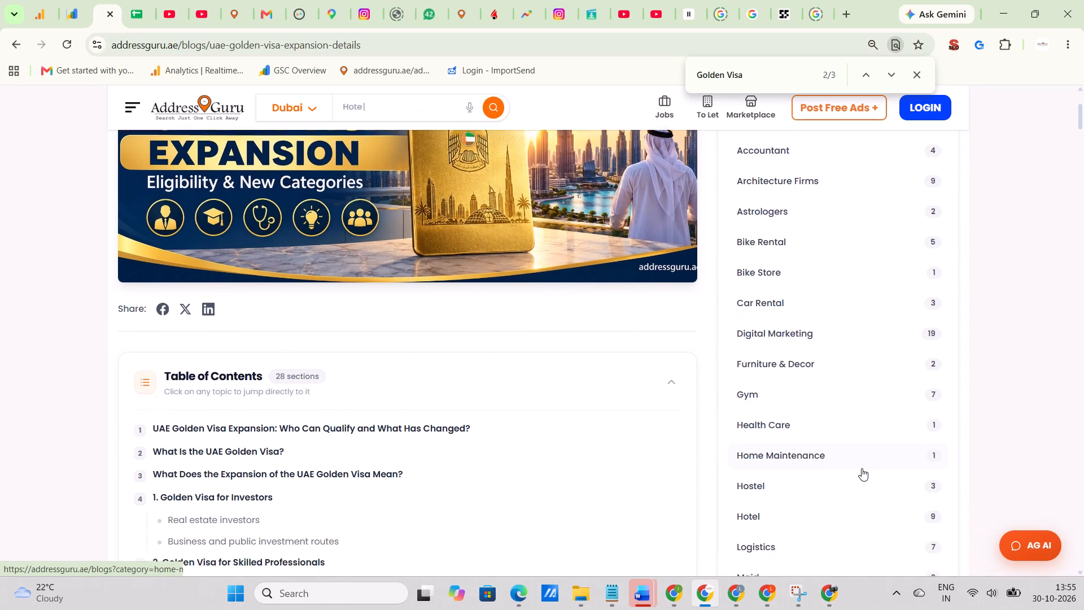
pyautogui.scroll(-5, 862, 468)
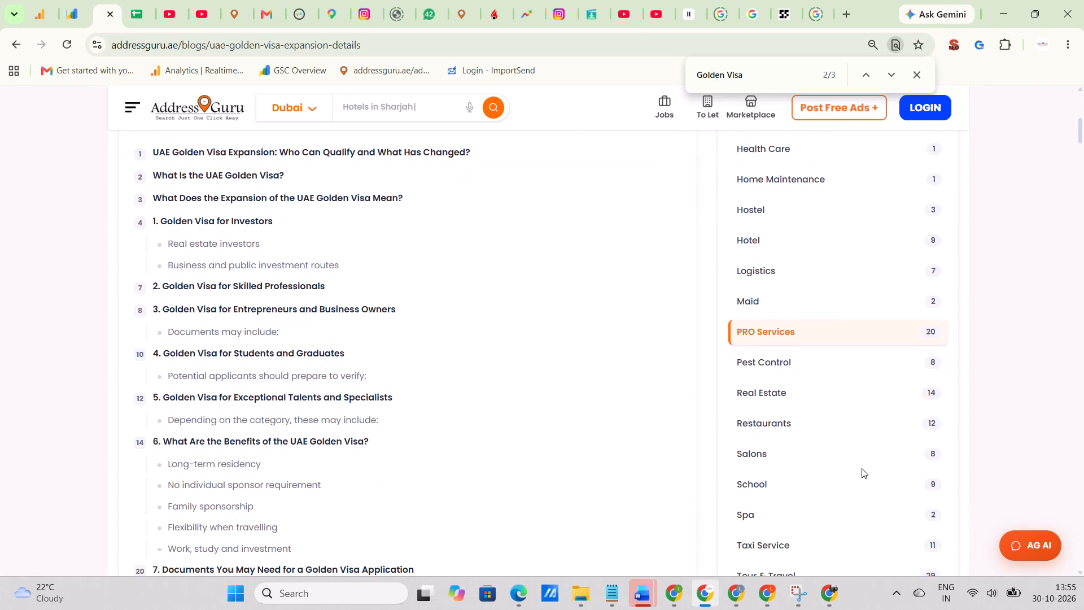
# Examine the blog categories list and its article counts beside the UAE Golden Visa expansion article.
pyautogui.scroll(-3, 862, 468)
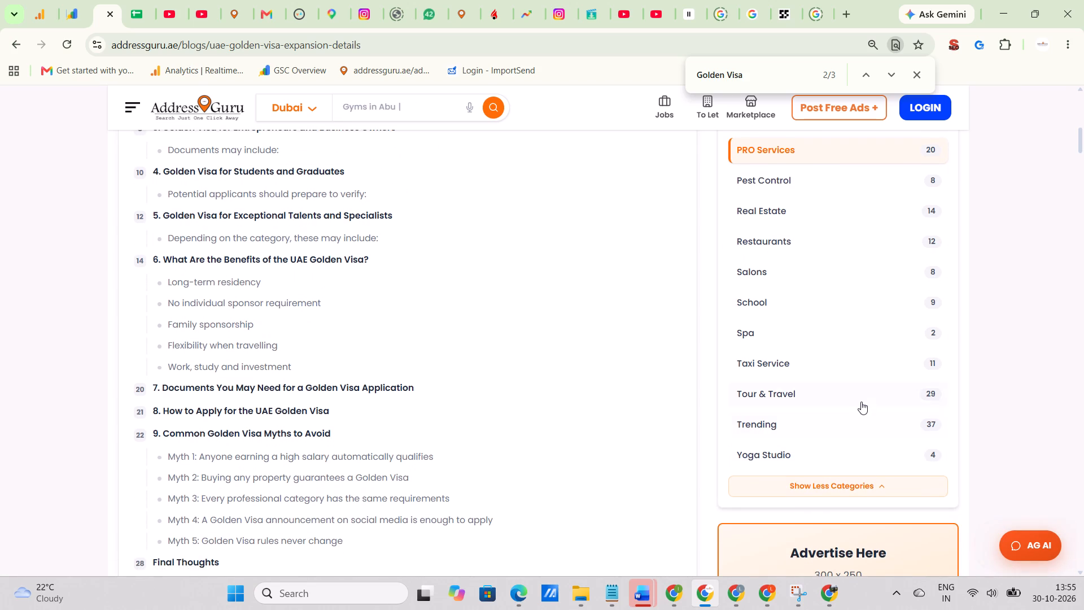
pyautogui.scroll(9, 861, 402)
pyautogui.scroll(-1, 861, 402)
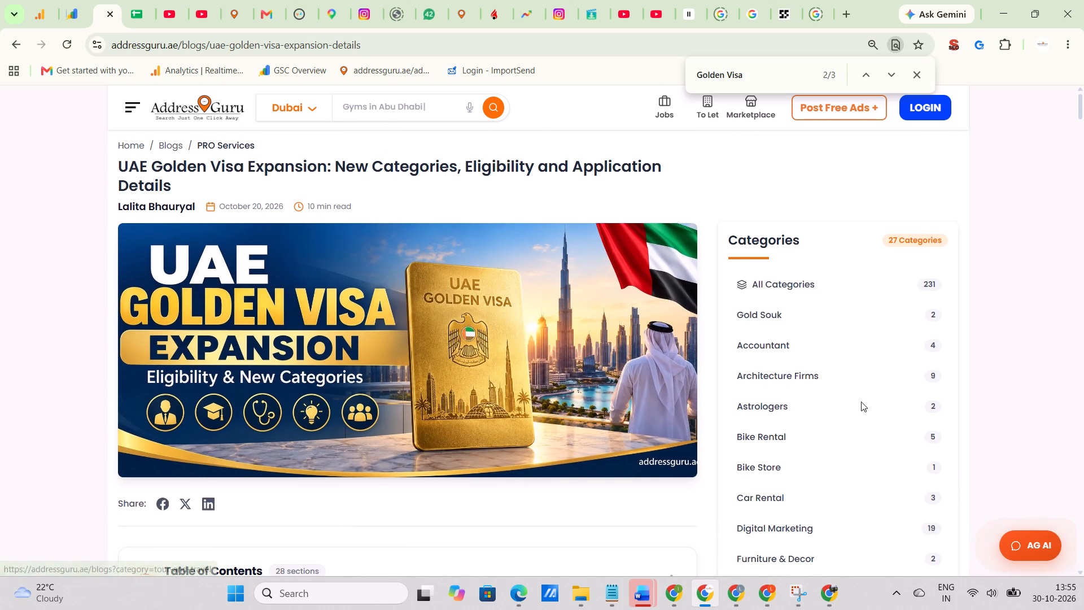
pyautogui.scroll(-1, 861, 402)
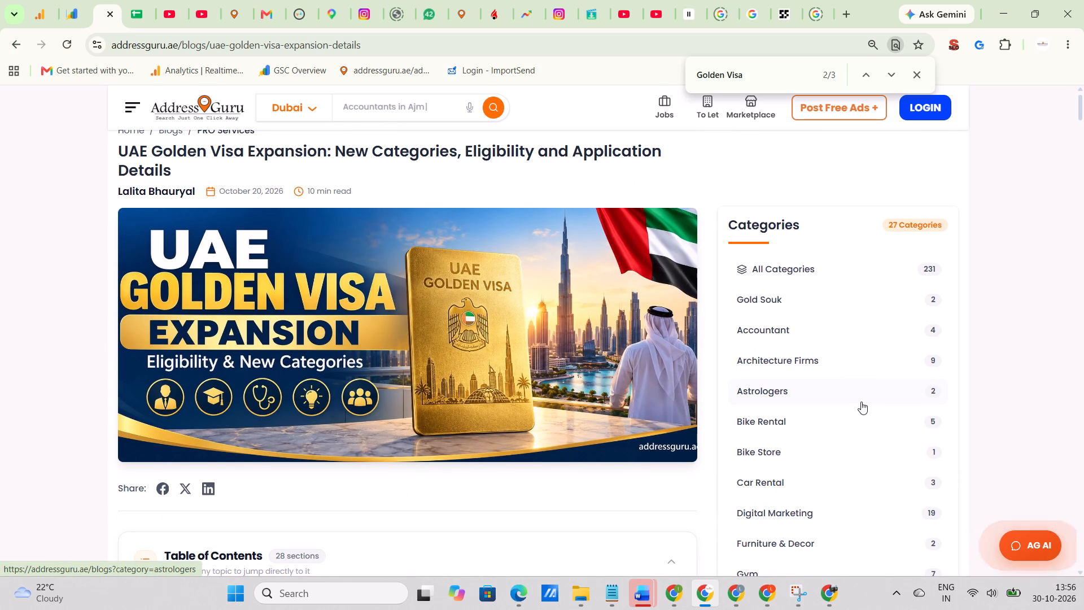
pyautogui.scroll(-1, 861, 402)
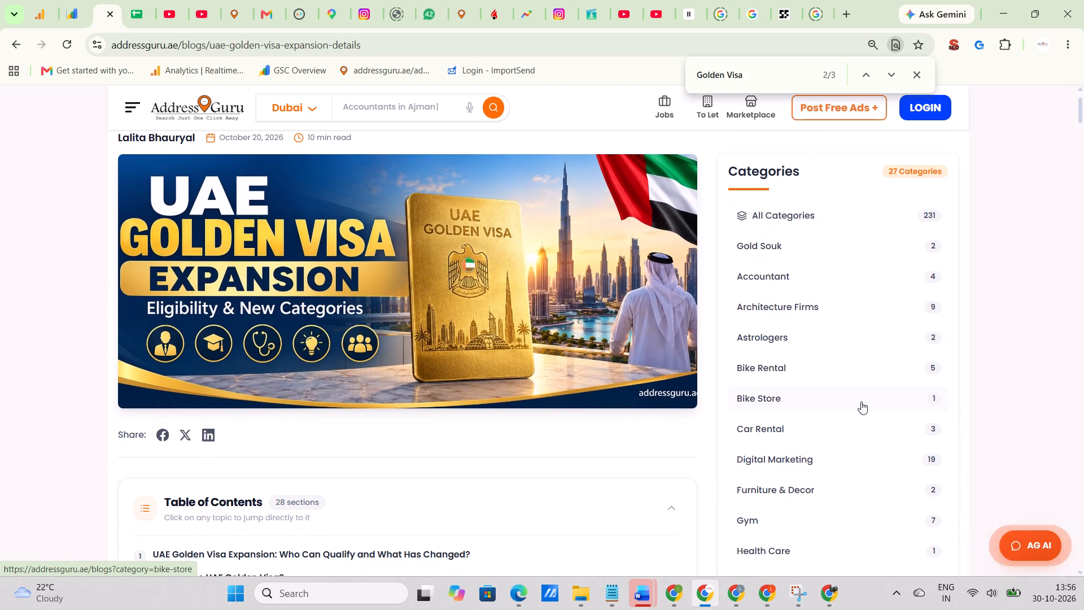
pyautogui.scroll(-2, 861, 402)
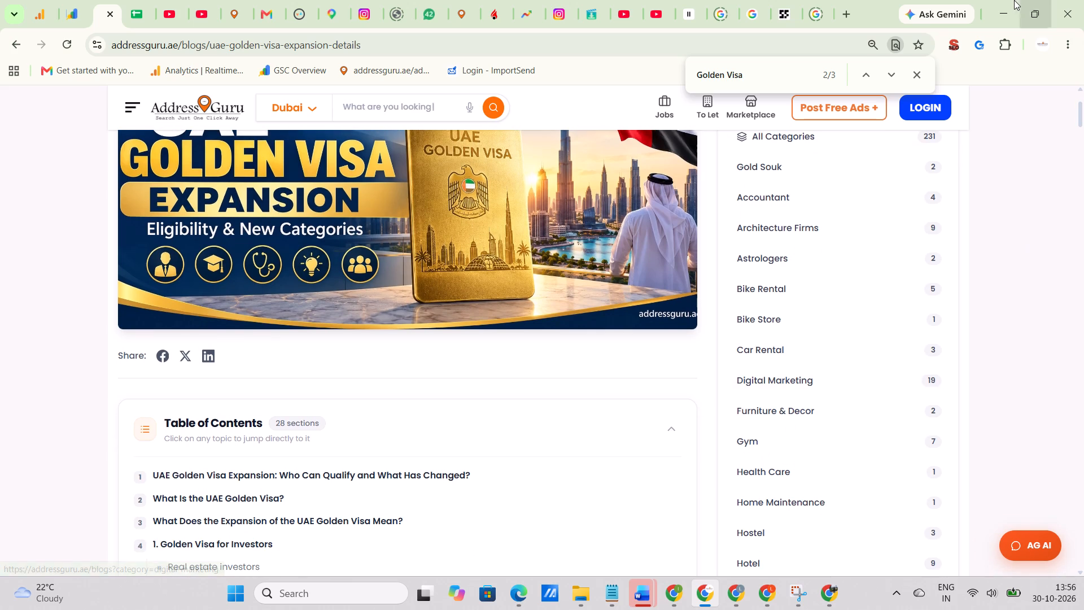
# Switch to the Anoj intern JD spreadsheet and copy the phrase "Plumber in Sharjah" from the article title in row 725.
pyautogui.click(1014, 0)
pyautogui.scroll(1, 530, 330)
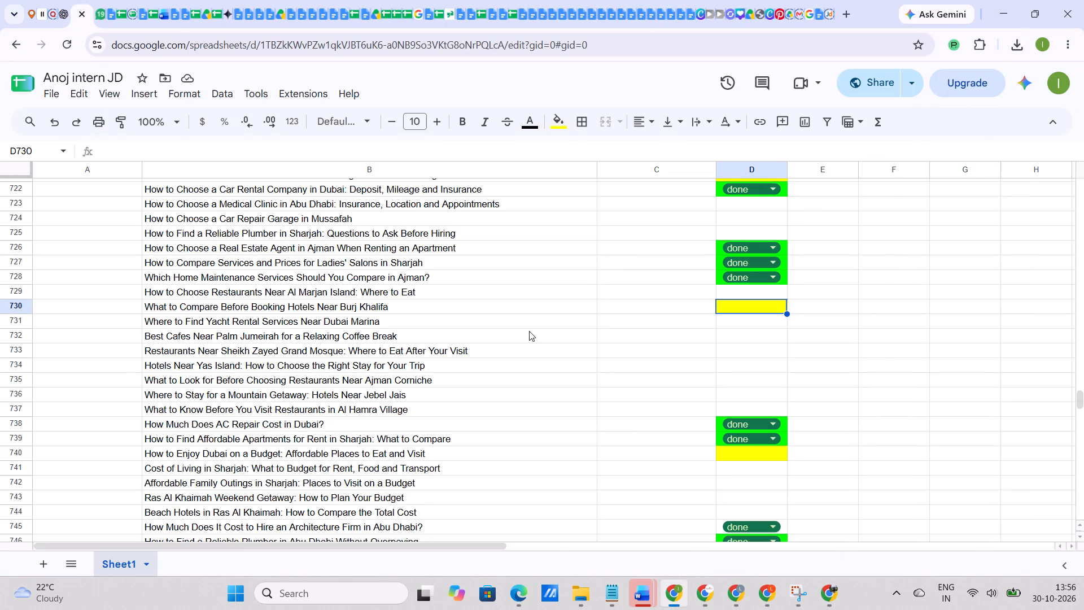
pyautogui.scroll(1, 529, 331)
pyautogui.scroll(1, 423, 305)
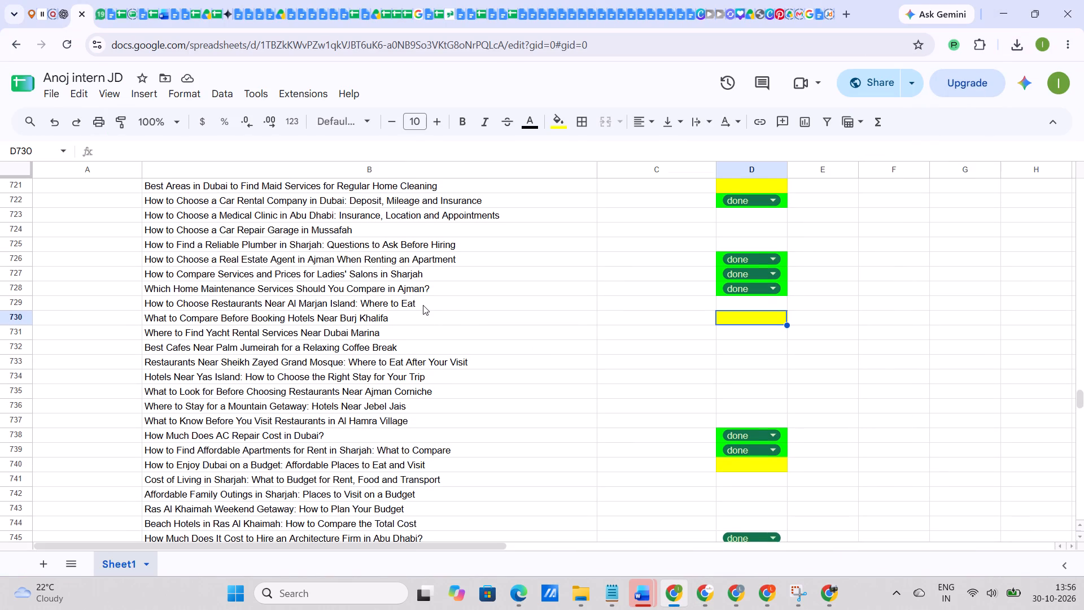
pyautogui.scroll(1, 423, 305)
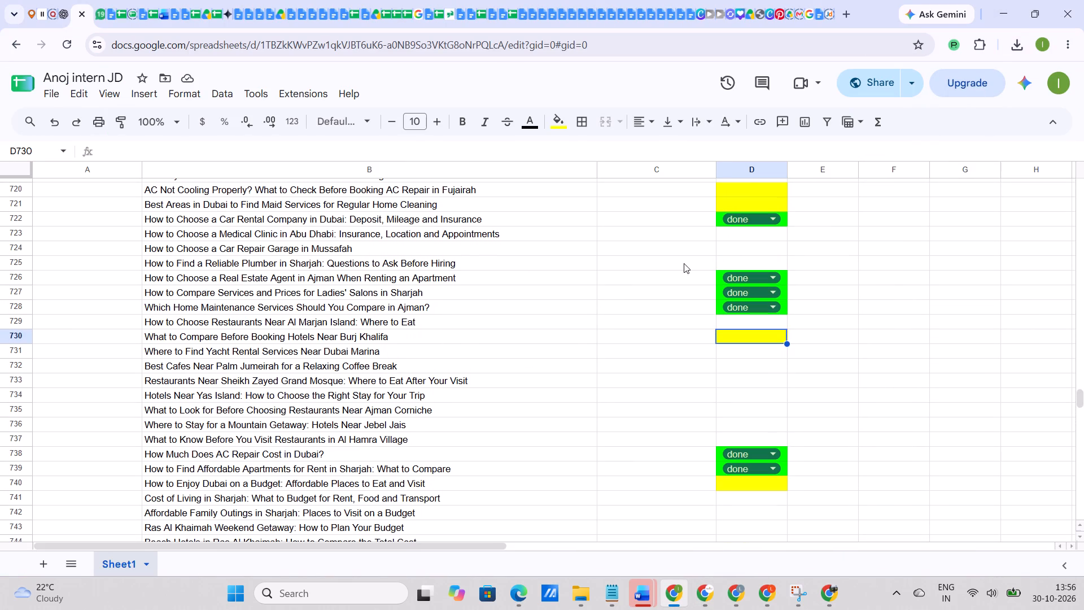
pyautogui.click(687, 262)
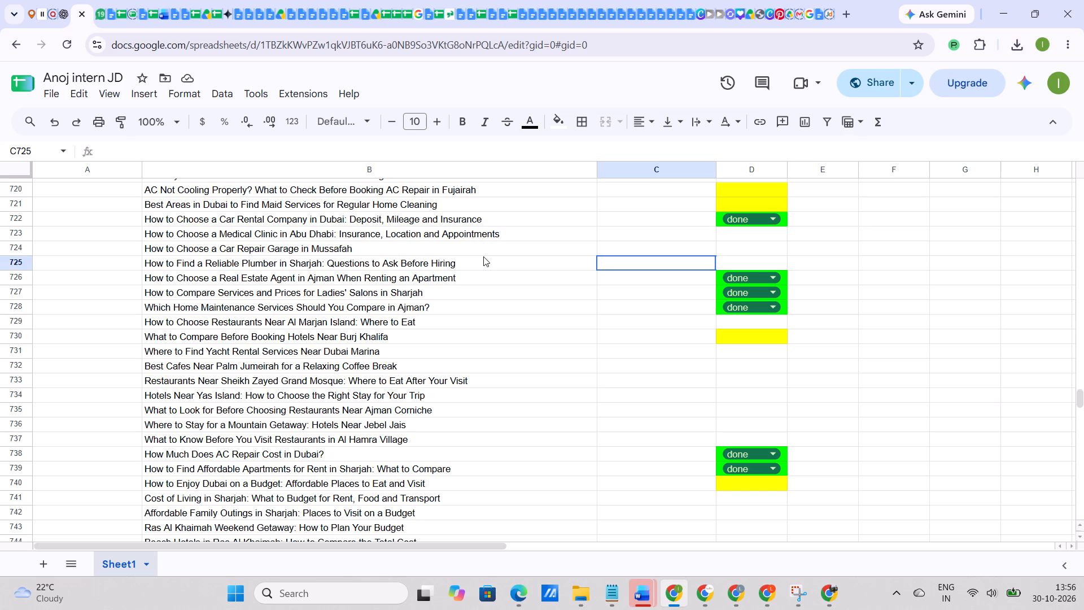
pyautogui.click(489, 267)
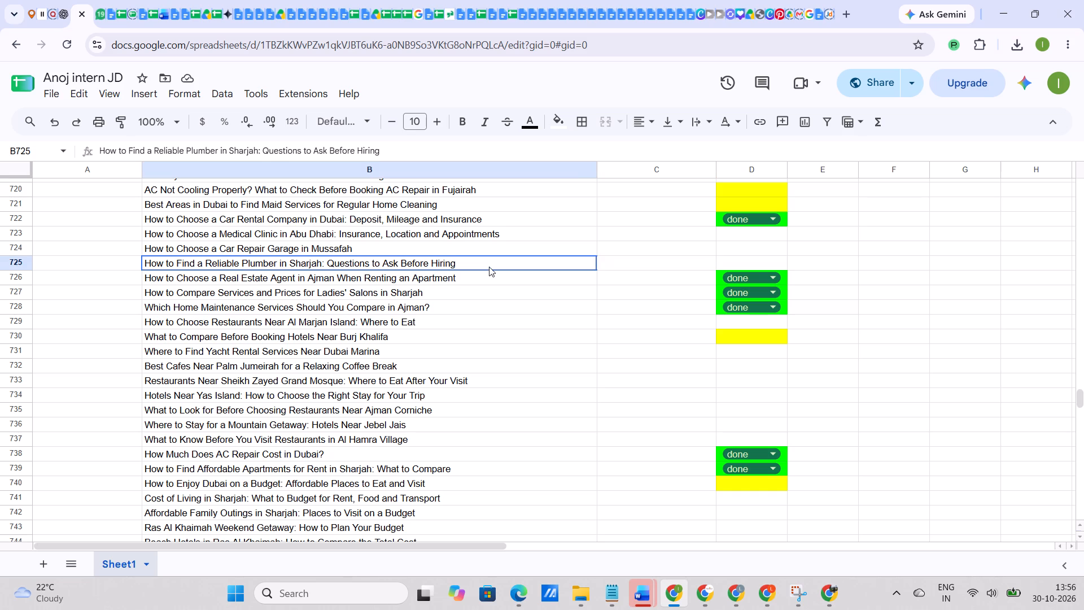
pyautogui.tripleClick(242, 261)
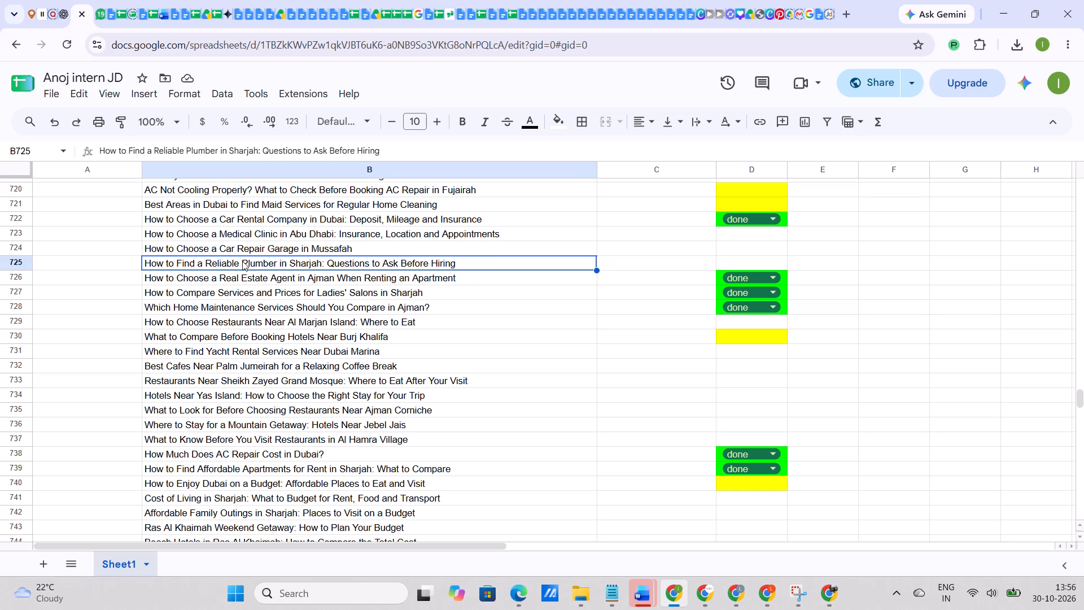
pyautogui.tripleClick(242, 261)
pyautogui.tripleClick(243, 267)
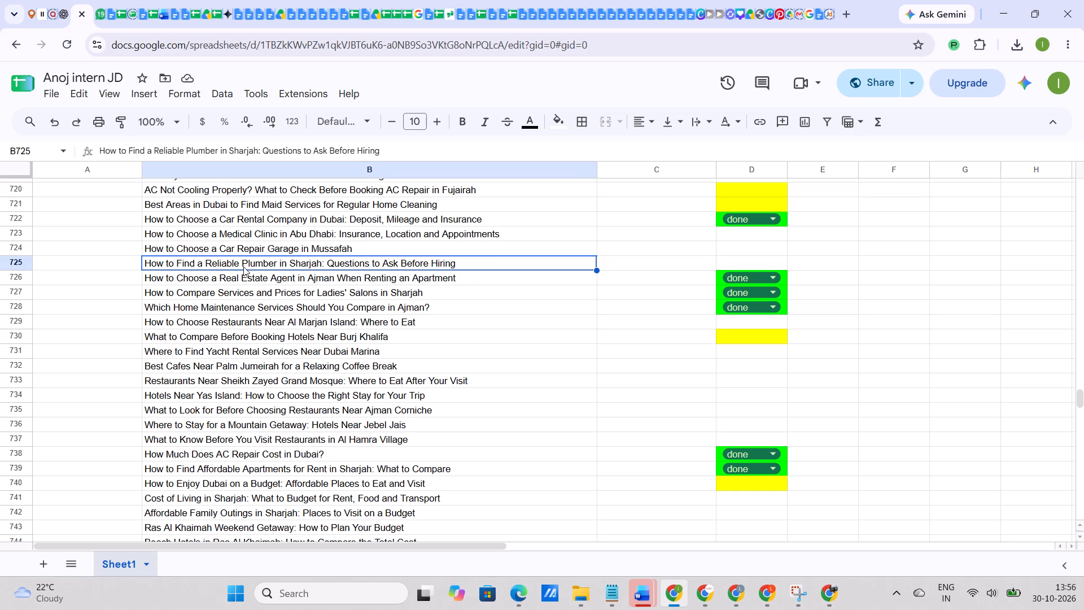
pyautogui.click(236, 262)
pyautogui.moveTo(241, 262); pyautogui.dragTo(320, 268)
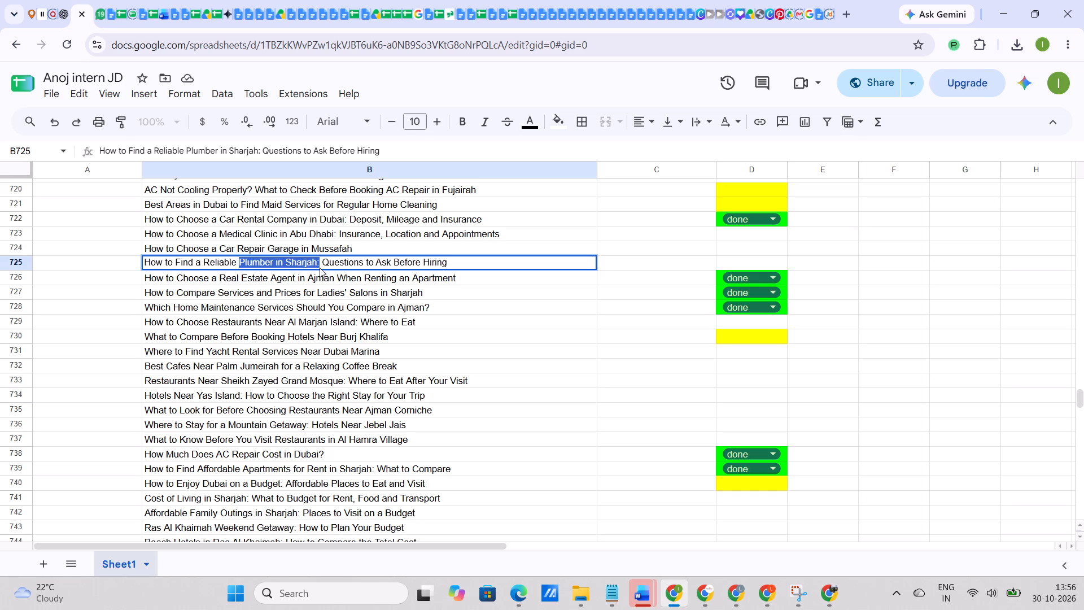
pyautogui.moveTo(320, 268); pyautogui.dragTo(316, 264)
pyautogui.hotkey('ctrl', 'c')
pyautogui.click(677, 590)
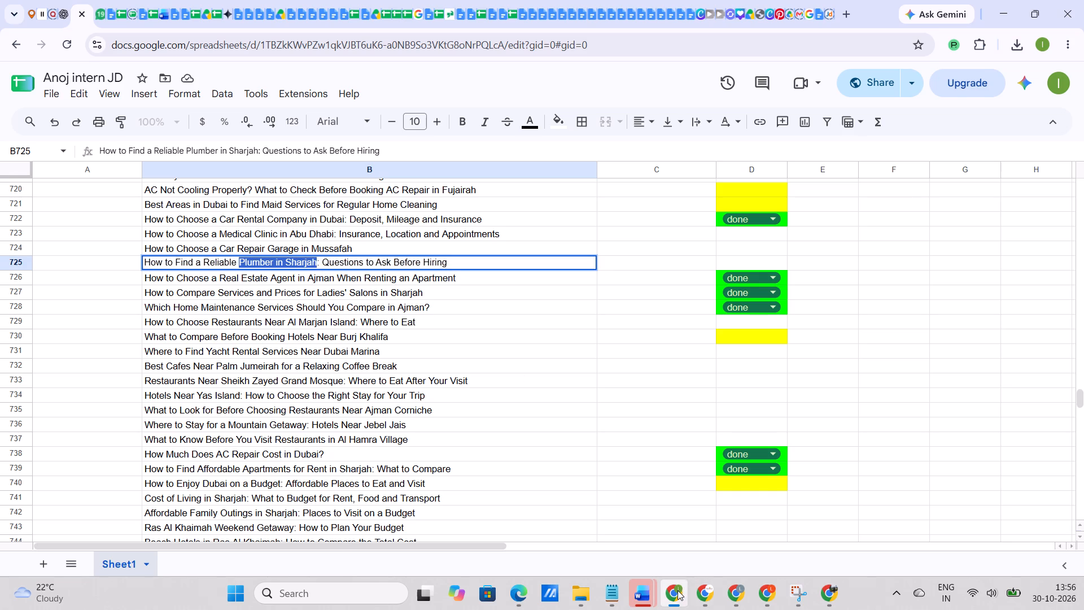
# Switch to the AddressGuru blogs dashboard and search all blogs for "Plumber in Sharjah".
pyautogui.click(677, 590)
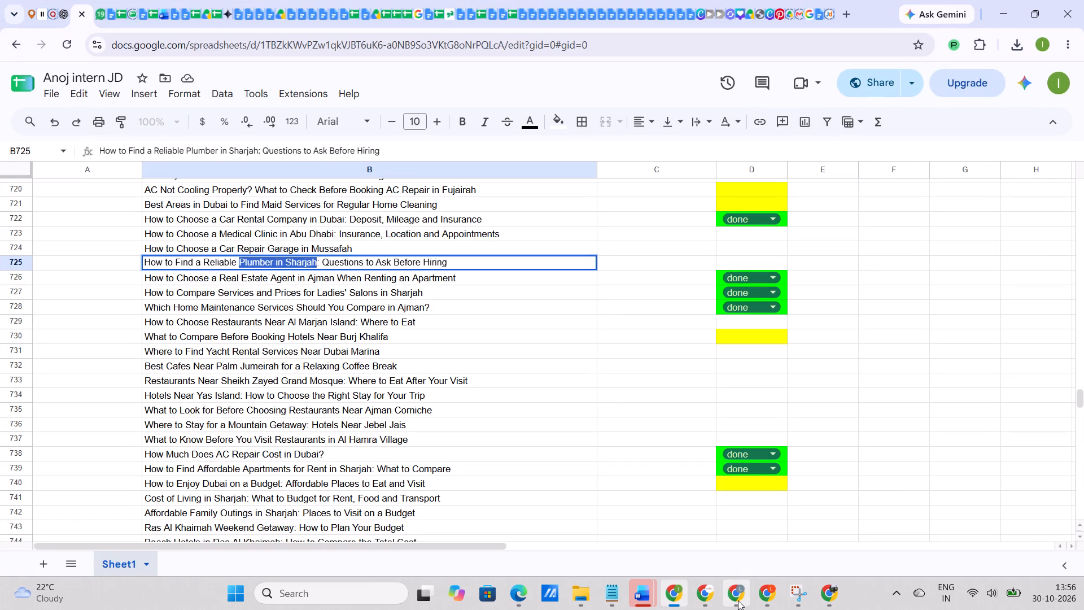
pyautogui.click(738, 600)
pyautogui.scroll(5, 821, 167)
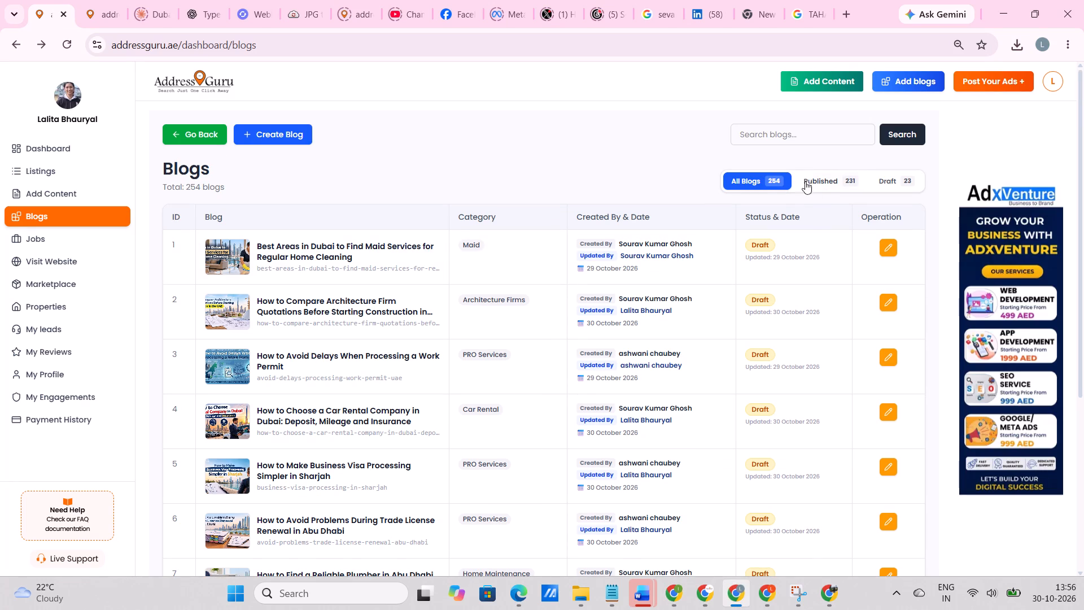
pyautogui.click(790, 137)
pyautogui.hotkey('ctrl', 'v')
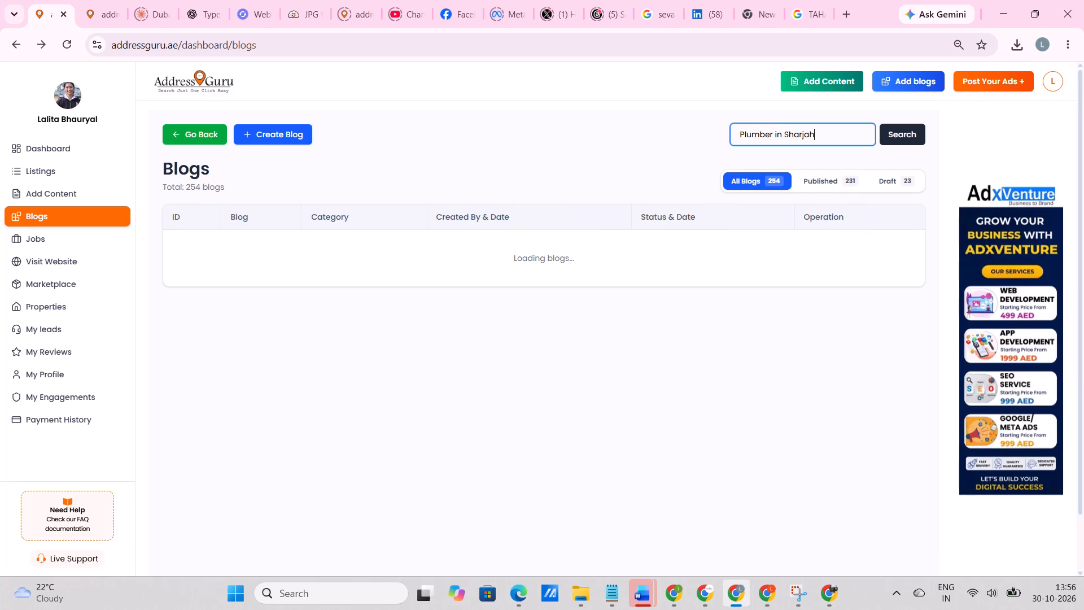
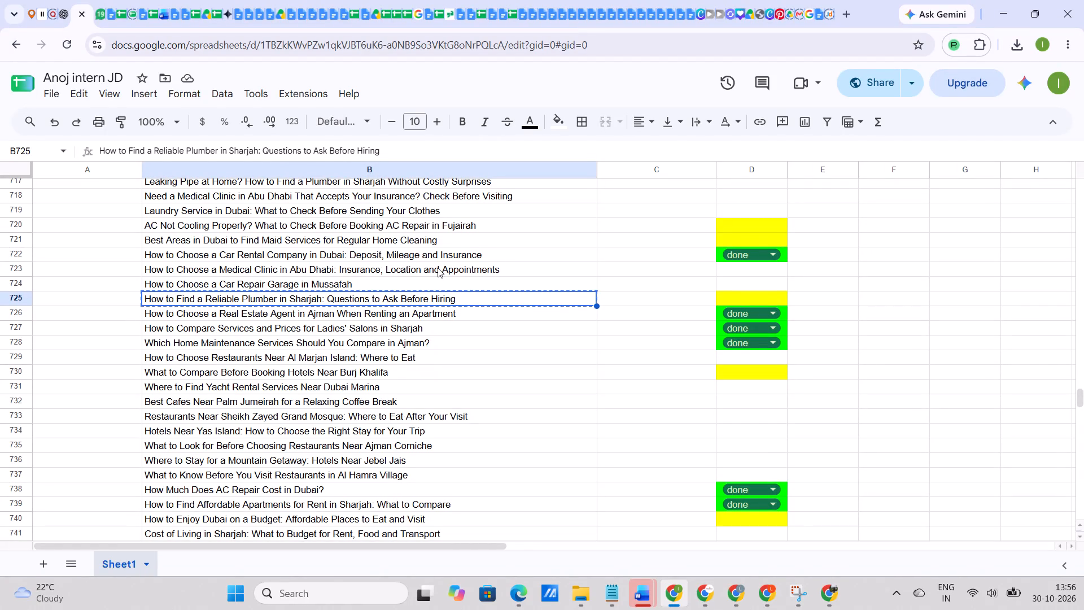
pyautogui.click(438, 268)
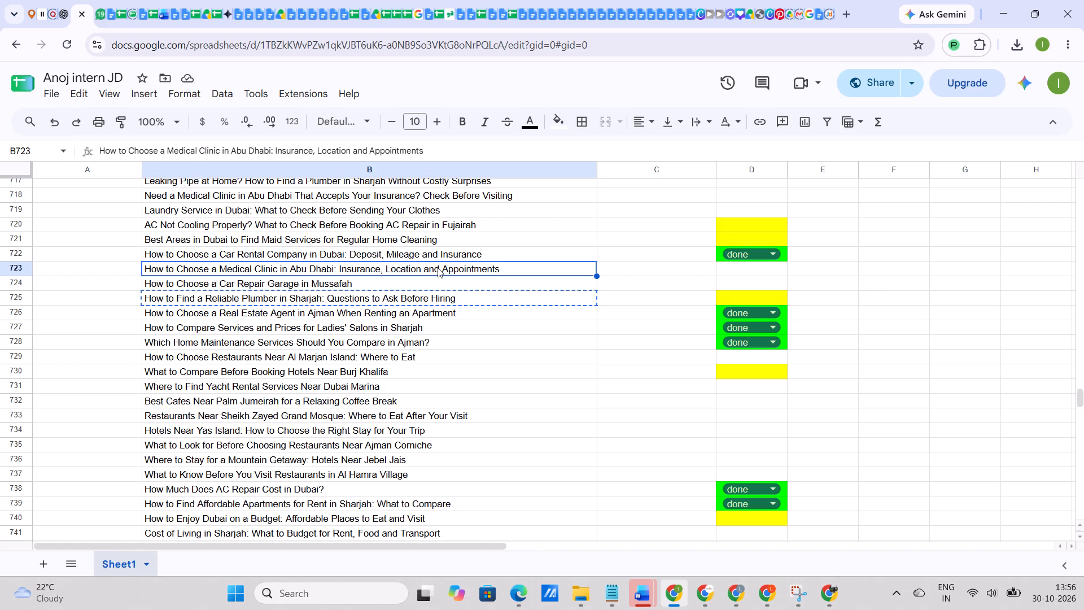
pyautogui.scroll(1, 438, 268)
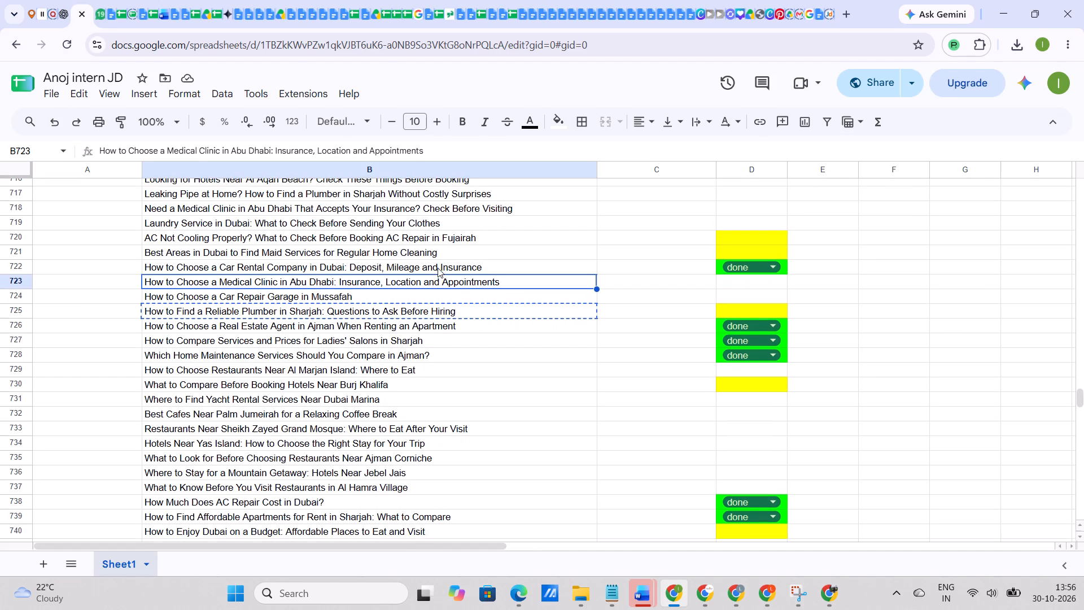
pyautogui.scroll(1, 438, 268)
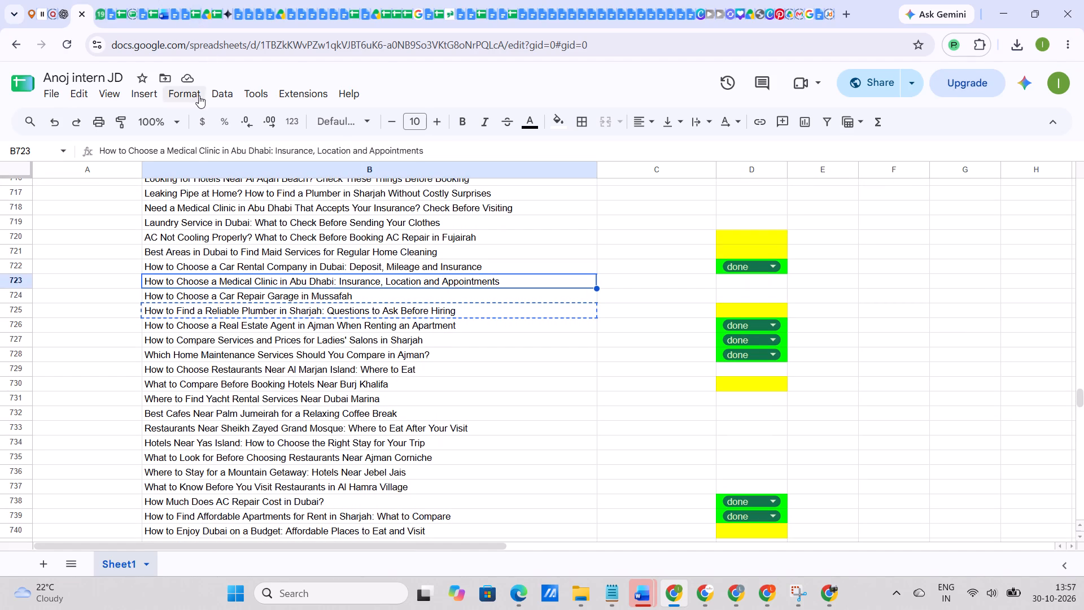
# Copy "AC Repair in Fujairah" from the row 720 title and search the AddressGuru dashboard blogs for it.
pyautogui.click(221, 239)
pyautogui.tripleClick(284, 241)
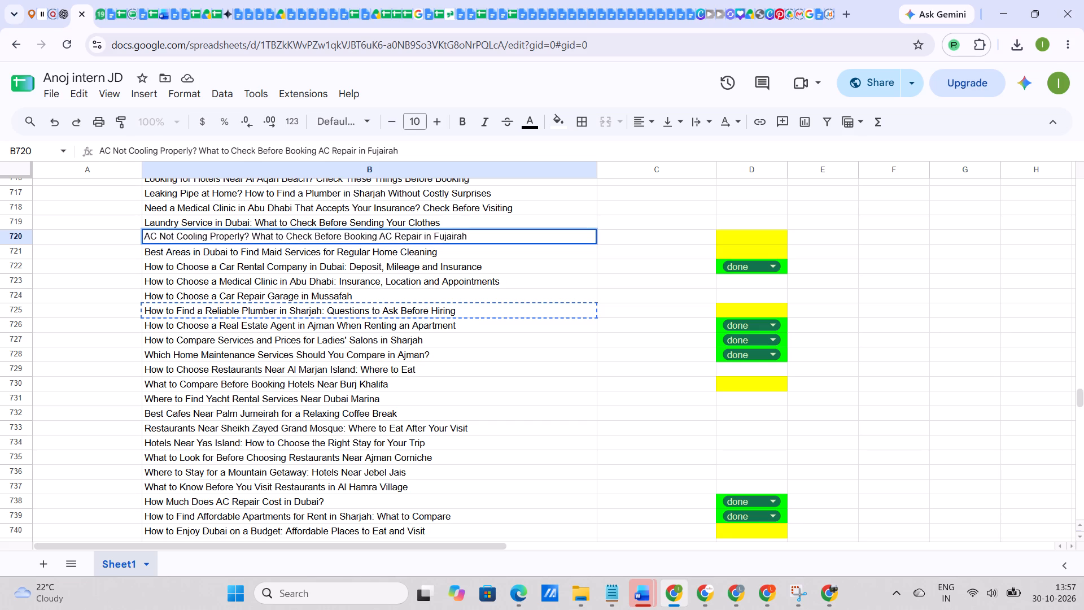
pyautogui.moveTo(378, 234); pyautogui.dragTo(479, 243)
pyautogui.hotkey('ctrl', 'c')
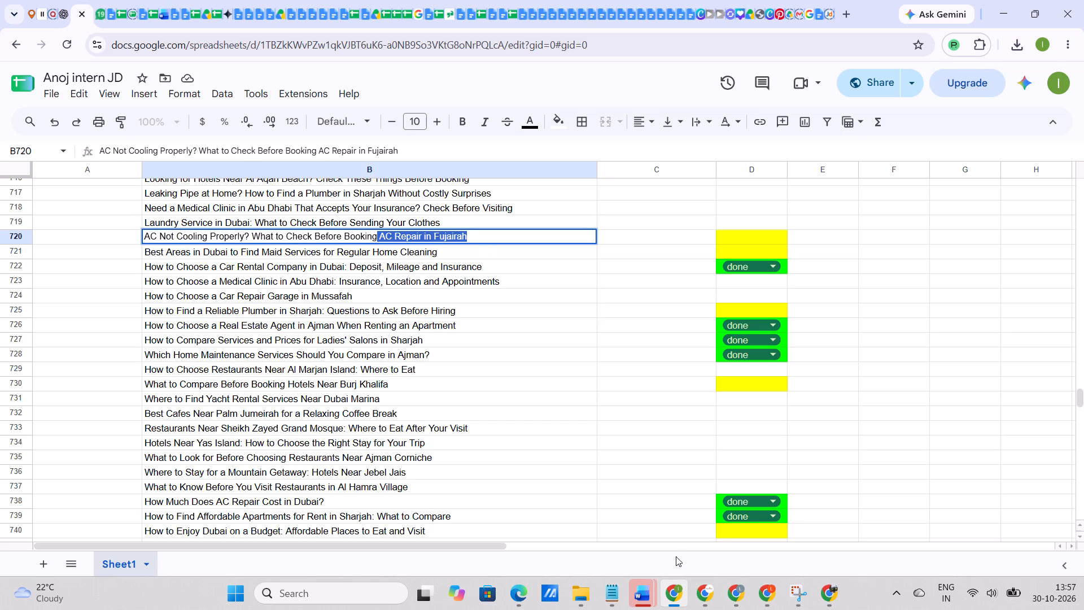
pyautogui.click(741, 594)
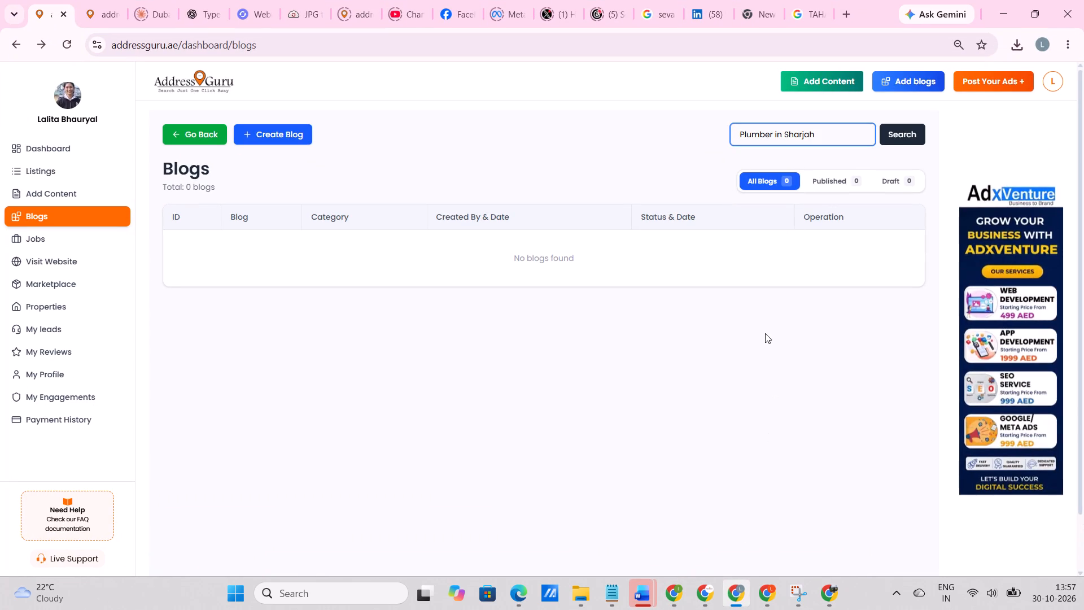
pyautogui.hotkey('ctrl', 'a')
pyautogui.hotkey('ctrl', 'v')
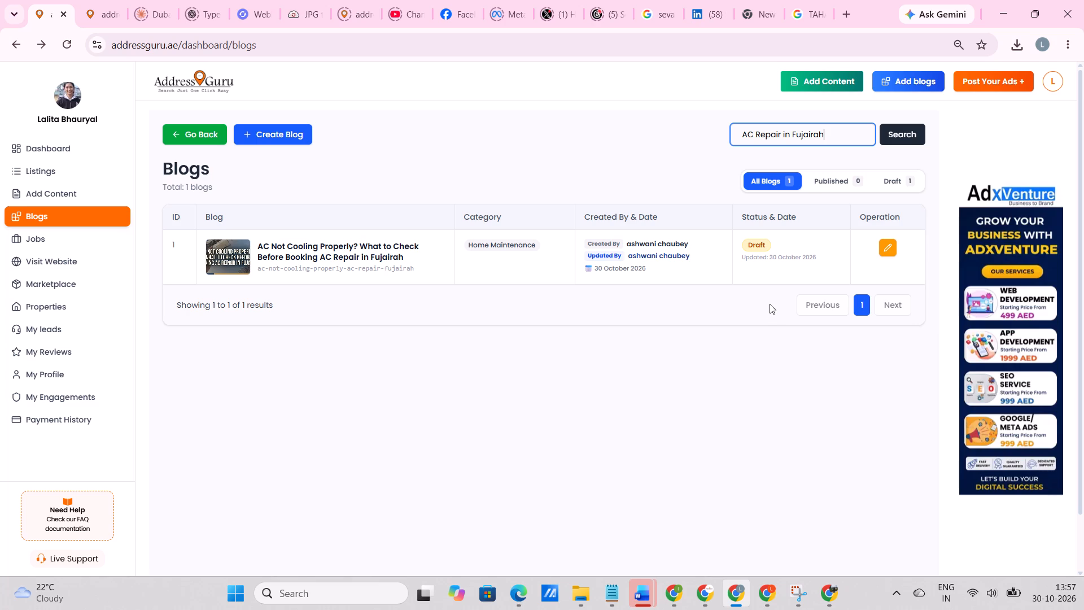
# Return to the Anoj intern JD spreadsheet and copy the leaking pipe and Sharjah plumber title in row 717.
pyautogui.click(1009, 0)
pyautogui.click(635, 304)
pyautogui.scroll(1, 592, 292)
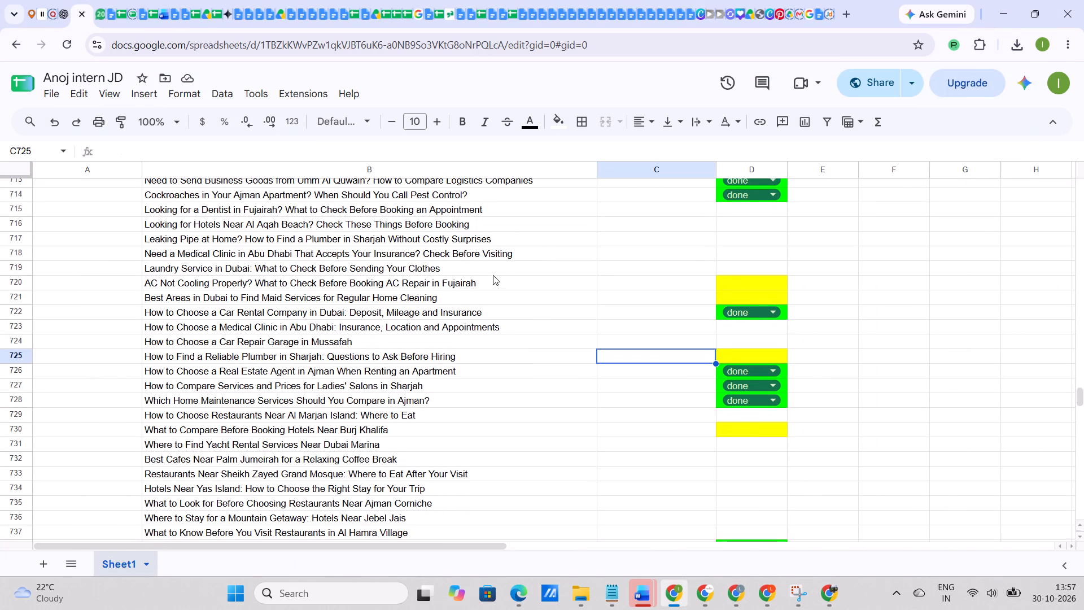
pyautogui.scroll(1, 493, 275)
pyautogui.scroll(1, 427, 303)
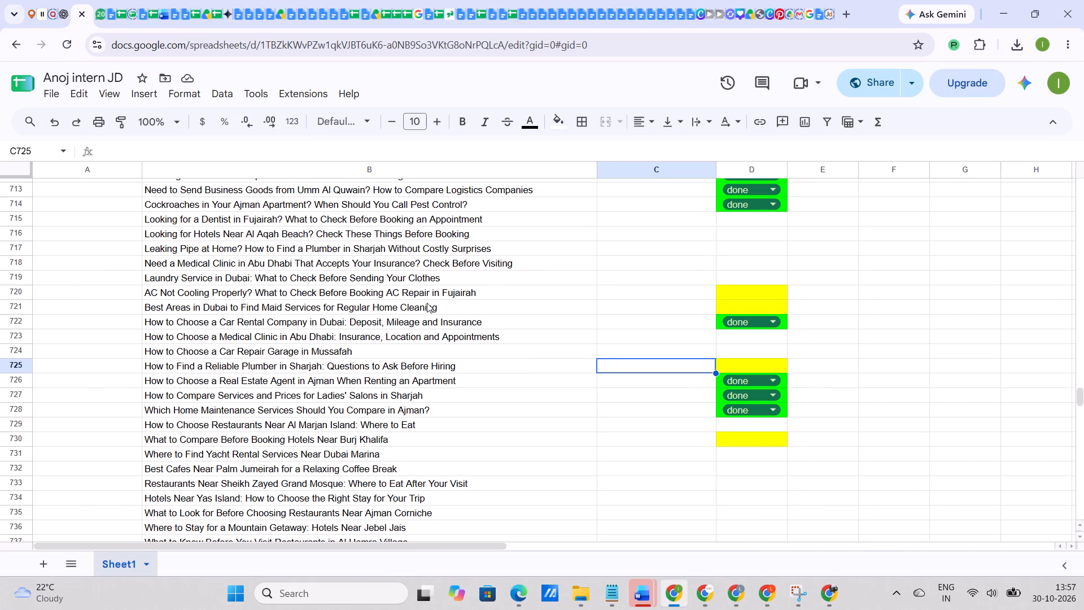
pyautogui.scroll(1, 427, 303)
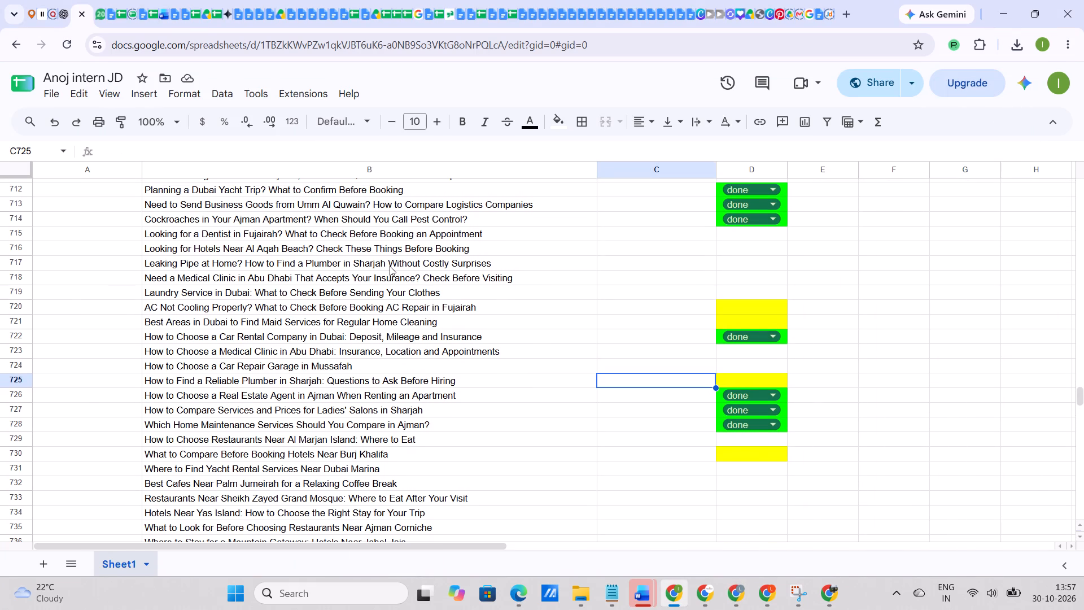
pyautogui.click(390, 266)
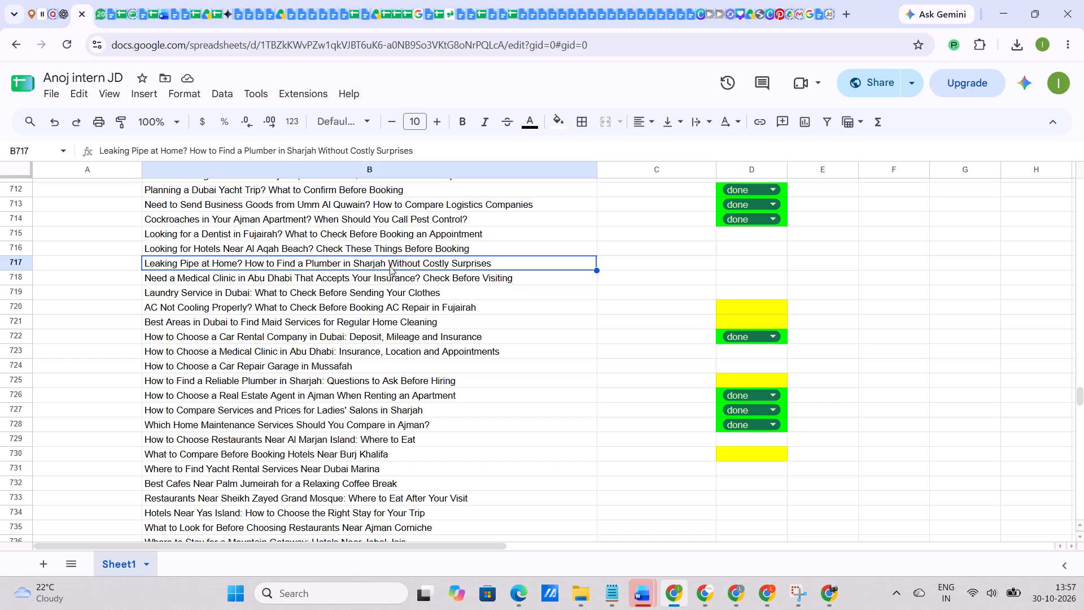
pyautogui.hotkey('ctrl', 'c')
# Open the fill colour choices for status cell D717 beside the leaking pipe title.
pyautogui.click(716, 268)
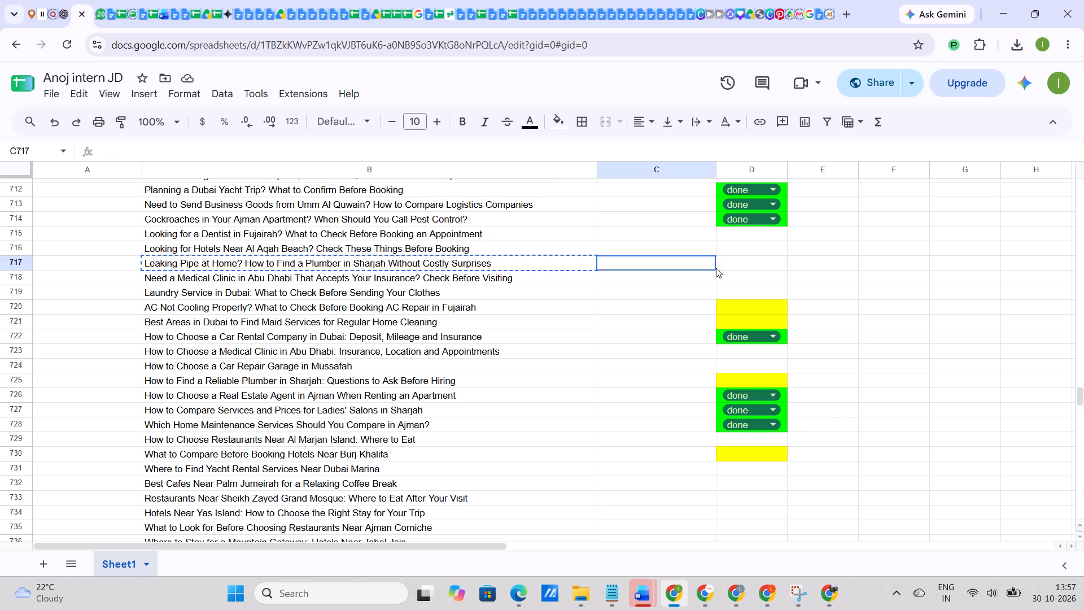
pyautogui.click(745, 262)
pyautogui.click(551, 124)
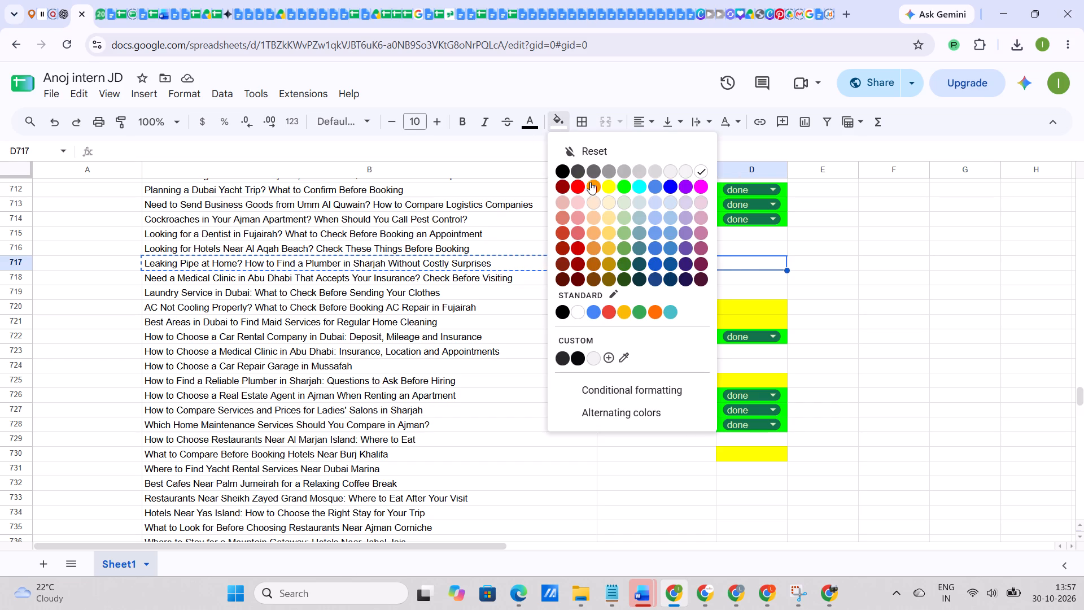
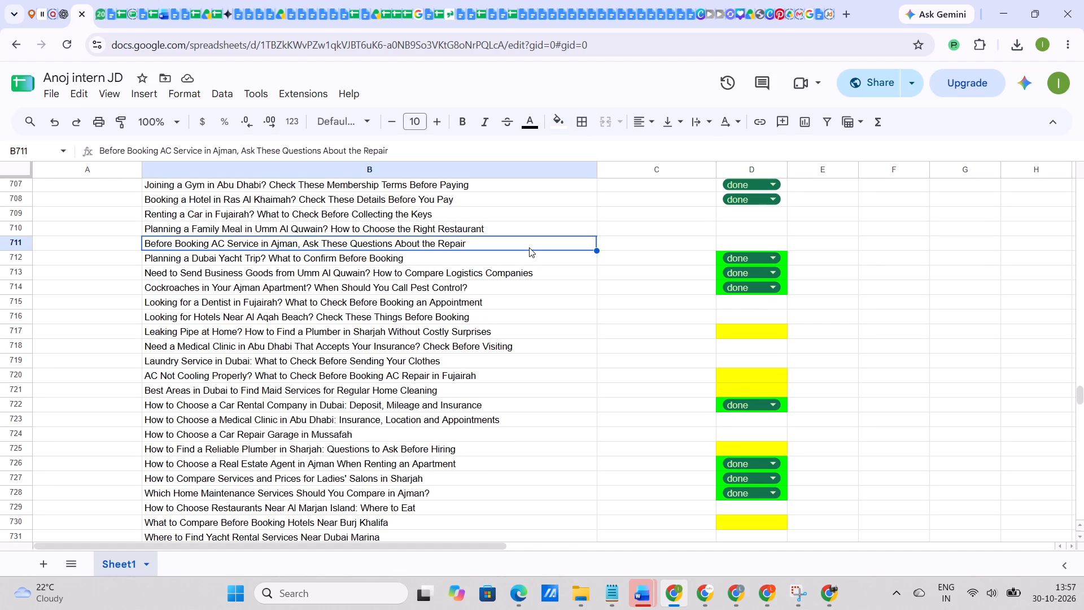
# Copy the title "Renting a Car in Fujairah? What to Check Before Collecting the Keys" from cell B709.
pyautogui.scroll(1, 529, 247)
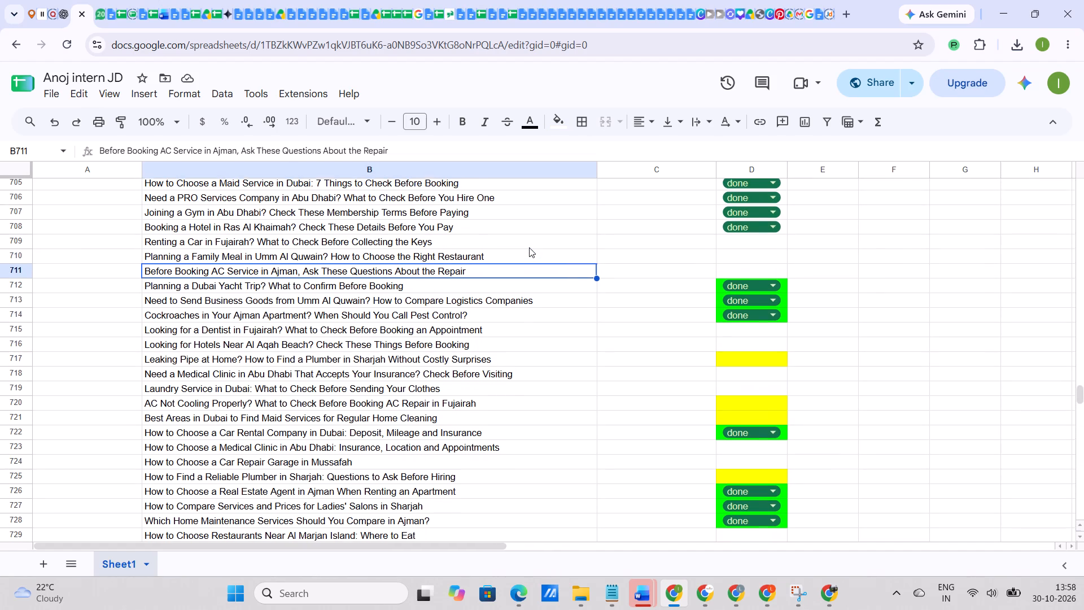
pyautogui.scroll(1, 529, 247)
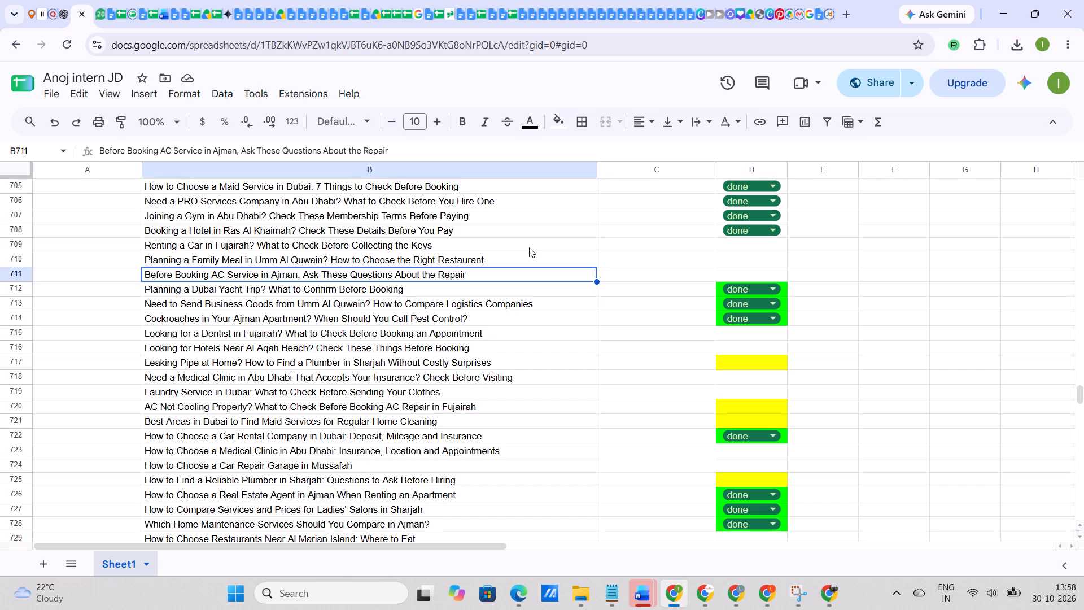
pyautogui.click(529, 247)
pyautogui.hotkey('ctrl', 'c')
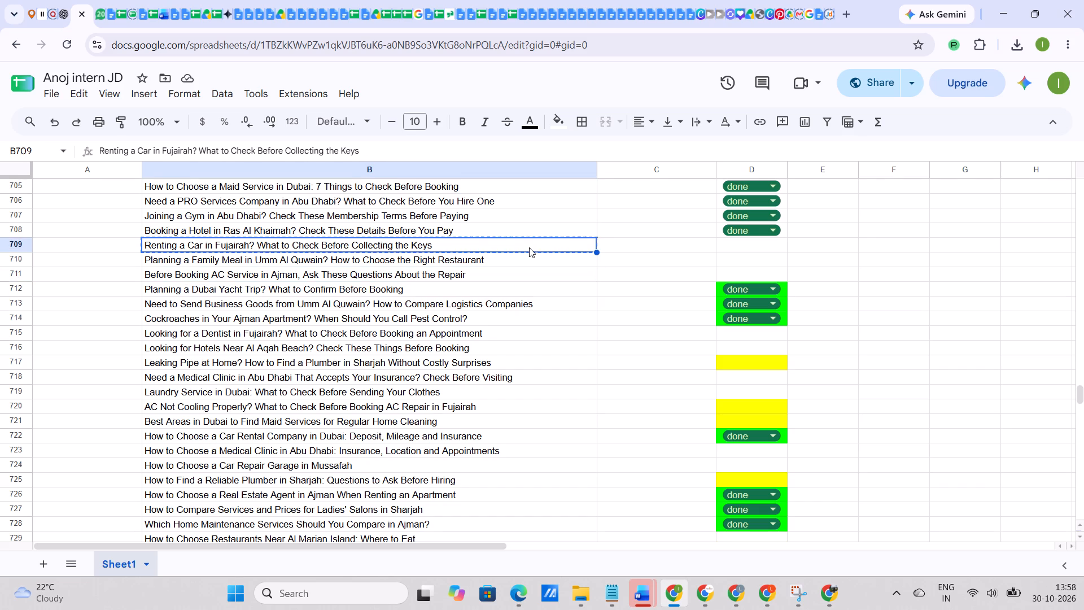
# Fill status cell D709, in the row of the Fujairah car rental title, with yellow.
pyautogui.click(742, 247)
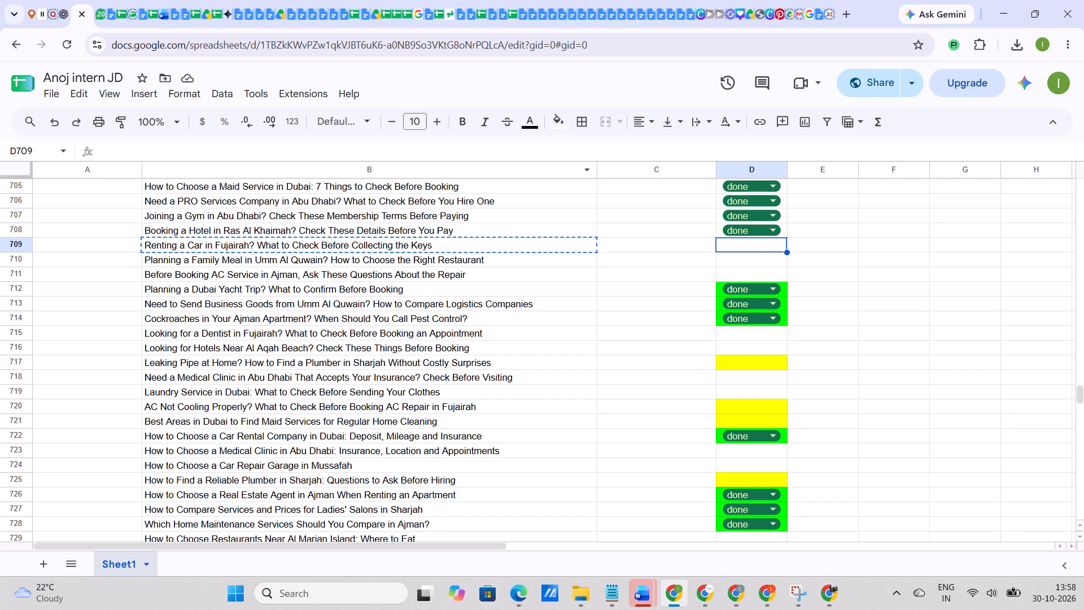
pyautogui.click(562, 117)
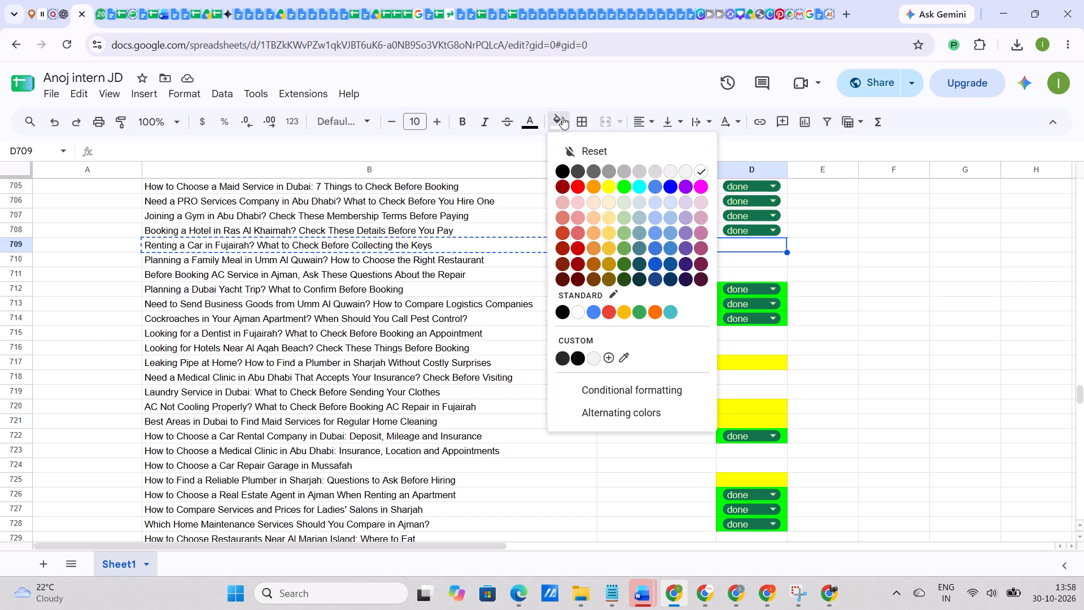
pyautogui.click(610, 186)
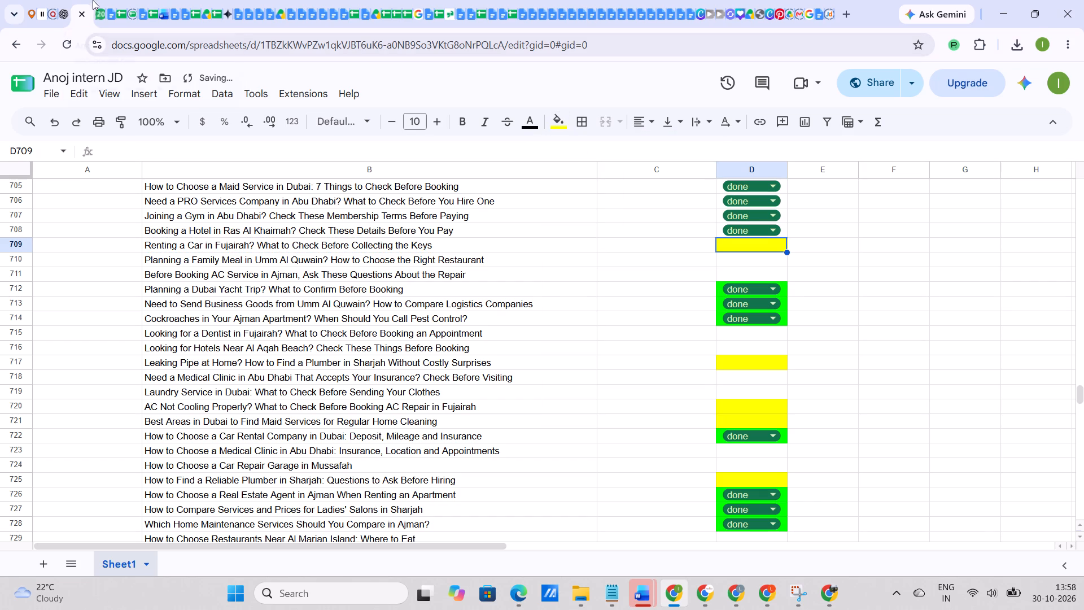
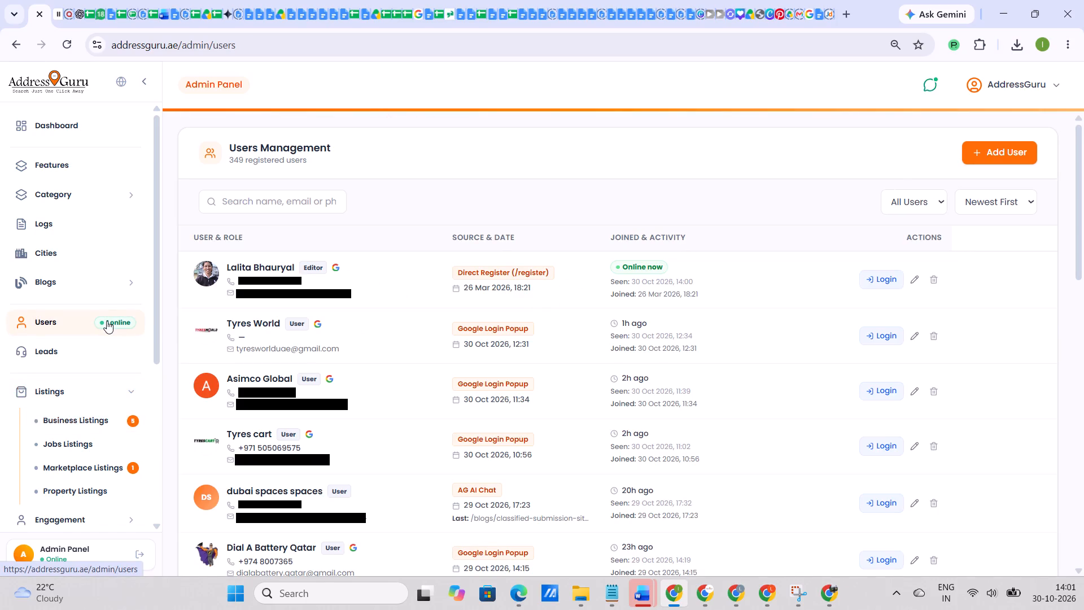
# Minimize the two AddressGuru browser windows to get to the SERP Suggest keyword research page in Edge.
pyautogui.scroll(6, 106, 317)
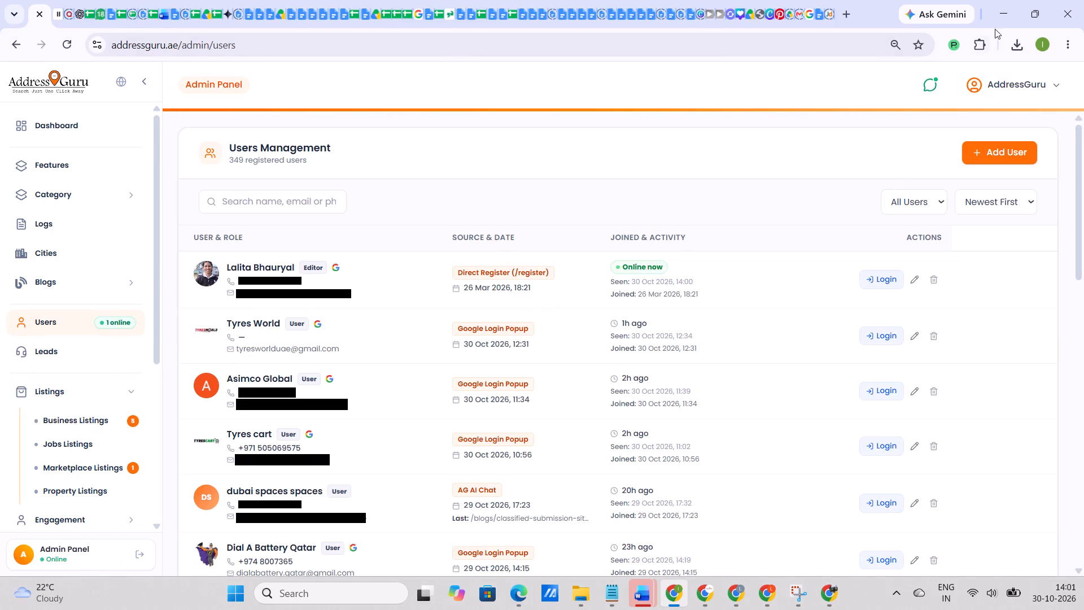
pyautogui.click(1004, 17)
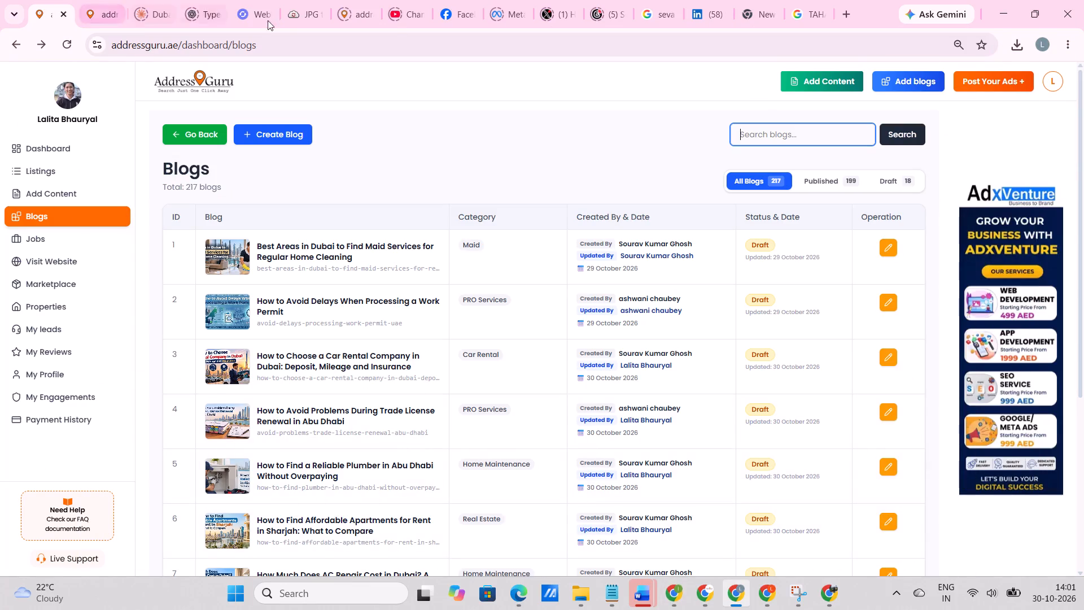
pyautogui.click(1000, 0)
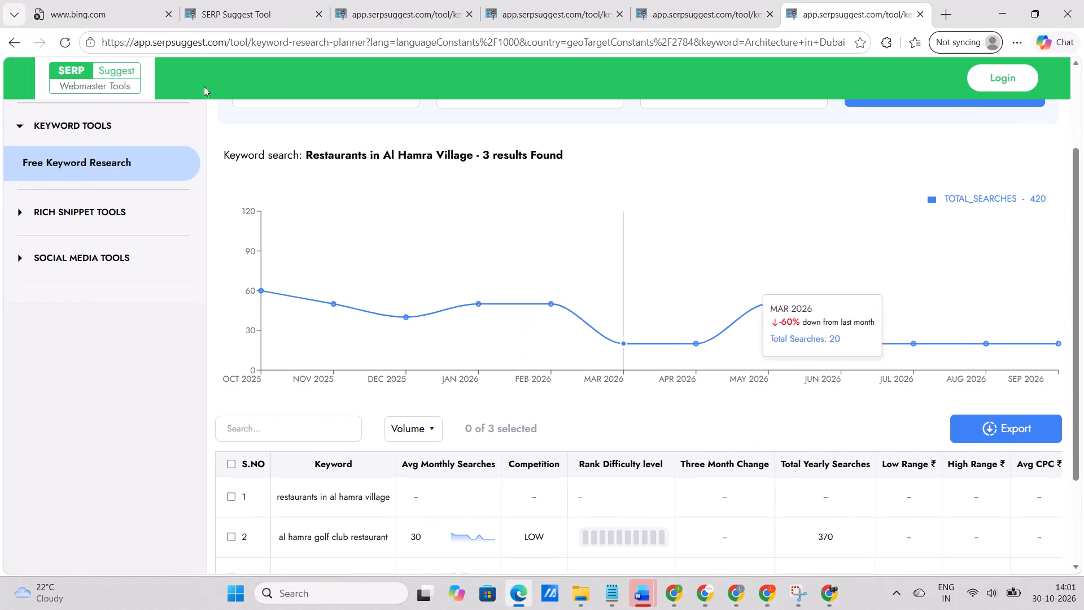
# Switch from Edge to Chrome, reload addressguru.ae's 24-hour Search Console performance report and review its clicks, impressions and top pages.
pyautogui.click(1011, 0)
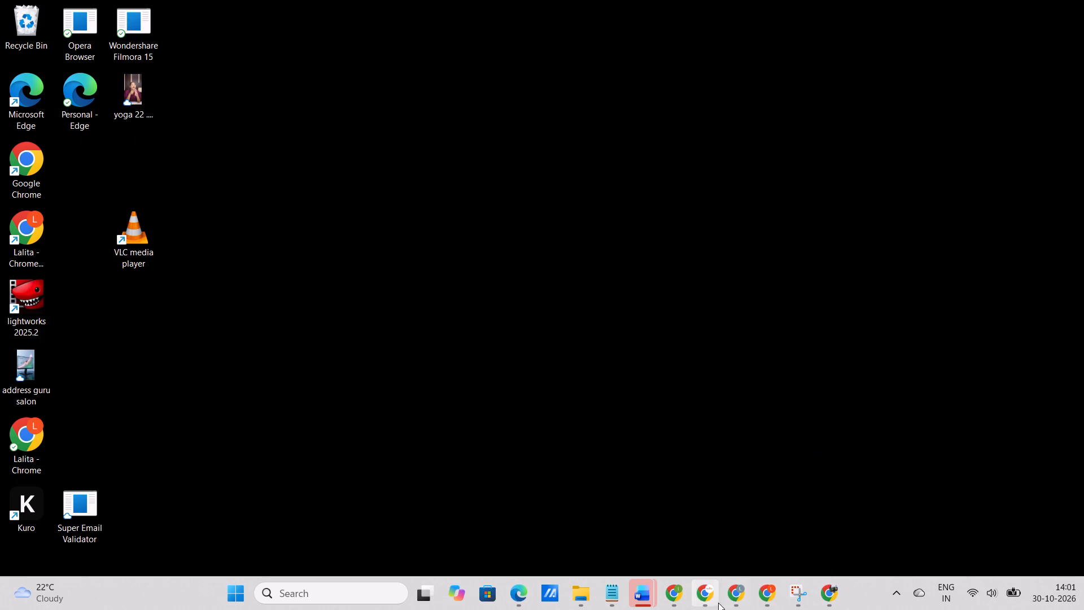
pyautogui.click(698, 589)
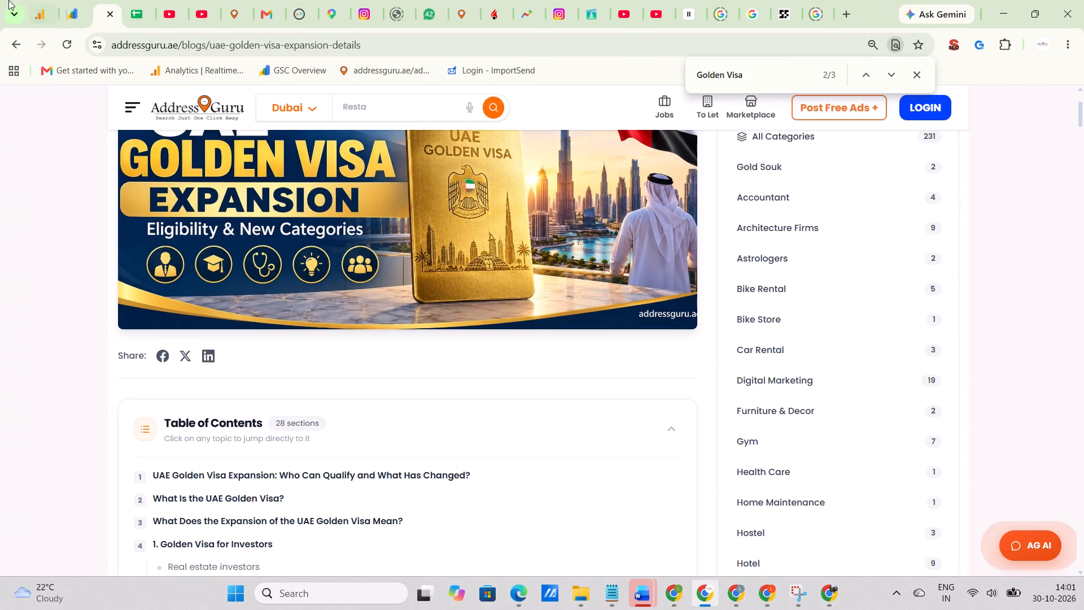
pyautogui.click(78, 0)
pyautogui.click(71, 41)
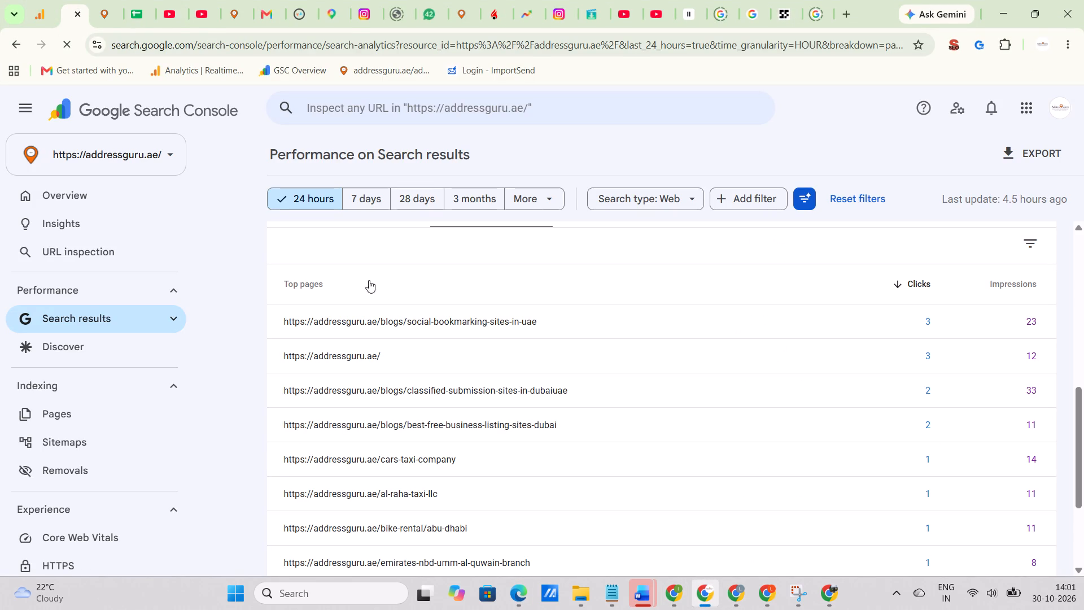
pyautogui.scroll(7, 504, 330)
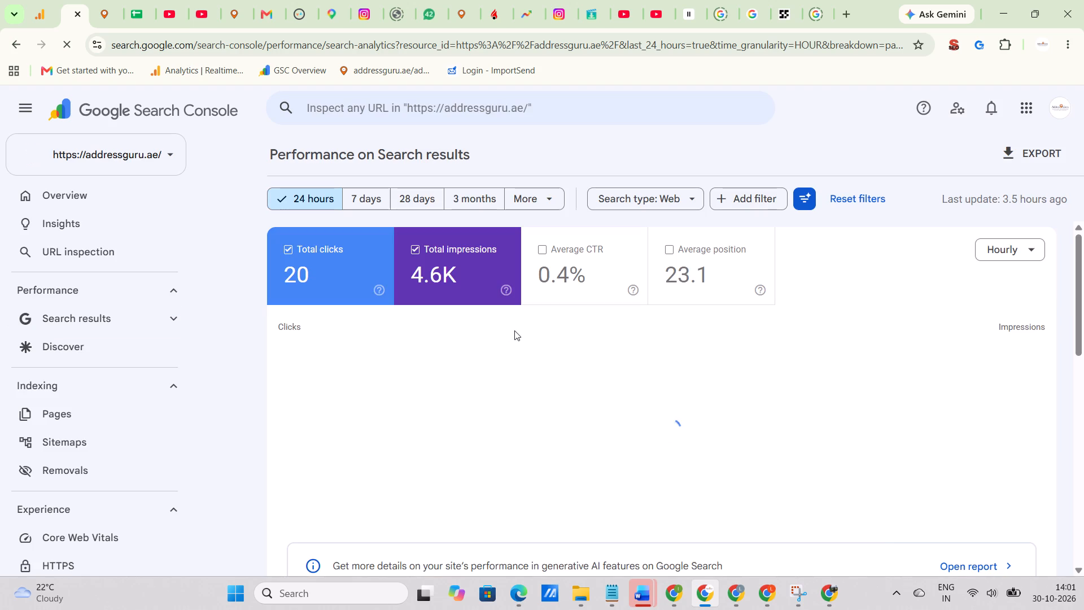
pyautogui.scroll(-1, 549, 308)
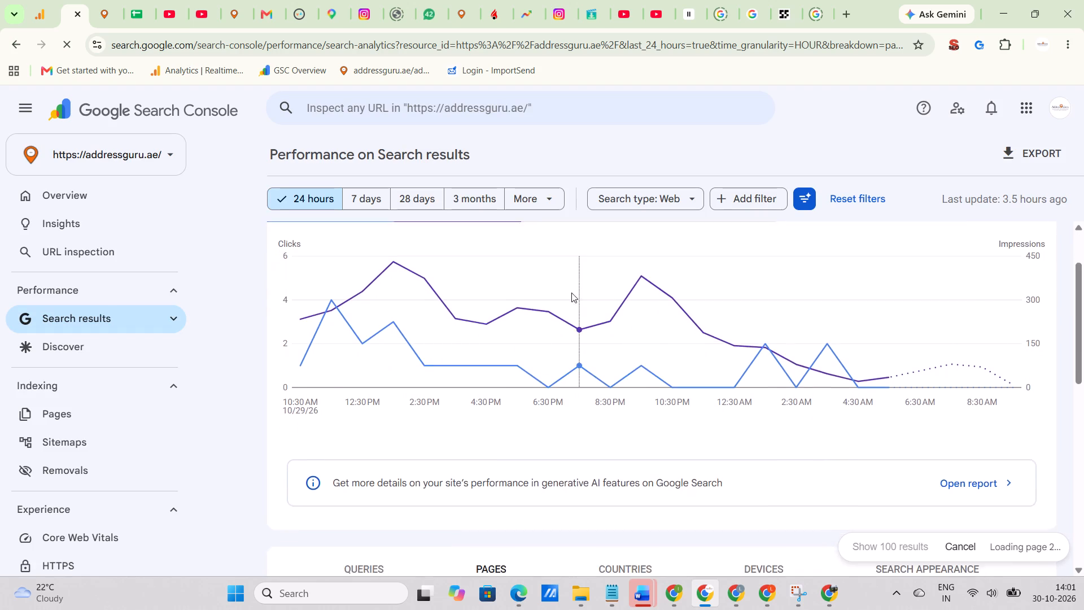
pyautogui.scroll(-2, 588, 285)
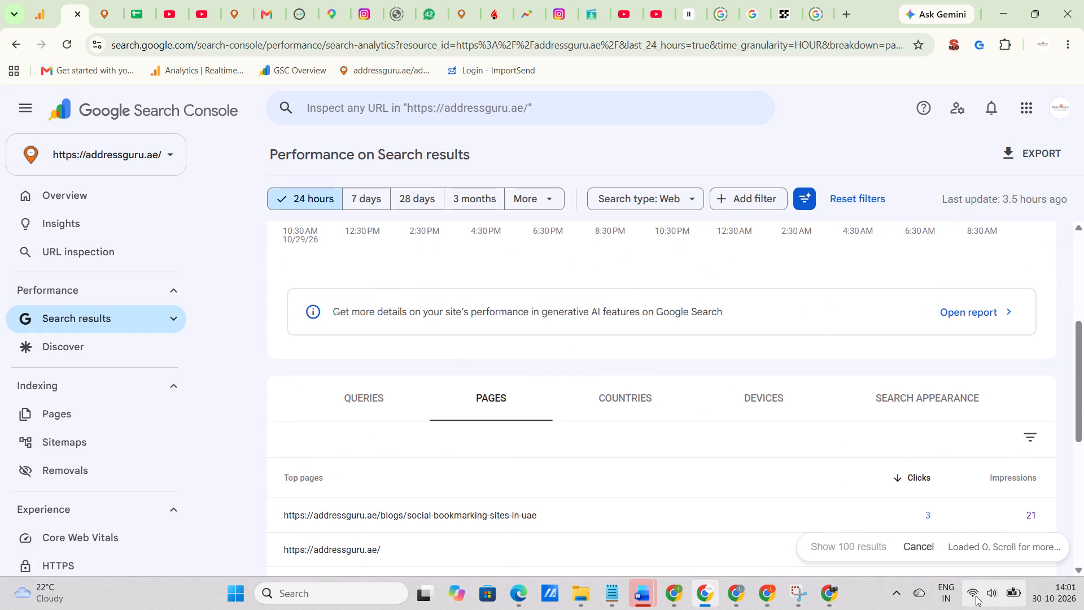
# Pause the "Mann Mera" music video playing in the background using the system media controls.
pyautogui.click(976, 596)
pyautogui.click(950, 260)
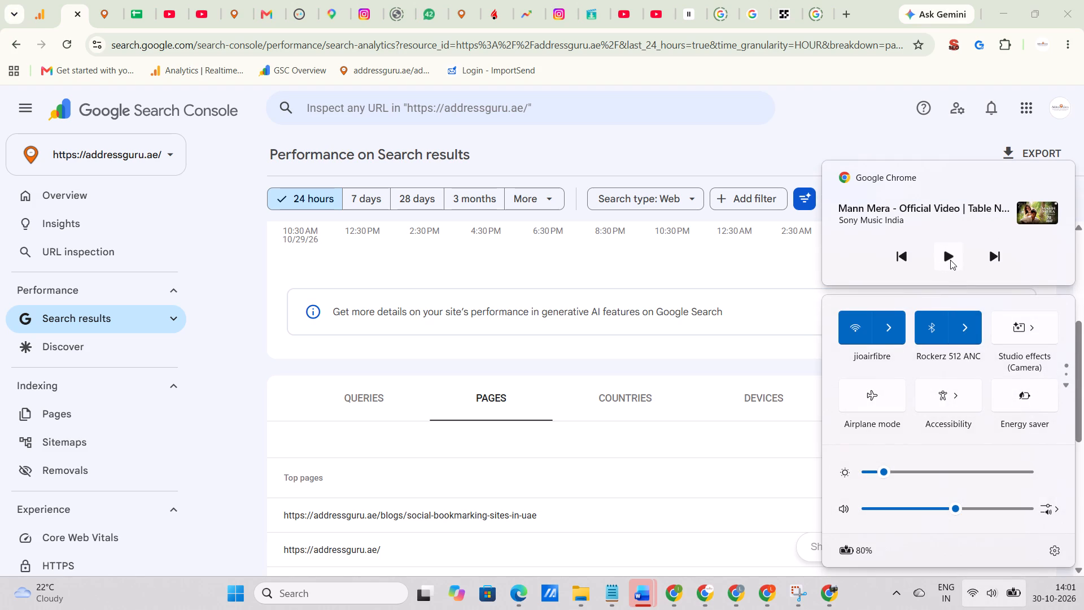